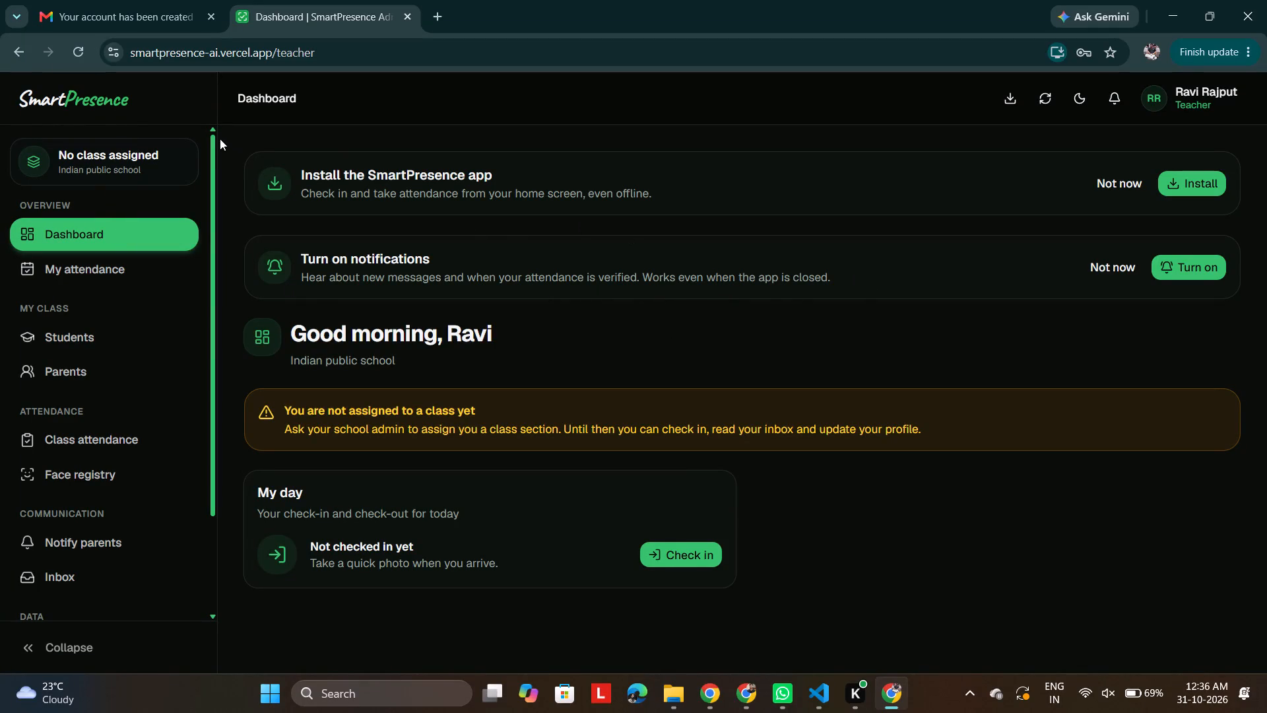
# Look through the teacher navigation, the Notify parents page and the dashboard.
pyautogui.scroll(-2, 116, 393)
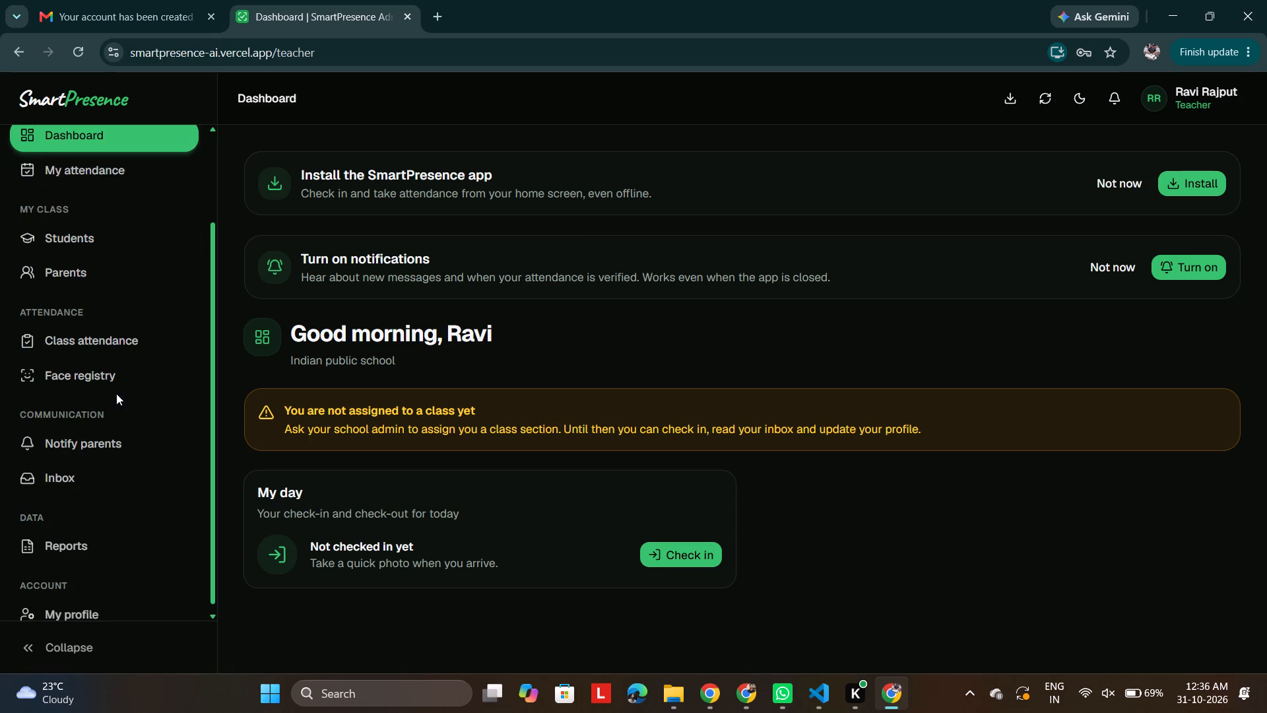
pyautogui.scroll(-1, 116, 393)
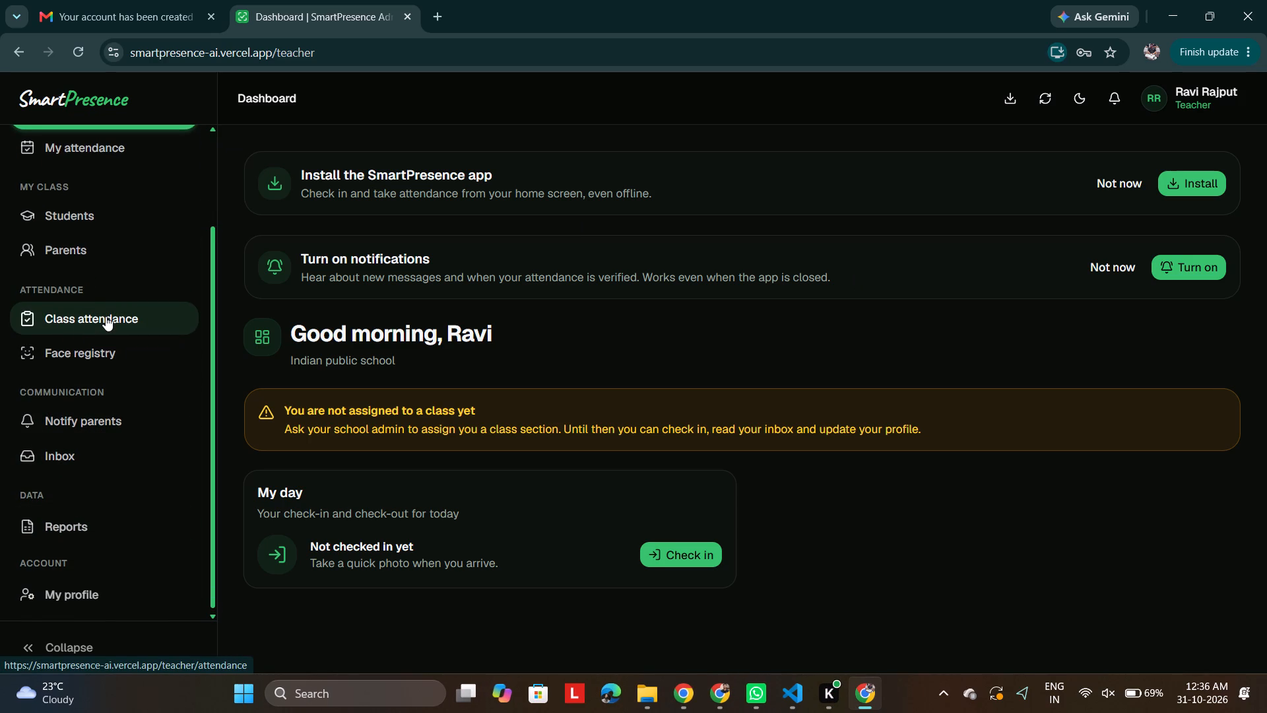
pyautogui.click(102, 429)
pyautogui.scroll(1, 117, 394)
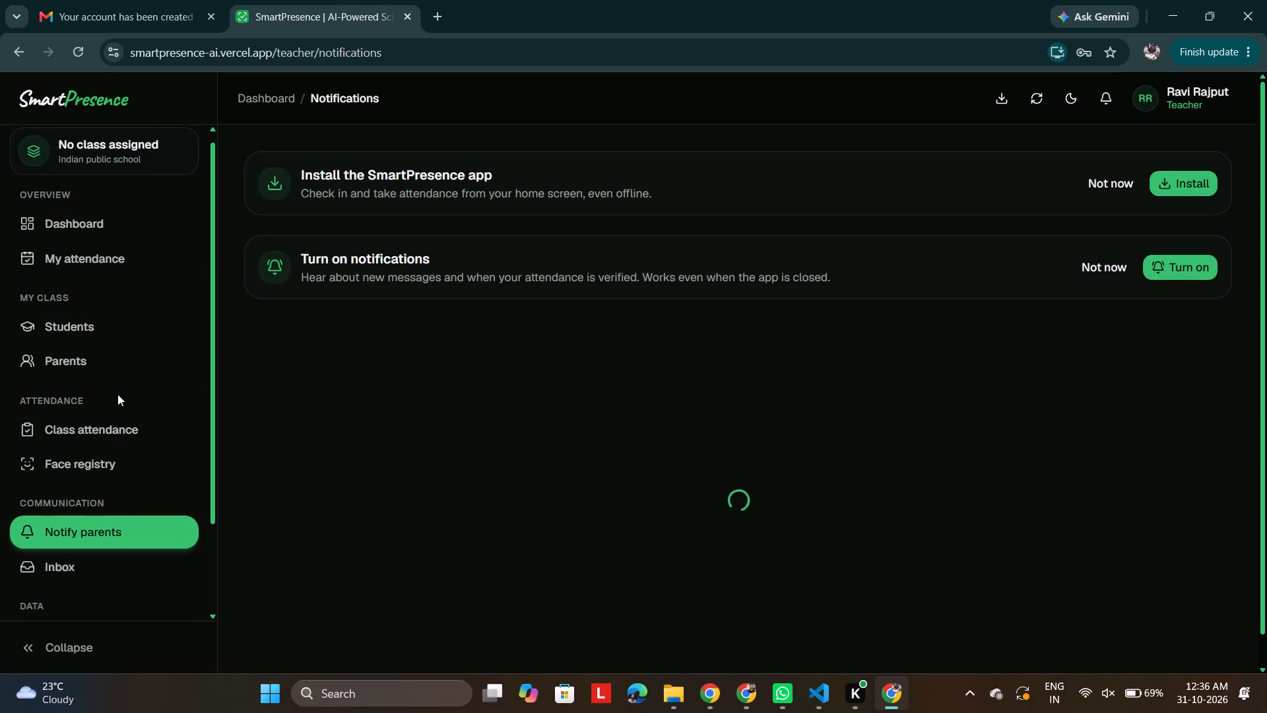
pyautogui.scroll(1, 80, 261)
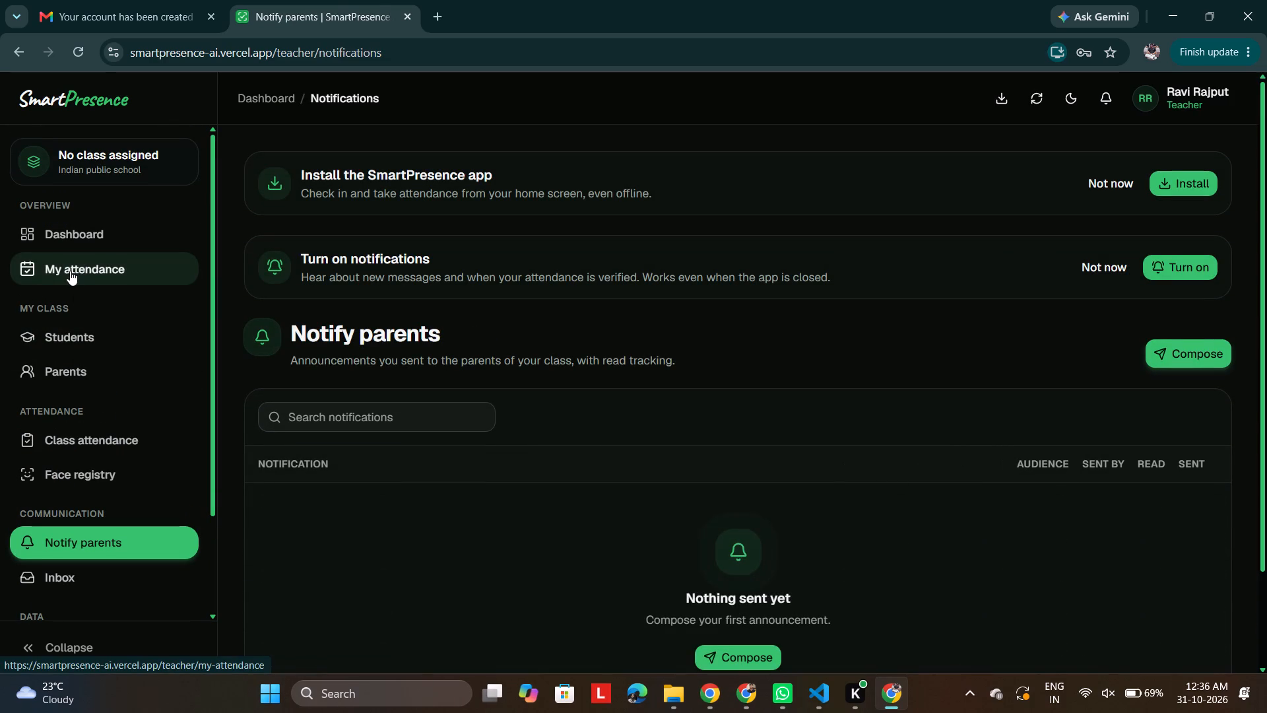
pyautogui.click(67, 238)
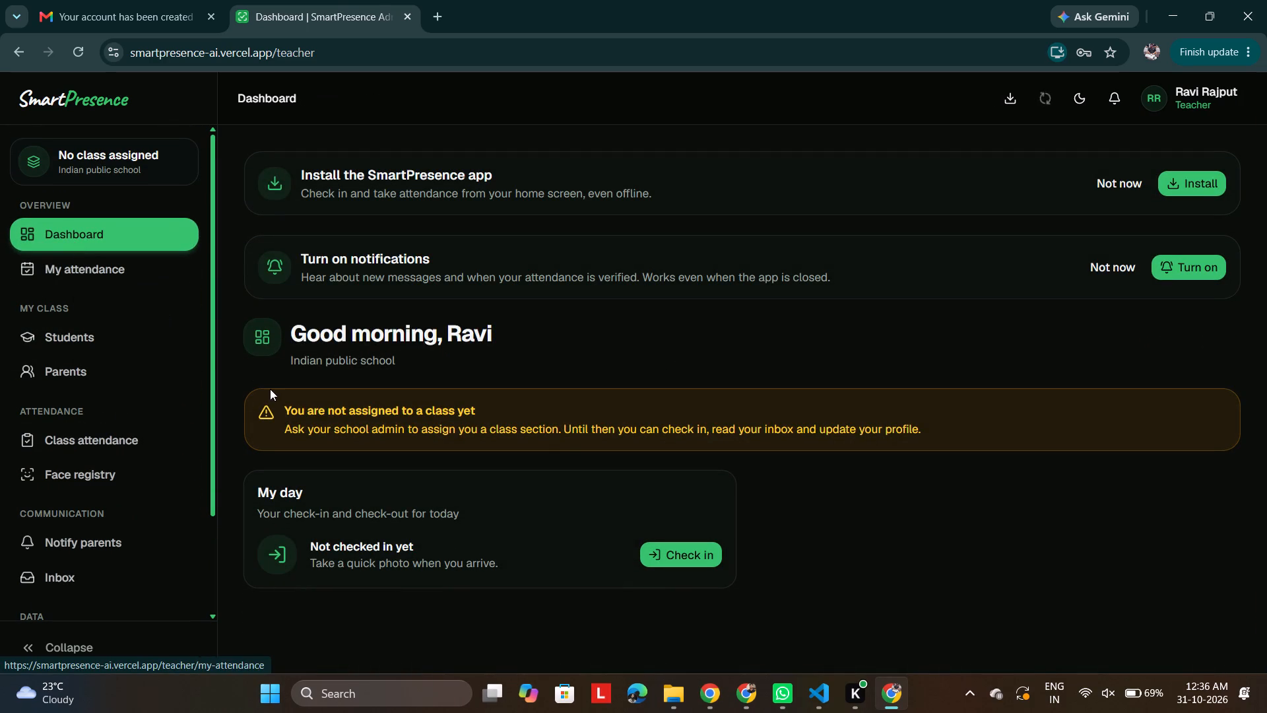
pyautogui.scroll(3, 411, 320)
pyautogui.scroll(-2, 411, 320)
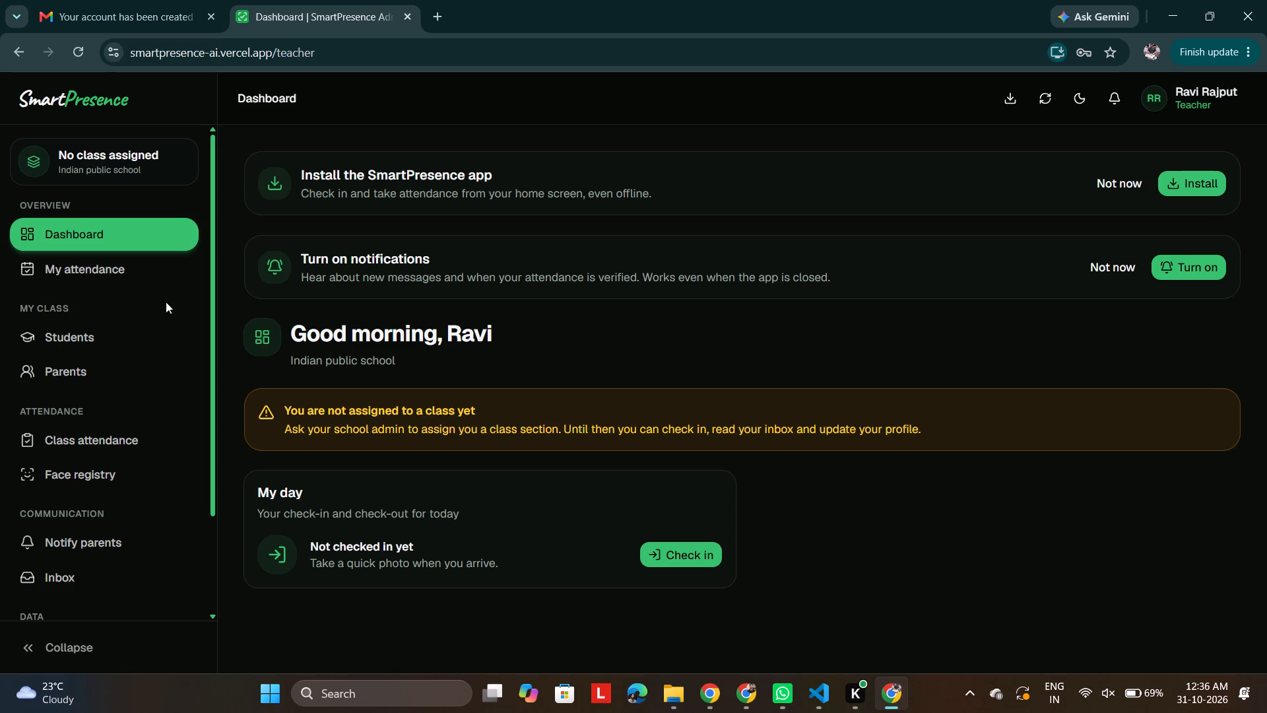
# Review the My attendance page, from today's check-in and check-out photos down to the monthly figures and History table.
pyautogui.click(93, 261)
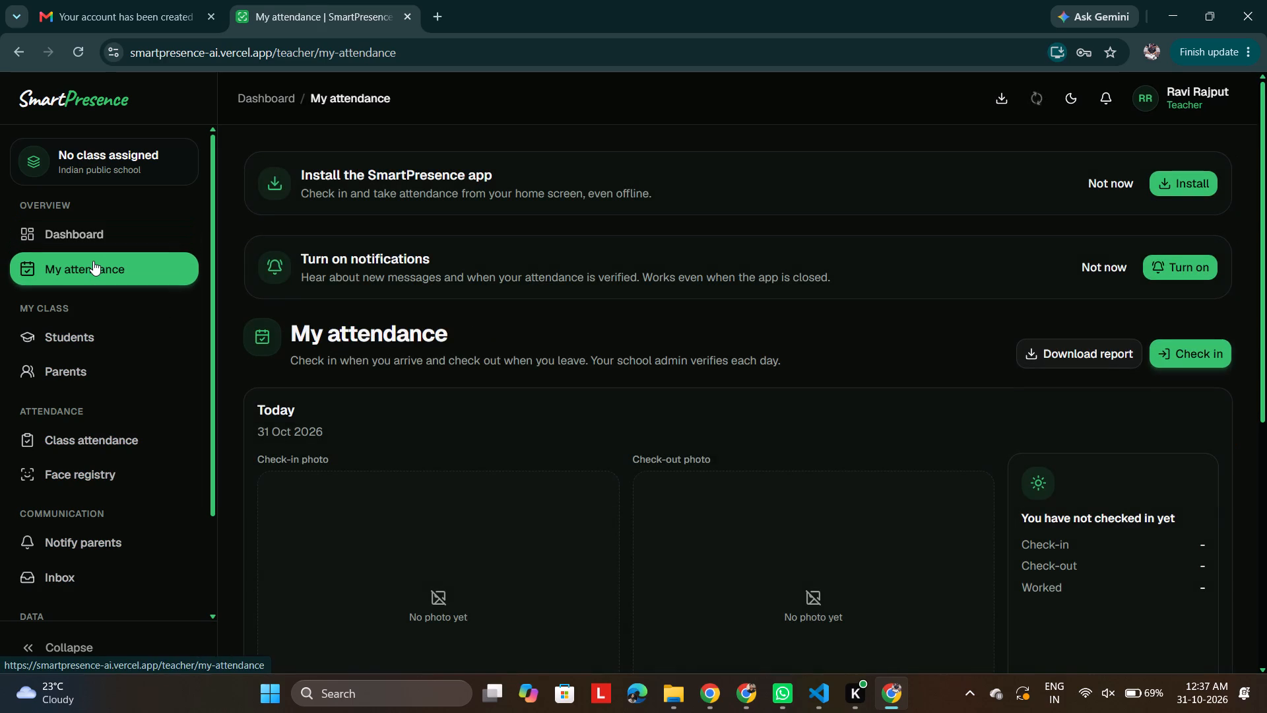
pyautogui.scroll(-5, 639, 472)
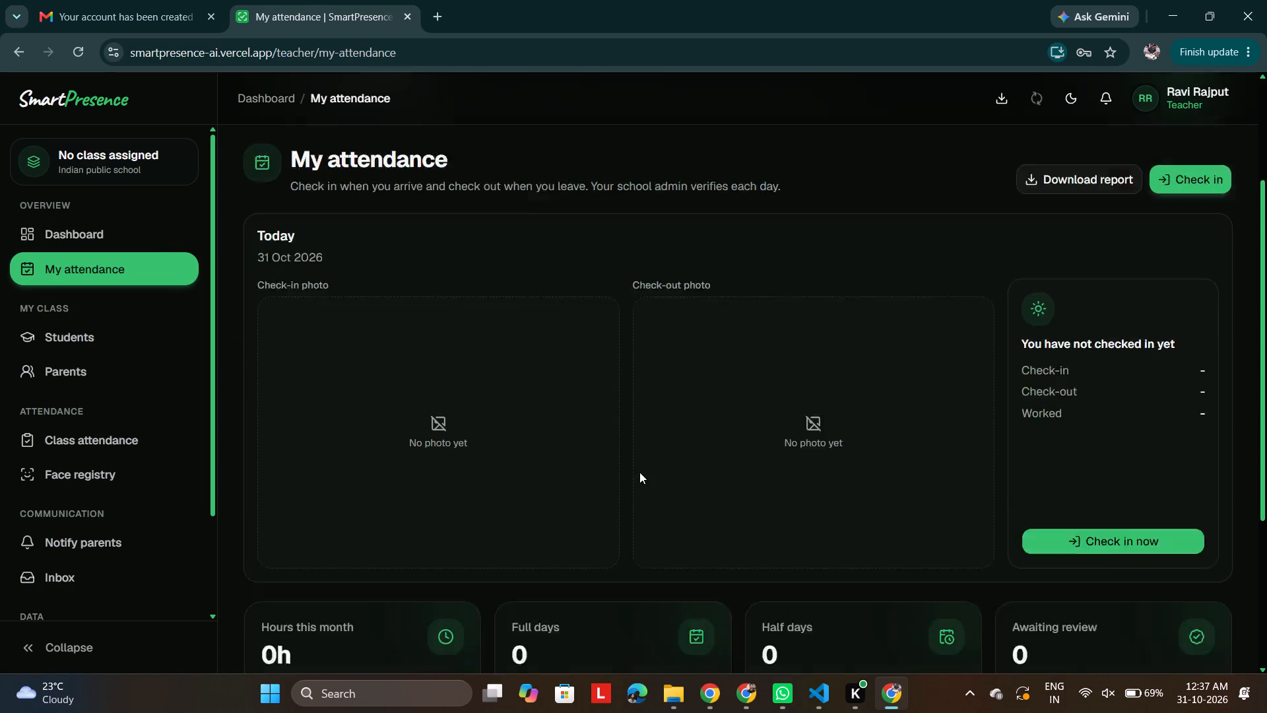
pyautogui.scroll(-3, 639, 472)
pyautogui.scroll(8, 639, 472)
pyautogui.scroll(-9, 639, 472)
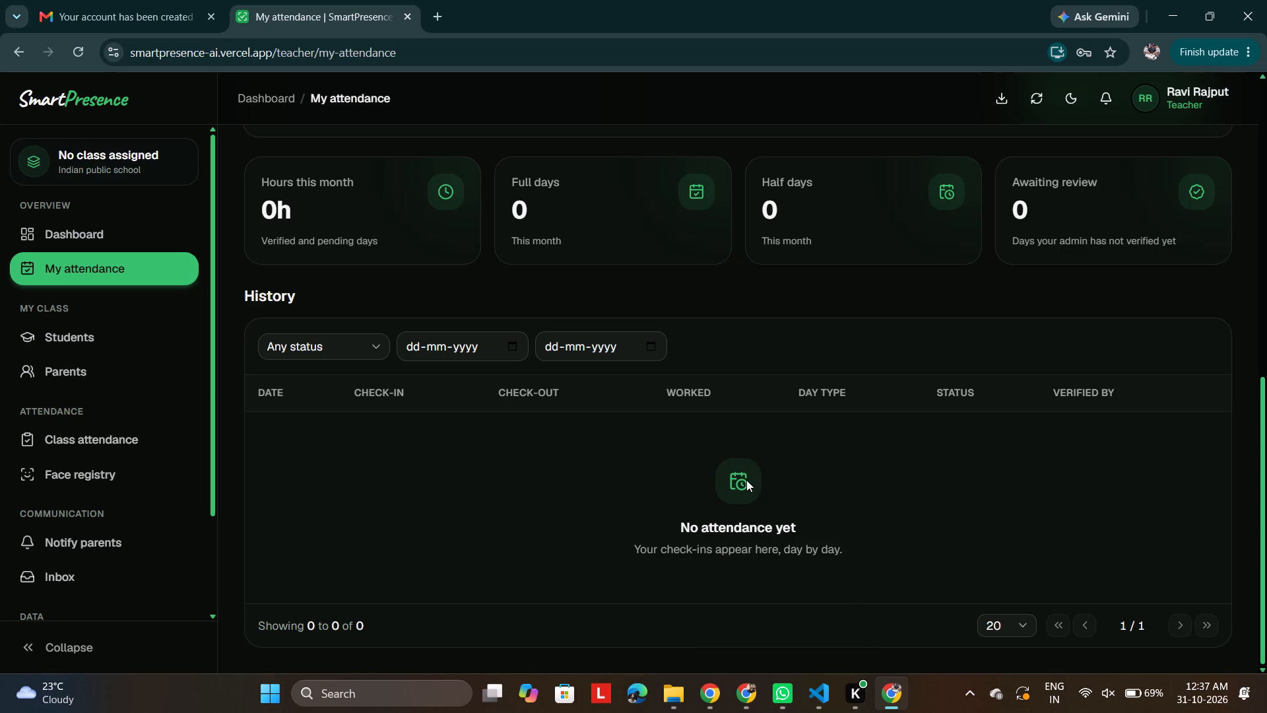
# View the Students and Parents pages of the My class section.
pyautogui.click(115, 333)
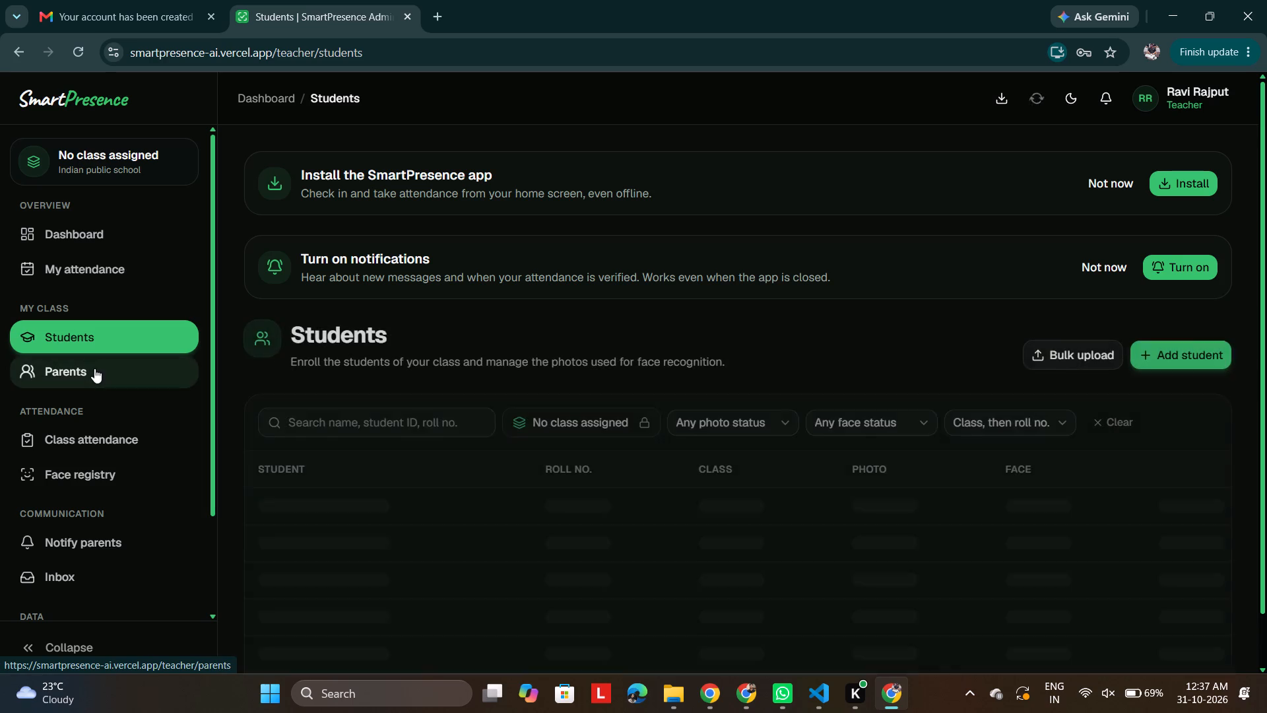
pyautogui.click(94, 370)
pyautogui.click(119, 351)
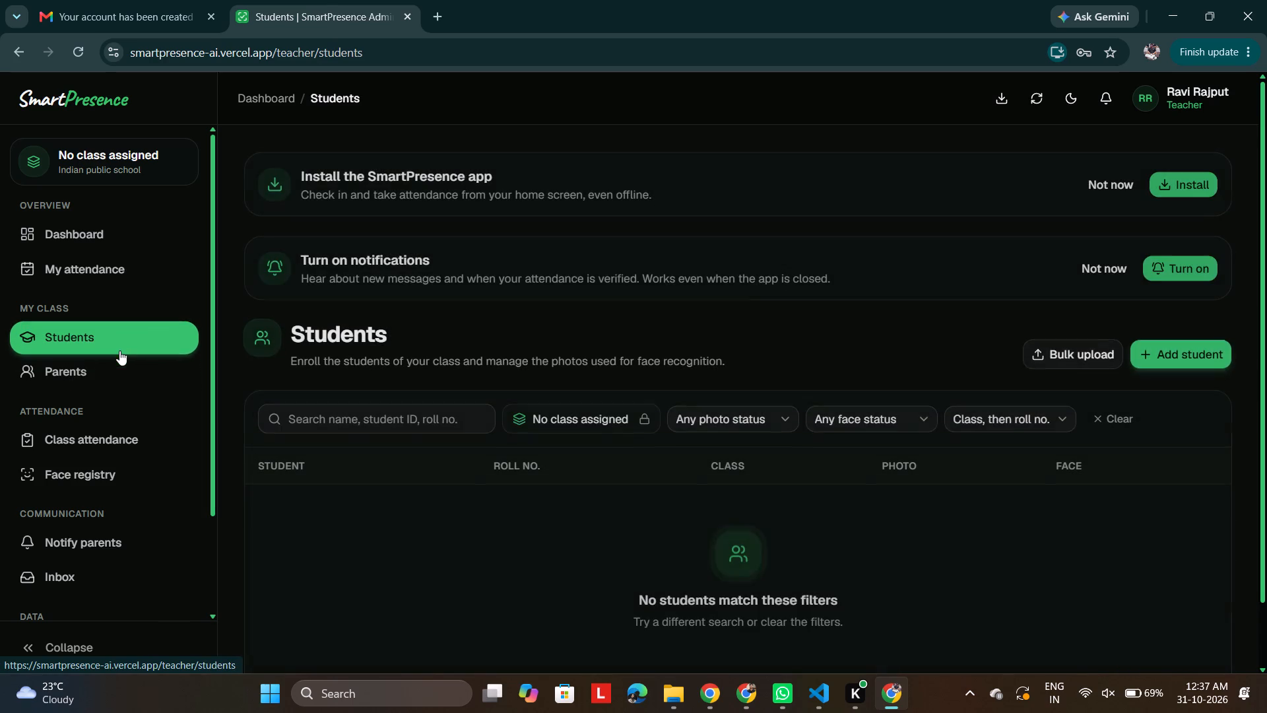
pyautogui.scroll(-2, 597, 503)
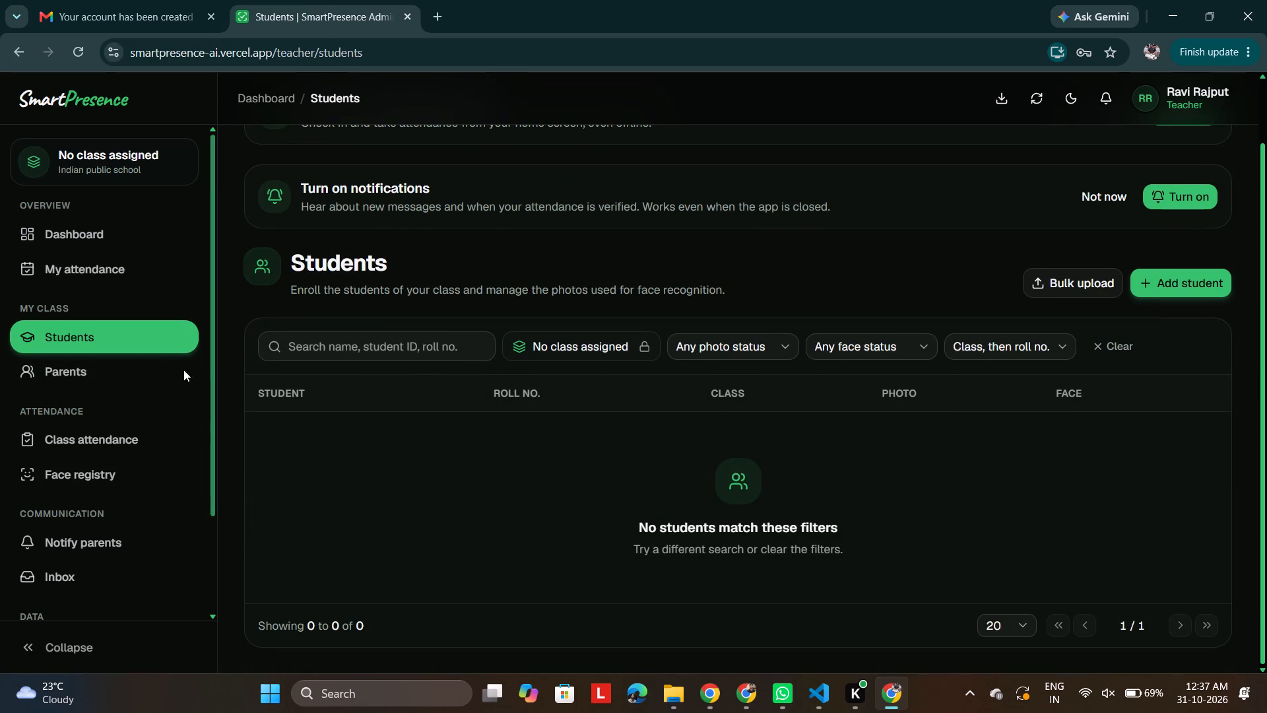
pyautogui.click(129, 377)
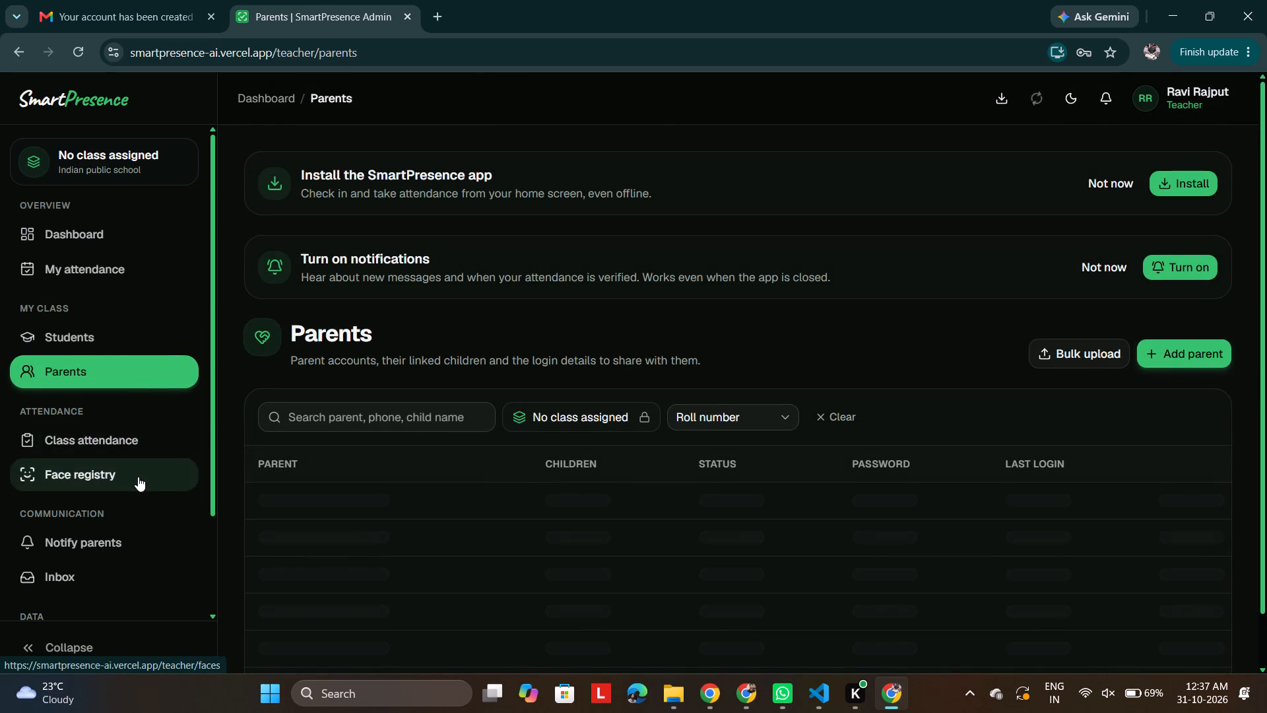
pyautogui.scroll(-3, 138, 477)
pyautogui.scroll(5, 138, 477)
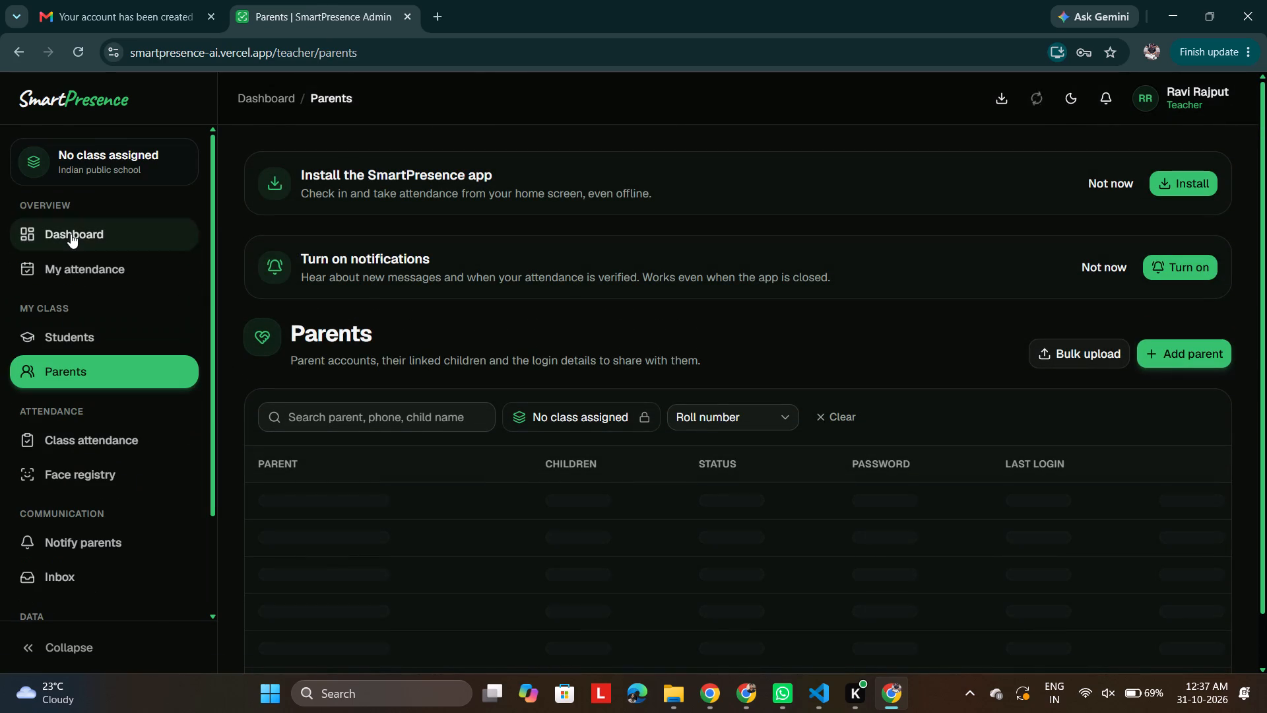
# Return to the teacher dashboard and reload the page.
pyautogui.click(71, 234)
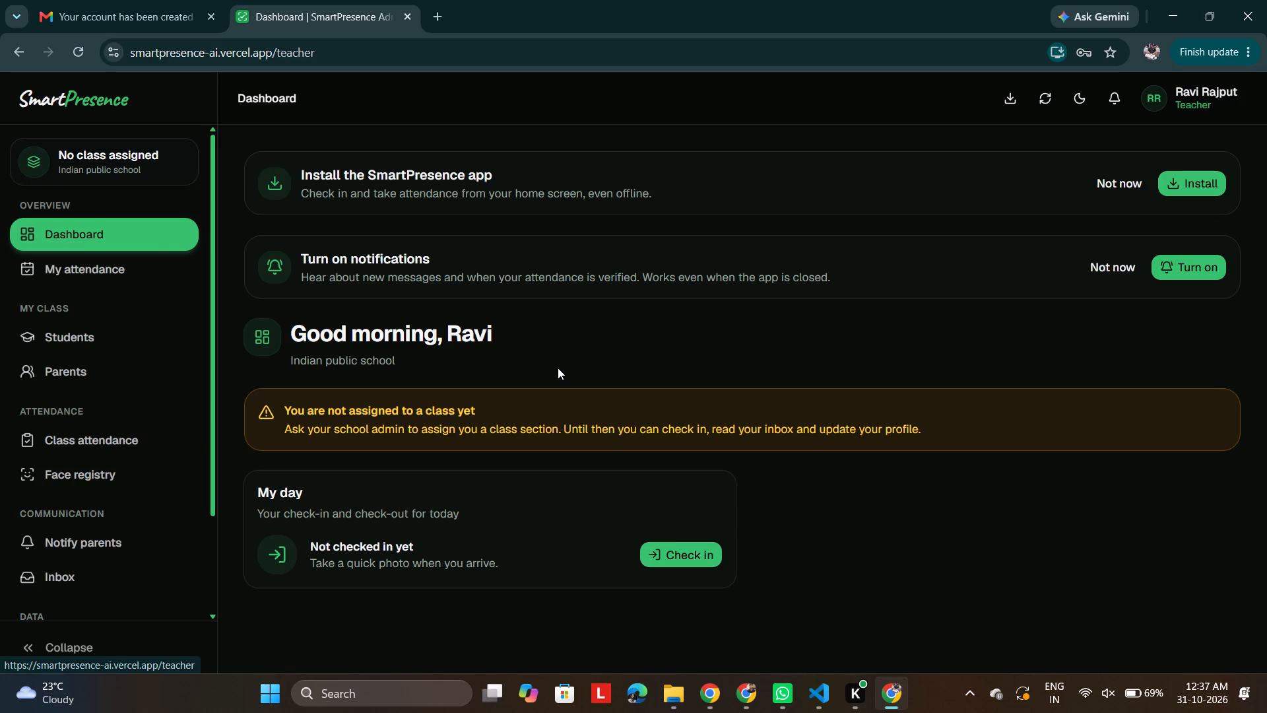
pyautogui.click(82, 61)
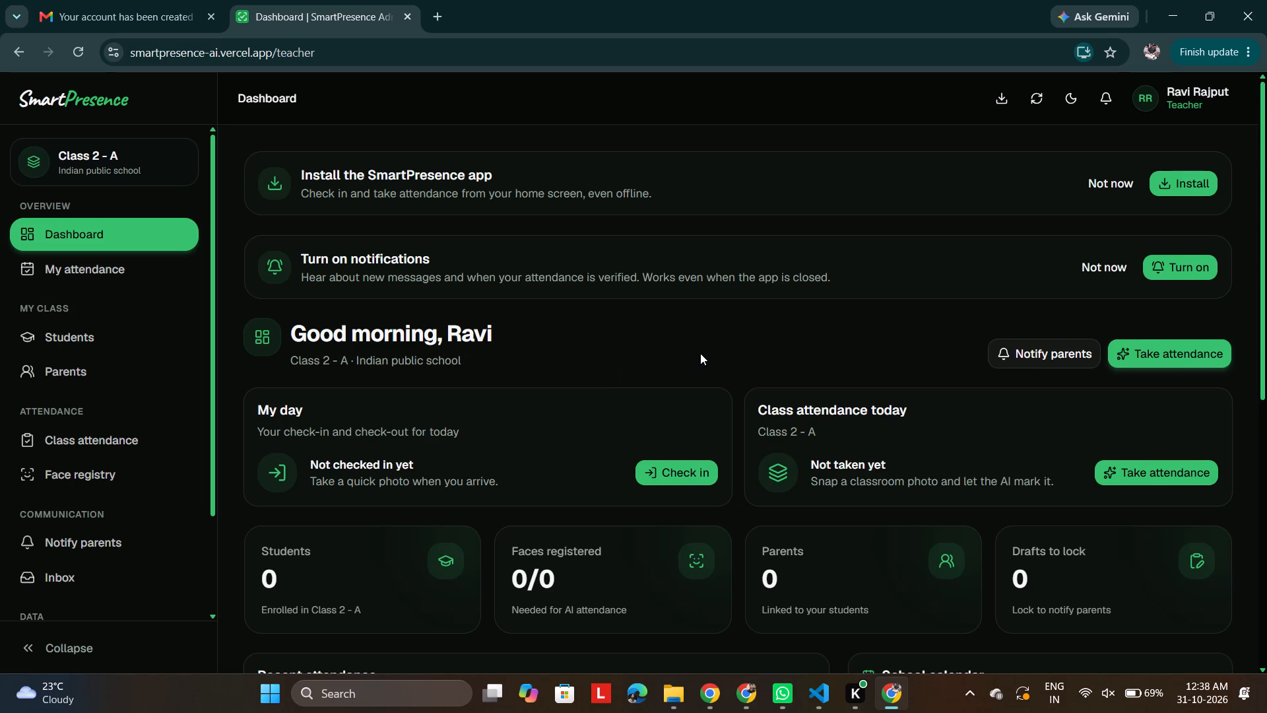
# Examine the reloaded dashboard's daily check-in, class attendance, student figures, recent attendance and school calendar.
pyautogui.scroll(-2, 700, 353)
pyautogui.scroll(-1, 552, 296)
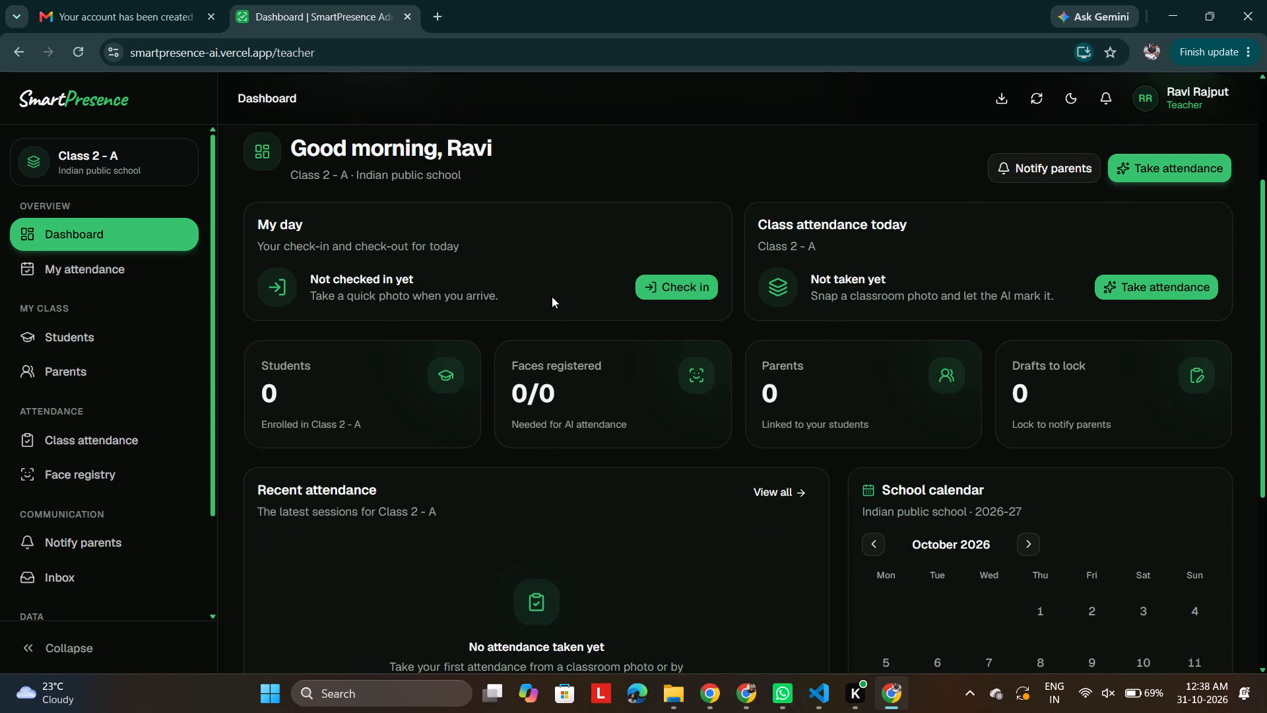
pyautogui.scroll(-1, 552, 296)
pyautogui.scroll(-1, 555, 450)
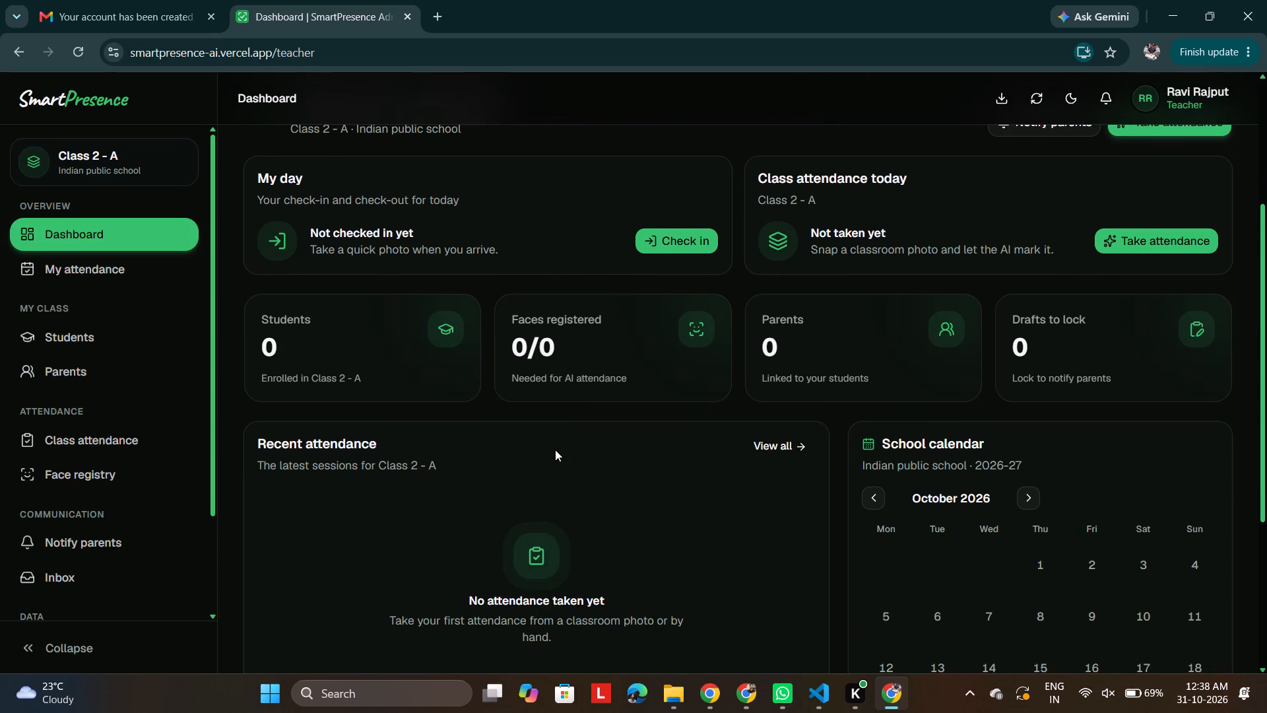
pyautogui.scroll(-1, 555, 450)
pyautogui.scroll(7, 579, 297)
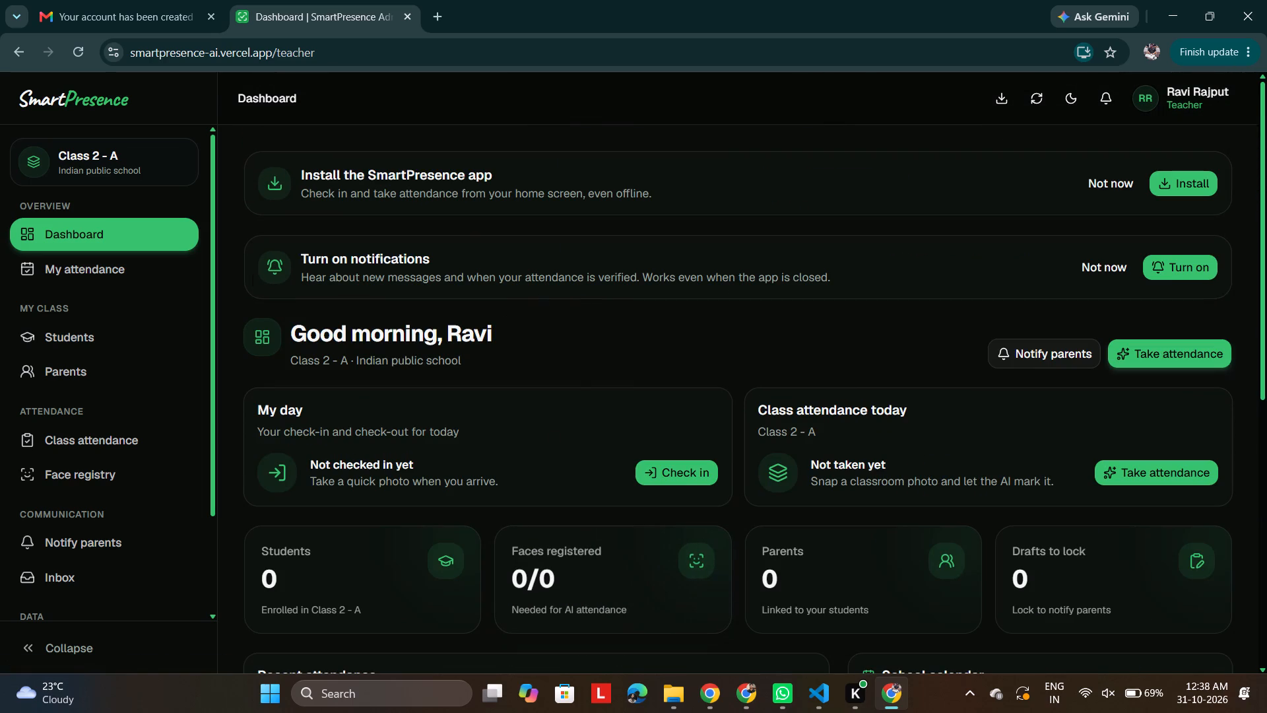
# Open the enrolment form for adding a new student from the Students page.
pyautogui.click(97, 345)
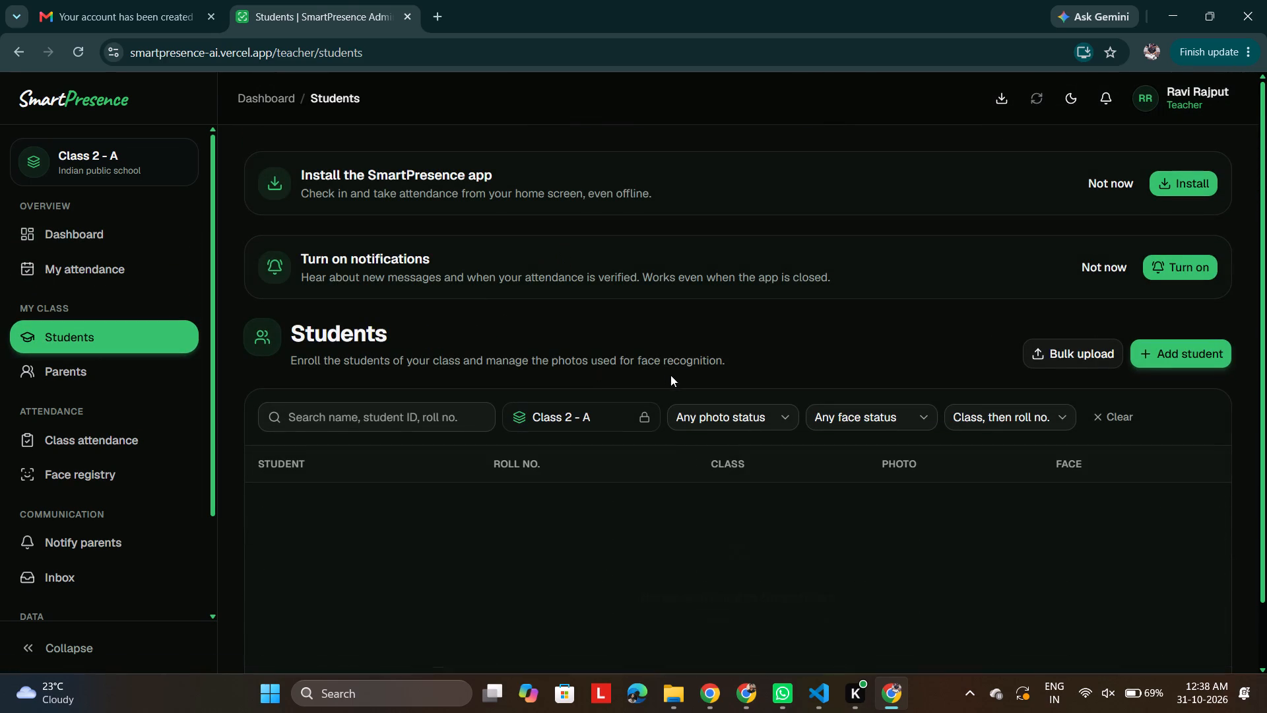
pyautogui.scroll(-1, 667, 375)
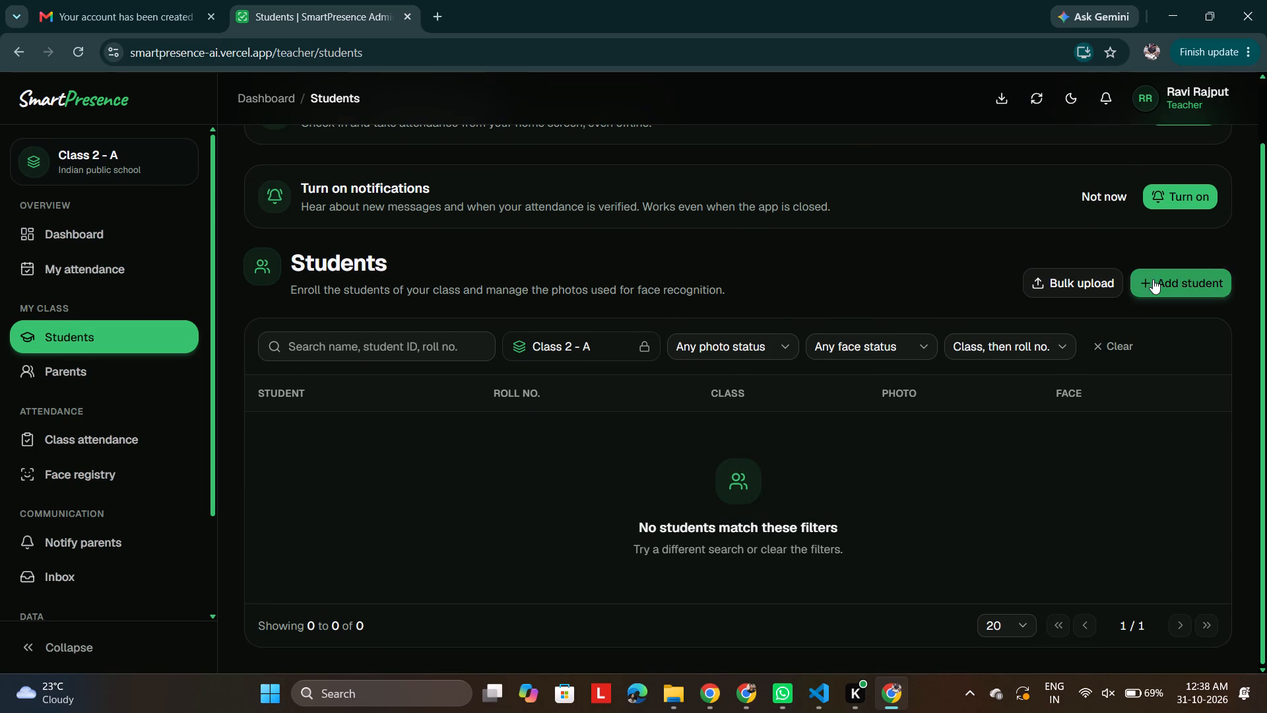
pyautogui.click(1153, 279)
# Examine the student enrolment form's school, class section, name, ID, roll number and profile photo fields.
pyautogui.scroll(1, 509, 320)
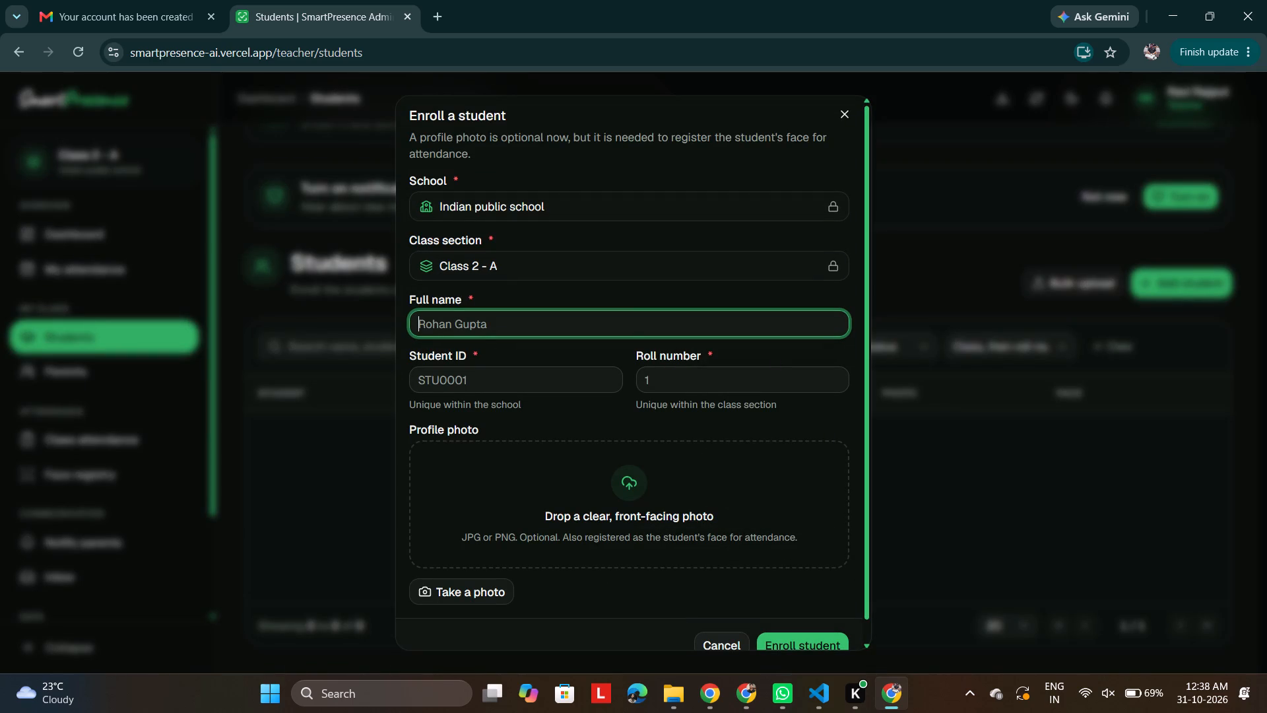
pyautogui.scroll(1, 509, 320)
pyautogui.click(738, 265)
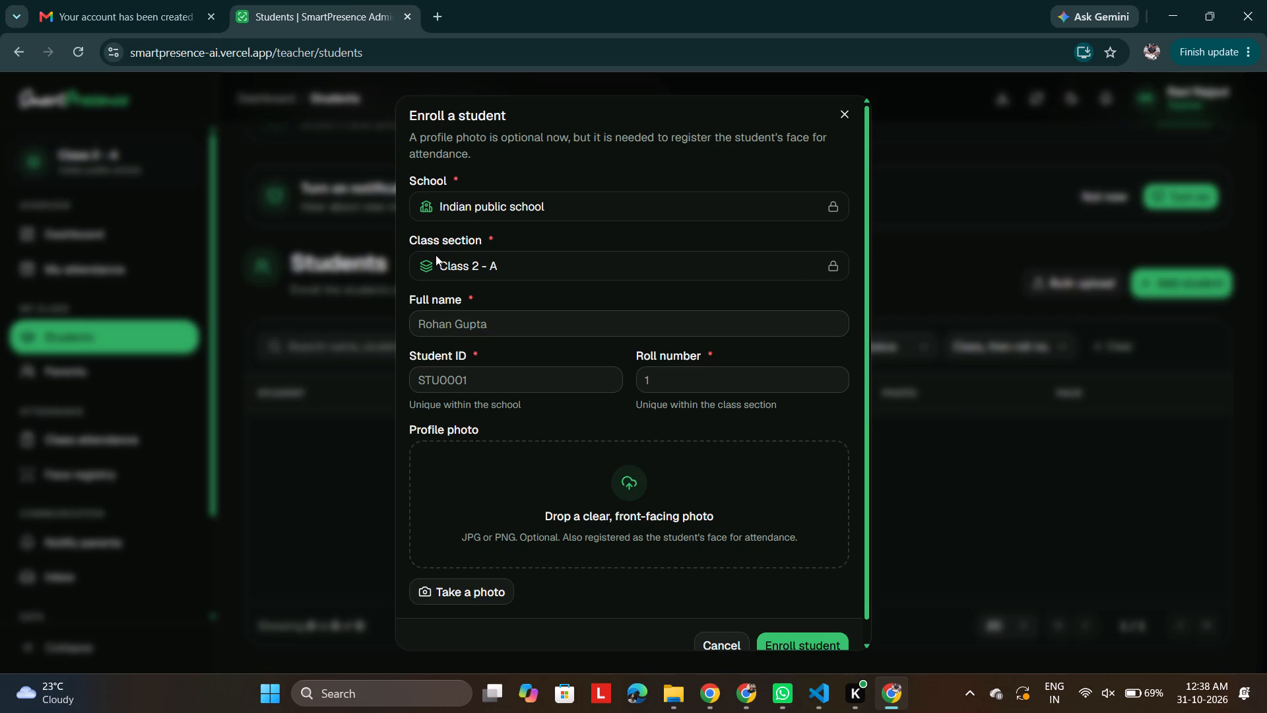
pyautogui.moveTo(435, 256); pyautogui.dragTo(559, 272)
pyautogui.click(479, 317)
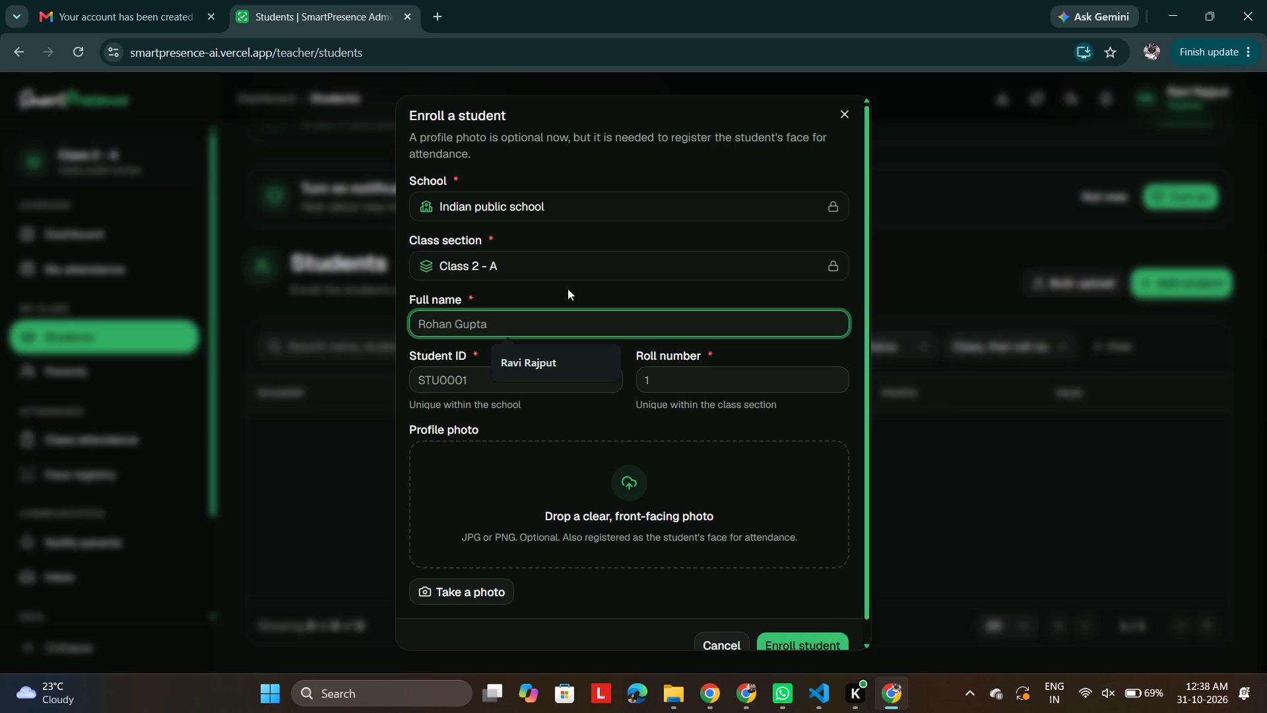
pyautogui.scroll(4, 568, 289)
pyautogui.scroll(-1, 569, 493)
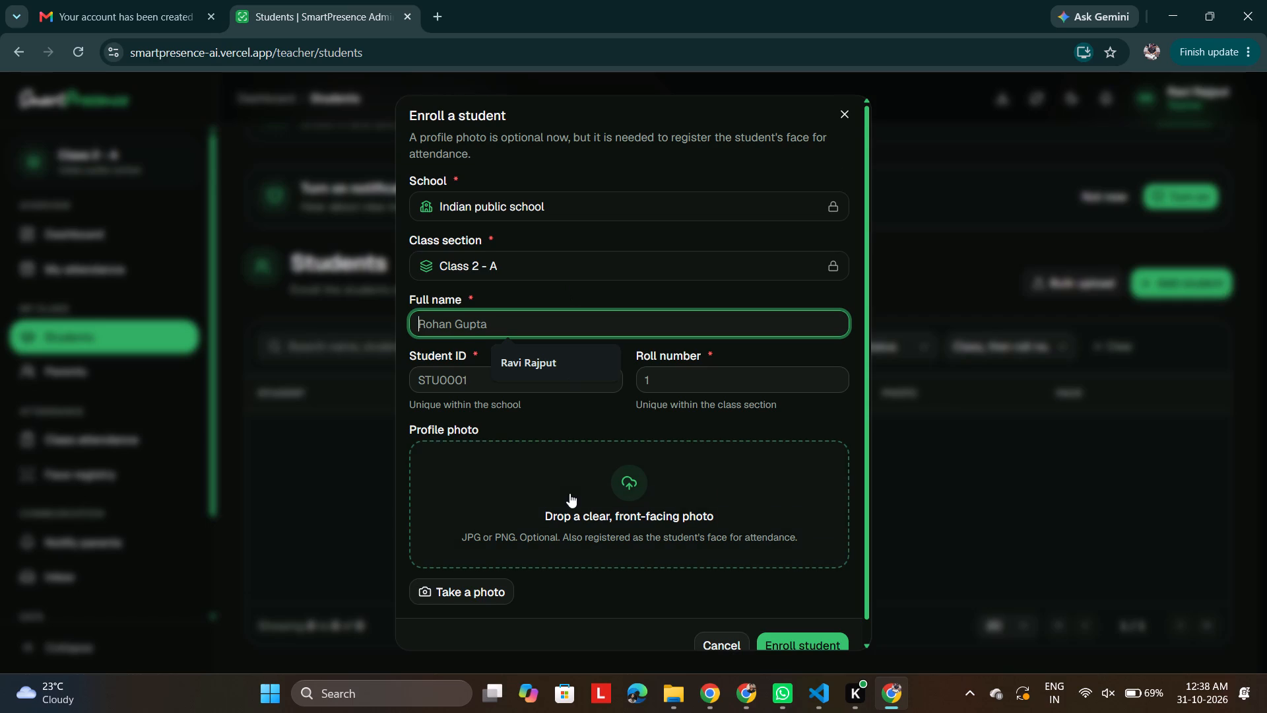
pyautogui.scroll(-1, 569, 493)
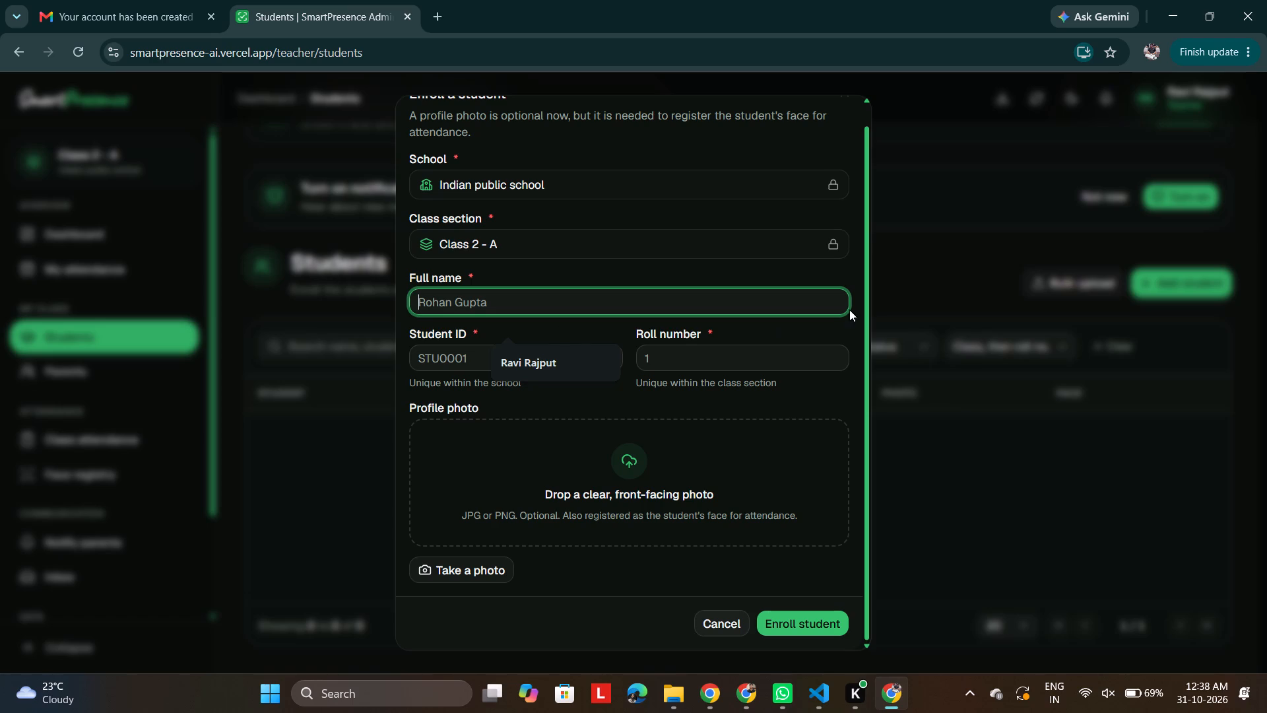
pyautogui.scroll(6, 799, 226)
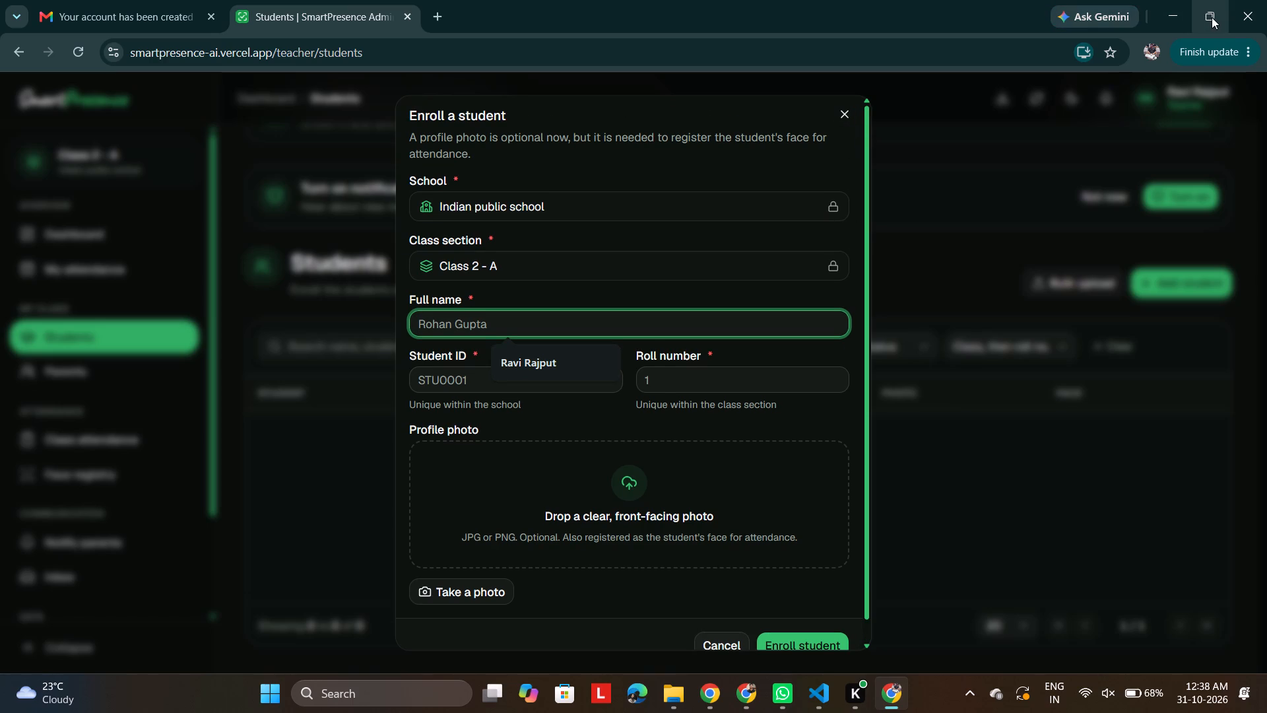
# Arrange the browser with the enrolment form and the File Explorer folder of passport size photos side by side.
pyautogui.click(1105, 125)
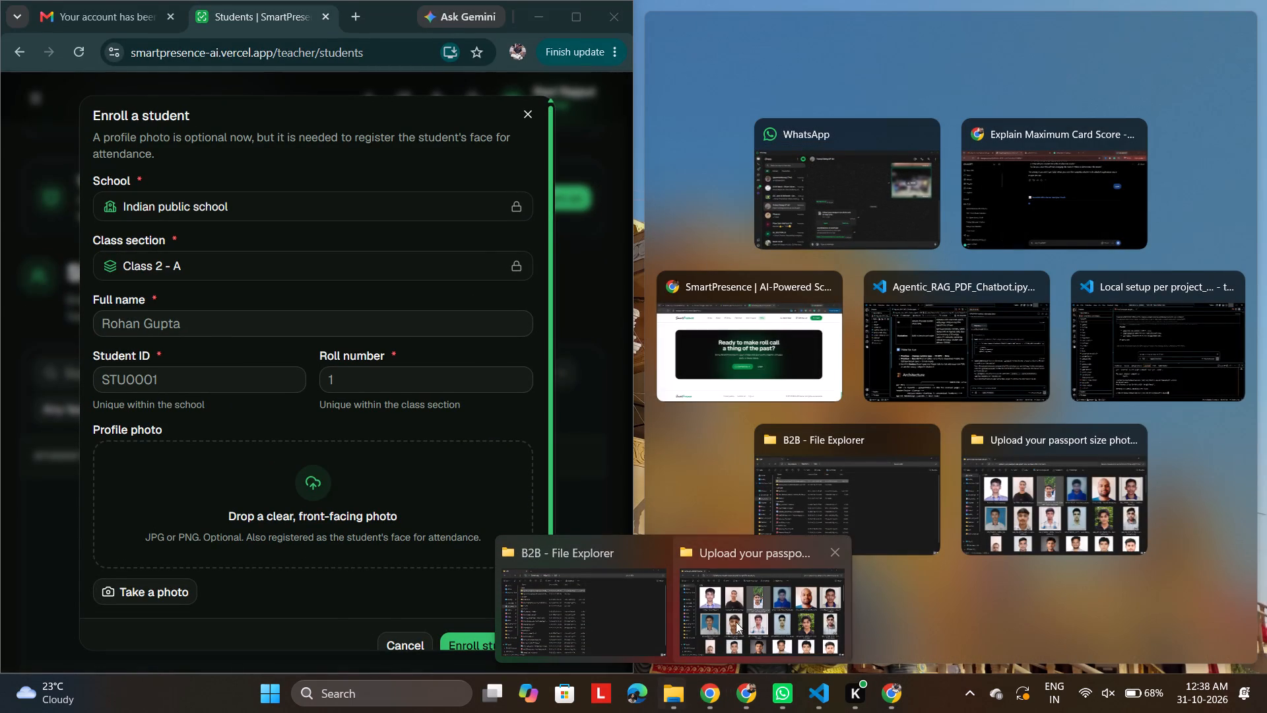
pyautogui.click(738, 620)
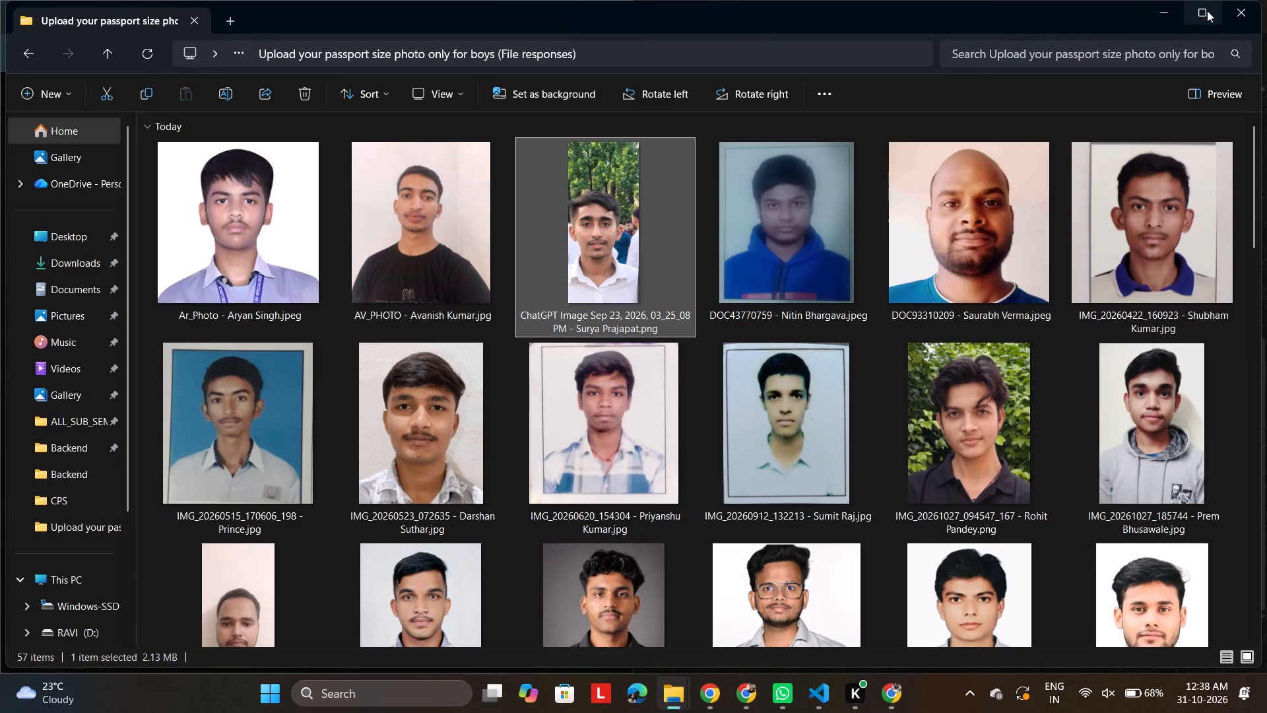
pyautogui.click(1143, 114)
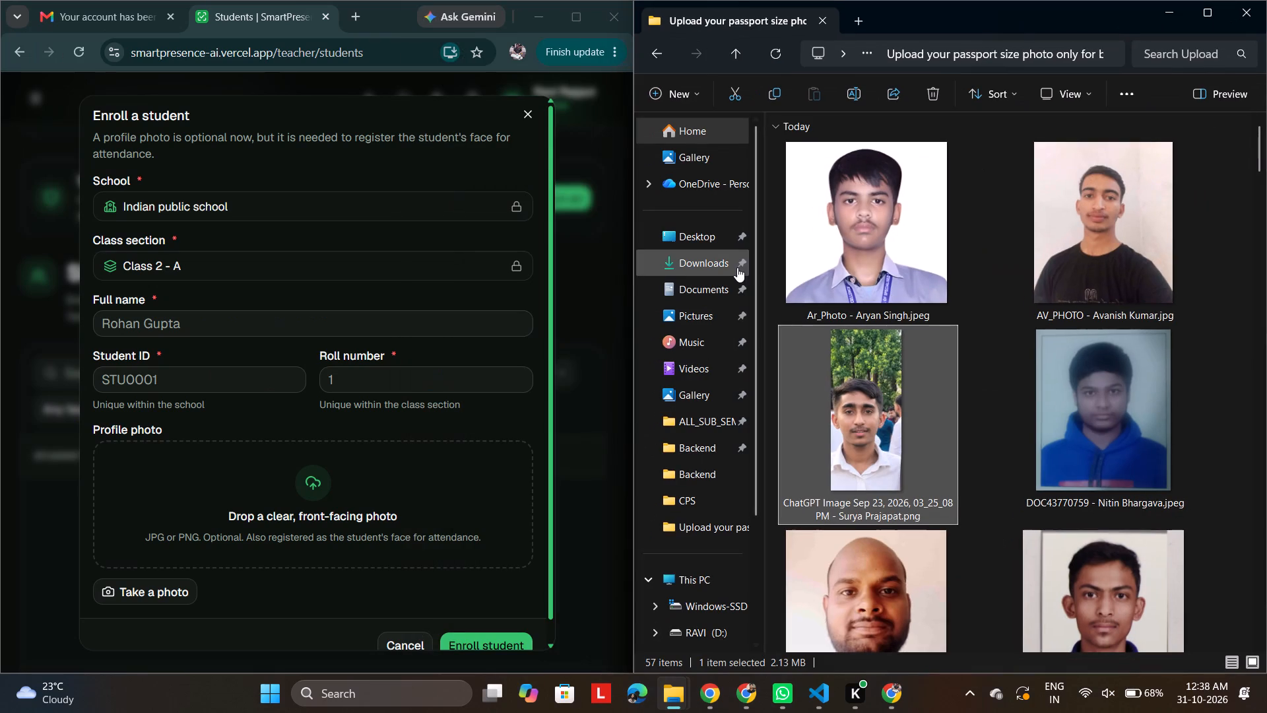
# Maximize the passport photo folder window and look over the student photos and their file names.
pyautogui.scroll(7, 972, 277)
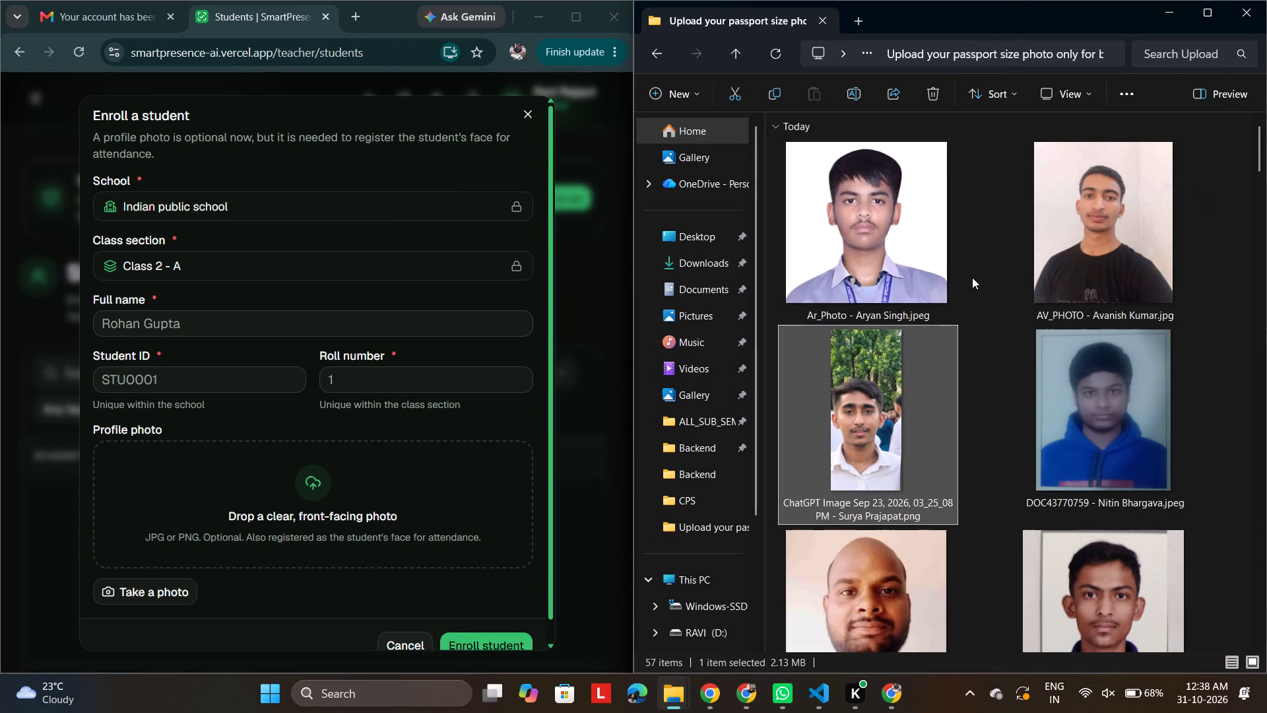
pyautogui.click(1204, 9)
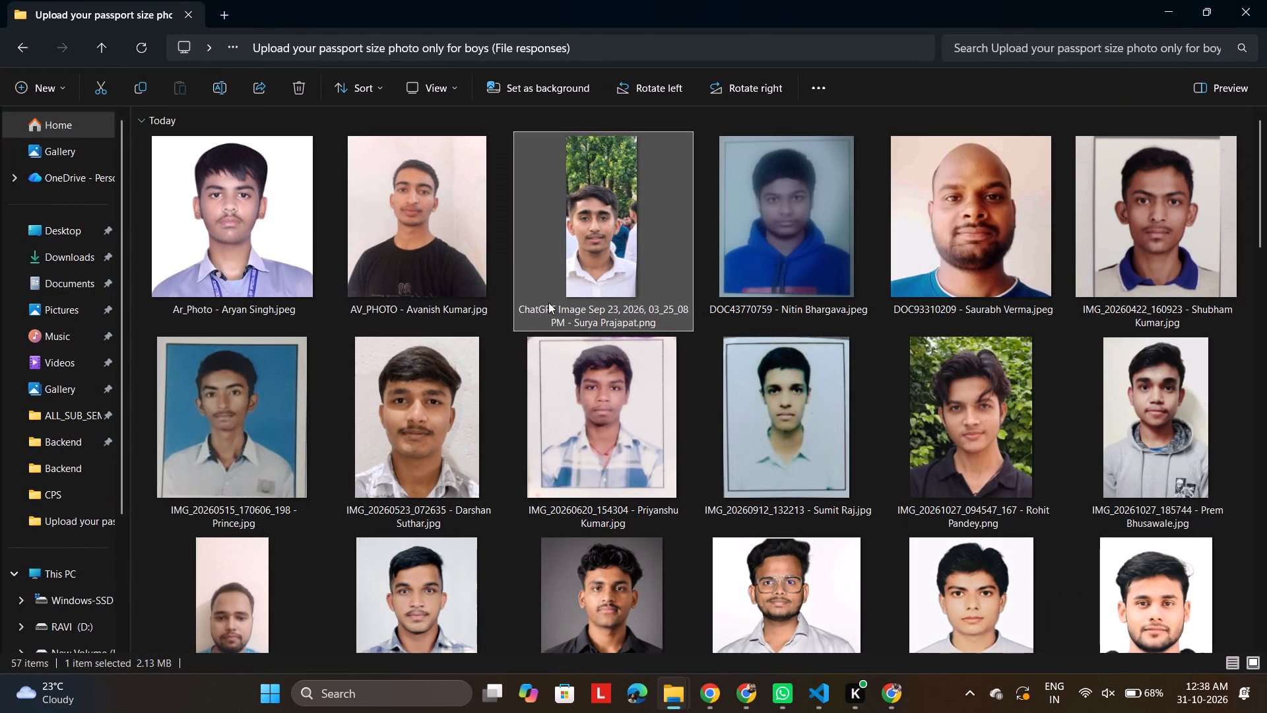
pyautogui.scroll(9, 548, 302)
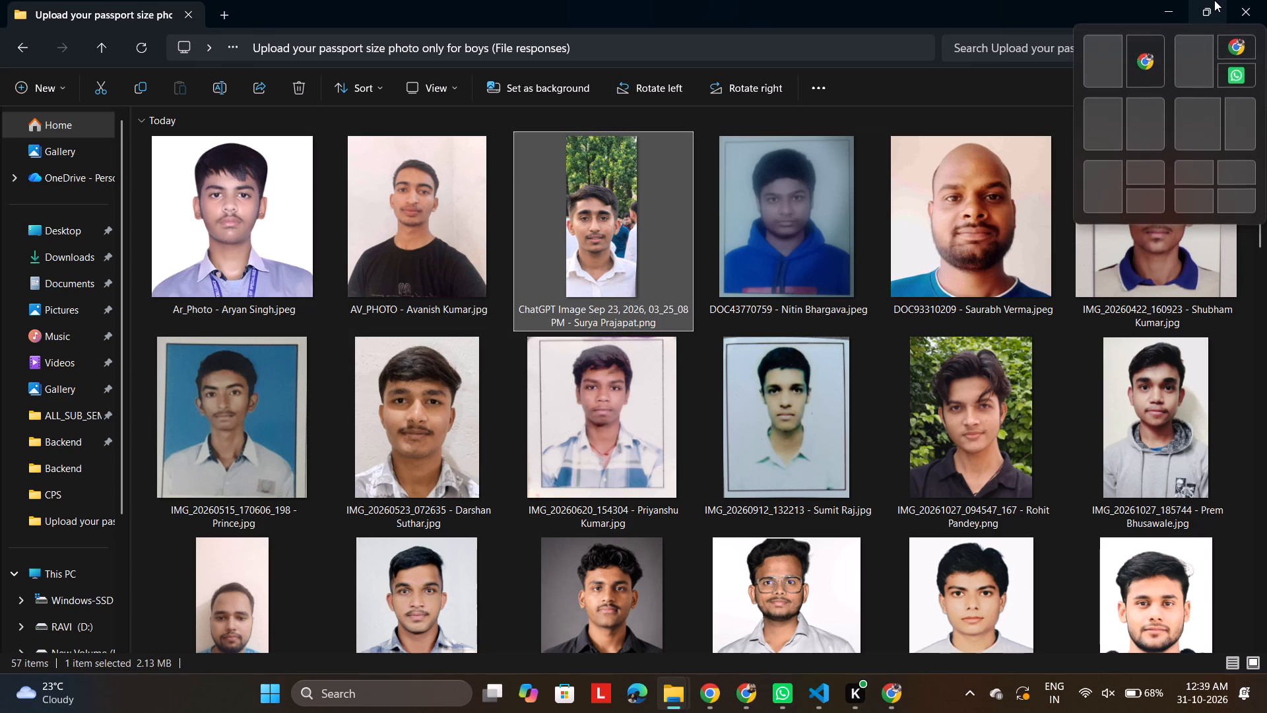
# Place the passport photo folder window side by side with the browser showing the student enrolment form.
pyautogui.click(1146, 108)
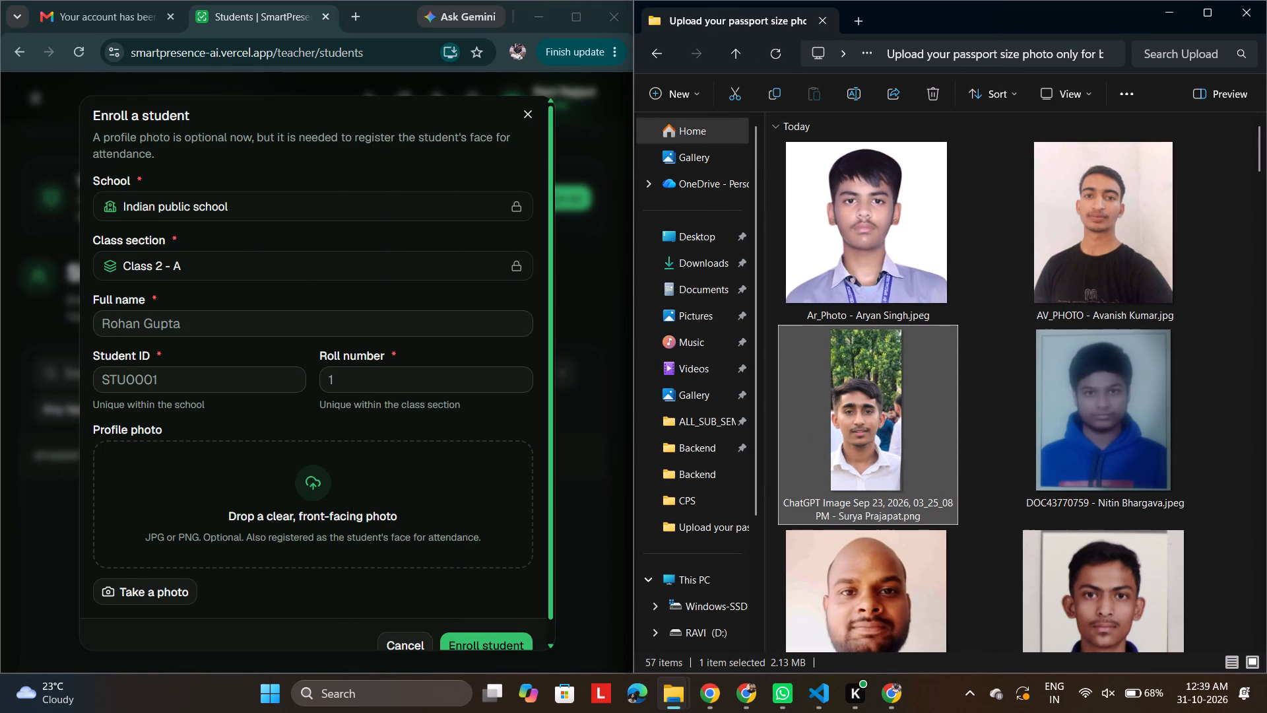
# Enter the full name given in the Ar_Photo file name and set the student ID to STU001.
pyautogui.click(204, 324)
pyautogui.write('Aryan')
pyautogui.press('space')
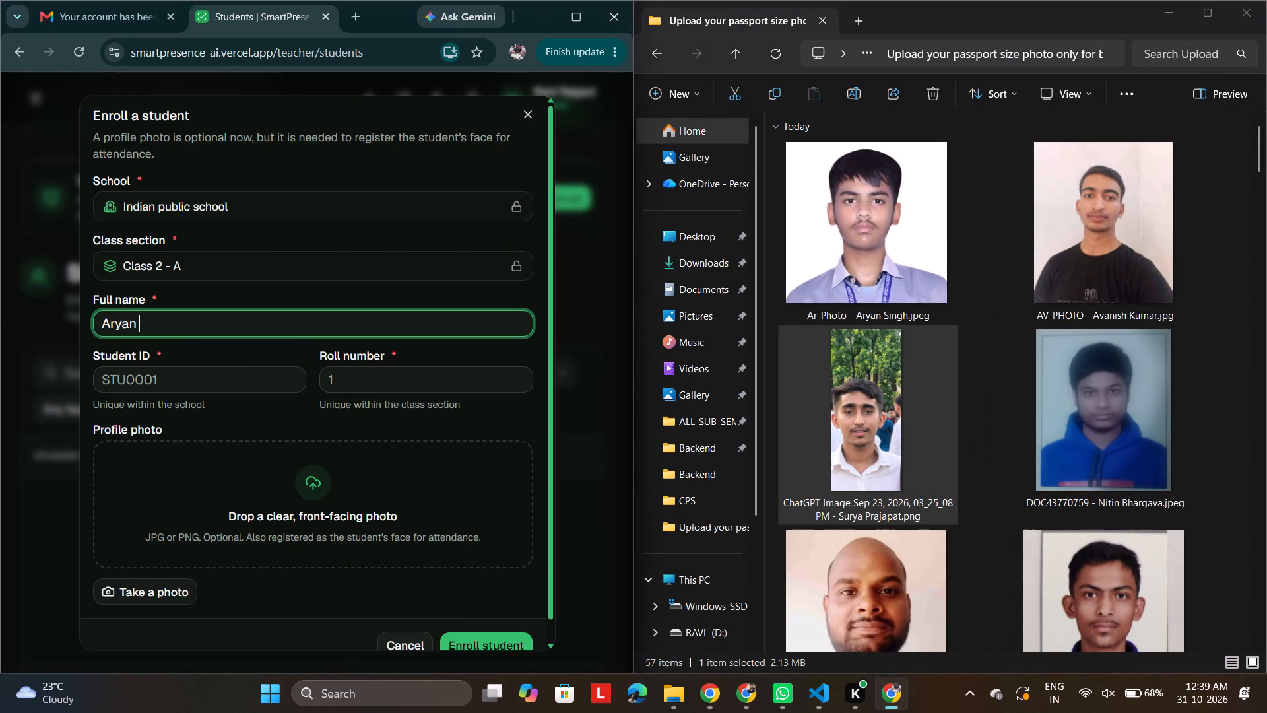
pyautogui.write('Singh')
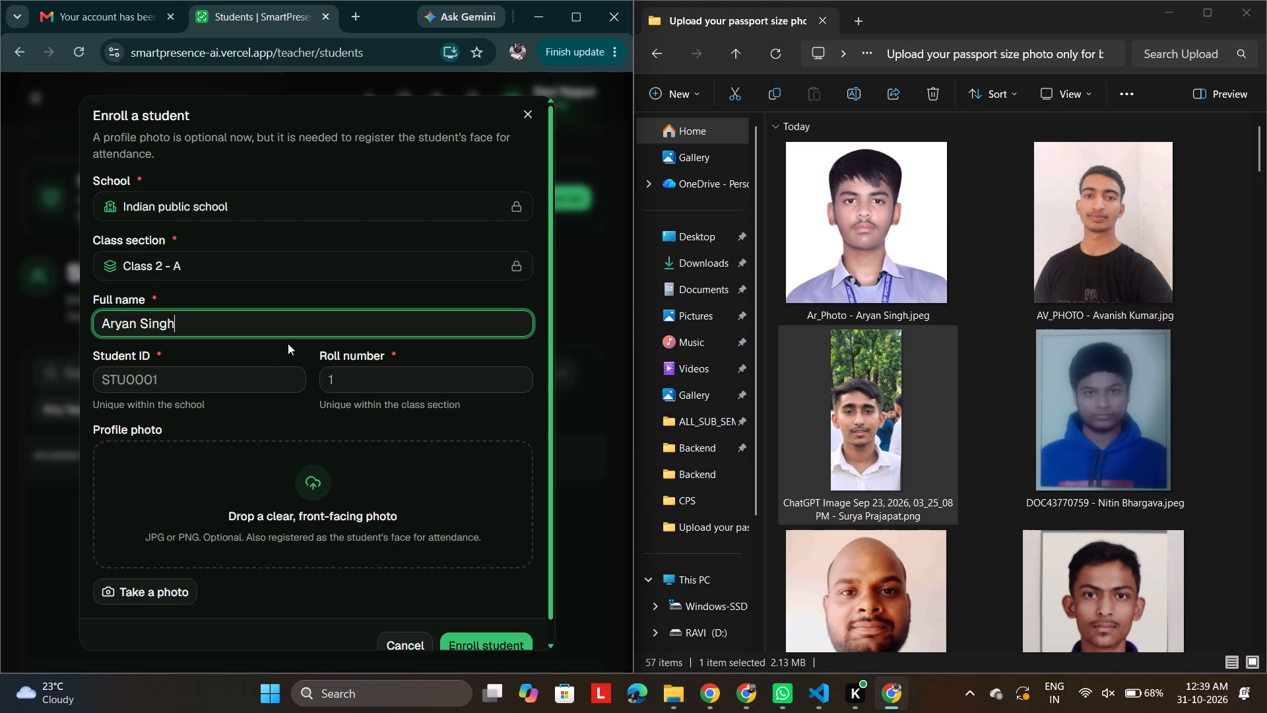
pyautogui.click(240, 368)
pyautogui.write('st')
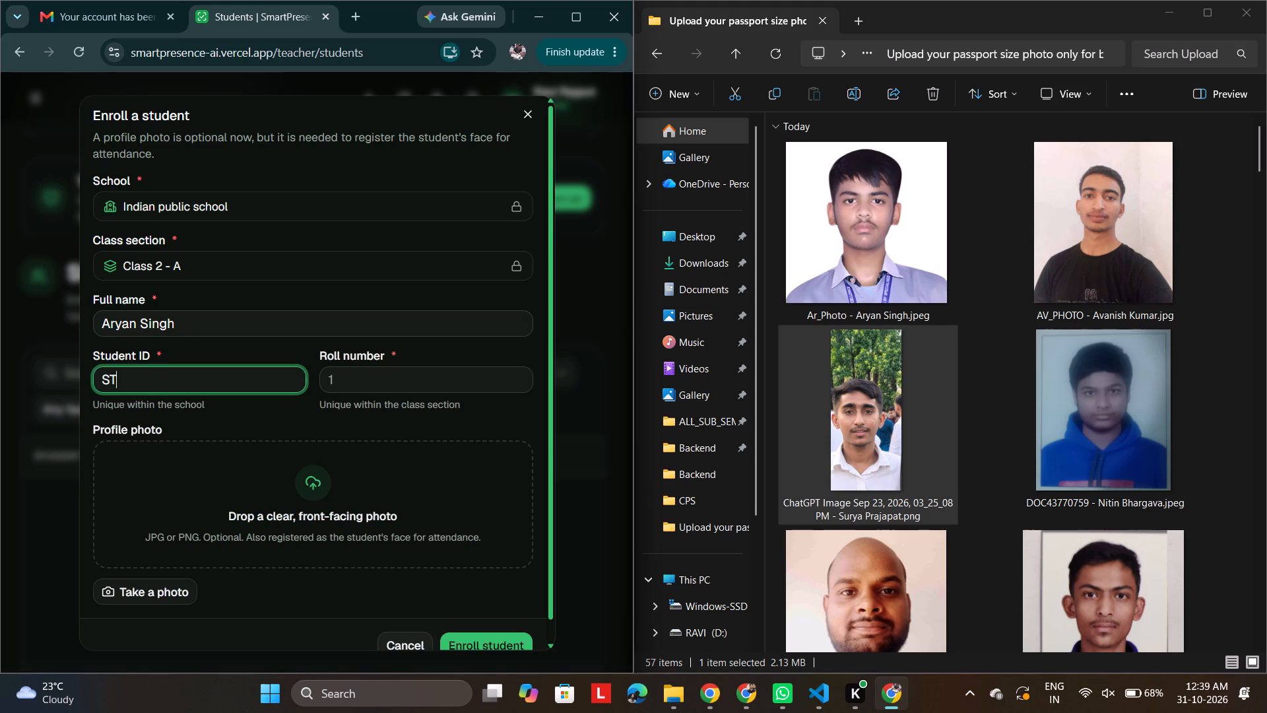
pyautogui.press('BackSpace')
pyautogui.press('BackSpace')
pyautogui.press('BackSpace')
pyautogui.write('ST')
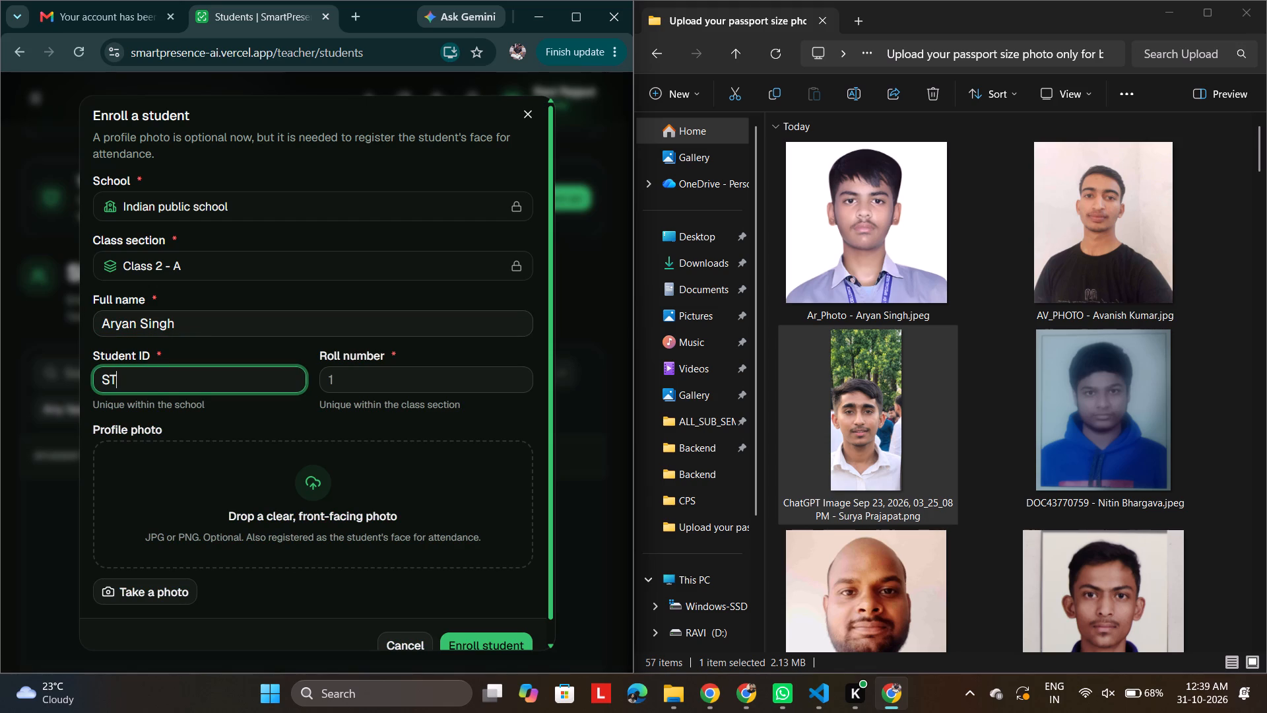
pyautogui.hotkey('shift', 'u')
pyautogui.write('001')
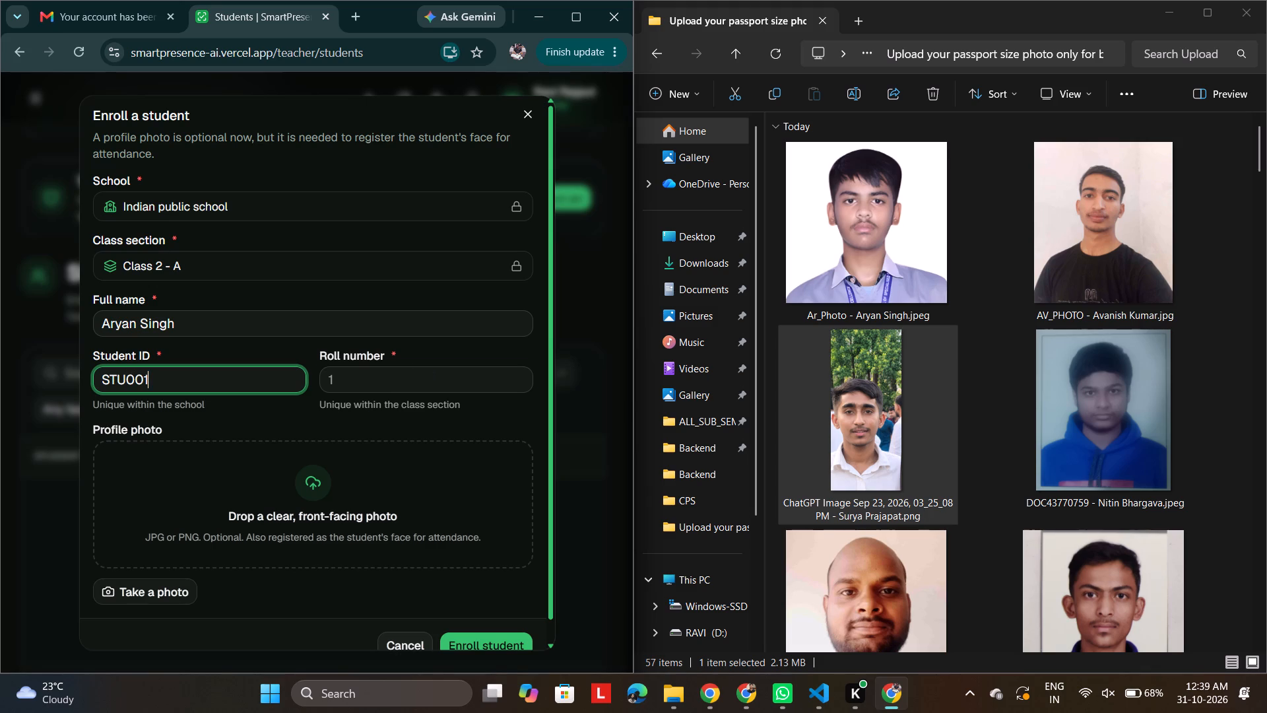
# Set the roll number to 1 and enroll the first student in Class 2 - A without a profile photo.
pyautogui.click(381, 378)
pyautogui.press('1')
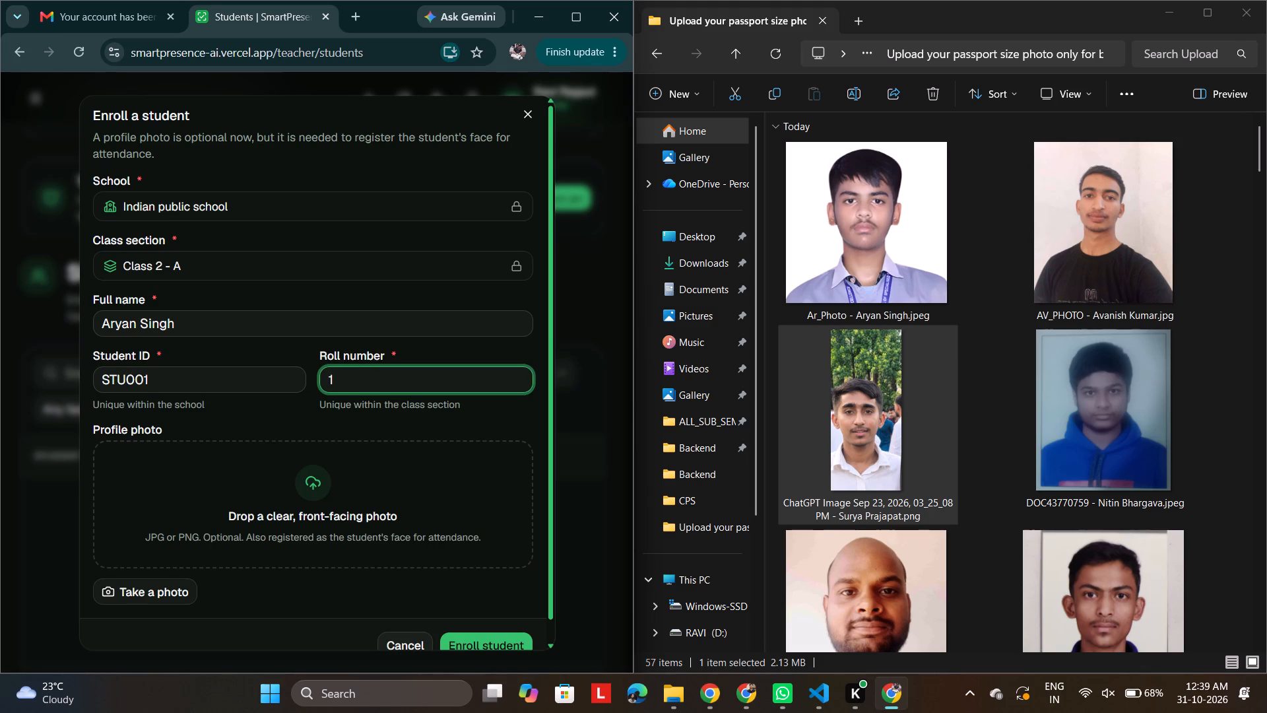
pyautogui.scroll(-3, 249, 478)
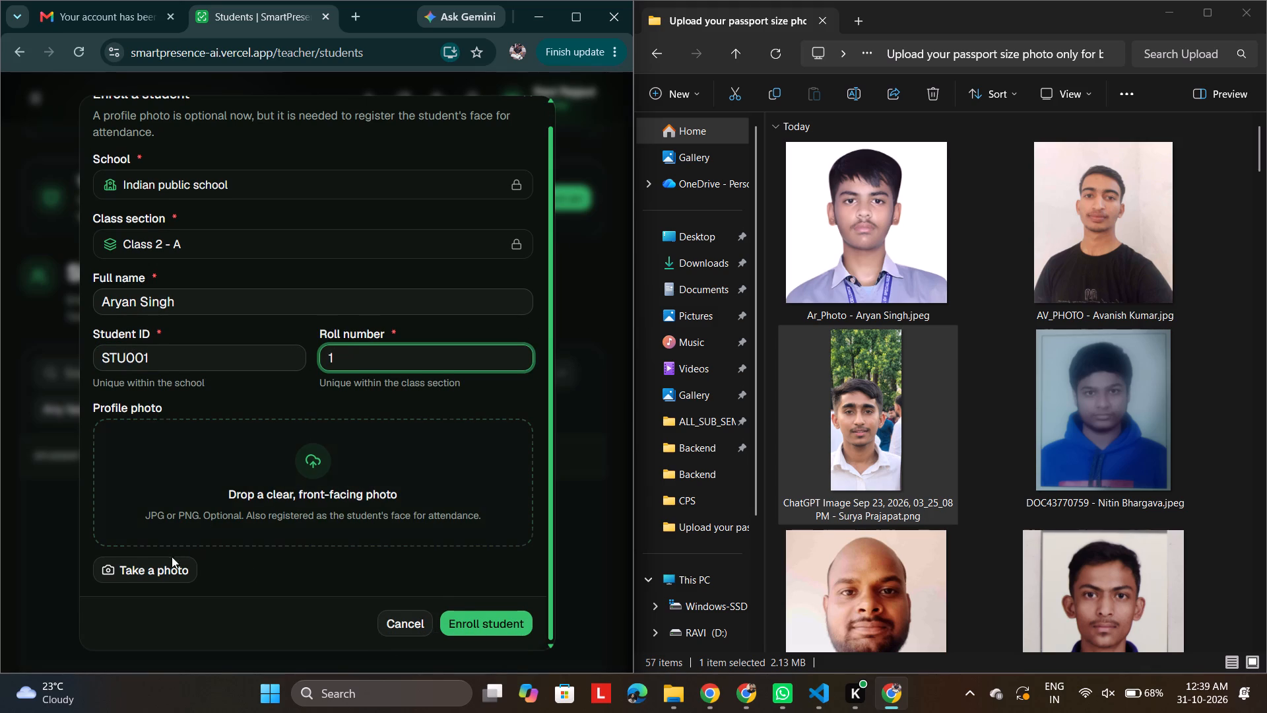
pyautogui.click(469, 621)
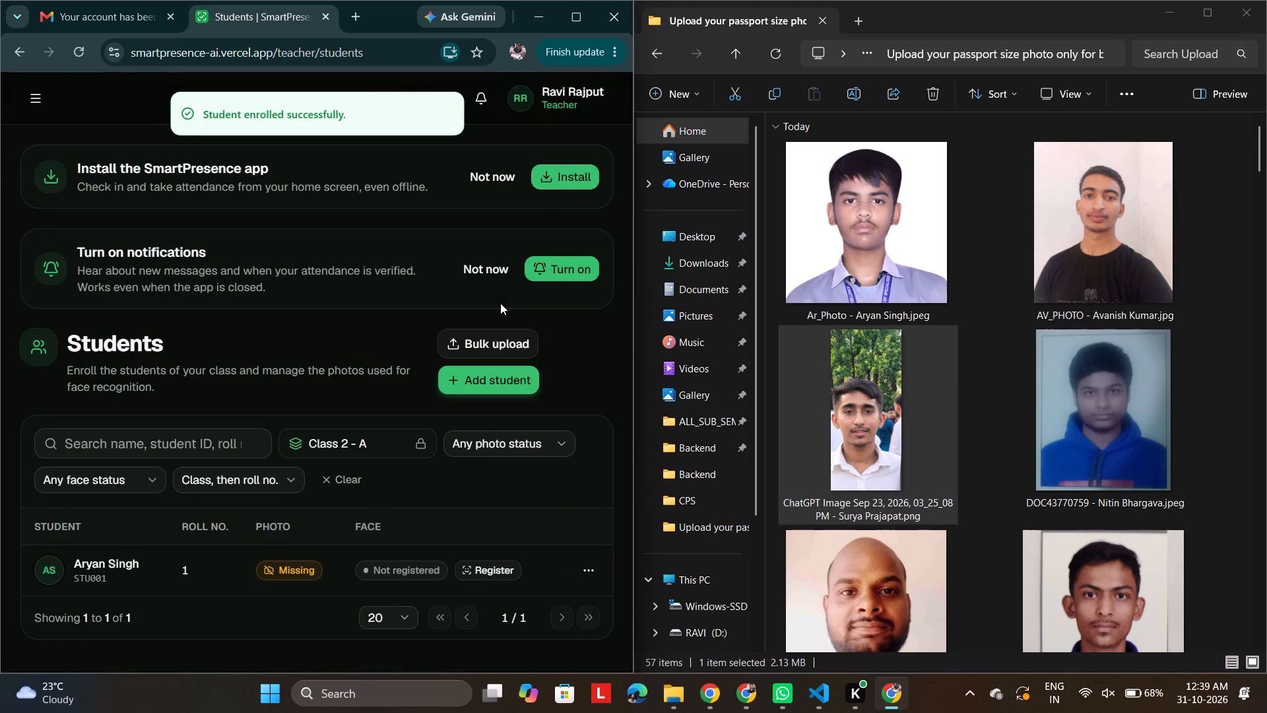
# Start a new student enrolment and enter the full name given in the AV_PHOTO file name.
pyautogui.scroll(-1, 453, 382)
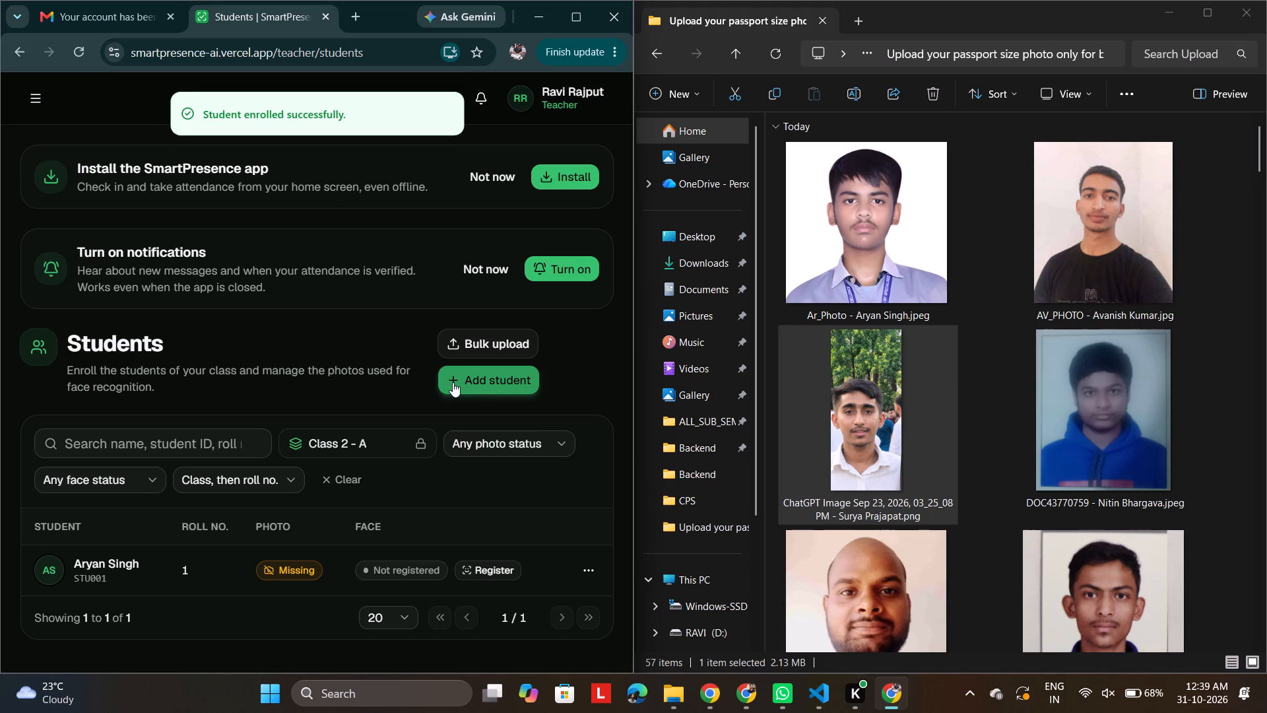
pyautogui.click(501, 379)
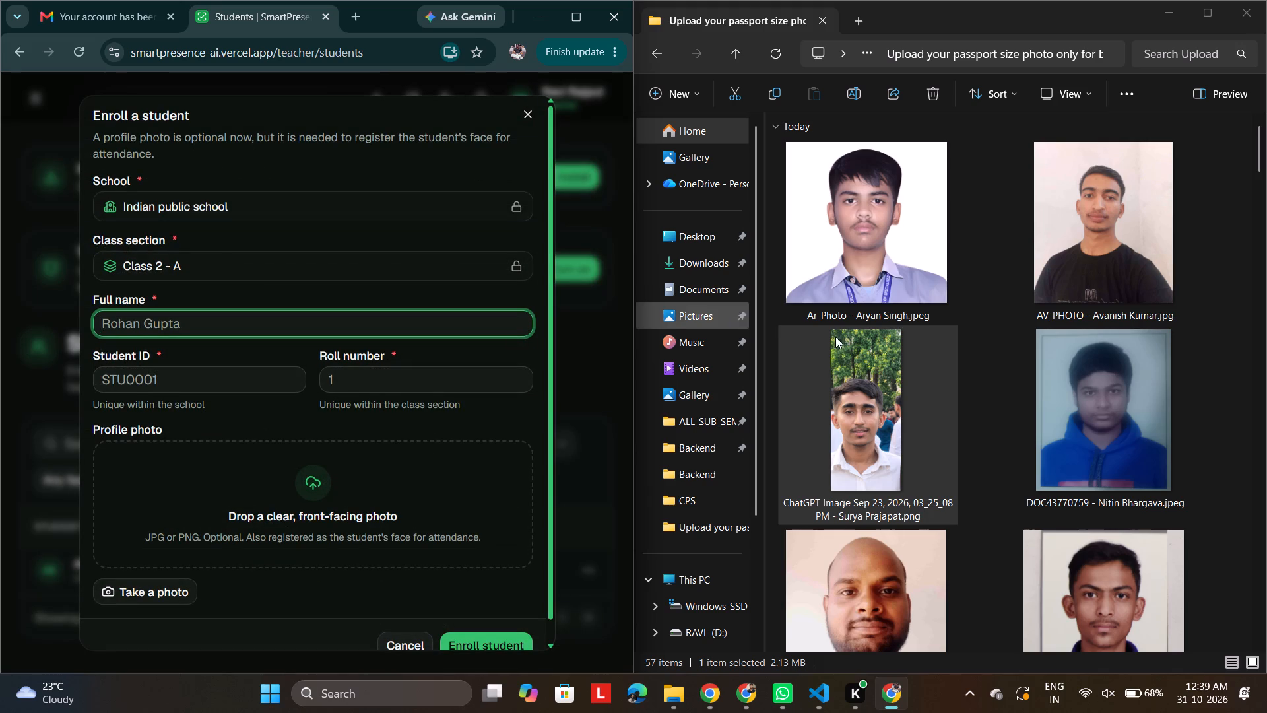
pyautogui.scroll(6, 1115, 378)
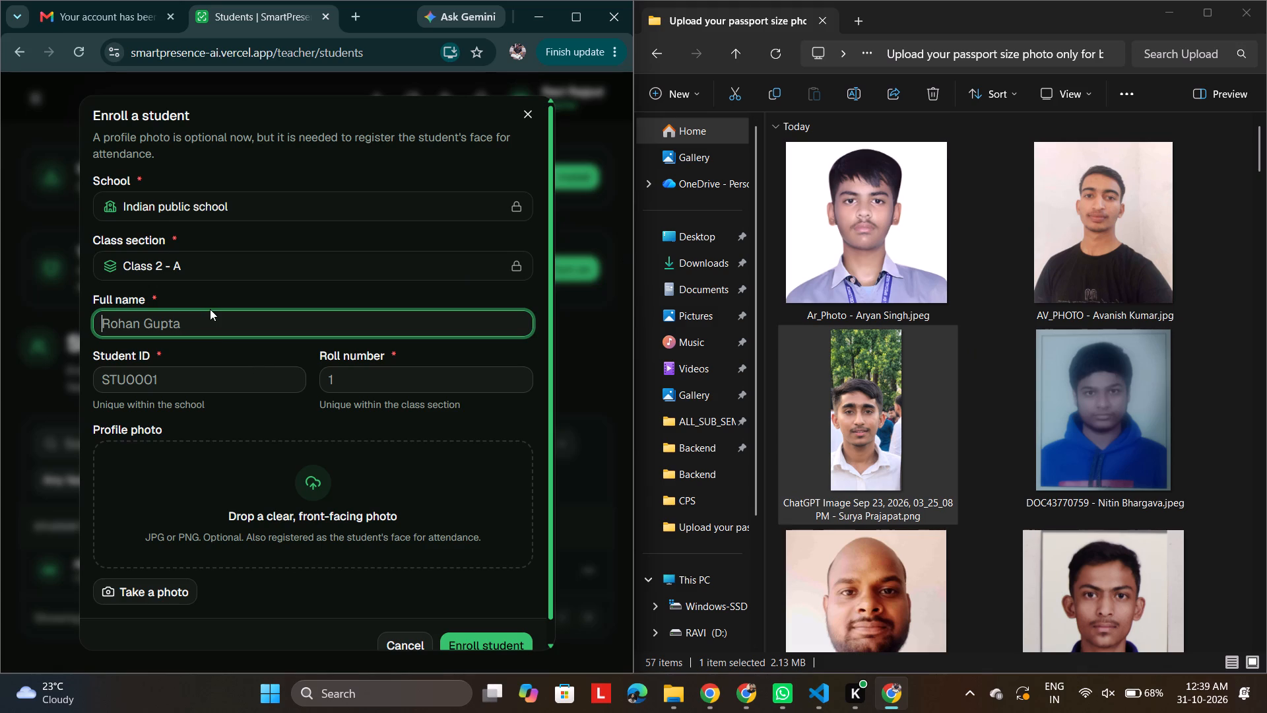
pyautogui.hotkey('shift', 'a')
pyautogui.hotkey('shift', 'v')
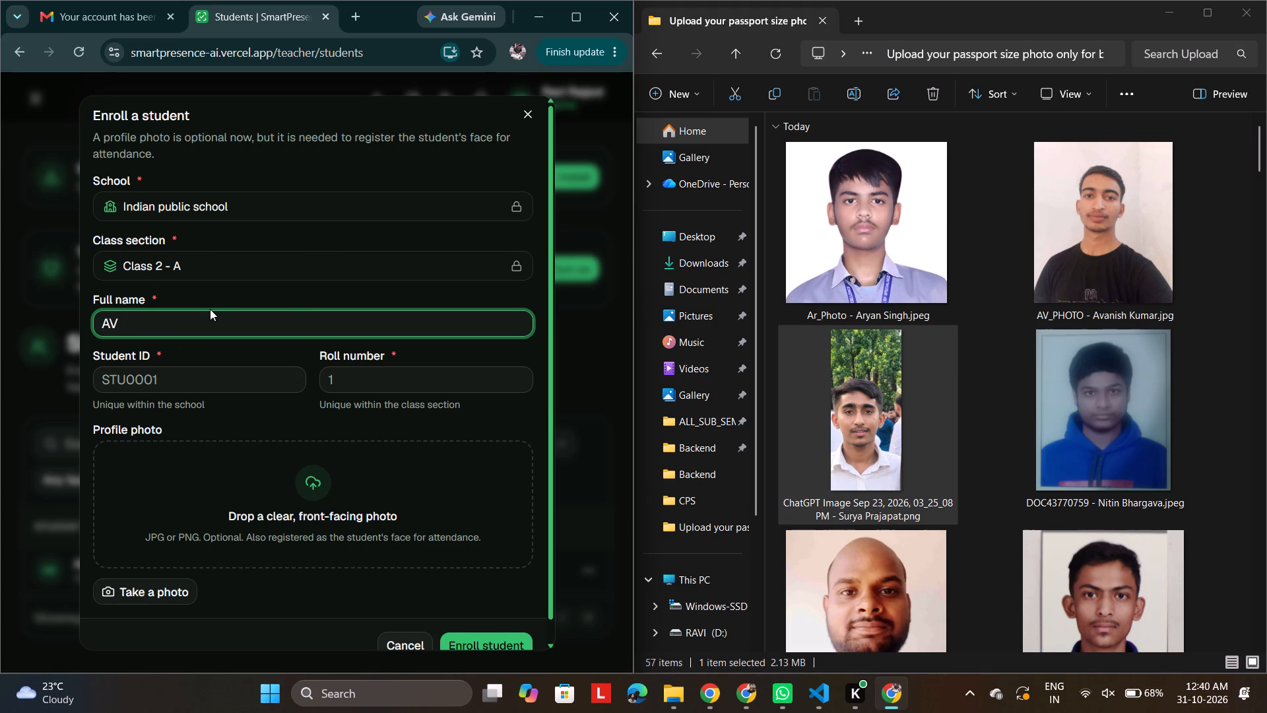
pyautogui.press('BackSpace')
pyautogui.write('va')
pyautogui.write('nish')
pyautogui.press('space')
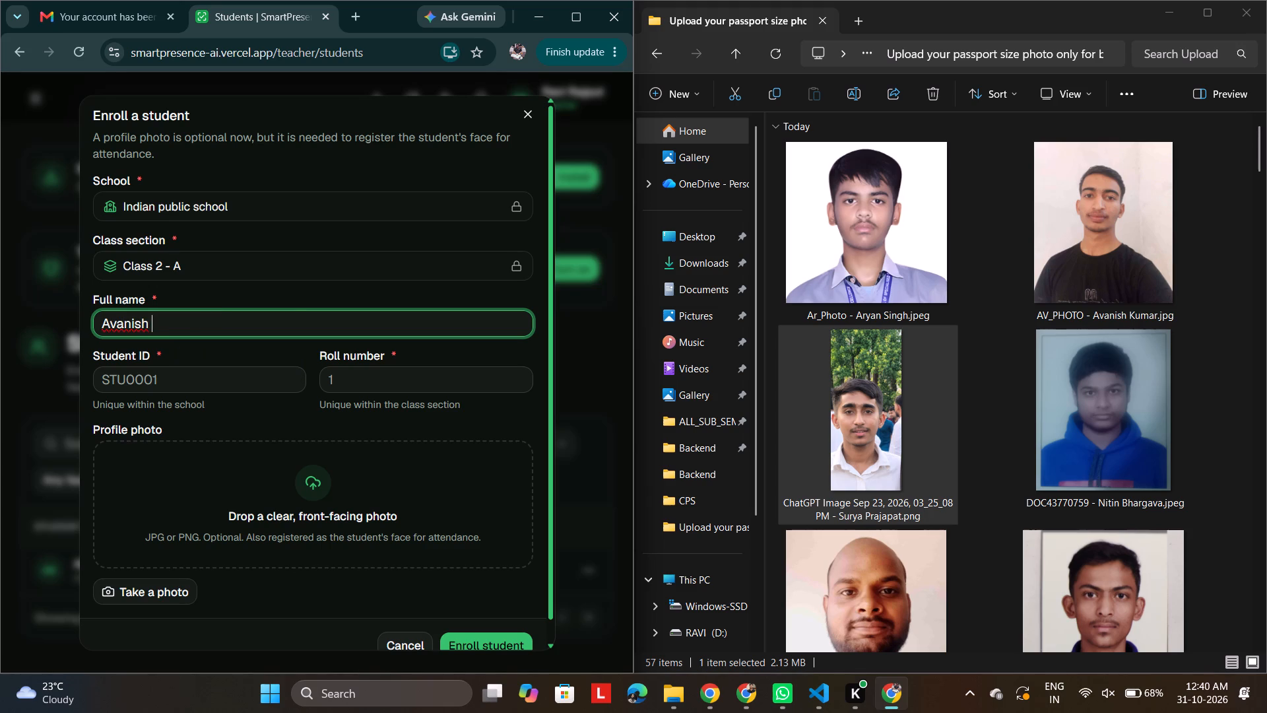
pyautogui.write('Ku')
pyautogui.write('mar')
# Set the student ID to STU002 and roll number to 2, and enroll the second student without a photo.
pyautogui.scroll(-2, 447, 593)
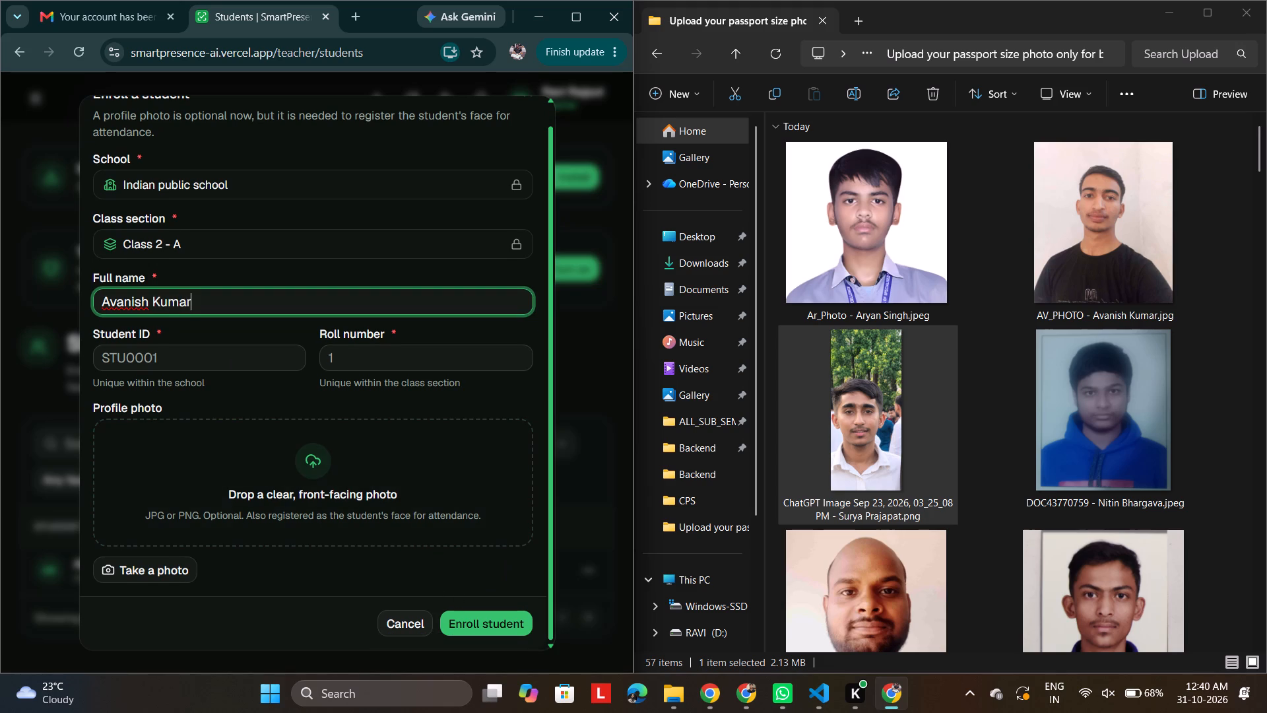
pyautogui.click(201, 360)
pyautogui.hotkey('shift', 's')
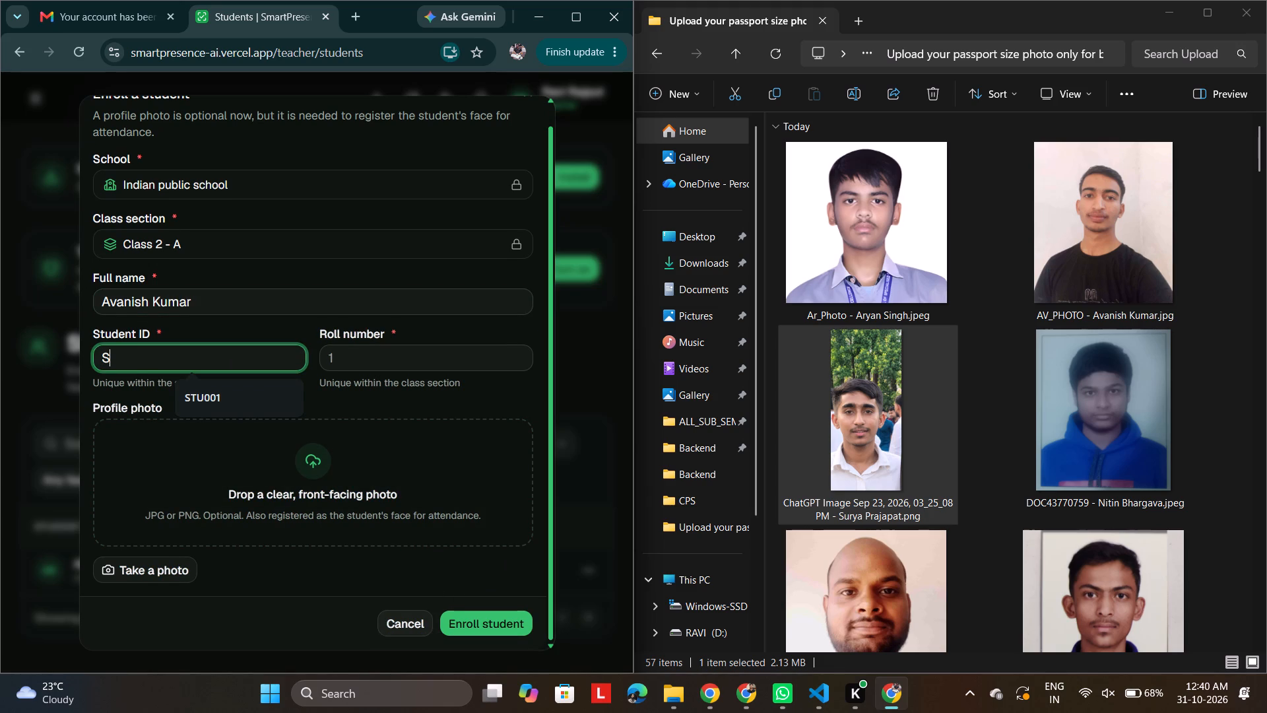
pyautogui.click(226, 395)
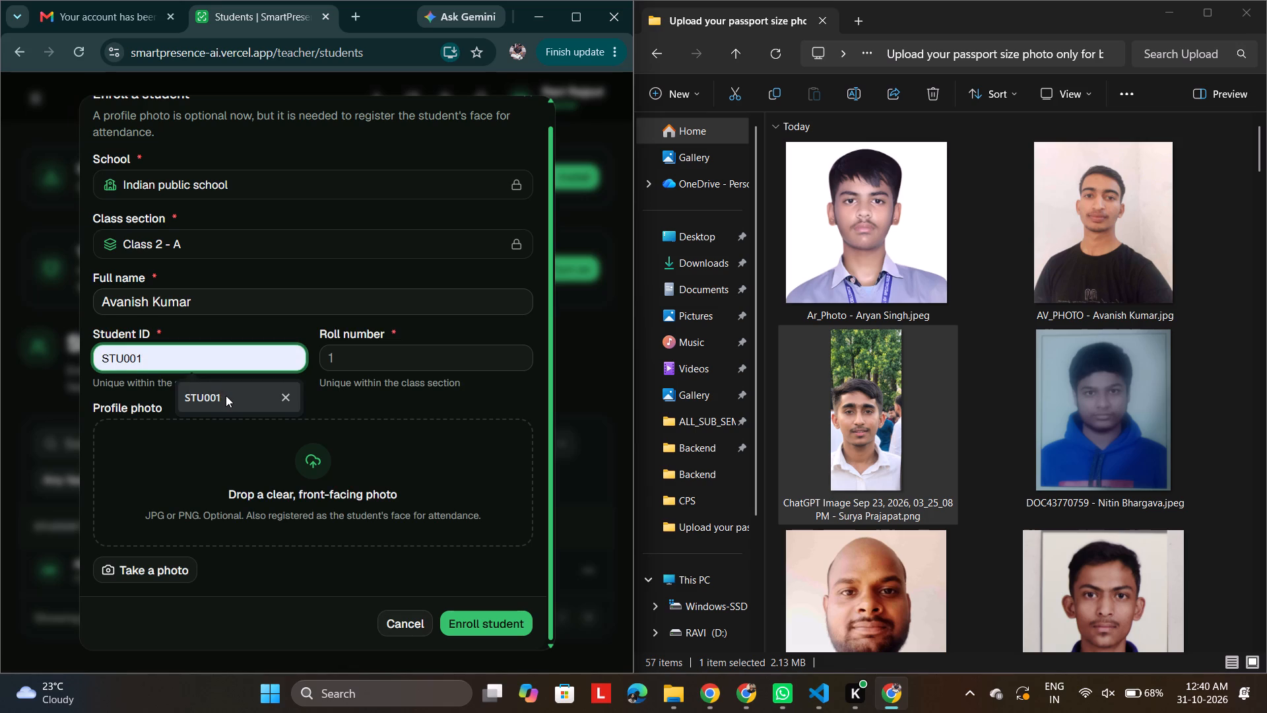
pyautogui.press('BackSpace')
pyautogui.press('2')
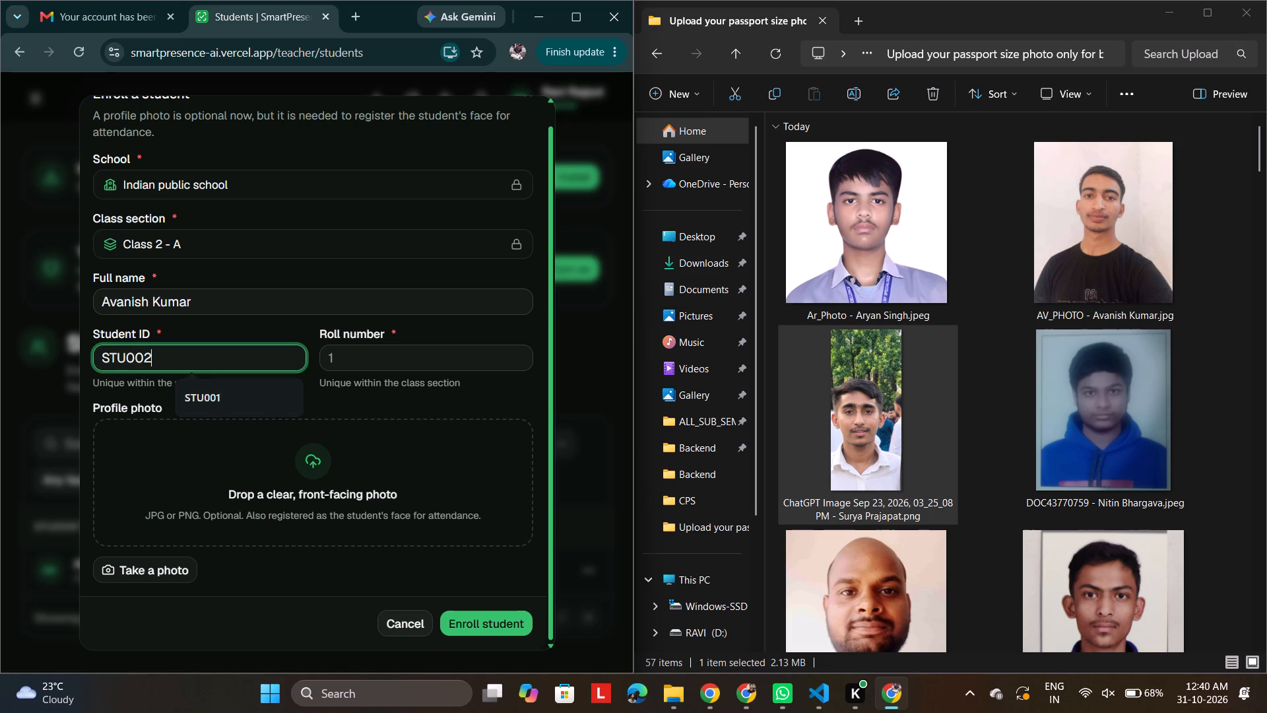
pyautogui.click(357, 368)
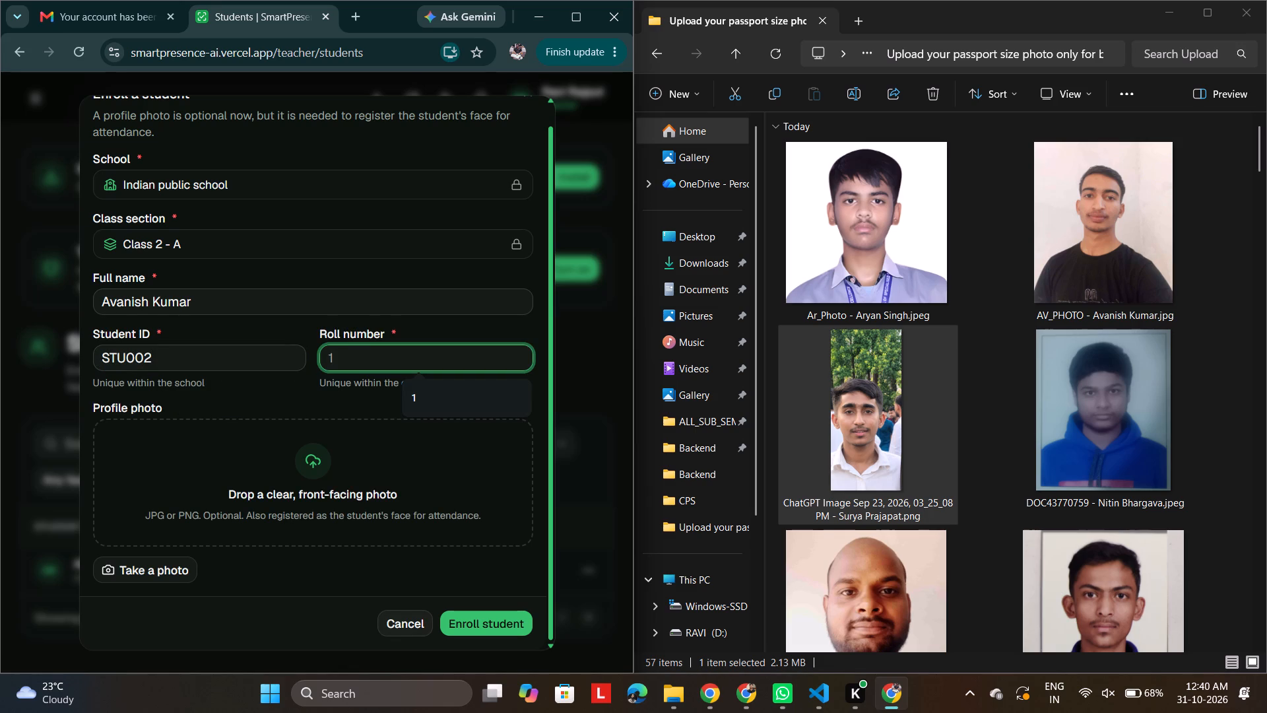
pyautogui.press('BackSpace')
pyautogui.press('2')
pyautogui.click(484, 622)
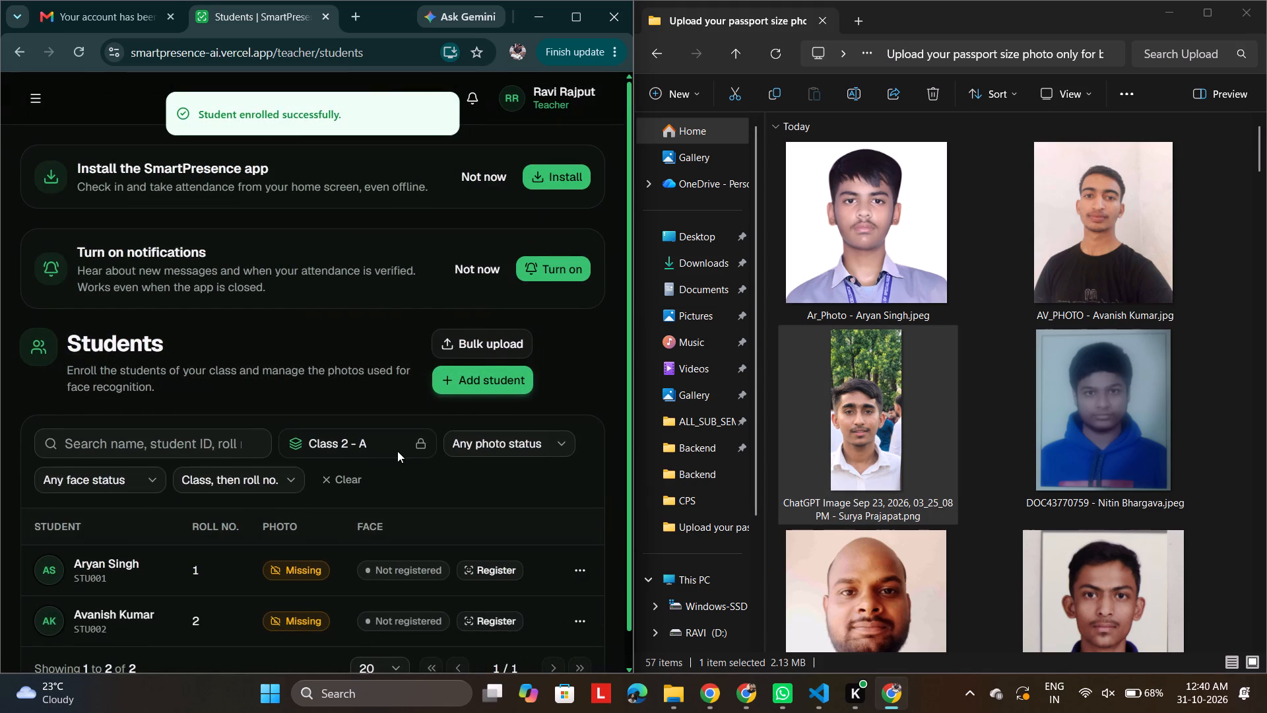
pyautogui.click(476, 371)
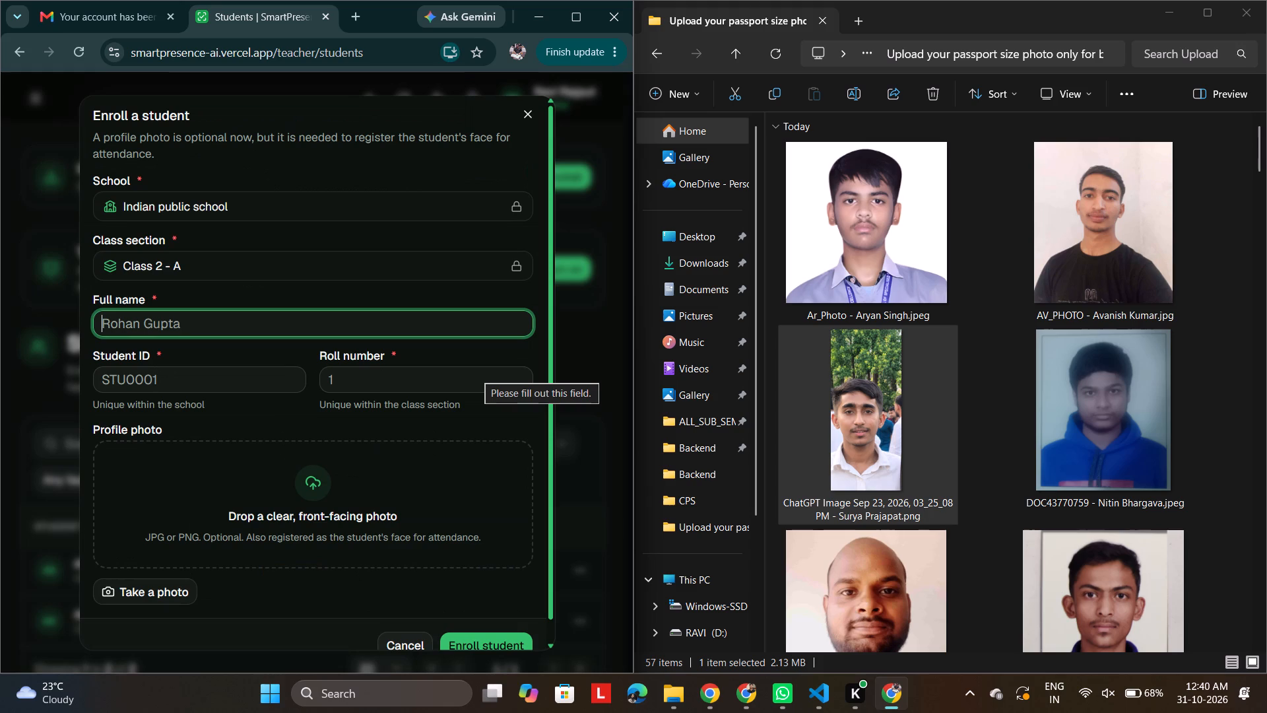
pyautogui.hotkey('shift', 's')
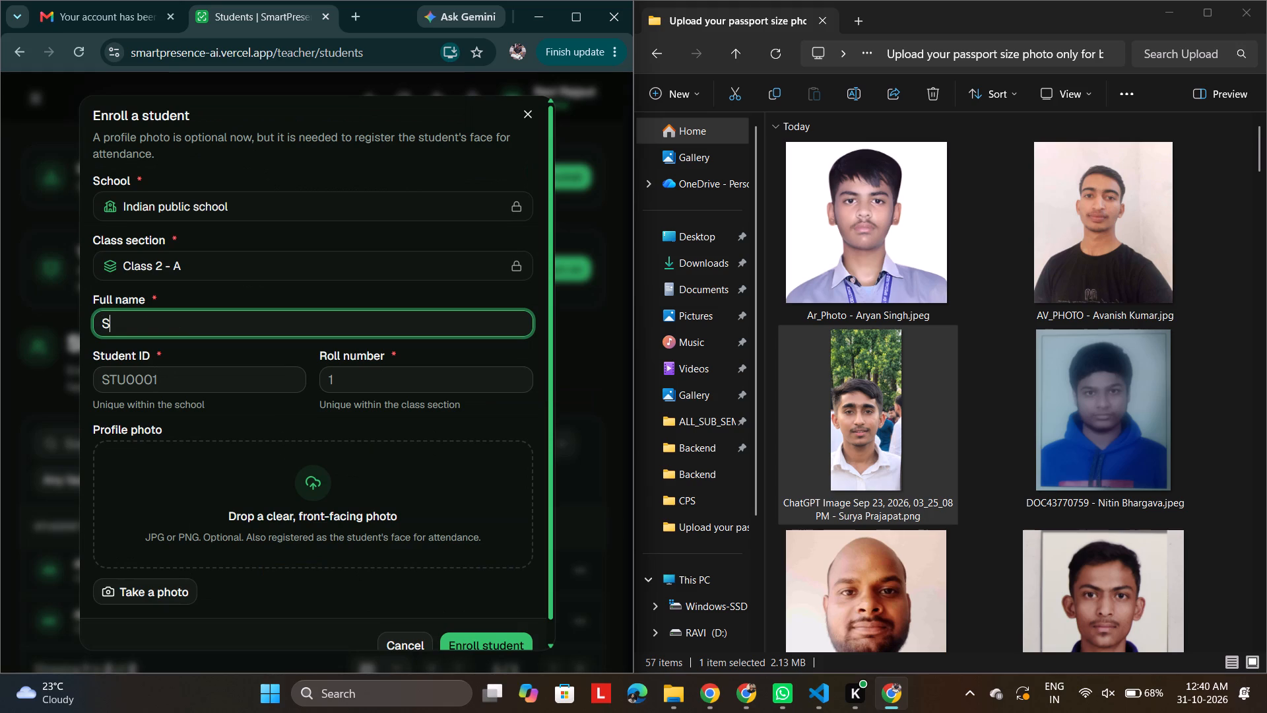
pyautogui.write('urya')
pyautogui.click(856, 492)
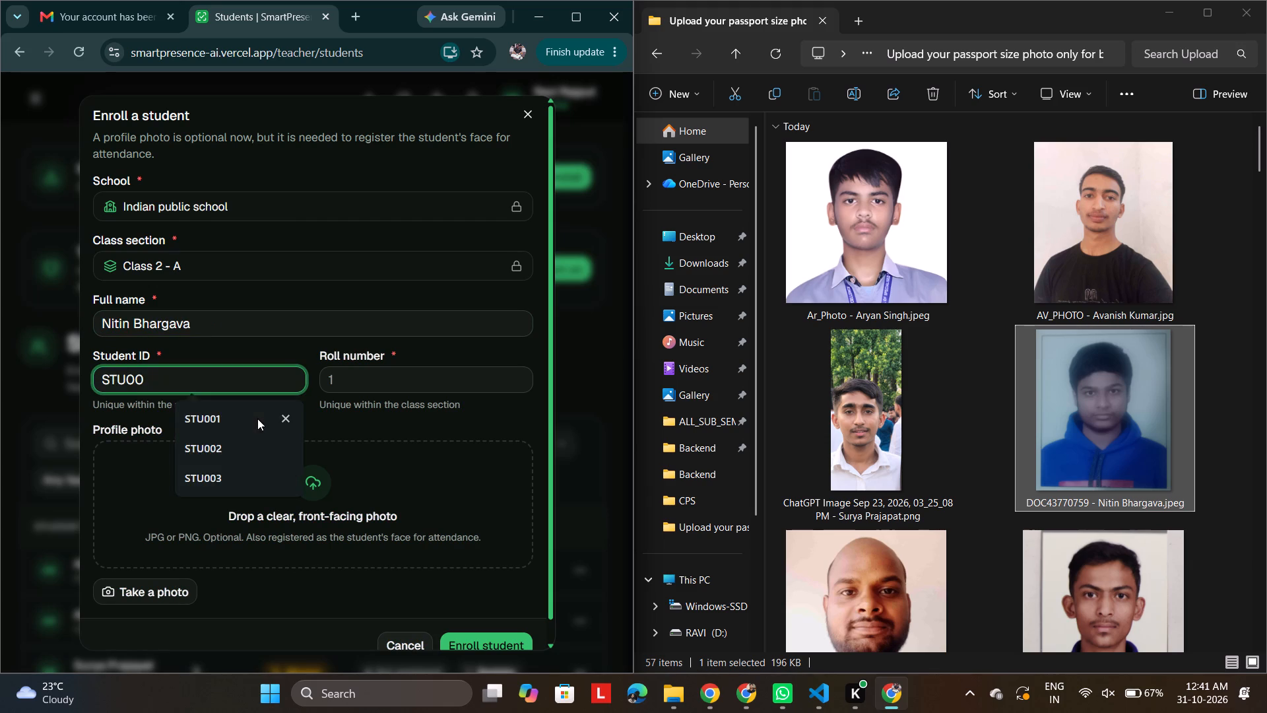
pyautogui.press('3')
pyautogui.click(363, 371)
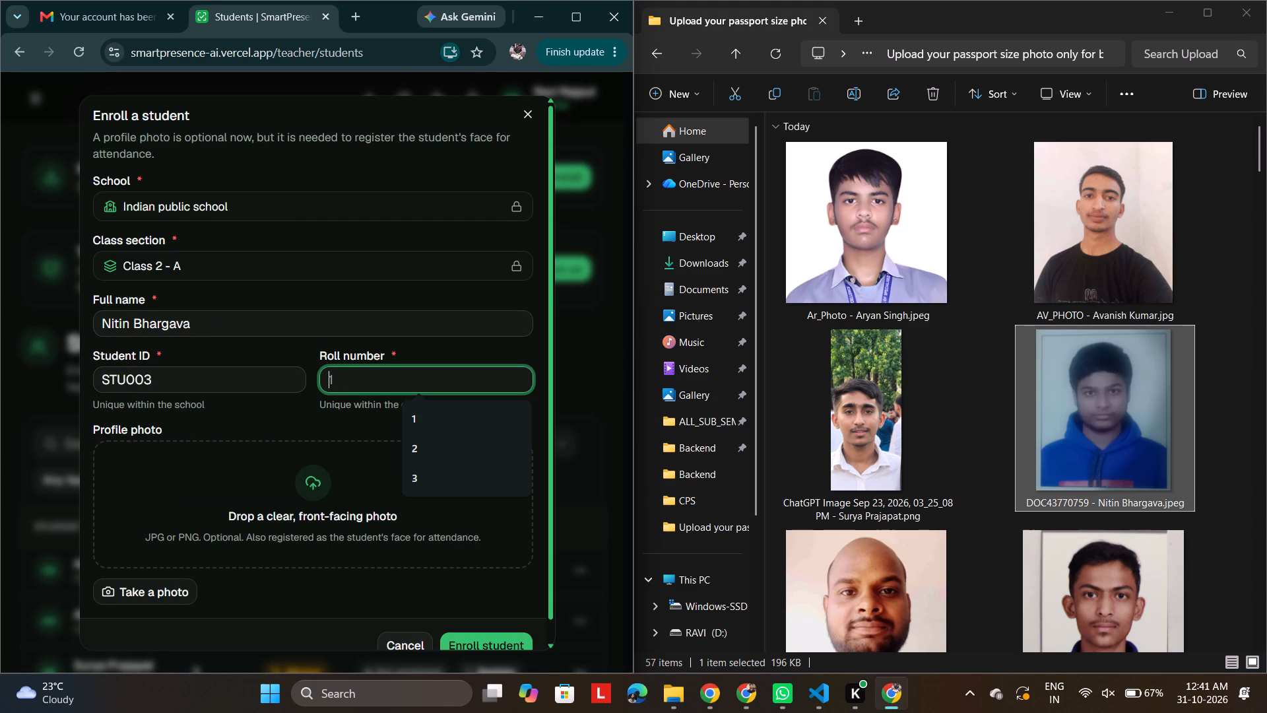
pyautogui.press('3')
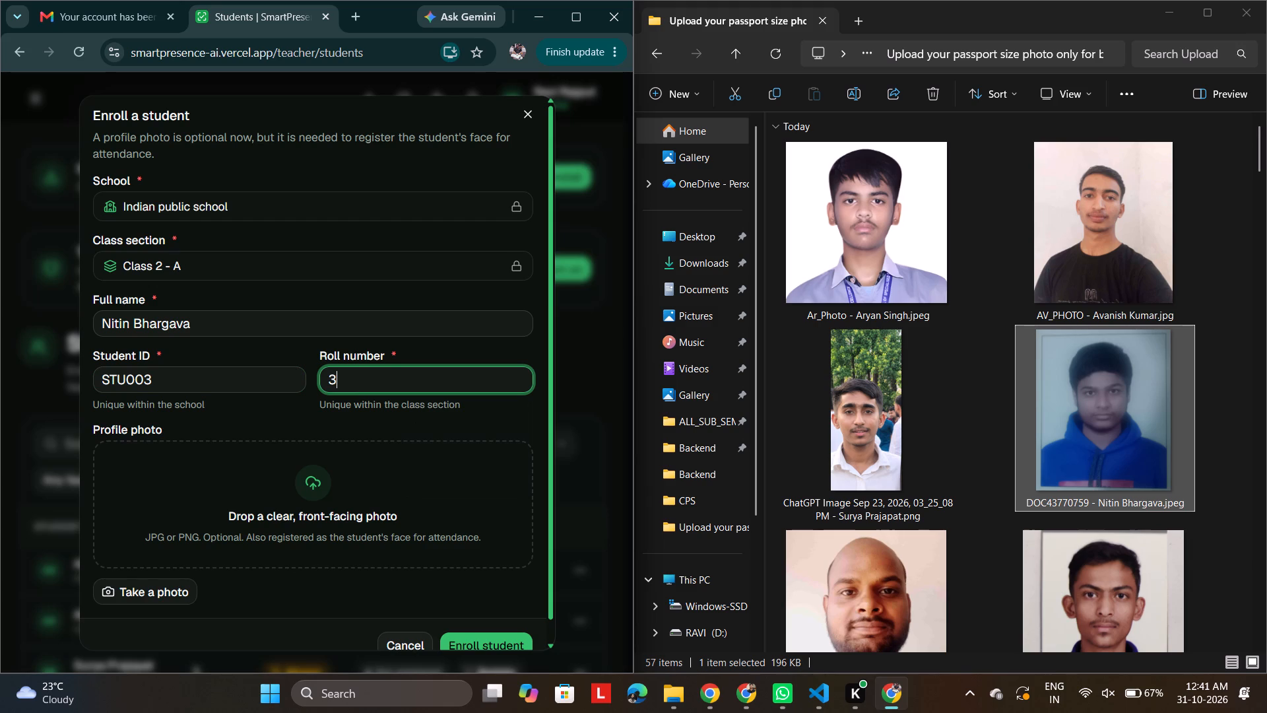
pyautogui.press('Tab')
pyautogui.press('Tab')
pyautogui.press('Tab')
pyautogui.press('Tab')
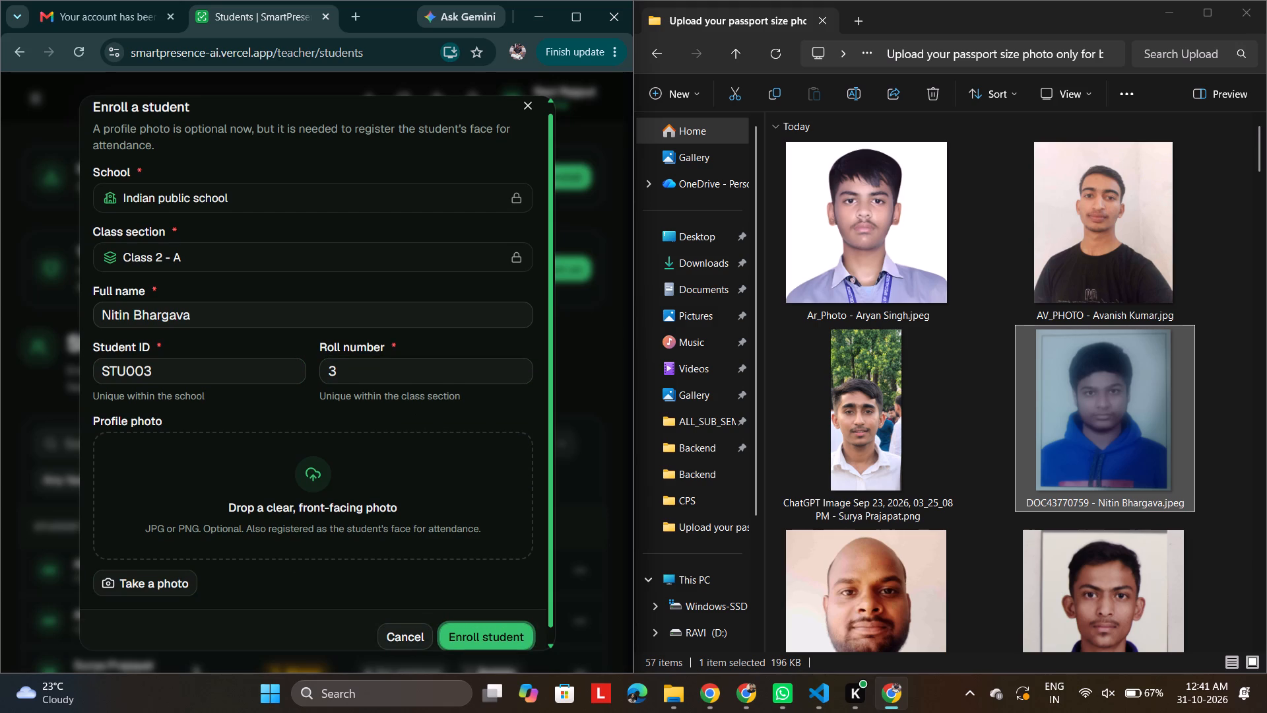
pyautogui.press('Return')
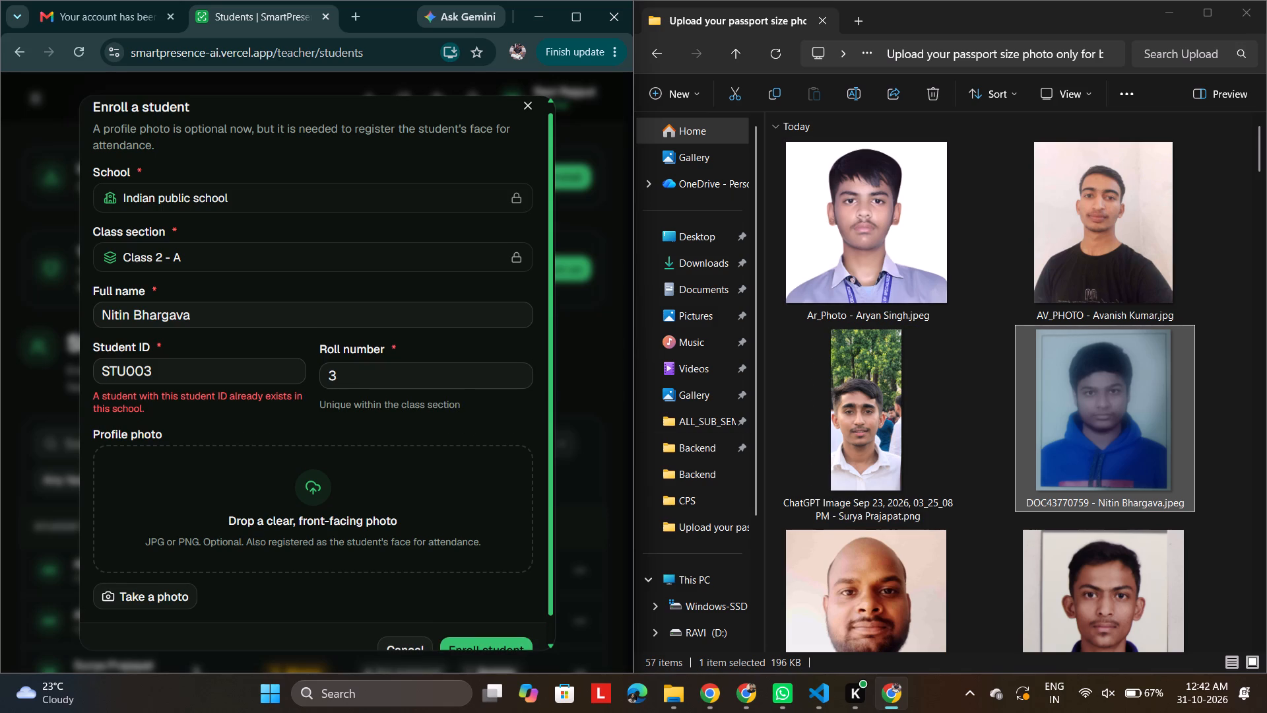
# Set the student ID to STU004 and roll number to 4, and enroll the fourth student without a photo.
pyautogui.click(172, 375)
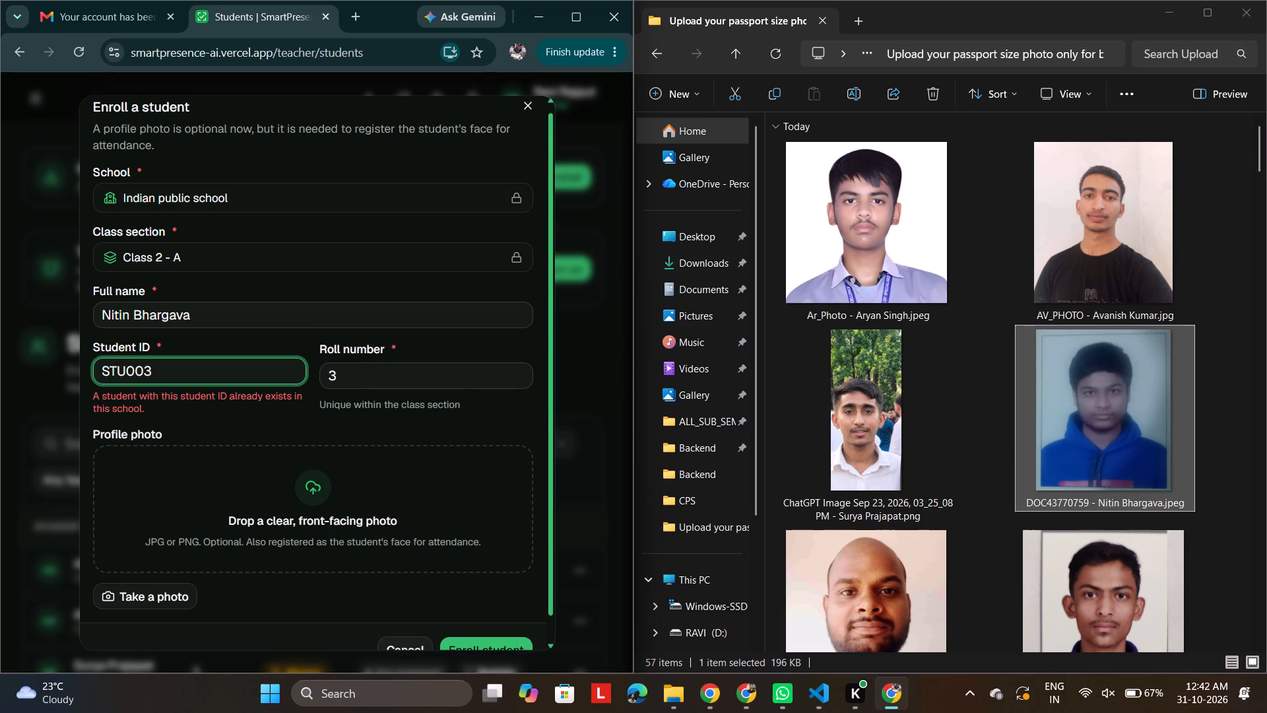
pyautogui.press('BackSpace')
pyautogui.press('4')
pyautogui.click(333, 372)
pyautogui.press('BackSpace')
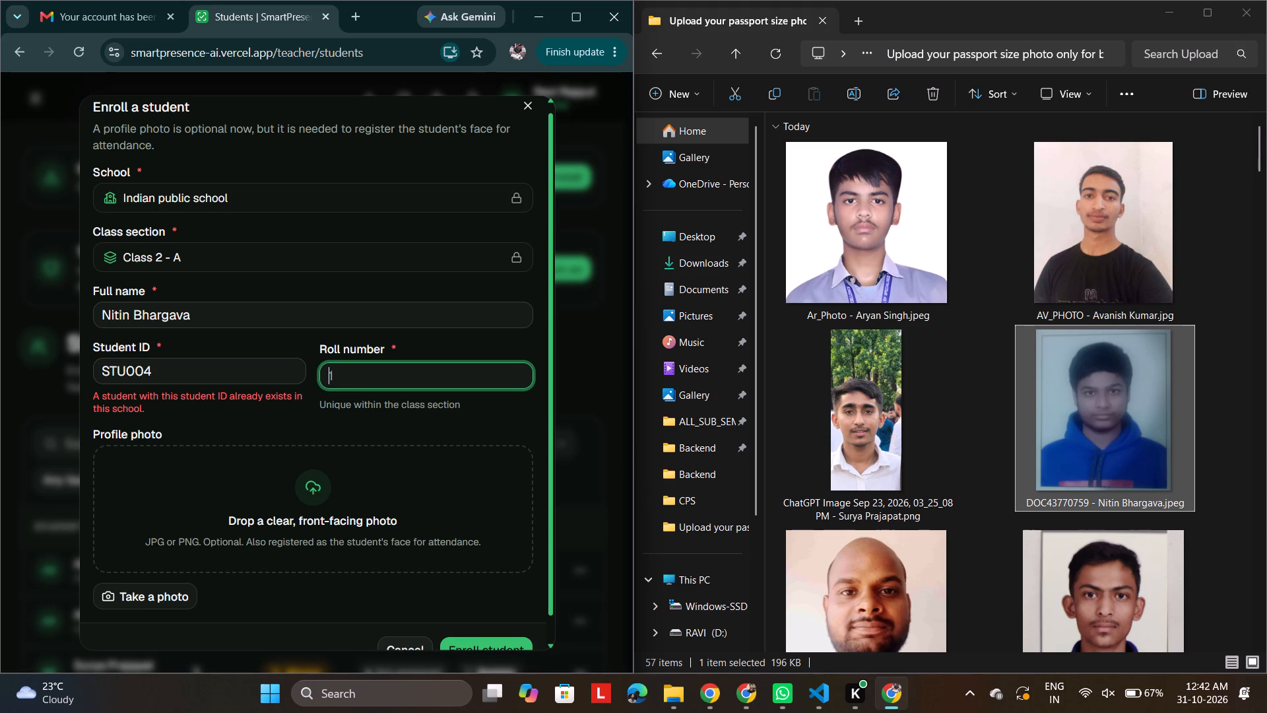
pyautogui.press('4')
pyautogui.click(479, 642)
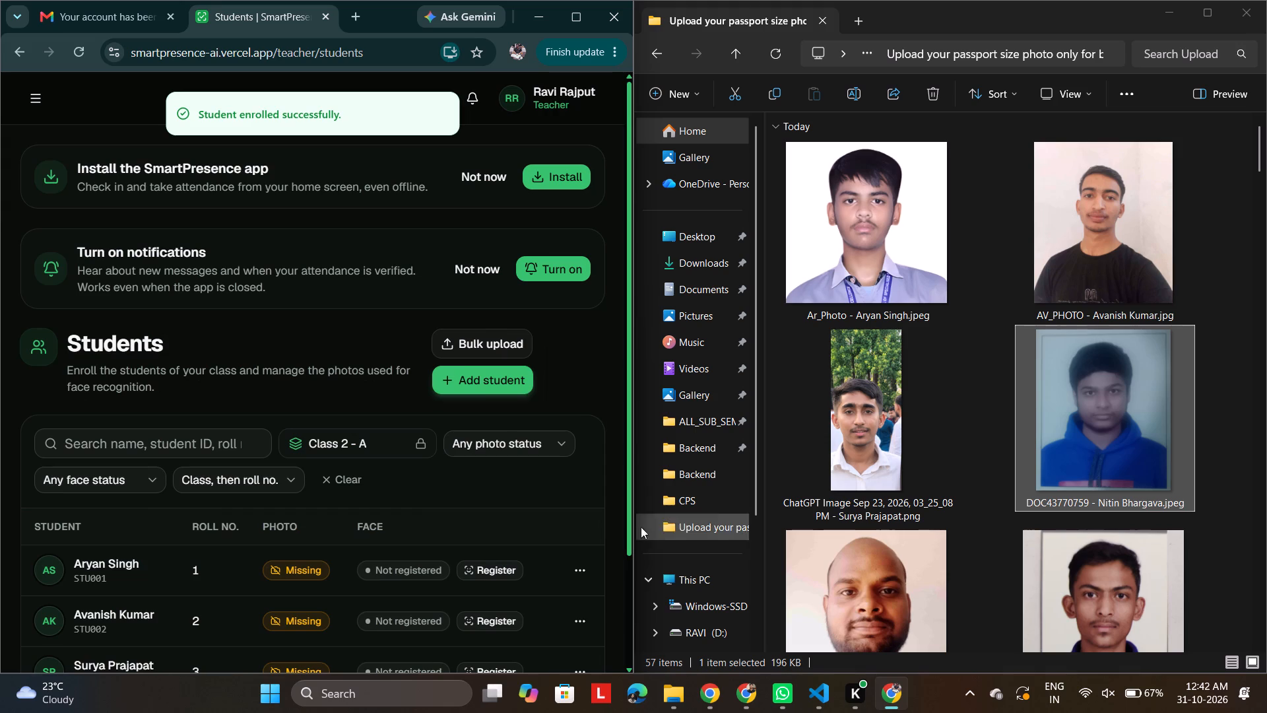
# Start a fifth enrolment and fill the full name by copying the DOC93310209 photo's file name, keeping only the student's name.
pyautogui.click(468, 377)
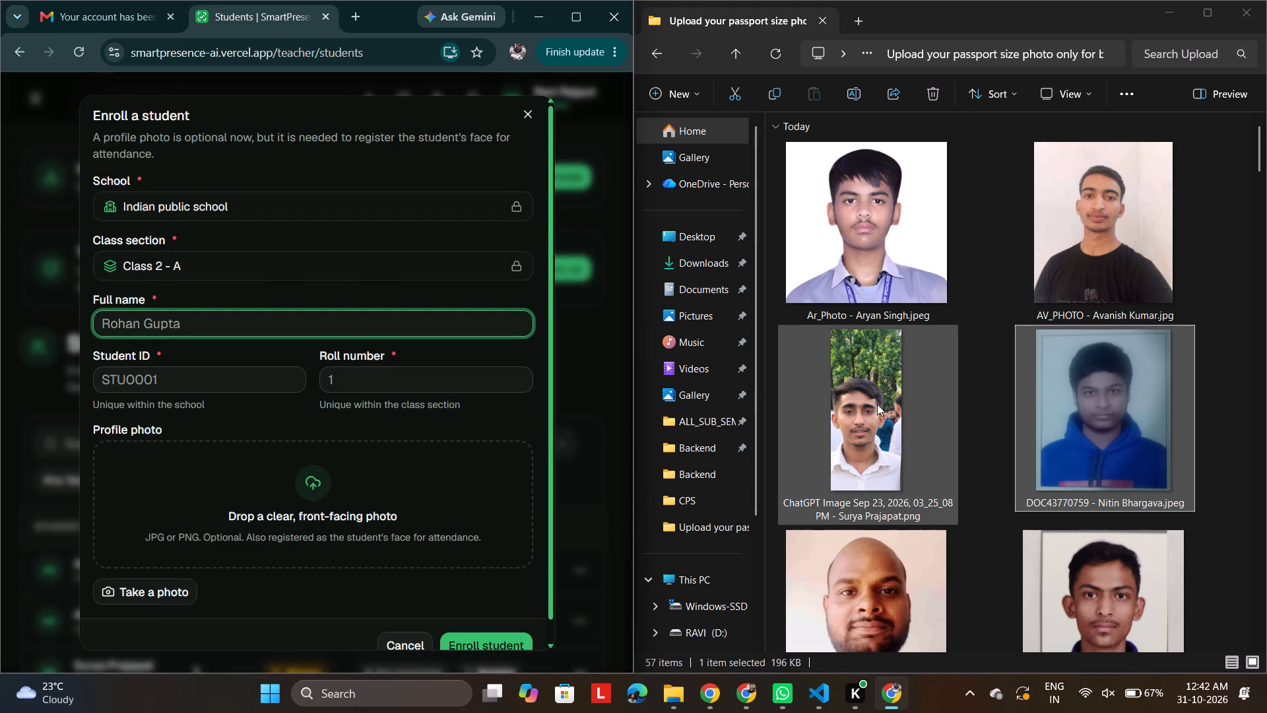
pyautogui.scroll(-2, 852, 473)
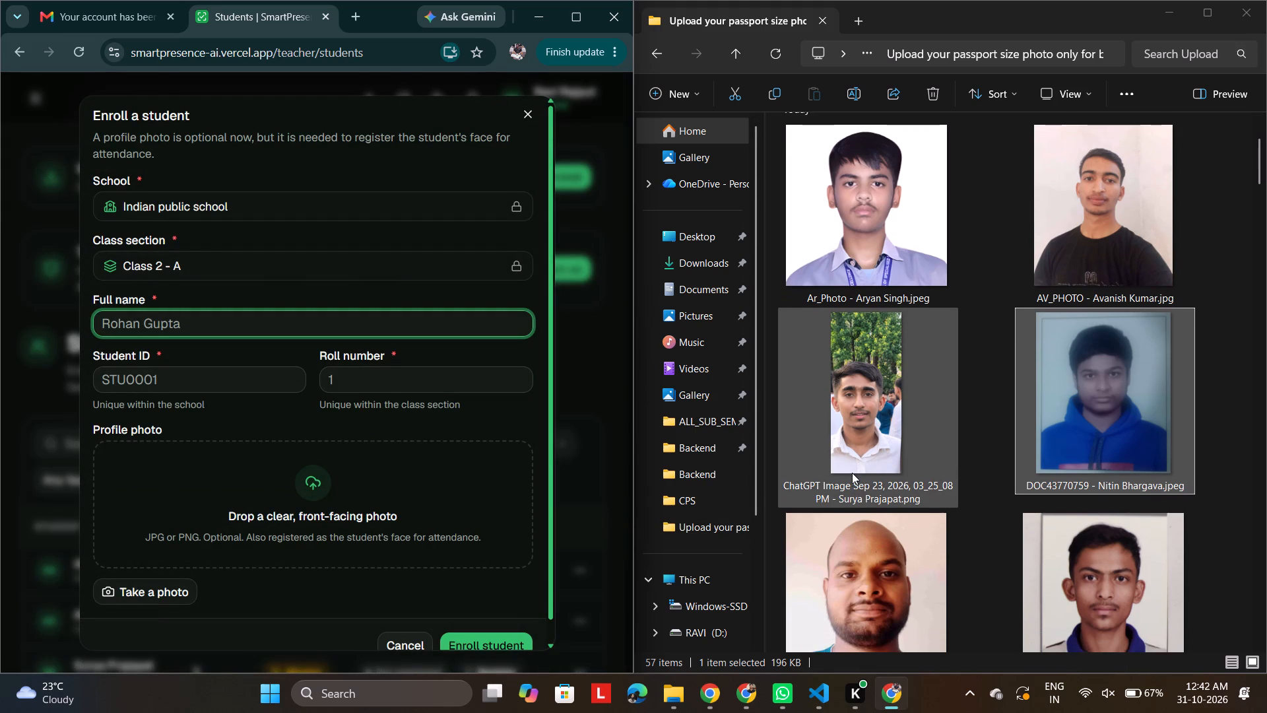
pyautogui.scroll(-5, 852, 473)
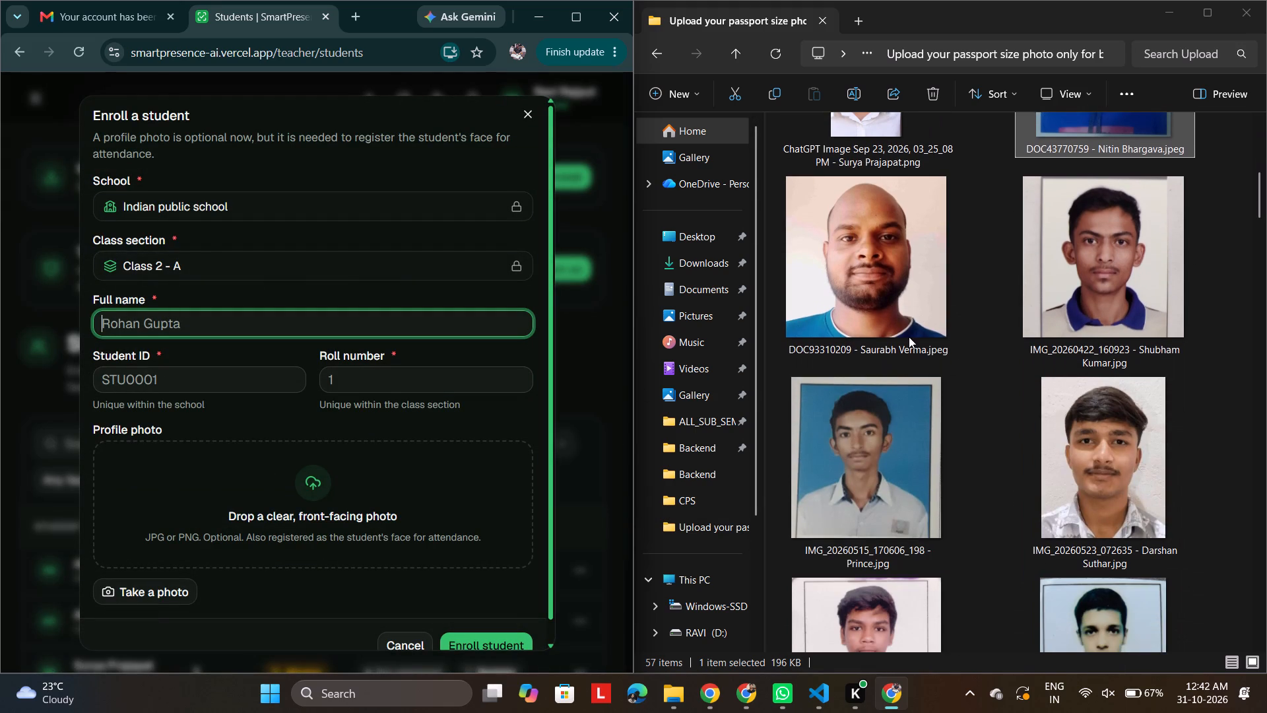
pyautogui.click(903, 345)
pyautogui.click(903, 345)
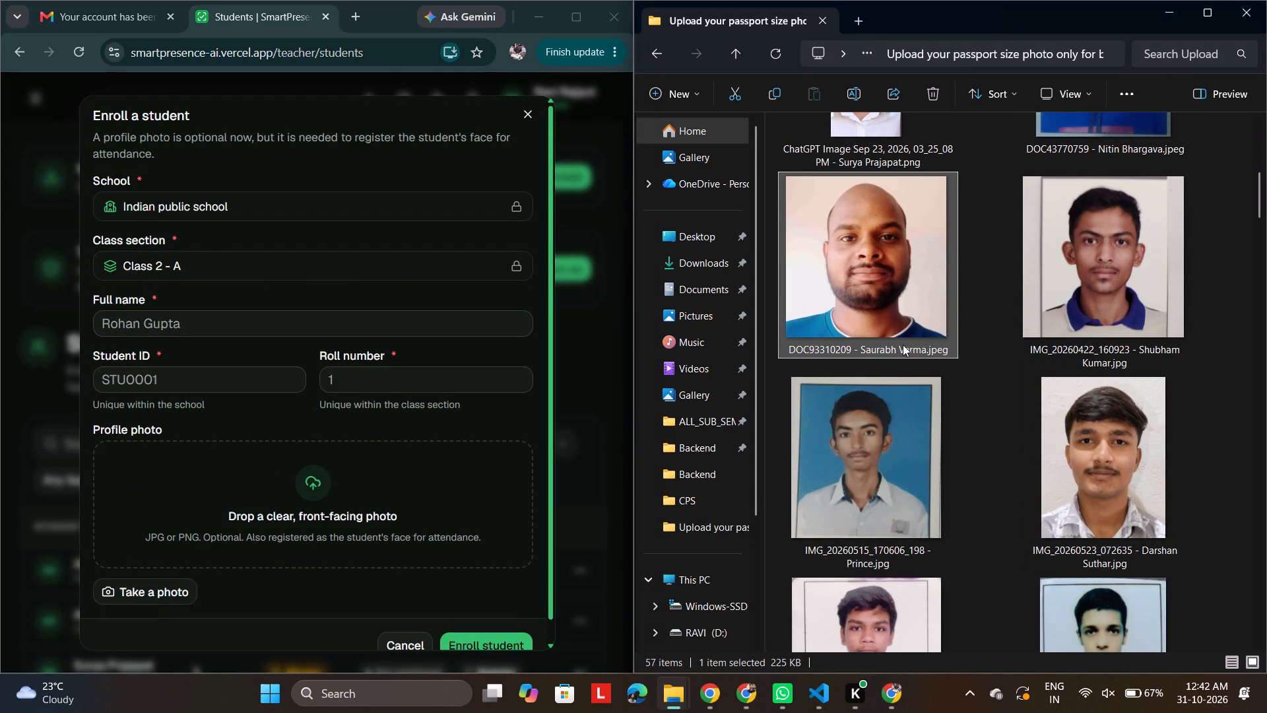
pyautogui.hotkey('ctrl', 'c')
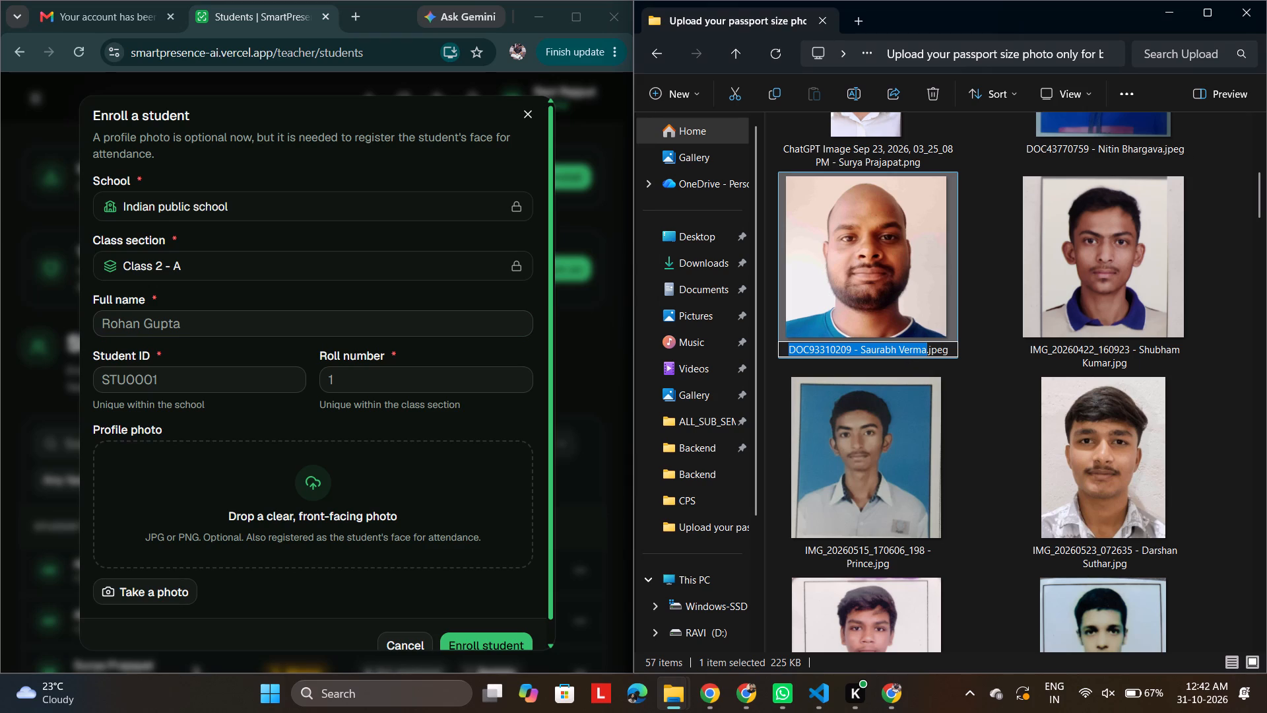
pyautogui.click(191, 325)
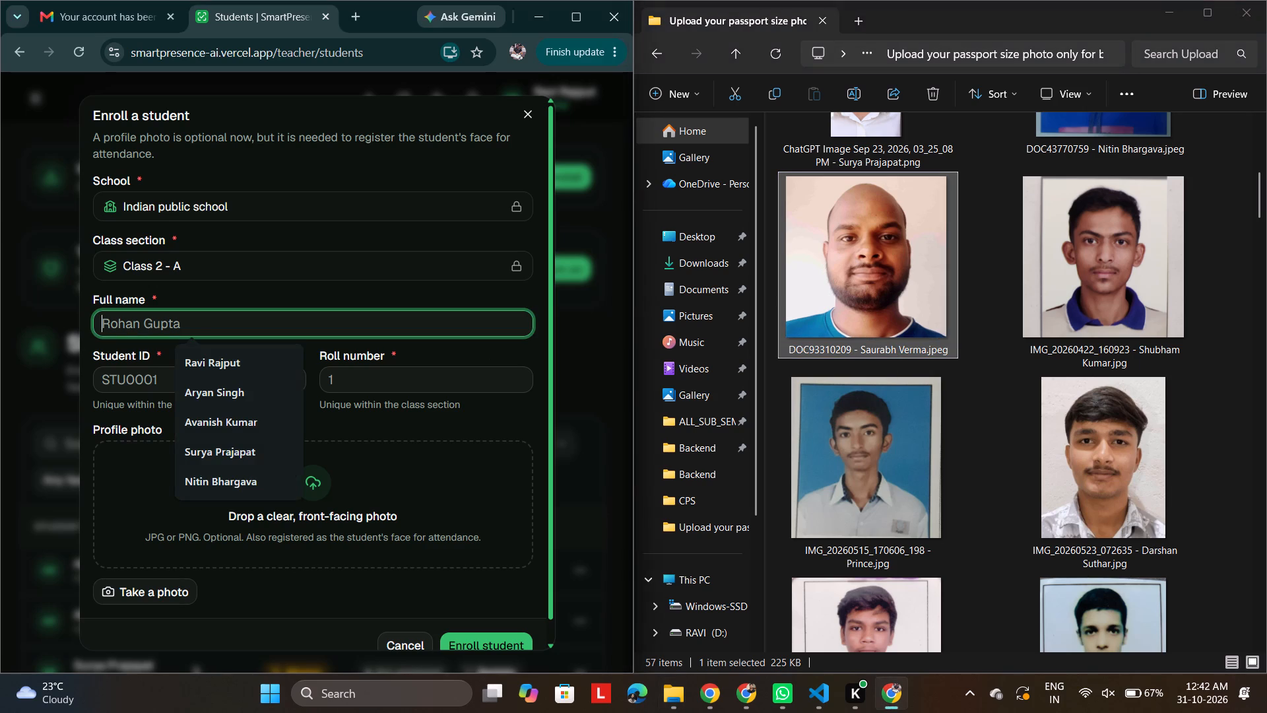
pyautogui.hotkey('ctrl', 'v')
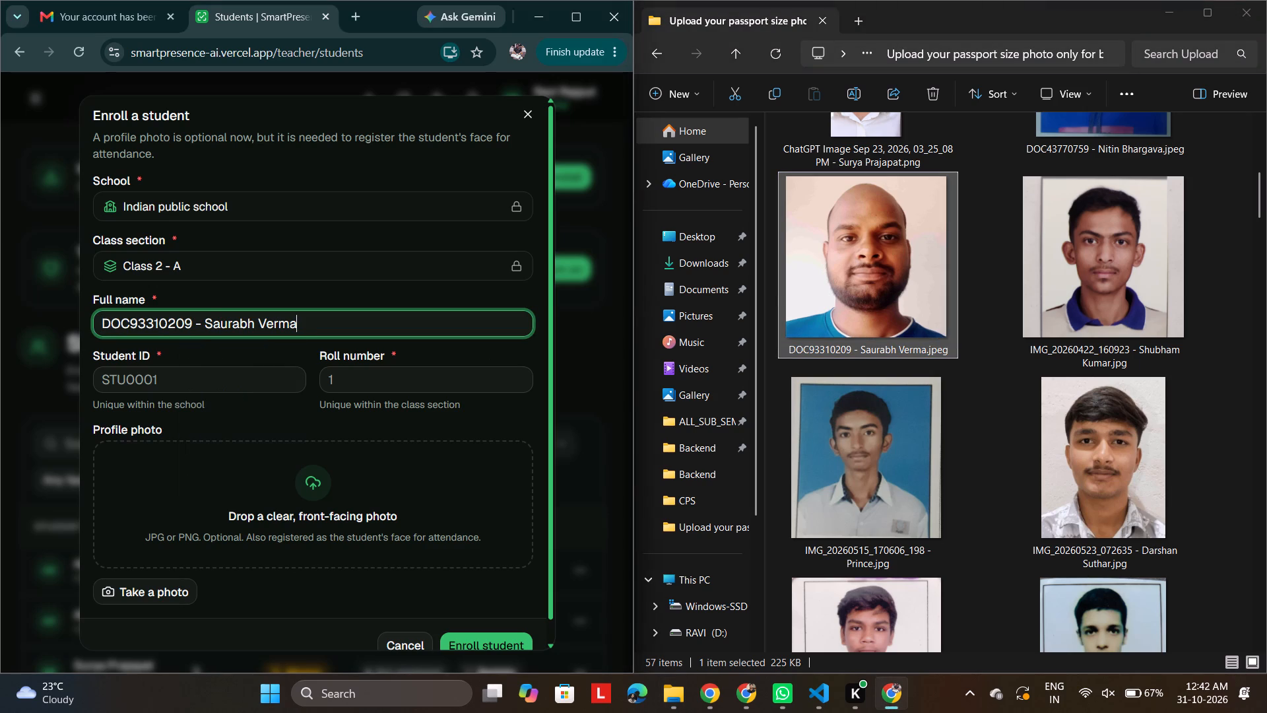
pyautogui.moveTo(204, 326); pyautogui.dragTo(92, 331)
pyautogui.press('BackSpace')
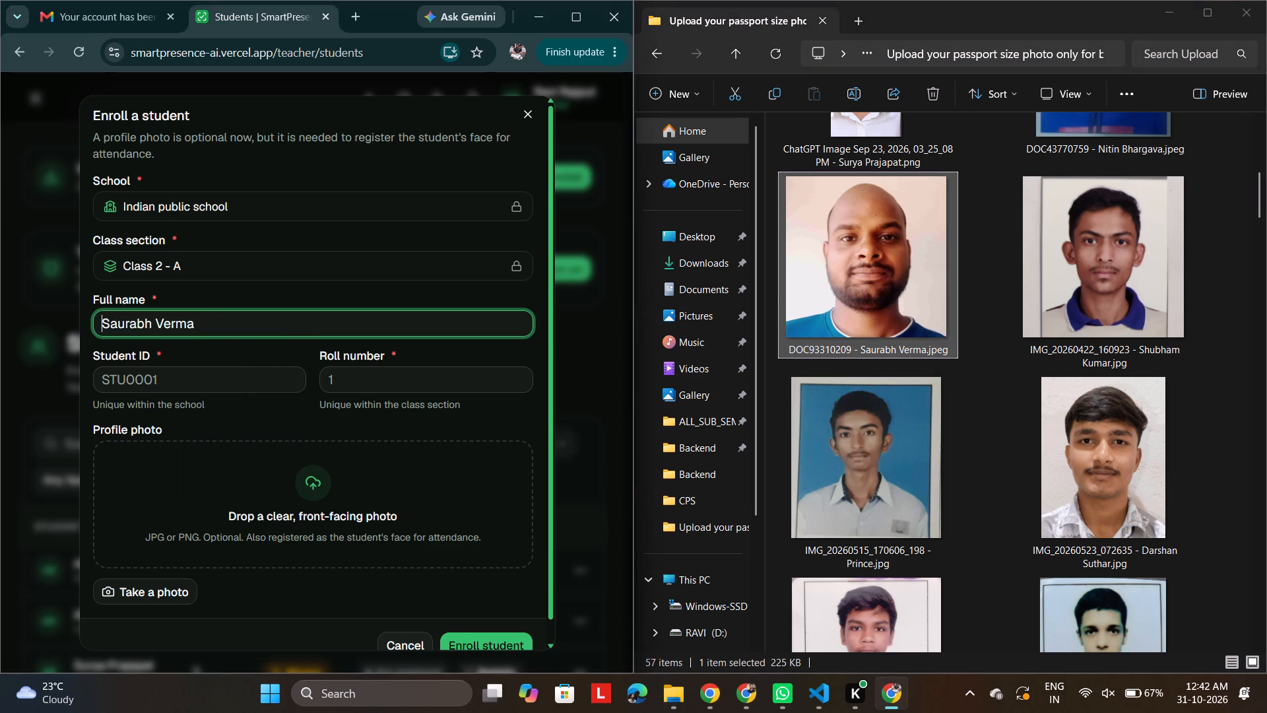
# Set the student ID to STU005 and roll number to 5, and enroll the fifth student without a photo.
pyautogui.click(137, 390)
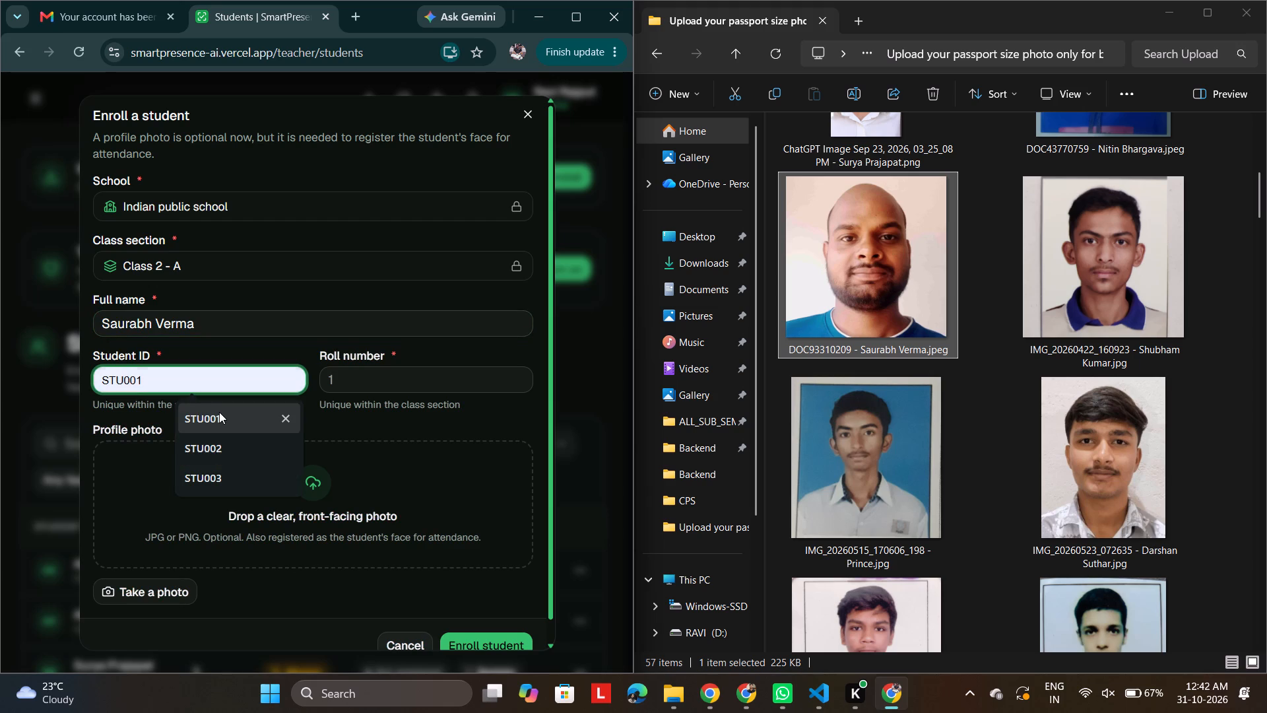
pyautogui.click(219, 412)
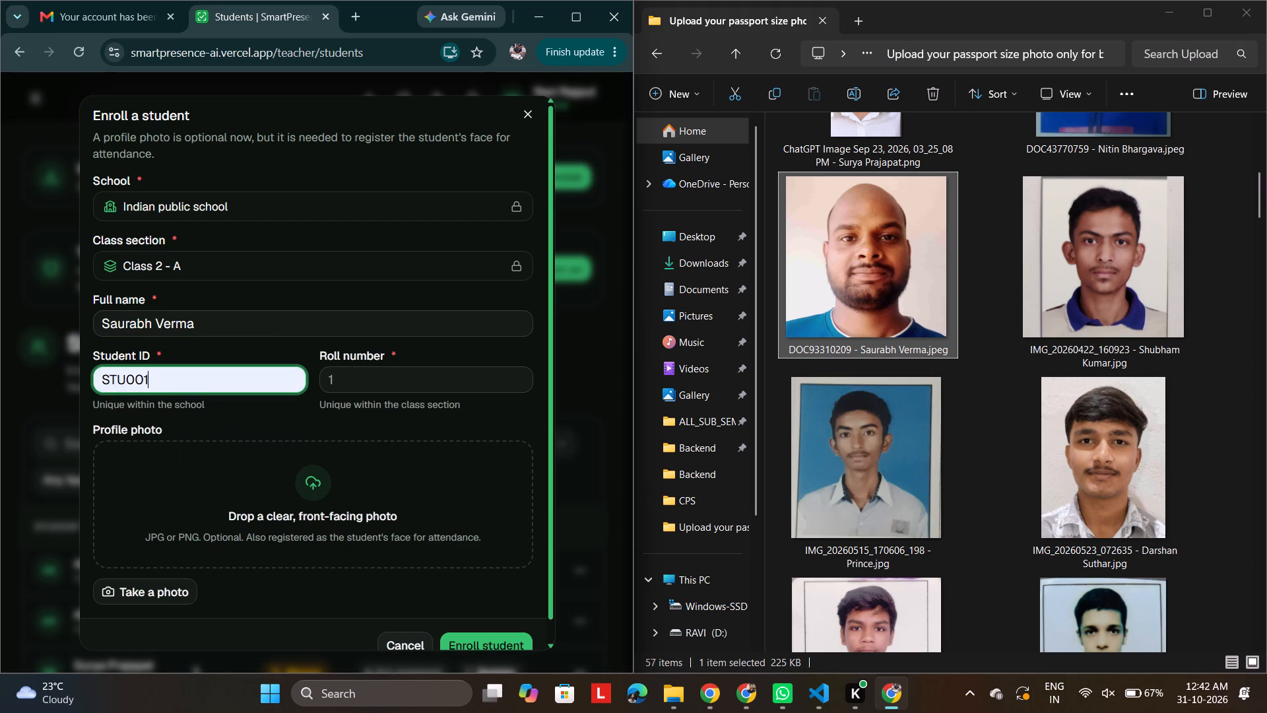
pyautogui.click(401, 380)
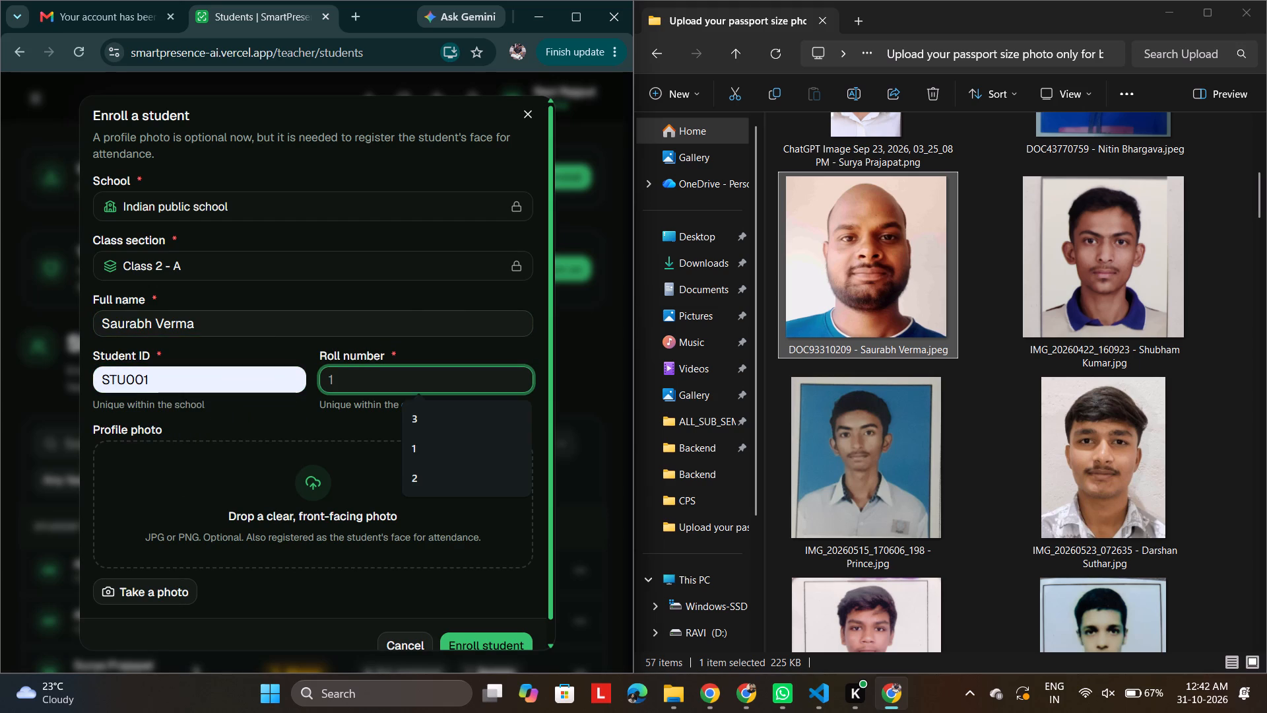
pyautogui.click(186, 368)
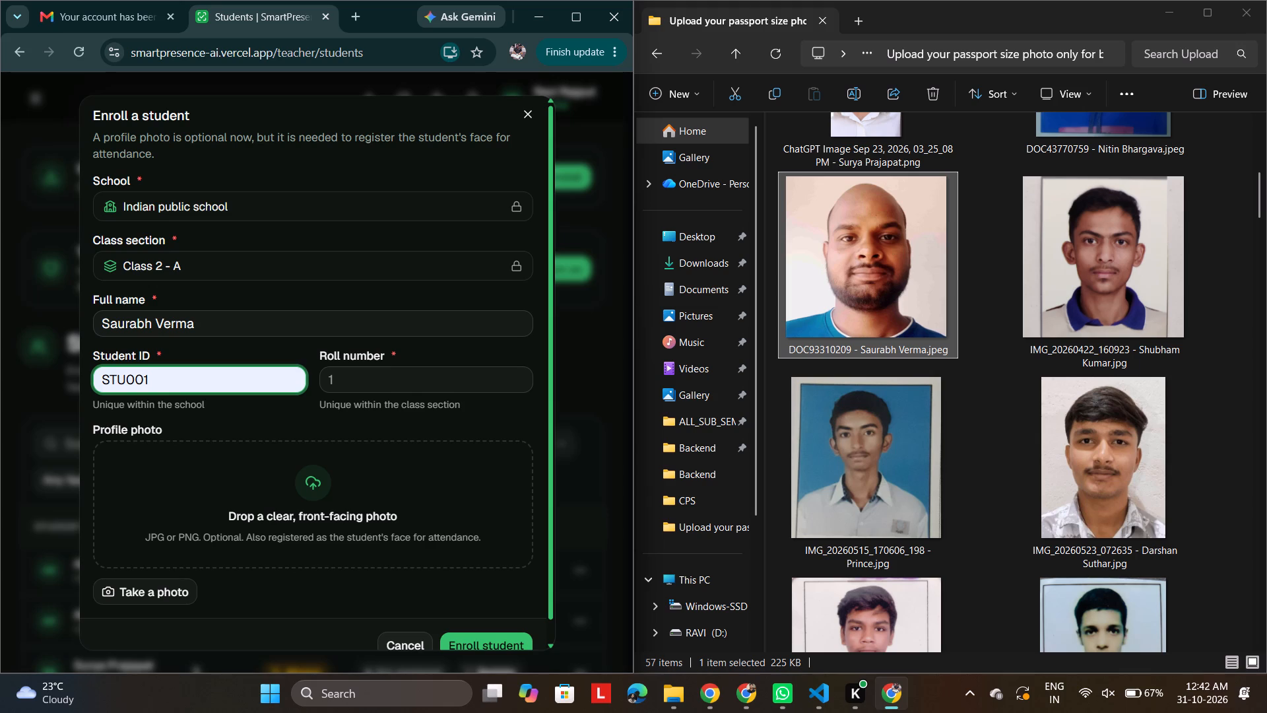
pyautogui.press('BackSpace')
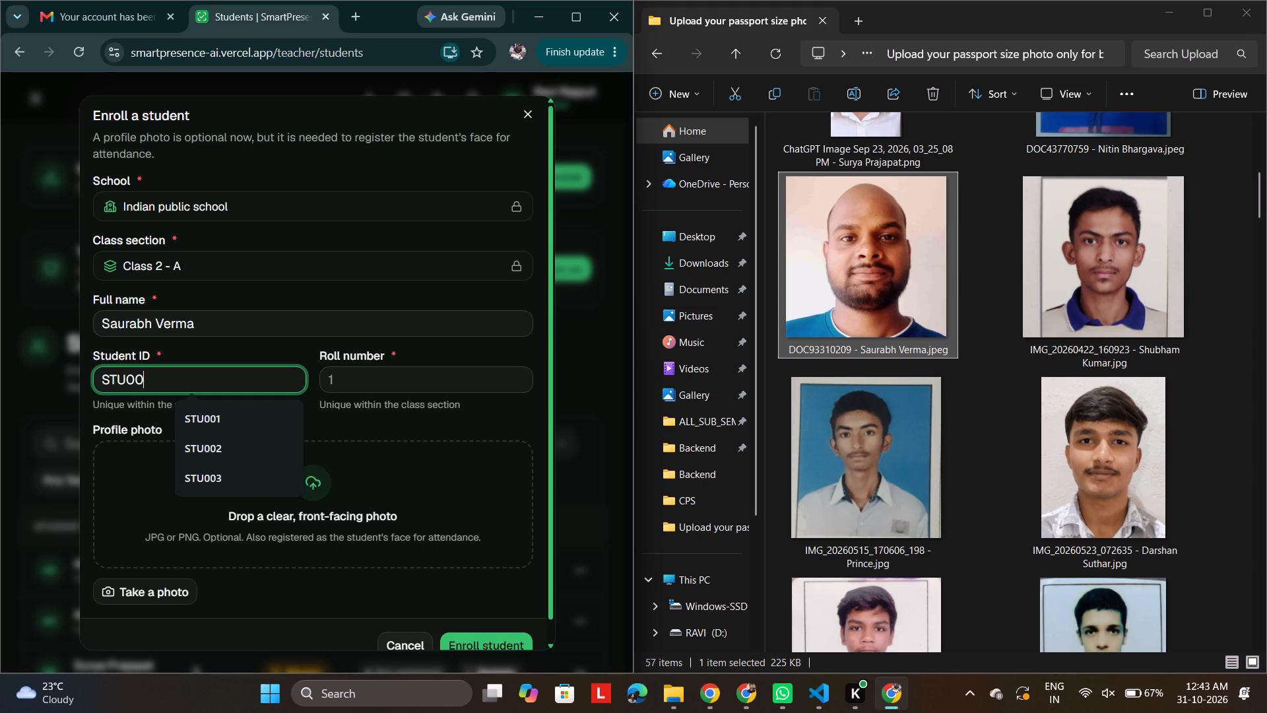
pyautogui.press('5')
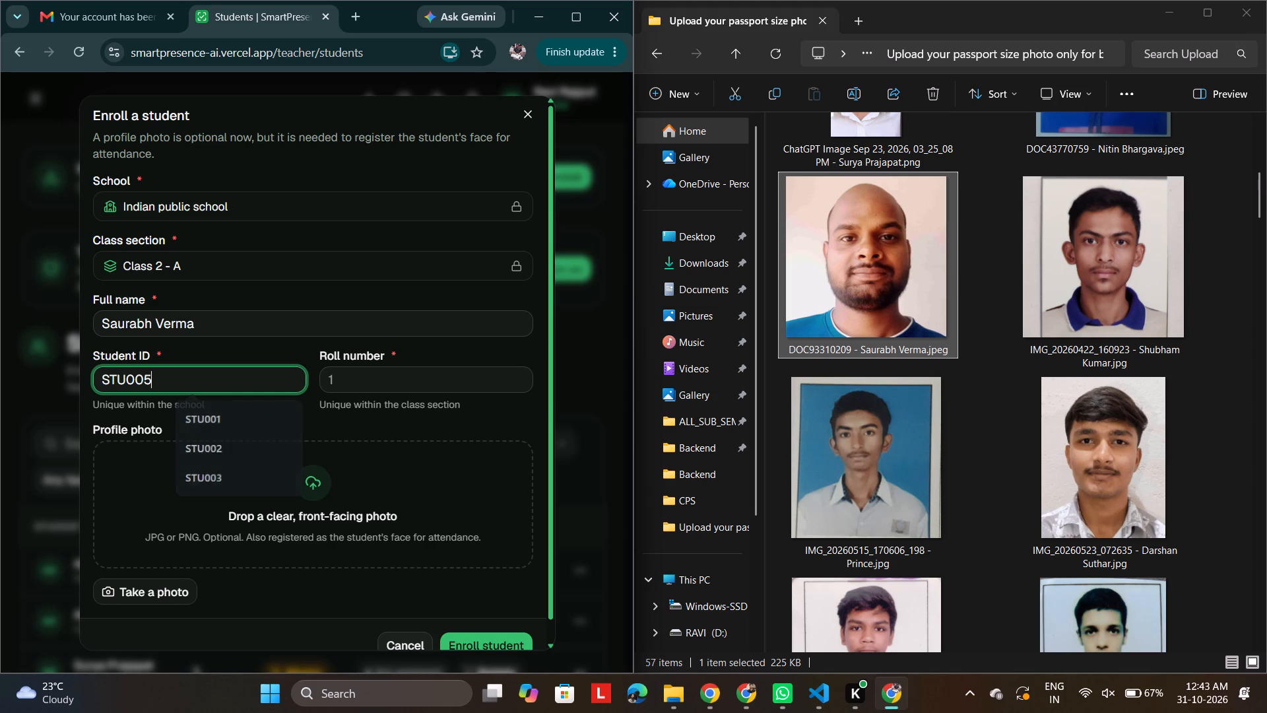
pyautogui.click(341, 378)
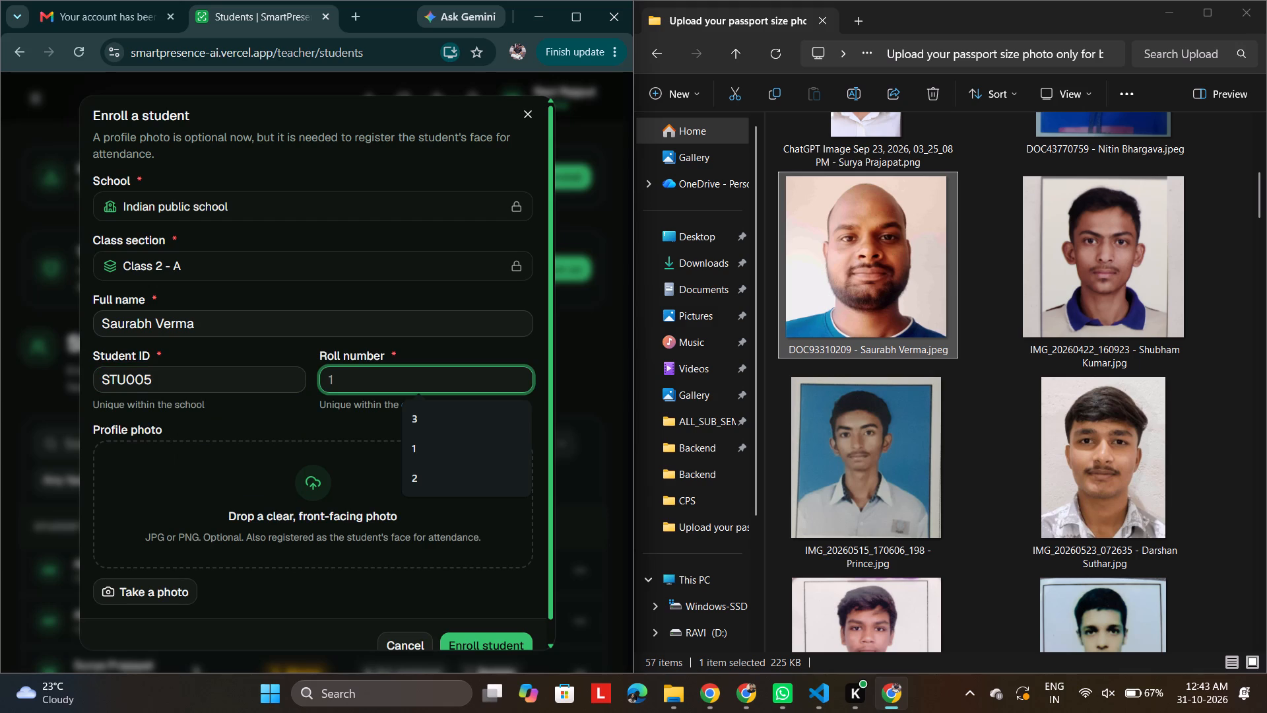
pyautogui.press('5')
pyautogui.click(177, 376)
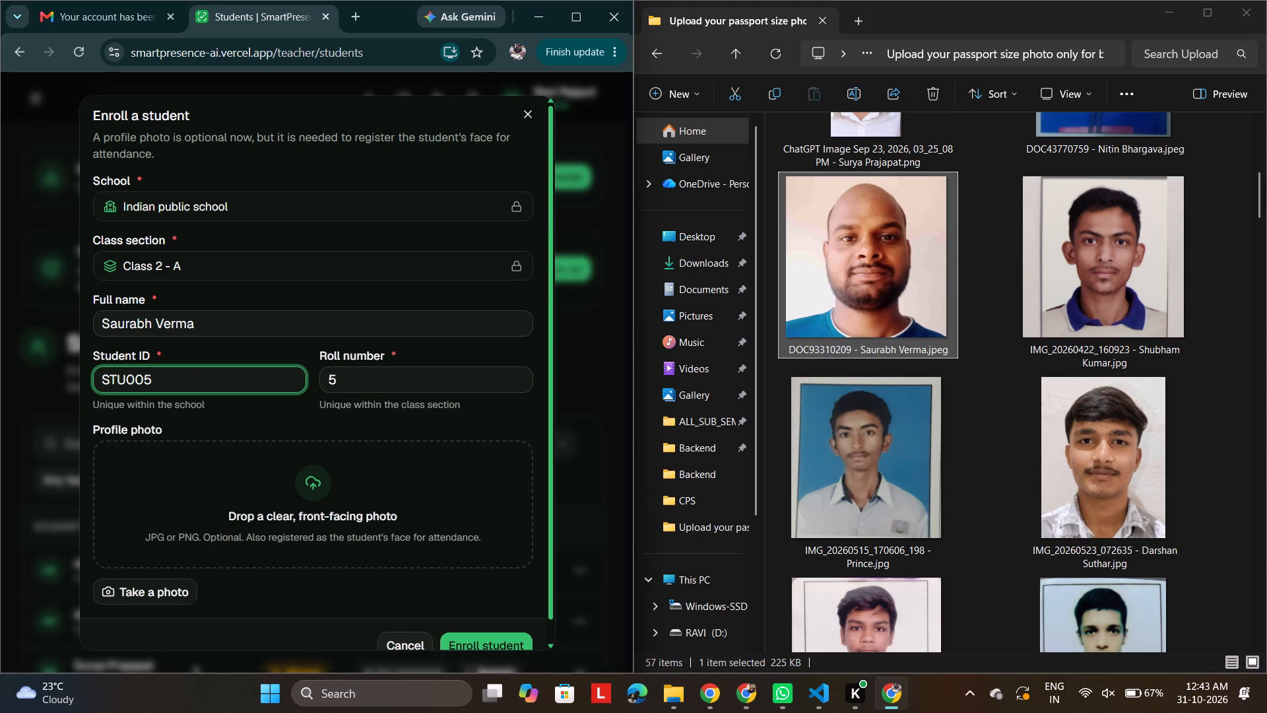
pyautogui.hotkey('ctrl', 'a')
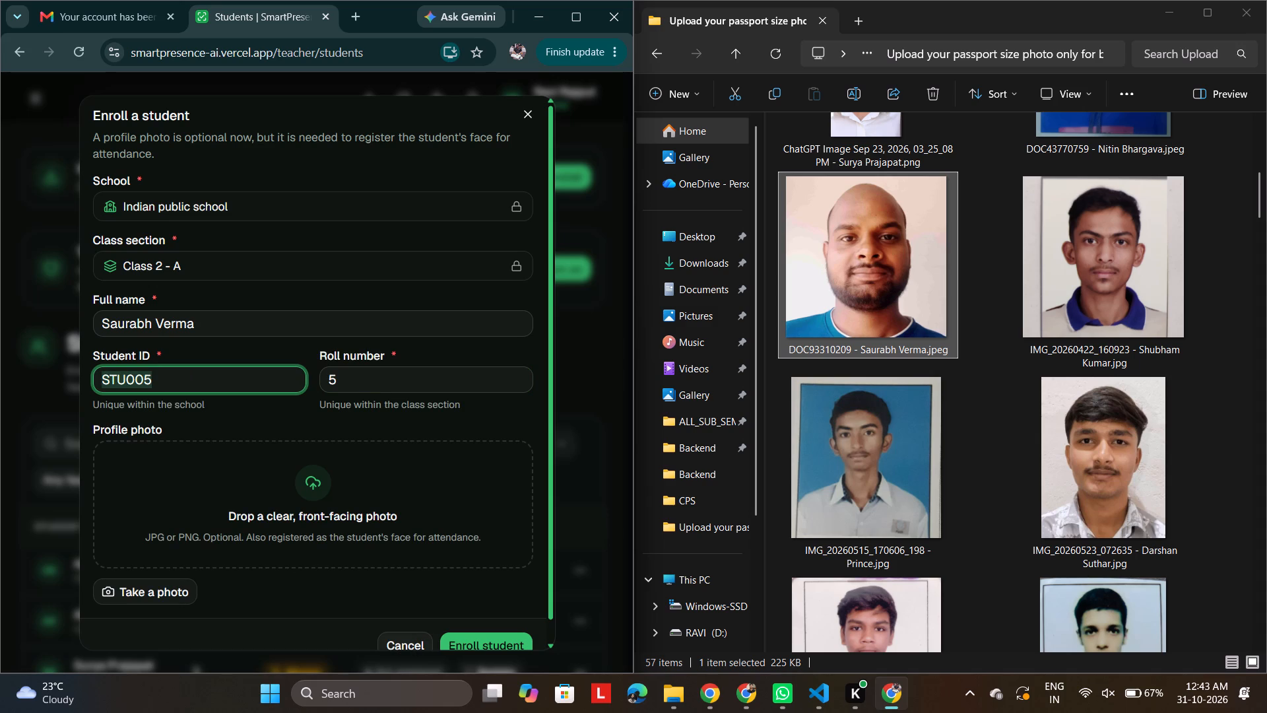
pyautogui.click(177, 376)
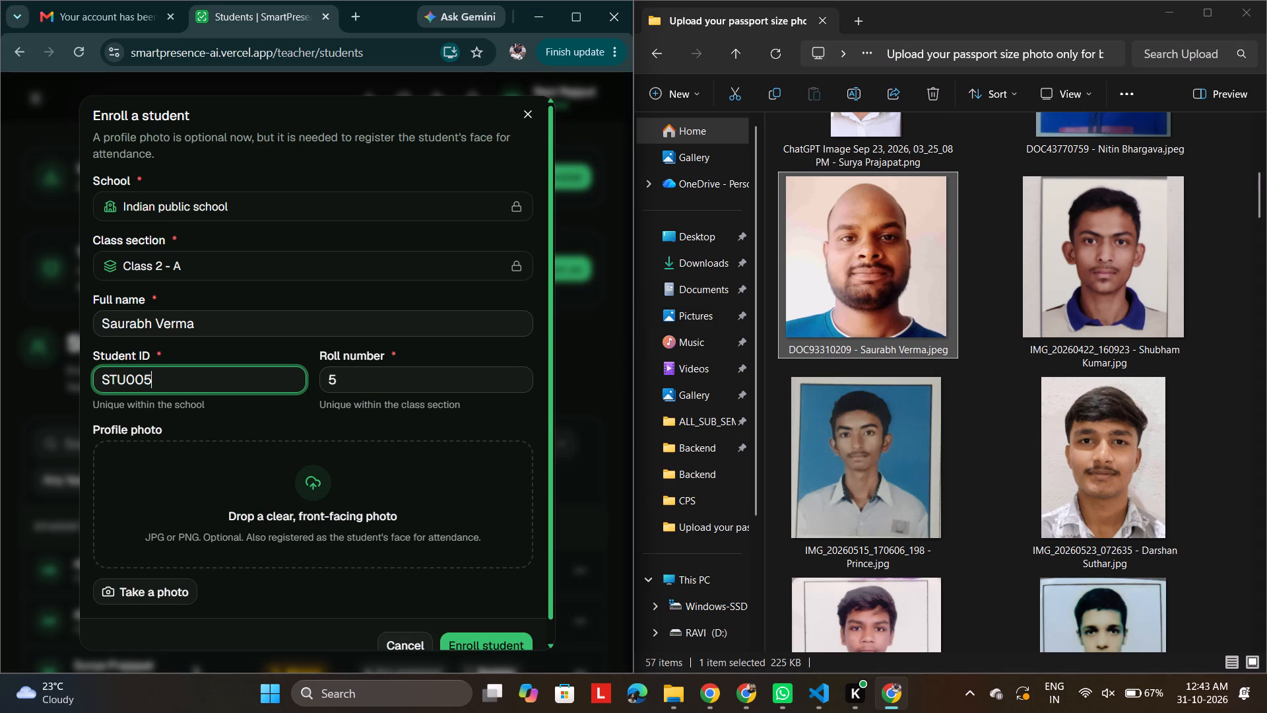
pyautogui.hotkey('ctrl', 'a')
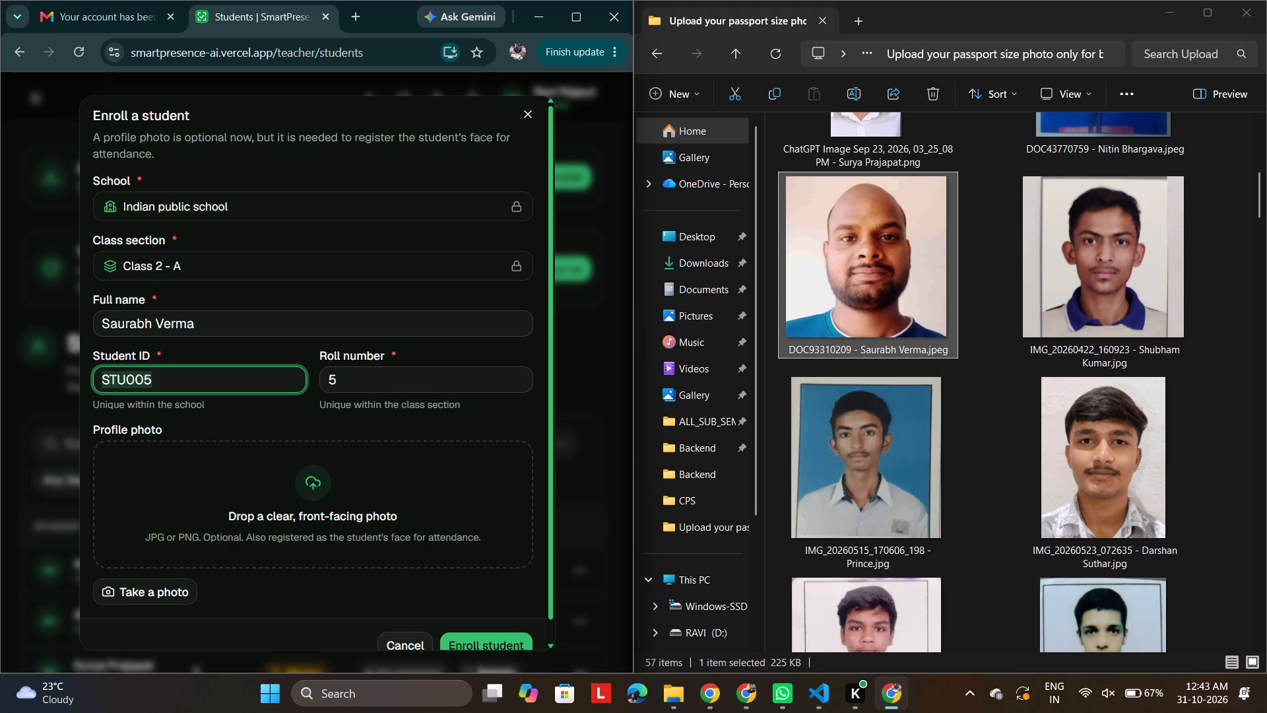
pyautogui.scroll(-1, 446, 568)
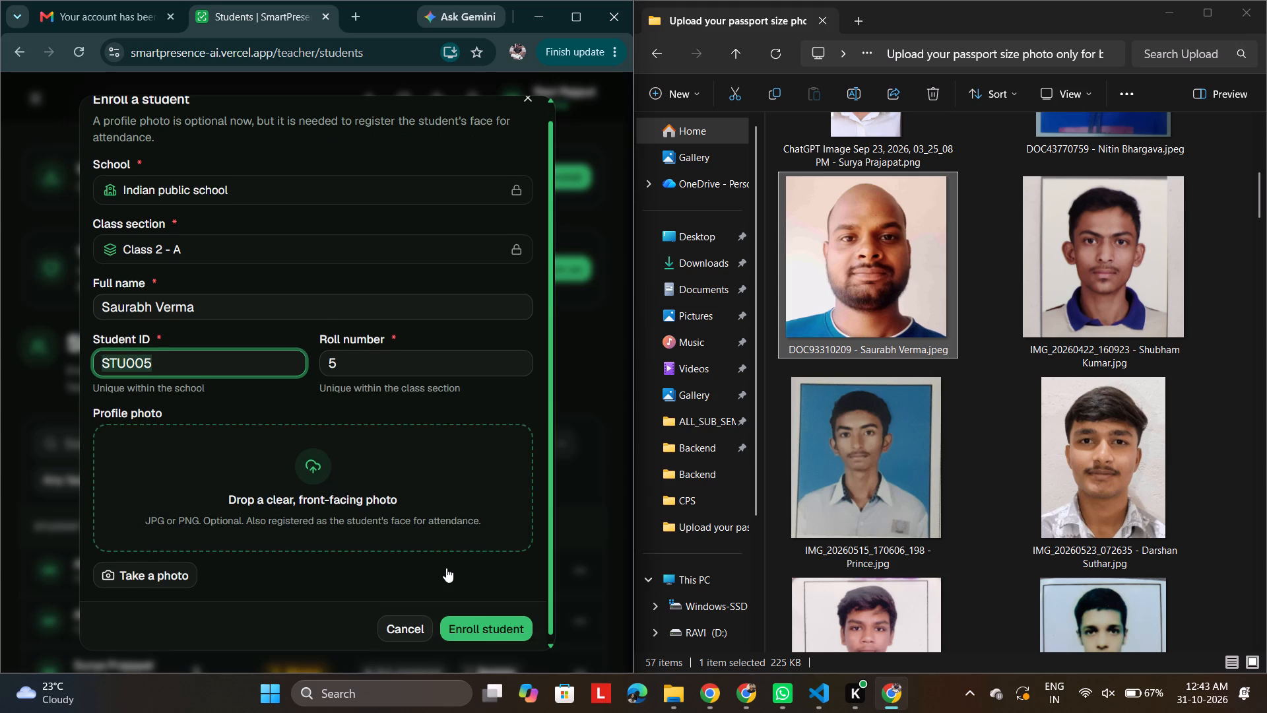
pyautogui.scroll(-1, 446, 568)
pyautogui.click(476, 621)
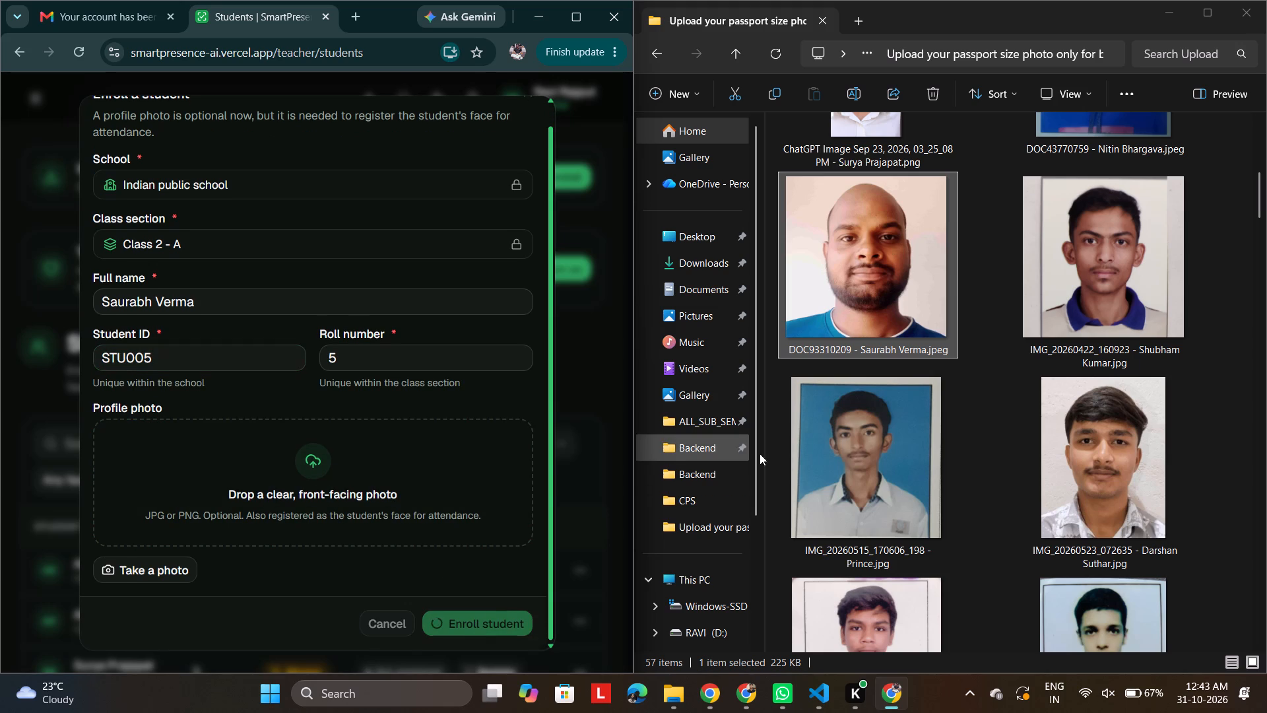
# Start a sixth enrolment and fill the full name by copying the IMG_20260422_160923 photo's file name, keeping only the student's name.
pyautogui.click(1090, 341)
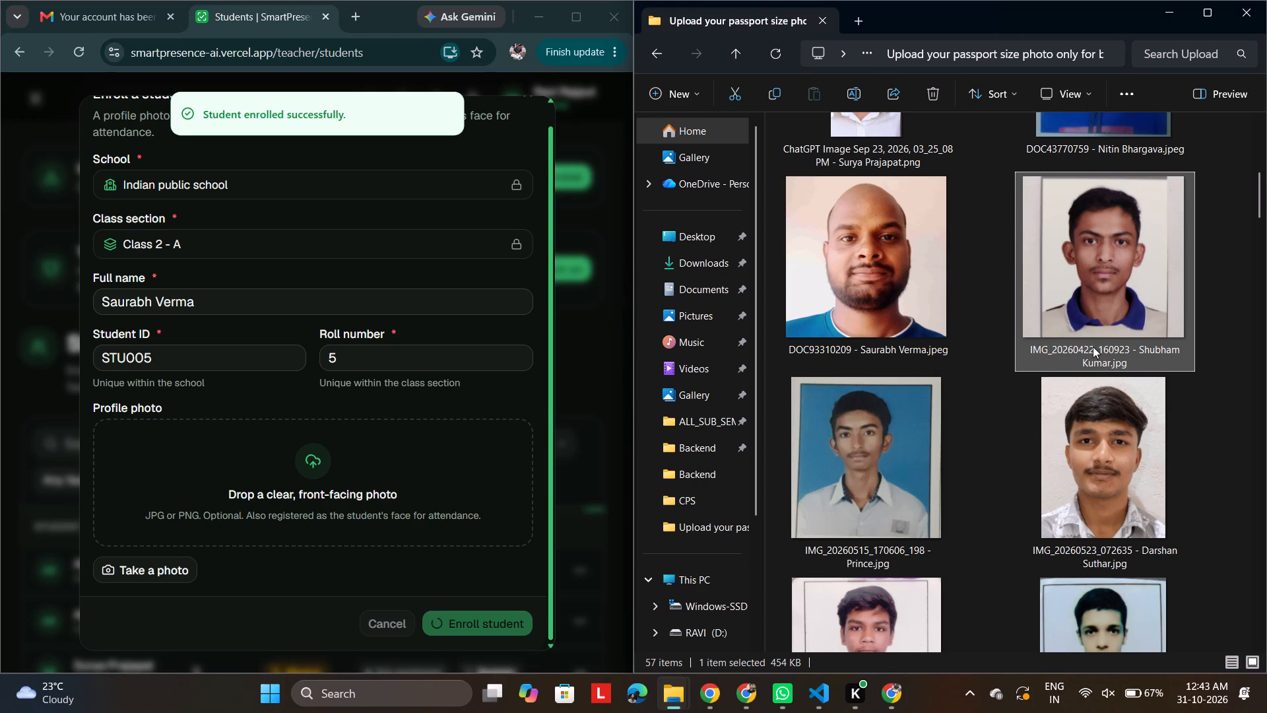
pyautogui.click(1094, 351)
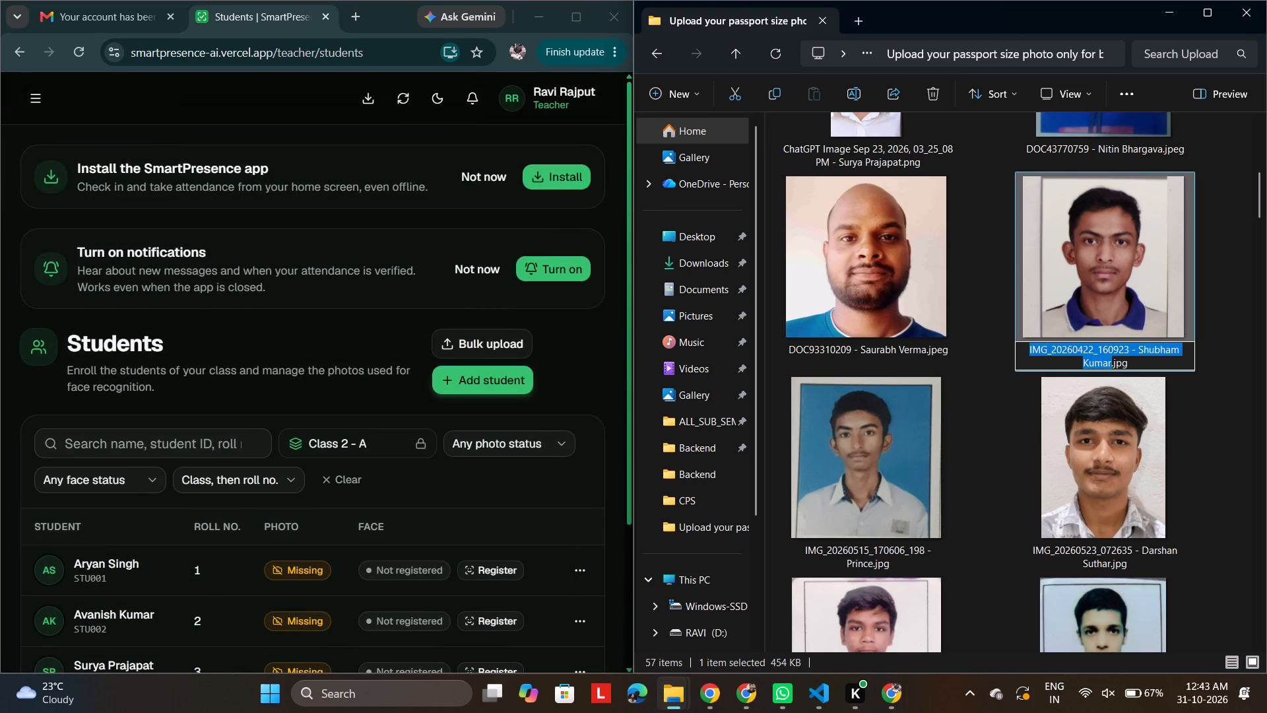
pyautogui.hotkey('ctrl', 'c')
pyautogui.click(489, 378)
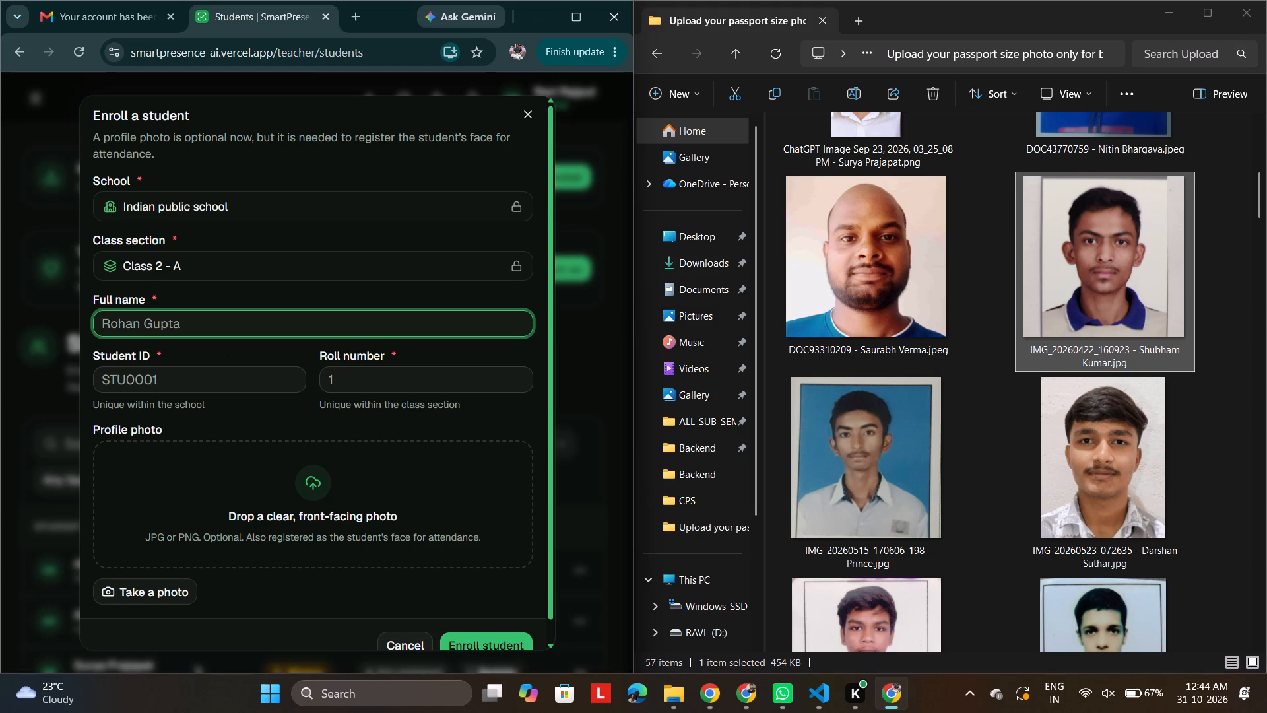
pyautogui.hotkey('ctrl', 'v')
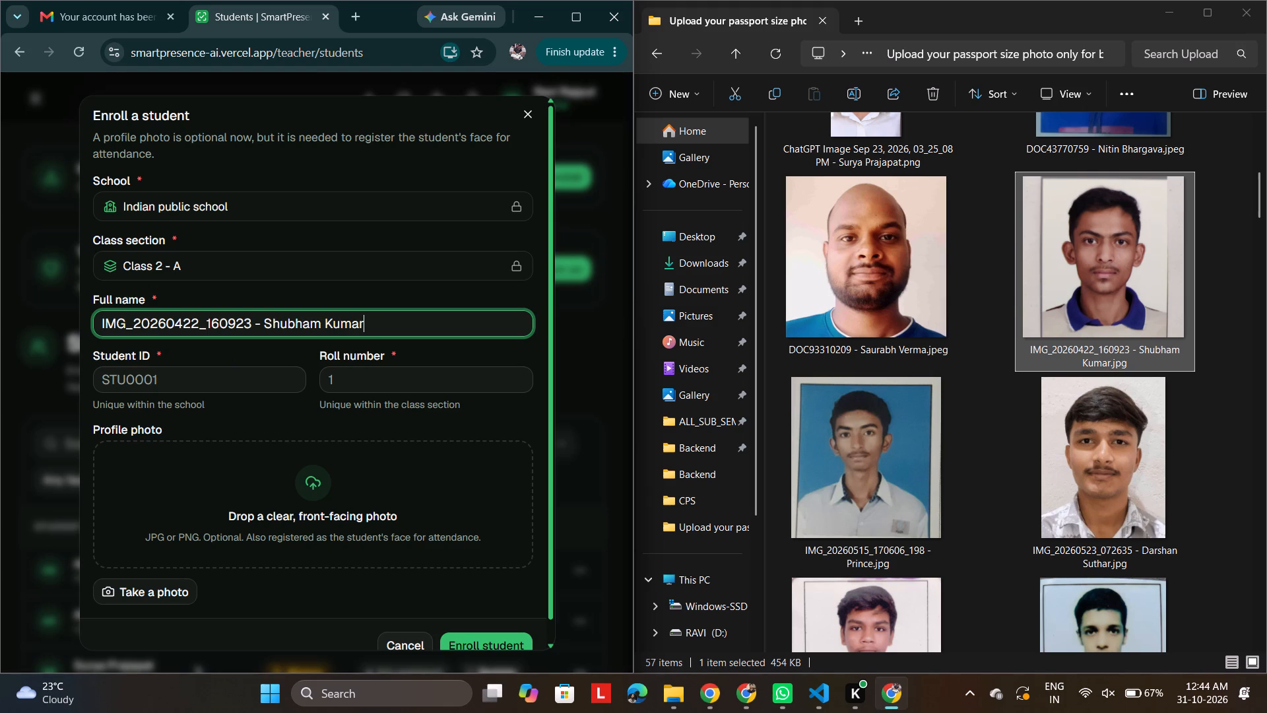
pyautogui.moveTo(264, 320); pyautogui.dragTo(134, 333)
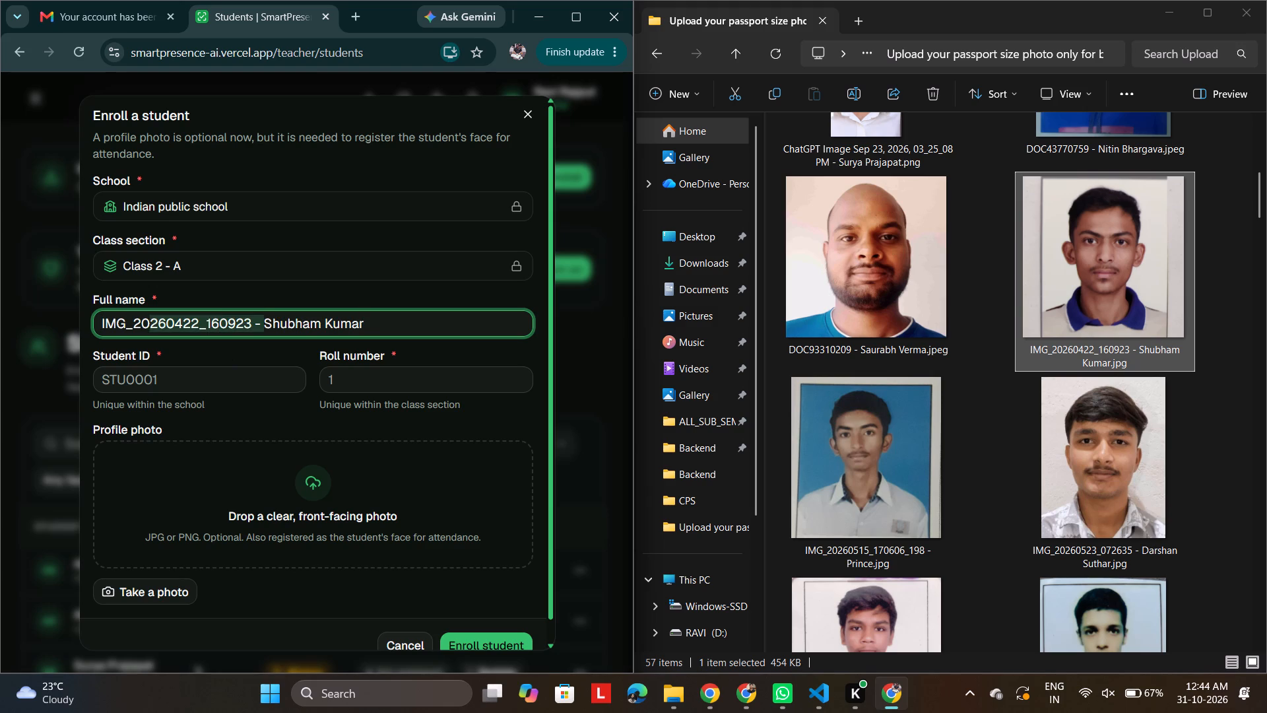
pyautogui.moveTo(134, 333); pyautogui.dragTo(87, 328)
pyautogui.press('BackSpace')
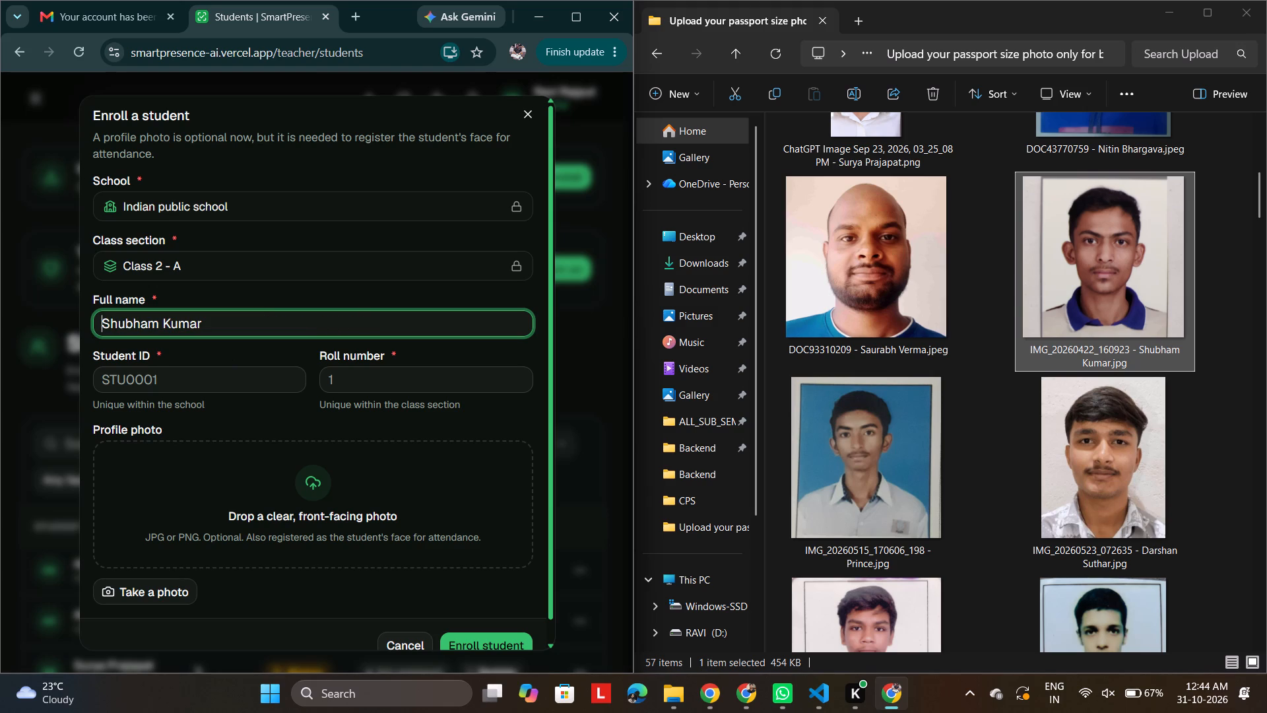
# Set the student ID to STU006 and roll number to 6, and enroll the sixth student without a photo.
pyautogui.click(212, 390)
pyautogui.click(230, 429)
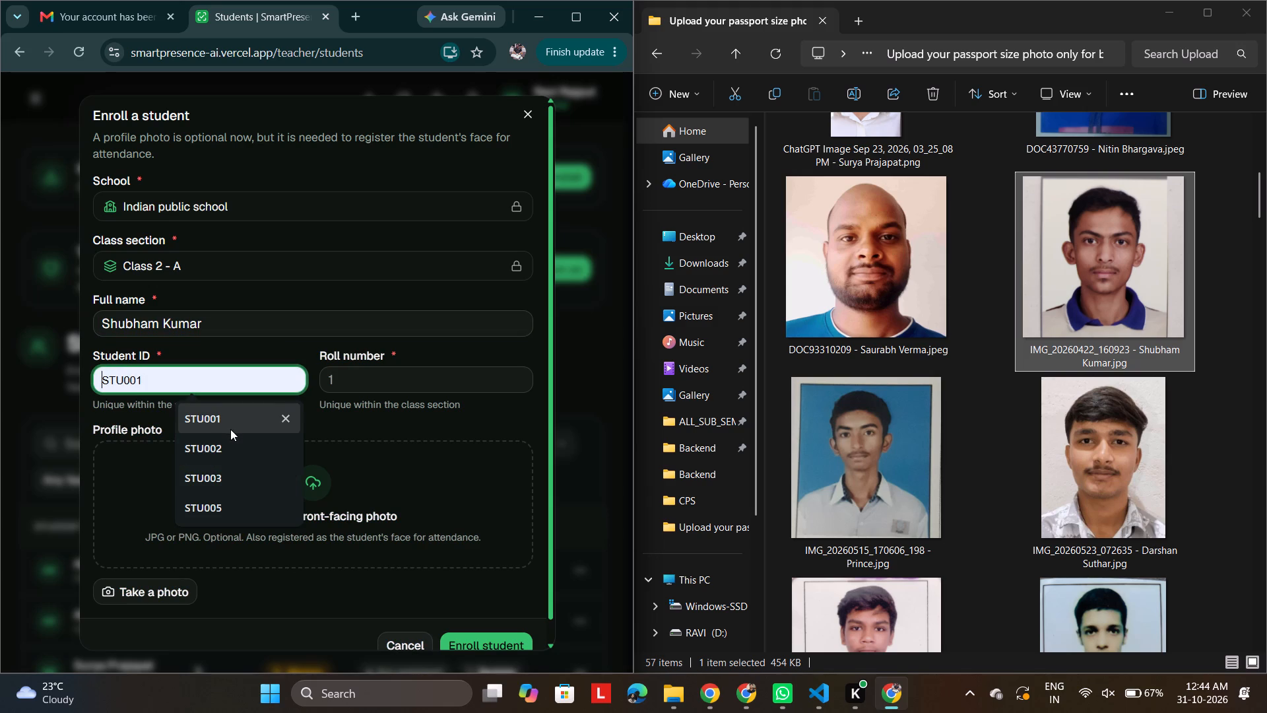
pyautogui.press('BackSpace')
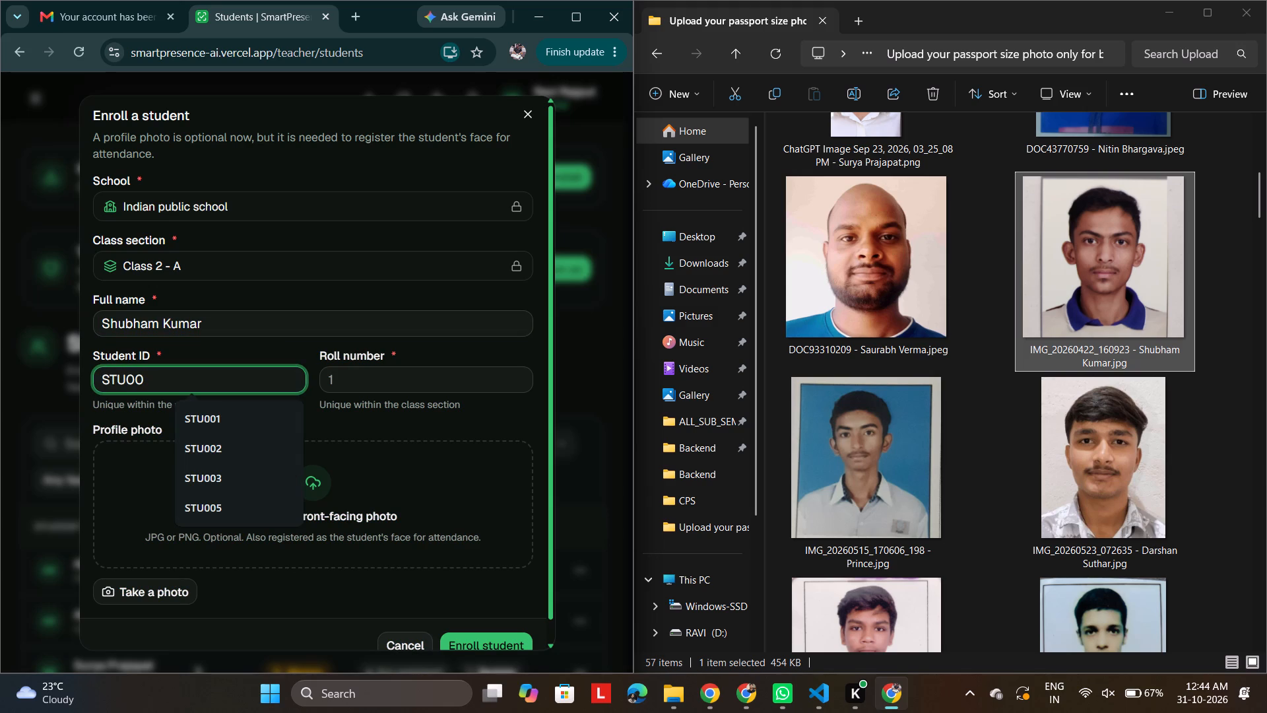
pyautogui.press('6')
pyautogui.click(341, 377)
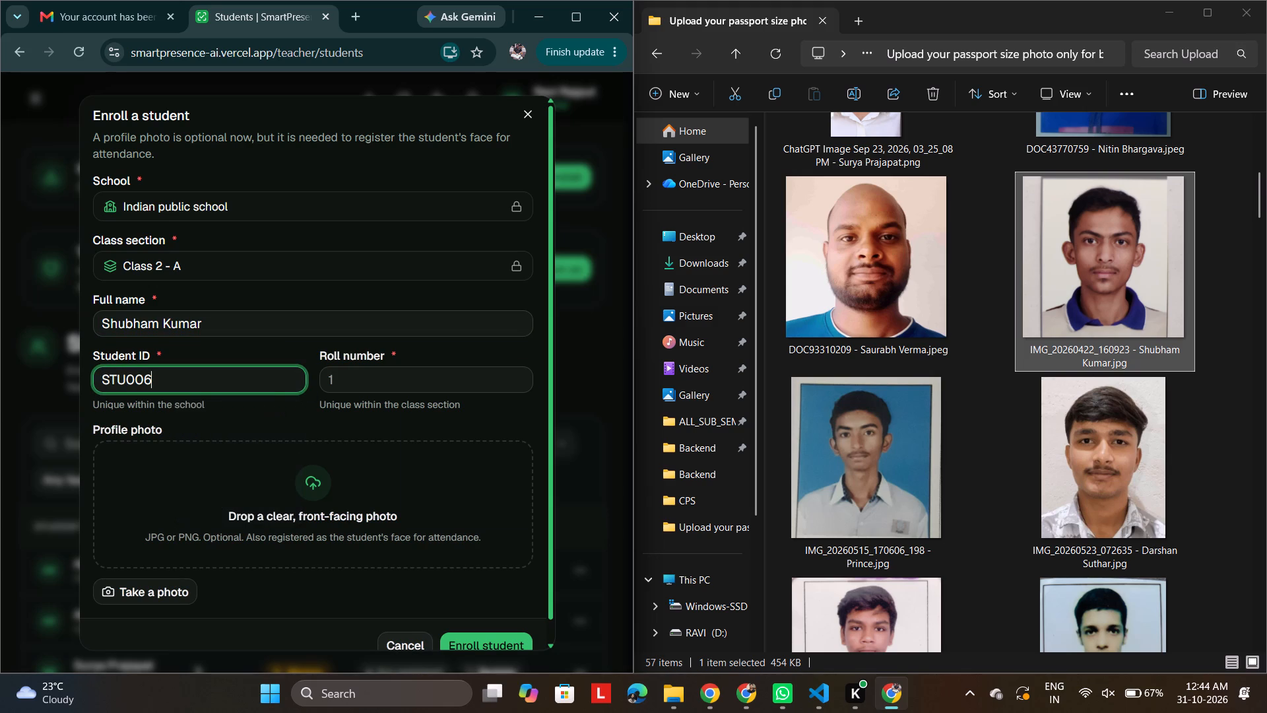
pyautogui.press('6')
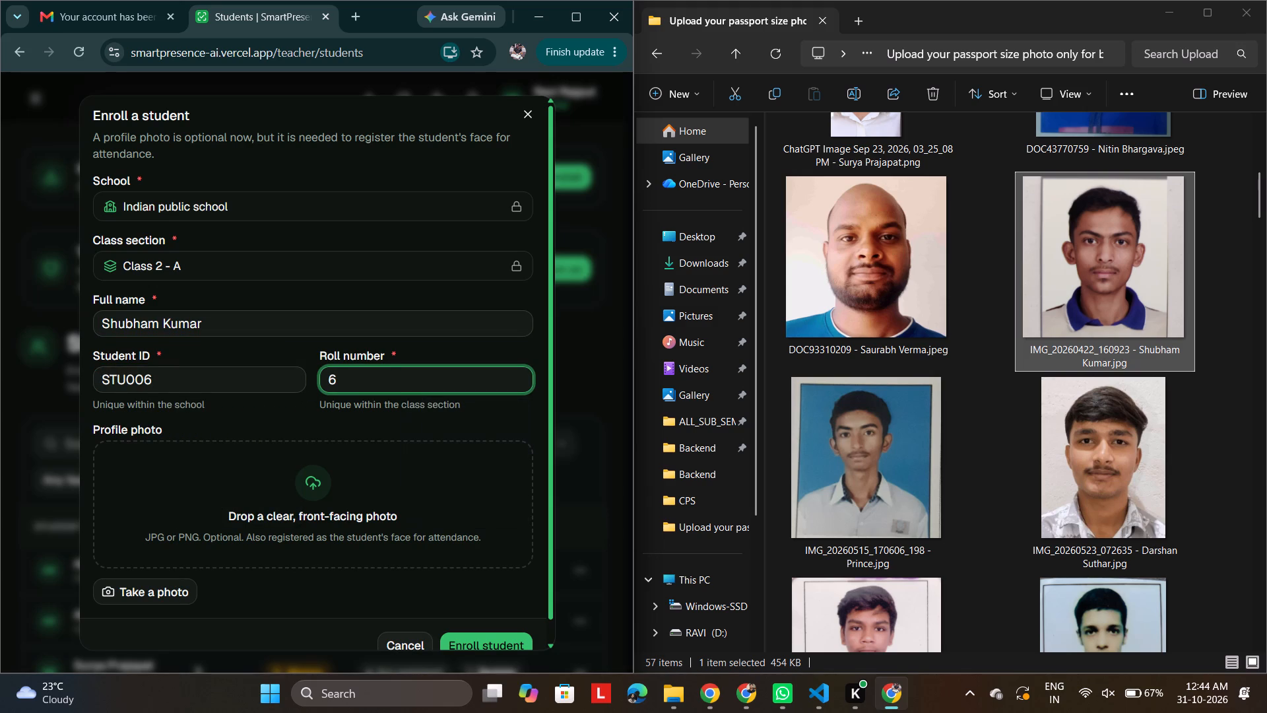
pyautogui.press('Tab')
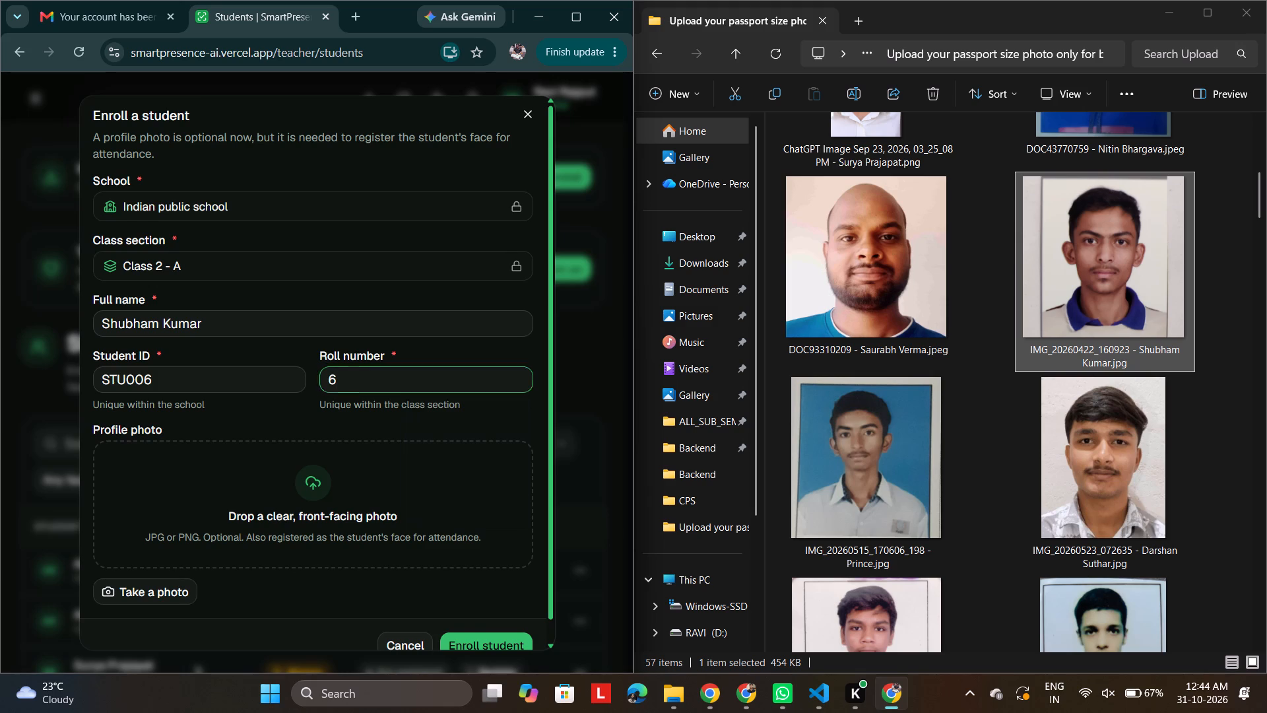
pyautogui.press('Tab')
pyautogui.press('Tab')
pyautogui.press('Tab')
pyautogui.press('Return')
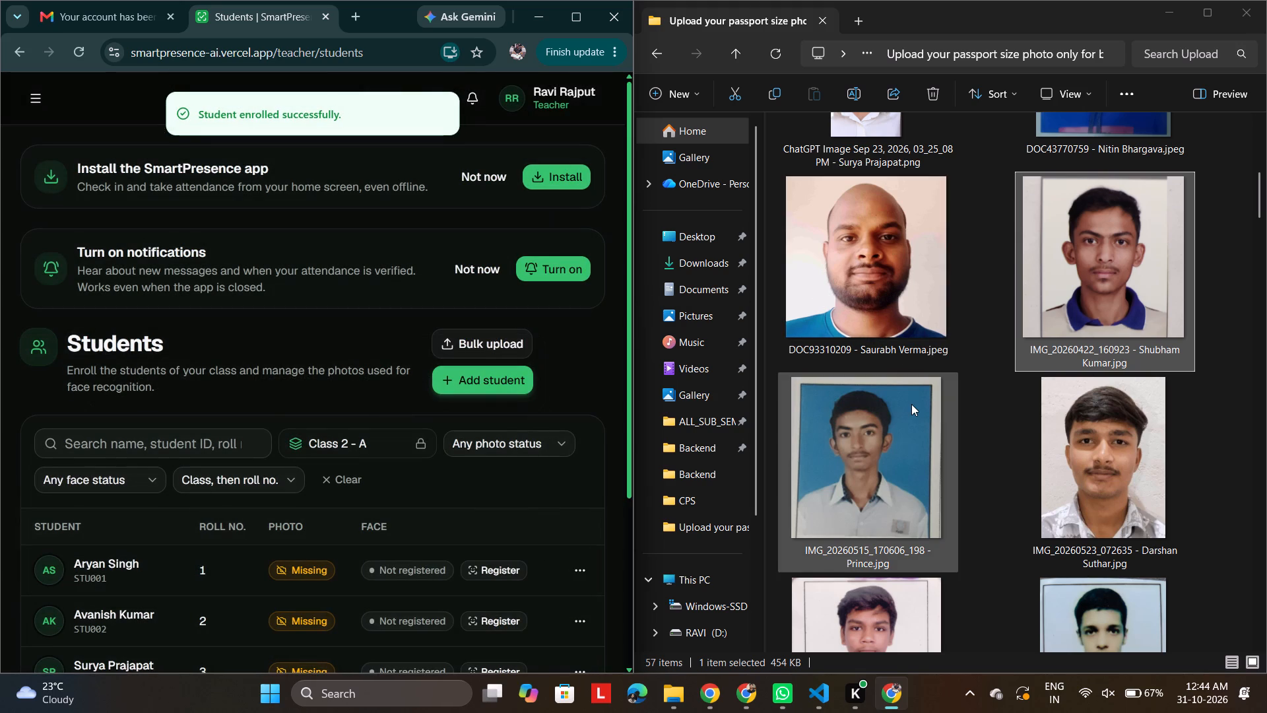
# Start a seventh enrolment and fill the full name by copying the IMG_20260515_170606_198 photo's file name, keeping only the student's name.
pyautogui.scroll(-1, 892, 466)
pyautogui.click(873, 490)
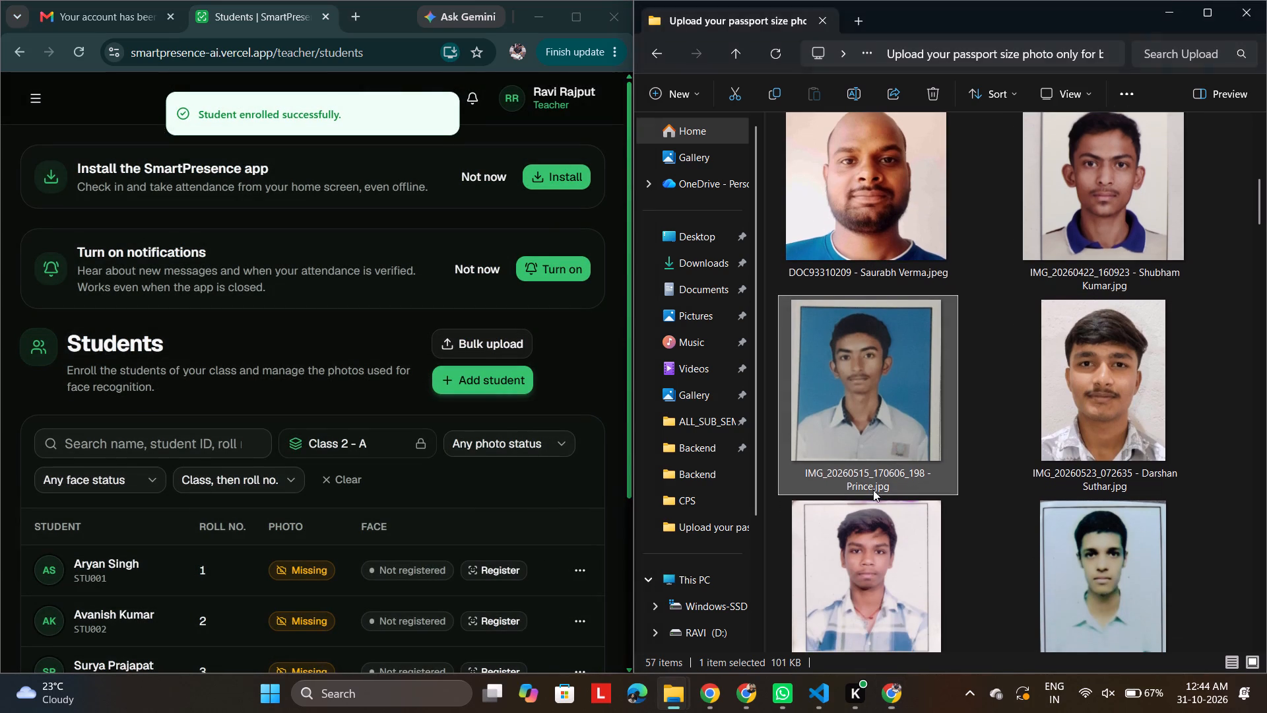
pyautogui.click(887, 481)
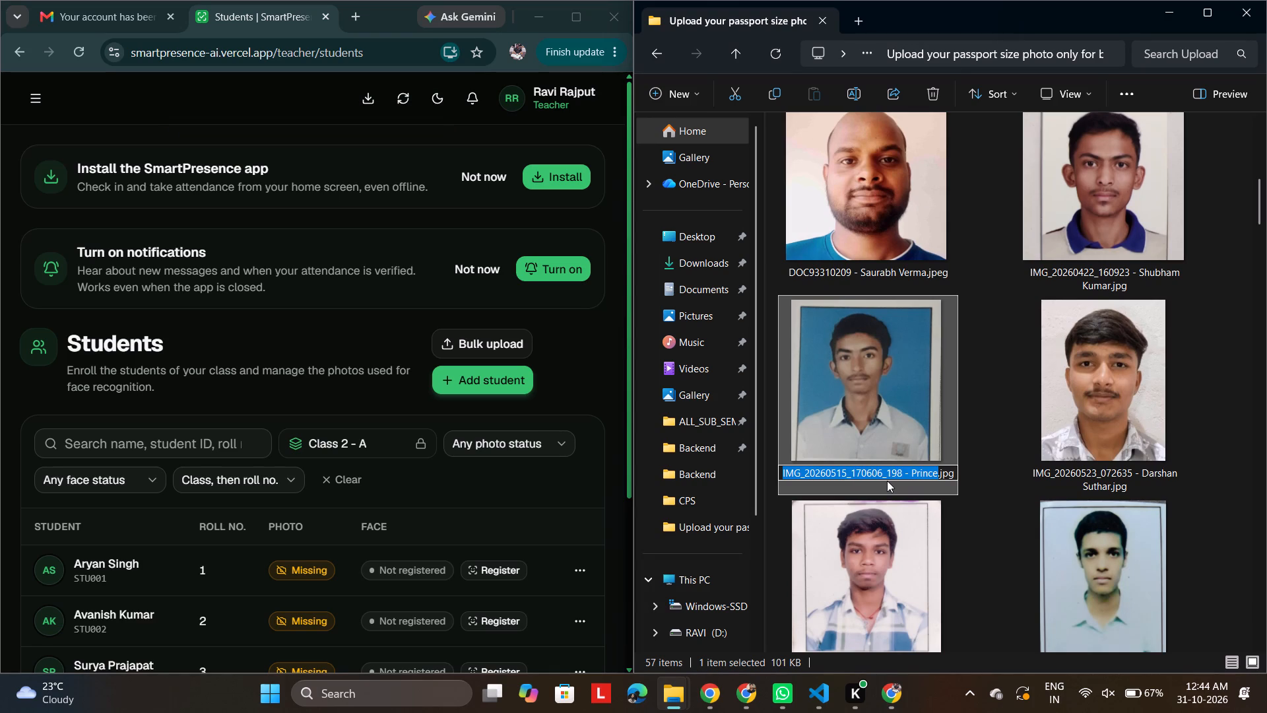
pyautogui.hotkey('ctrl', 'c')
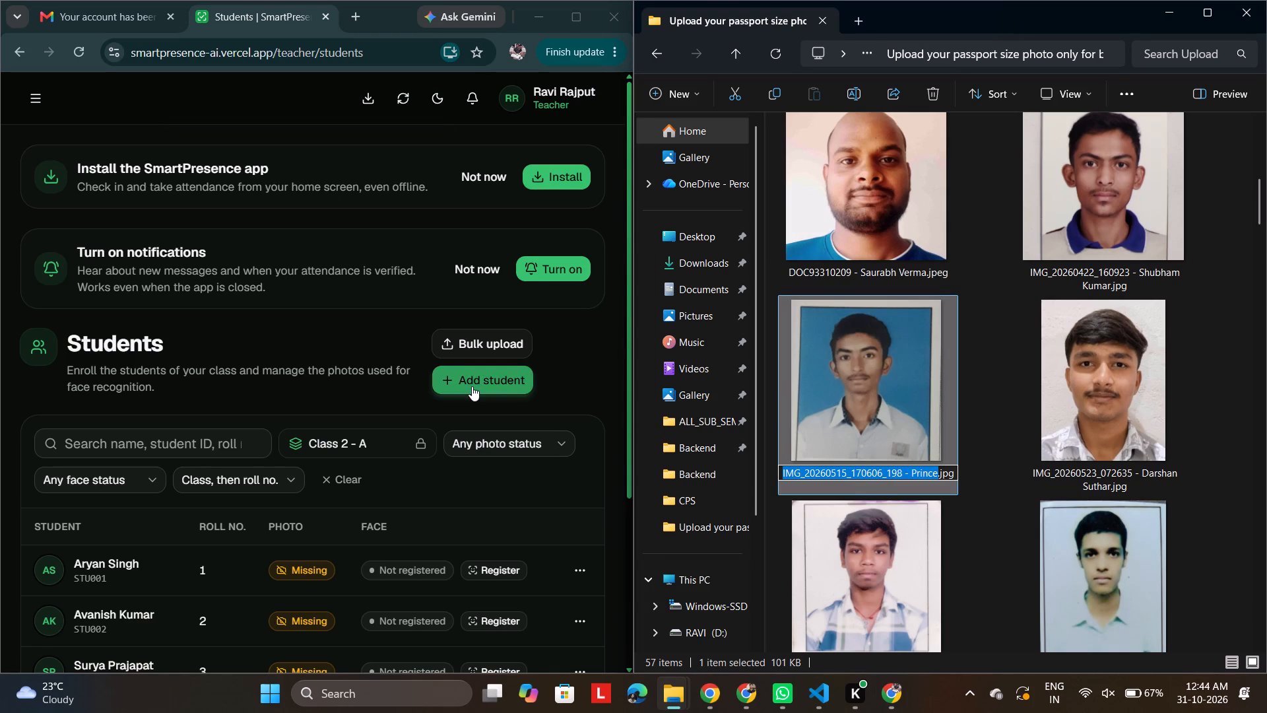
pyautogui.click(472, 386)
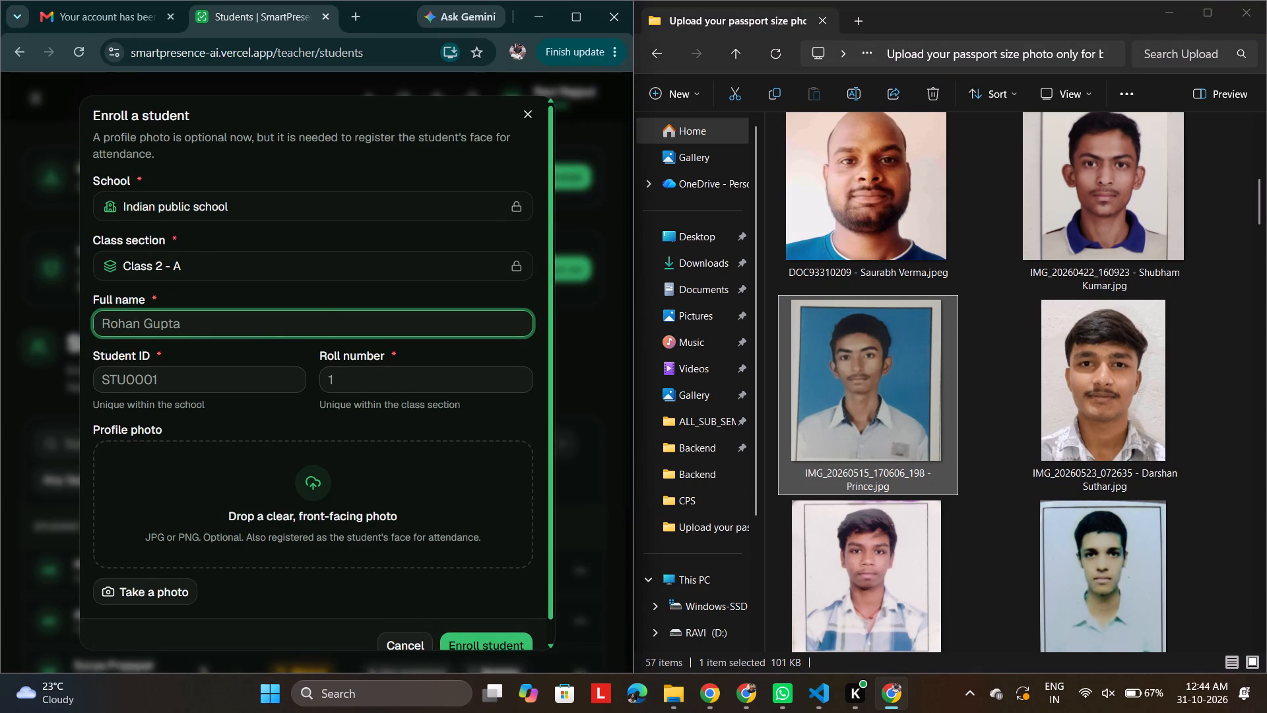
pyautogui.hotkey('ctrl', 'v')
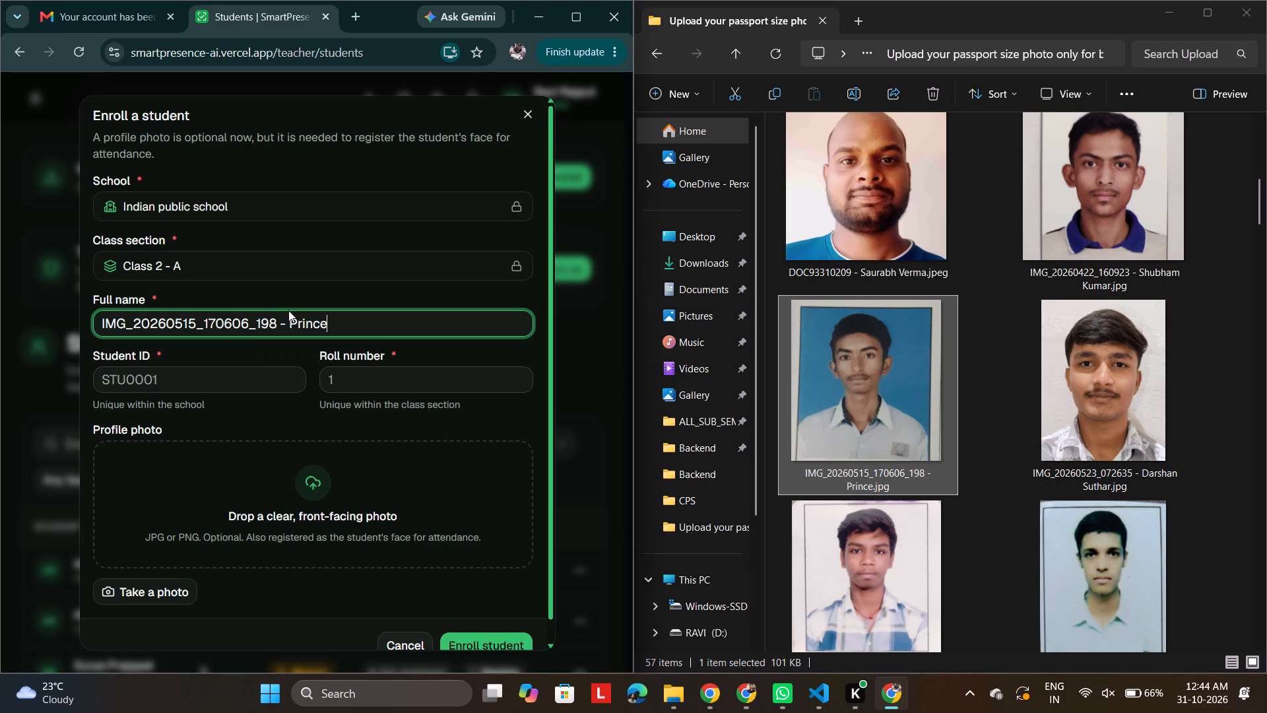
pyautogui.moveTo(287, 318); pyautogui.dragTo(56, 345)
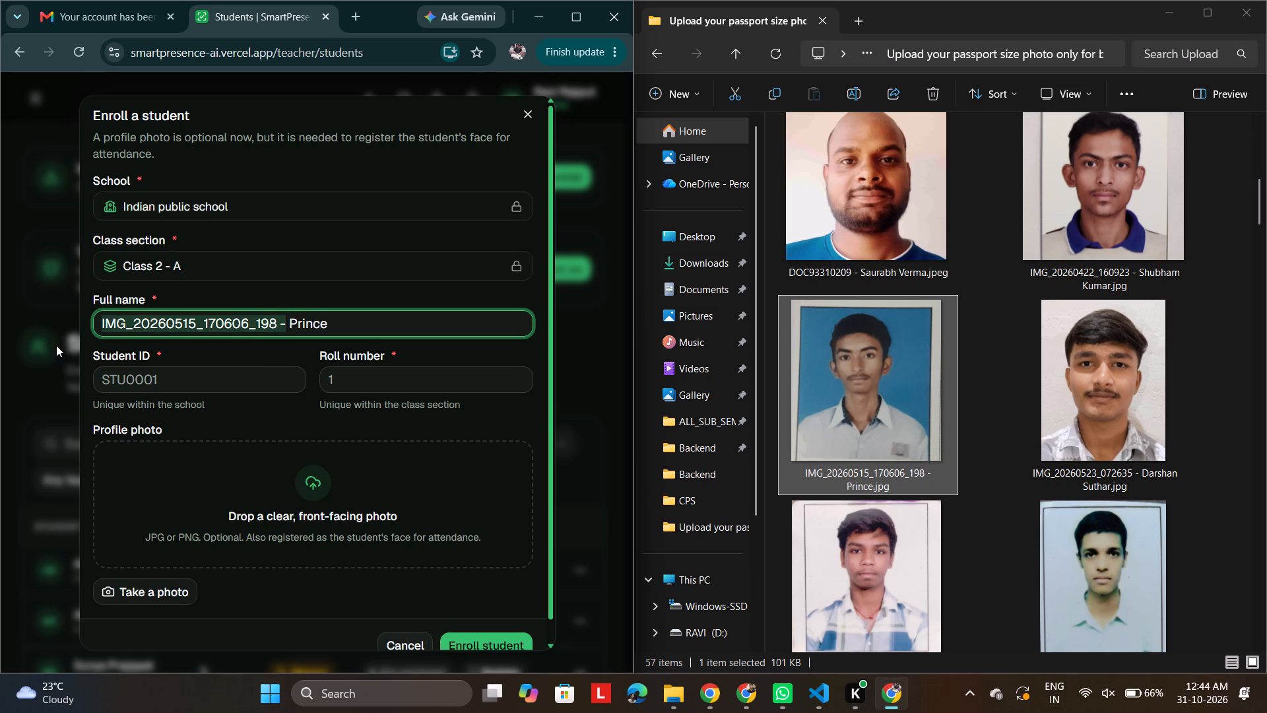
pyautogui.press('BackSpace')
pyautogui.press('Right')
pyautogui.press('BackSpace')
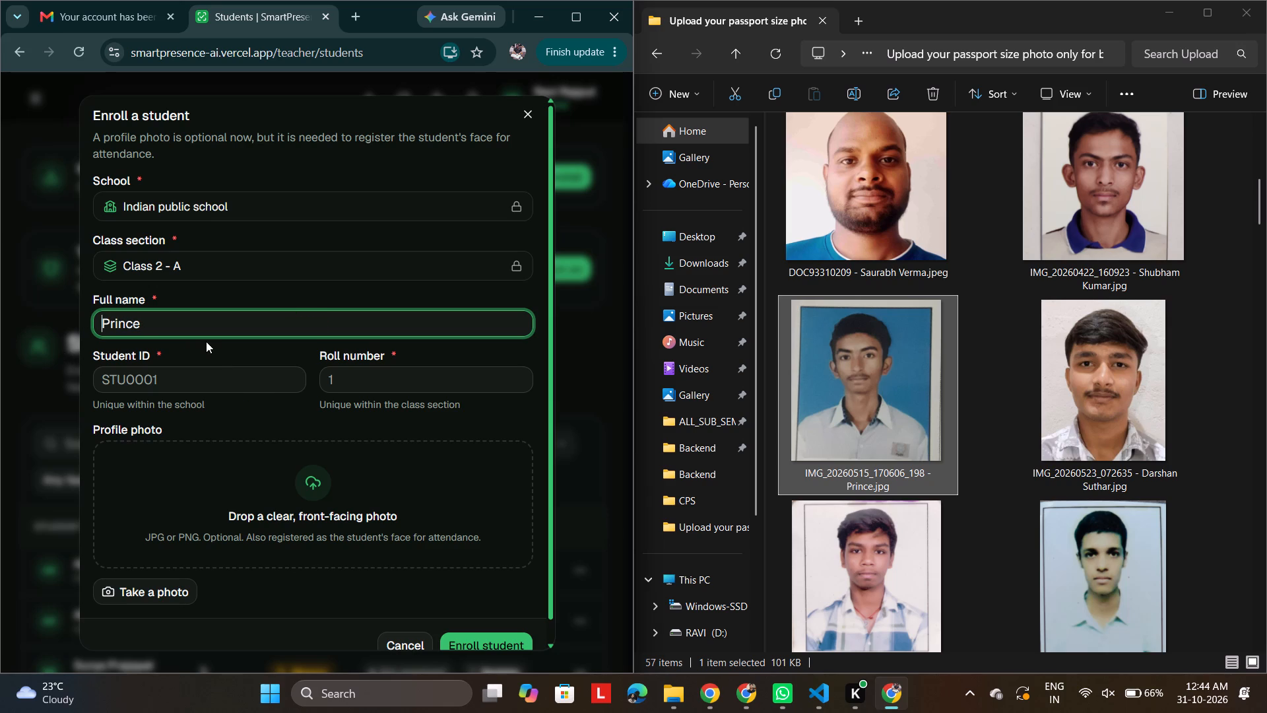
# Set the student ID to STU007 and roll number to 7, and enroll the seventh student without a photo.
pyautogui.click(197, 372)
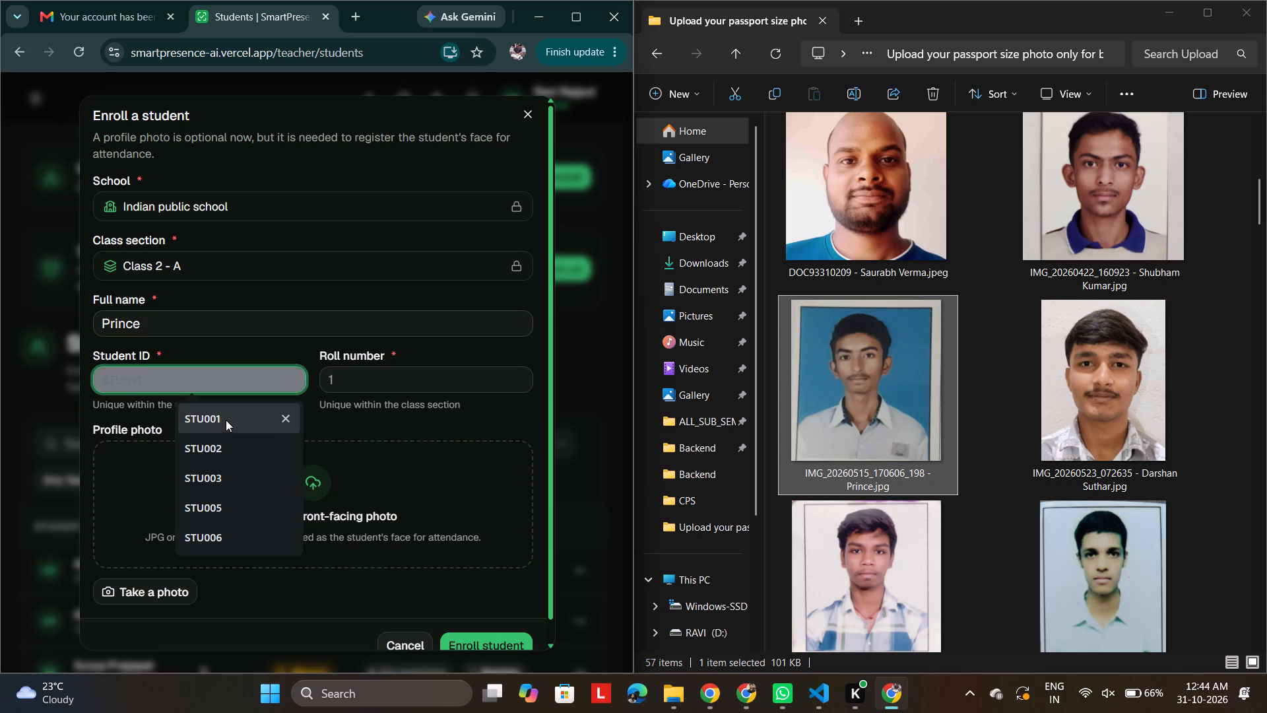
pyautogui.click(226, 421)
pyautogui.press('BackSpace')
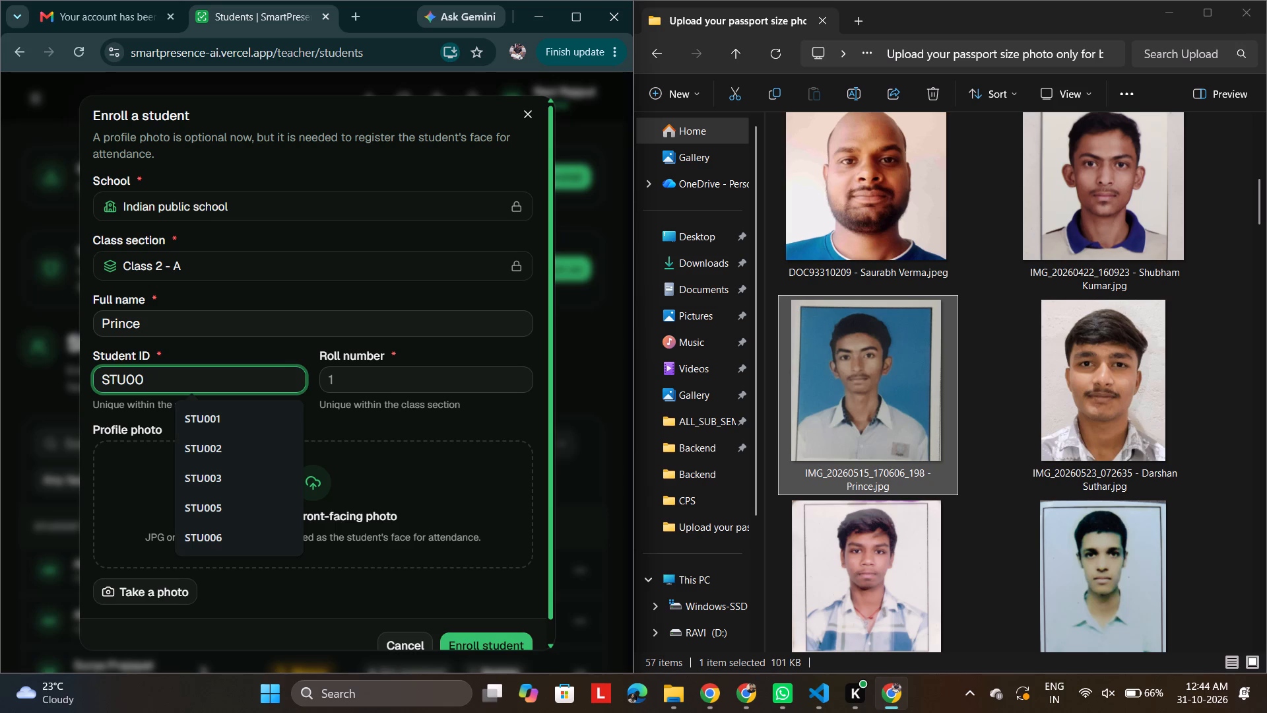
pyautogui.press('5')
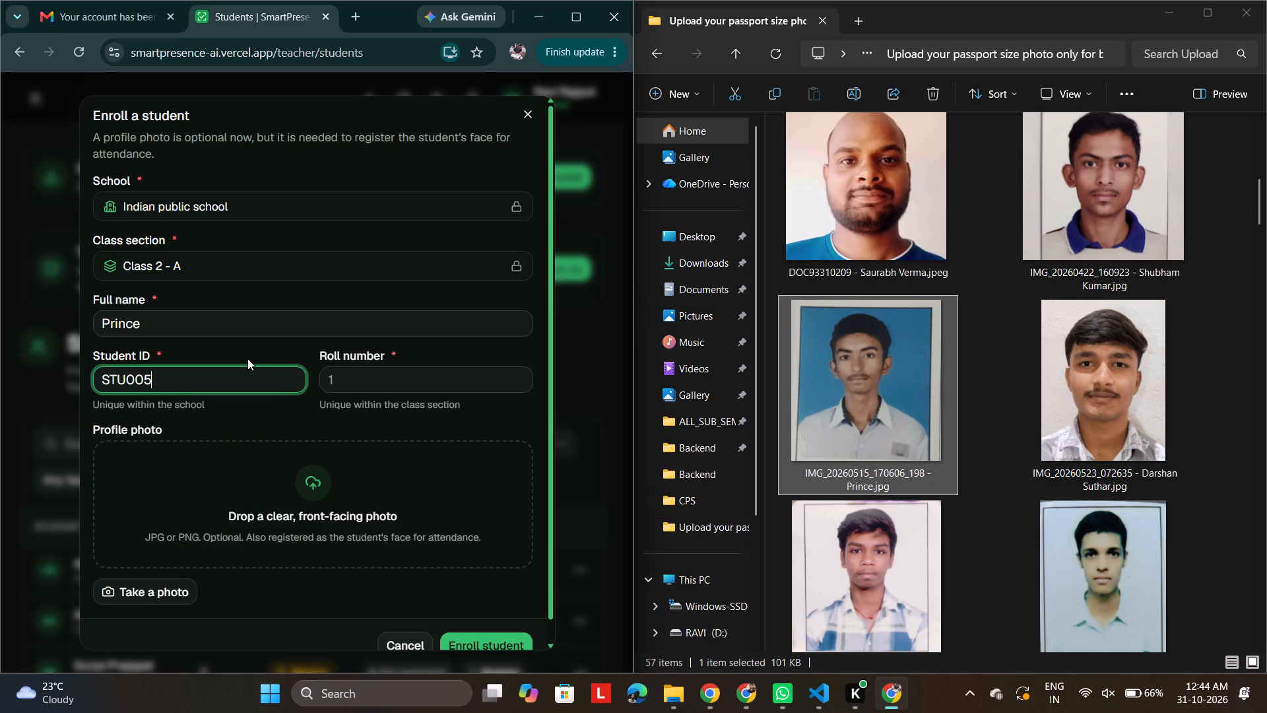
pyautogui.press('BackSpace')
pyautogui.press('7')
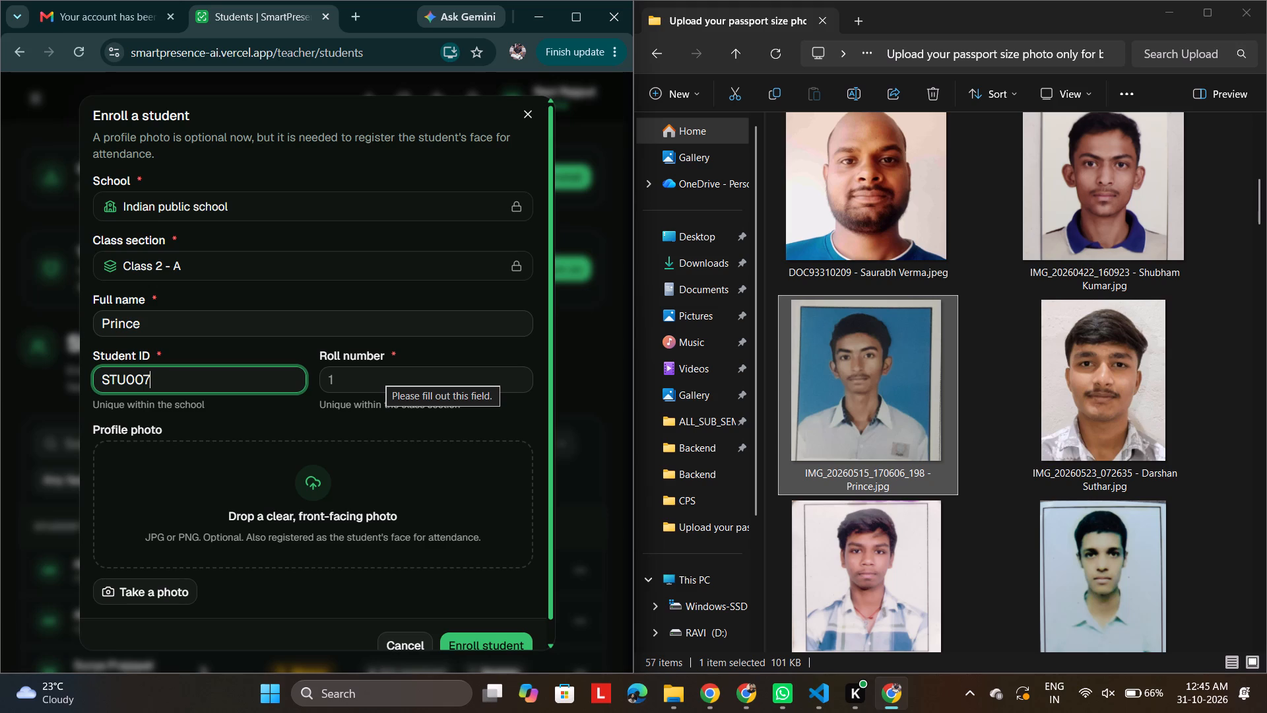
pyautogui.click(359, 374)
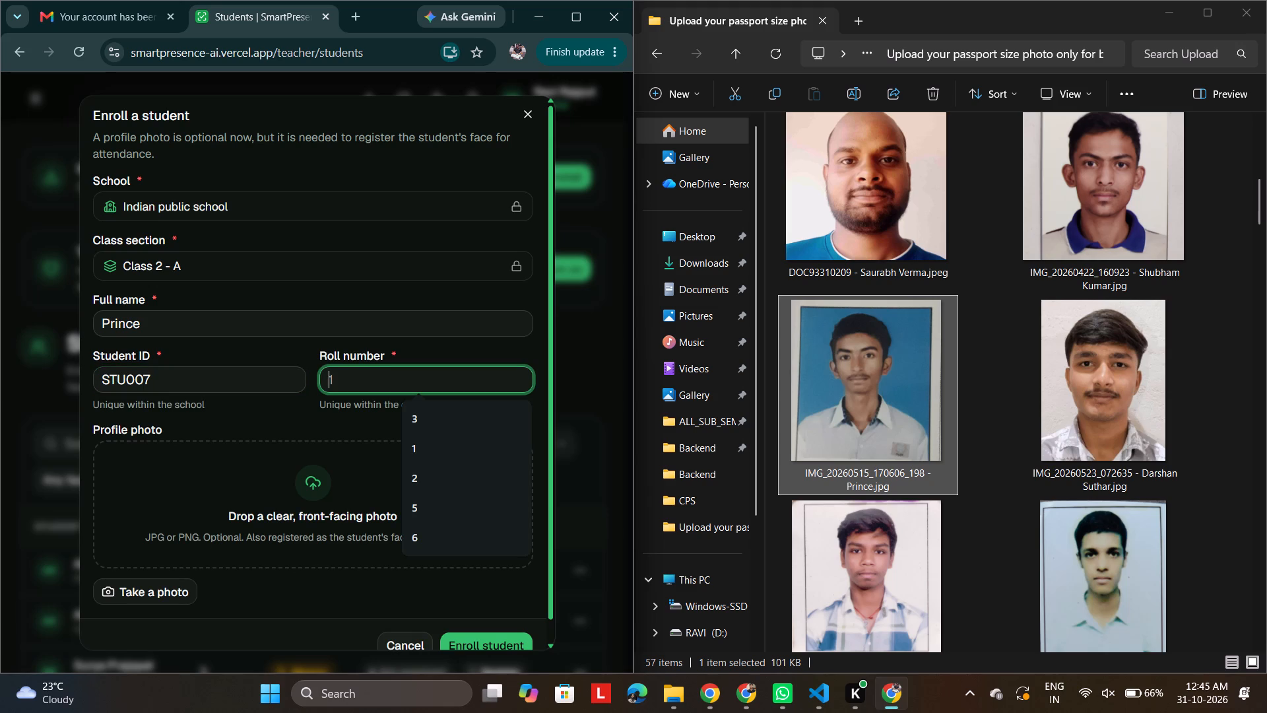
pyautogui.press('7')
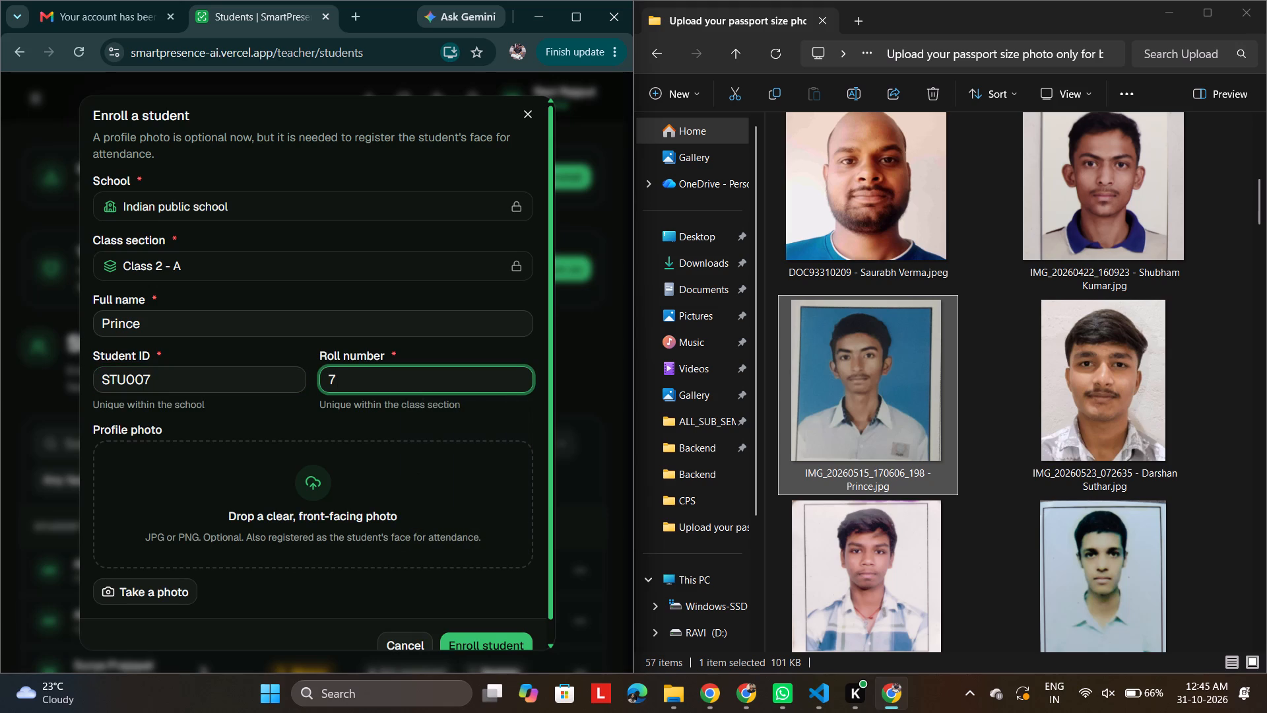
pyautogui.click(492, 636)
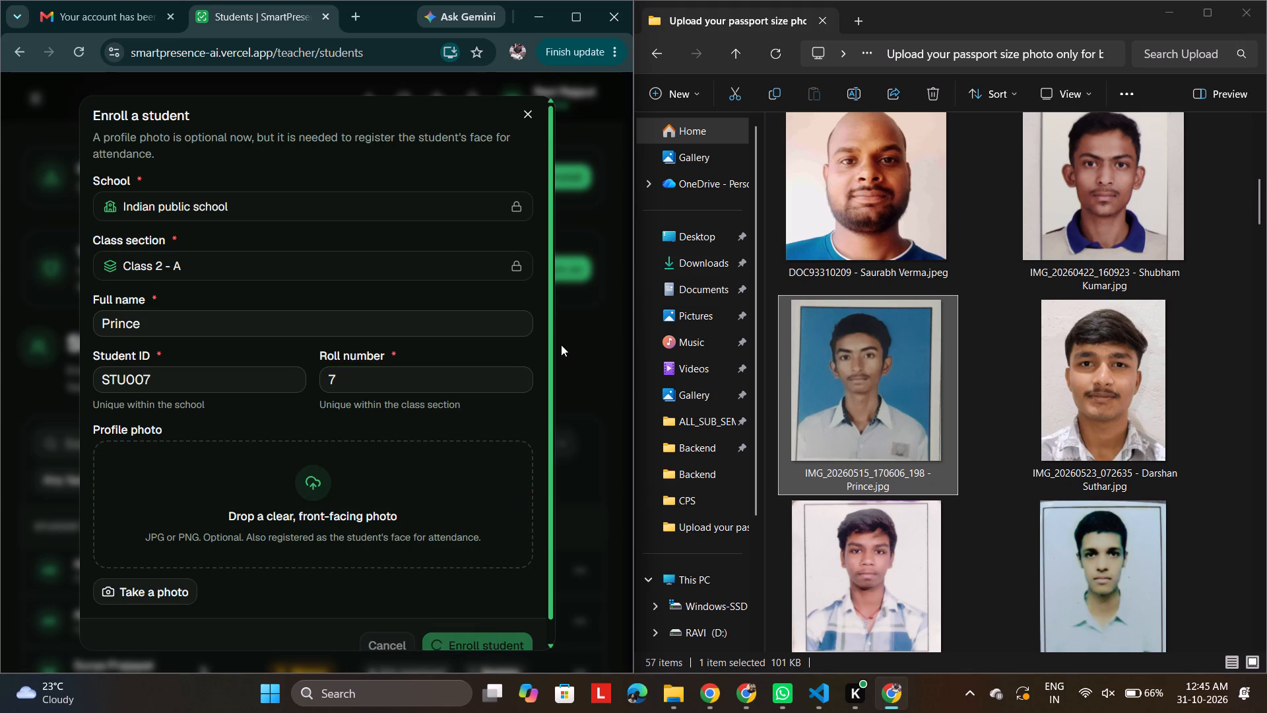
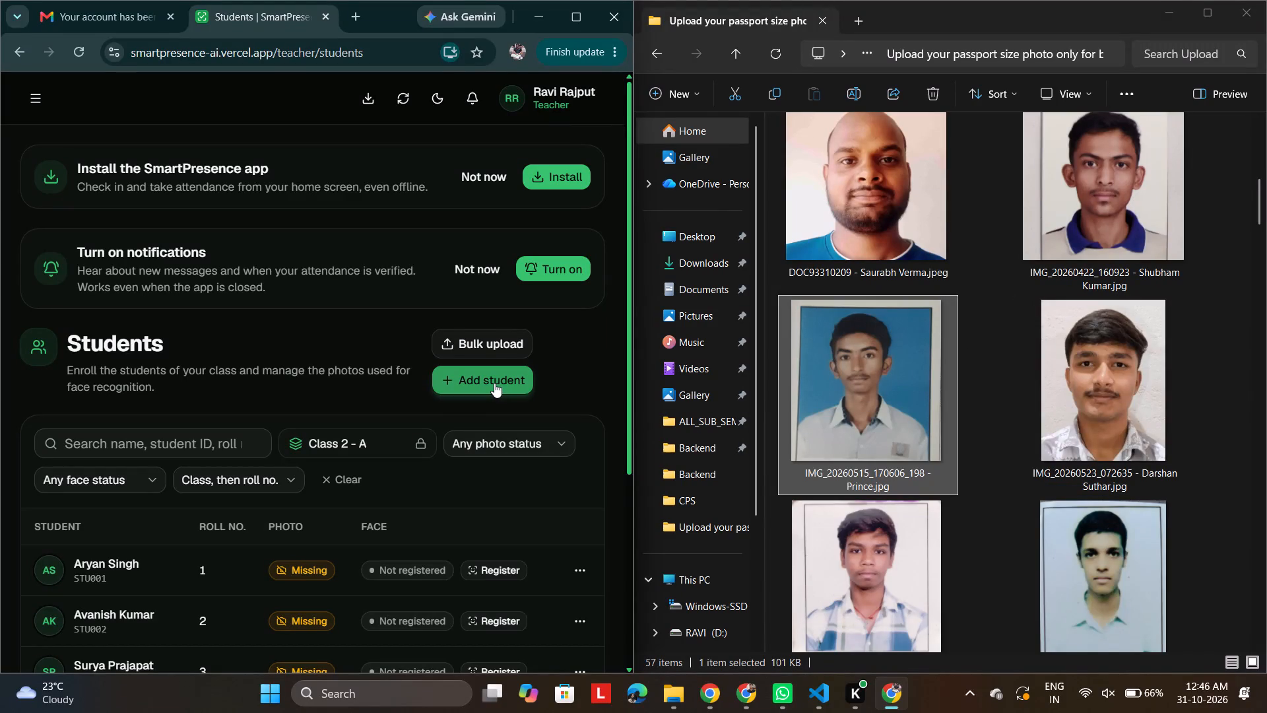
# Start an eighth enrolment and fill the full name by copying the IMG_20260523_072635 photo's file name, keeping only the student's name.
pyautogui.scroll(-5, 325, 663)
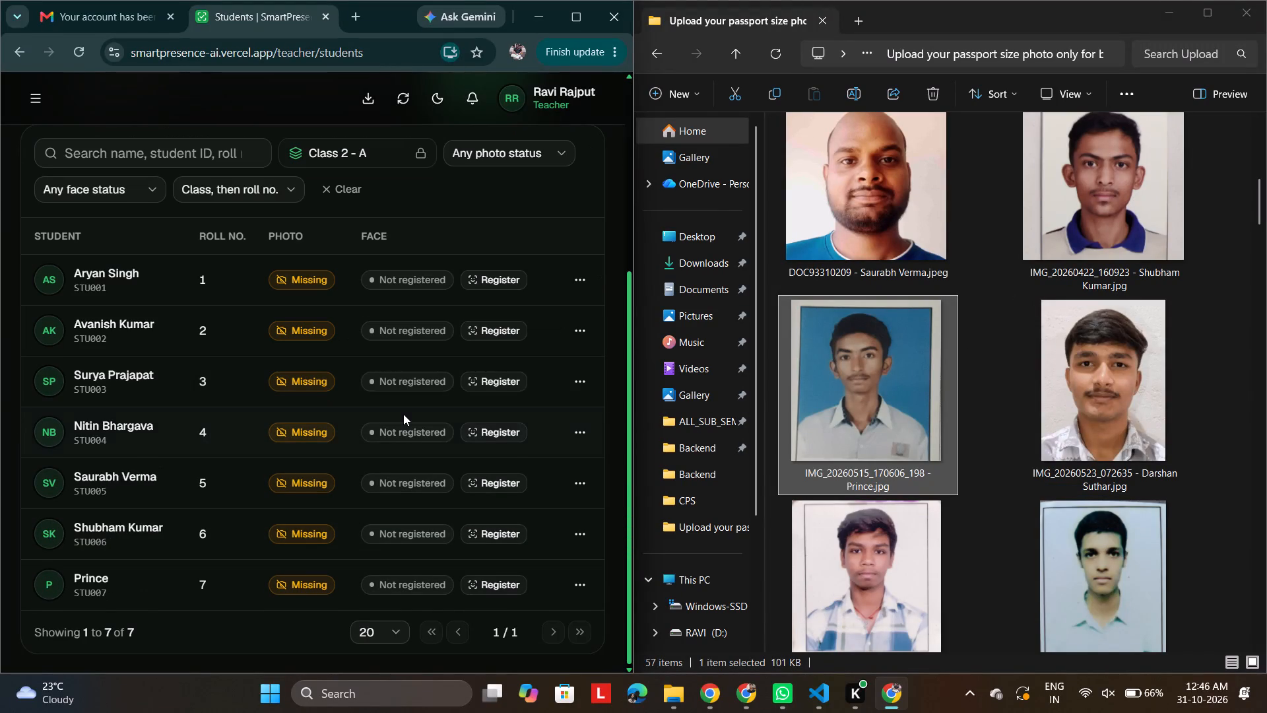
pyautogui.scroll(6, 403, 414)
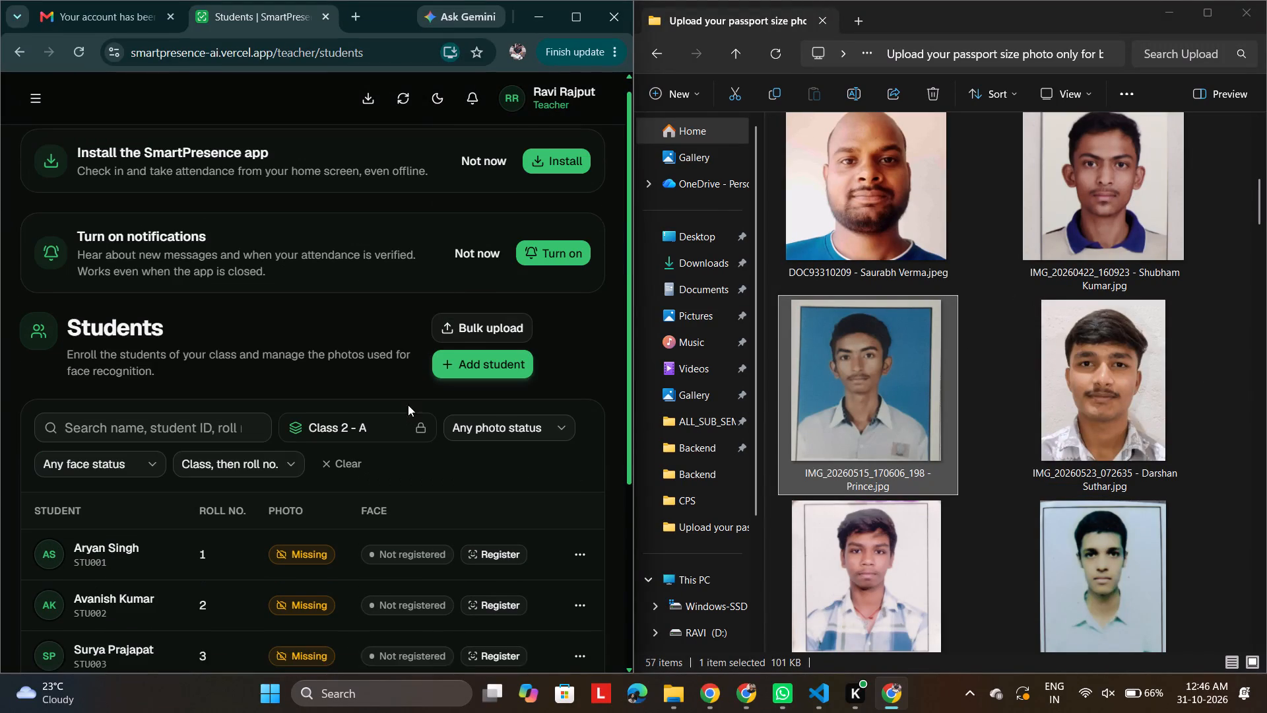
pyautogui.click(471, 374)
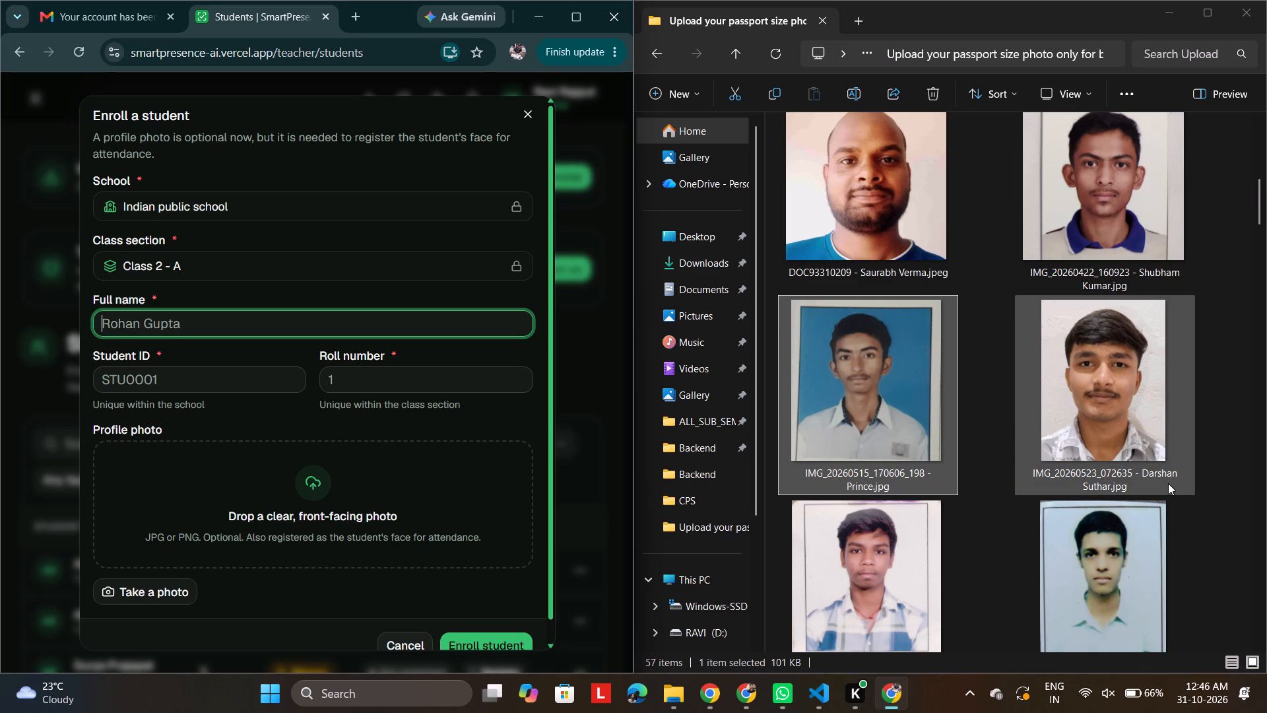
pyautogui.click(1125, 473)
pyautogui.click(1097, 479)
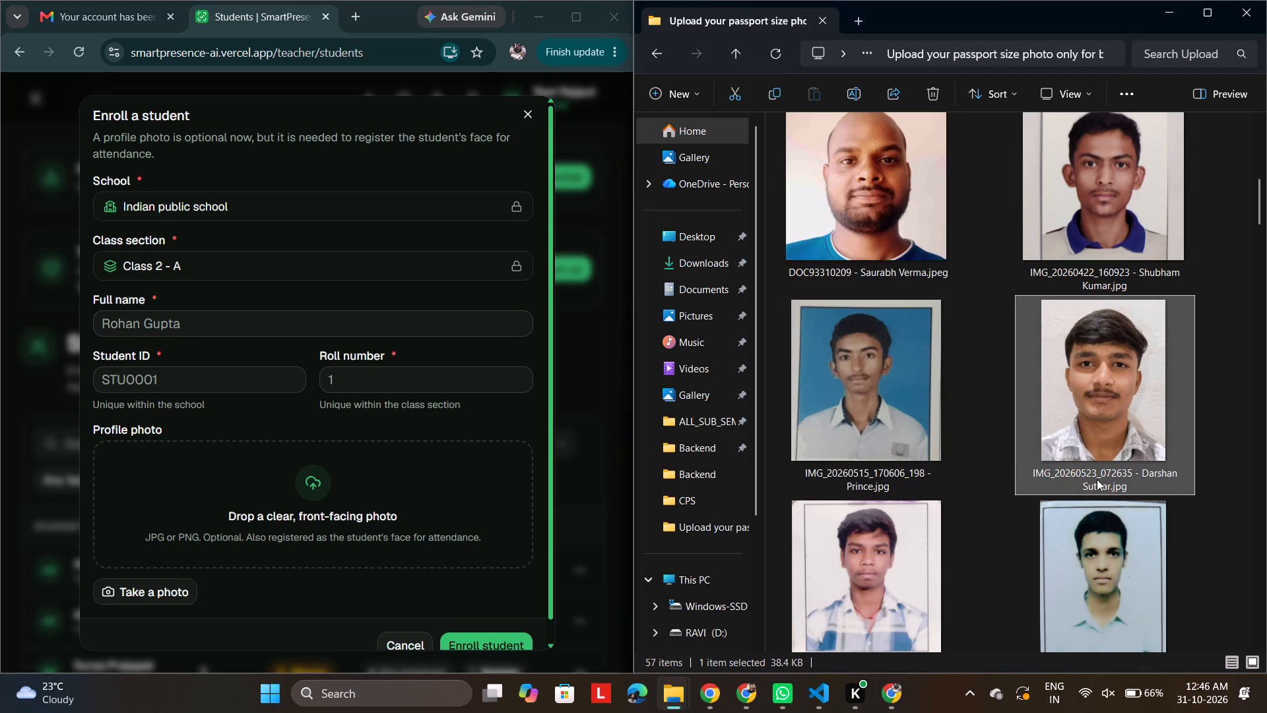
pyautogui.hotkey('ctrl', 'c')
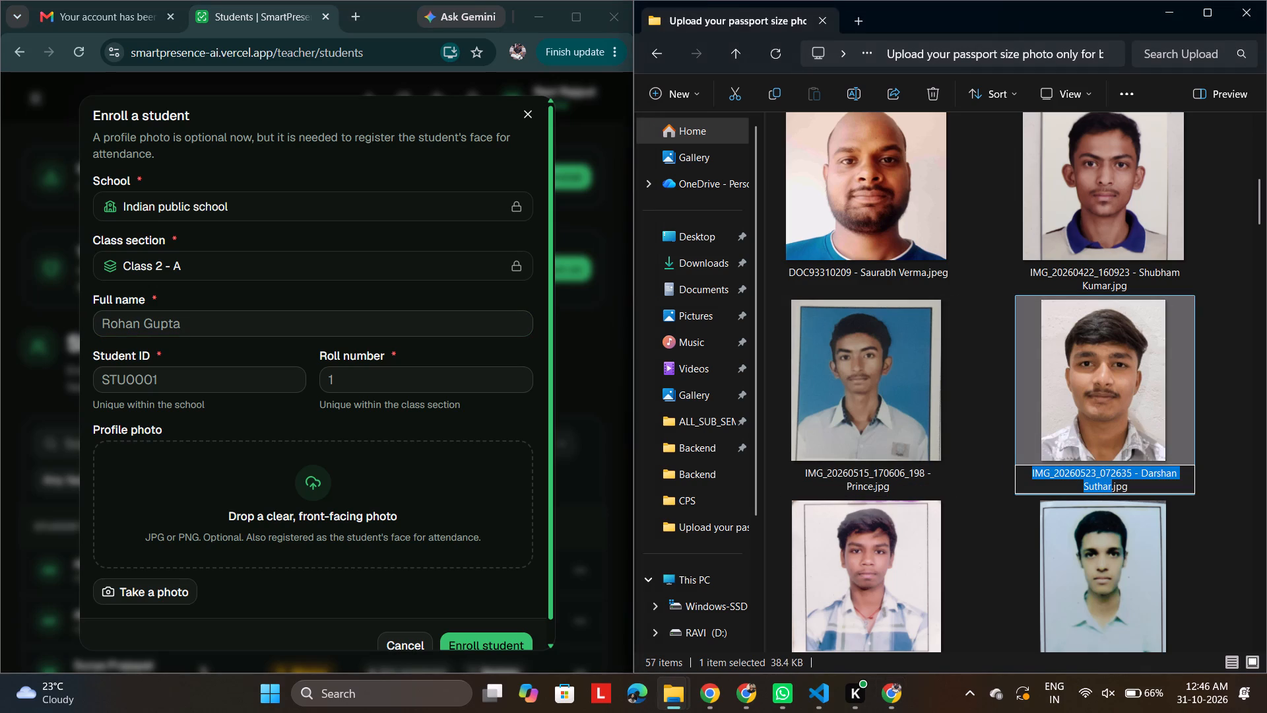
pyautogui.click(156, 316)
pyautogui.hotkey('ctrl', 'v')
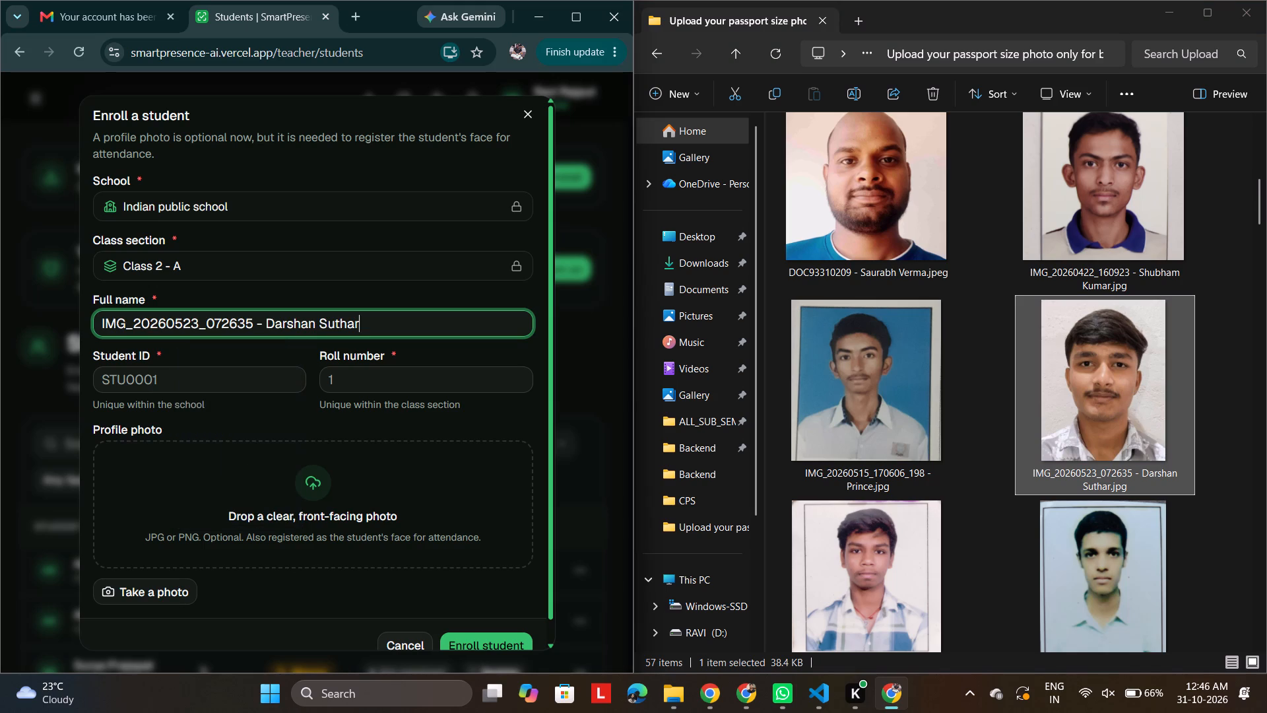
pyautogui.click(261, 326)
pyautogui.moveTo(265, 326); pyautogui.dragTo(97, 337)
pyautogui.moveTo(98, 327); pyautogui.dragTo(261, 328)
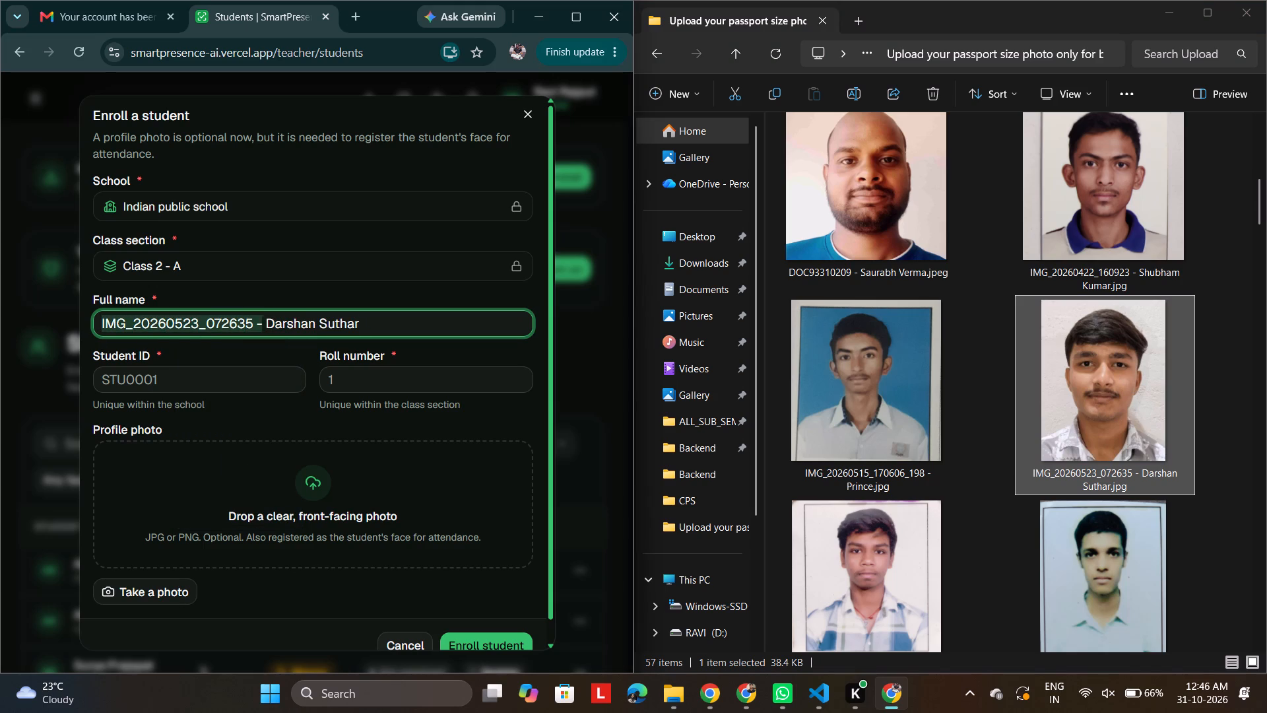
pyautogui.moveTo(261, 328); pyautogui.dragTo(266, 329)
pyautogui.press('BackSpace')
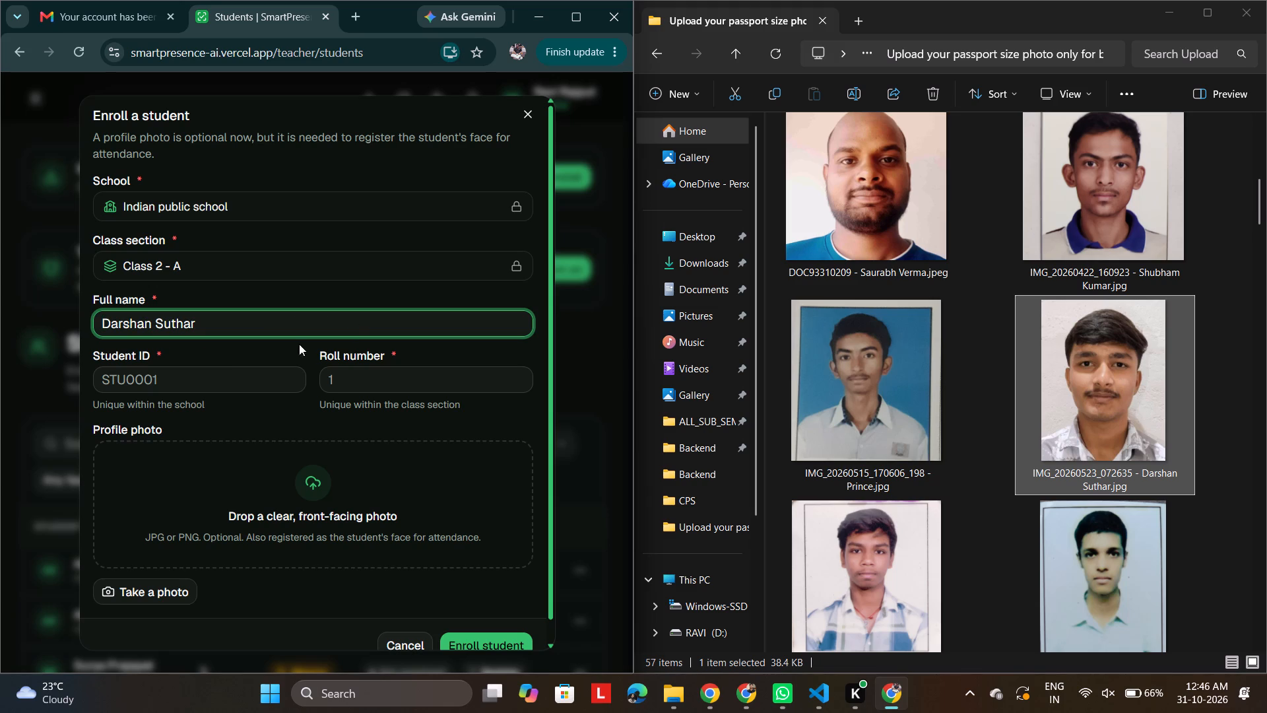
# Set the student ID to STU008 and roll number to 8, and enroll the eighth student without a photo.
pyautogui.click(253, 373)
pyautogui.click(243, 412)
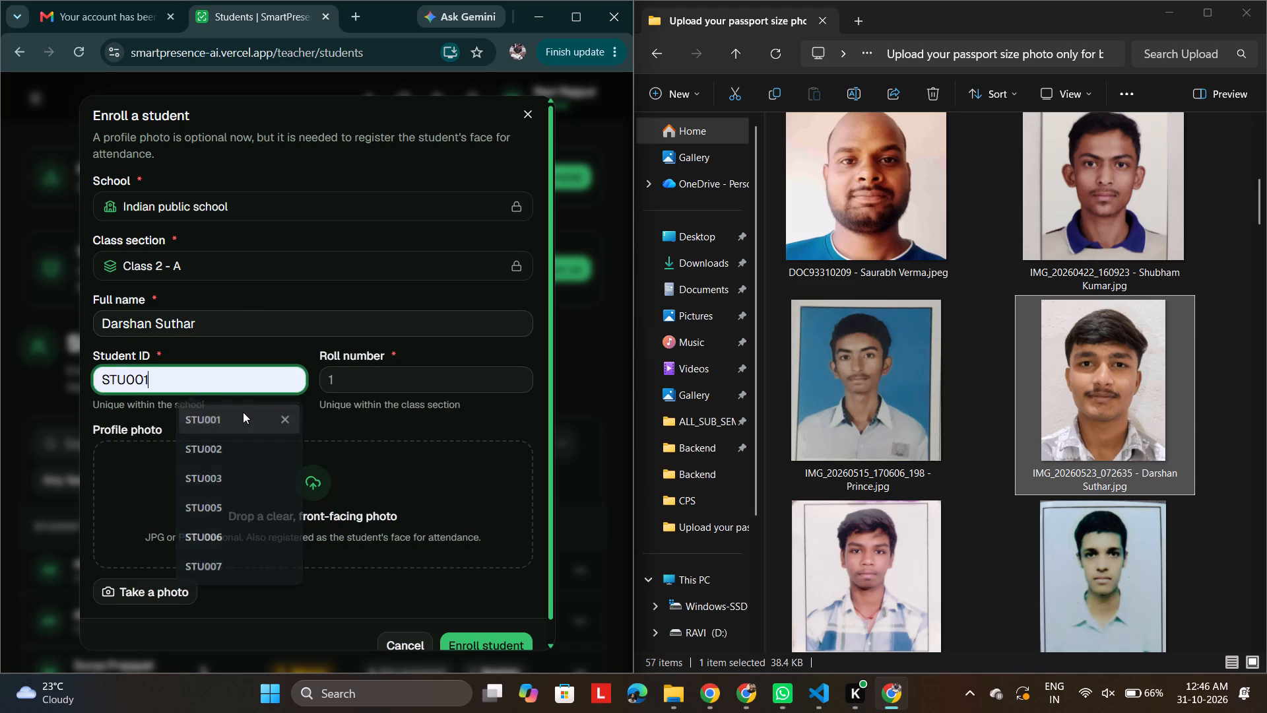
pyautogui.press('BackSpace')
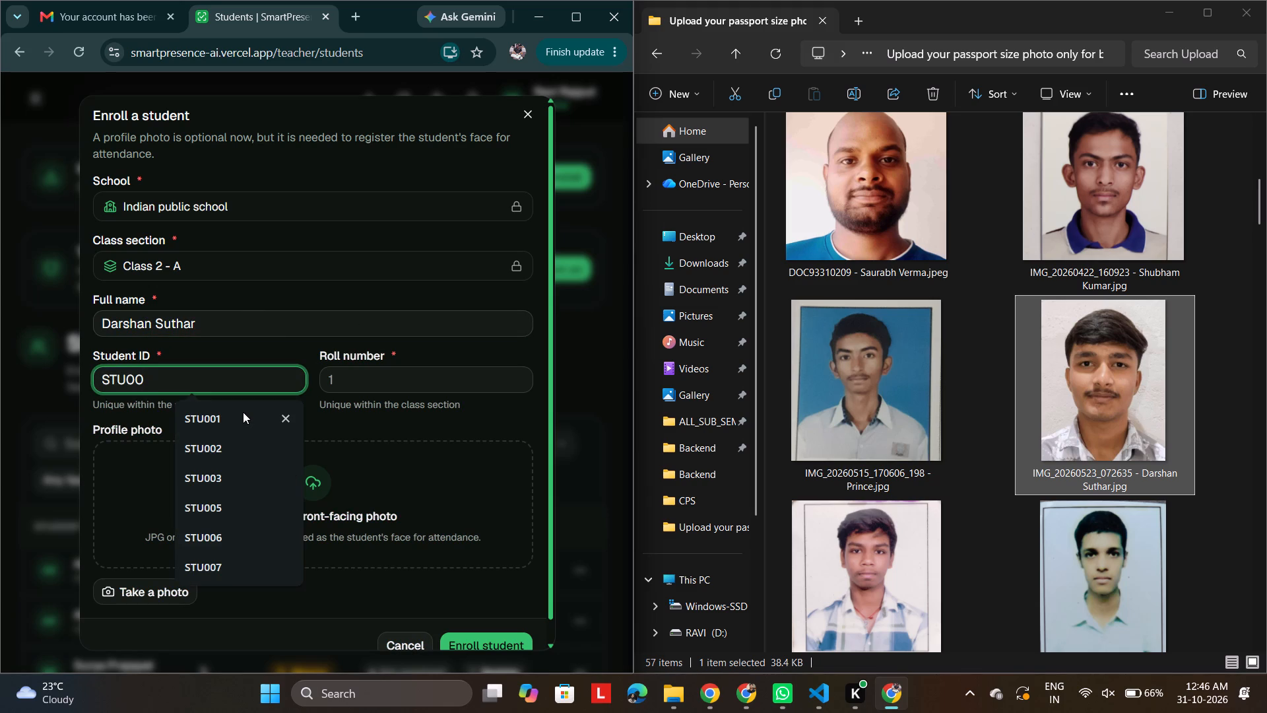
pyautogui.press('8')
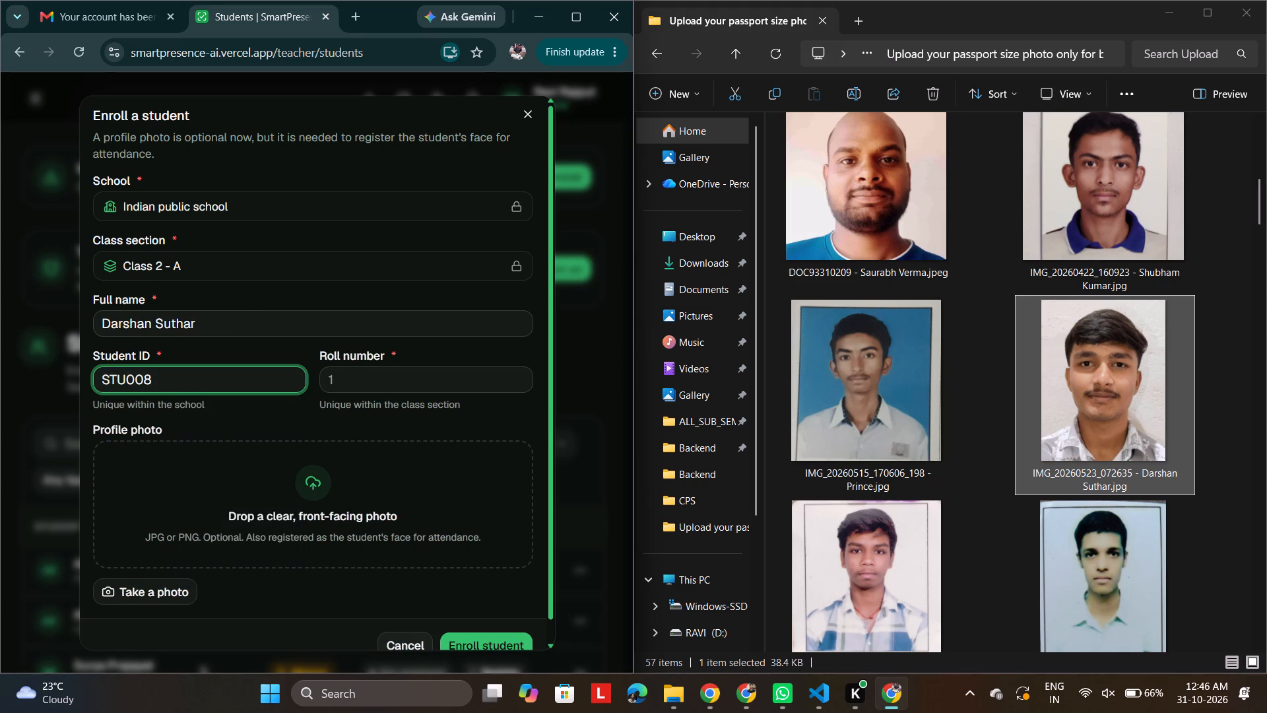
pyautogui.click(370, 385)
pyautogui.press('8')
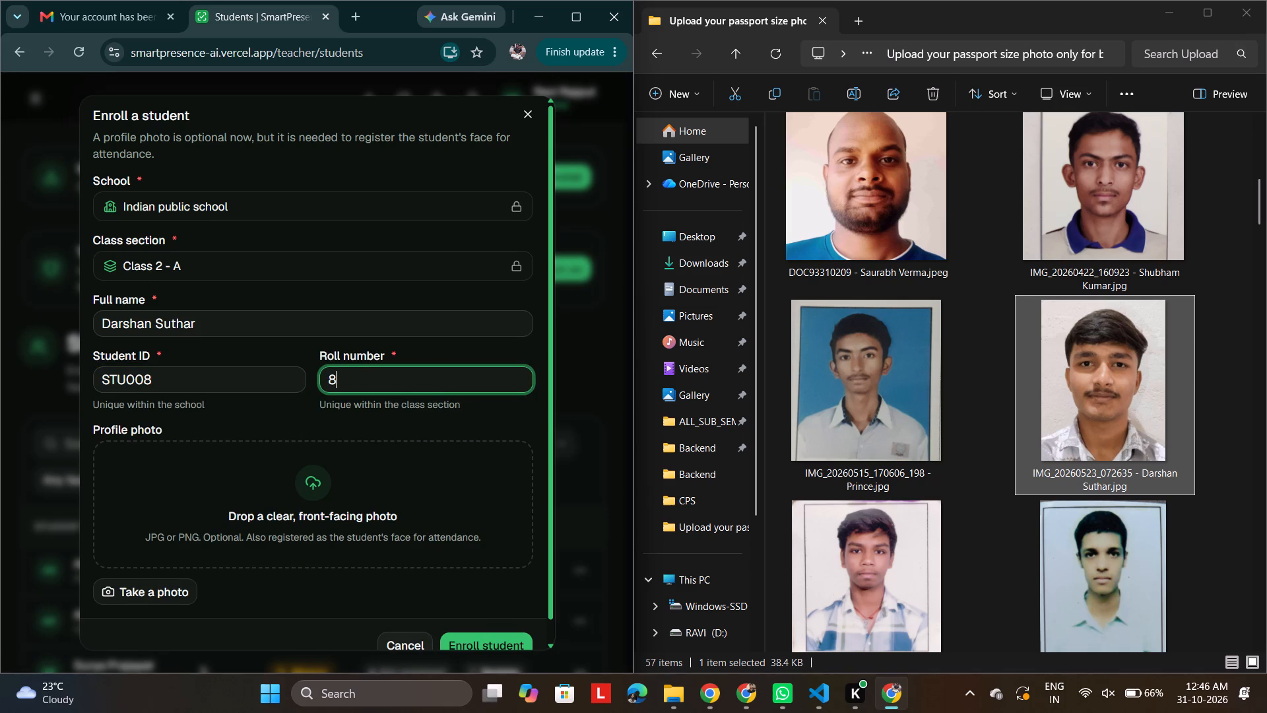
pyautogui.click(483, 640)
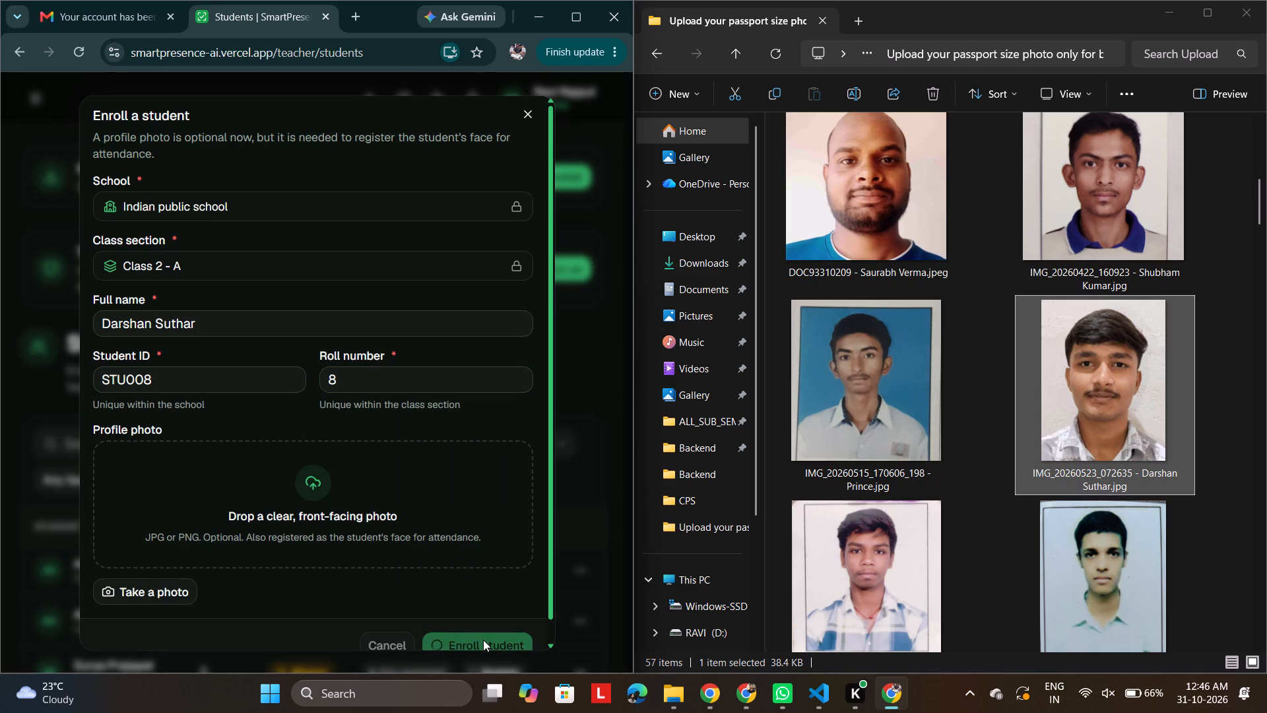
# Start a ninth enrolment and fill the full name by copying the IMG_20260620_154304 photo's file name, keeping only the student's name.
pyautogui.scroll(-3, 921, 534)
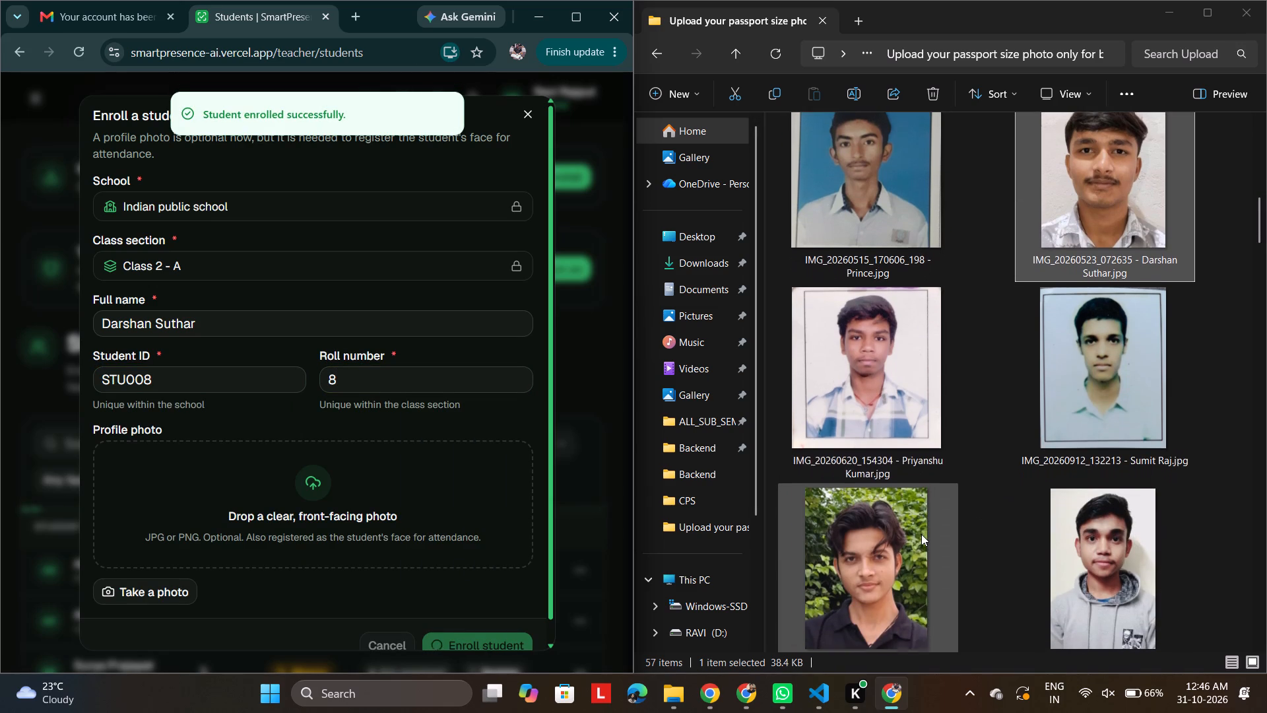
pyautogui.click(903, 452)
pyautogui.click(876, 460)
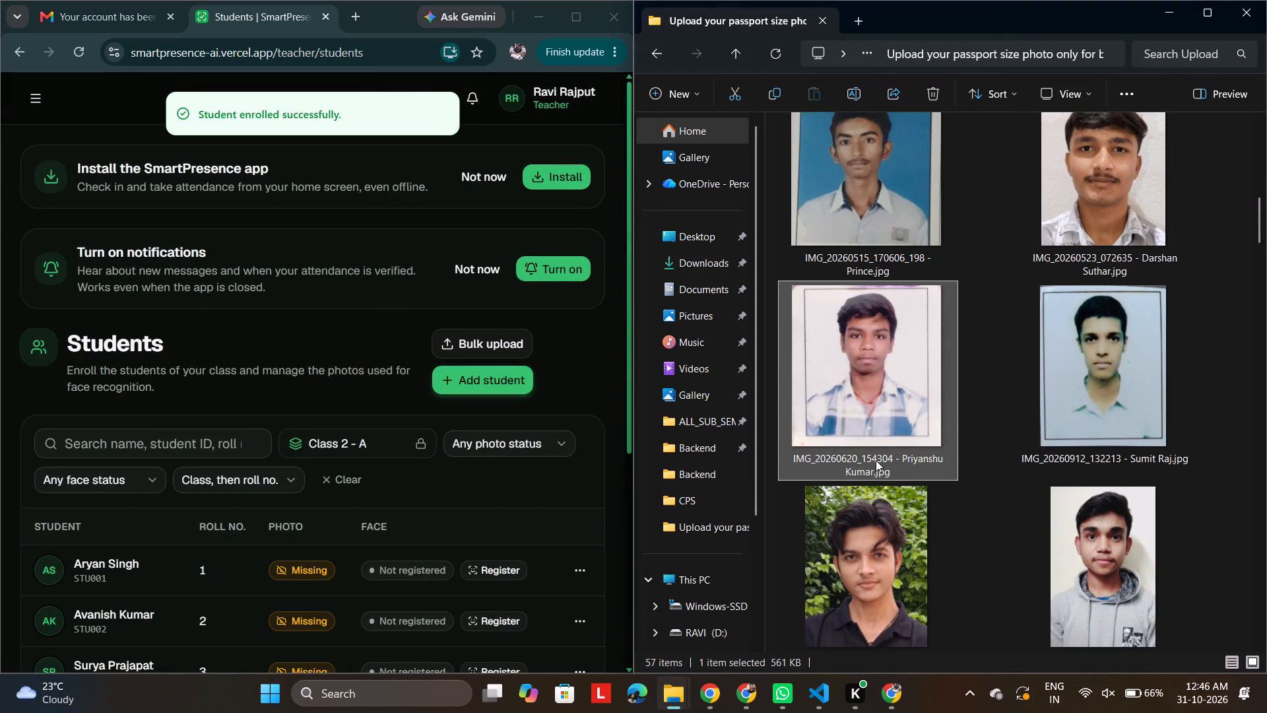
pyautogui.hotkey('ctrl', 'c')
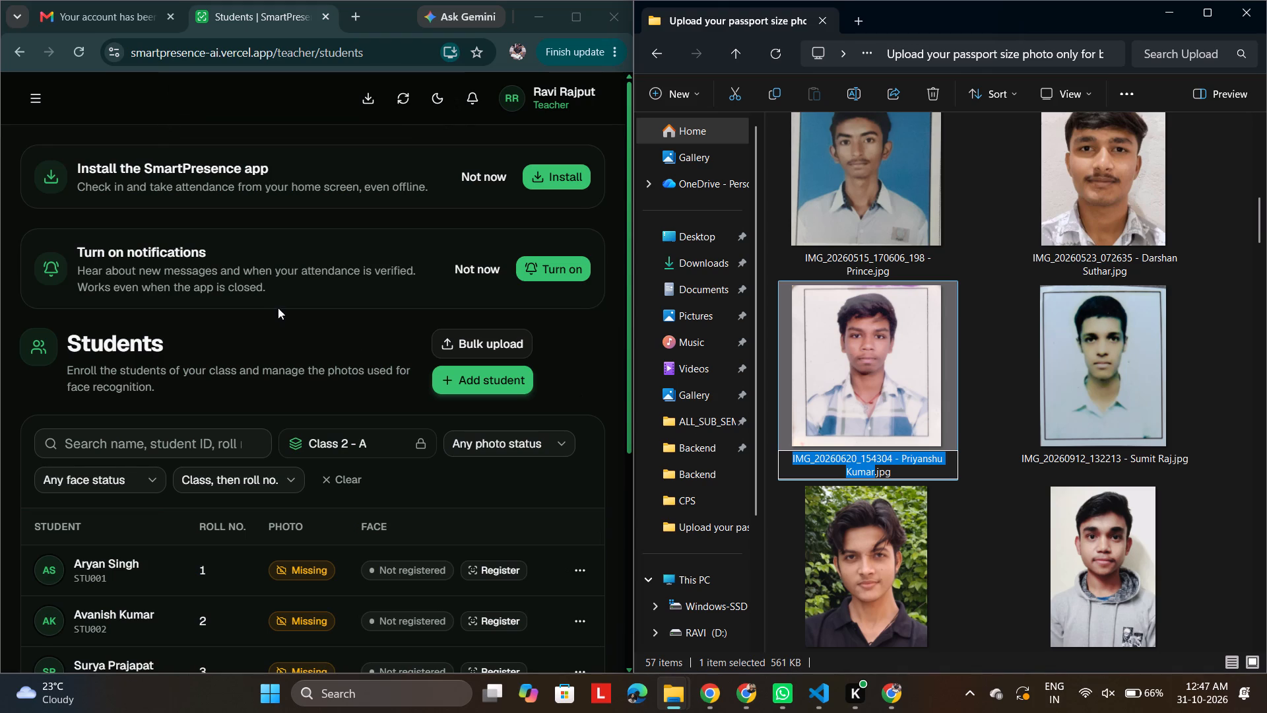
pyautogui.click(486, 376)
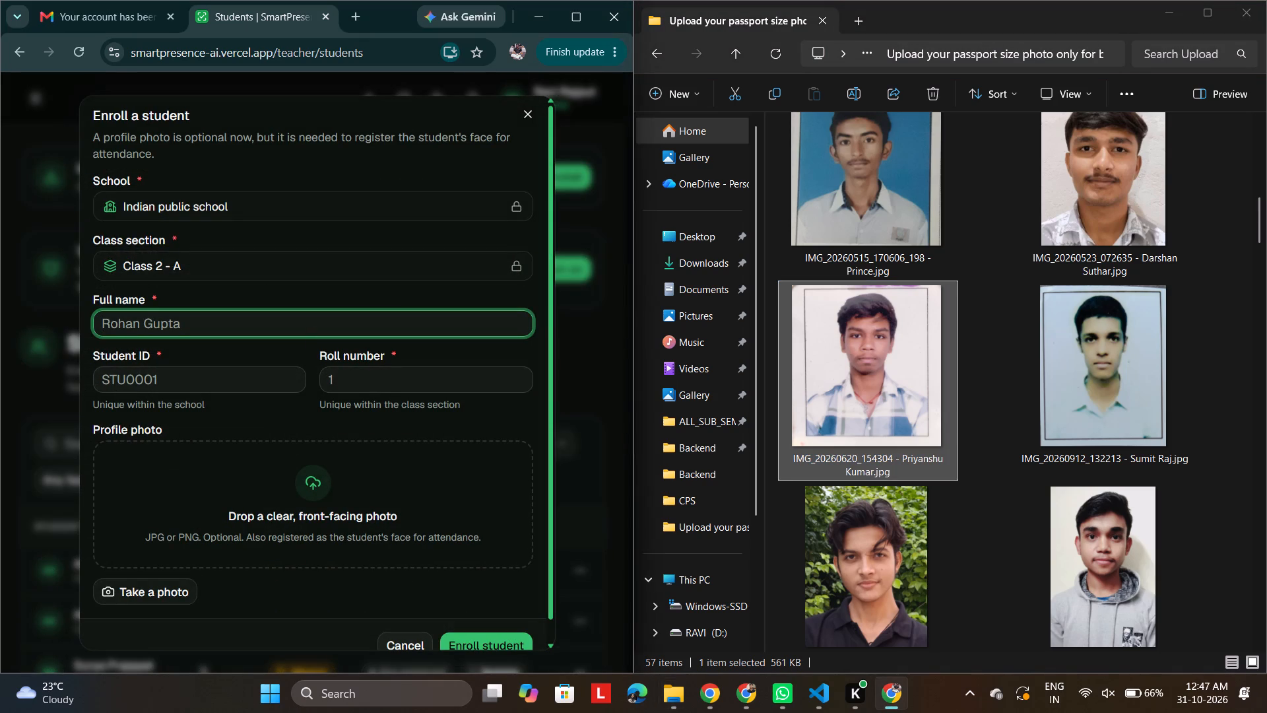
pyautogui.hotkey('ctrl', 'v')
pyautogui.keyDown('ctrl'); pyautogui.click(273, 319); pyautogui.keyUp('ctrl')
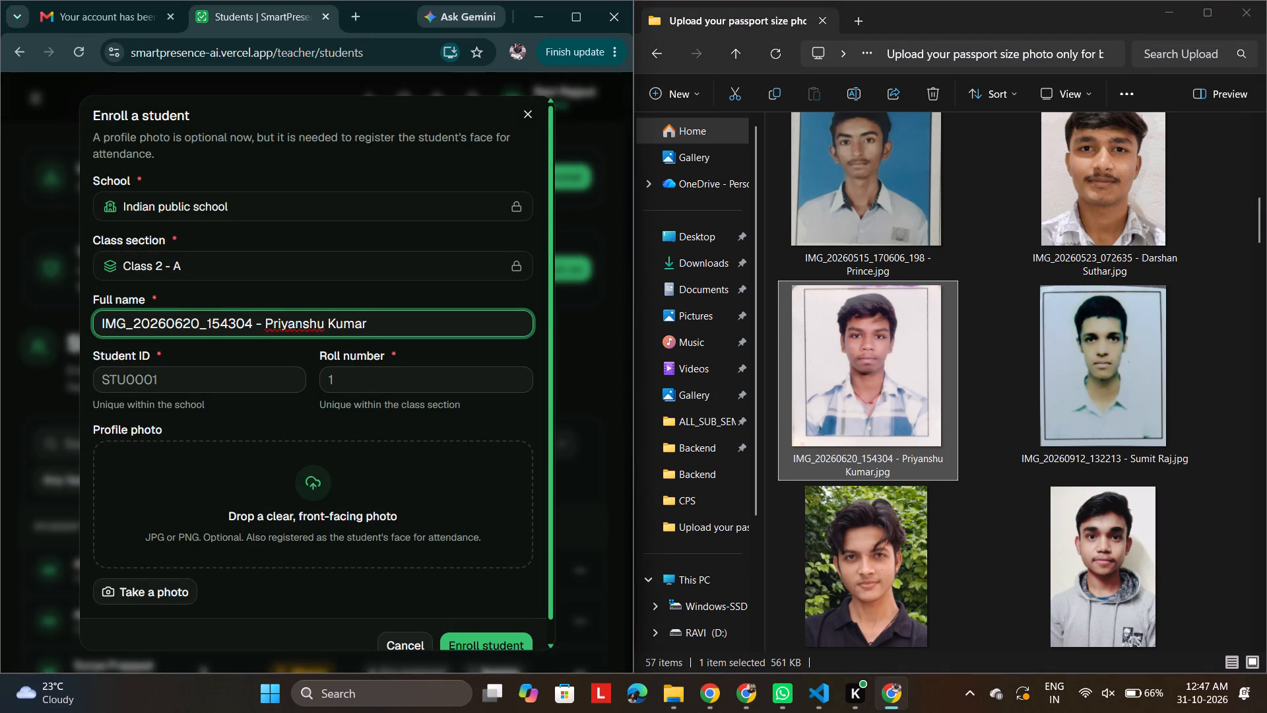
pyautogui.moveTo(263, 322); pyautogui.dragTo(67, 333)
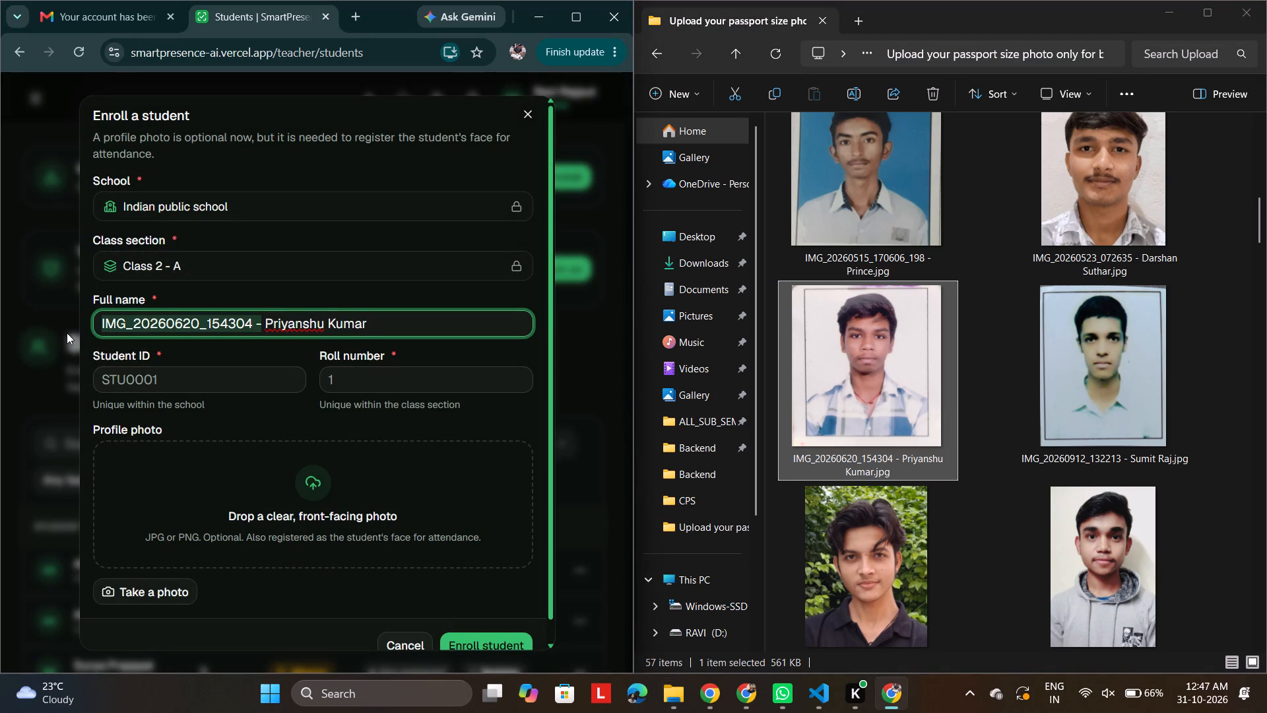
pyautogui.press('BackSpace')
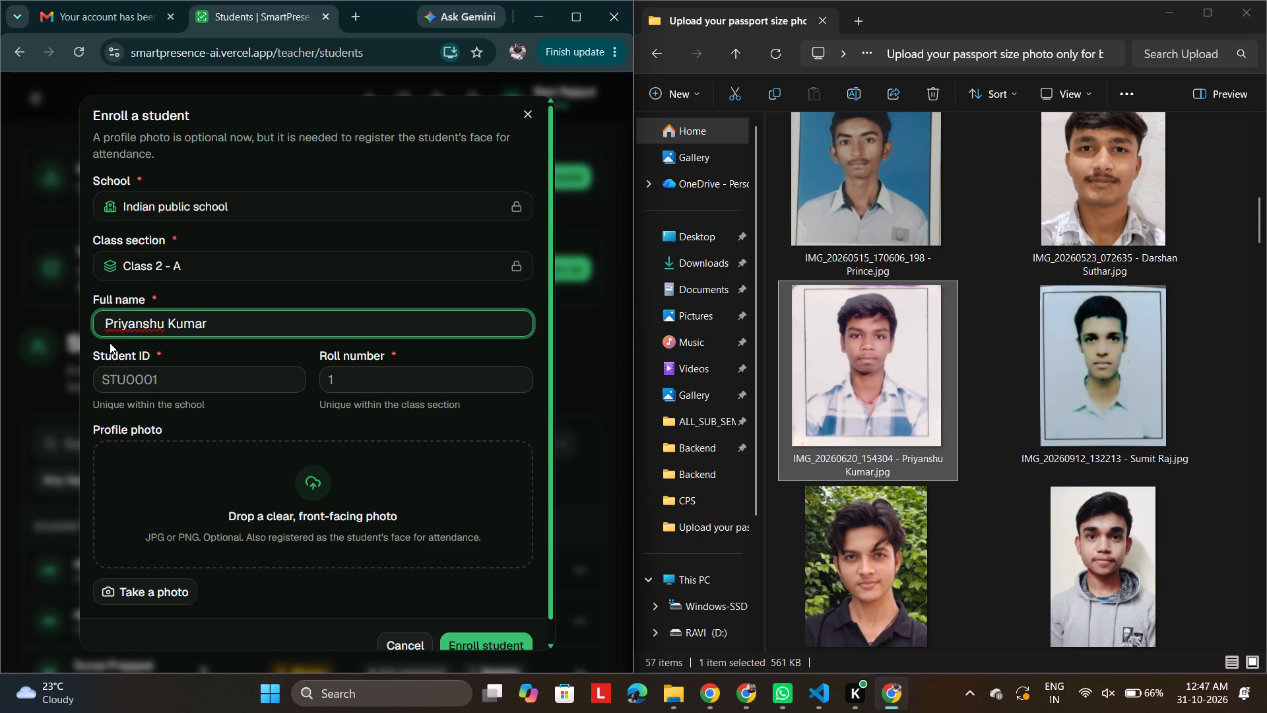
pyautogui.press('Right')
pyautogui.press('BackSpace')
# Set the student ID to STU009 and roll number to 9, and enroll the ninth student without a photo.
pyautogui.moveTo(110, 343); pyautogui.dragTo(133, 386)
pyautogui.click(133, 386)
pyautogui.click(207, 421)
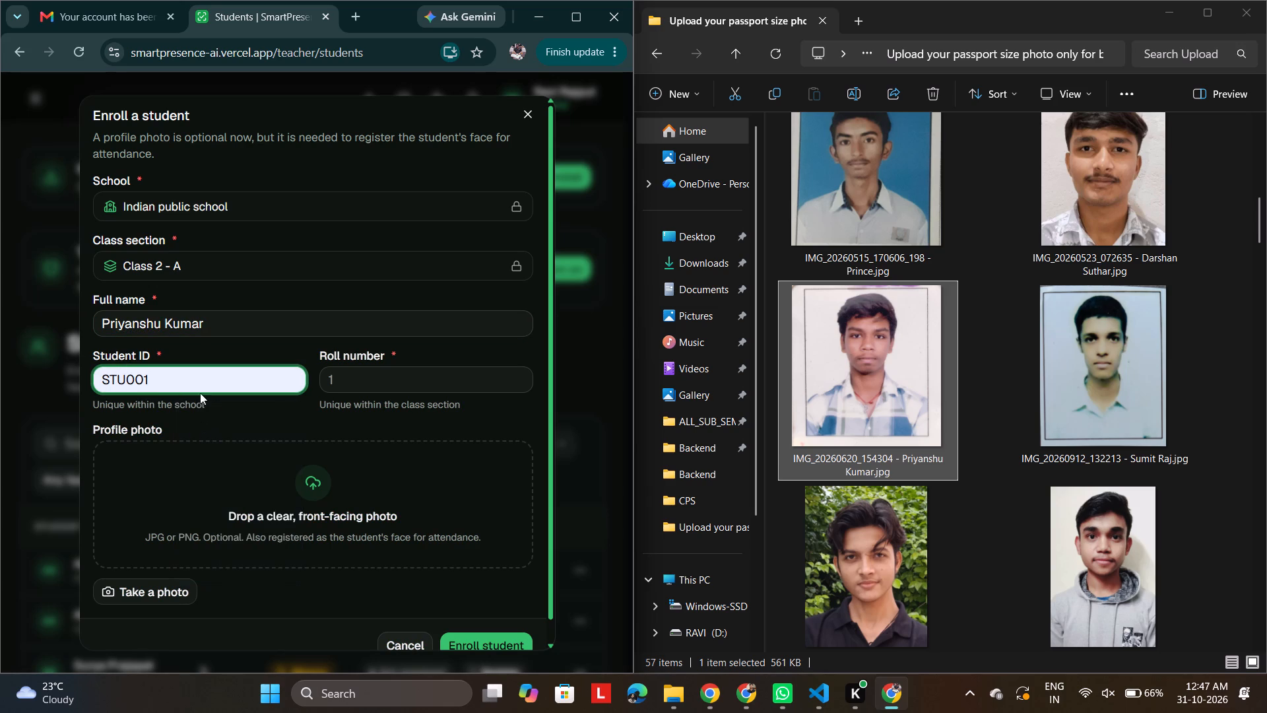
pyautogui.press('BackSpace')
pyautogui.press('9')
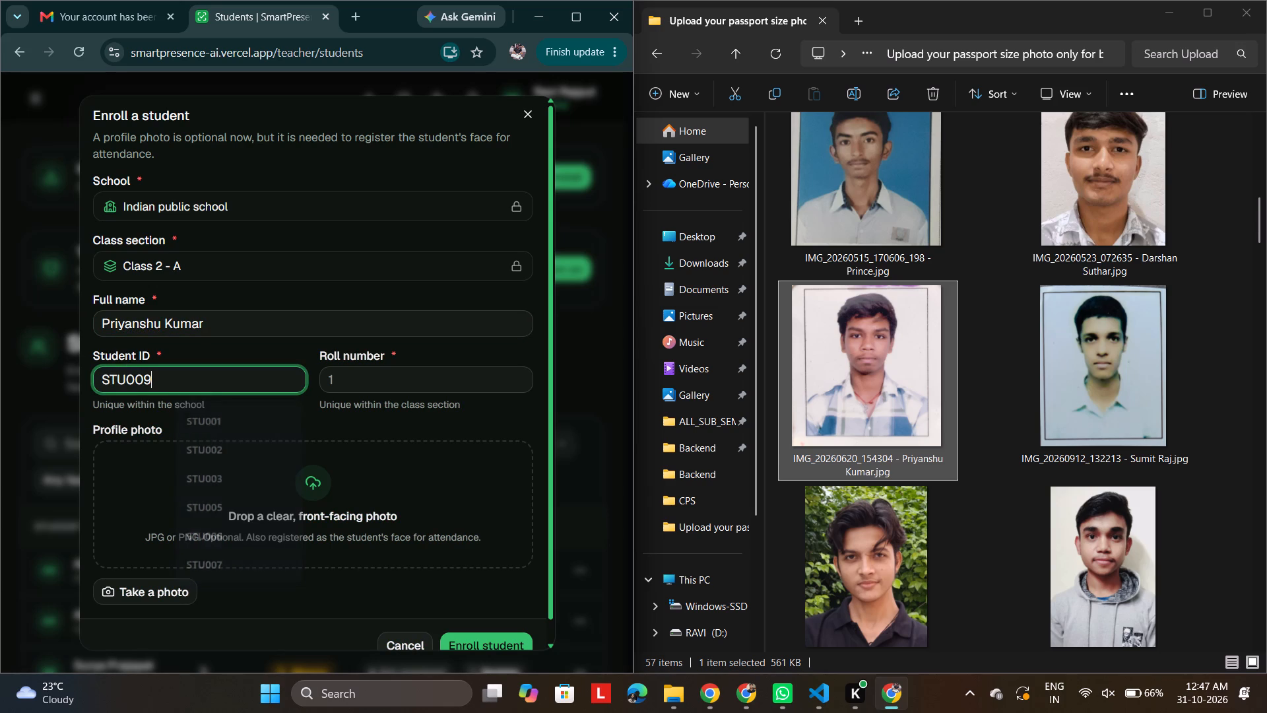
pyautogui.click(335, 378)
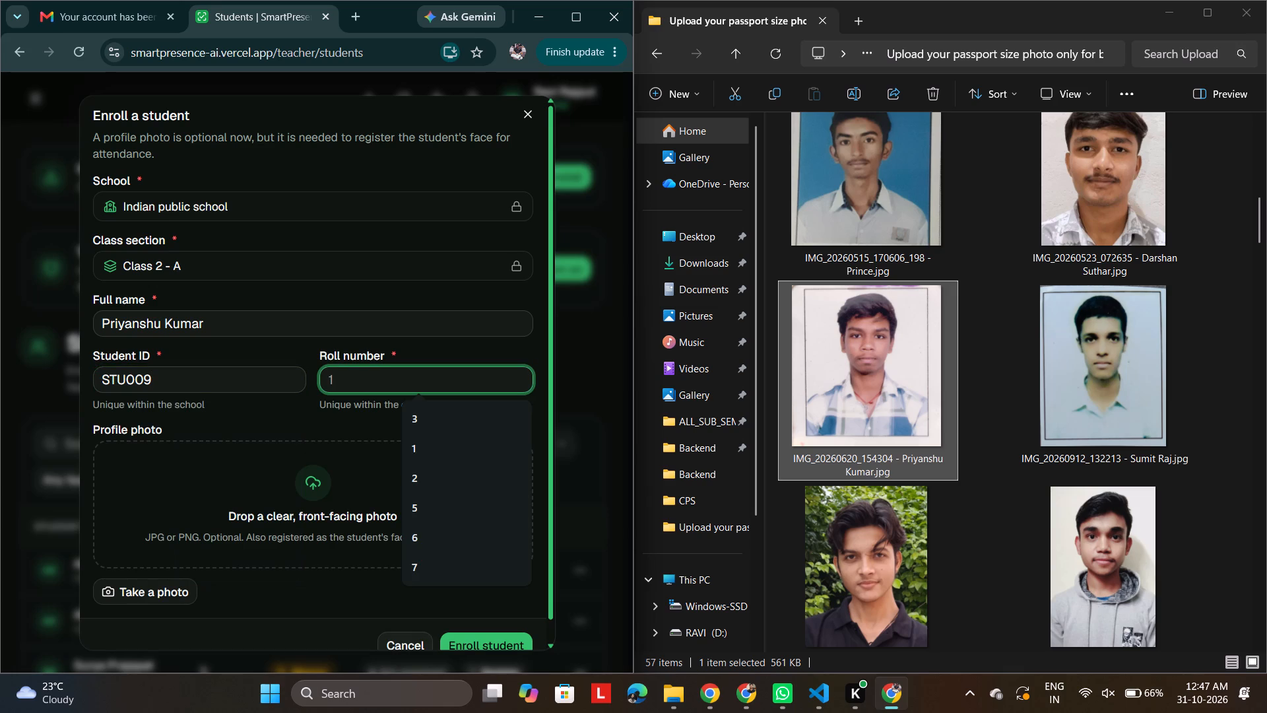
pyautogui.press('9')
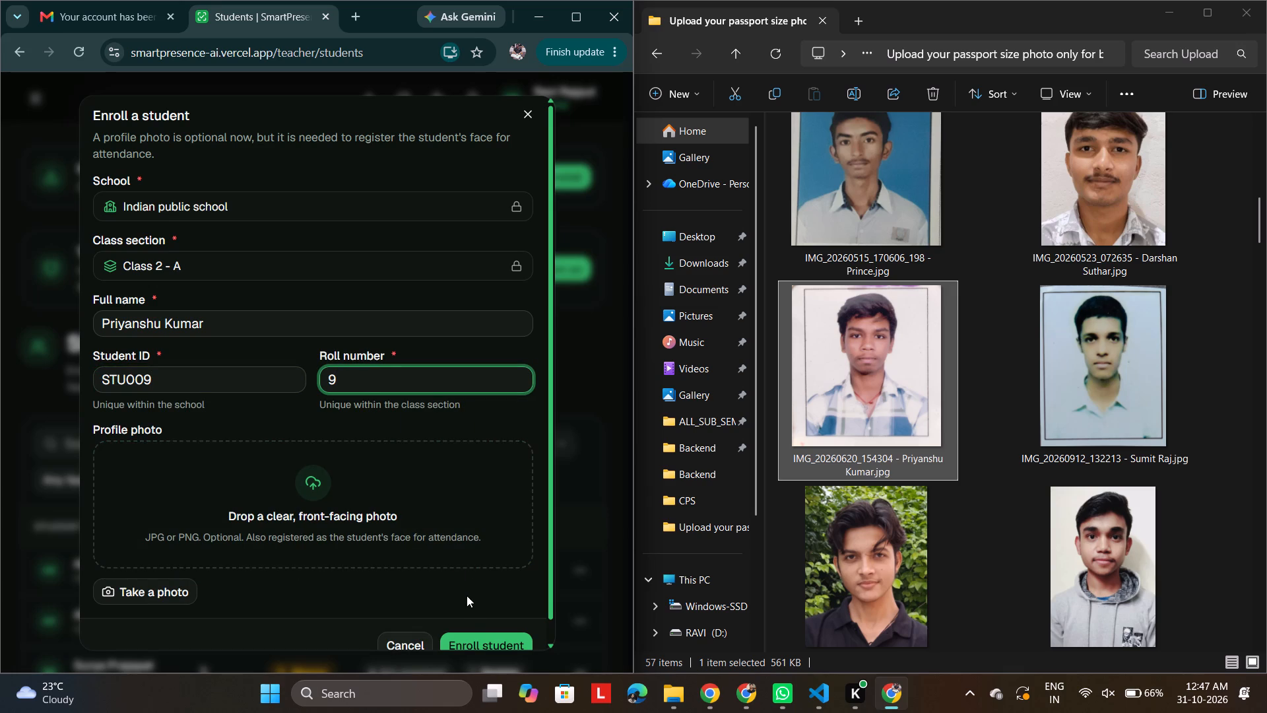
pyautogui.click(479, 638)
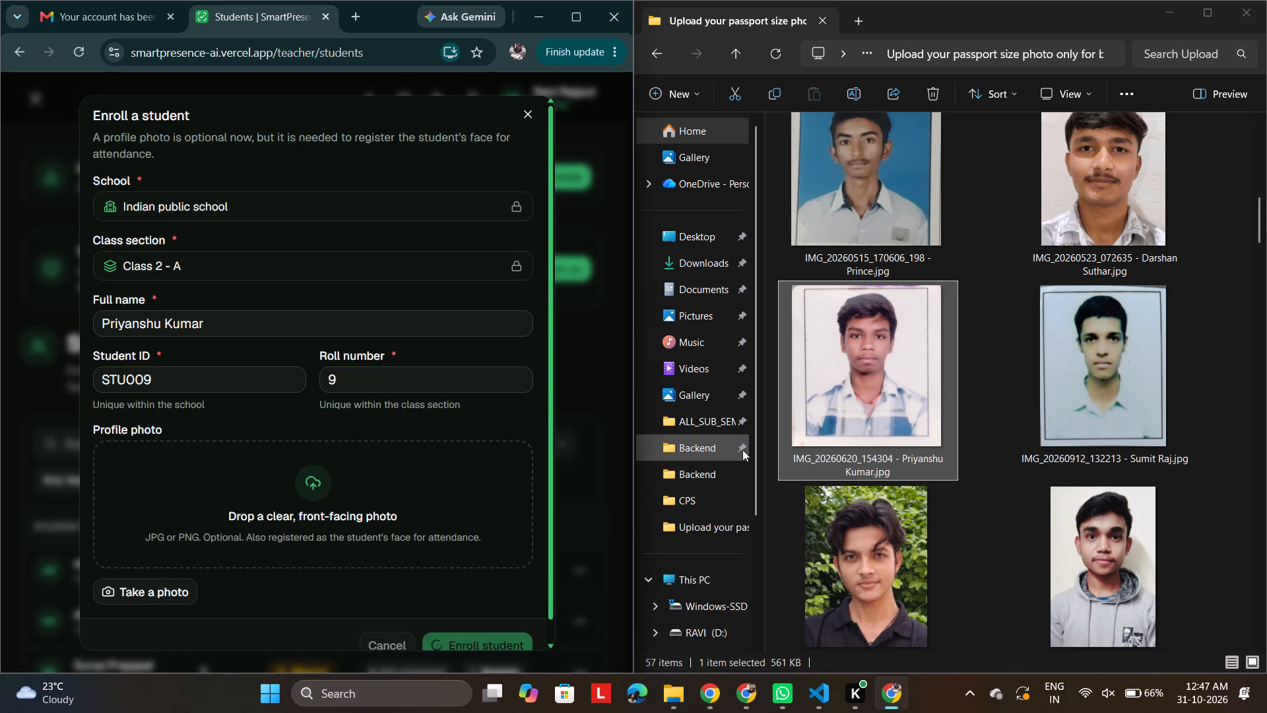
# Start a tenth enrolment and fill the full name by copying the IMG_20260912_132213 photo's file name, keeping only the student's name.
pyautogui.click(1126, 457)
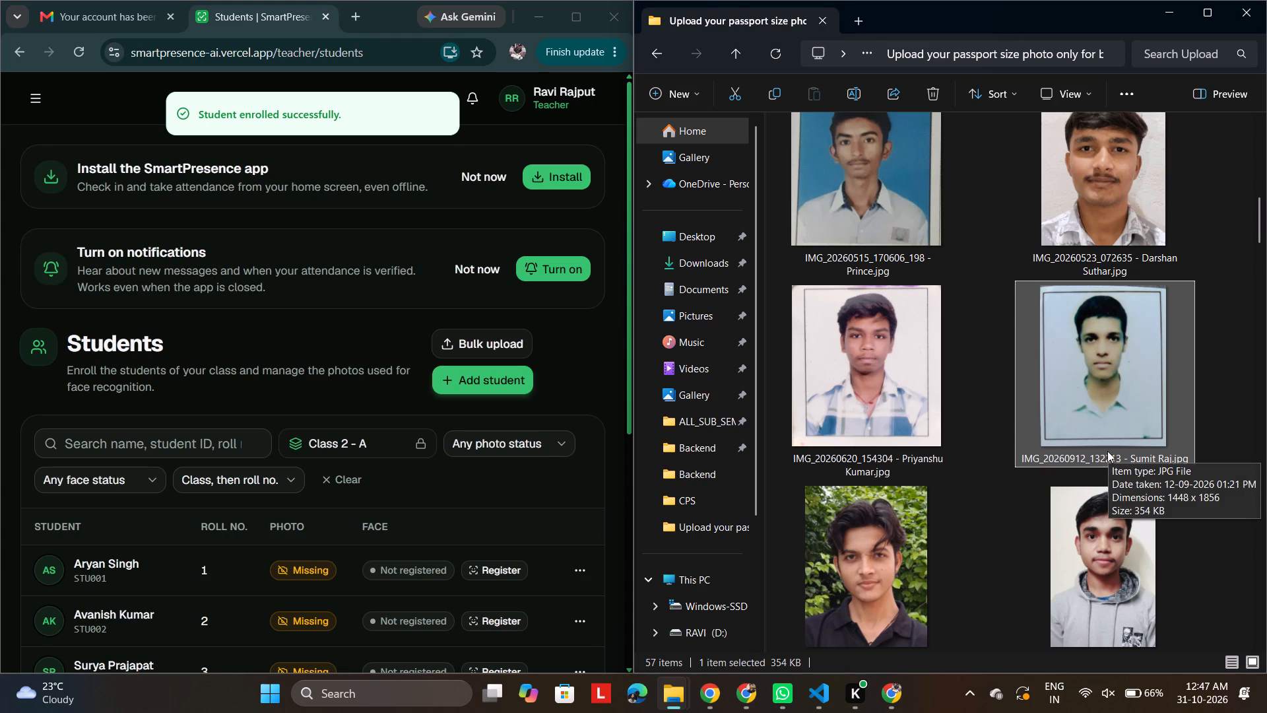
pyautogui.click(1106, 452)
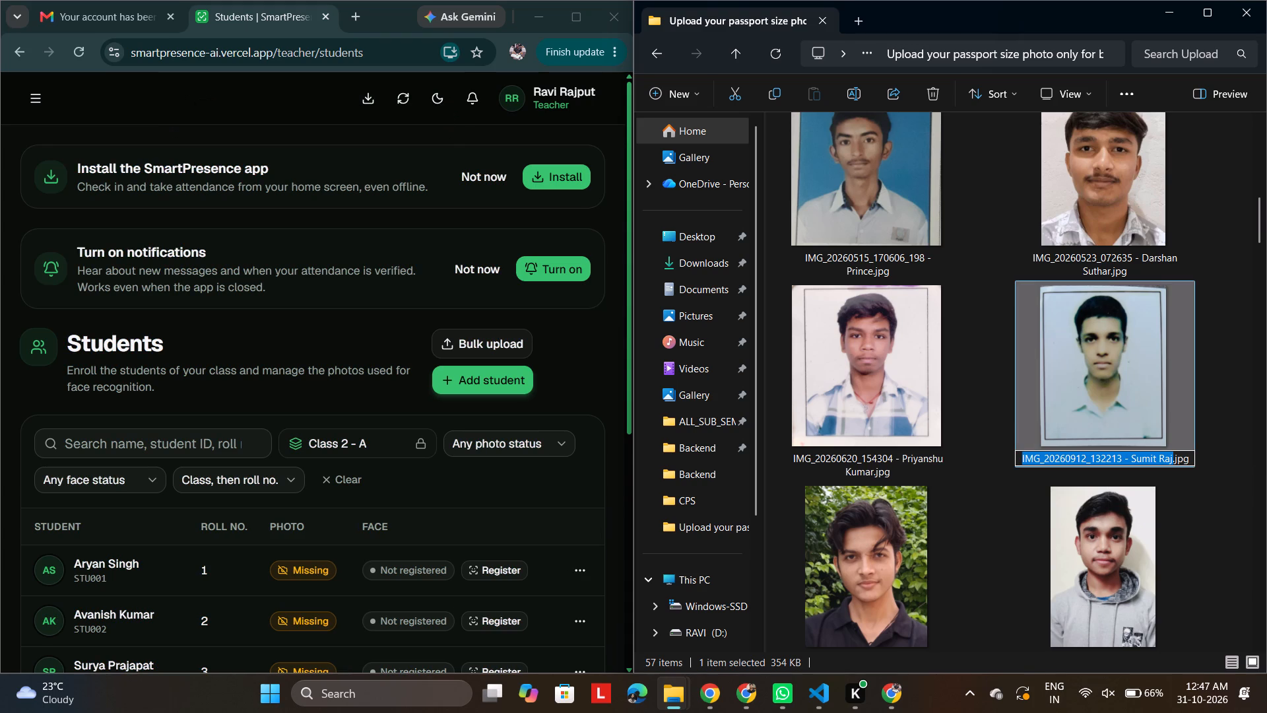
pyautogui.hotkey('ctrl', 'c')
pyautogui.click(504, 384)
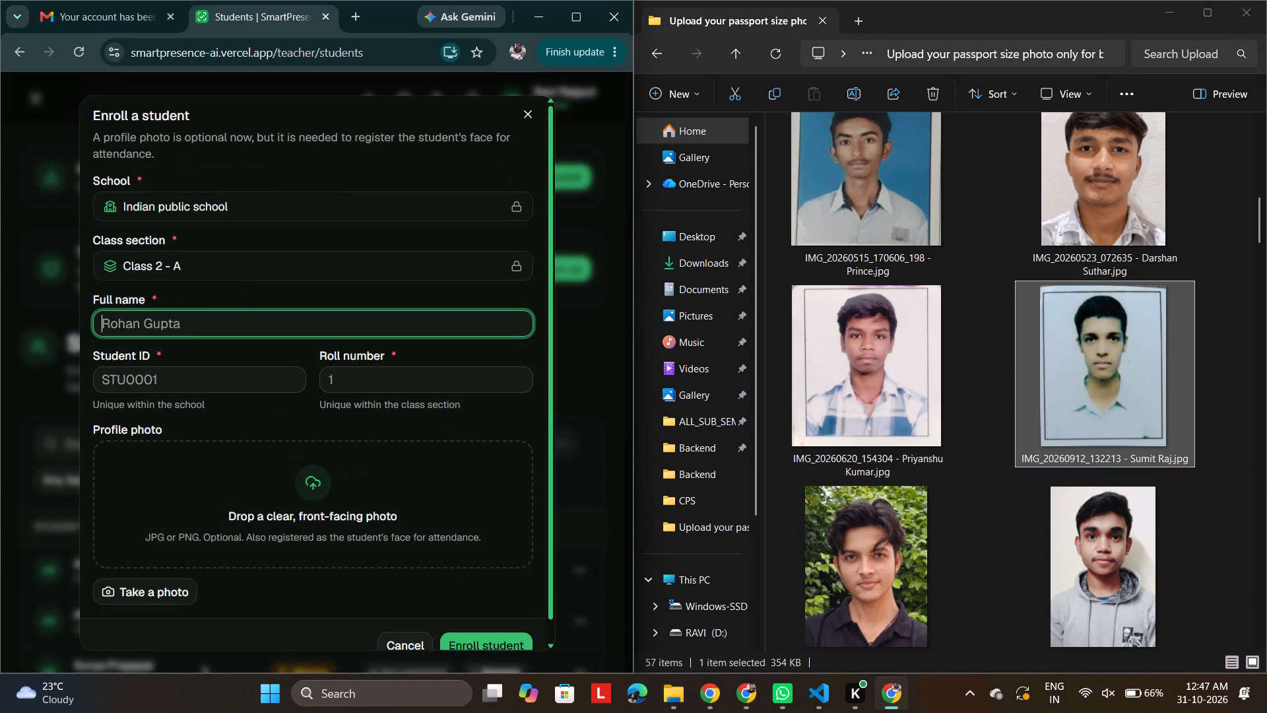
pyautogui.hotkey('ctrl', 'v')
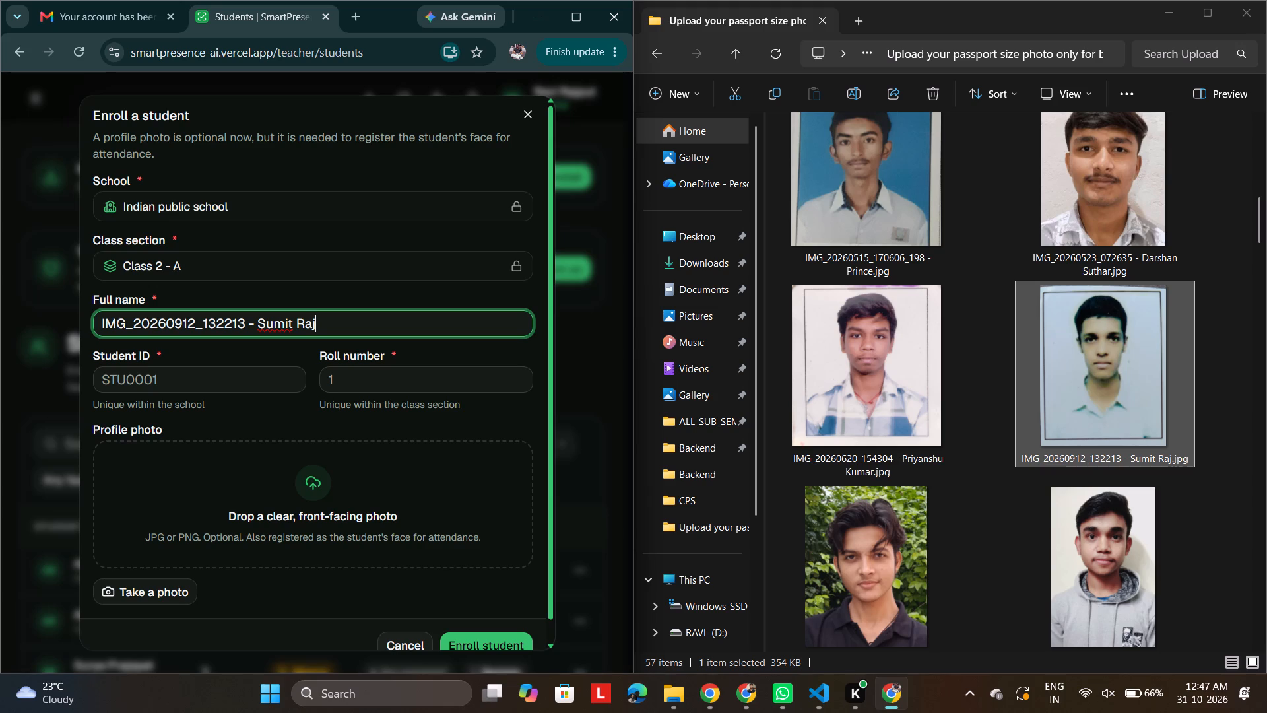
pyautogui.moveTo(255, 322); pyautogui.dragTo(65, 331)
pyautogui.press('BackSpace')
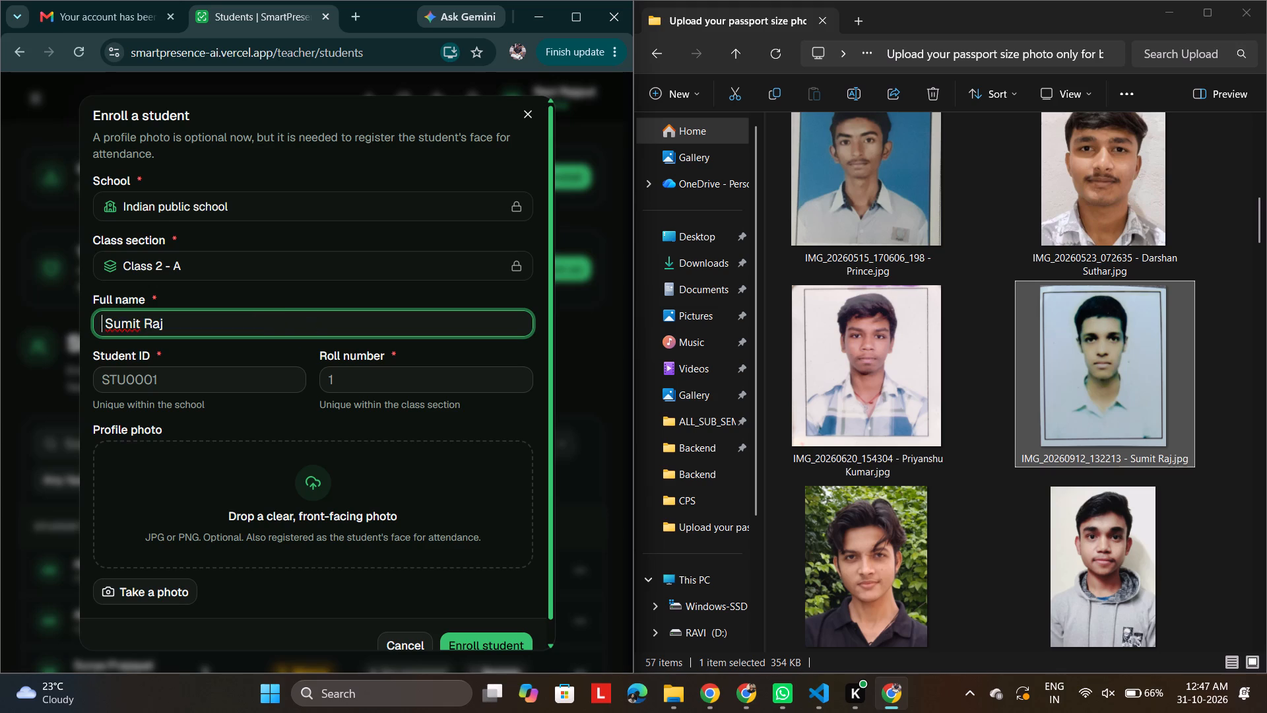
pyautogui.press('Right')
pyautogui.press('BackSpace')
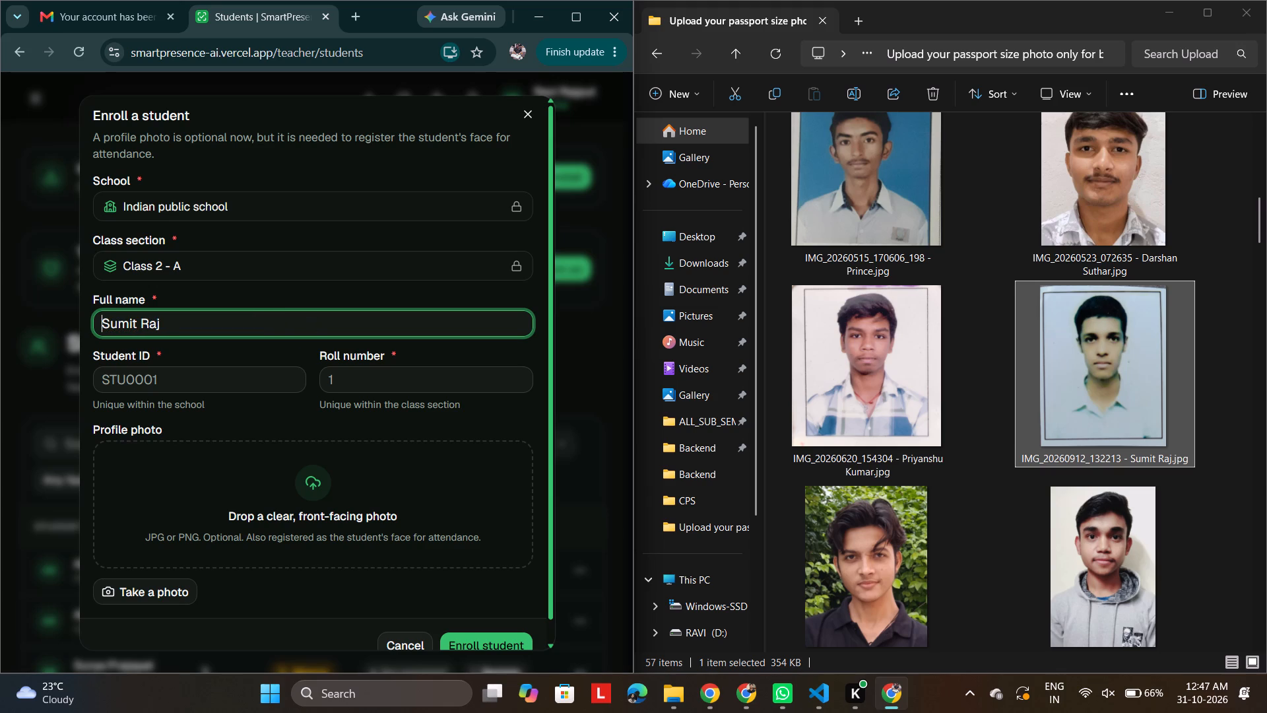
# Set the student ID to STU010 and roll number to 10, and enroll the tenth student without a photo.
pyautogui.click(152, 375)
pyautogui.click(209, 426)
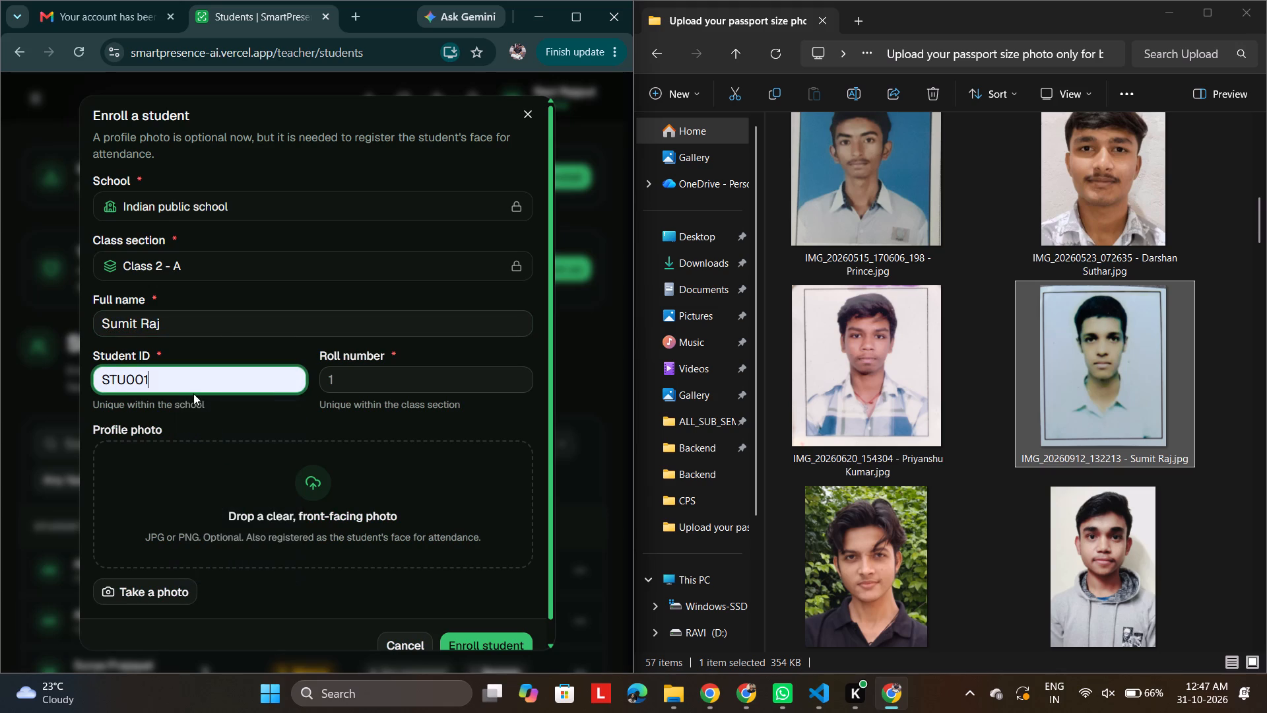
pyautogui.press('BackSpace')
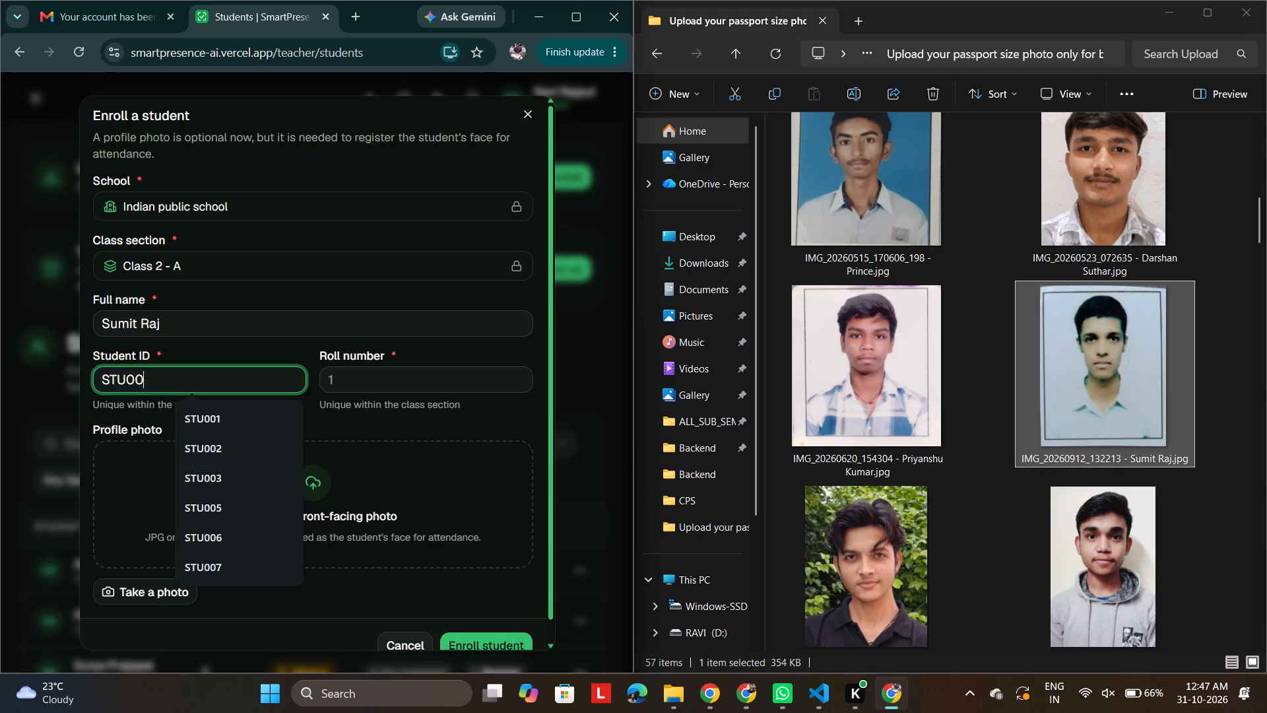
pyautogui.write('10')
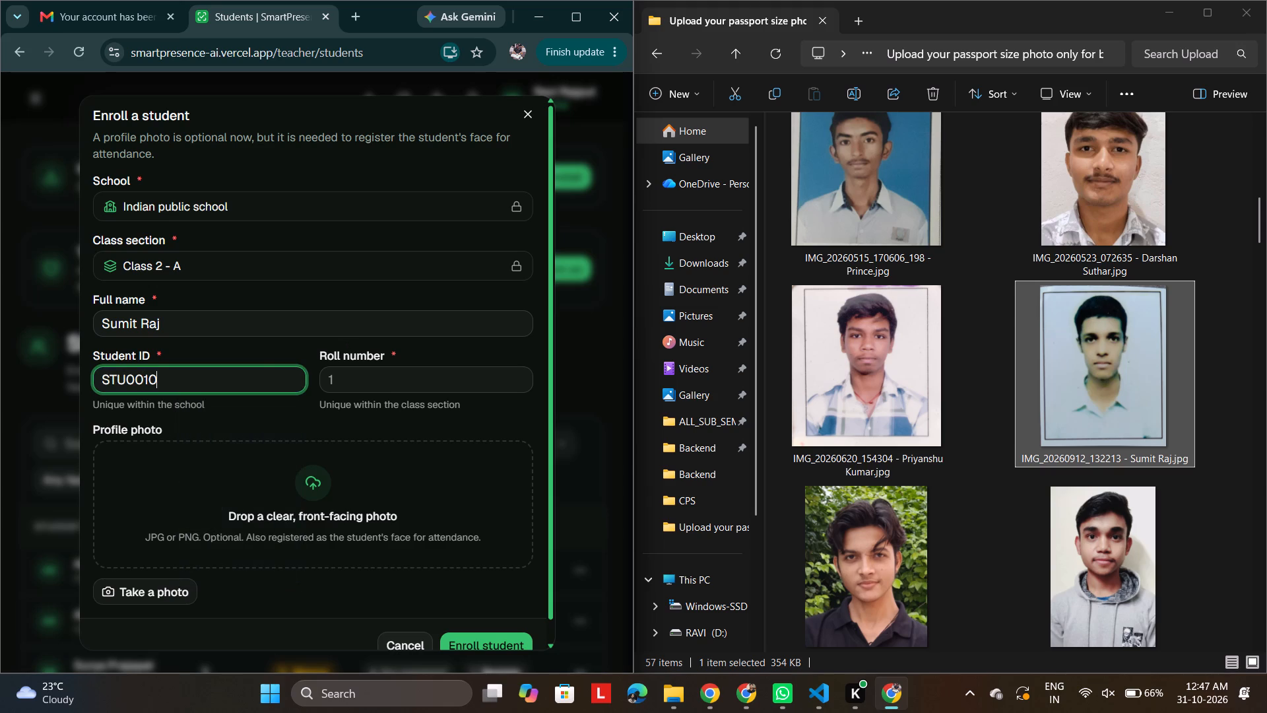
pyautogui.click(347, 370)
pyautogui.write('10')
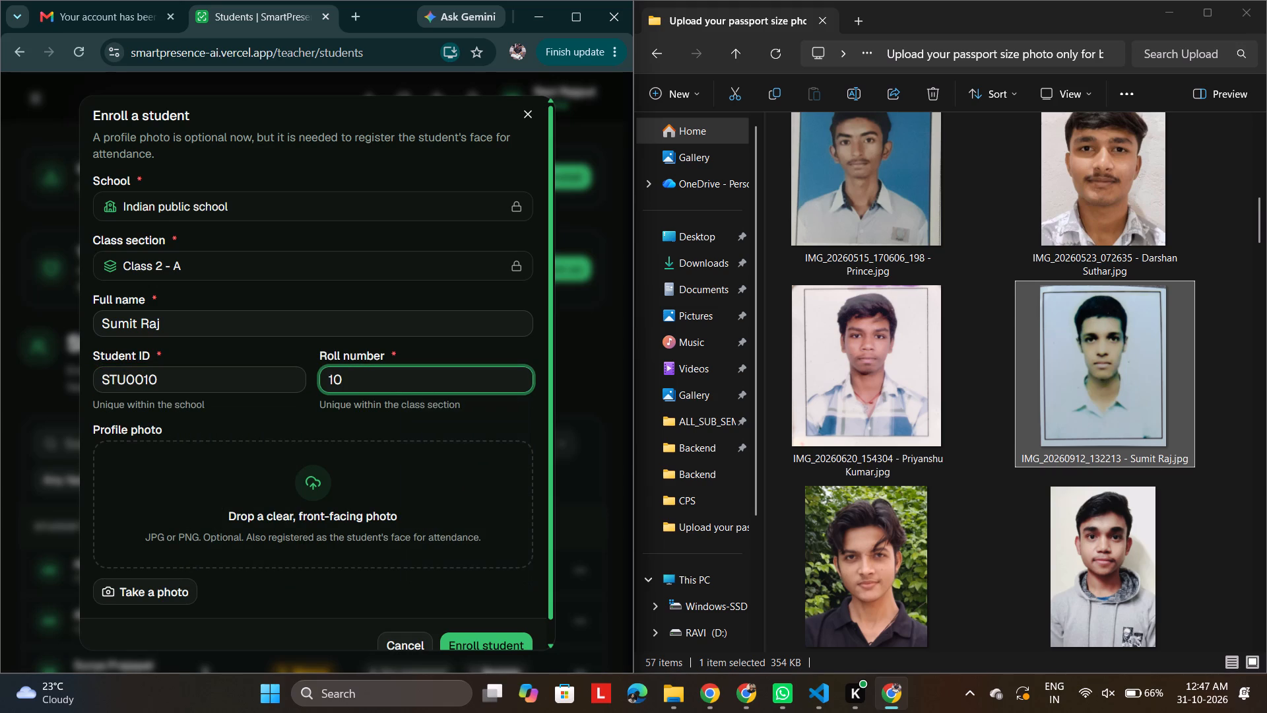
pyautogui.press('Tab')
pyautogui.press('Tab')
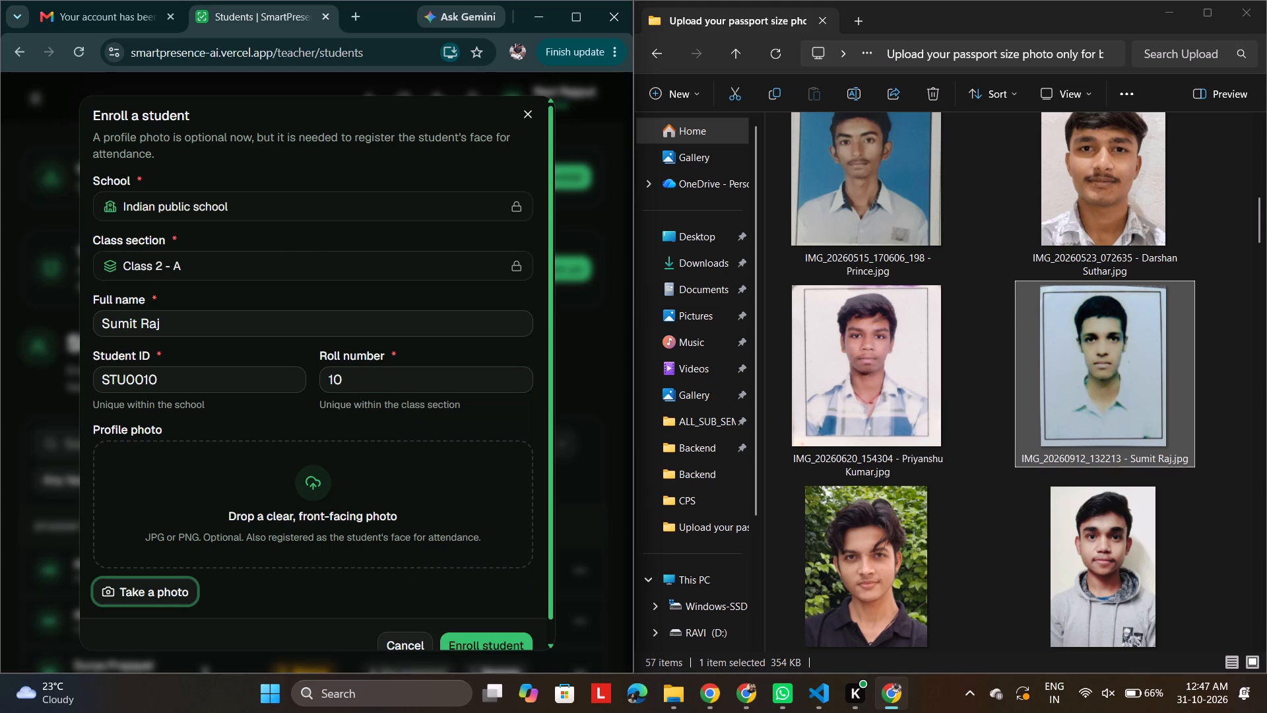
pyautogui.click(170, 375)
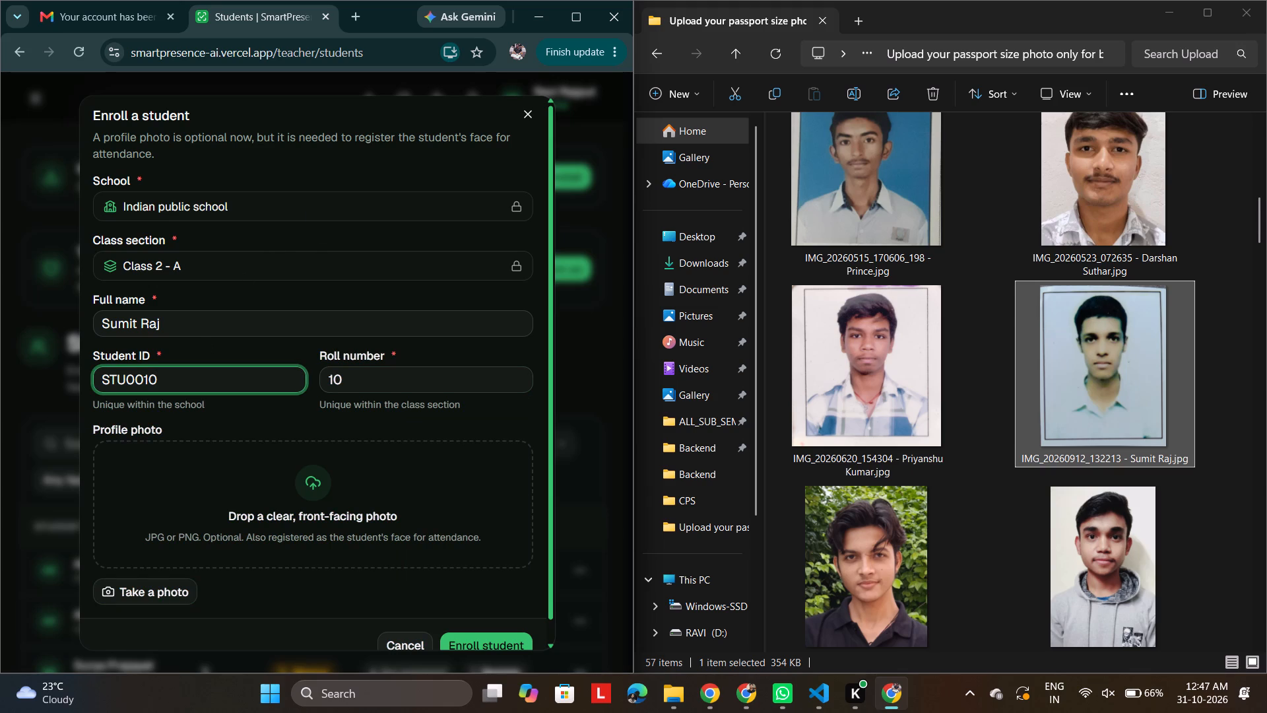
pyautogui.press('BackSpace')
pyautogui.press('BackSpace')
pyautogui.press('BackSpace')
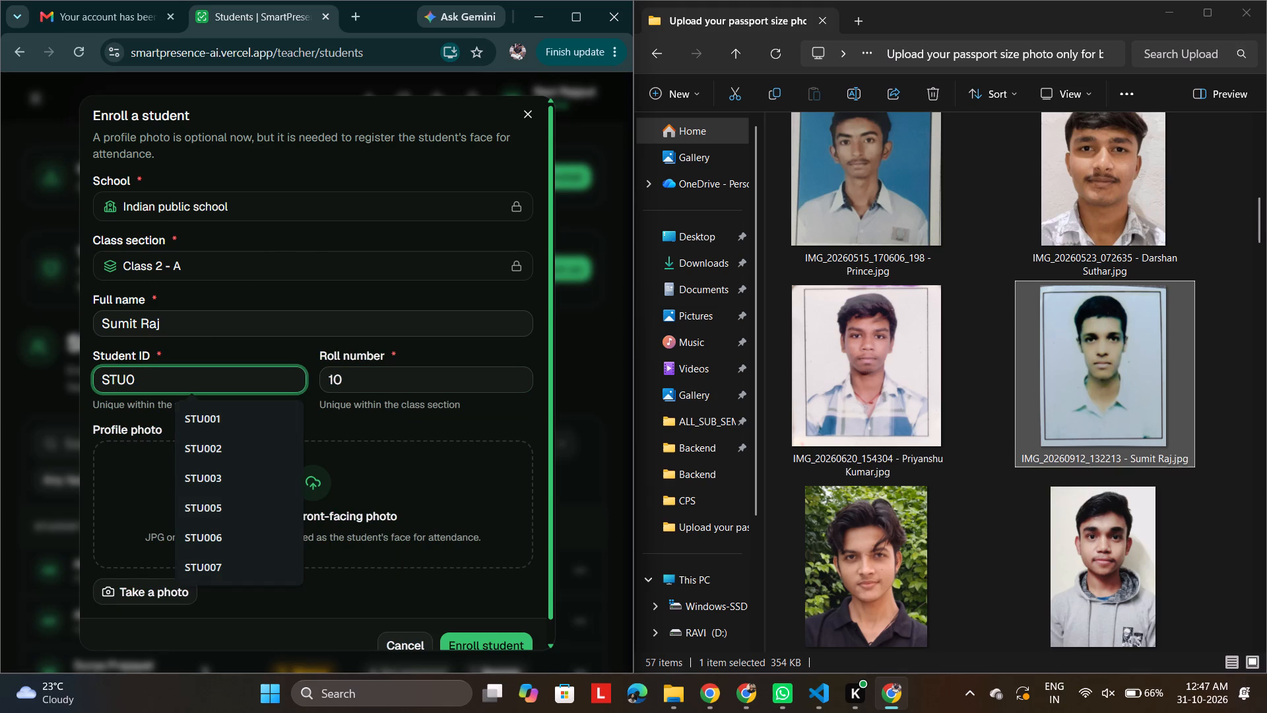
pyautogui.write('10')
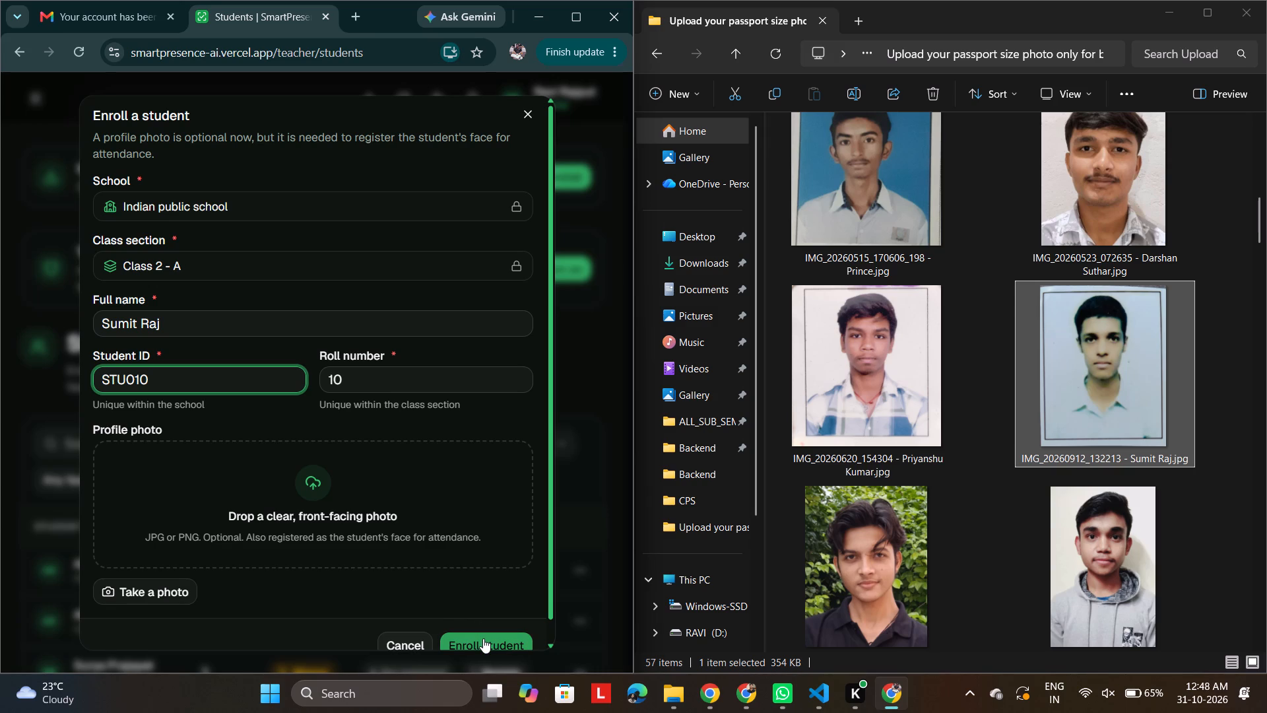
pyautogui.click(483, 638)
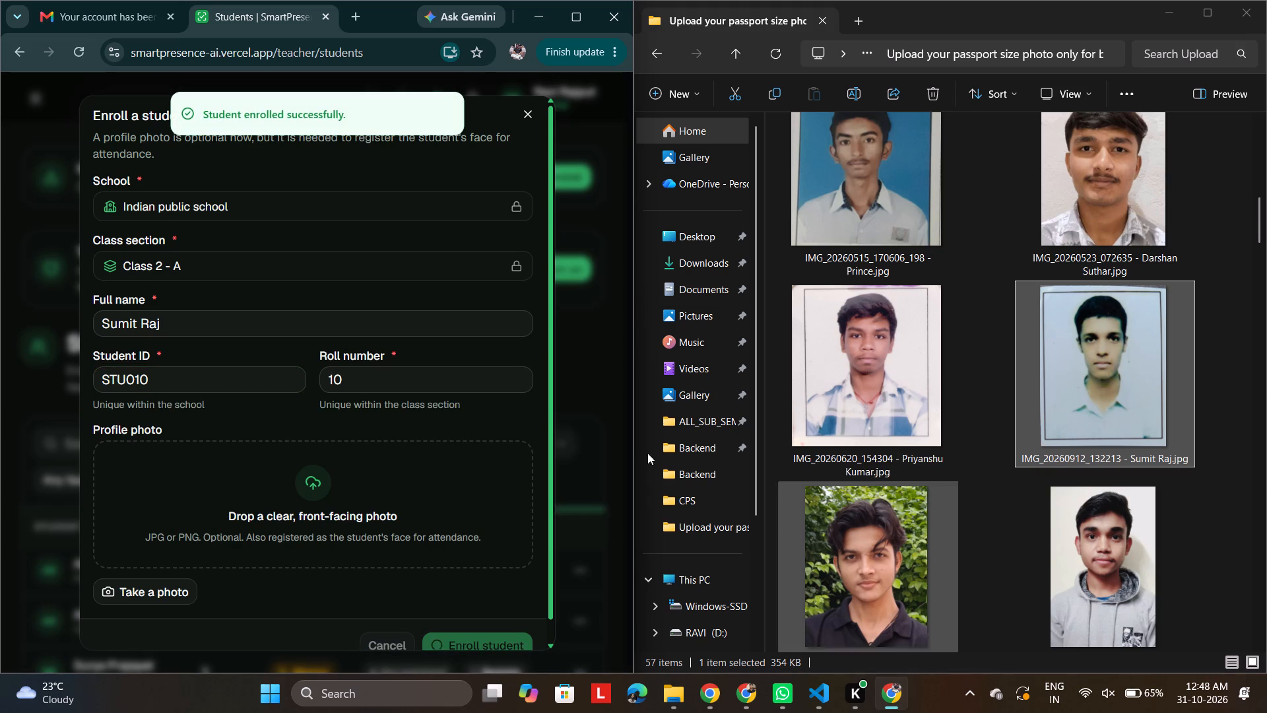
# Start an eleventh enrolment and fill the full name by copying the IMG_20261027_094547_167 photo's file name, keeping only the student's name.
pyautogui.click(469, 375)
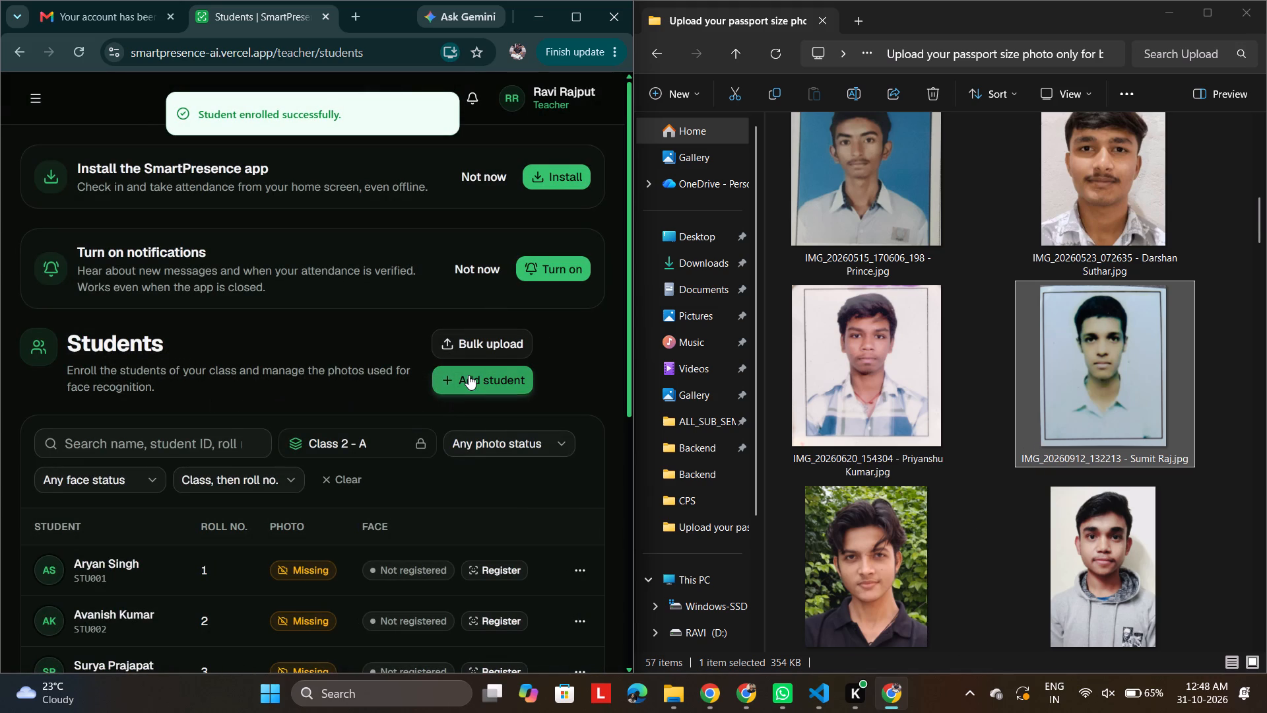
pyautogui.click(994, 582)
pyautogui.scroll(-3, 908, 499)
pyautogui.click(896, 433)
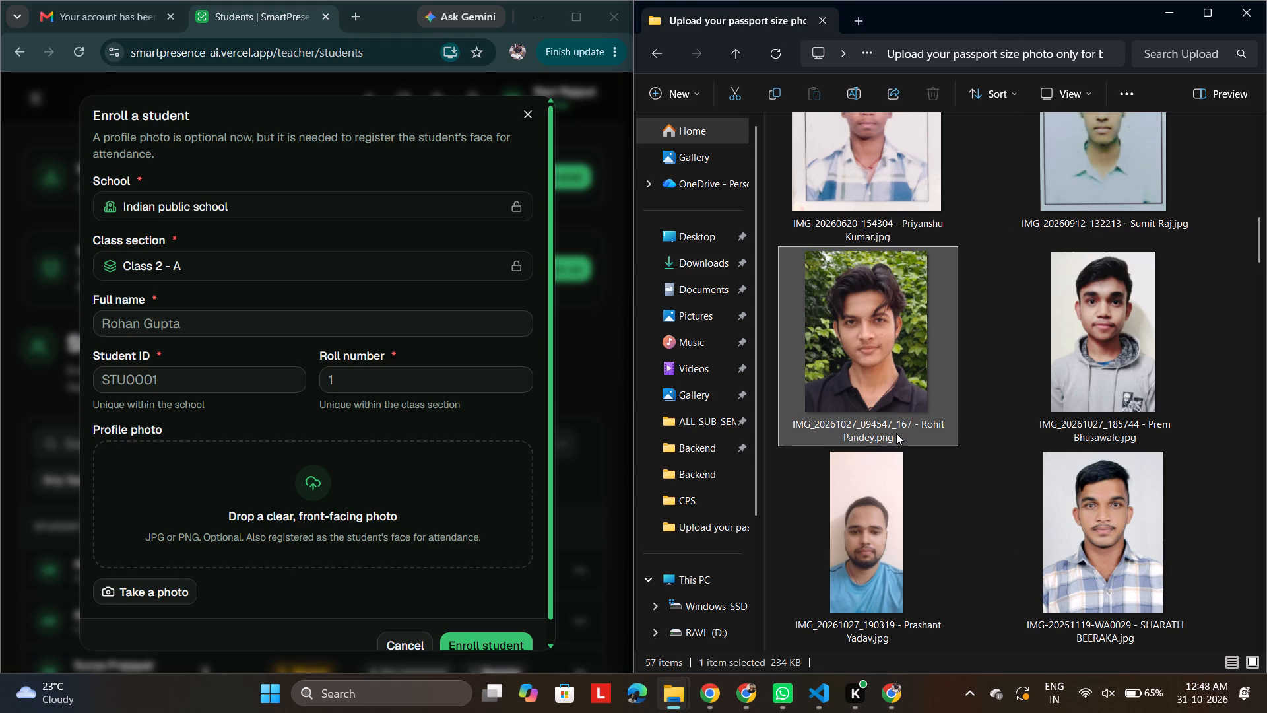
pyautogui.click(875, 436)
pyautogui.hotkey('ctrl', 'c')
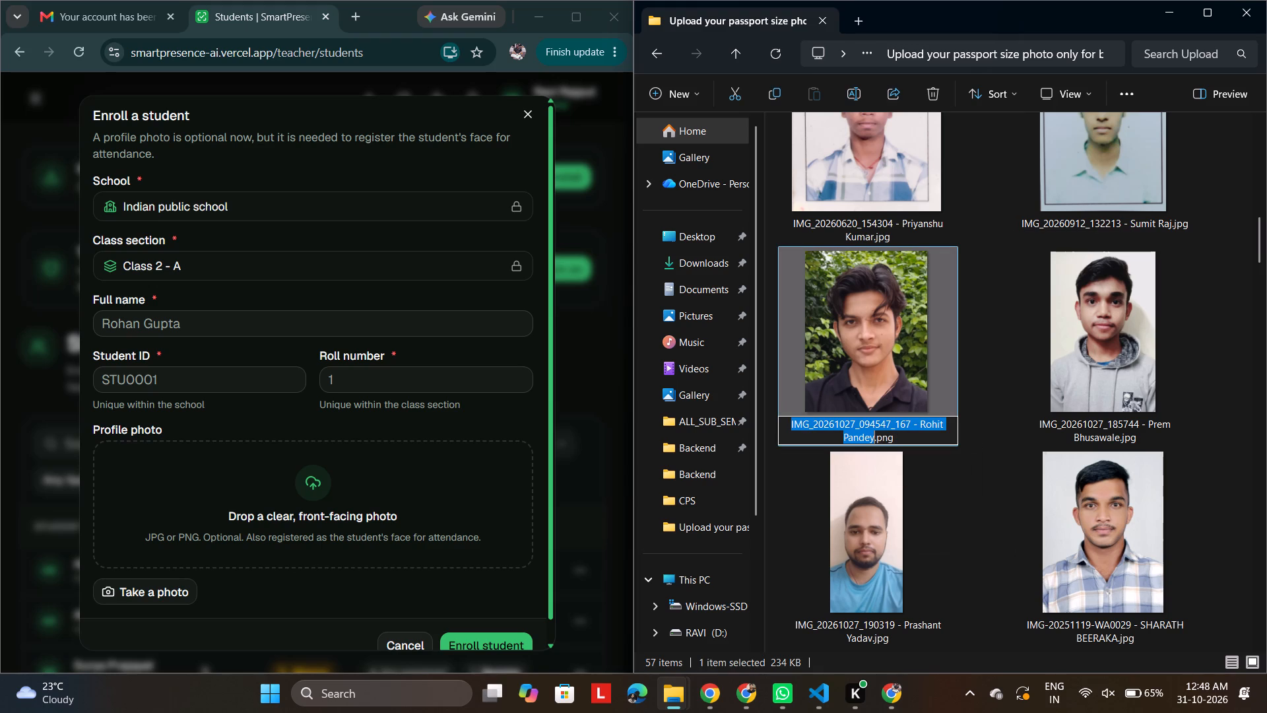
pyautogui.click(269, 320)
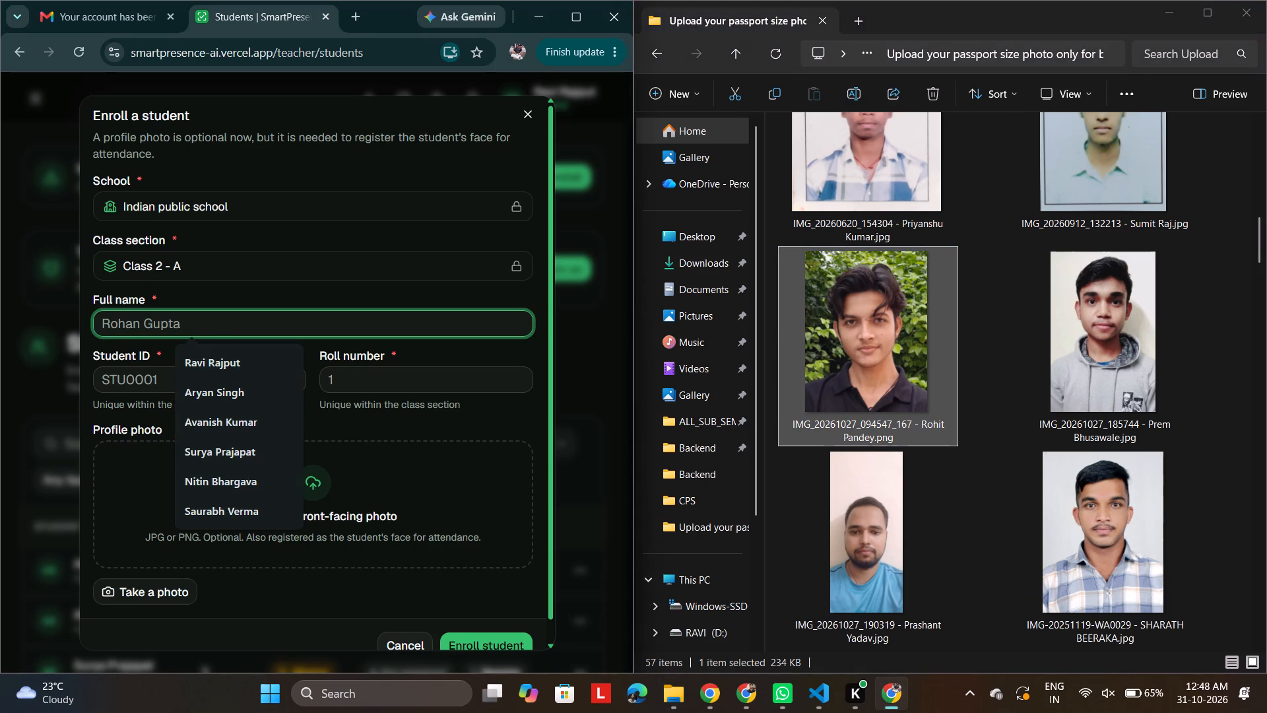
pyautogui.hotkey('ctrl', 'v')
pyautogui.moveTo(291, 323); pyautogui.dragTo(79, 352)
pyautogui.press('BackSpace')
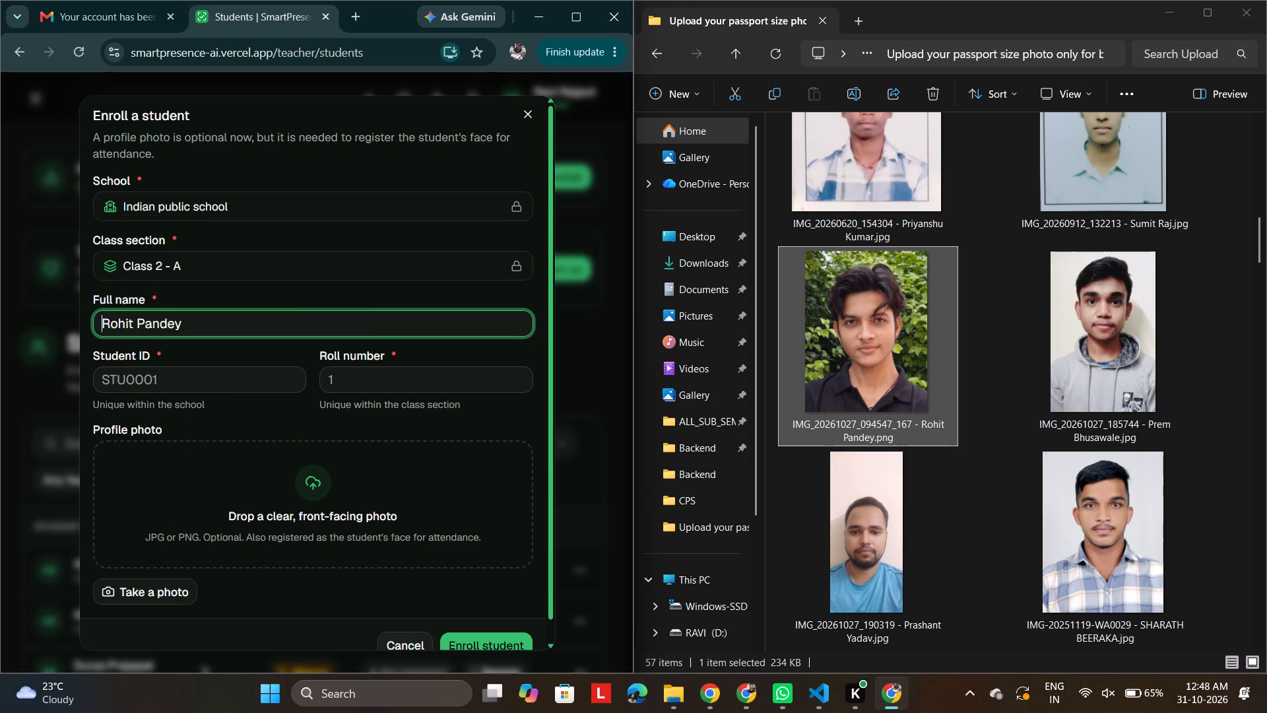
# Set the student ID to STU011 and roll number to 11, and enroll the eleventh student without a photo.
pyautogui.click(122, 388)
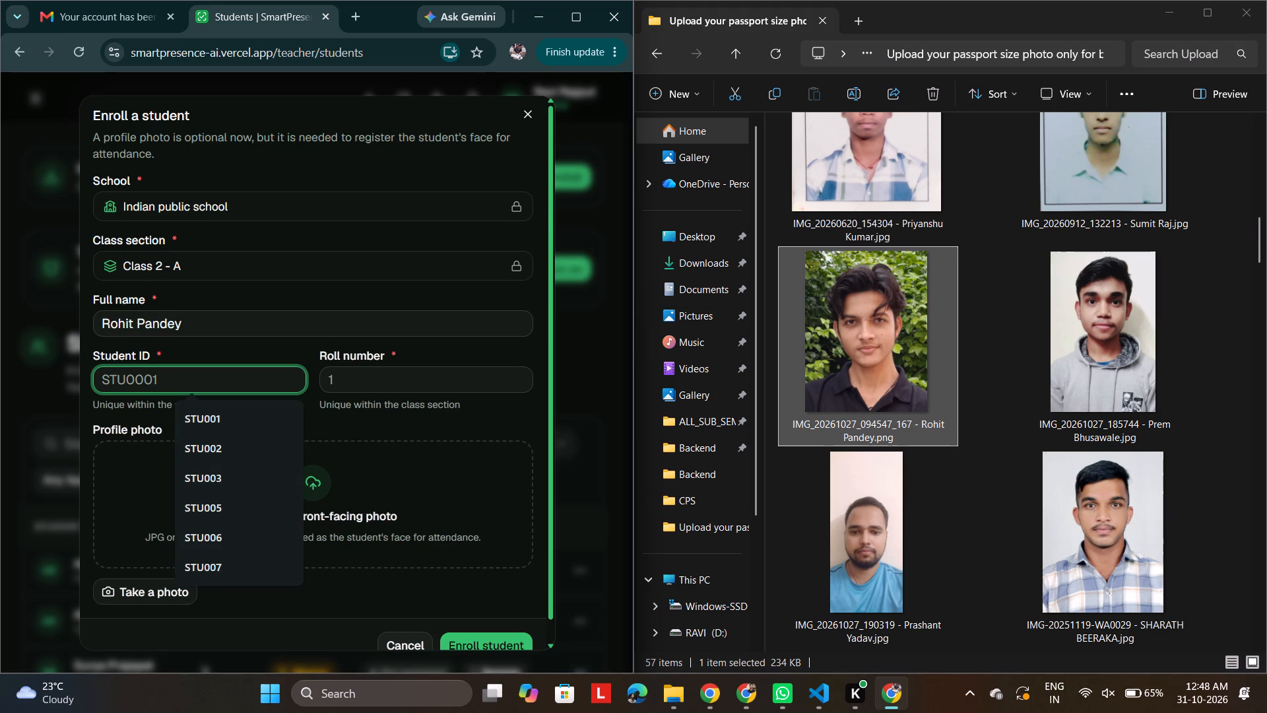
pyautogui.scroll(-16, 215, 444)
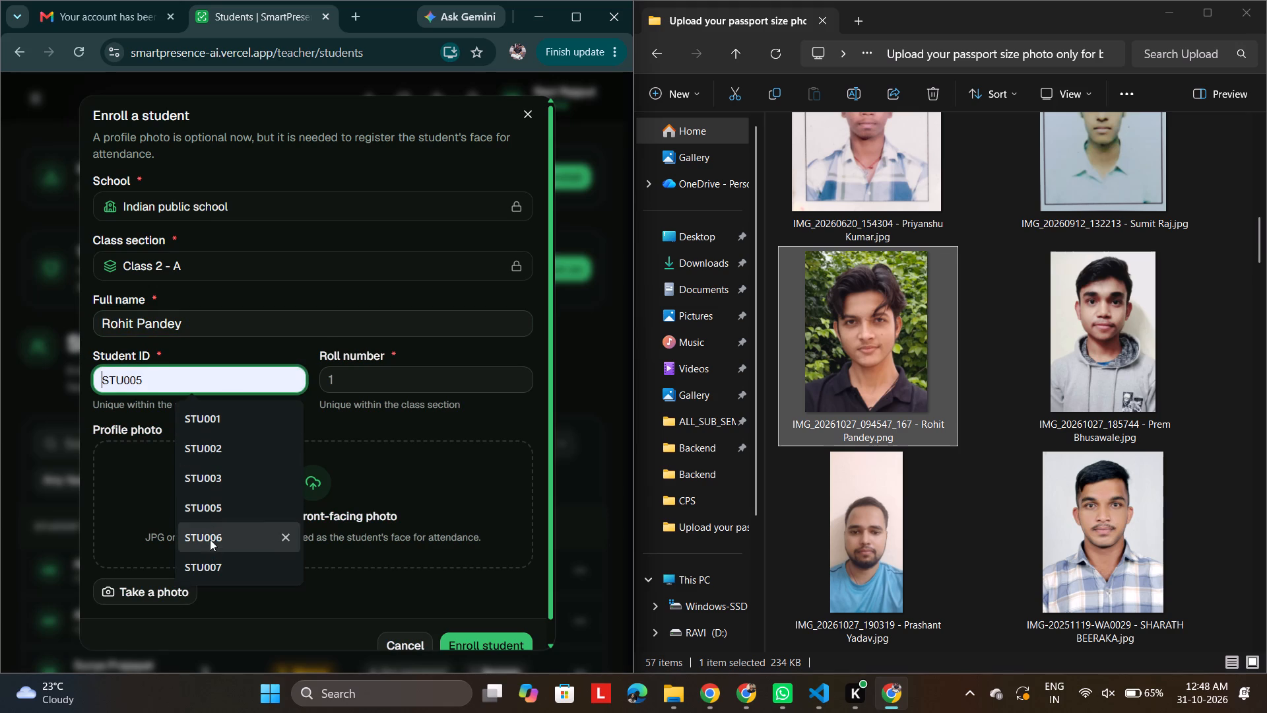
pyautogui.click(202, 423)
pyautogui.press('BackSpace')
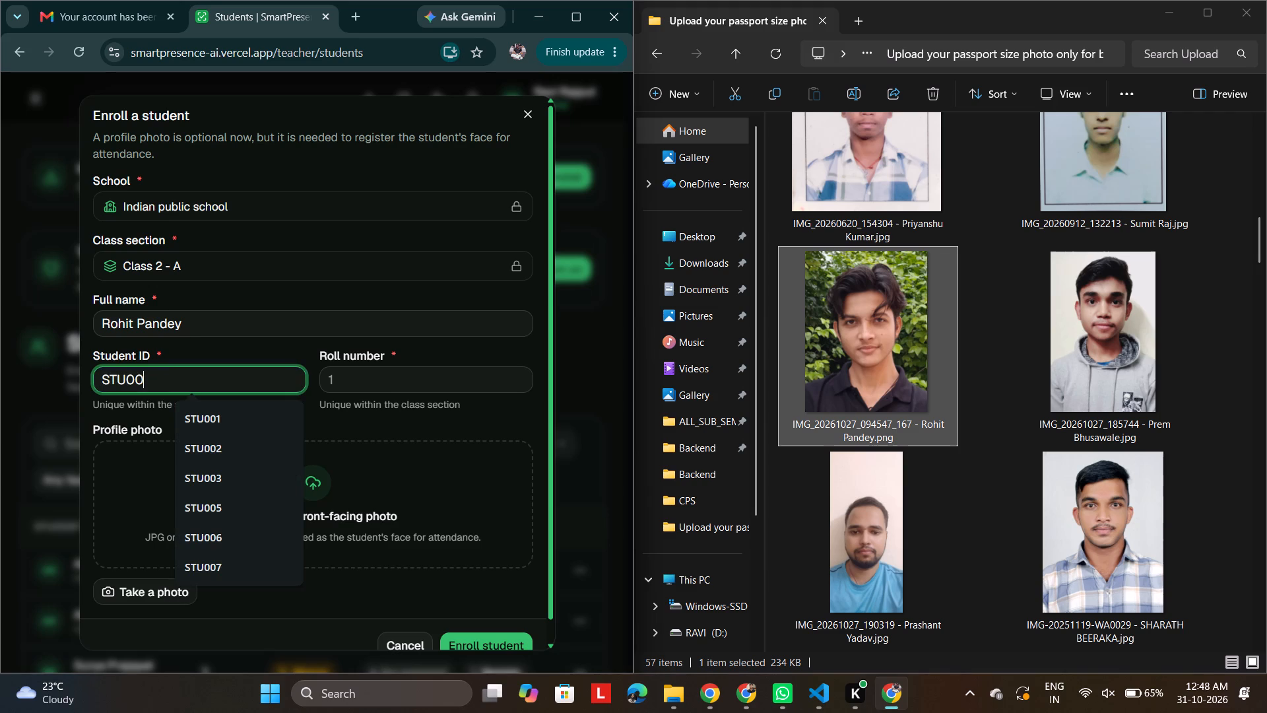
pyautogui.press('BackSpace')
pyautogui.write('11')
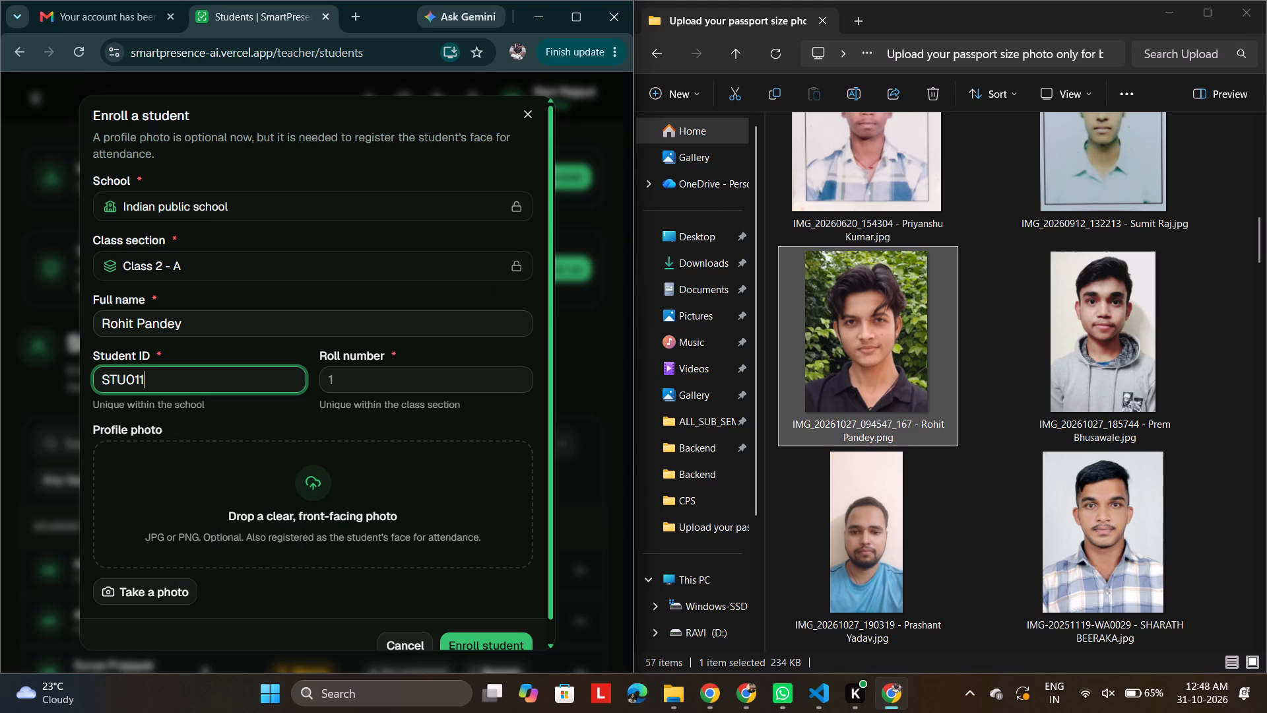
pyautogui.click(356, 375)
pyautogui.write('11')
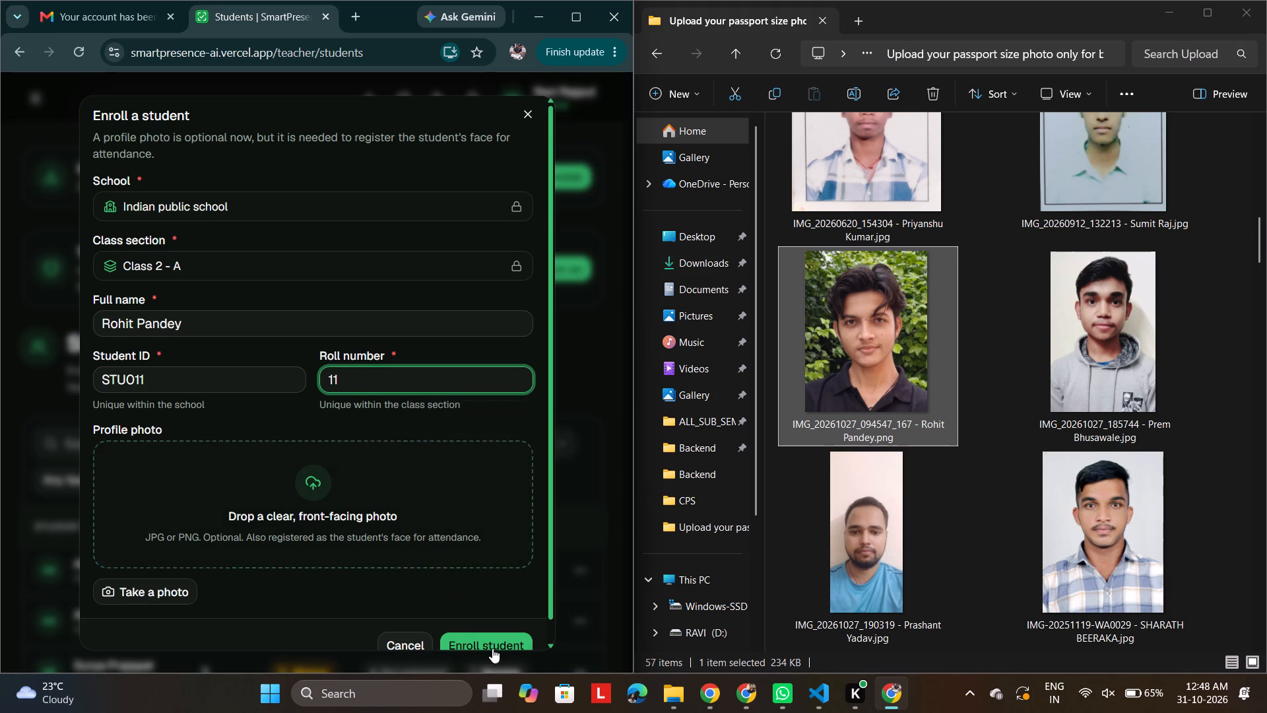
pyautogui.click(500, 643)
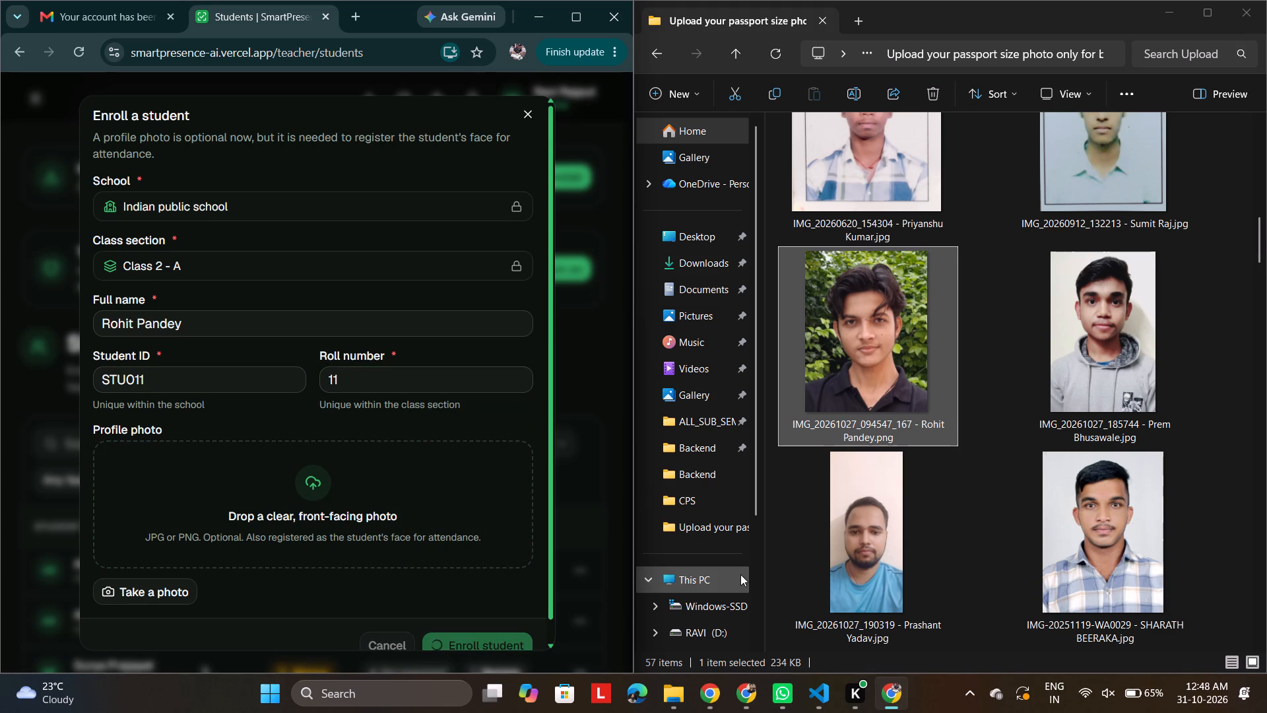
# Start a twelfth enrolment and fill the full name by copying the IMG_20261027_185744 photo's file name, keeping only the student's name.
pyautogui.click(1103, 428)
pyautogui.click(1103, 428)
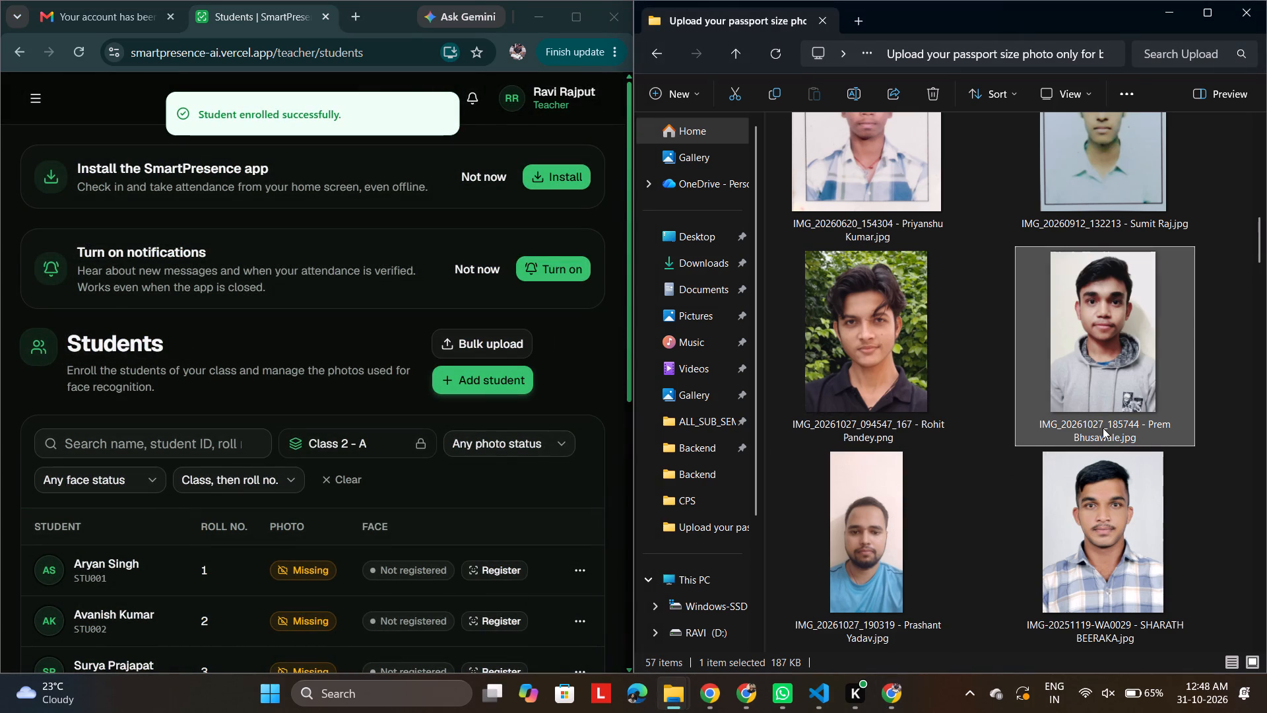
pyautogui.hotkey('ctrl', 'c')
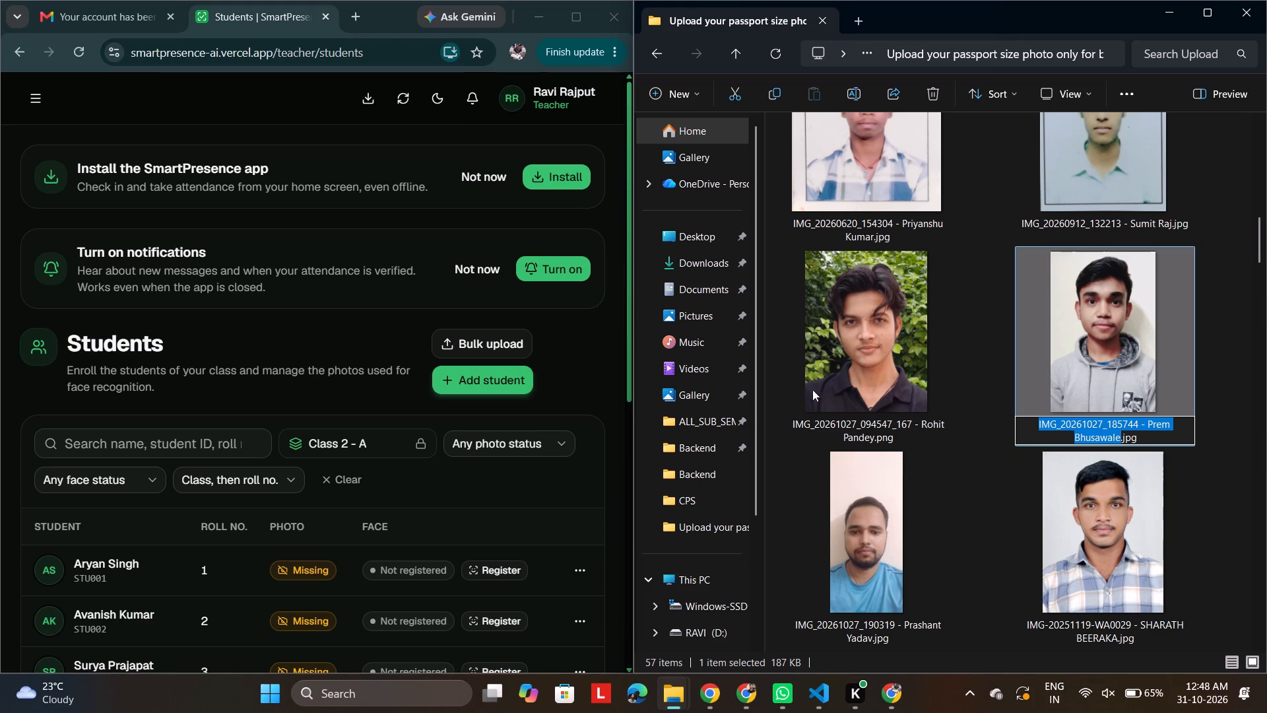
pyautogui.click(476, 382)
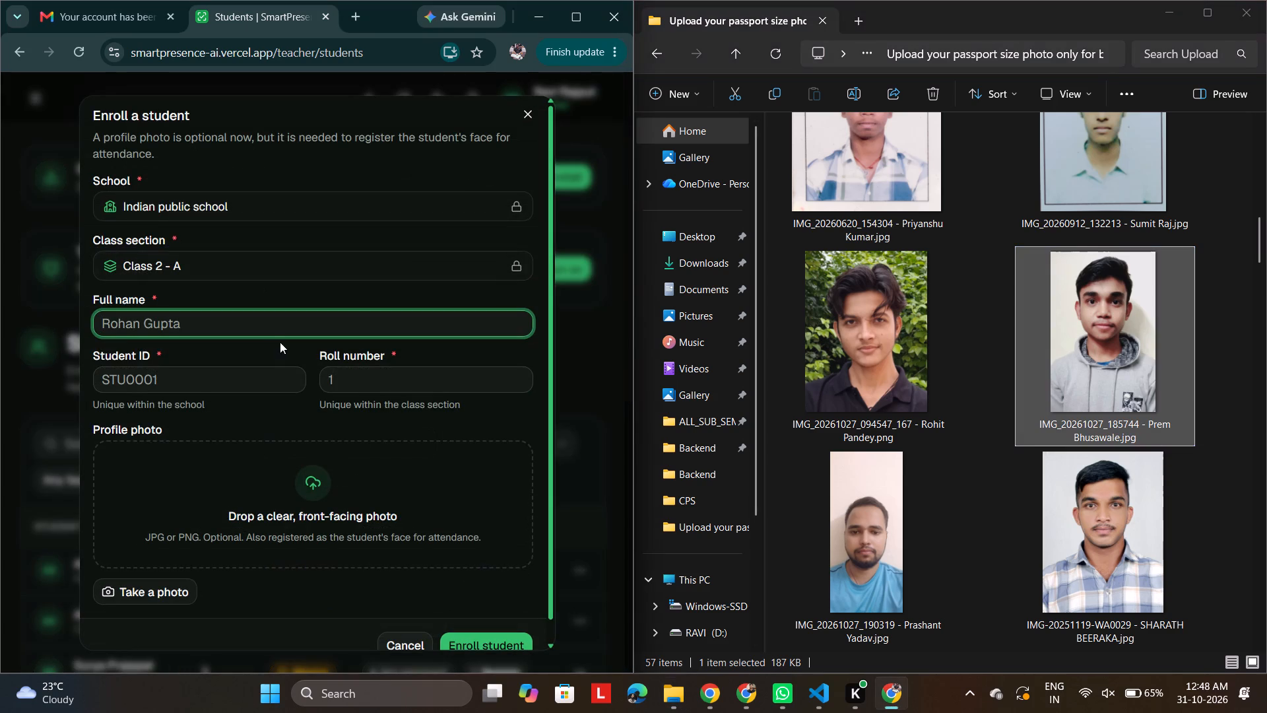
pyautogui.click(255, 318)
pyautogui.hotkey('ctrl', 'v')
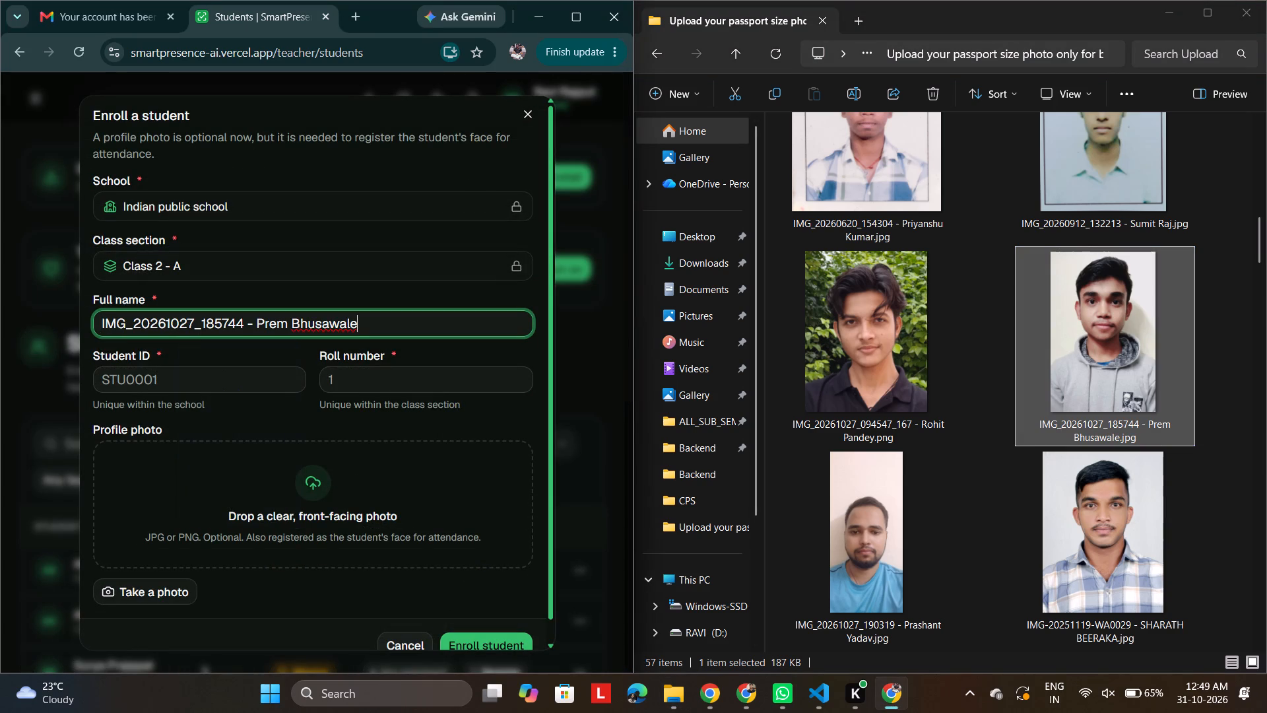
pyautogui.moveTo(253, 322); pyautogui.dragTo(121, 319)
pyautogui.press('BackSpace')
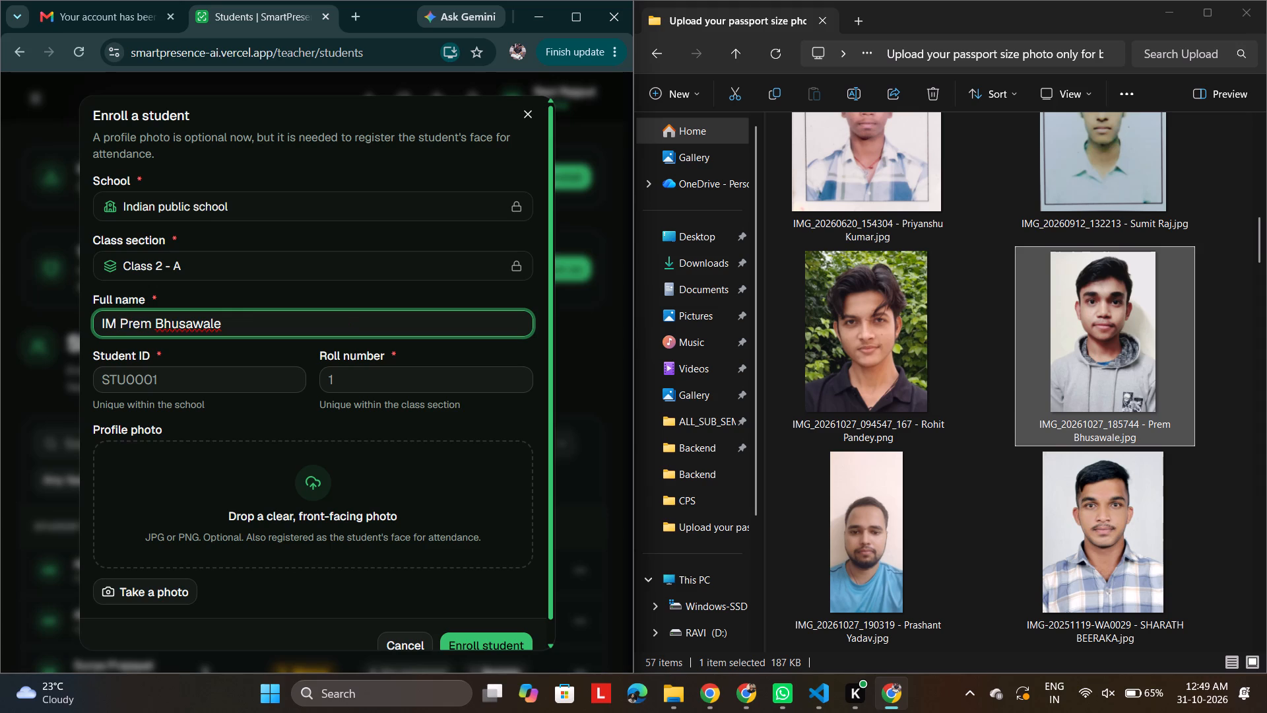
pyautogui.press('Right')
pyautogui.press('BackSpace')
pyautogui.press('BackSpace')
pyautogui.press('BackSpace')
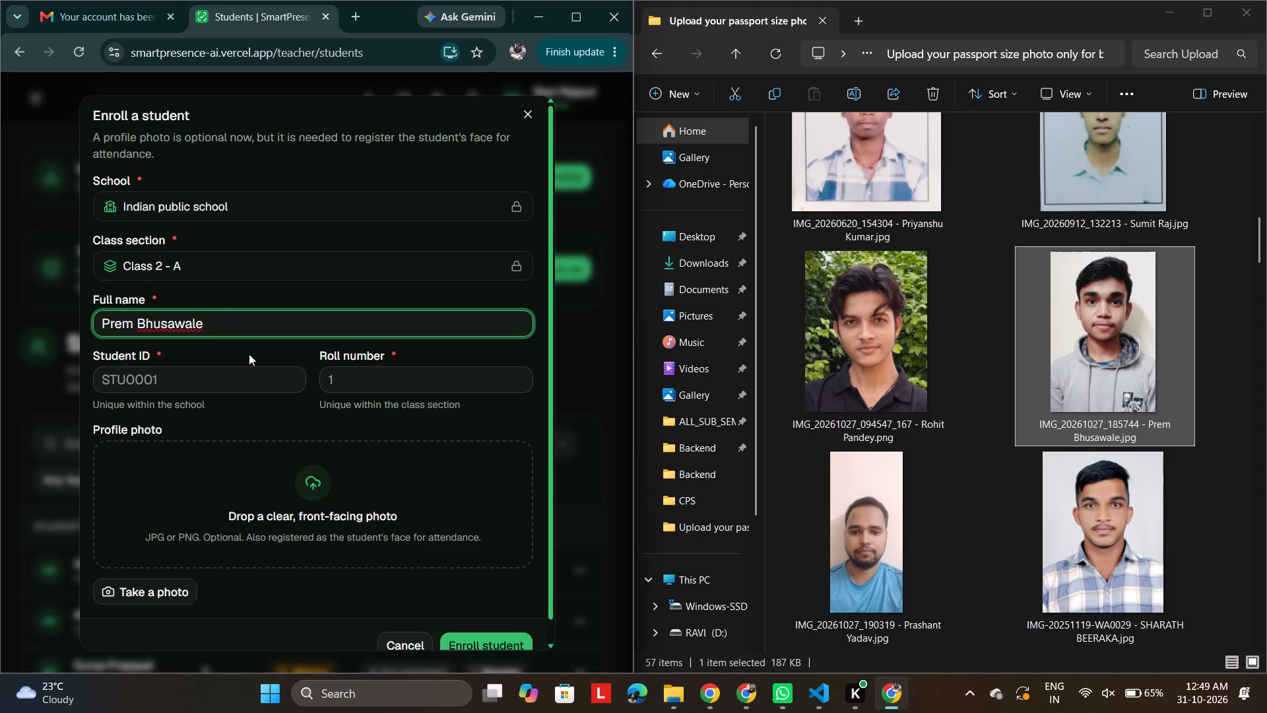
# Set the student ID to STU012 and roll number to 12, and enroll the twelfth student without a photo.
pyautogui.click(230, 378)
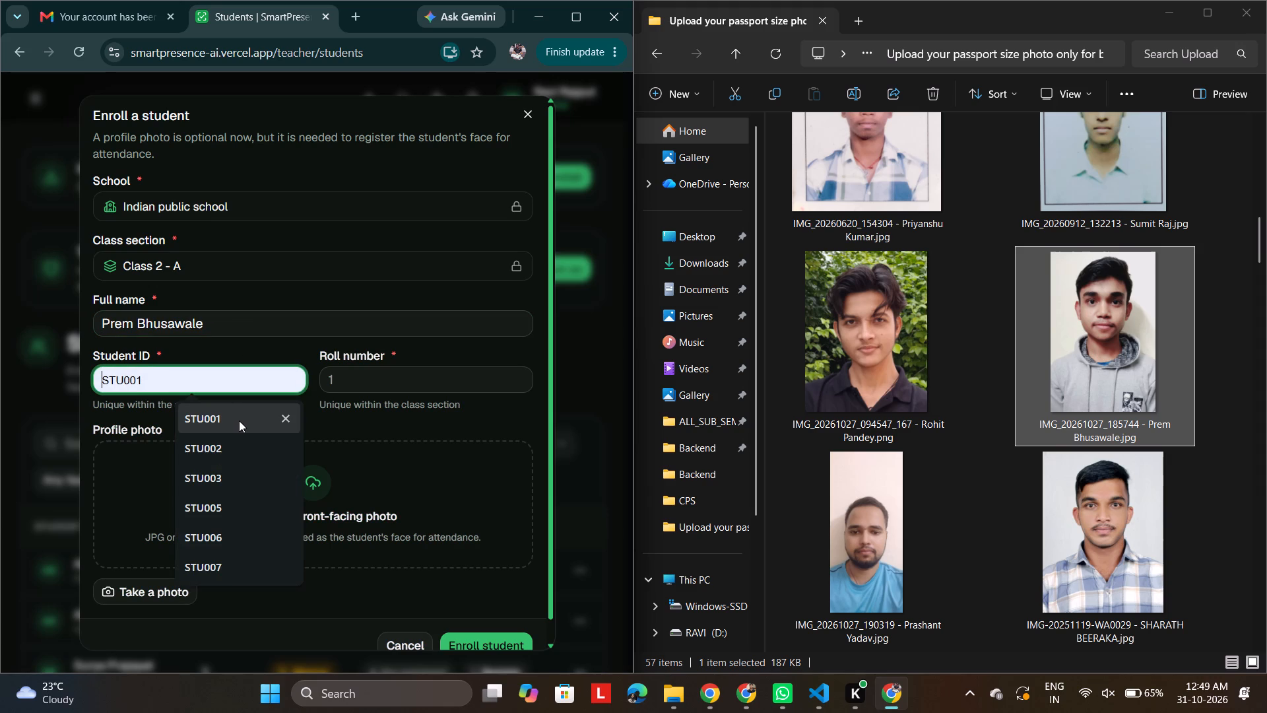
pyautogui.click(239, 421)
pyautogui.click(187, 382)
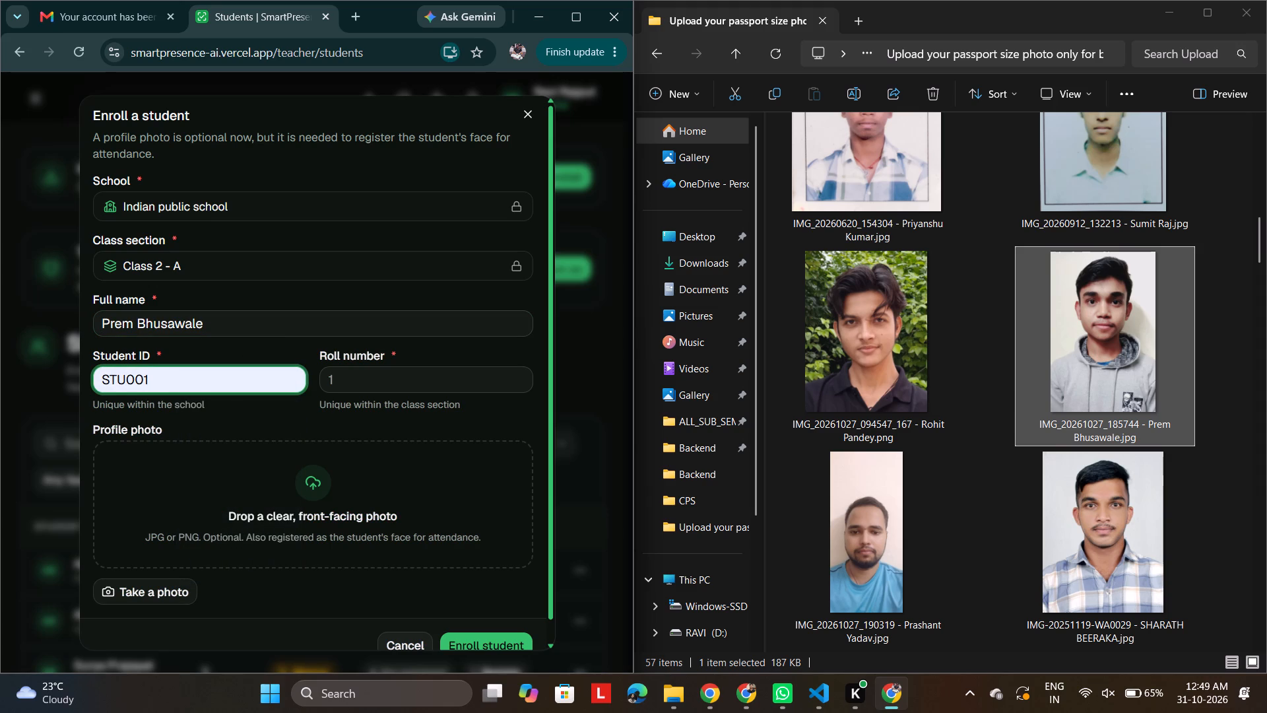
pyautogui.press('BackSpace')
pyautogui.press('BackSpace')
pyautogui.write('12')
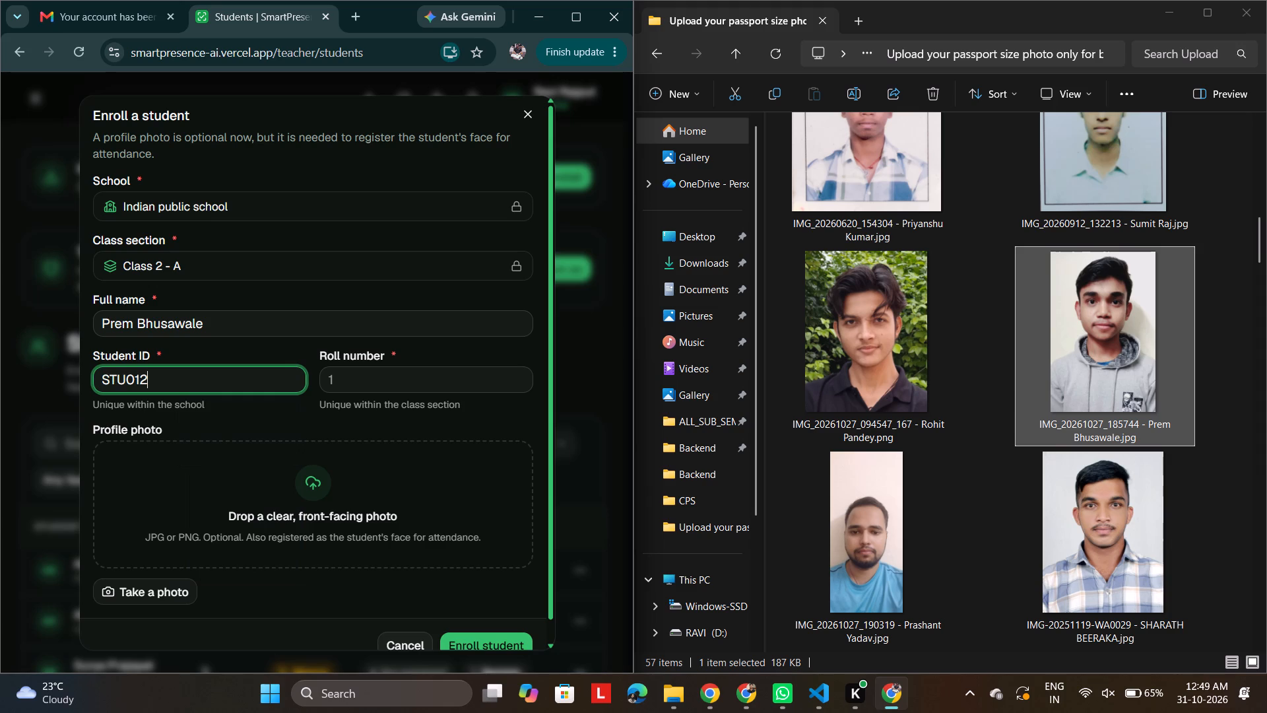
pyautogui.click(380, 383)
pyautogui.write('12')
pyautogui.press('Tab')
pyautogui.press('Tab')
pyautogui.press('Tab')
pyautogui.press('Tab')
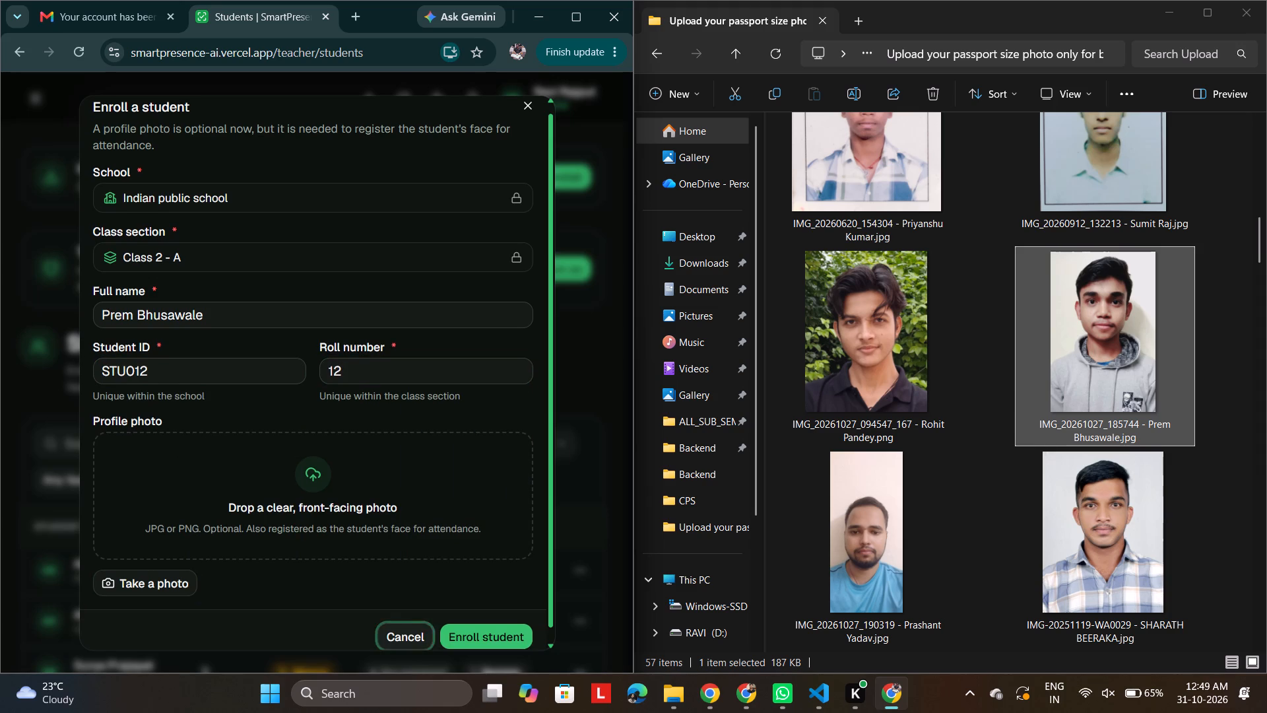
pyautogui.press('Return')
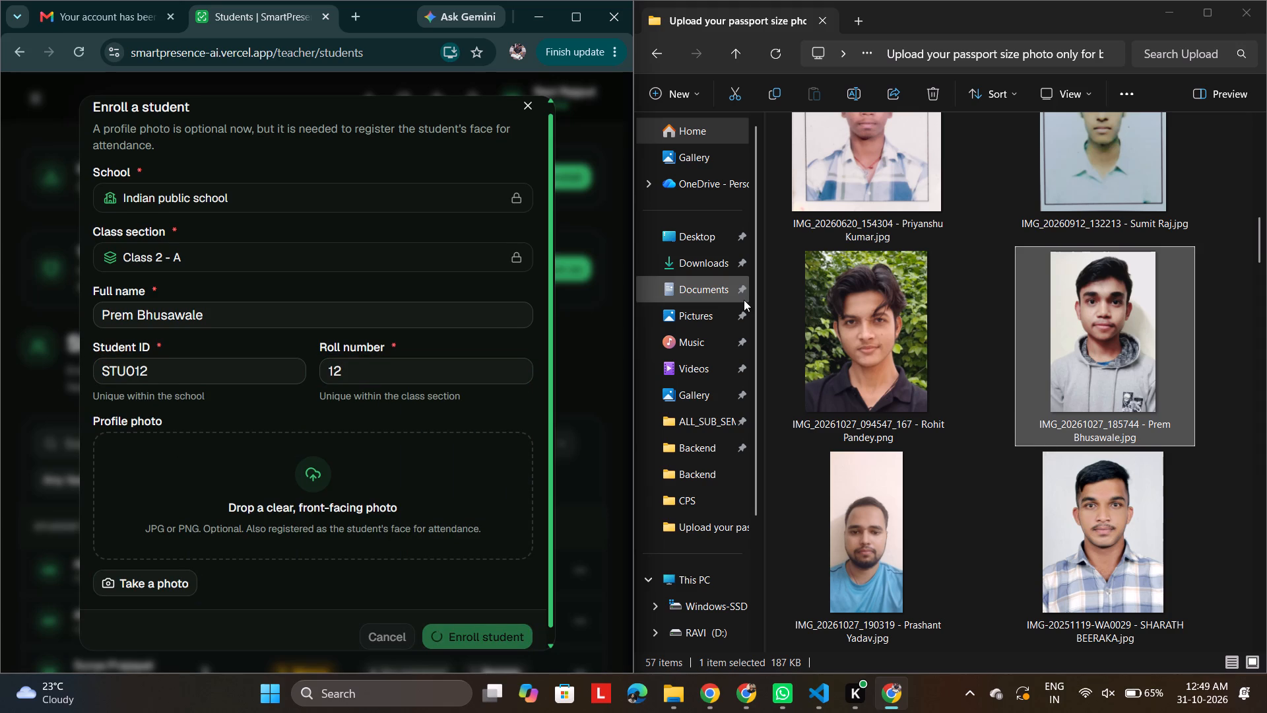
# Start a thirteenth enrolment and fill the full name by copying the IMG_20261027_190319 photo's file name, keeping only the student's name.
pyautogui.scroll(-2, 881, 541)
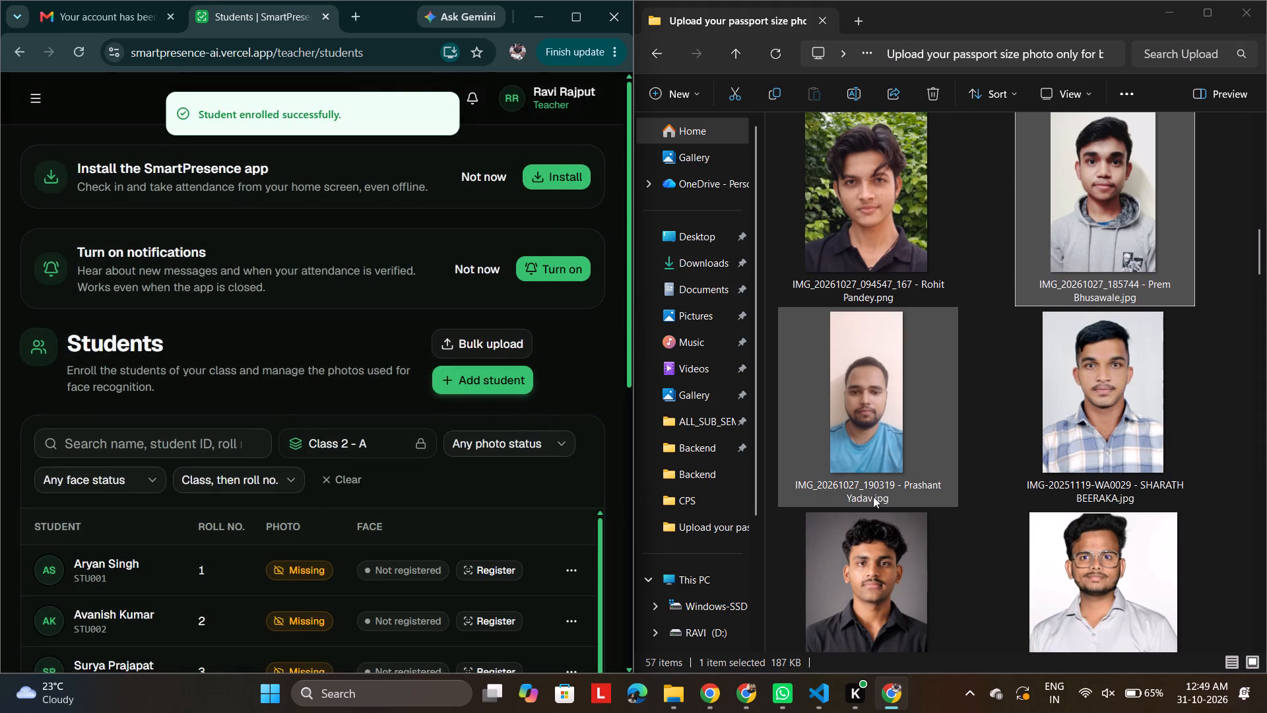
pyautogui.click(873, 496)
pyautogui.click(873, 496)
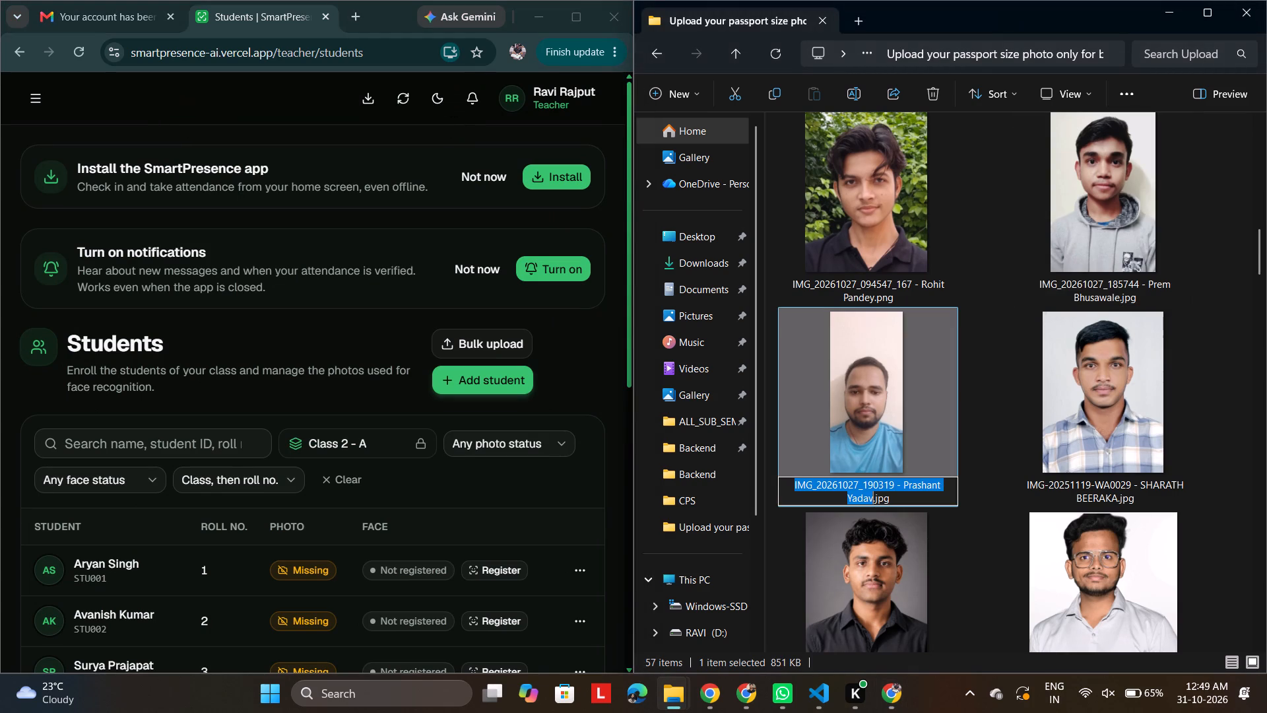
pyautogui.hotkey('ctrl', 'c')
pyautogui.click(502, 376)
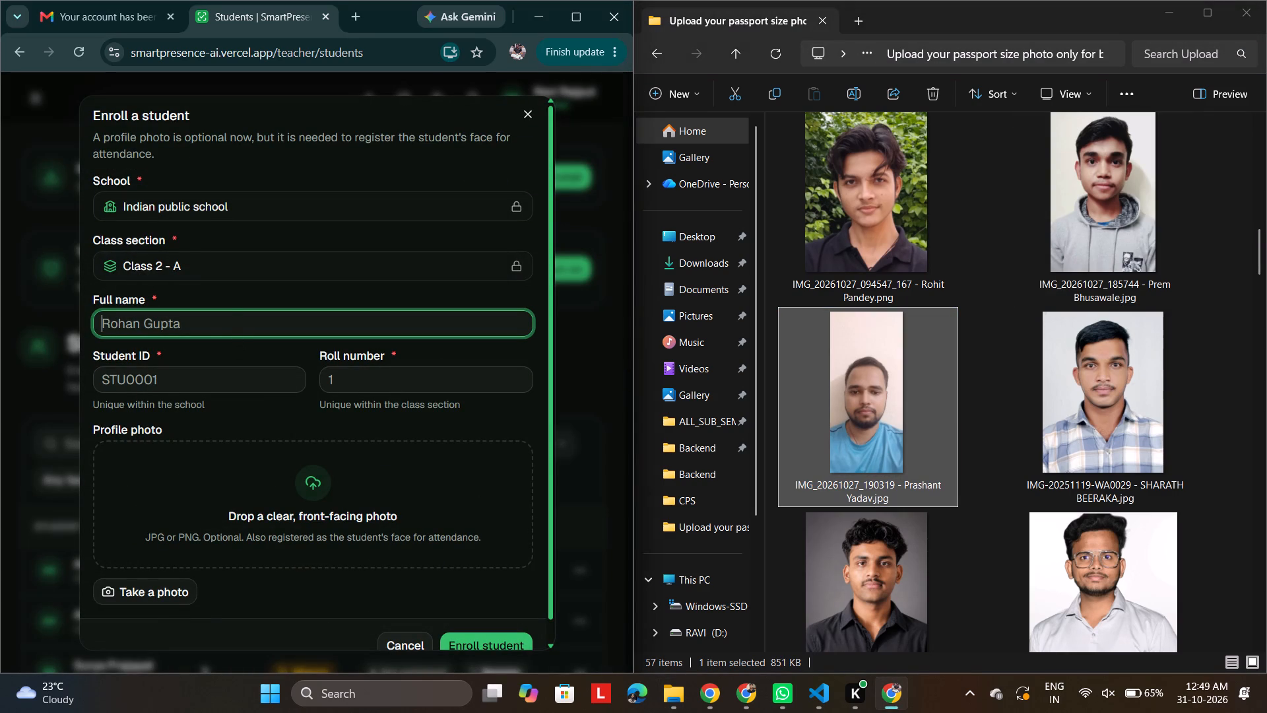
pyautogui.hotkey('ctrl', 'v')
pyautogui.keyDown('ctrl'); pyautogui.click(228, 333); pyautogui.keyUp('ctrl')
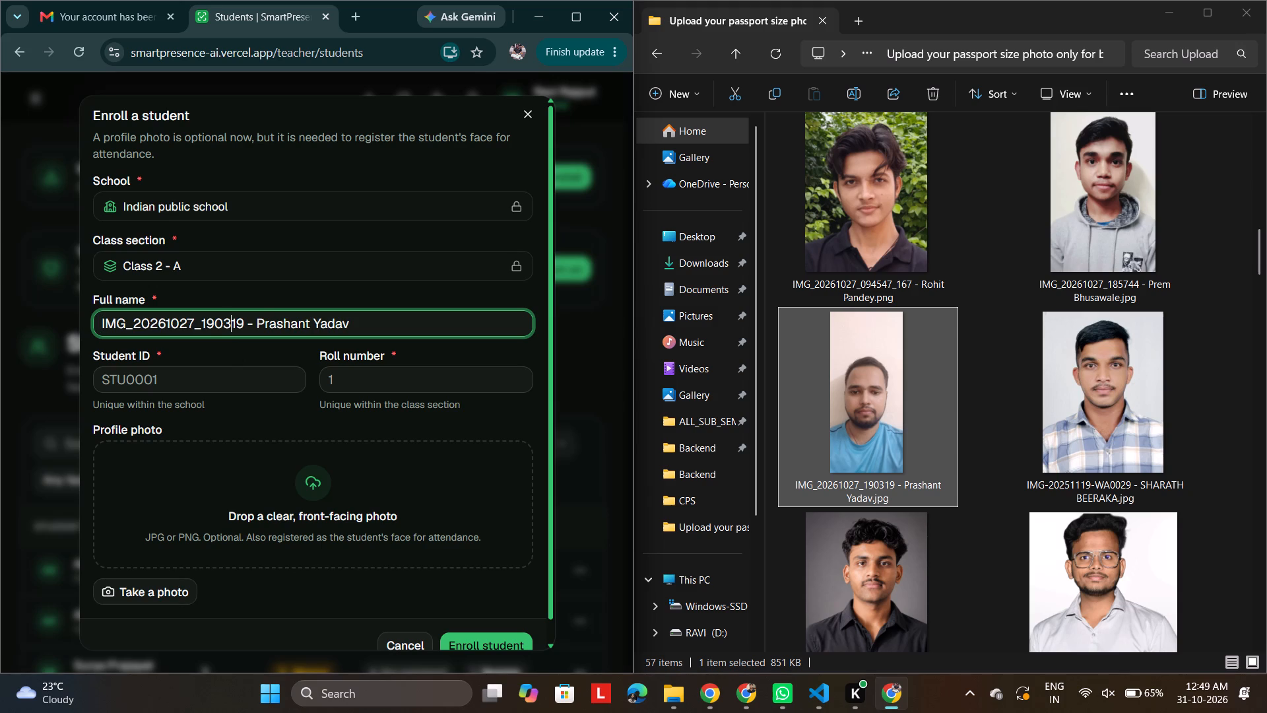
pyautogui.moveTo(257, 325); pyautogui.dragTo(46, 340)
pyautogui.press('BackSpace')
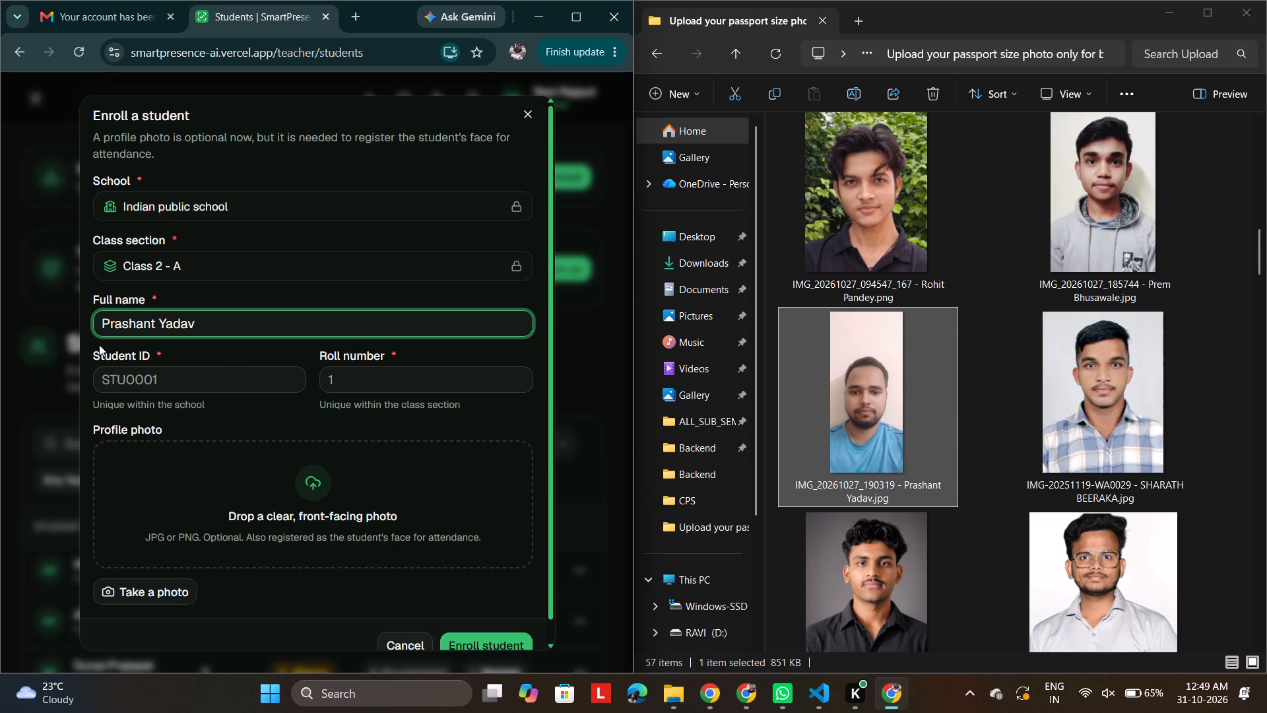
# Set the student ID to STU013 and roll number to 13, and enroll the thirteenth student without a photo.
pyautogui.click(268, 381)
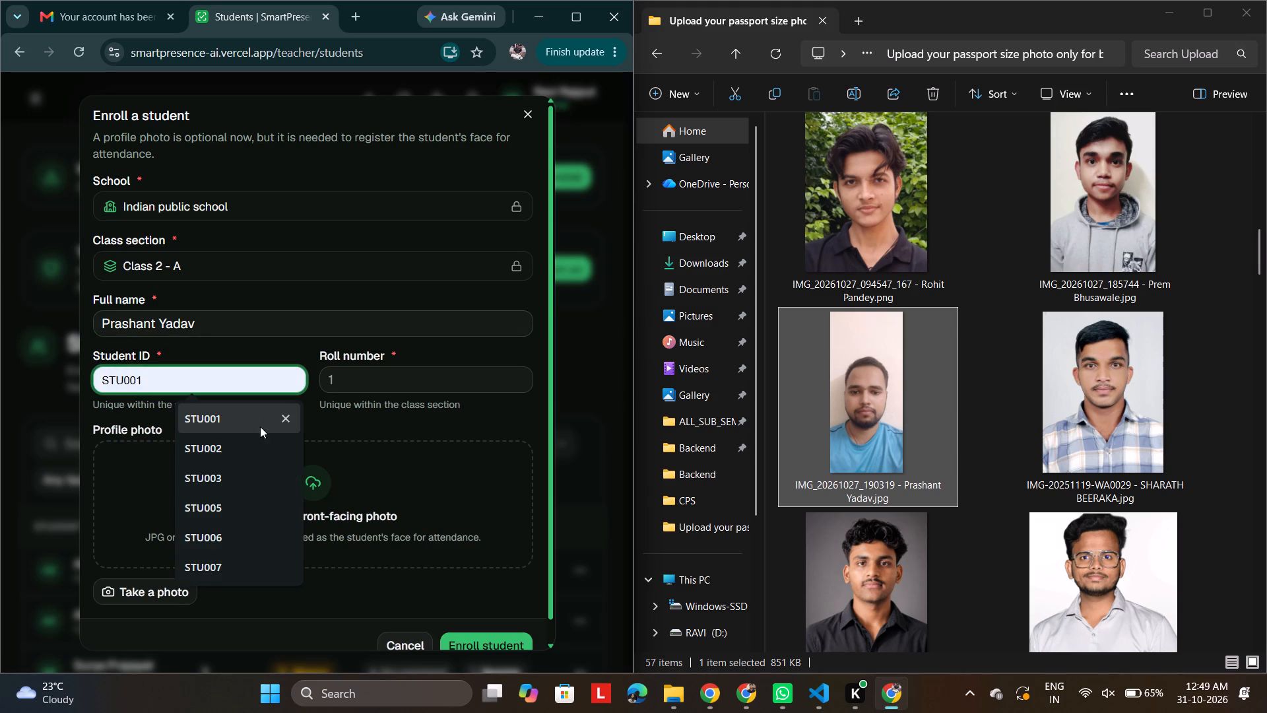
pyautogui.click(226, 426)
pyautogui.click(194, 388)
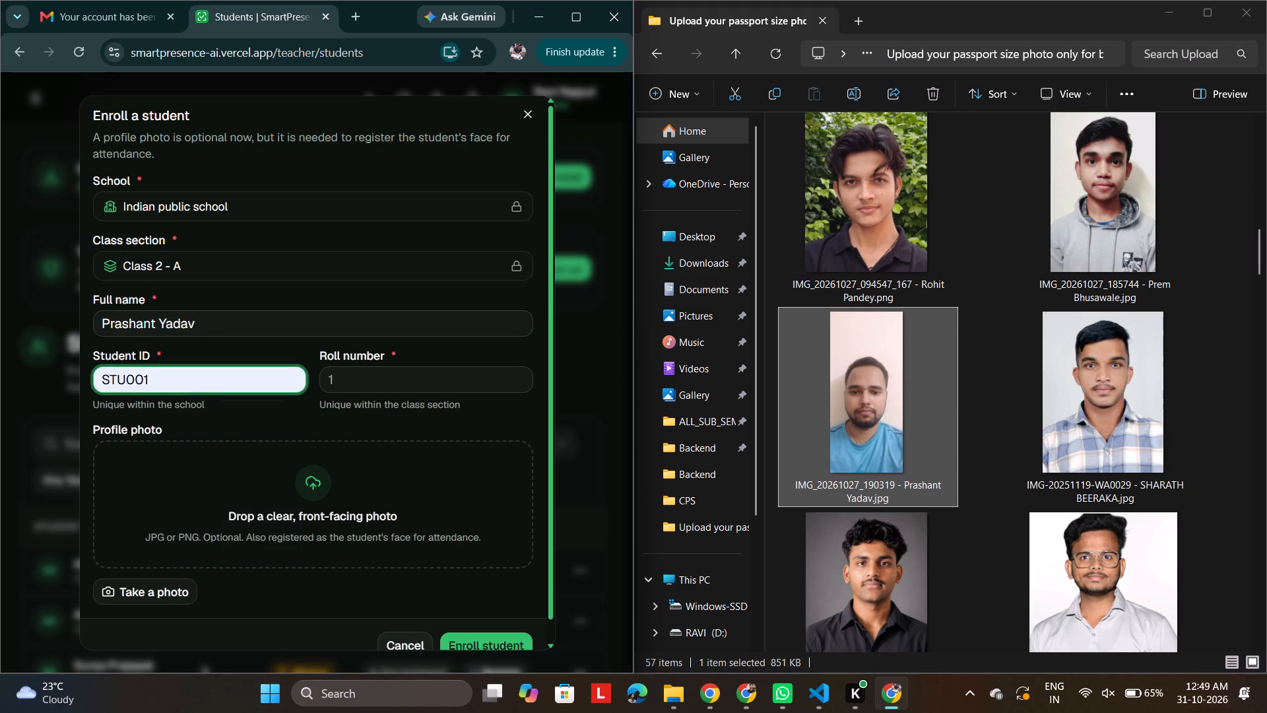
pyautogui.press('BackSpace')
pyautogui.press('BackSpace')
pyautogui.write('13')
pyautogui.click(353, 373)
pyautogui.write('13')
pyautogui.press('Tab')
pyautogui.press('Tab')
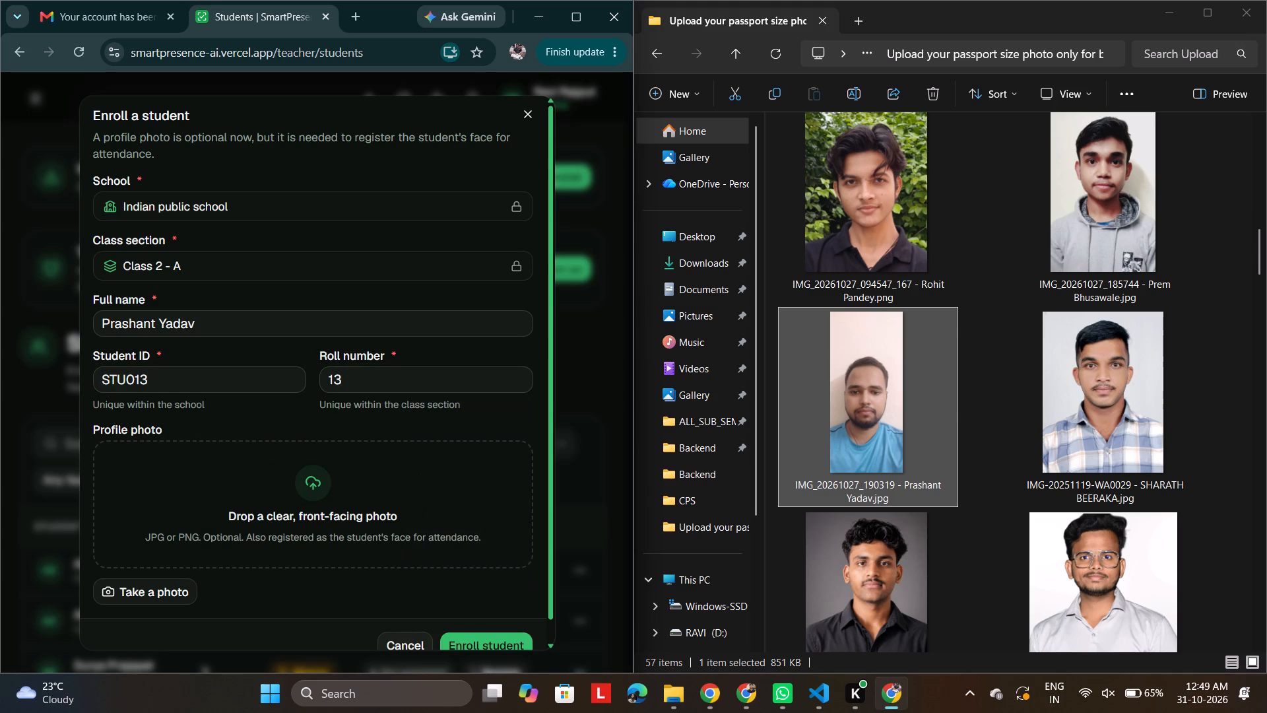
pyautogui.press('Tab')
pyautogui.press('Tab')
pyautogui.press('Return')
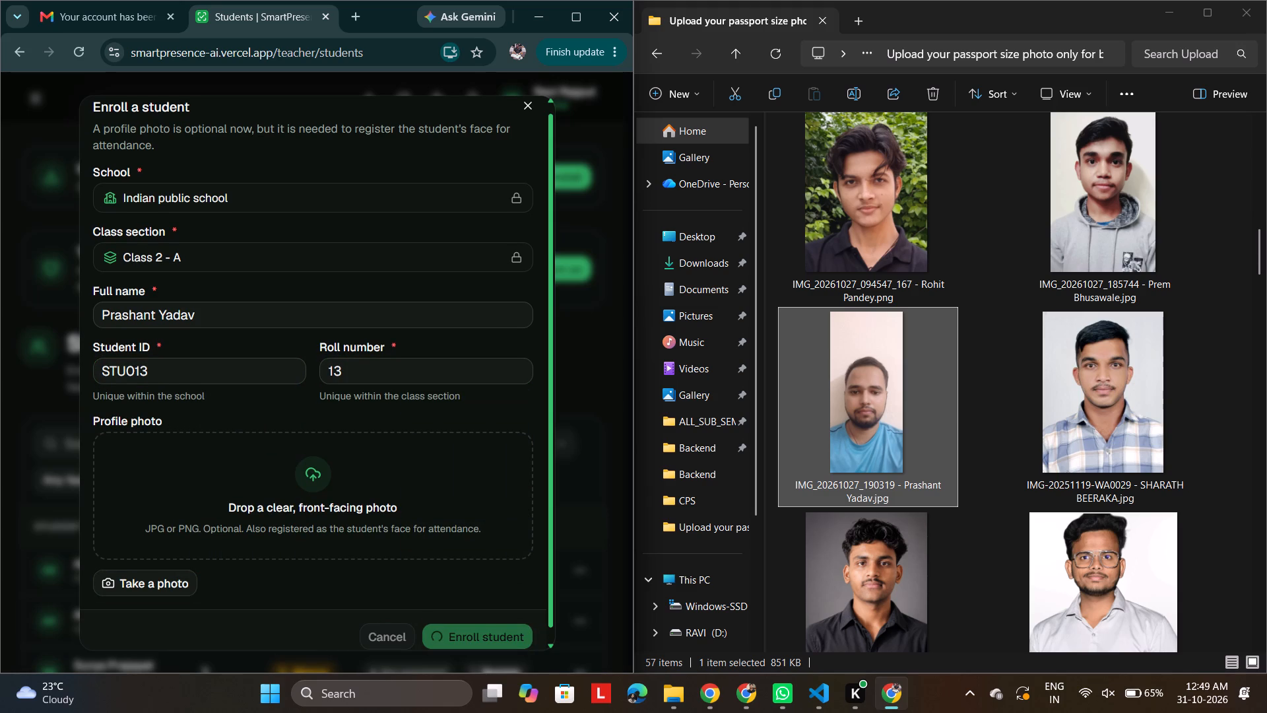
# Start a fourteenth enrolment and fill the full name by copying the IMG-20251119-WA0029 photo's file name, keeping only the student's name.
pyautogui.click(1095, 494)
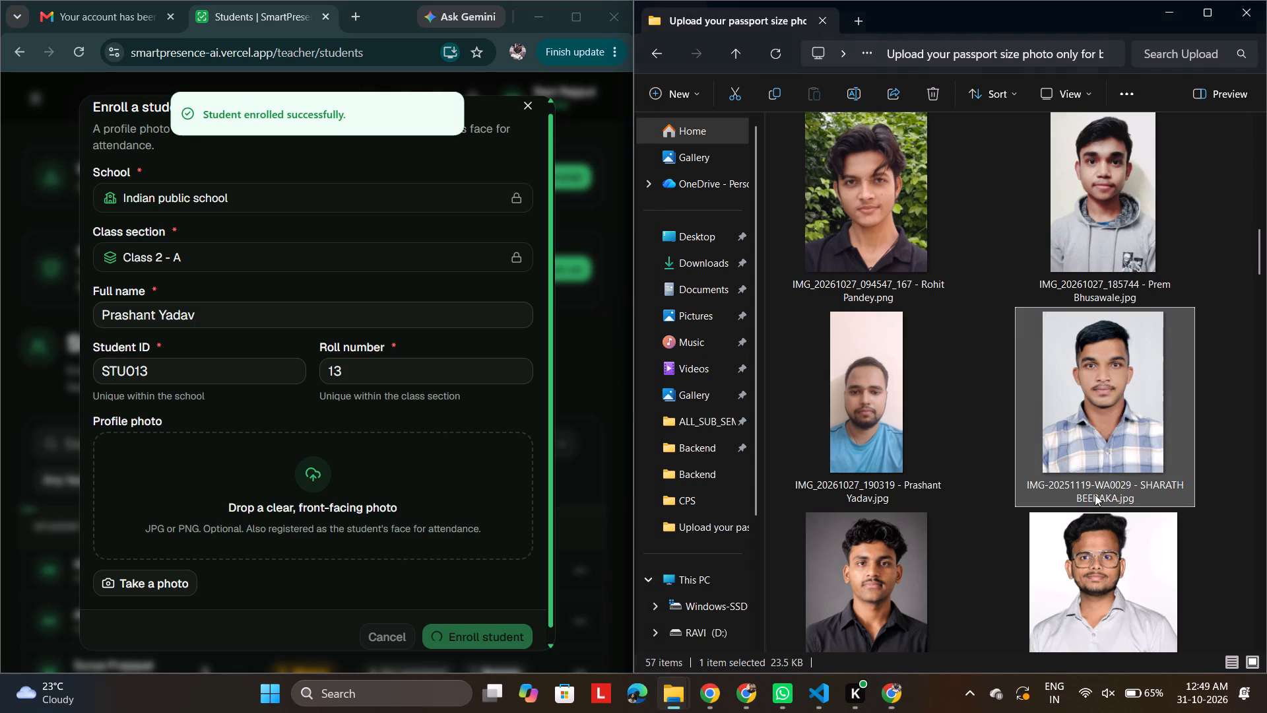
pyautogui.click(1113, 491)
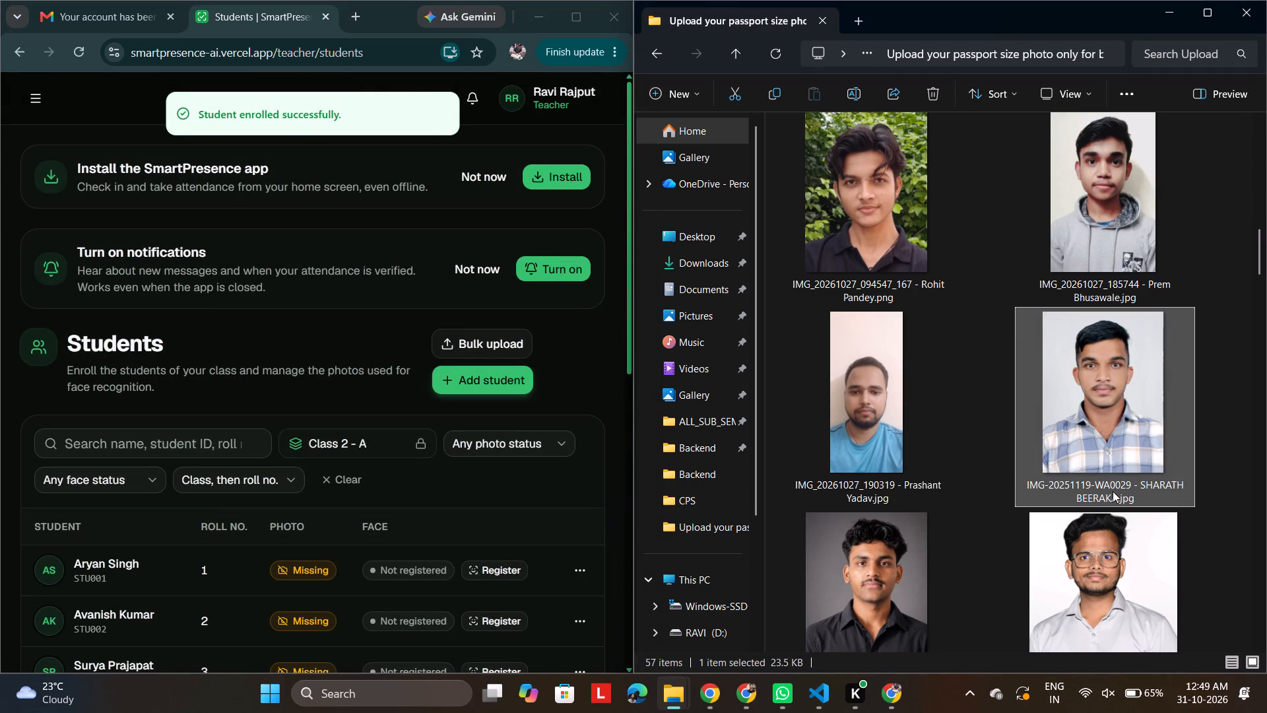
pyautogui.hotkey('ctrl', 'c')
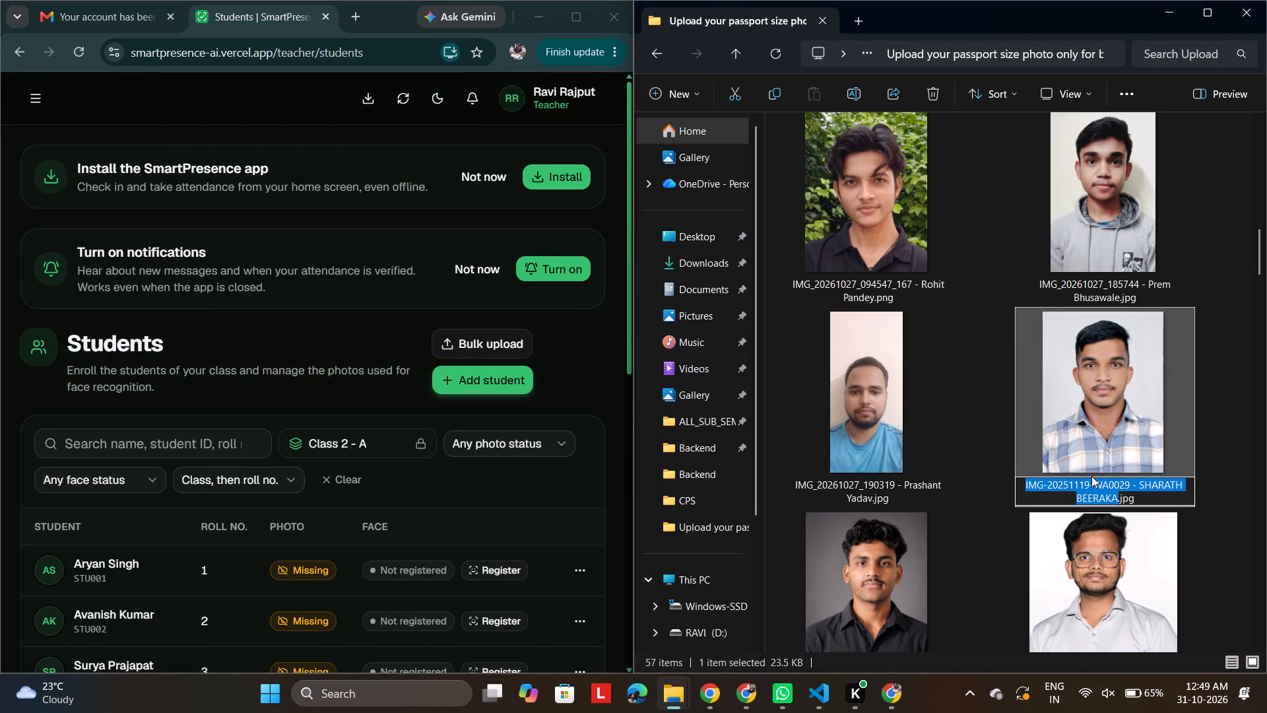
pyautogui.click(502, 370)
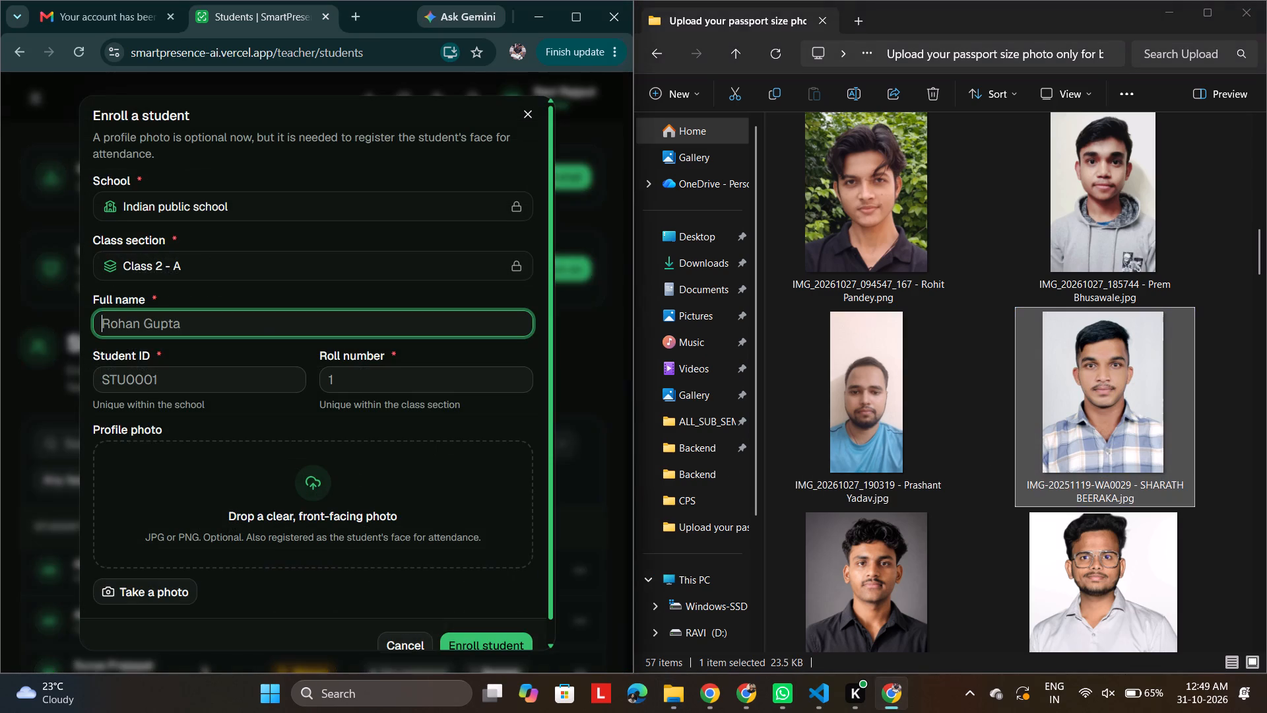
pyautogui.hotkey('ctrl', 'v')
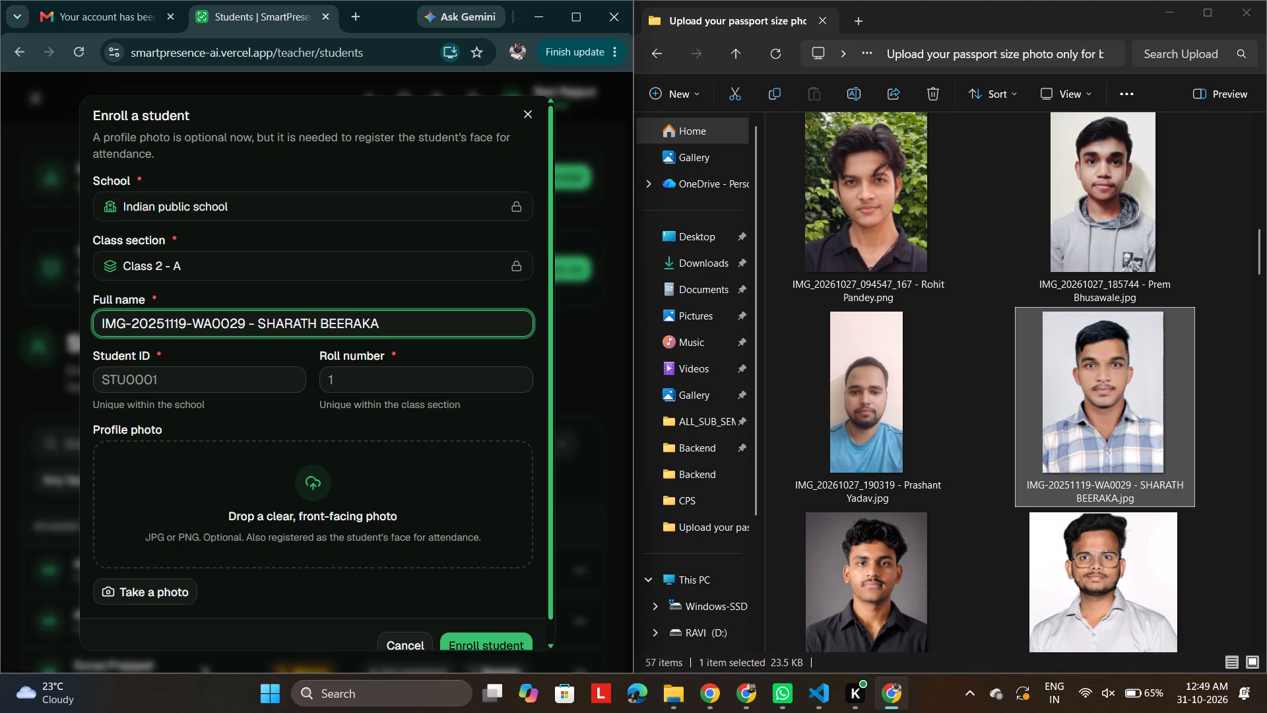
pyautogui.moveTo(256, 323); pyautogui.dragTo(32, 335)
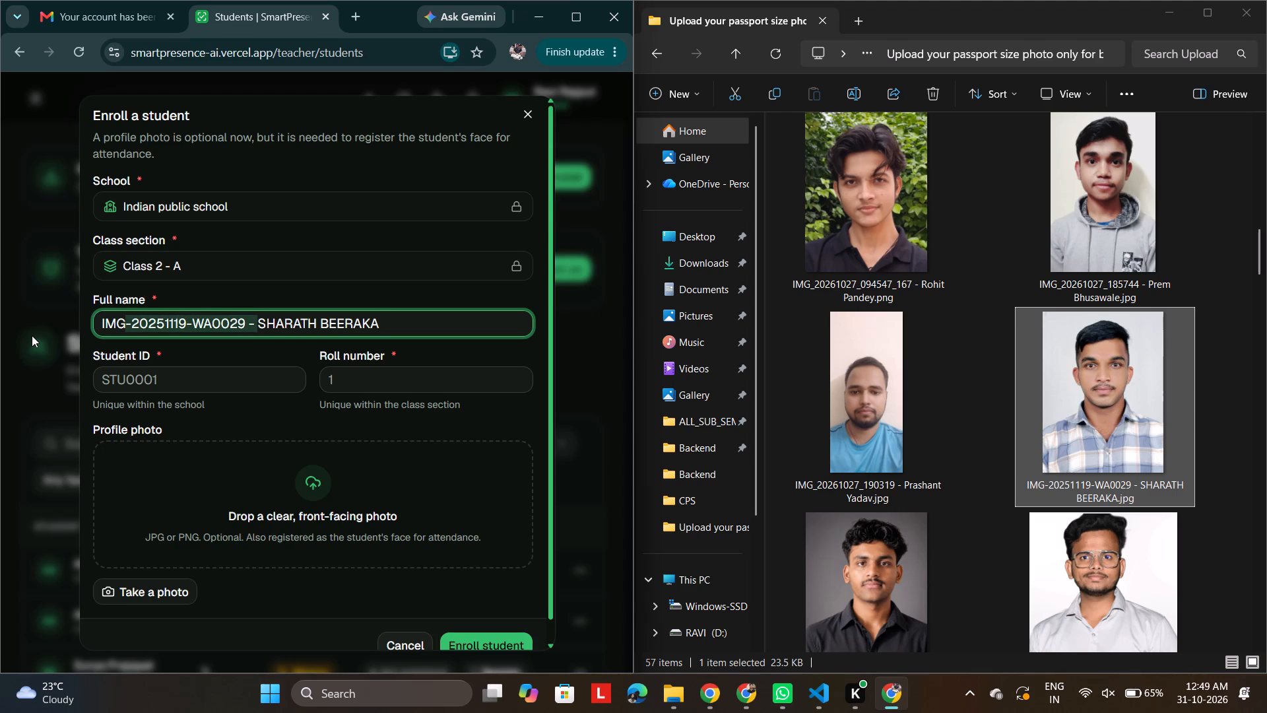
pyautogui.press('BackSpace')
# Set the student ID to STU014 and roll number to 14, and enroll the fourteenth student without a photo.
pyautogui.click(116, 377)
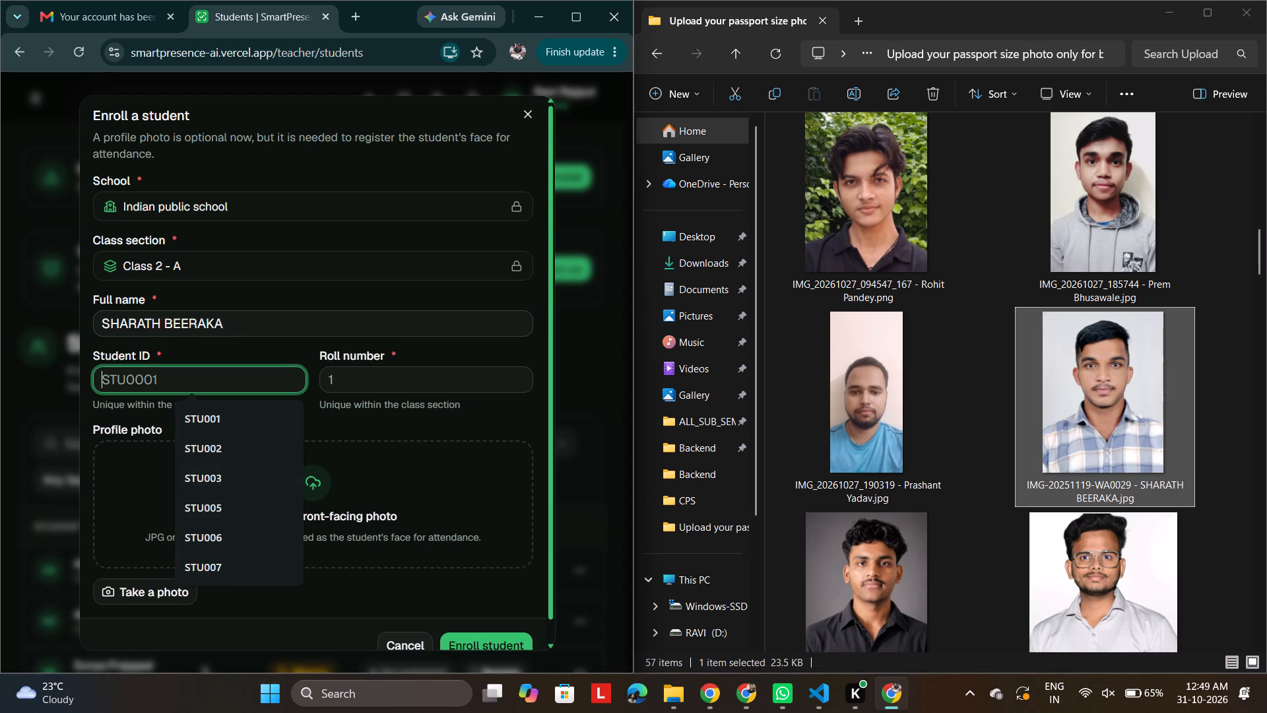
pyautogui.click(198, 417)
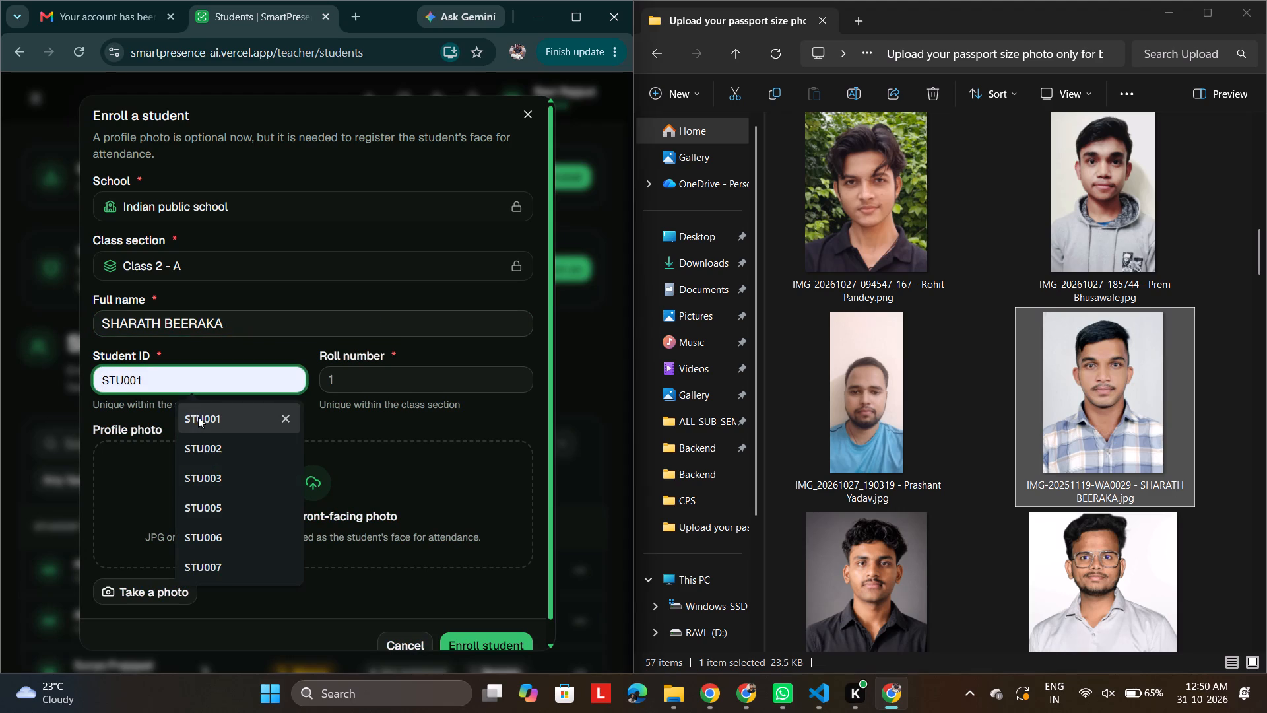
pyautogui.press('BackSpace')
pyautogui.press('BackSpace')
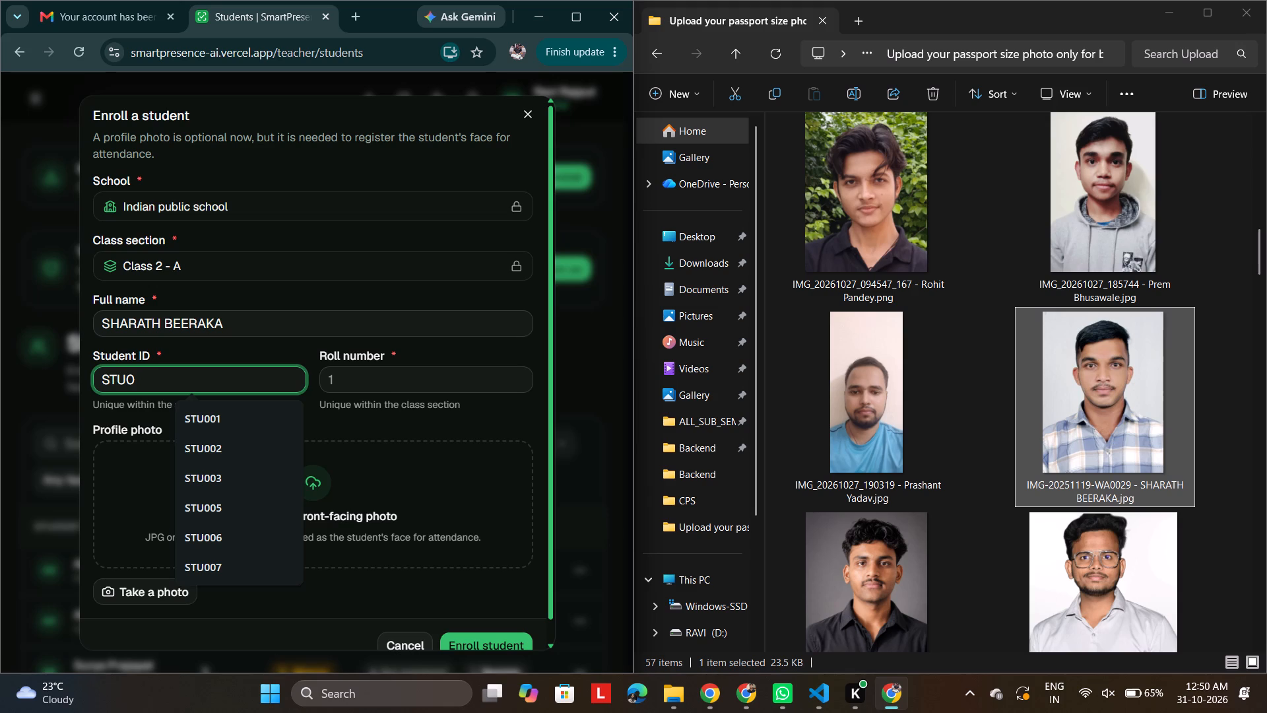
pyautogui.write('14')
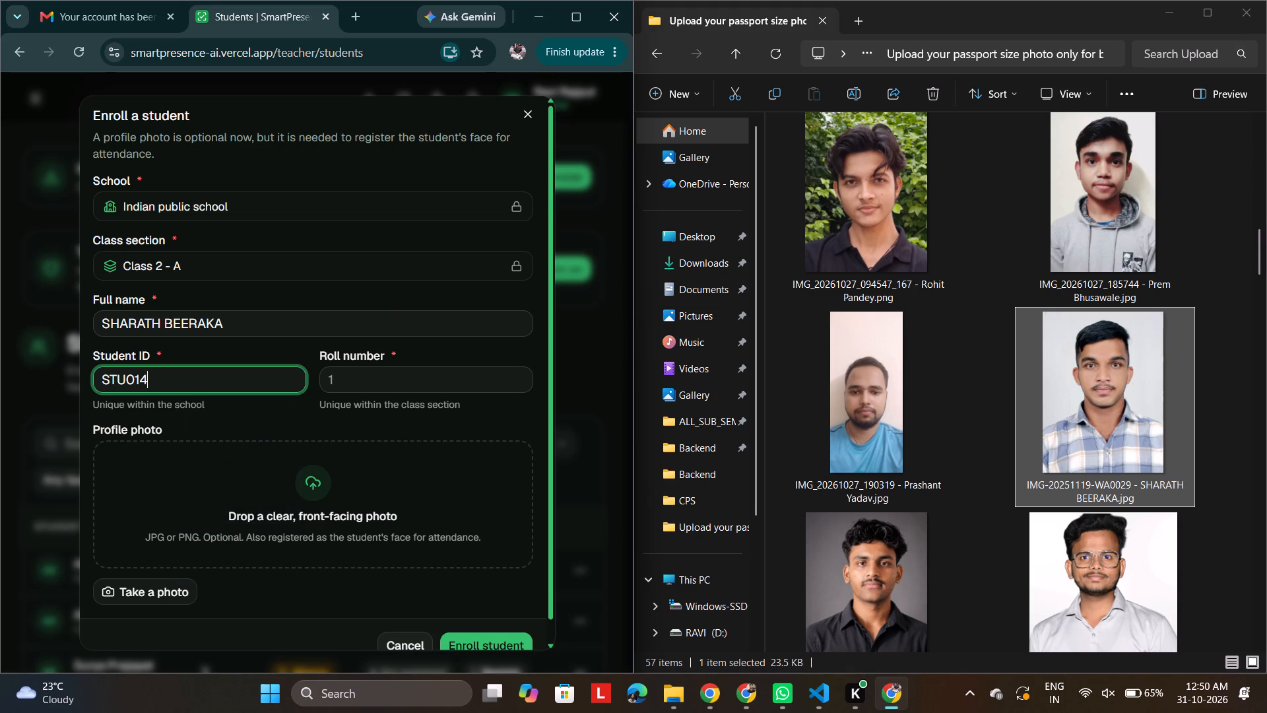
pyautogui.click(376, 378)
pyautogui.write('14')
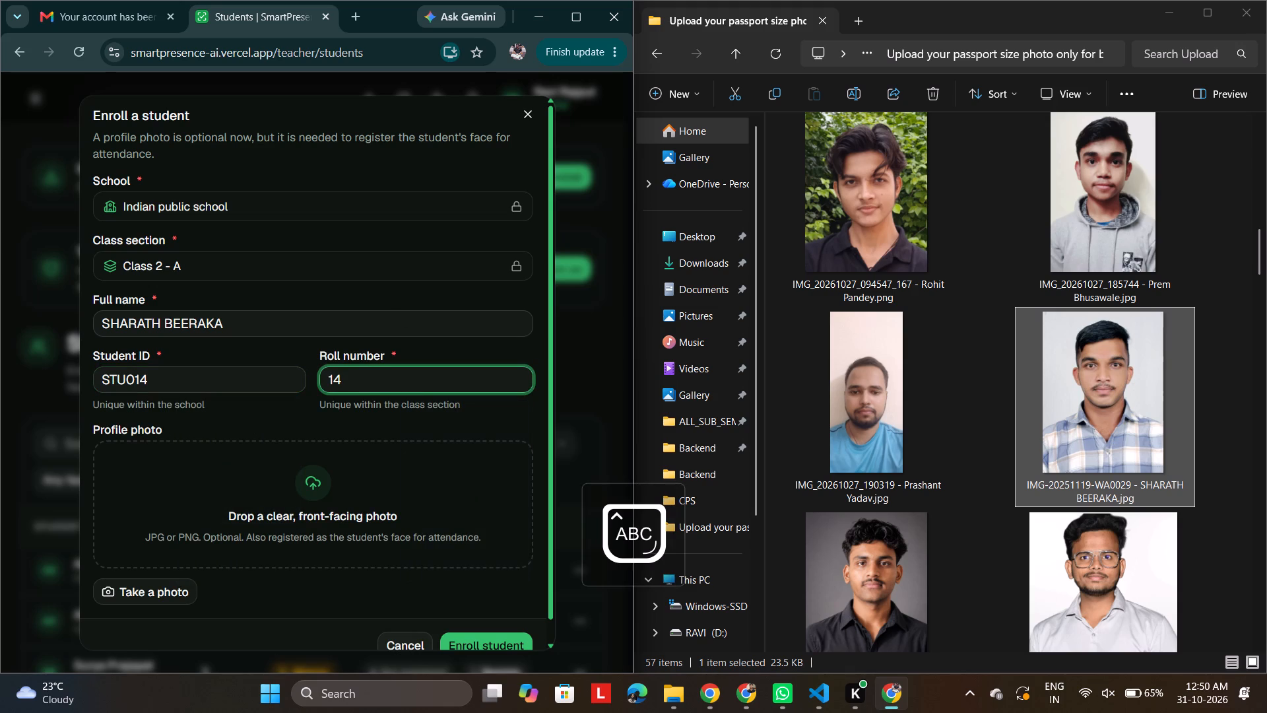
pyautogui.press('Tab')
pyautogui.press('Tab')
pyautogui.press('Tab')
pyautogui.press('Tab')
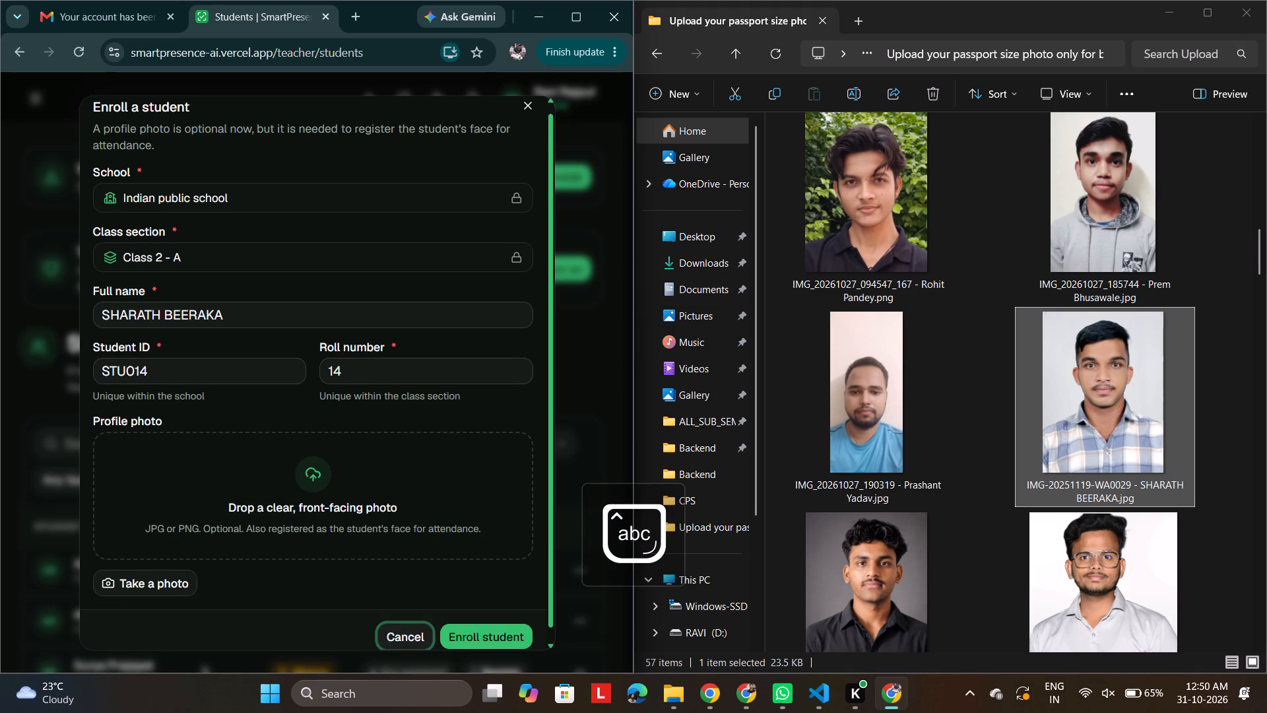
pyautogui.press('Return')
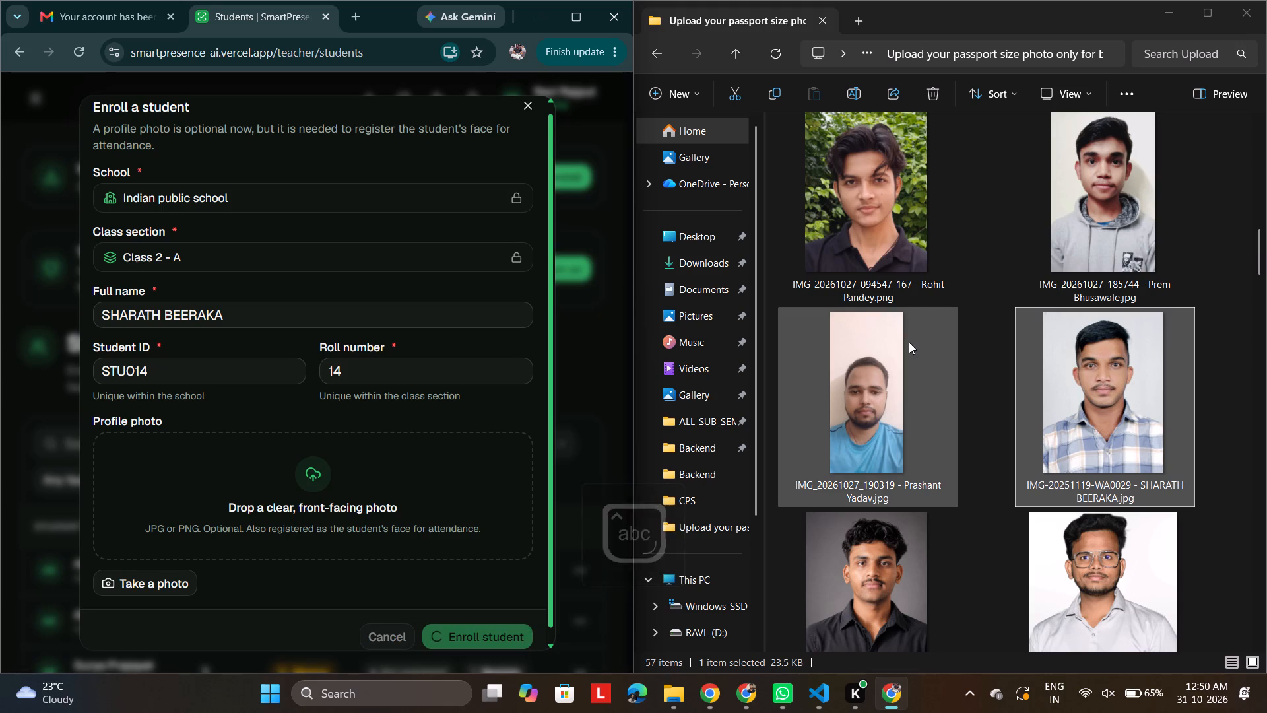
# Start a fifteenth enrolment and fill the full name by copying the IMG-20260730-WA0005 photo's file name, keeping only the student's name.
pyautogui.scroll(-3, 896, 553)
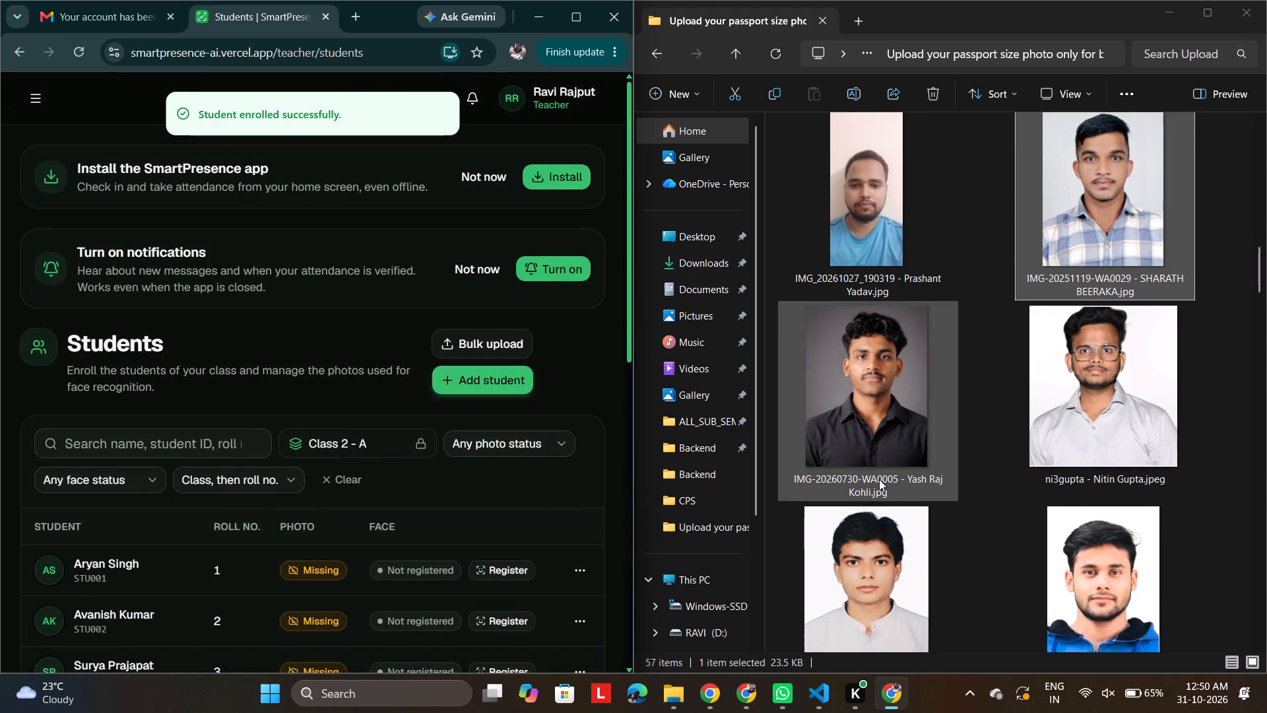
pyautogui.click(879, 479)
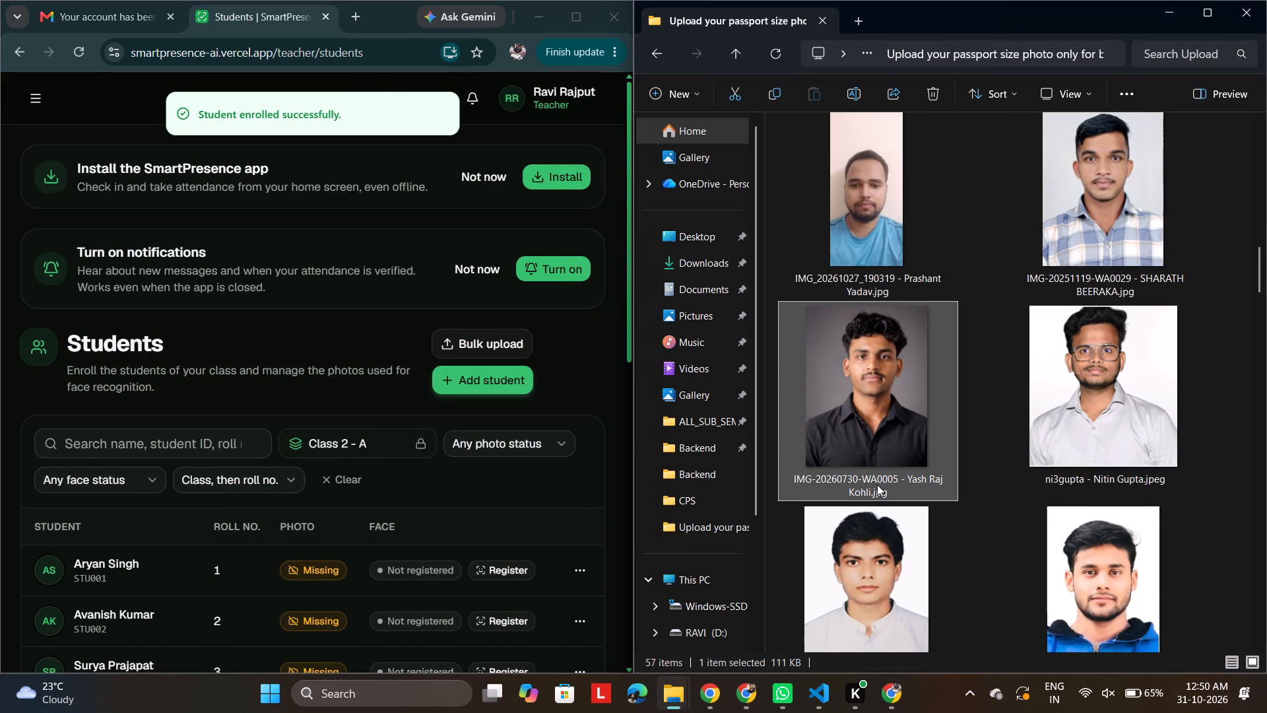
pyautogui.click(877, 487)
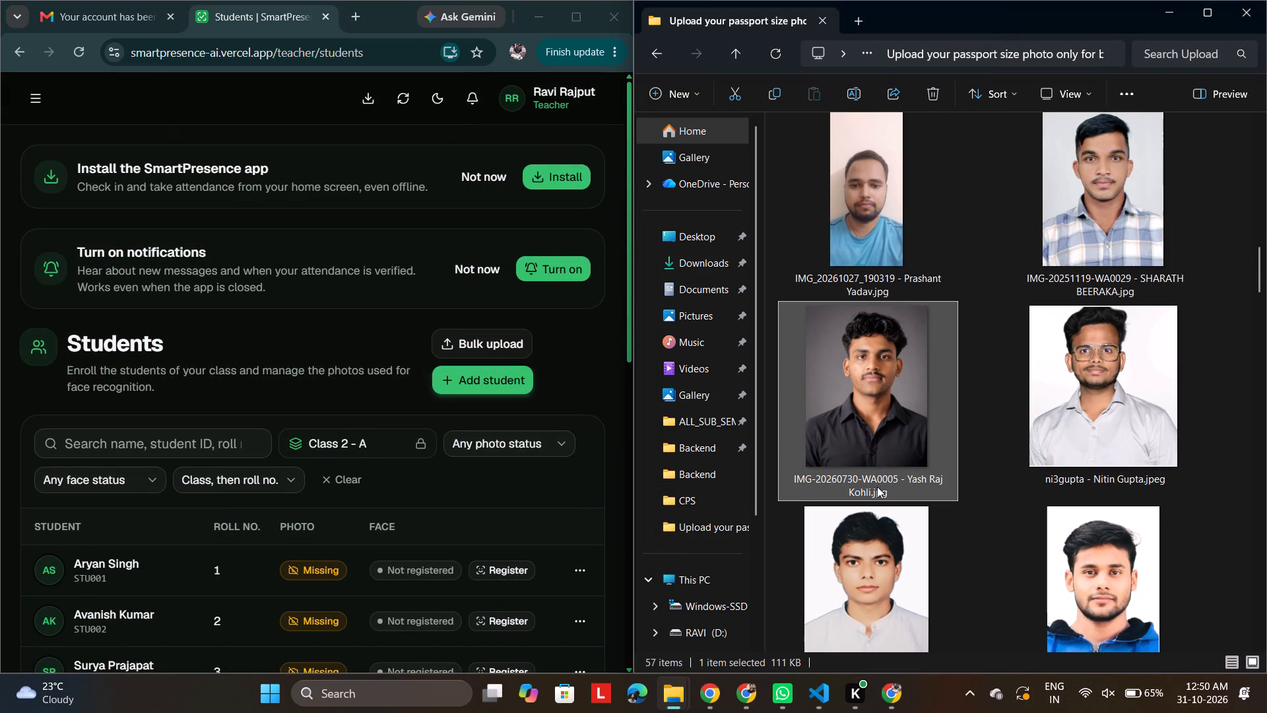
pyautogui.hotkey('ctrl', 'c')
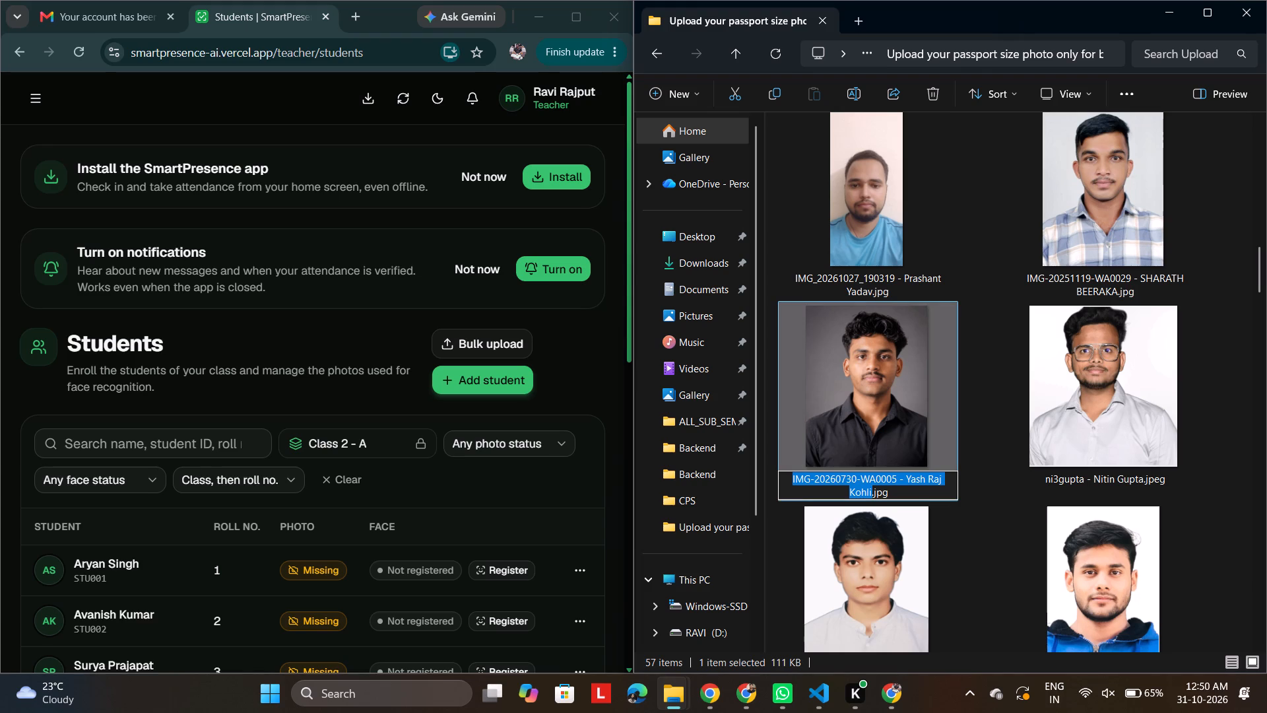
pyautogui.click(495, 382)
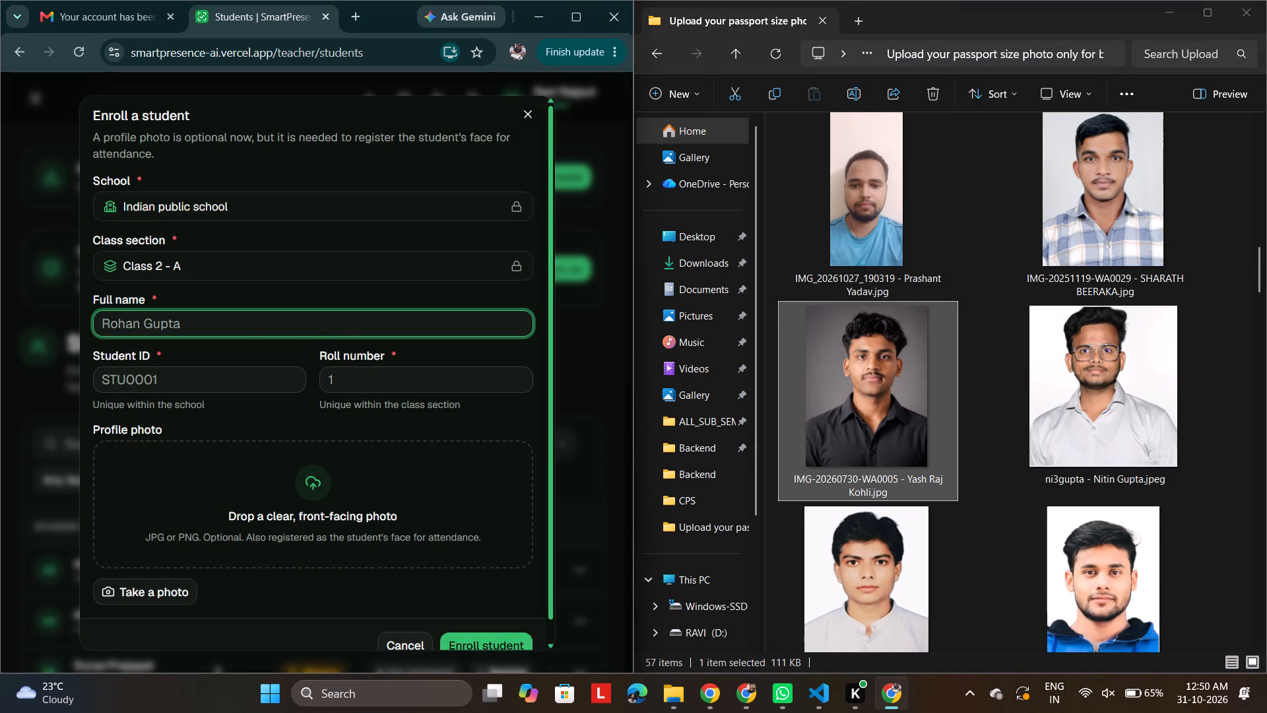
pyautogui.hotkey('ctrl', 'v')
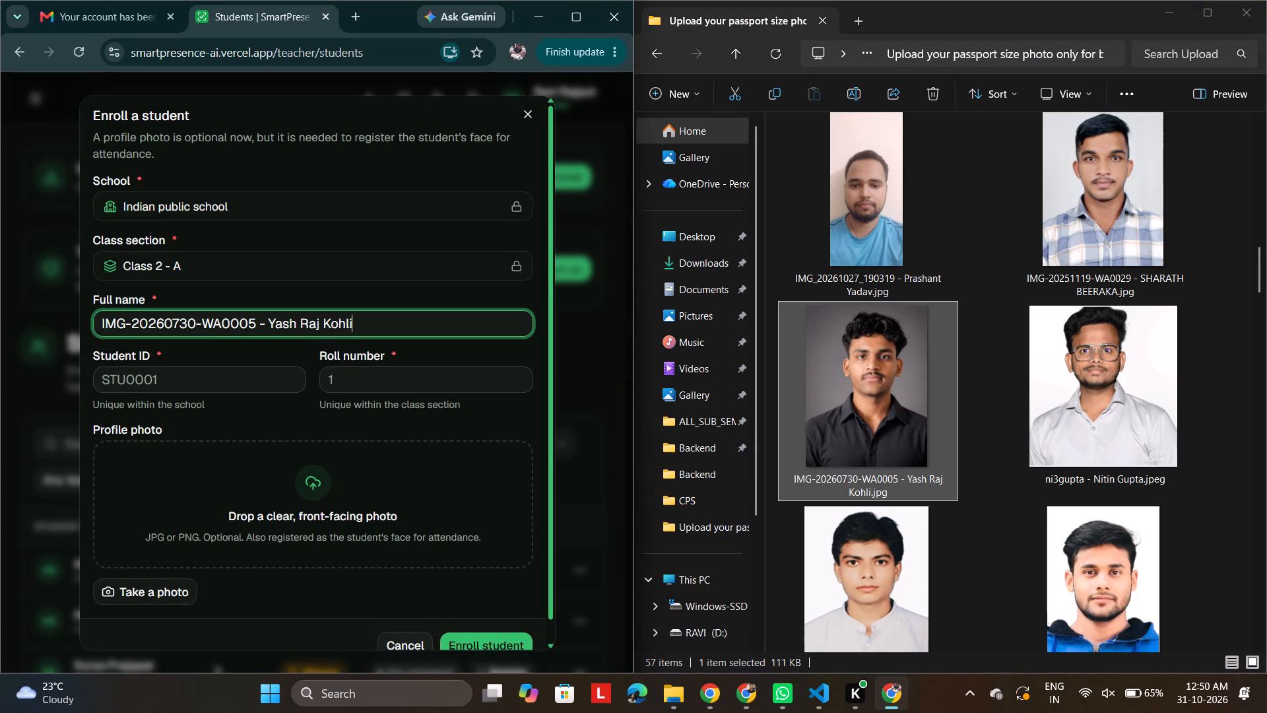
pyautogui.moveTo(267, 323); pyautogui.dragTo(87, 319)
pyautogui.press('BackSpace')
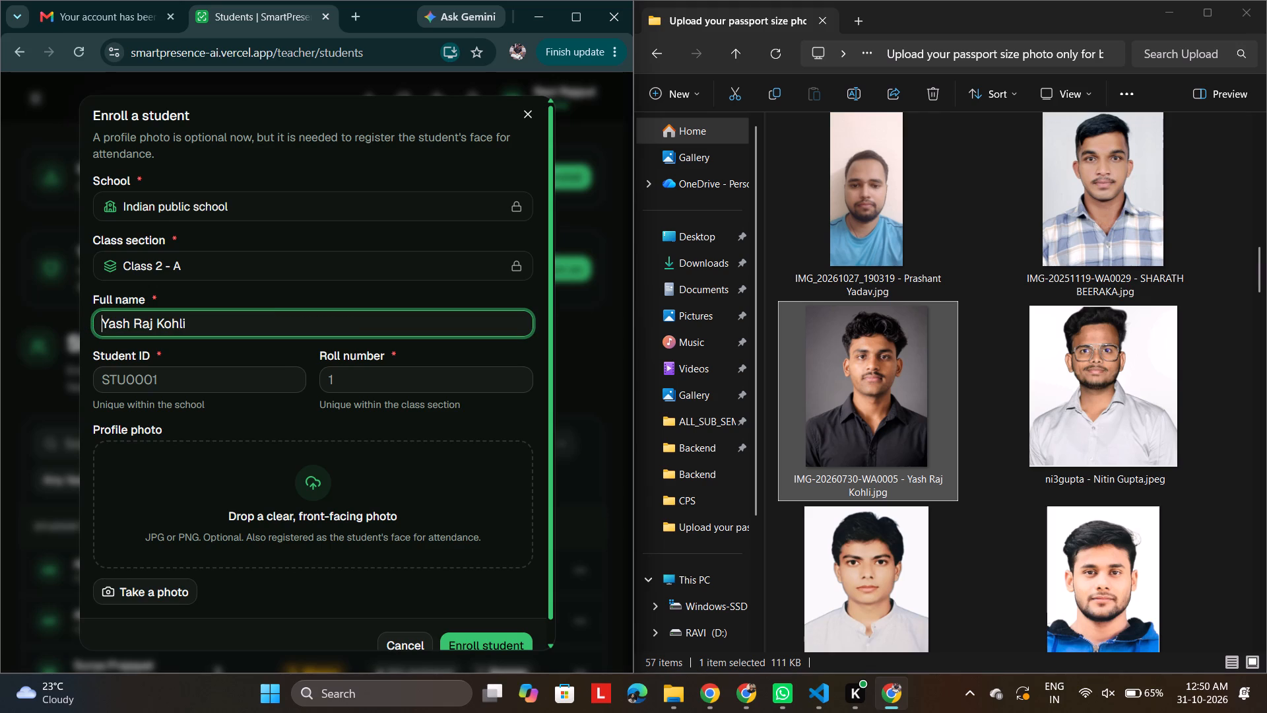
# Set the student ID to STU015 and roll number to 15, and enroll the fifteenth student without a photo.
pyautogui.click(204, 380)
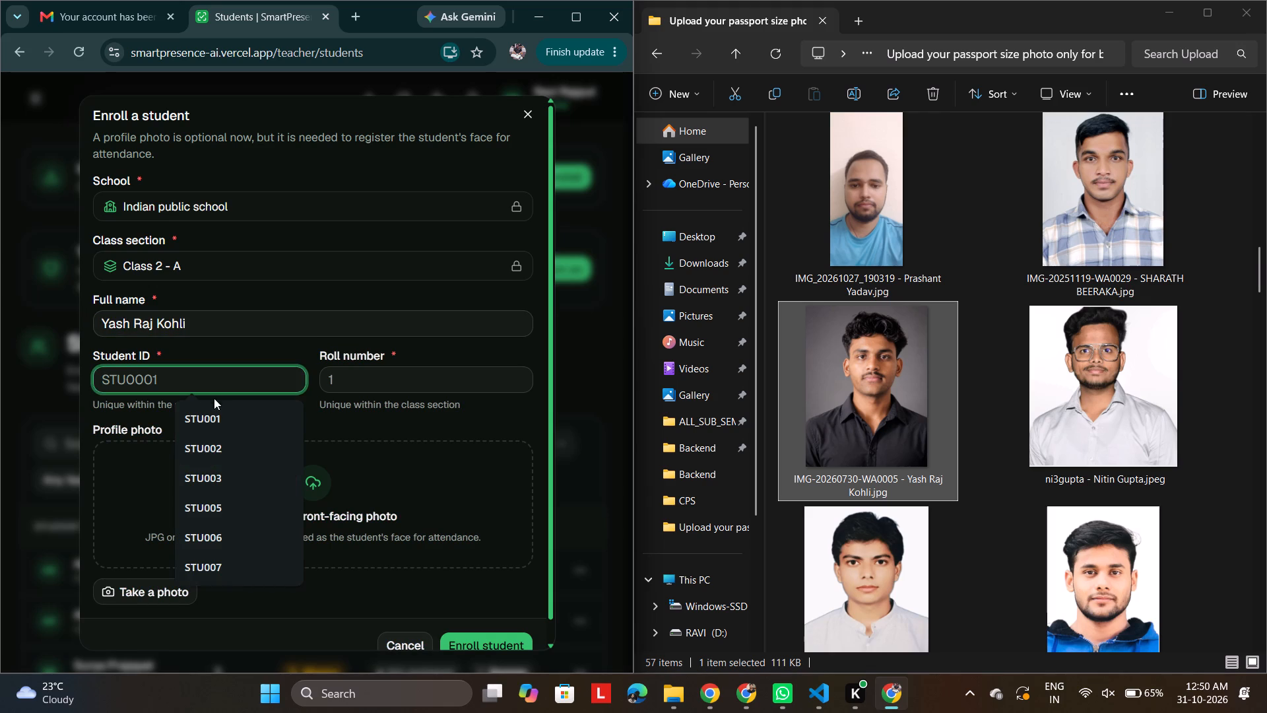
pyautogui.click(218, 409)
pyautogui.press('BackSpace')
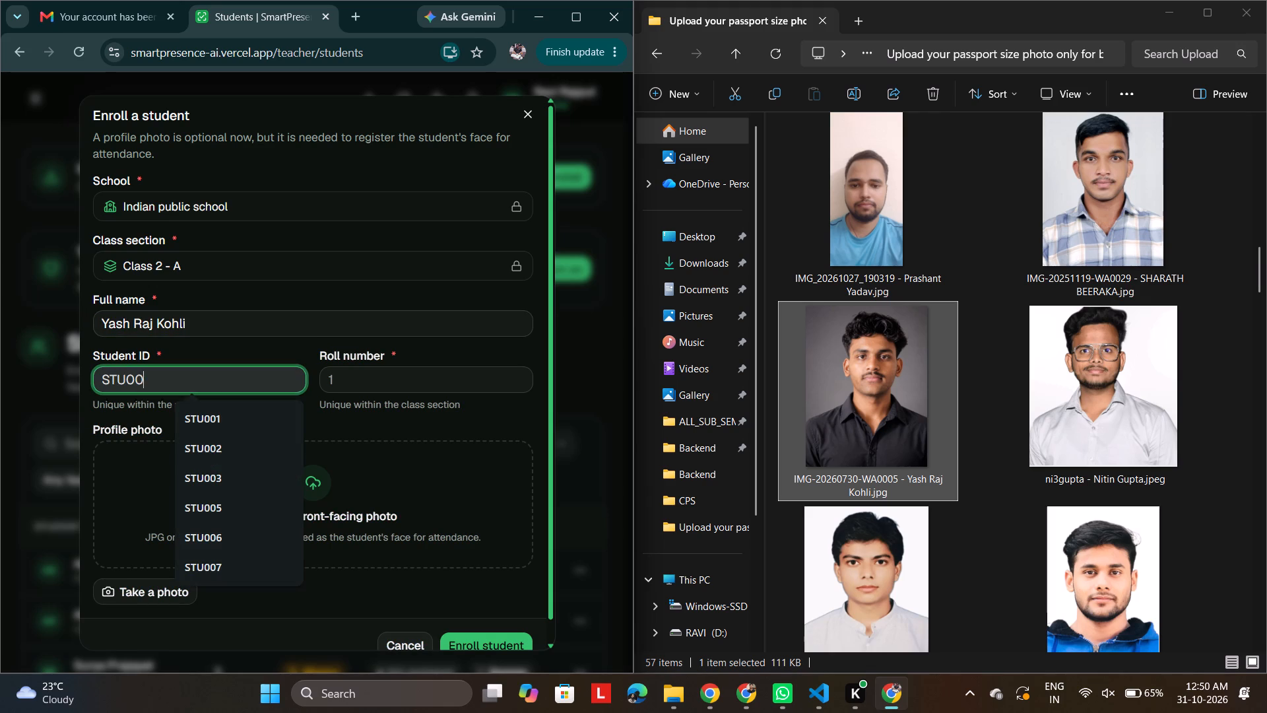
pyautogui.press('BackSpace')
pyautogui.write('15')
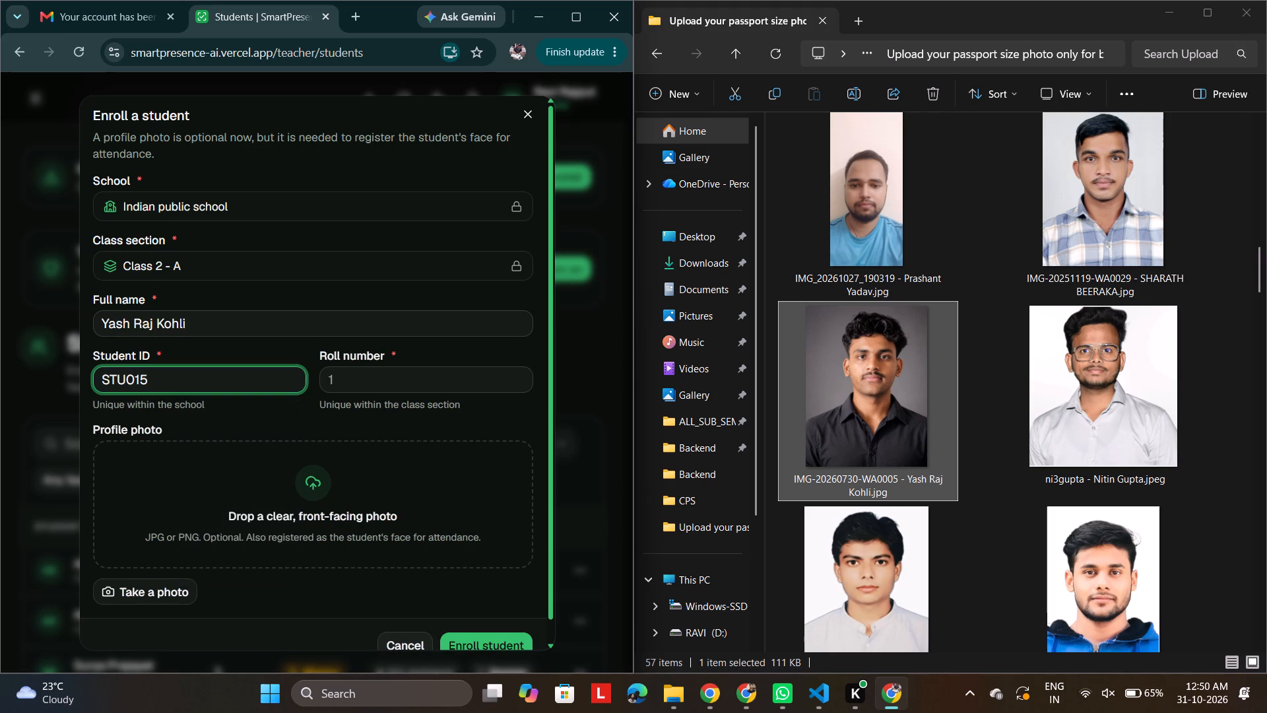
pyautogui.click(403, 380)
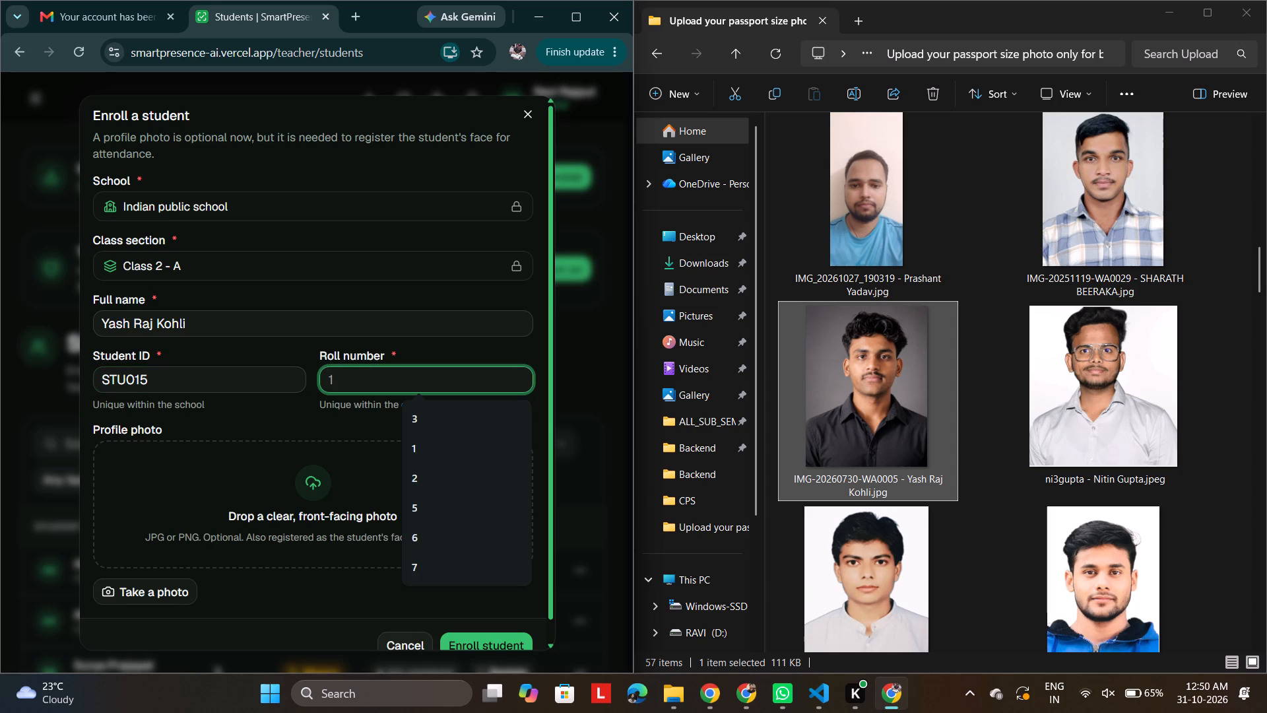
pyautogui.write('15')
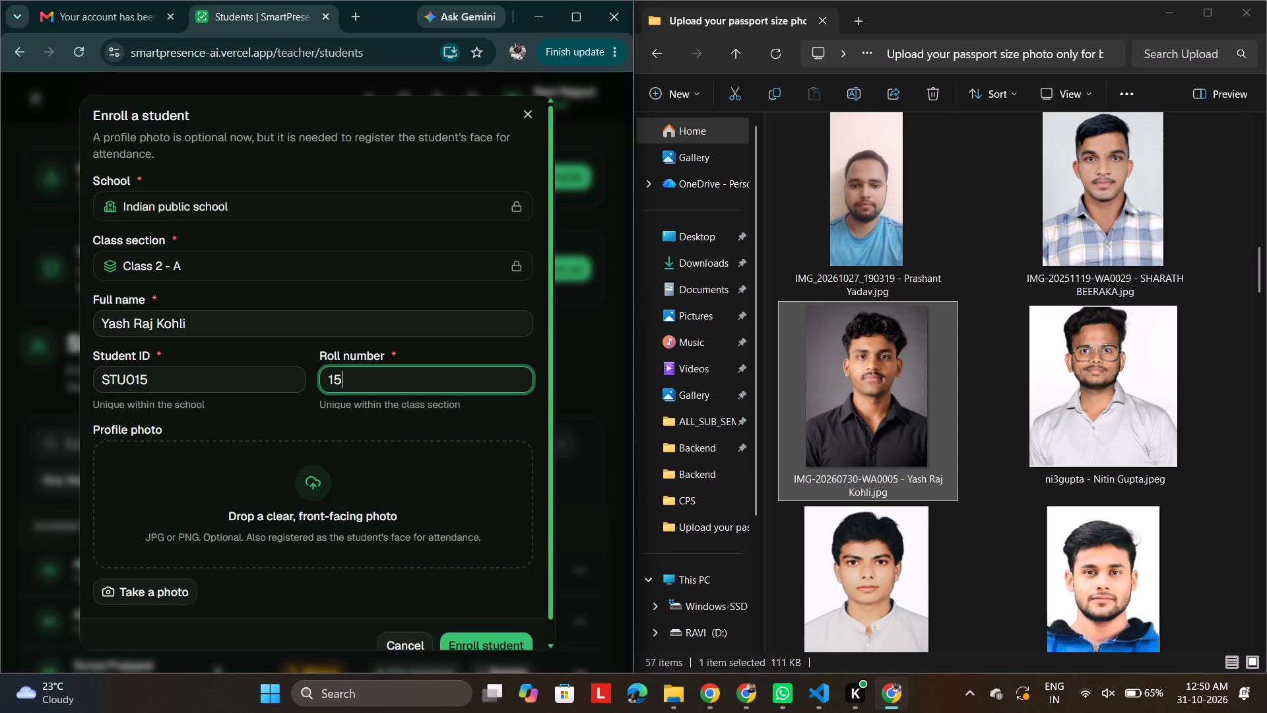
pyautogui.press('Tab')
pyautogui.press('Tab')
pyautogui.press('Tab')
pyautogui.press('Tab')
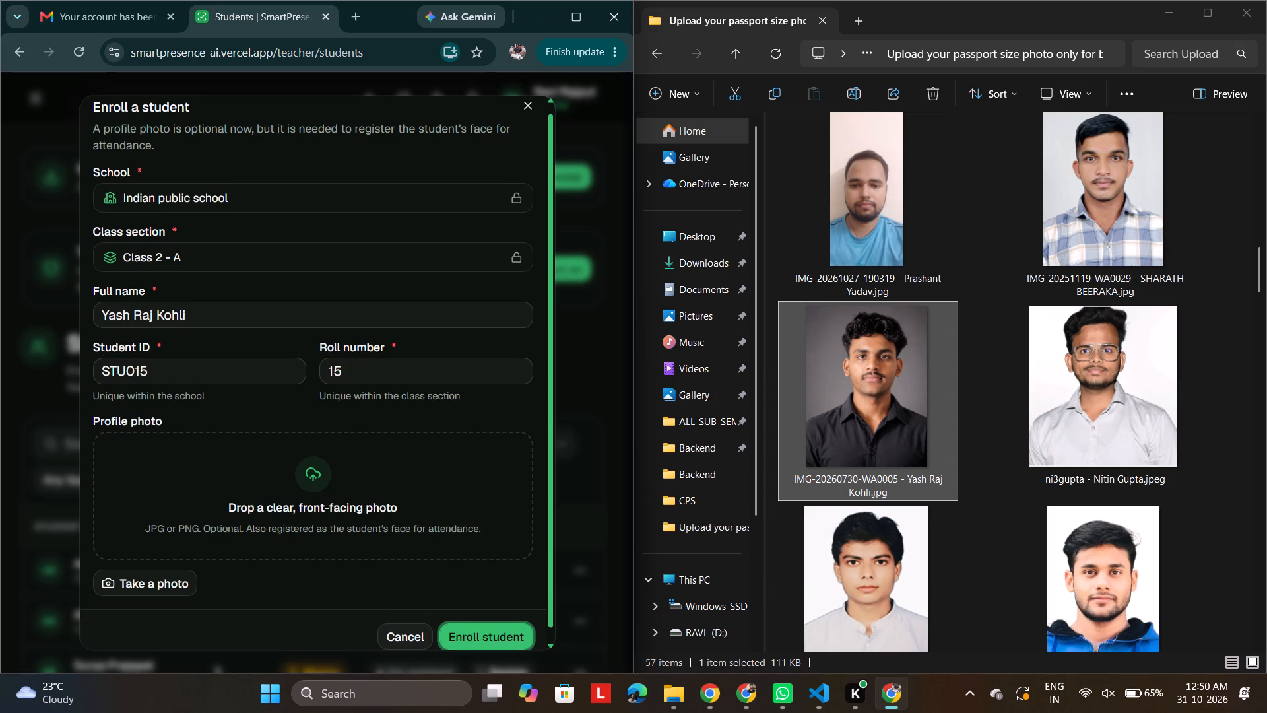
pyautogui.press('Return')
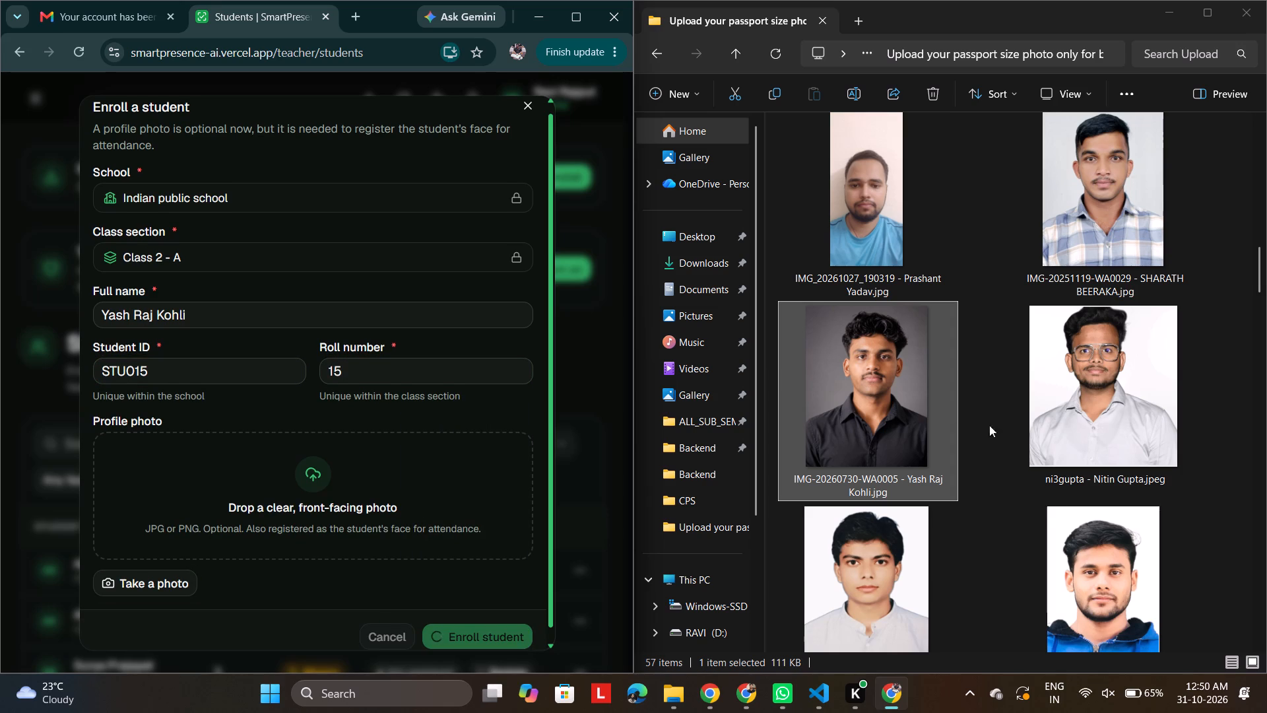
# Start a sixteenth enrolment and fill the full name from the photo file following IMG-20260730-WA0005, keeping only the student's name.
pyautogui.click(1080, 481)
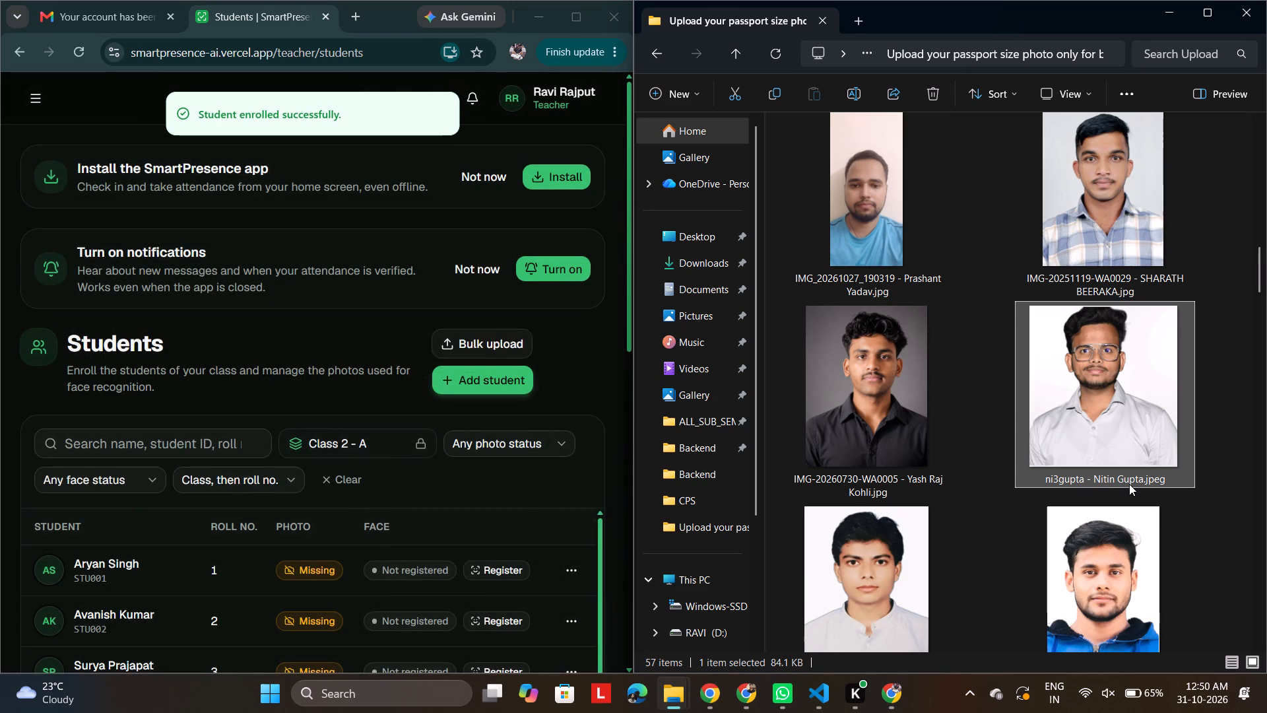
pyautogui.click(1129, 484)
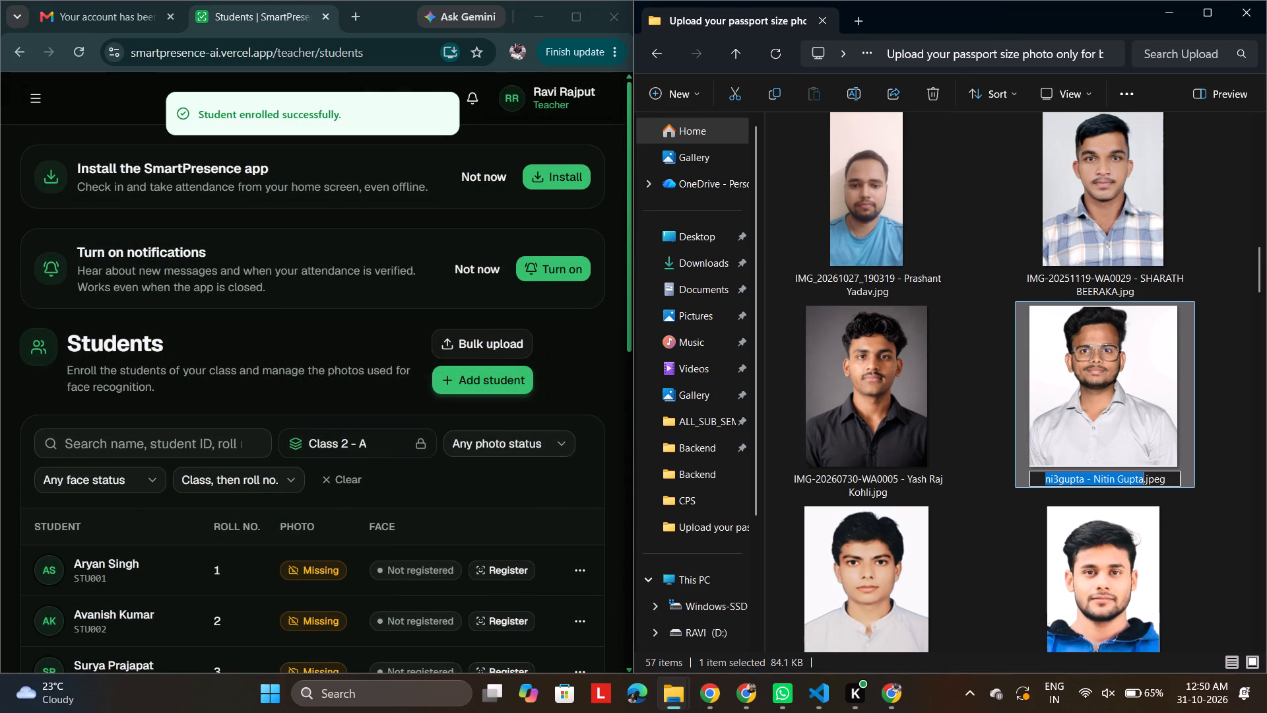
pyautogui.hotkey('ctrl', 'c')
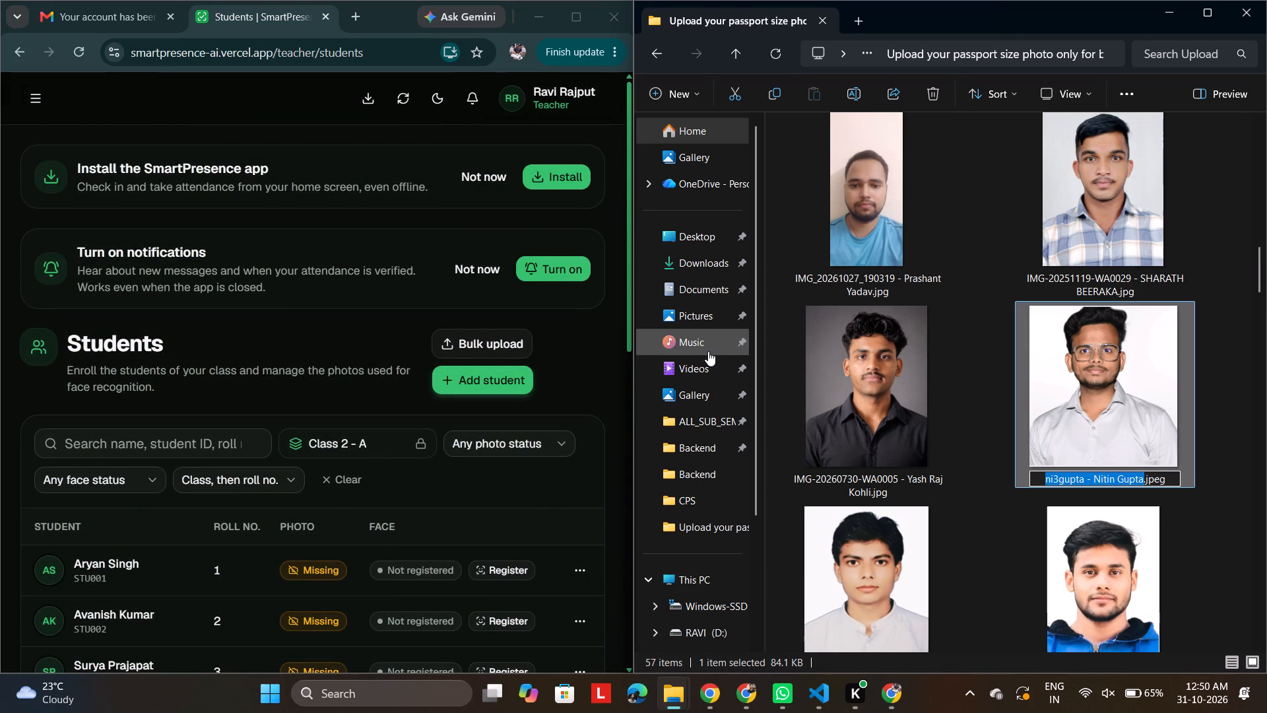
pyautogui.click(476, 374)
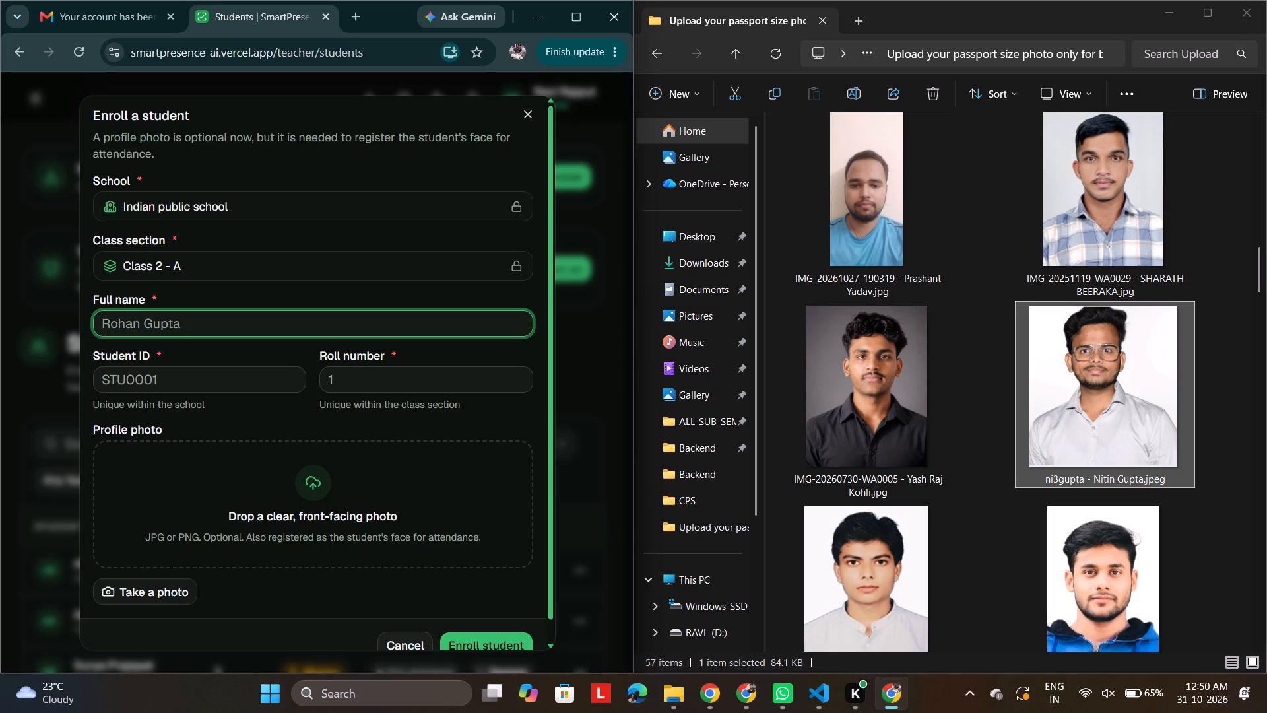
pyautogui.hotkey('ctrl', 'v')
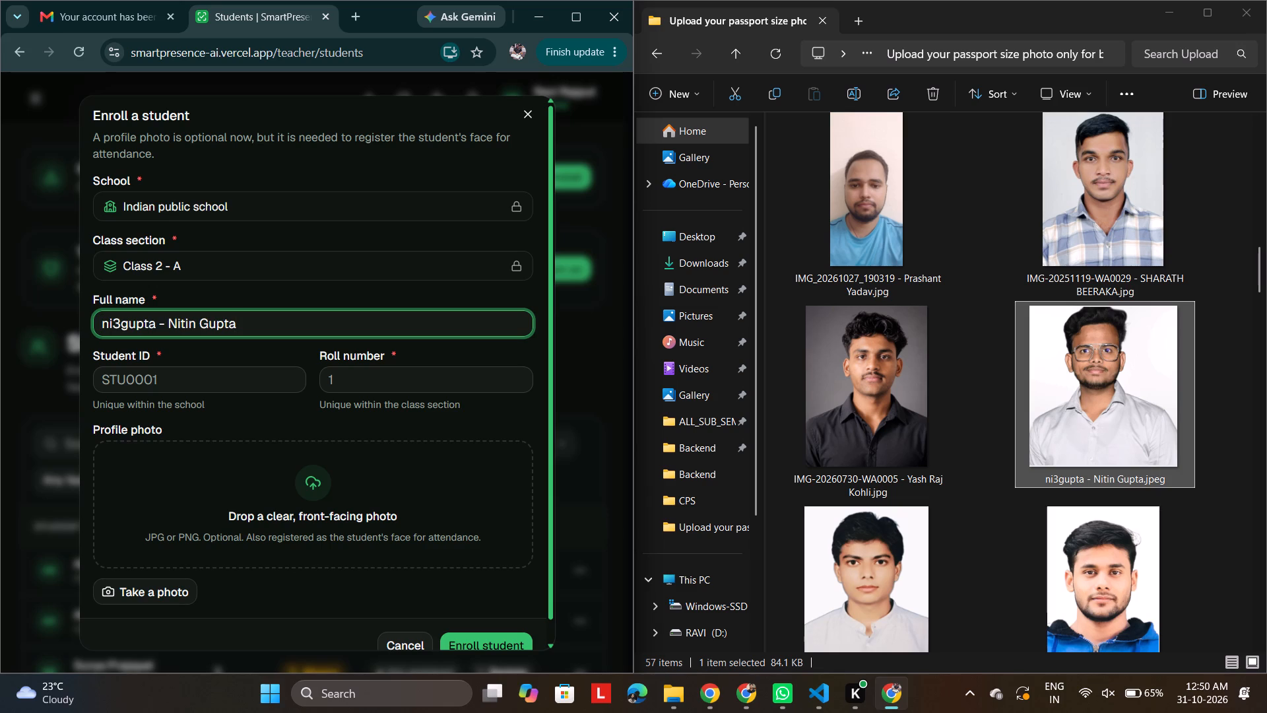
pyautogui.moveTo(165, 322); pyautogui.dragTo(127, 325)
pyautogui.moveTo(127, 325); pyautogui.dragTo(100, 327)
pyautogui.press('BackSpace')
pyautogui.press('Right')
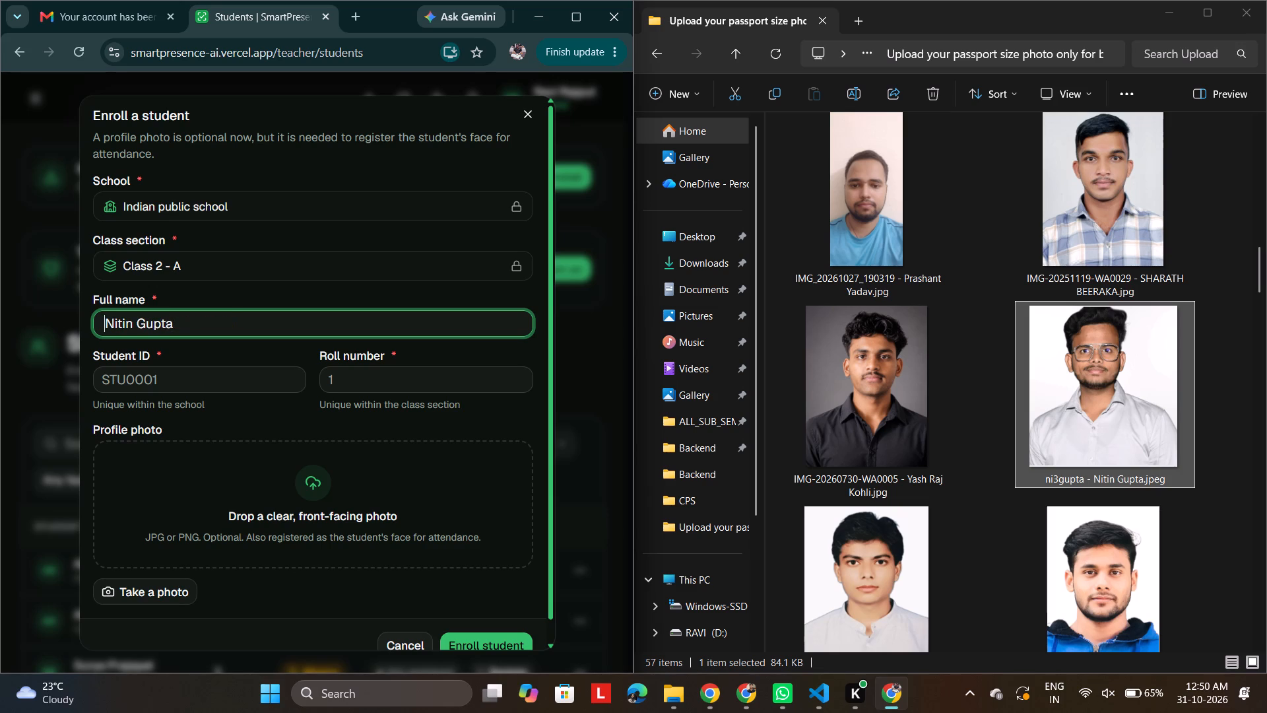
pyautogui.press('BackSpace')
# Set the student ID to STU016 and roll number to 16, and enroll the sixteenth student without a photo.
pyautogui.click(170, 376)
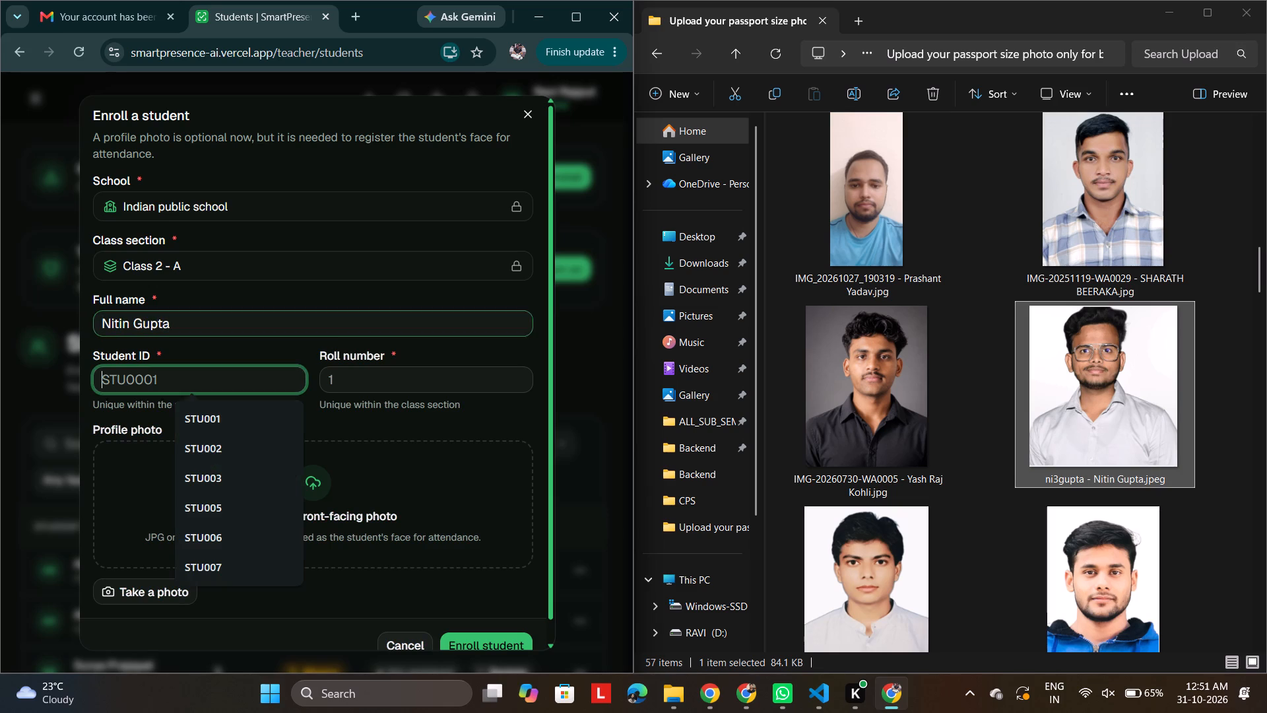
pyautogui.click(226, 420)
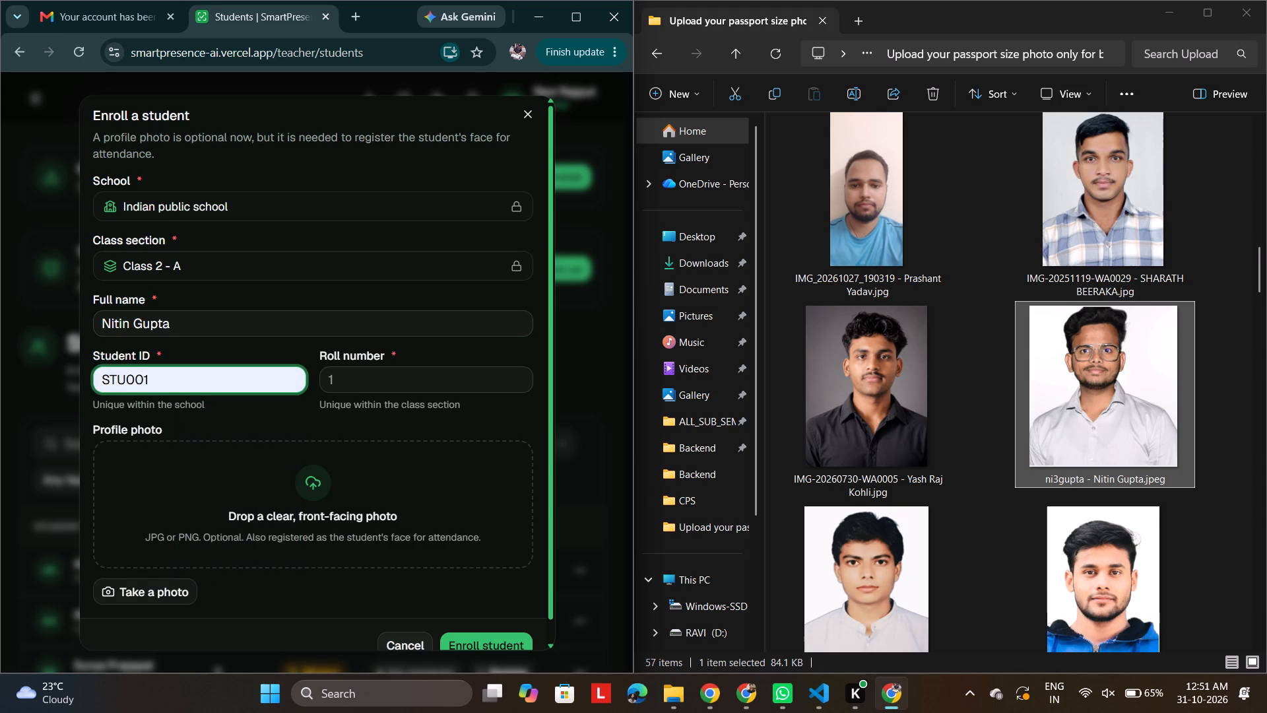
pyautogui.press('BackSpace')
pyautogui.press('BackSpace')
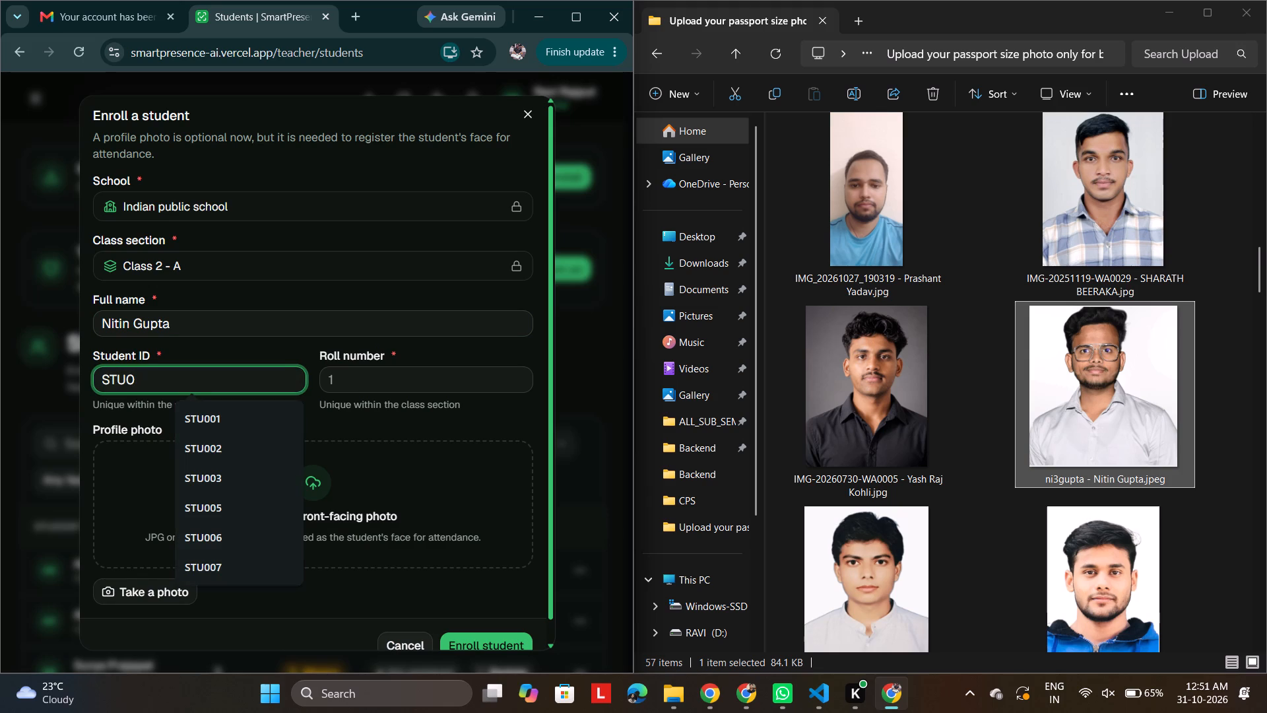
pyautogui.write('16')
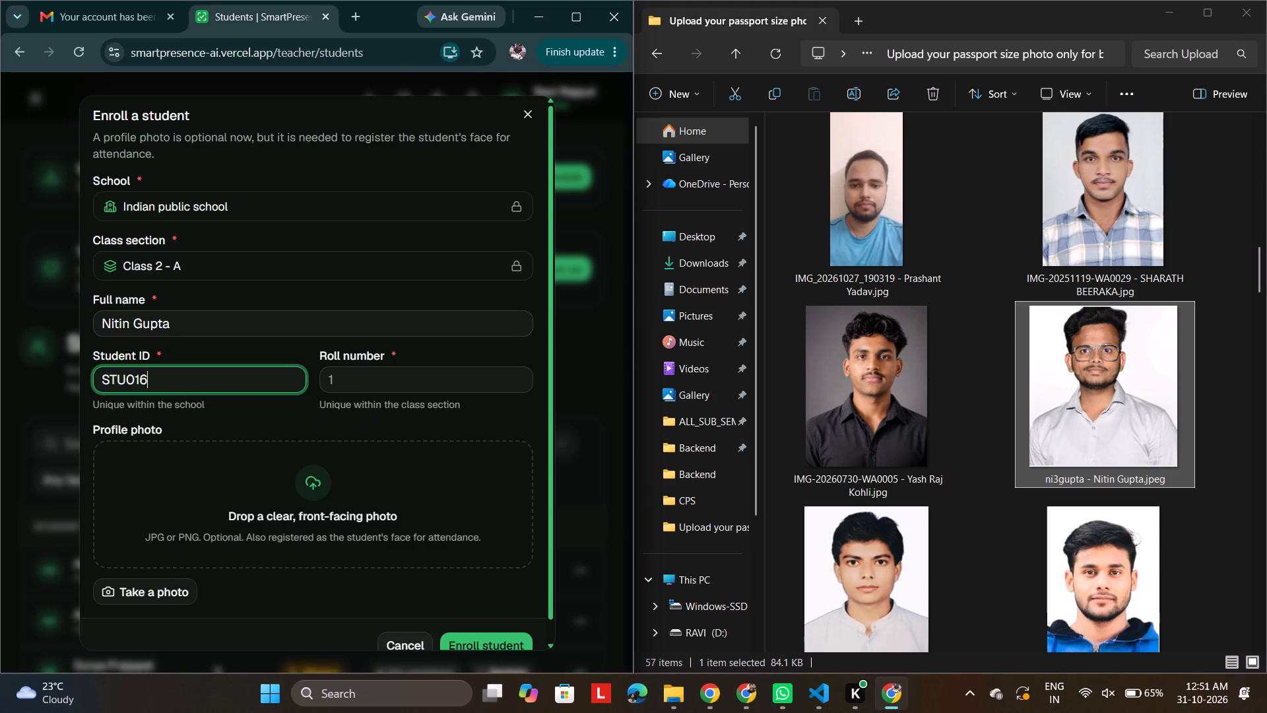
pyautogui.press('Tab')
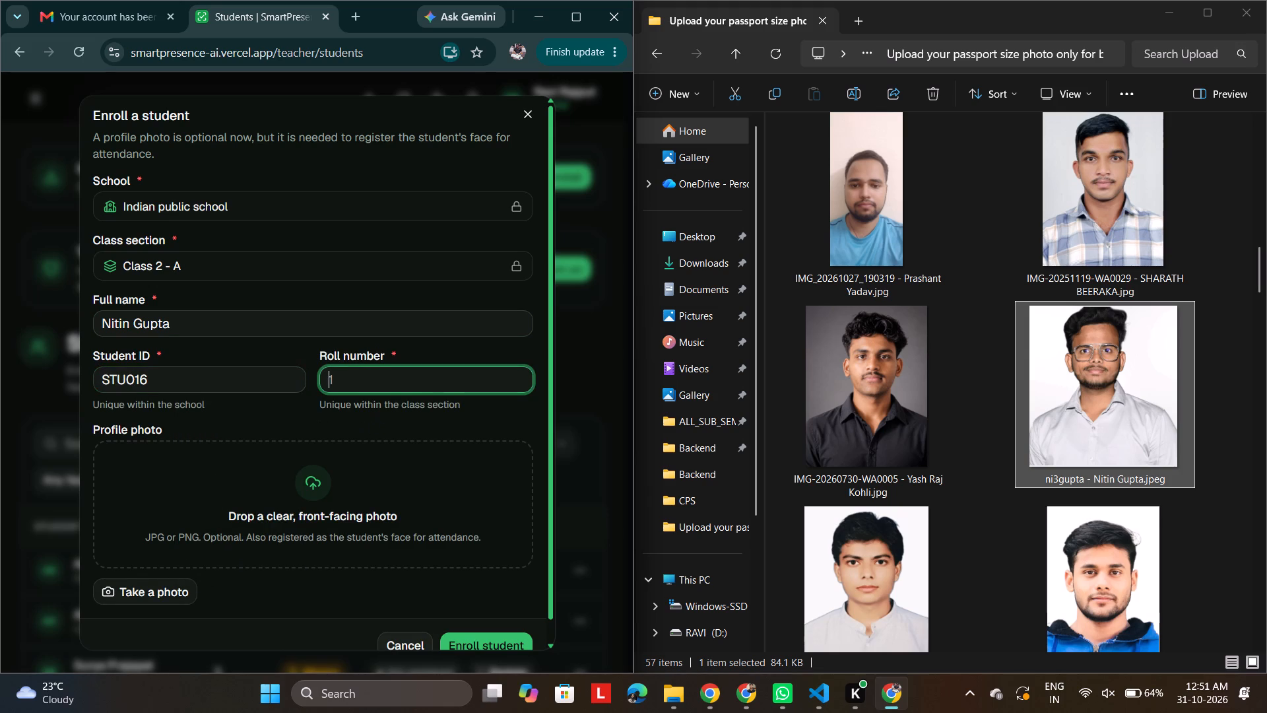
pyautogui.write('16')
pyautogui.press('Tab')
pyautogui.press('Tab')
pyautogui.press('Tab')
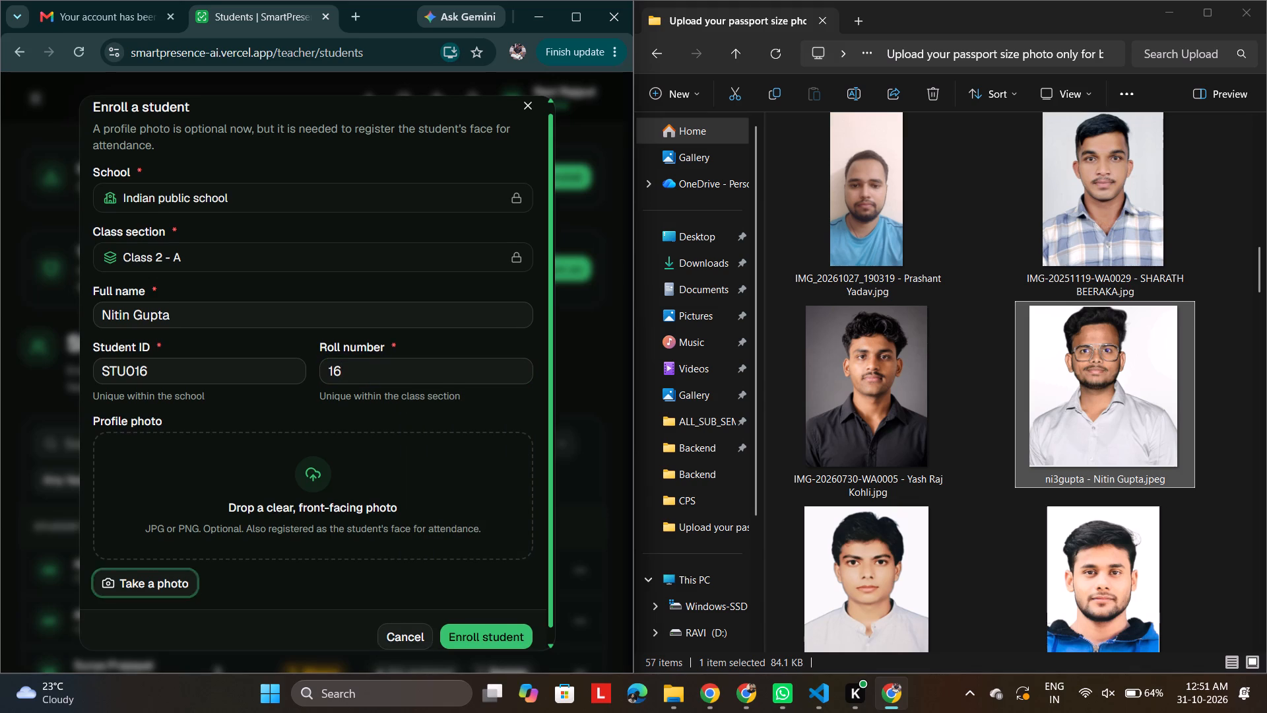
pyautogui.press('Tab')
pyautogui.press('Return')
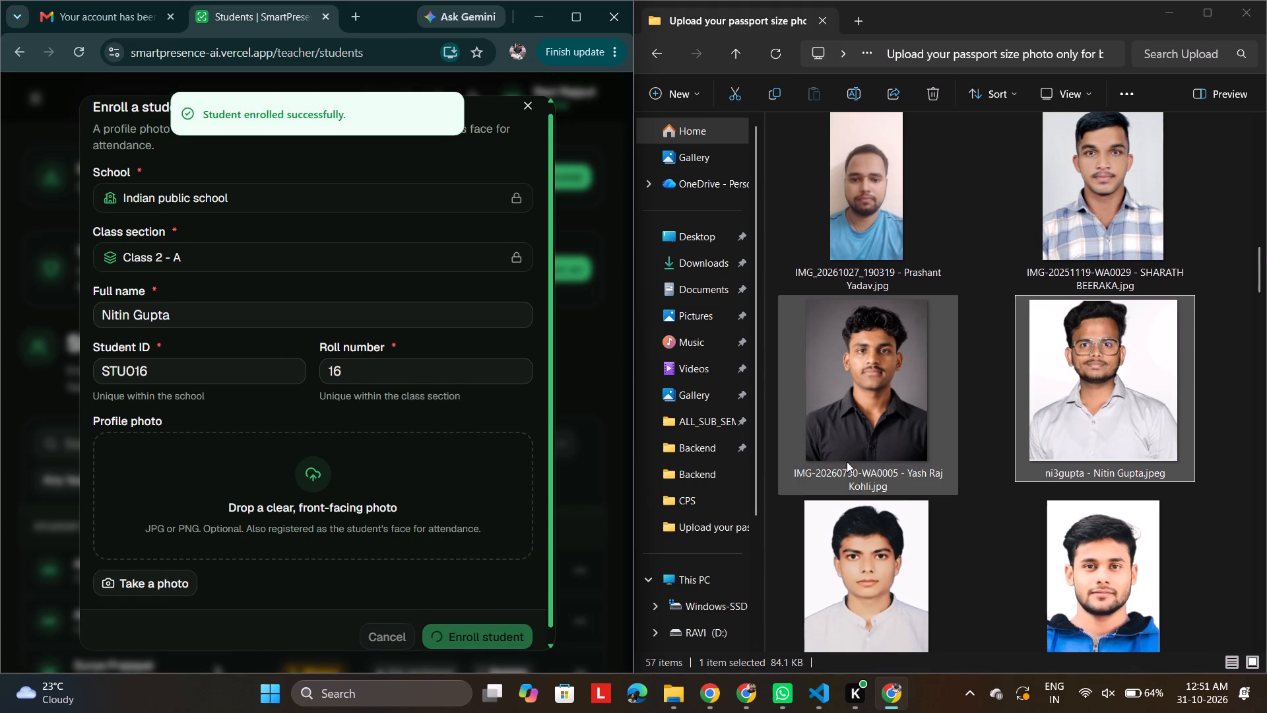
# Start a seventeenth enrolment and fill the full name from the next photo's file name, removing the "PHOTO -" prefix.
pyautogui.scroll(-3, 852, 464)
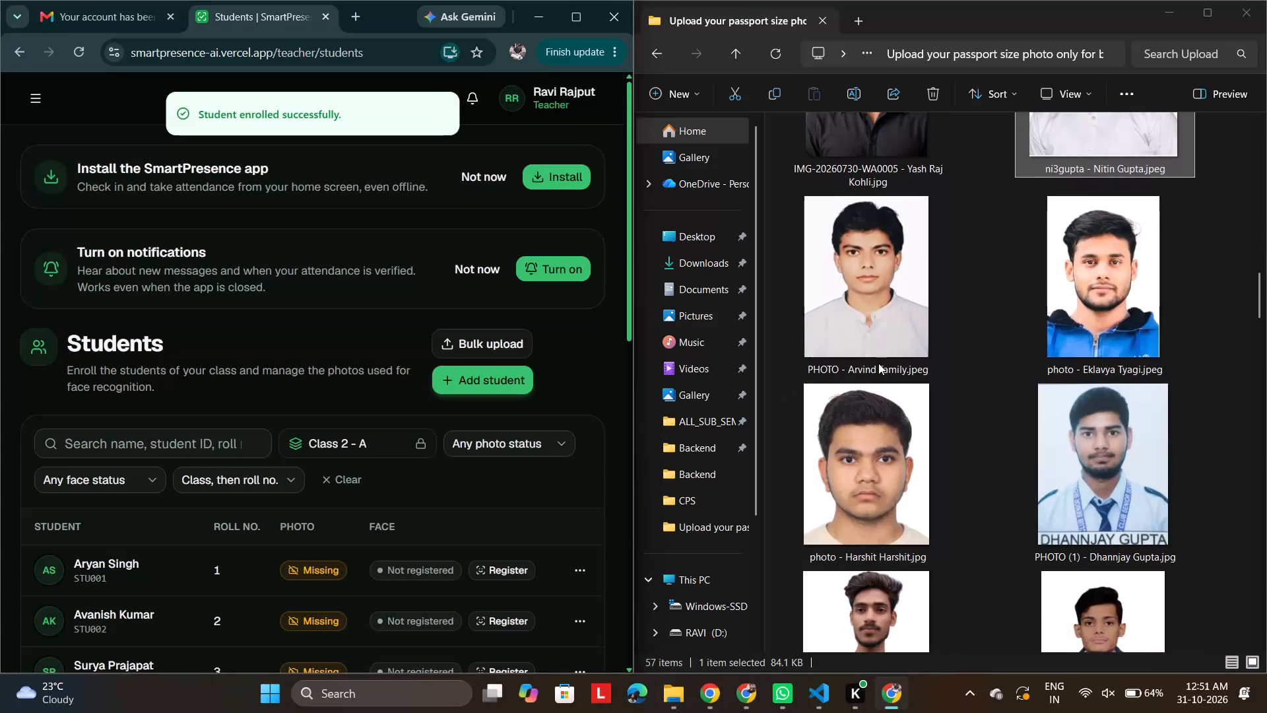
pyautogui.click(878, 363)
pyautogui.click(878, 370)
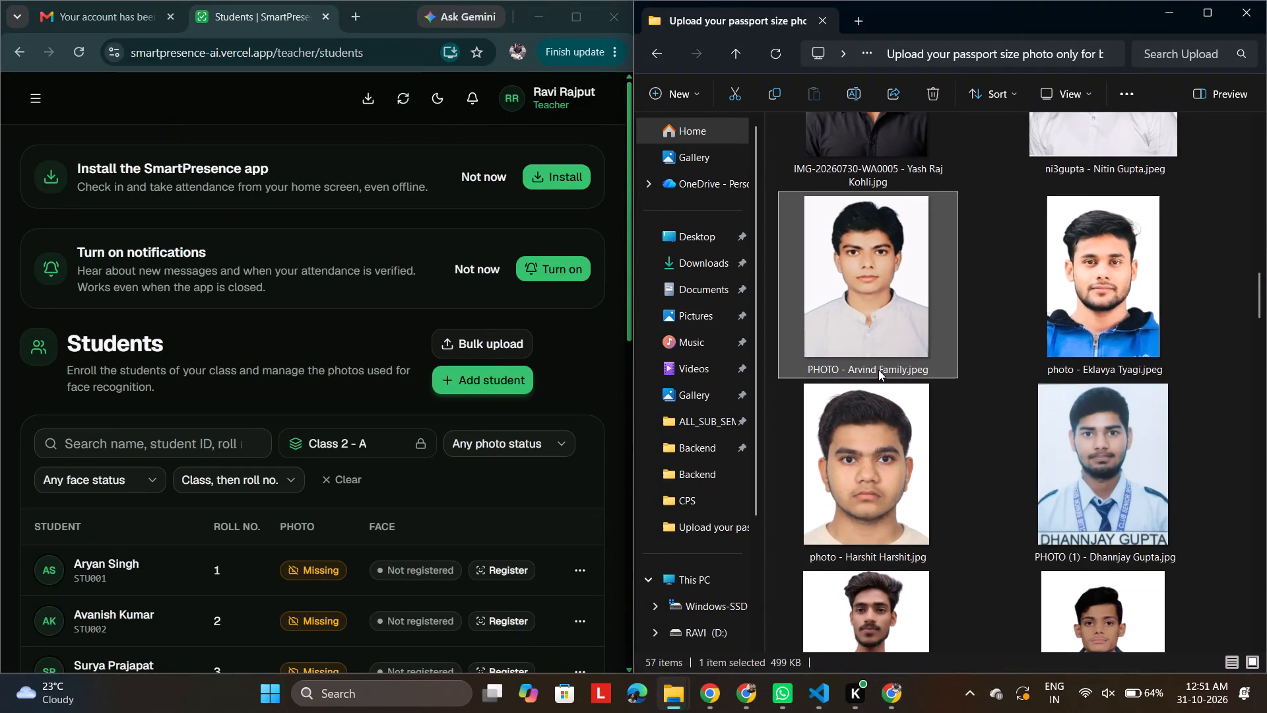
pyautogui.hotkey('ctrl', 'c')
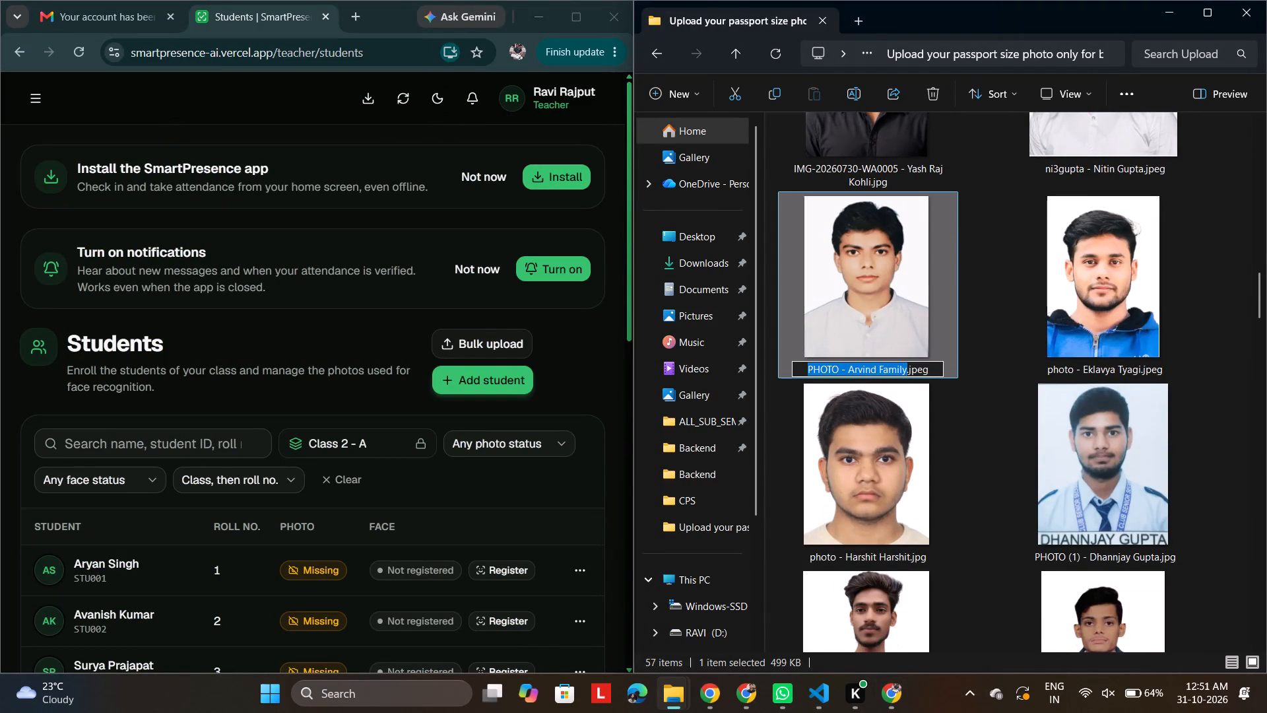
pyautogui.click(465, 377)
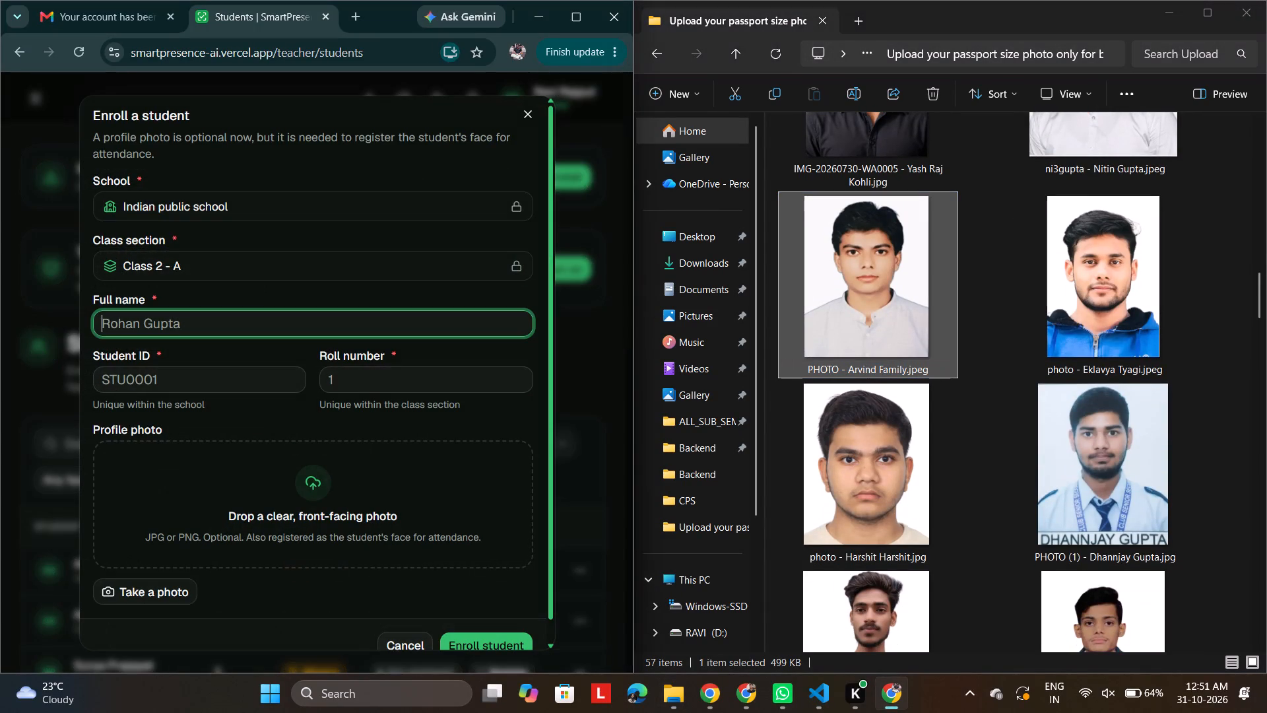
pyautogui.hotkey('ctrl', 'v')
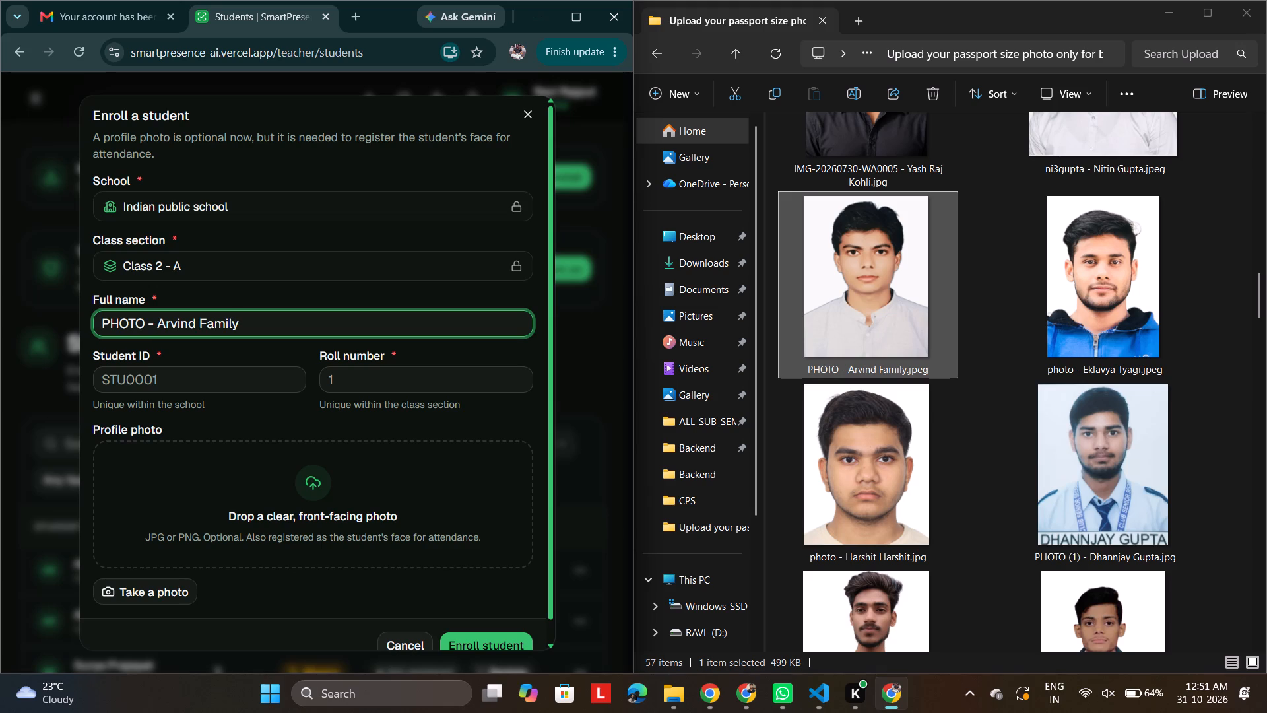
pyautogui.moveTo(157, 318); pyautogui.dragTo(94, 323)
pyautogui.press('BackSpace')
# Set the student ID to STU017 and roll number to 17, and enroll the seventeenth student without a photo.
pyautogui.click(214, 368)
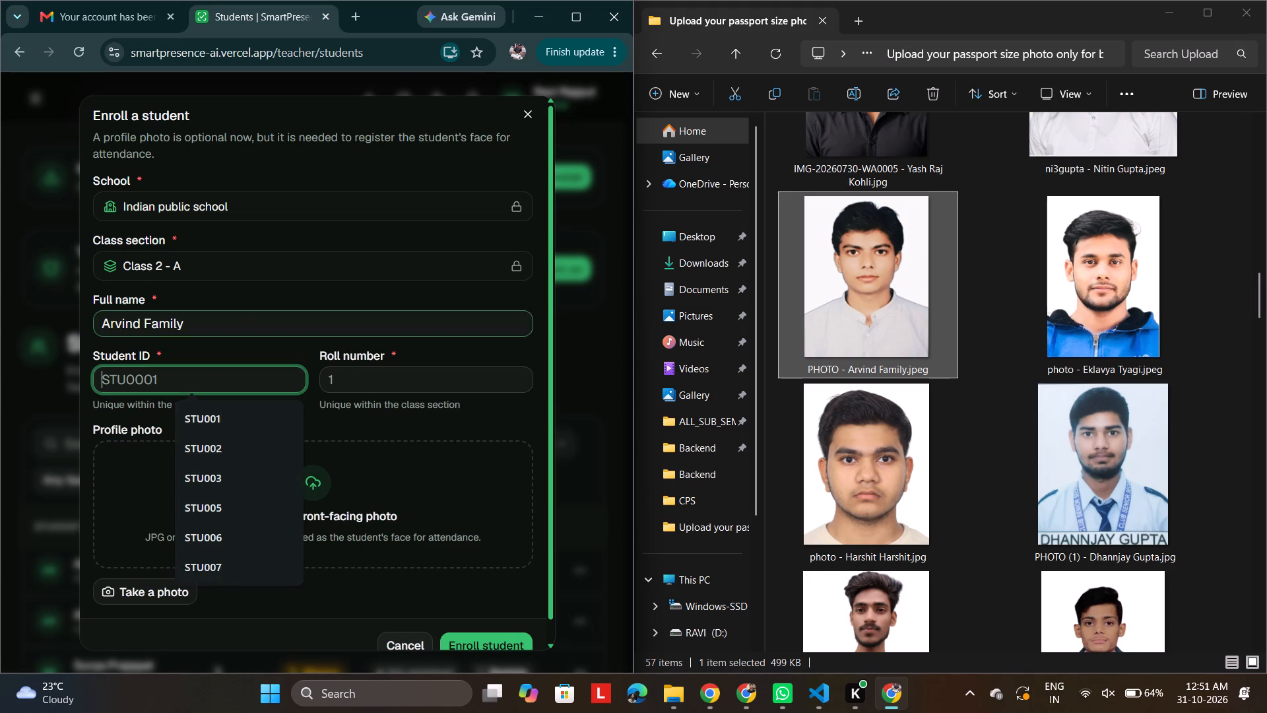
pyautogui.click(219, 416)
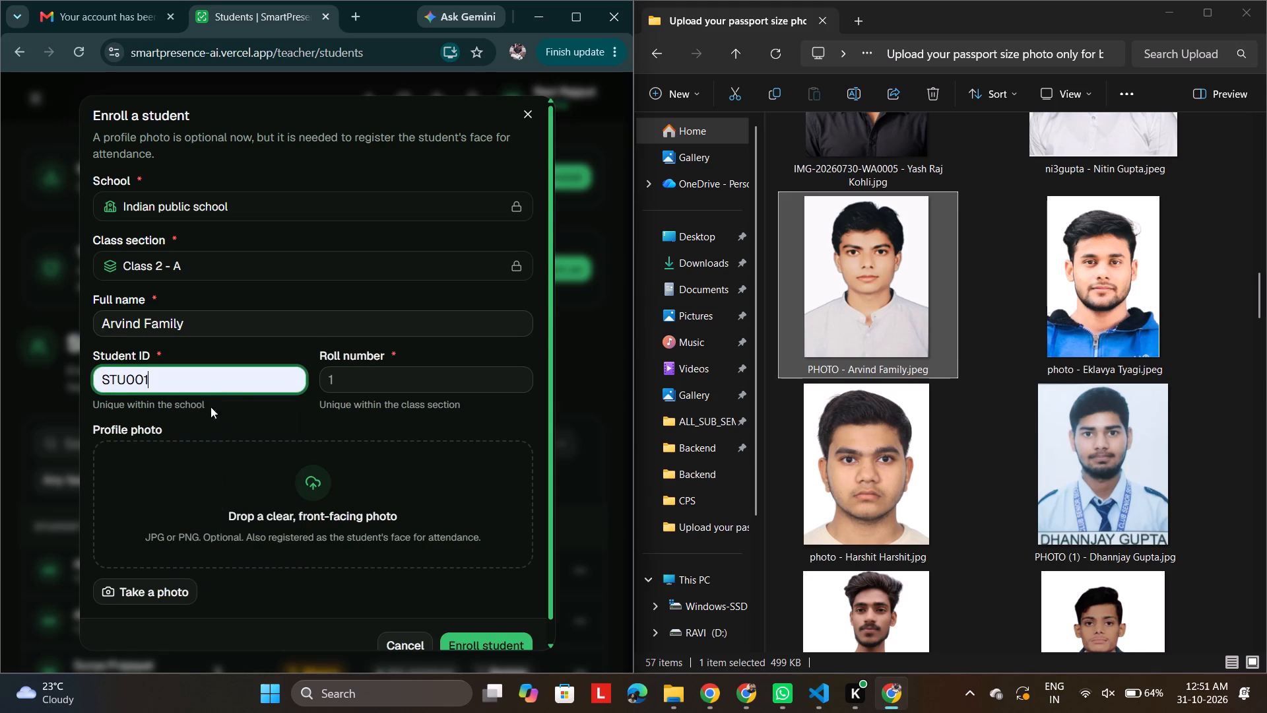
pyautogui.press('BackSpace')
pyautogui.press('BackSpace')
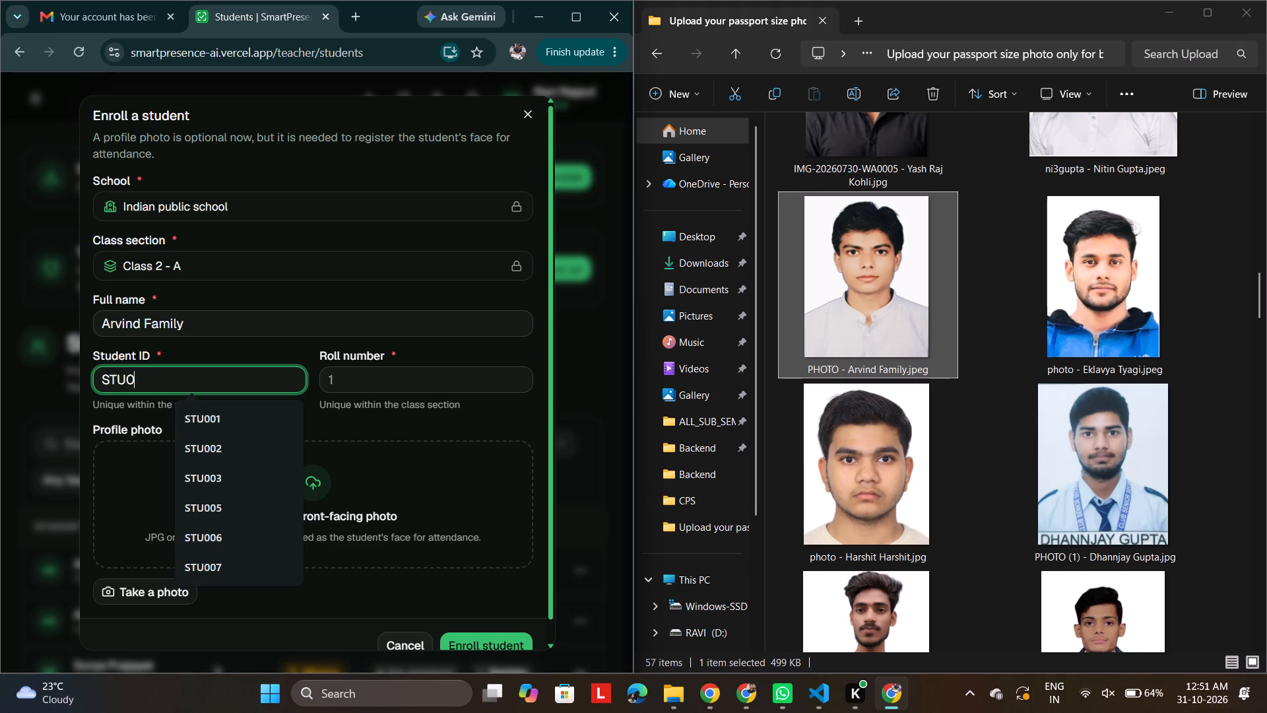
pyautogui.write('17')
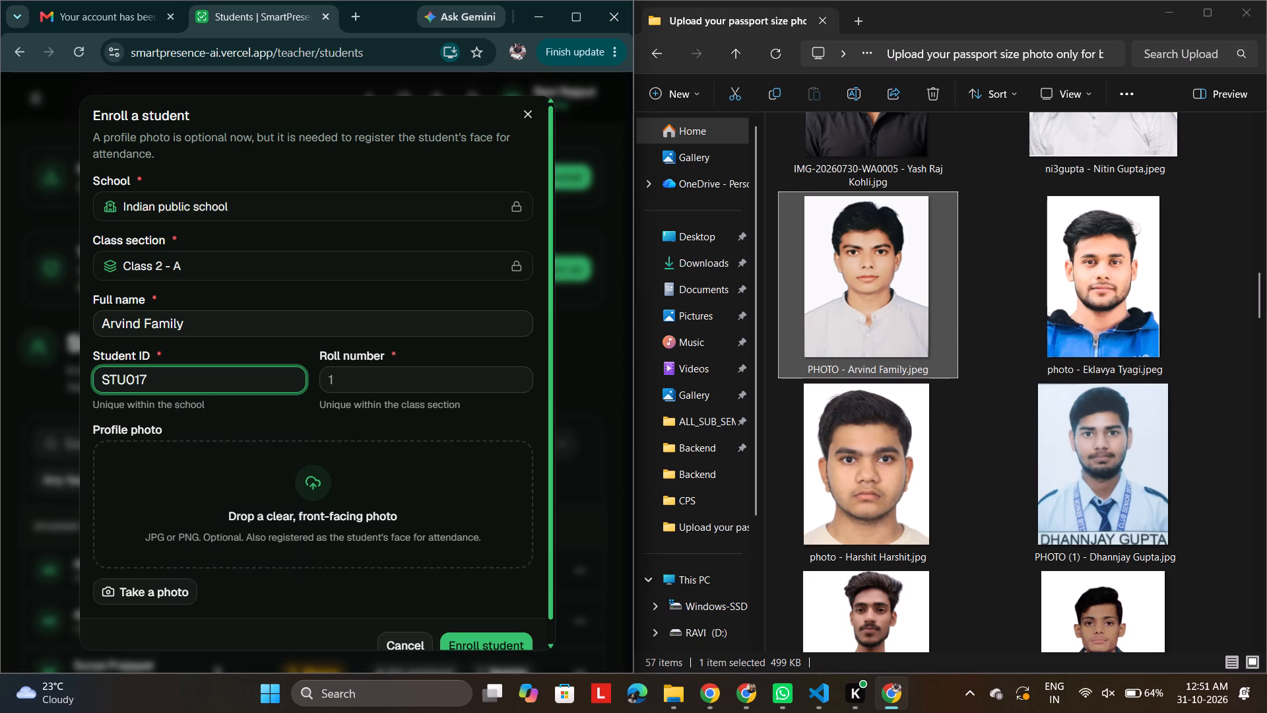
pyautogui.click(339, 387)
pyautogui.write('17')
pyautogui.press('Tab')
pyautogui.press('Tab')
pyautogui.press('Tab')
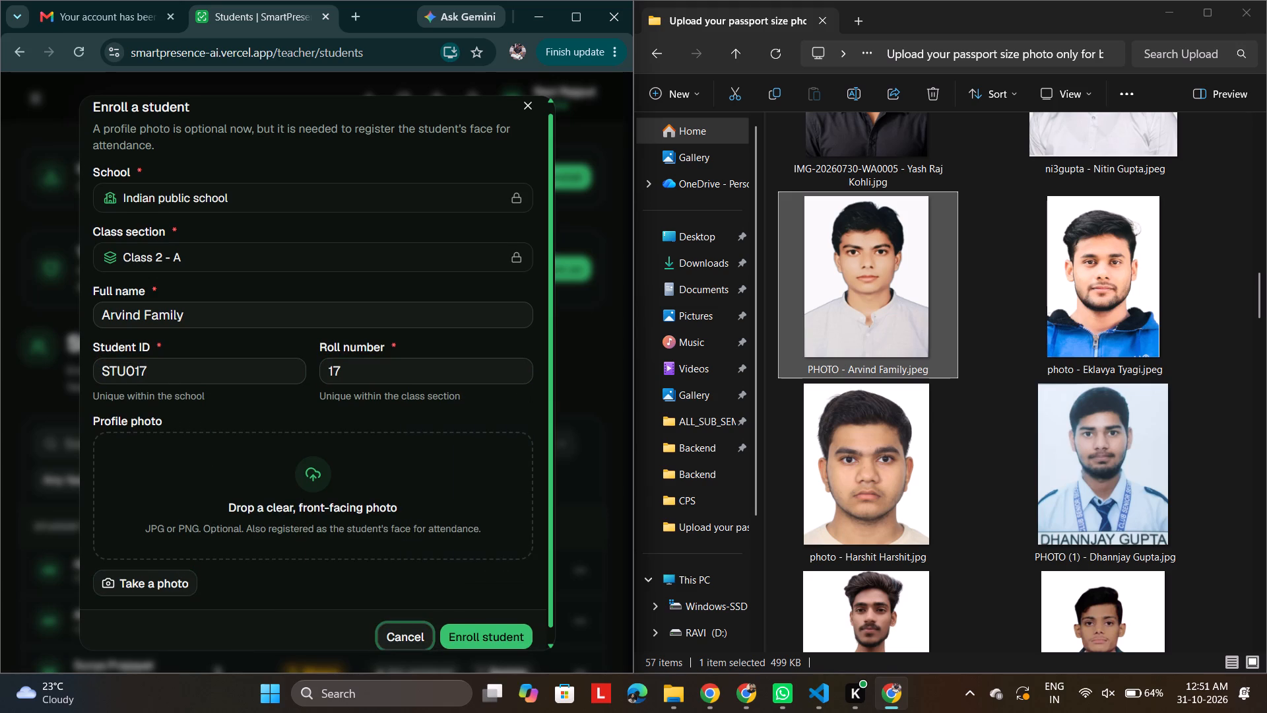
pyautogui.press('Tab')
pyautogui.press('Return')
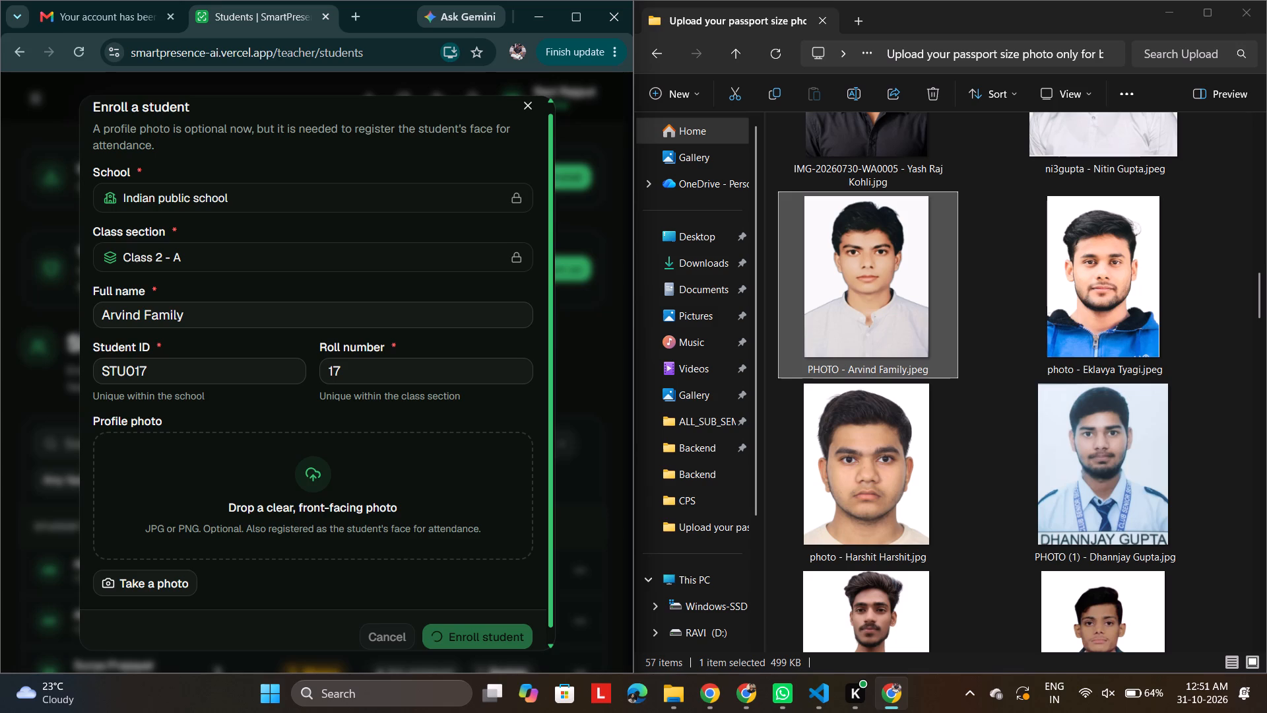
# Start an eighteenth enrolment and fill the full name from the next photo's file name, removing the "photo -" prefix.
pyautogui.click(1051, 368)
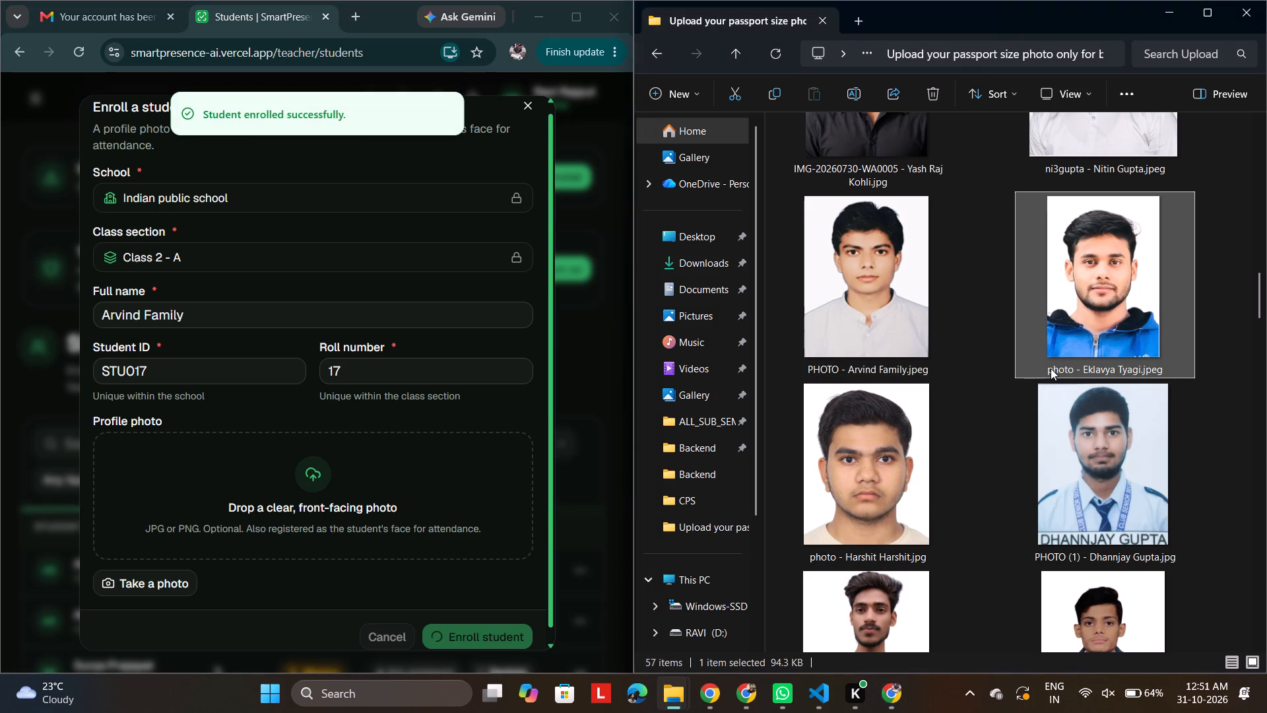
pyautogui.click(1051, 368)
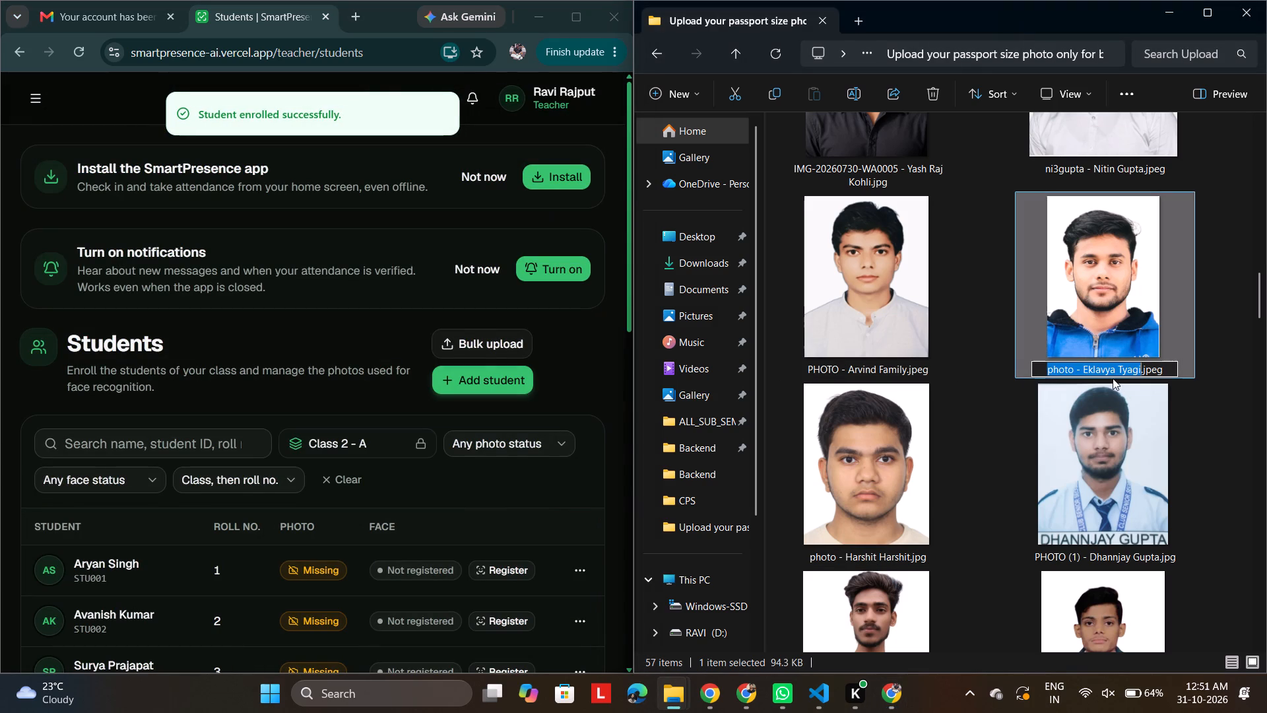
pyautogui.hotkey('ctrl', 'c')
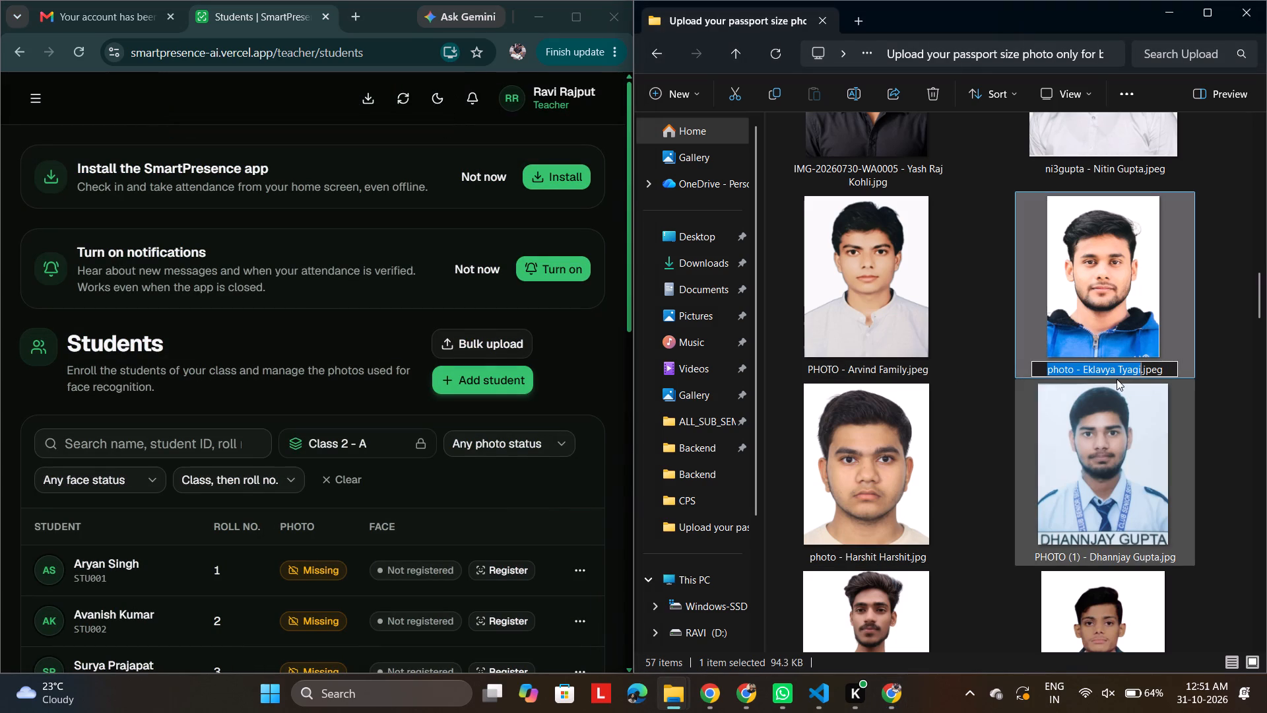
pyautogui.click(494, 395)
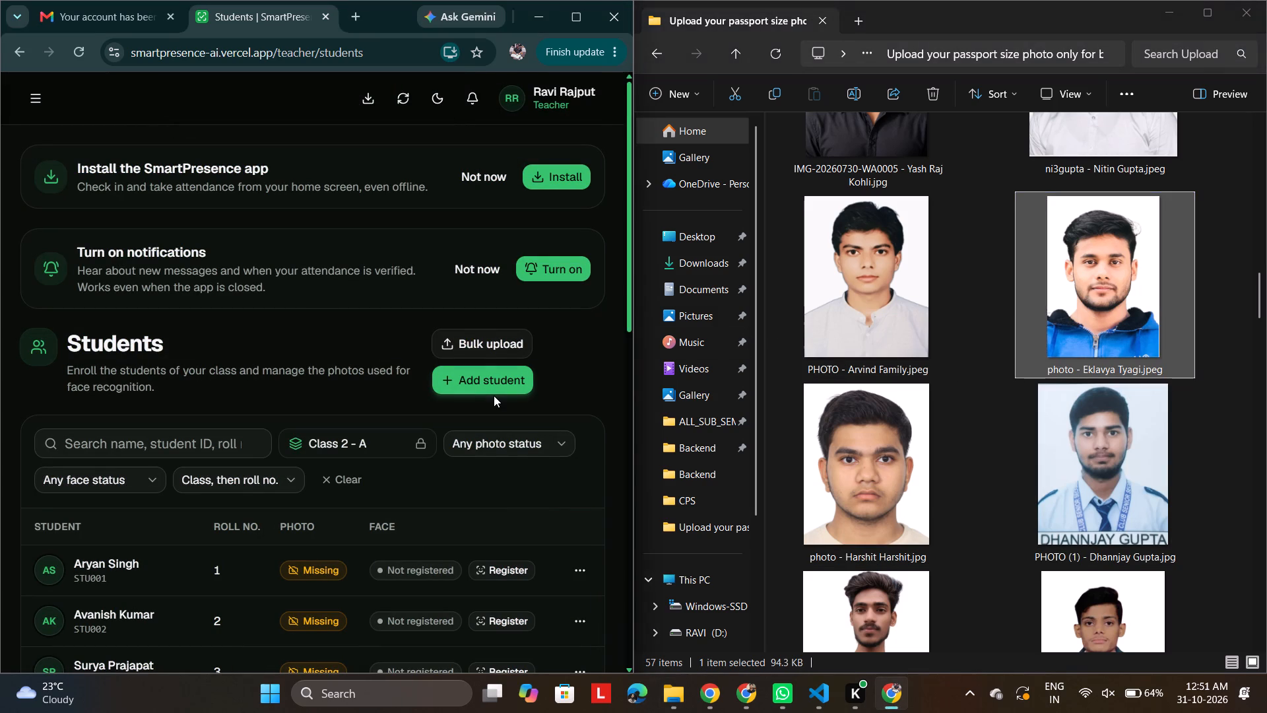
pyautogui.click(485, 383)
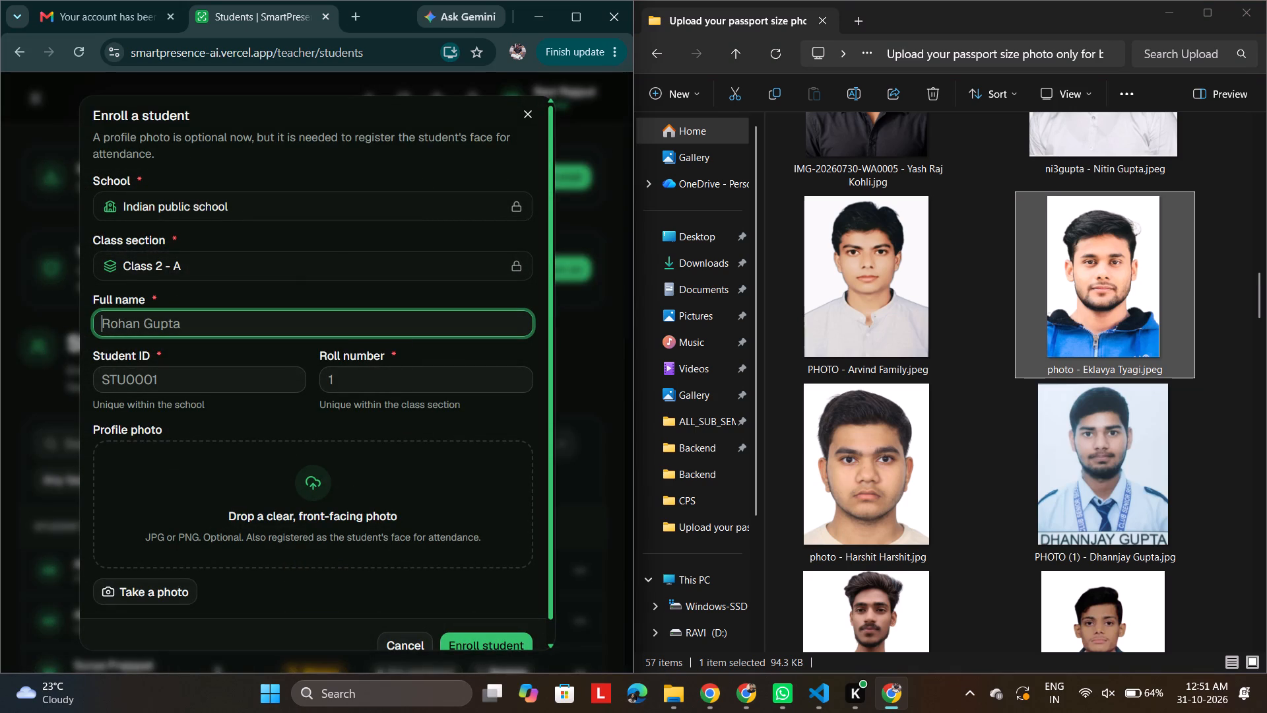
pyautogui.hotkey('ctrl', 'v')
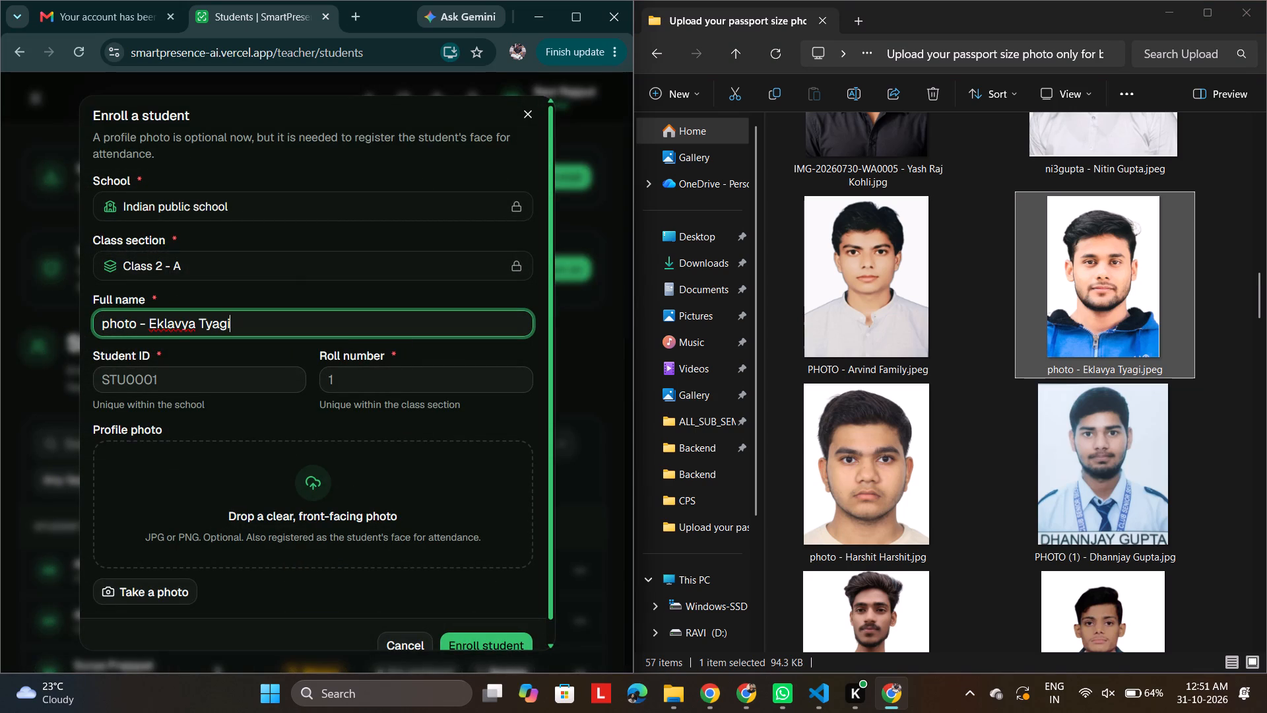
pyautogui.moveTo(146, 322); pyautogui.dragTo(54, 341)
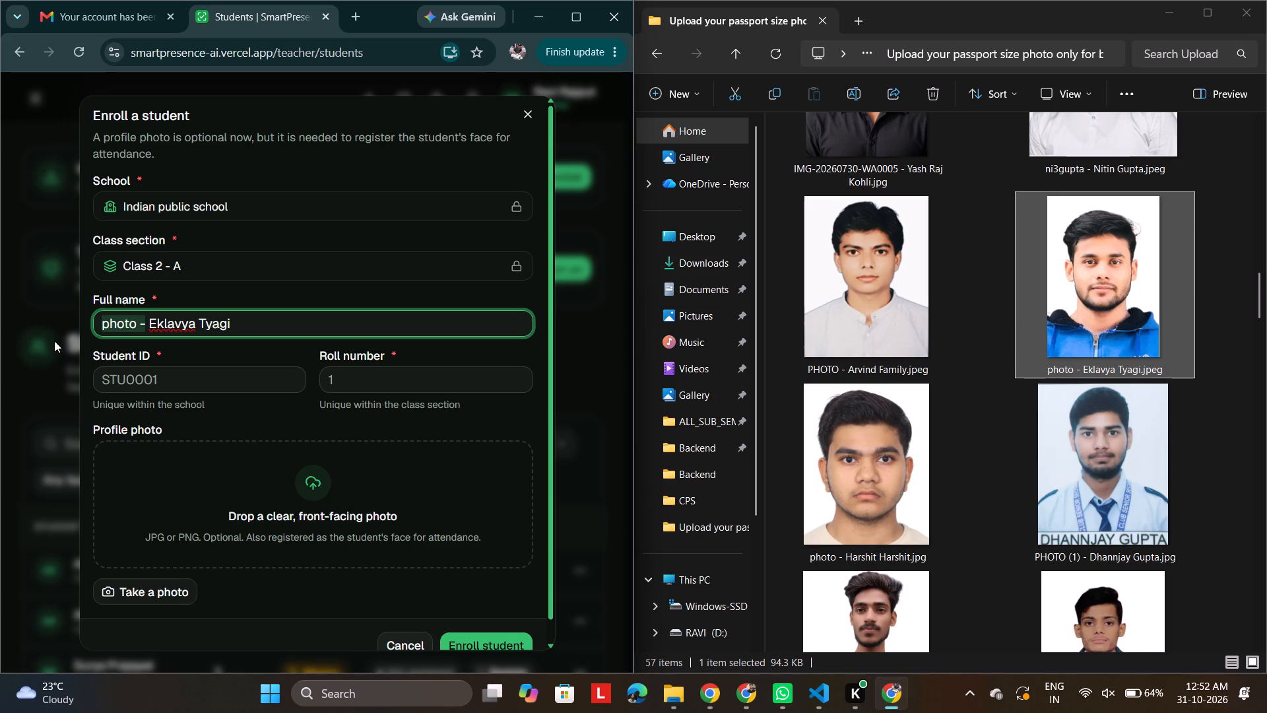
pyautogui.press('BackSpace')
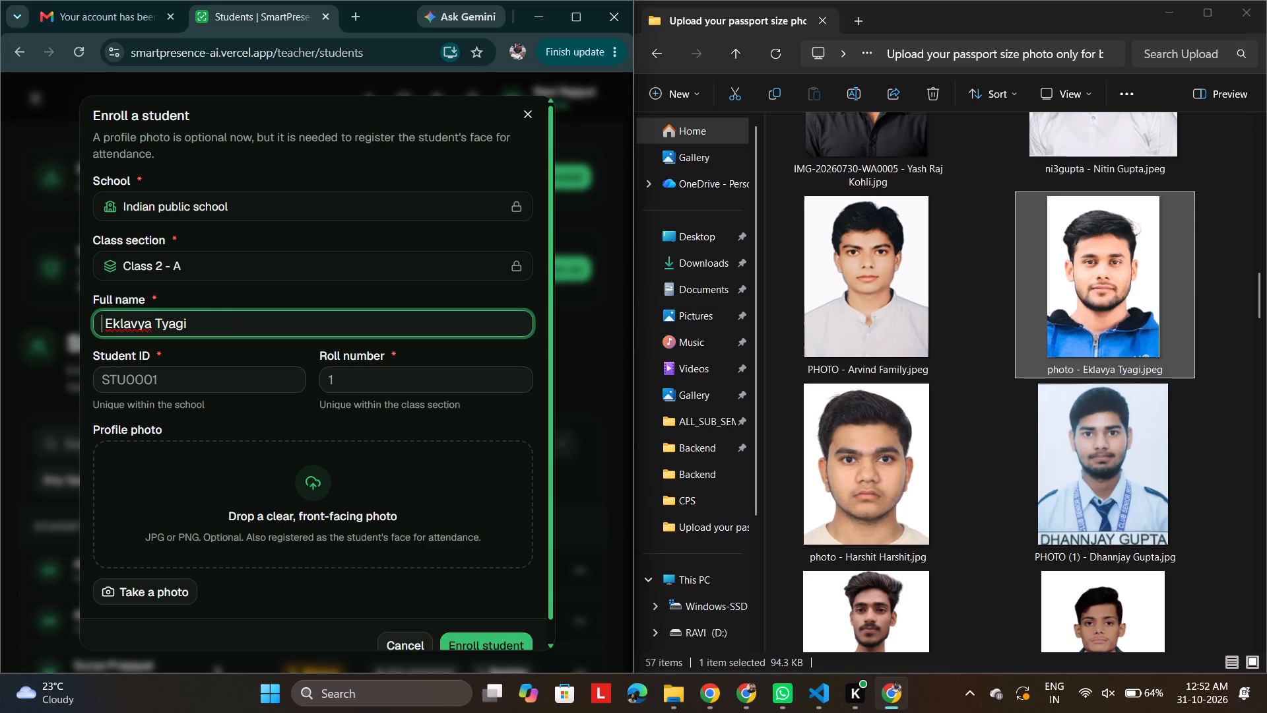
pyautogui.press('Right')
pyautogui.press('BackSpace')
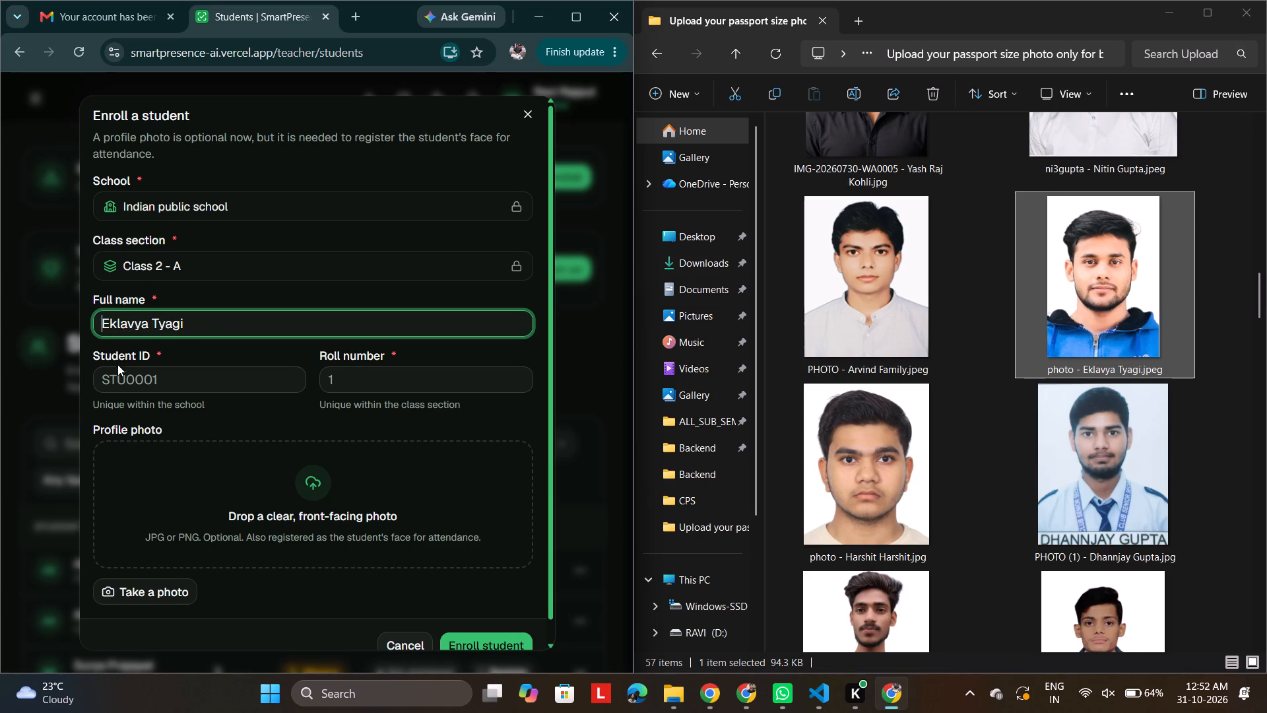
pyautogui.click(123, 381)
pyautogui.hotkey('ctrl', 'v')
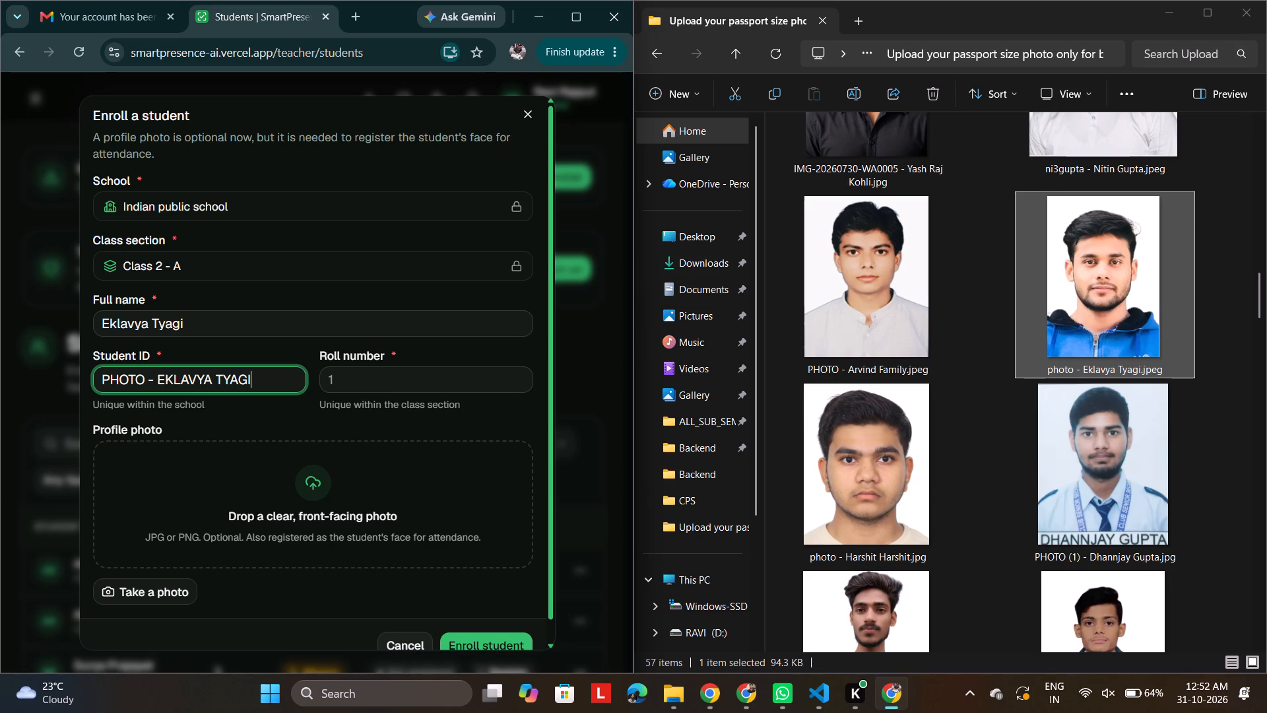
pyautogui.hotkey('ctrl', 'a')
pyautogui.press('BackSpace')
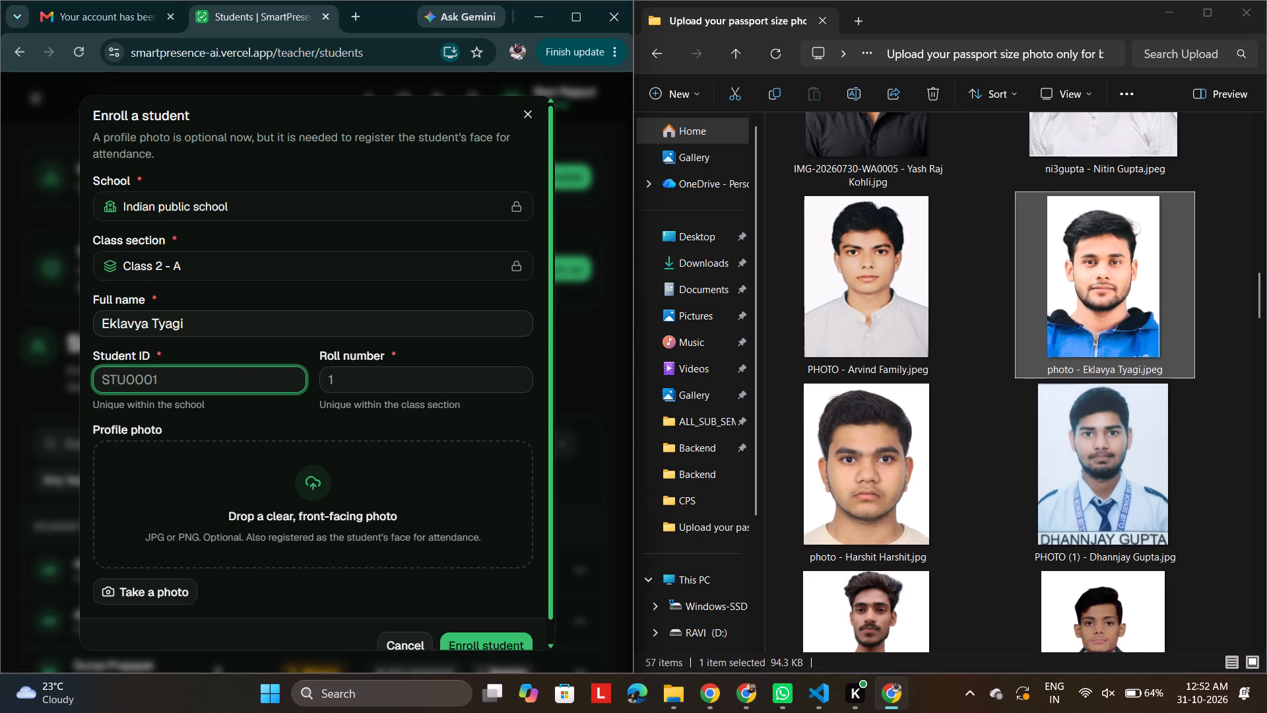
# Set the student ID to STU018 and roll number to 18, and enroll the eighteenth student without a photo.
pyautogui.click(160, 371)
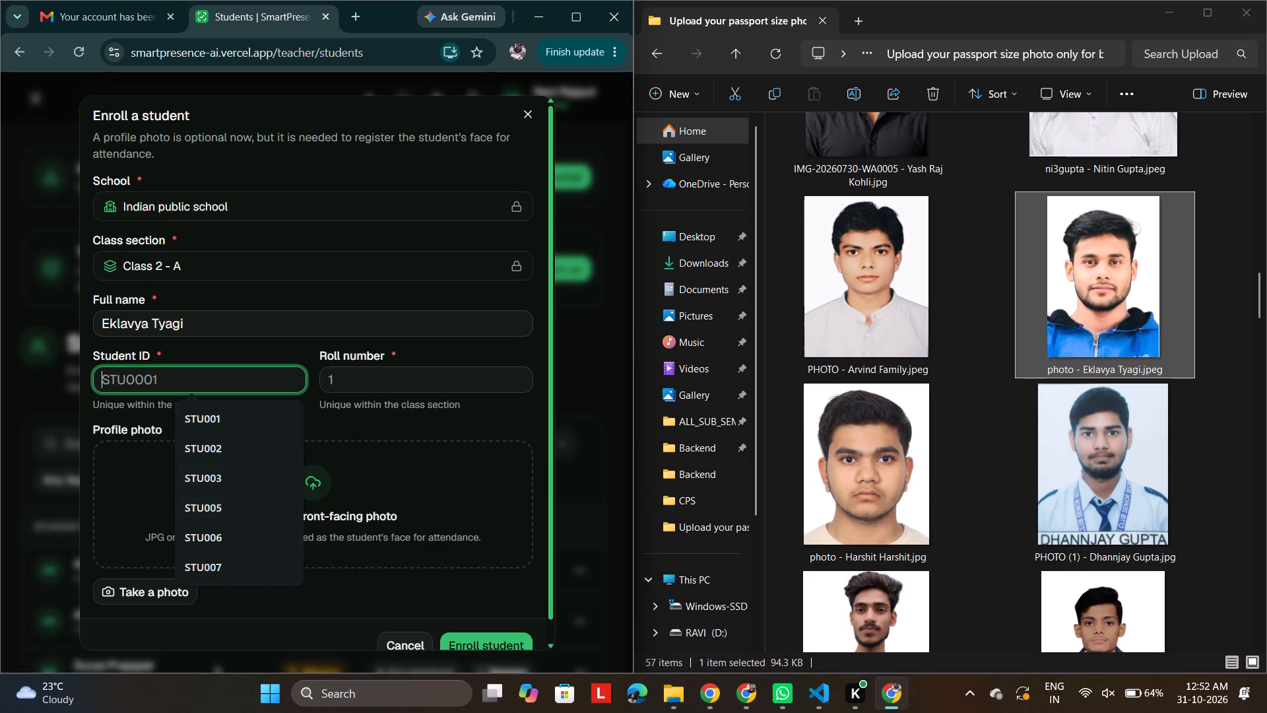
pyautogui.click(207, 417)
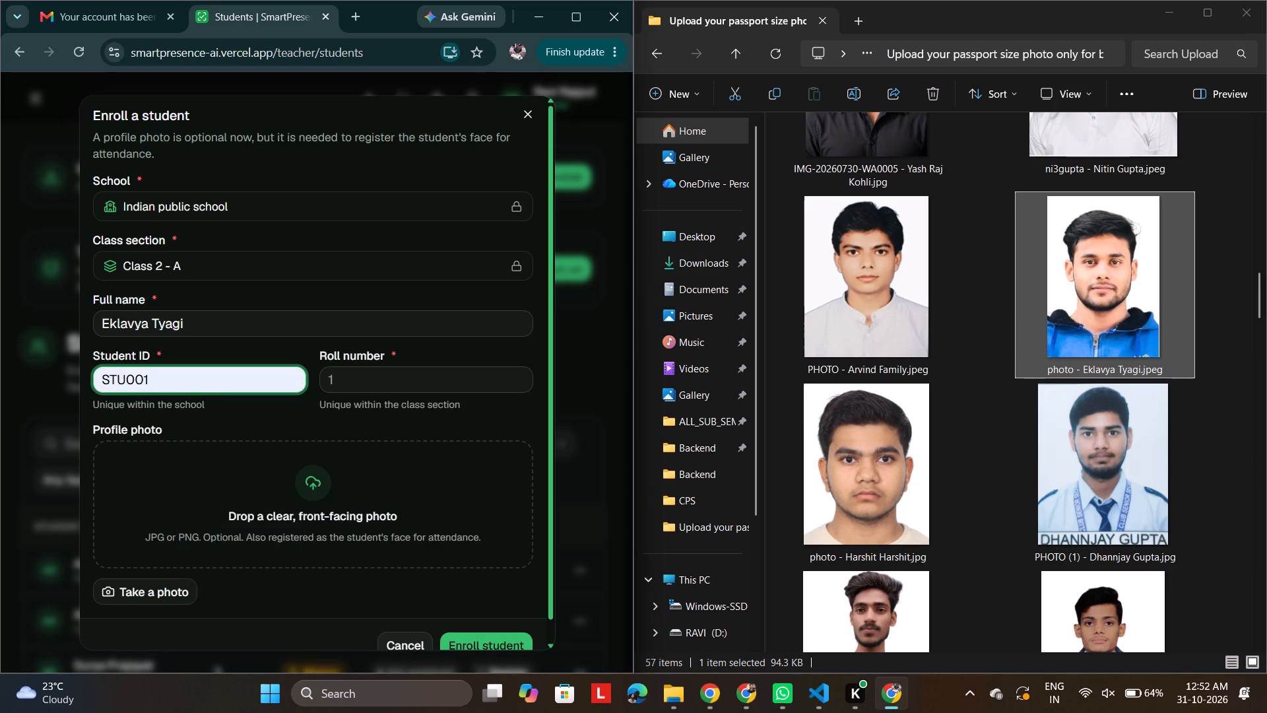
pyautogui.click(177, 386)
pyautogui.press('BackSpace')
pyautogui.press('BackSpace')
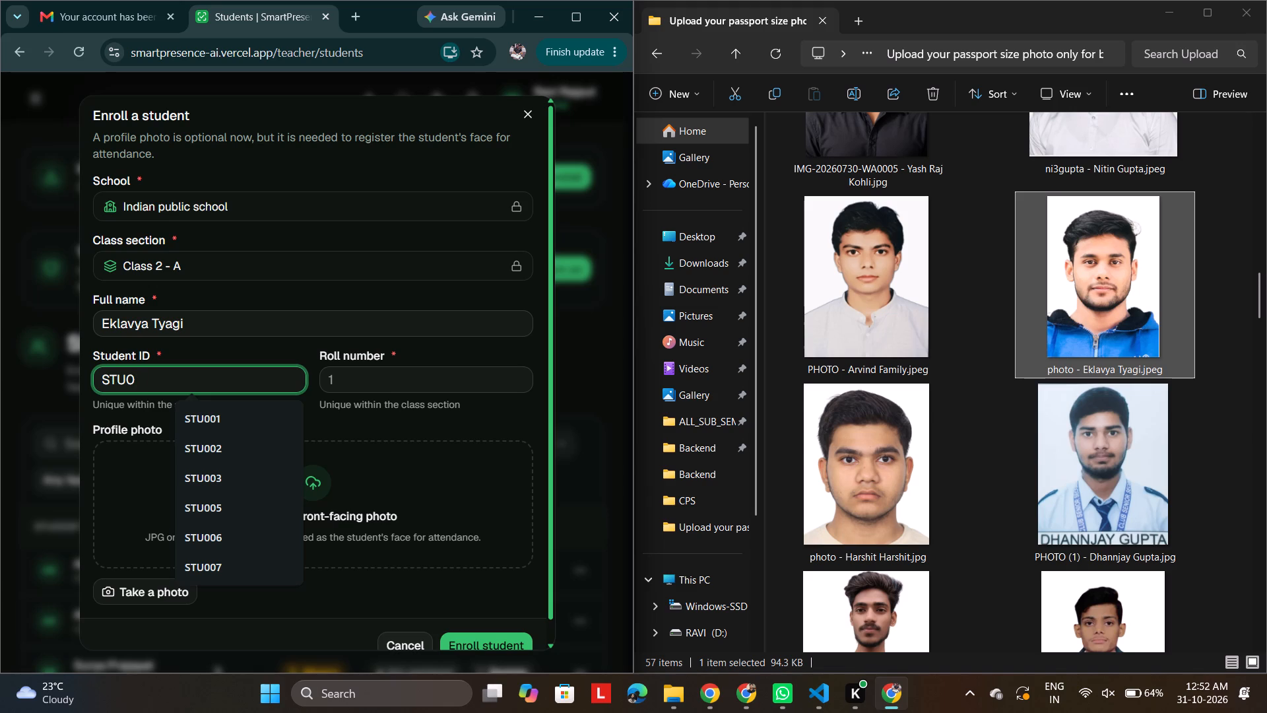
pyautogui.press('1')
pyautogui.press('8')
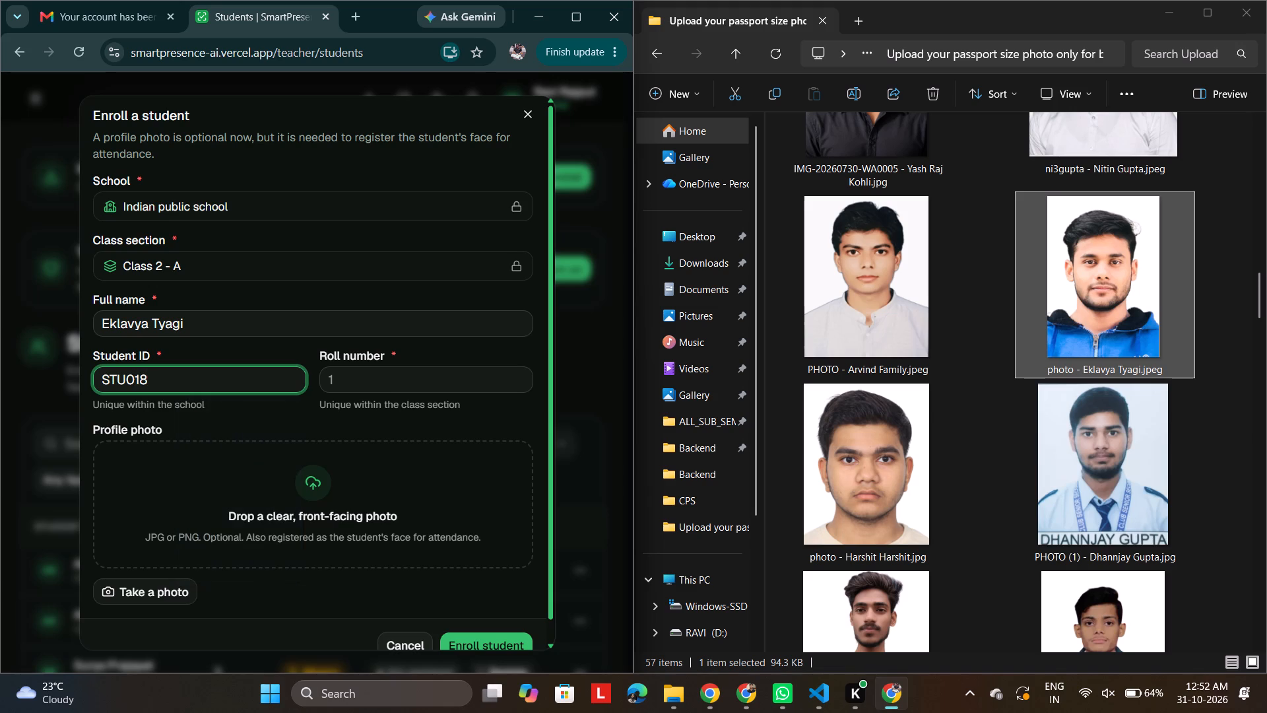
pyautogui.press('Tab')
pyautogui.press('1')
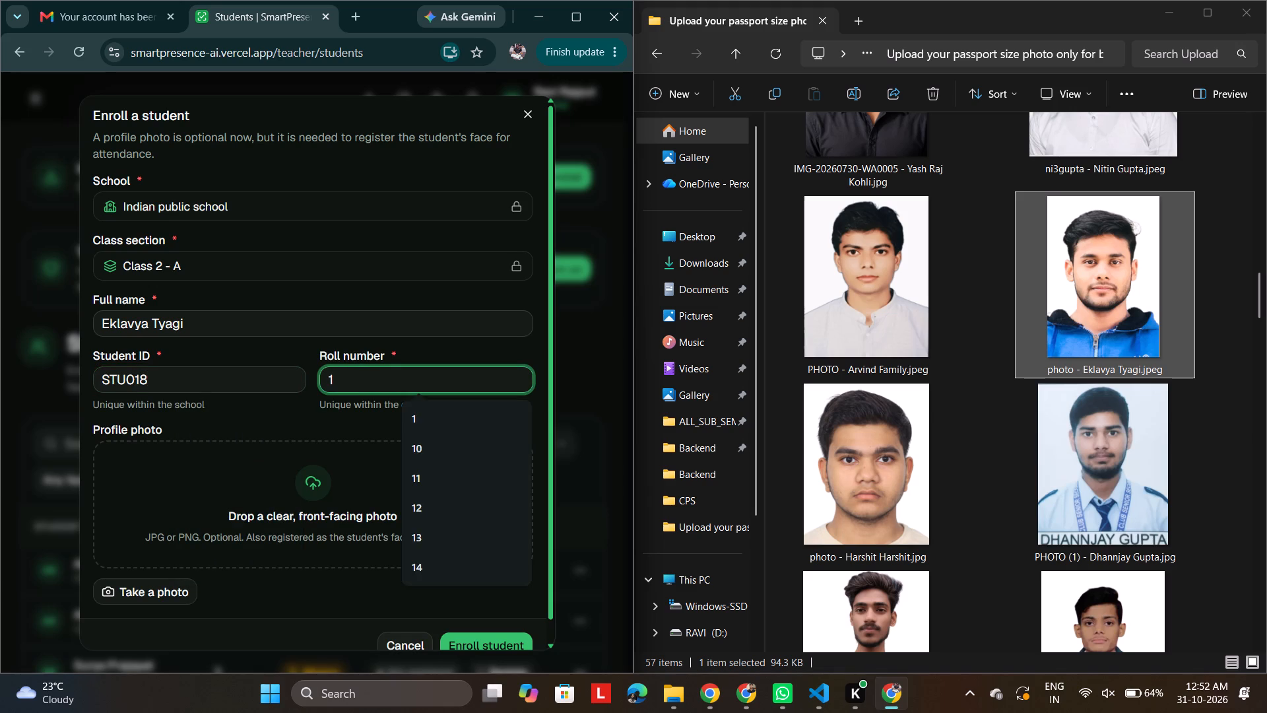
pyautogui.press('8')
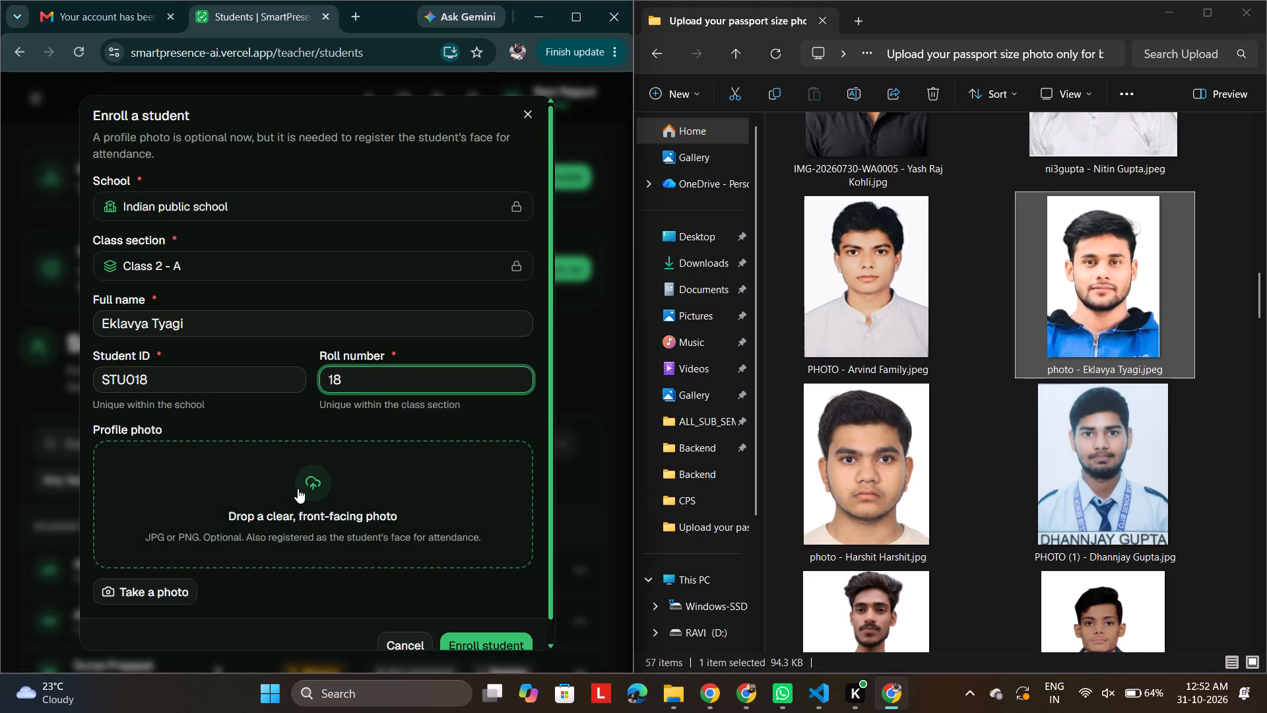
pyautogui.press('Tab')
pyautogui.press('Tab')
pyautogui.press('Tab')
pyautogui.press('Tab')
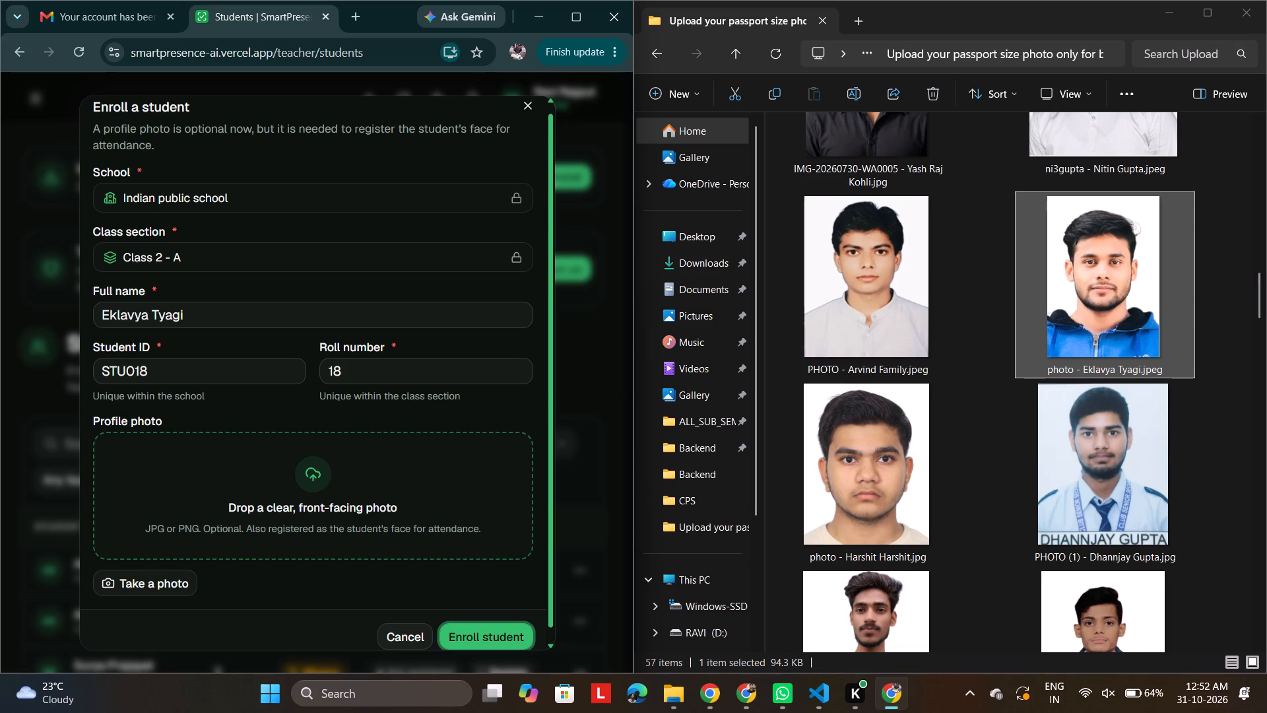
pyautogui.press('Return')
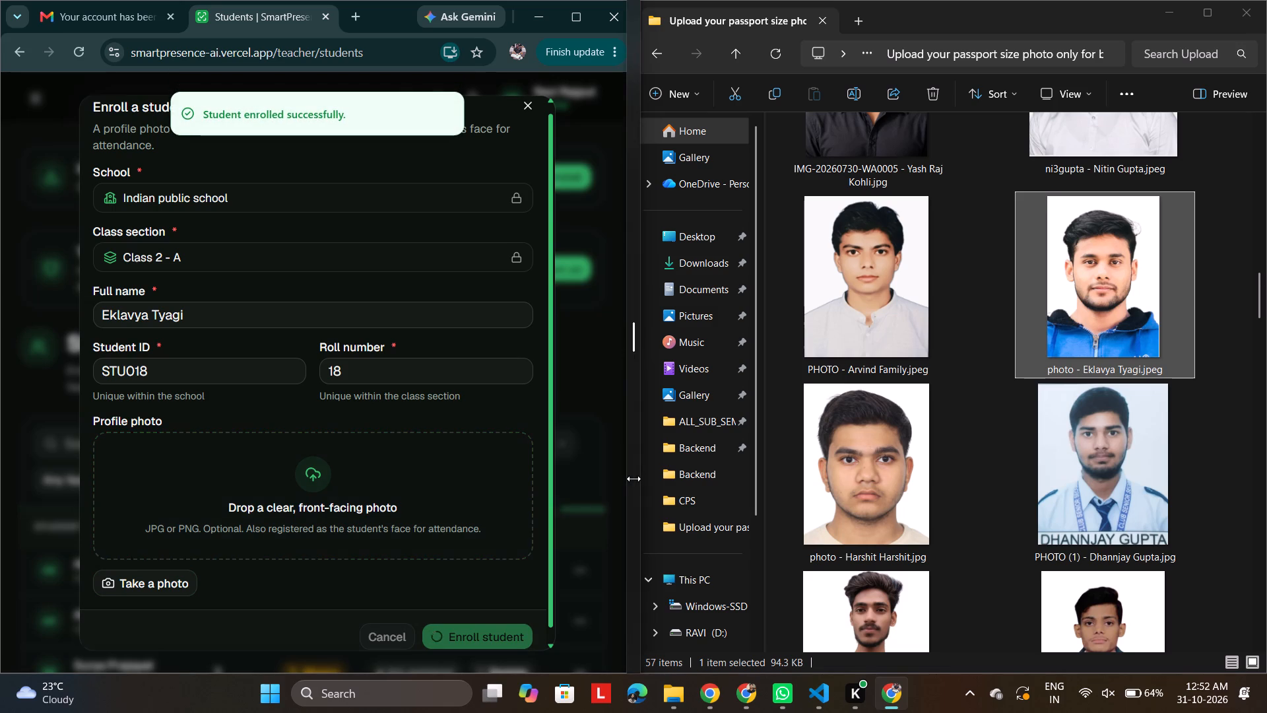
# Start a nineteenth enrolment and fill the full name from the next photo's file name, replacing the "photo -" prefix with a leading space.
pyautogui.click(845, 553)
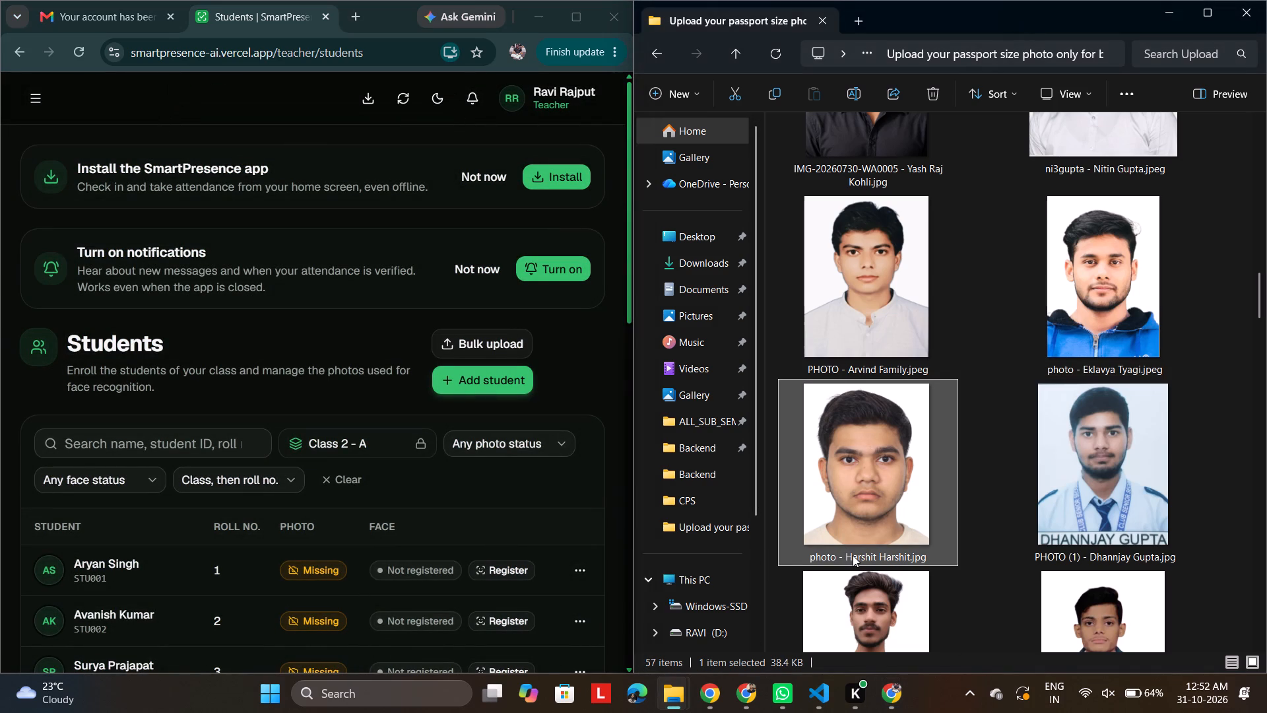
pyautogui.click(853, 555)
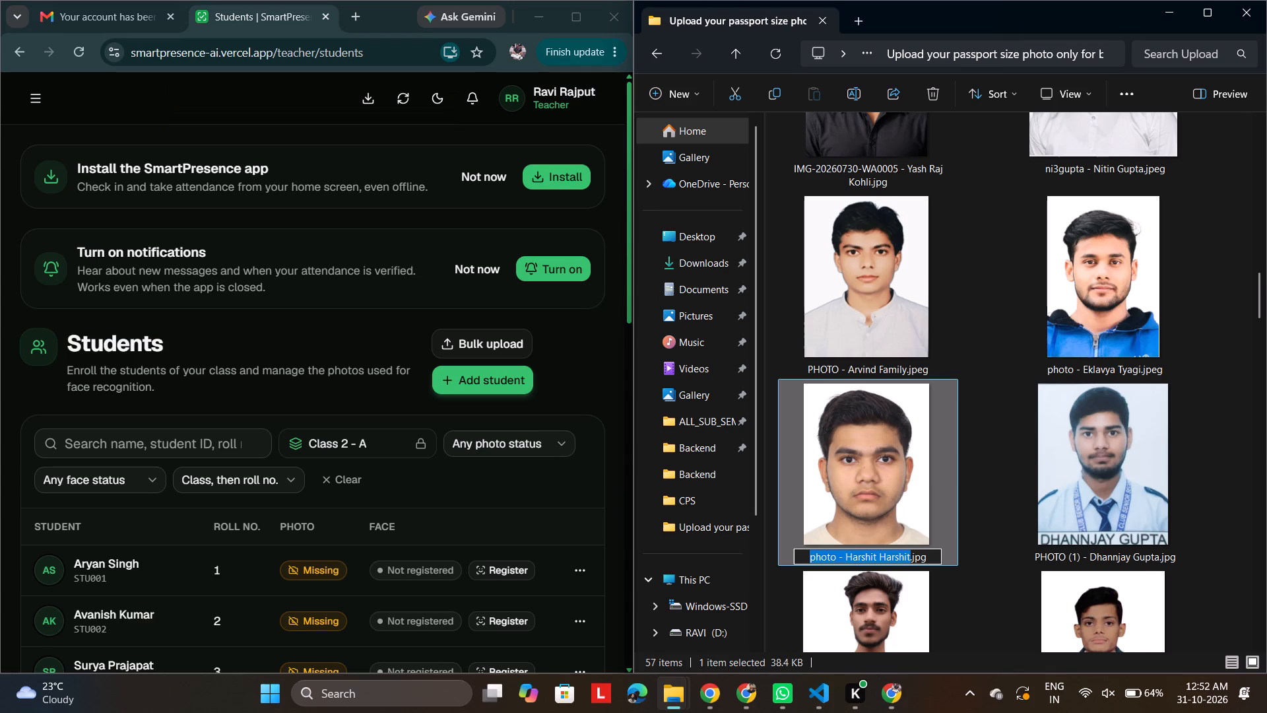
pyautogui.hotkey('ctrl', 'c')
pyautogui.click(470, 388)
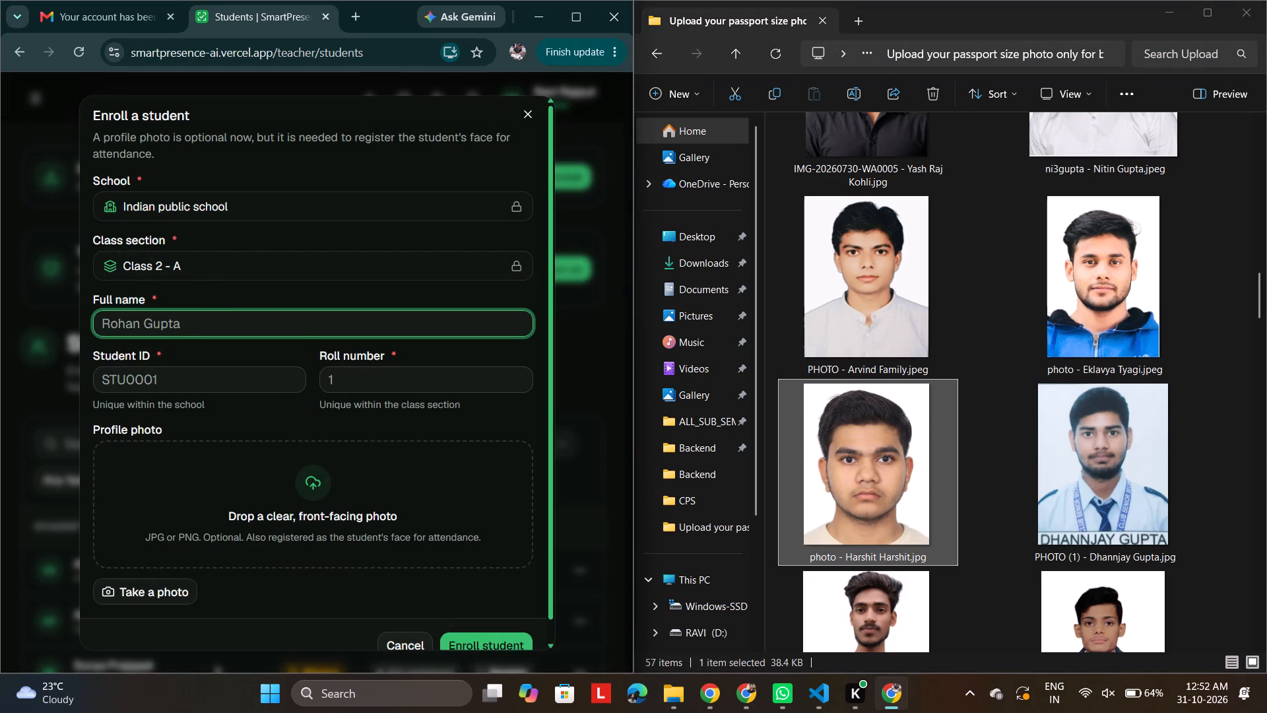
pyautogui.click(216, 314)
pyautogui.hotkey('ctrl', 'v')
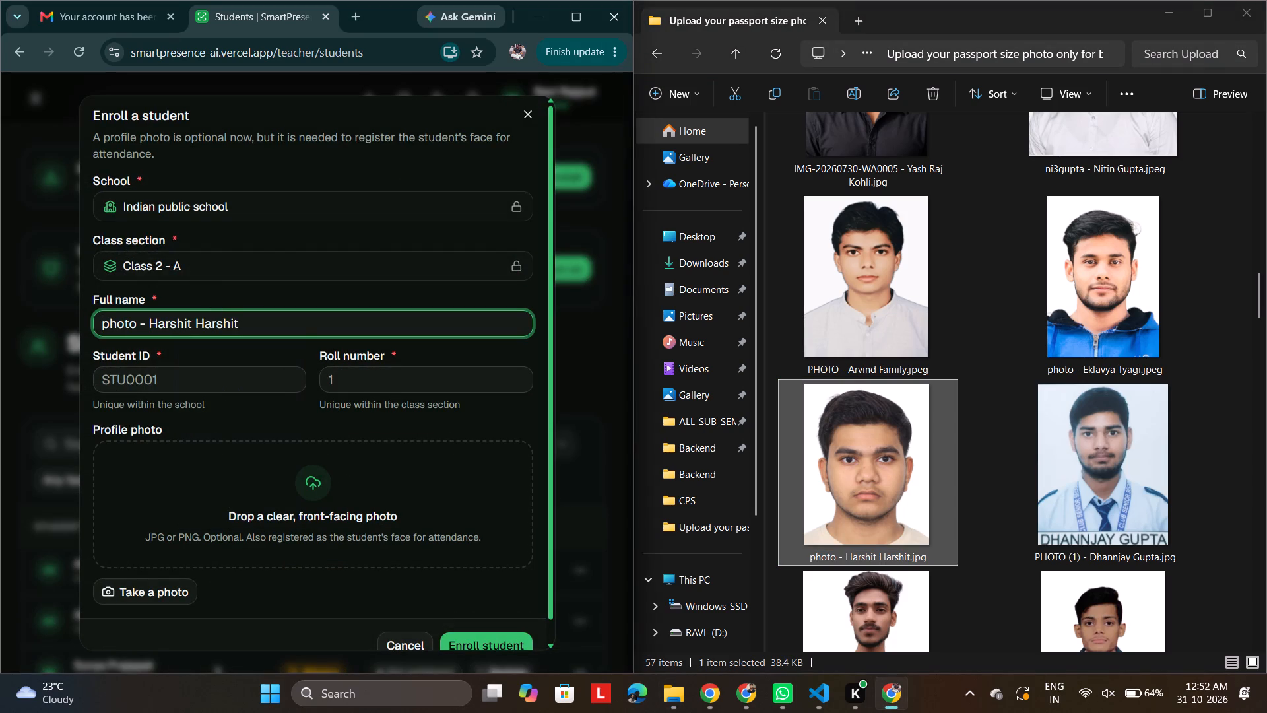
pyautogui.moveTo(150, 323); pyautogui.dragTo(71, 328)
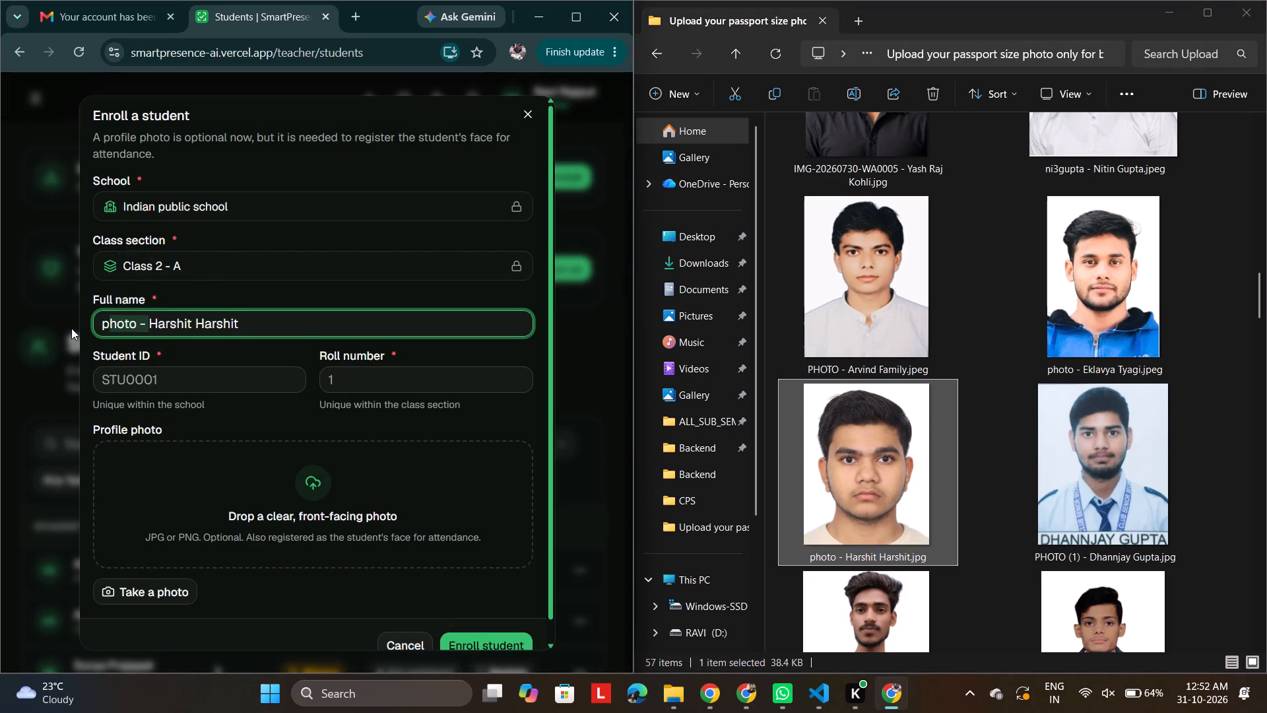
pyautogui.press('BackSpace')
pyautogui.click(191, 391)
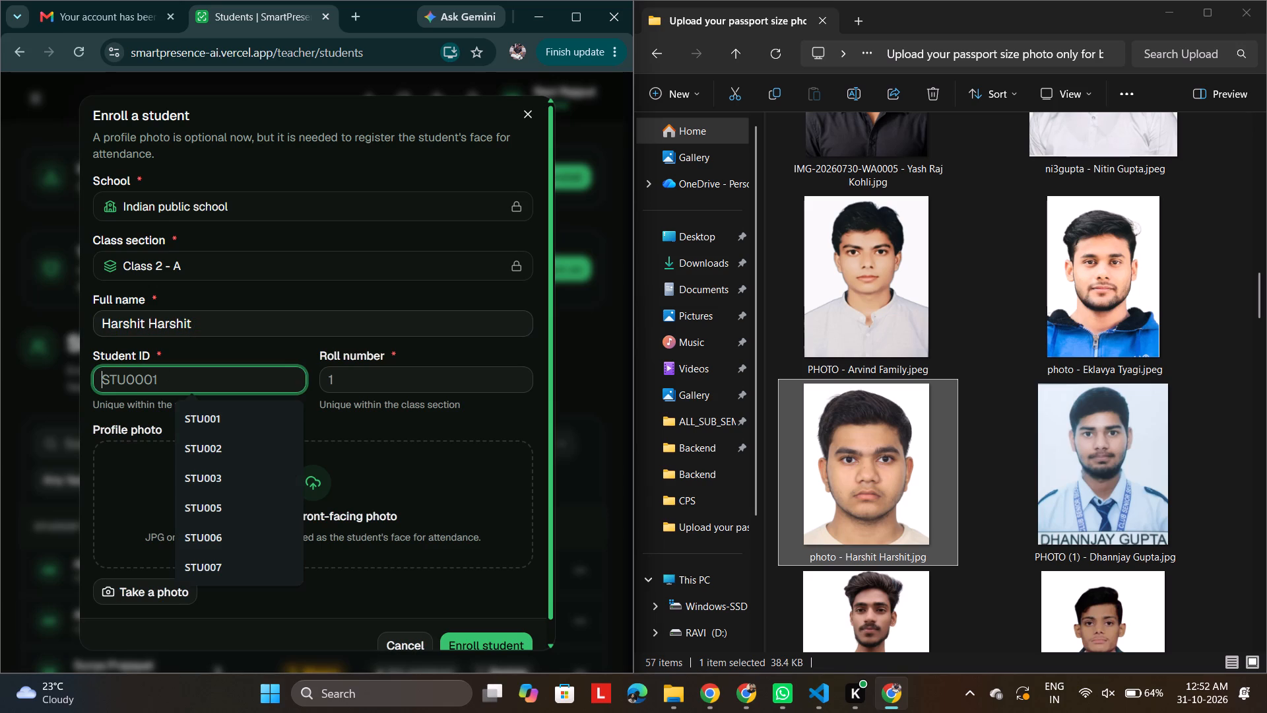
pyautogui.click(104, 323)
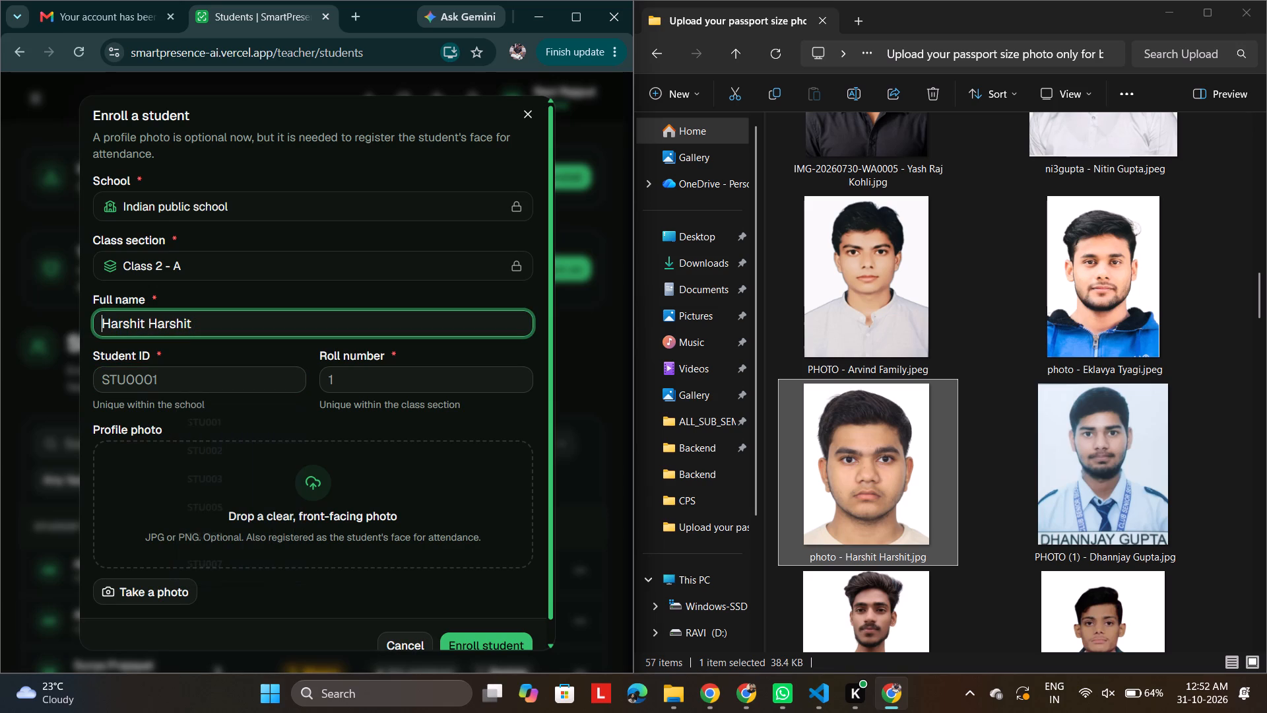
pyautogui.press('space')
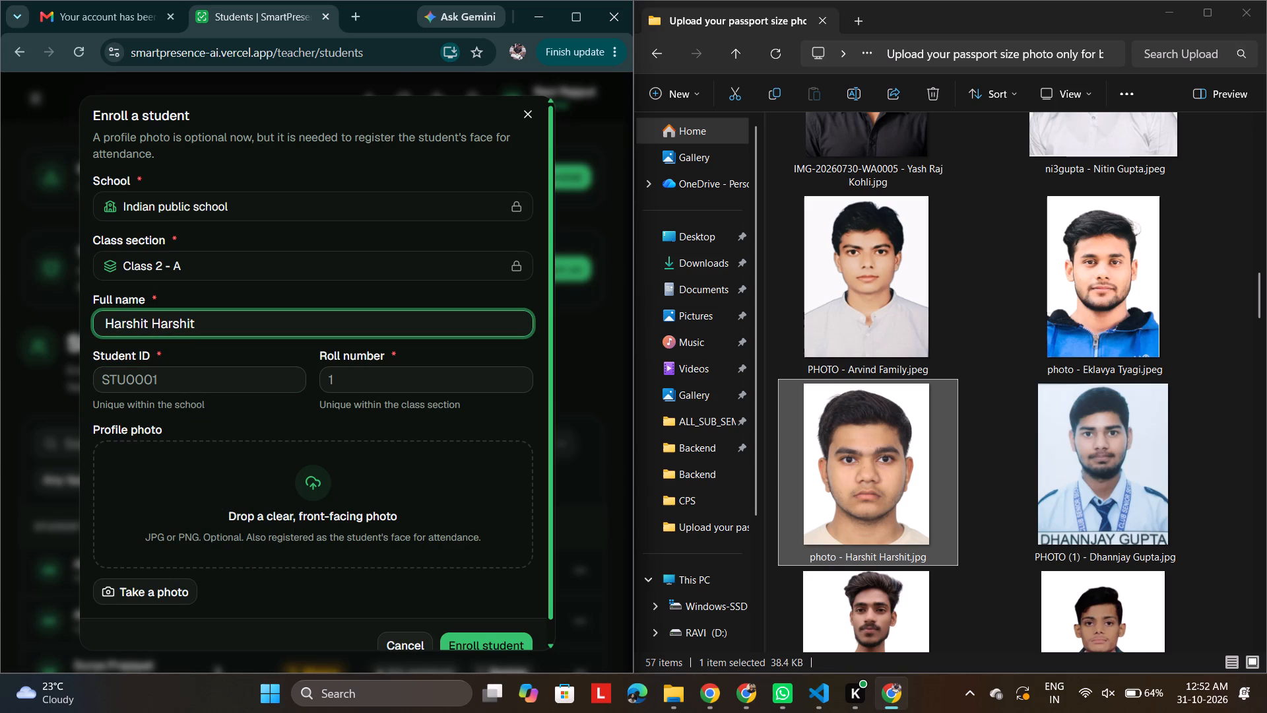
# Set the student ID to STU019 and roll number to 19, and enroll the nineteenth student without a photo.
pyautogui.click(162, 380)
pyautogui.click(223, 422)
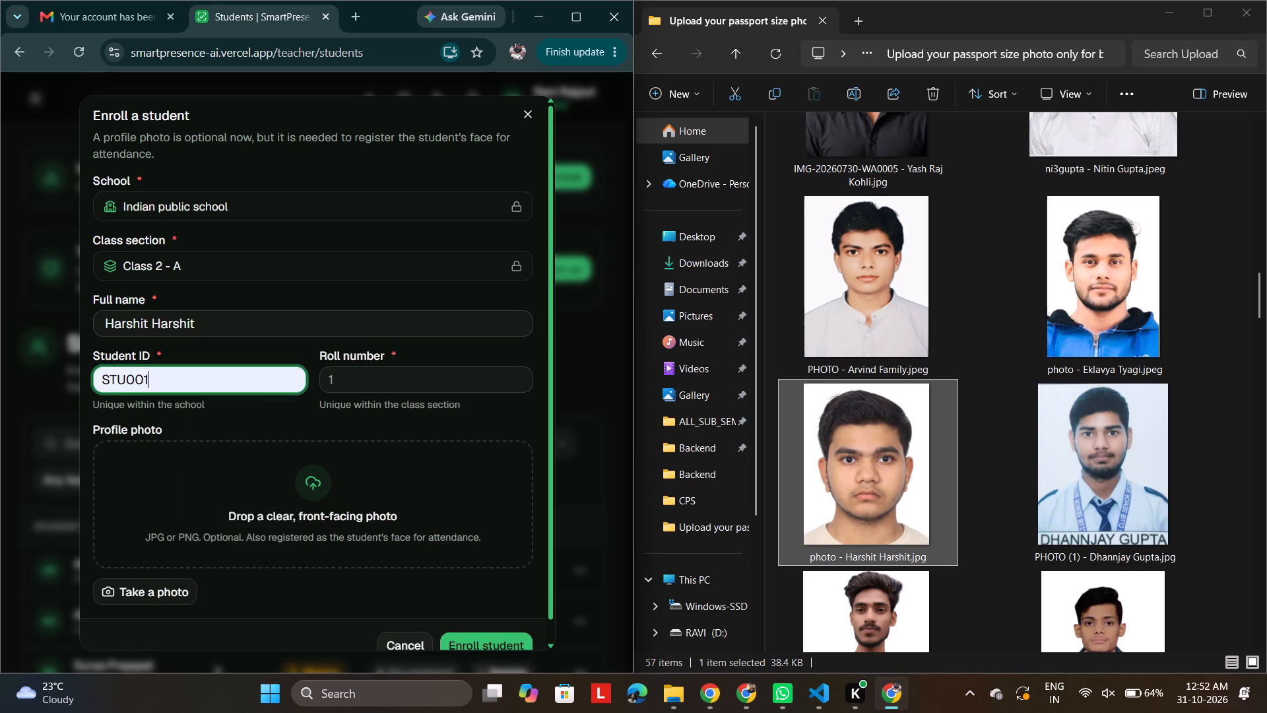
pyautogui.press('BackSpace')
pyautogui.press('BackSpace')
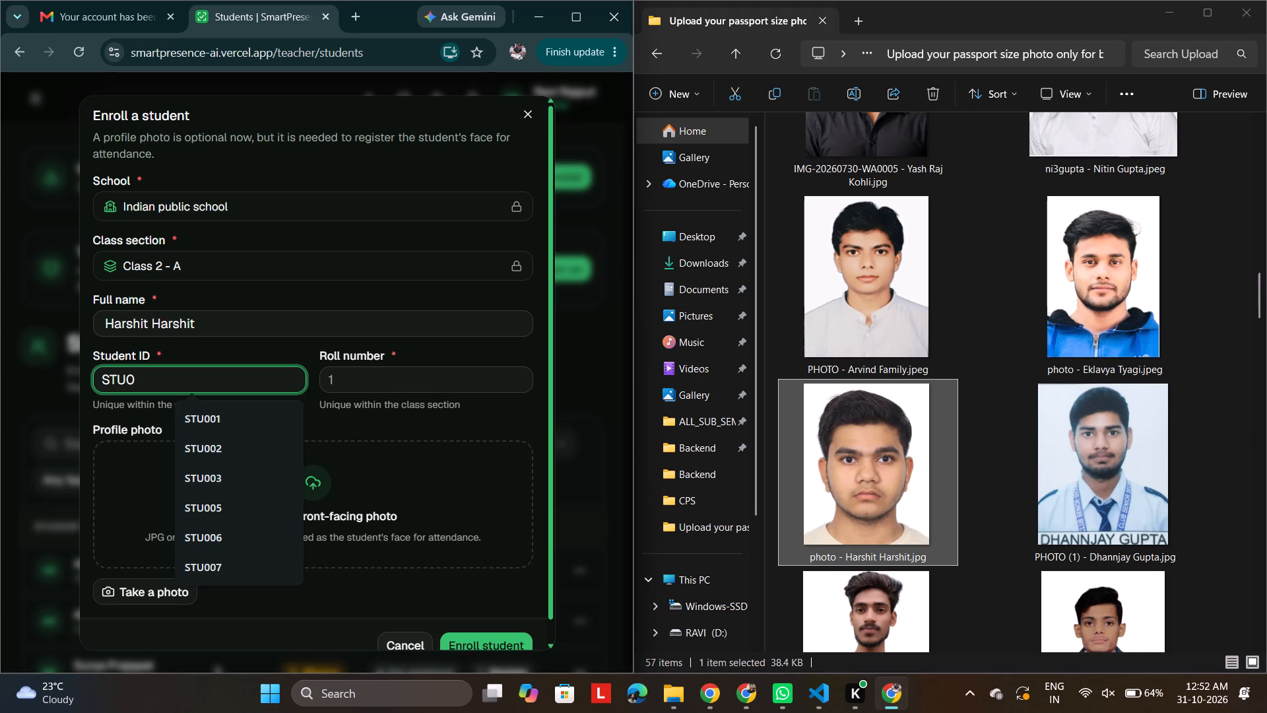
pyautogui.press('1')
pyautogui.press('9')
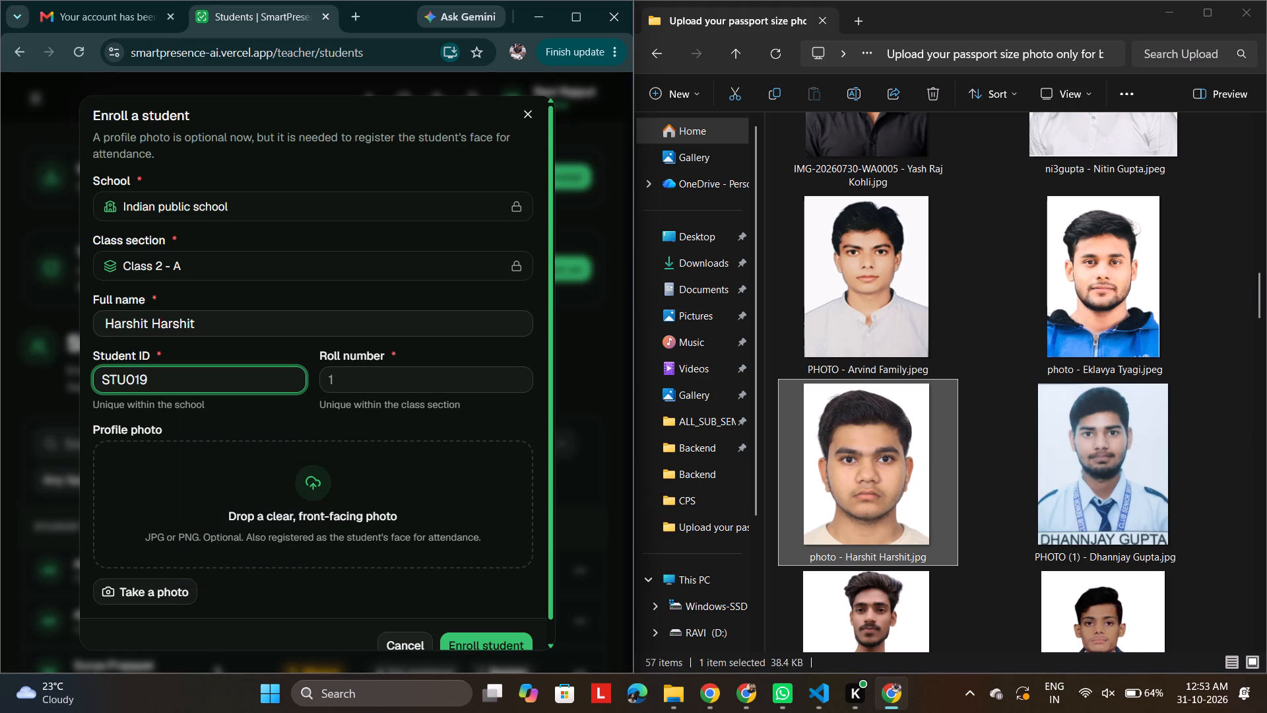
pyautogui.click(359, 388)
pyautogui.write('19')
pyautogui.press('BackSpace')
pyautogui.press('BackSpace')
pyautogui.press('BackSpace')
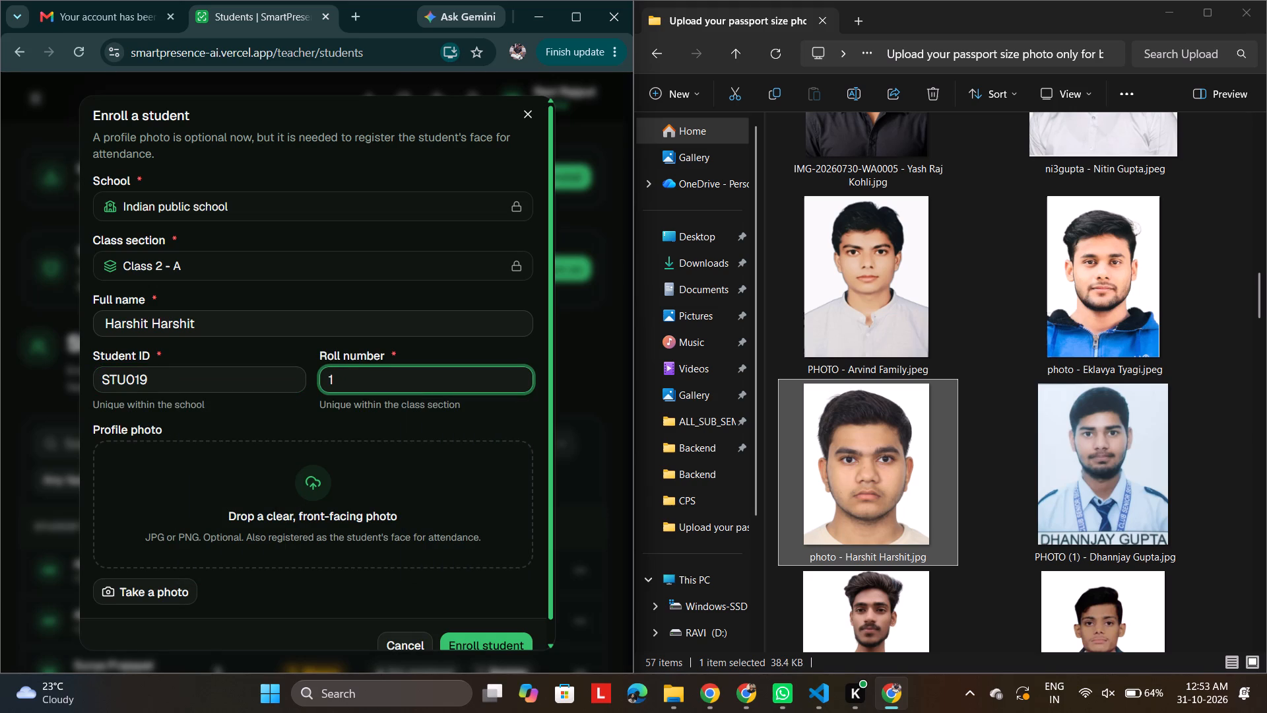
pyautogui.press('9')
pyautogui.press('Tab')
pyautogui.press('Tab')
pyautogui.press('Tab')
pyautogui.press('Tab')
pyautogui.press('Return')
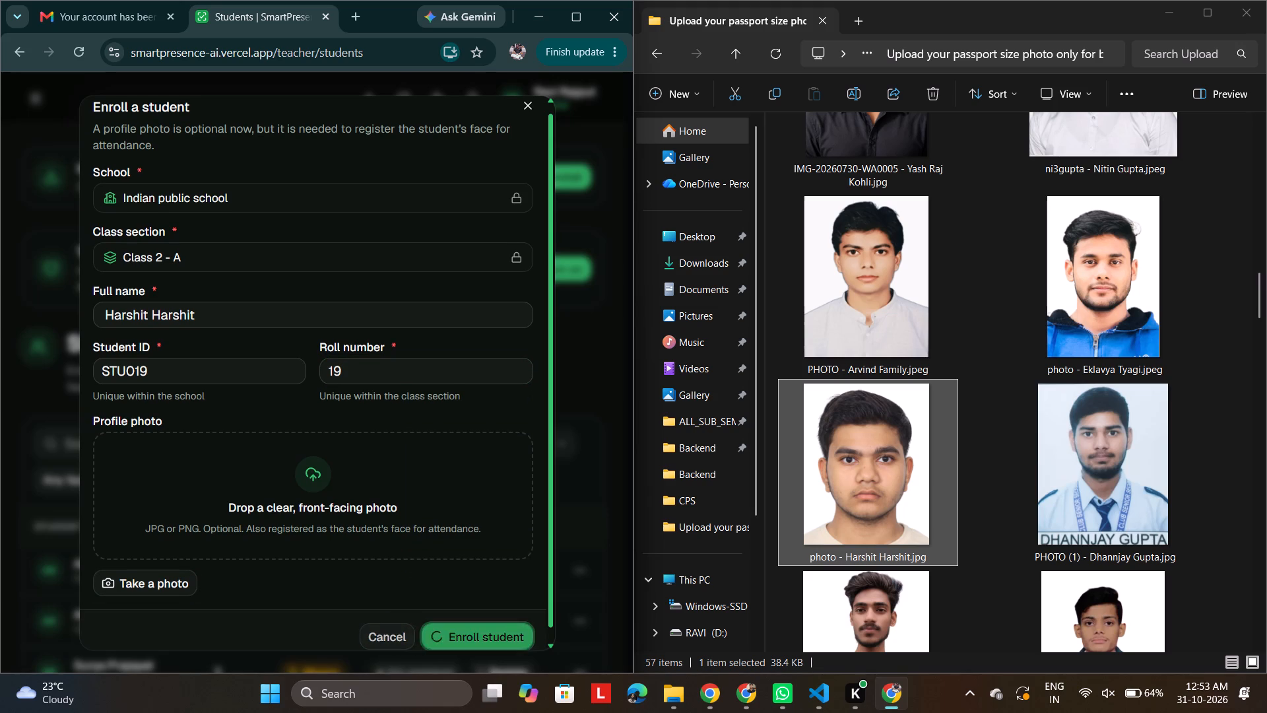
# Start a twentieth enrolment and fill the full name from the next photo's file name, removing the "PHOTO (1) -" prefix.
pyautogui.click(1060, 562)
pyautogui.click(1089, 560)
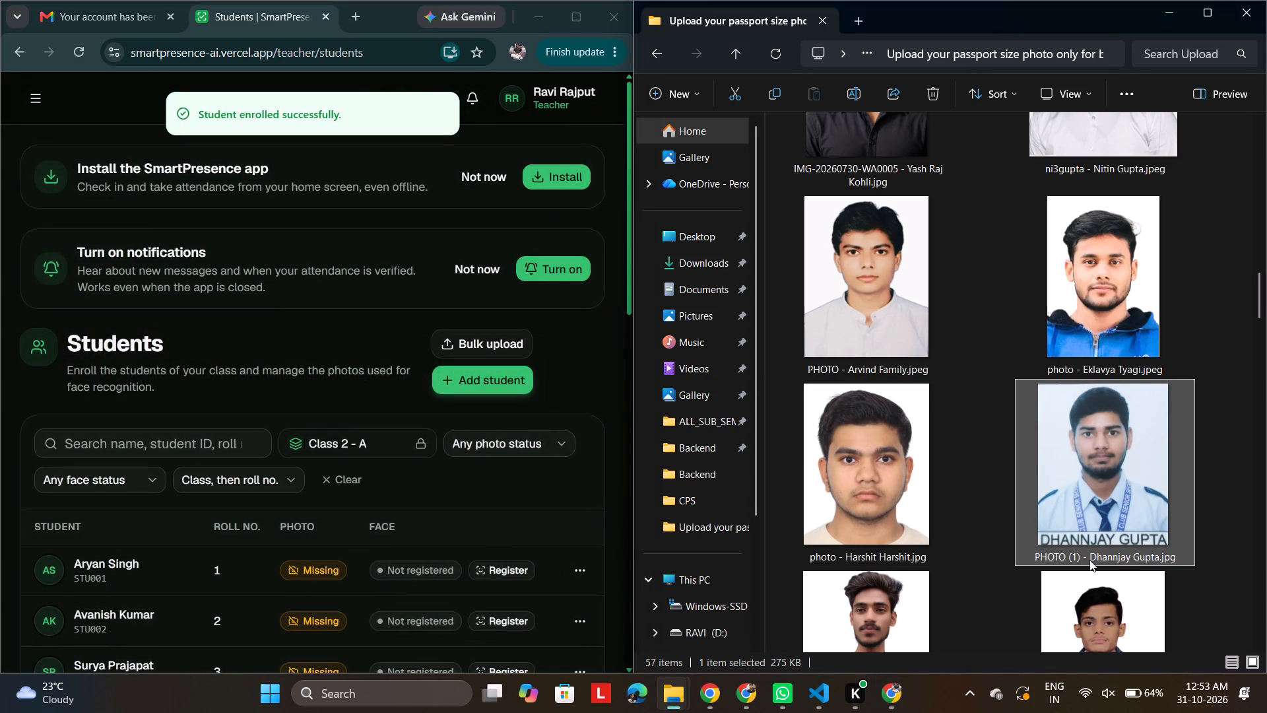
pyautogui.hotkey('ctrl', 'c')
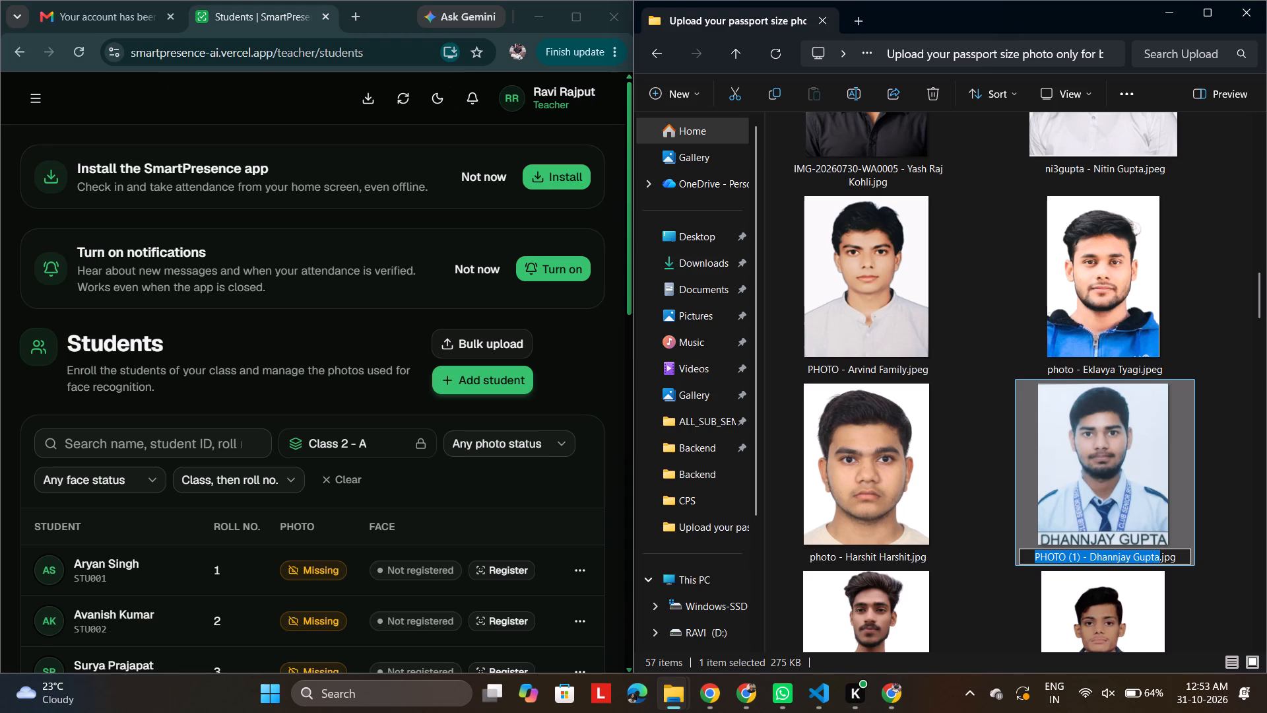
pyautogui.click(496, 372)
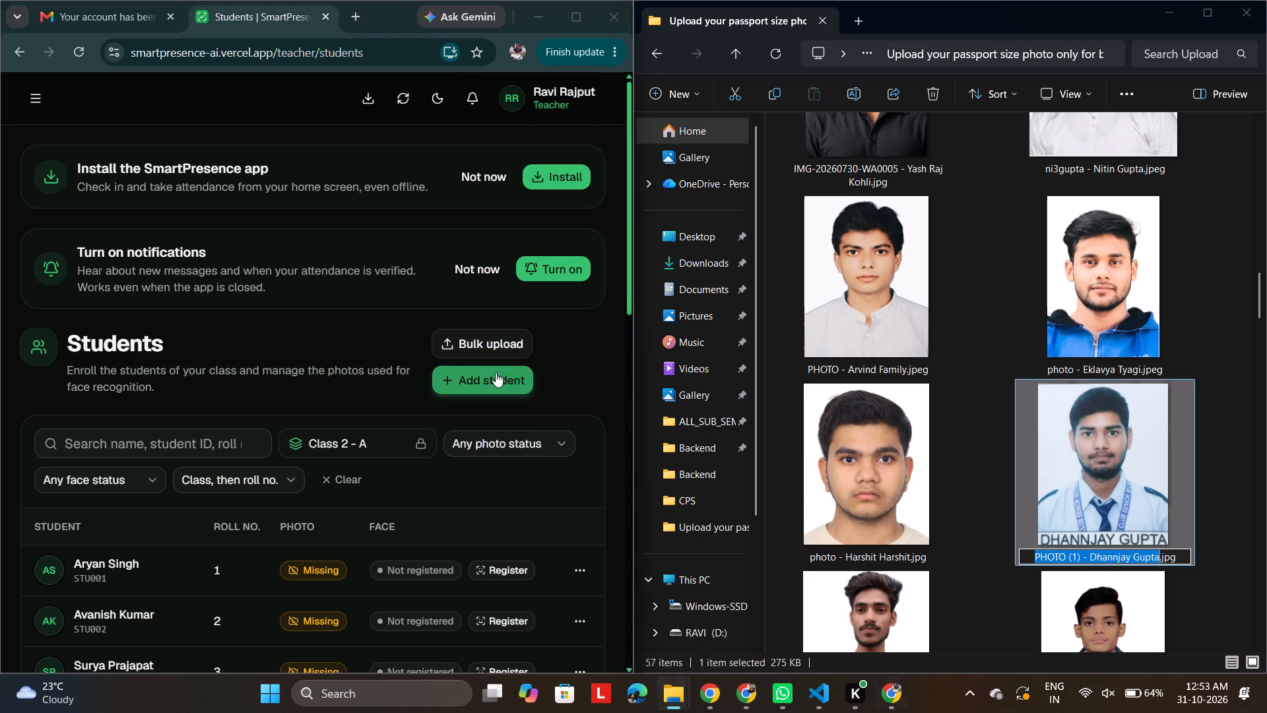
pyautogui.click(193, 323)
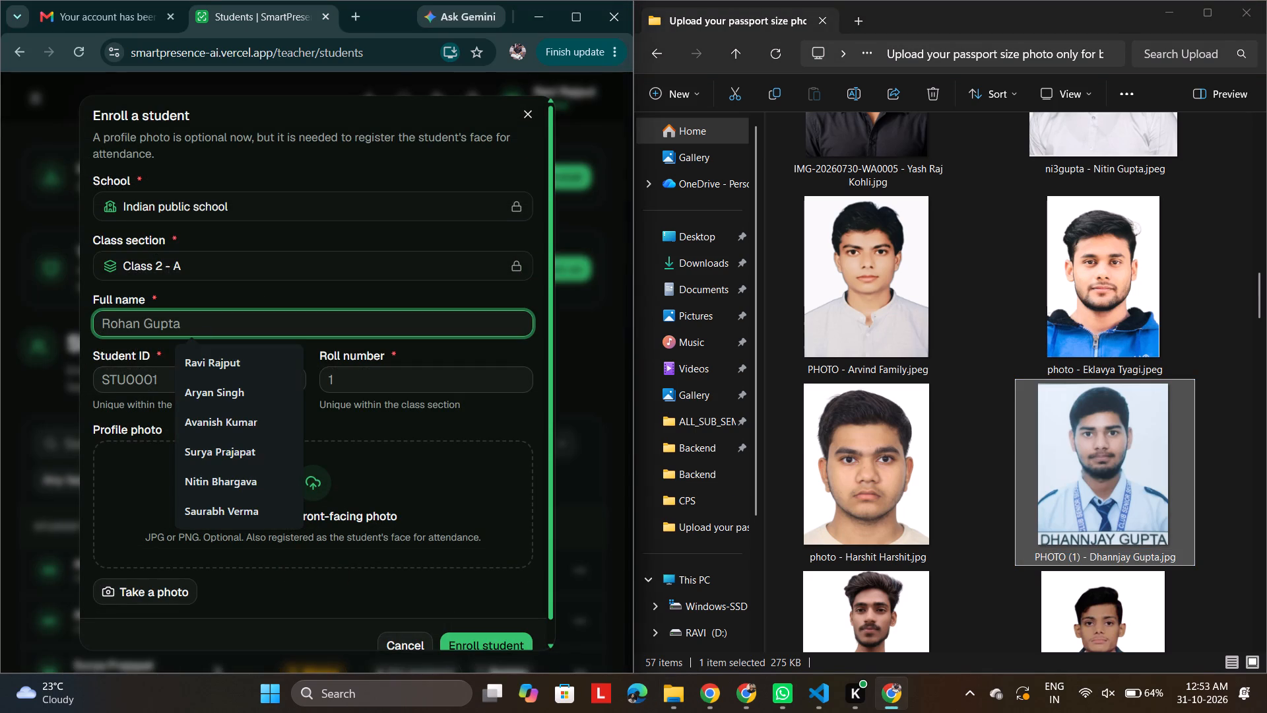
pyautogui.hotkey('ctrl', 'v')
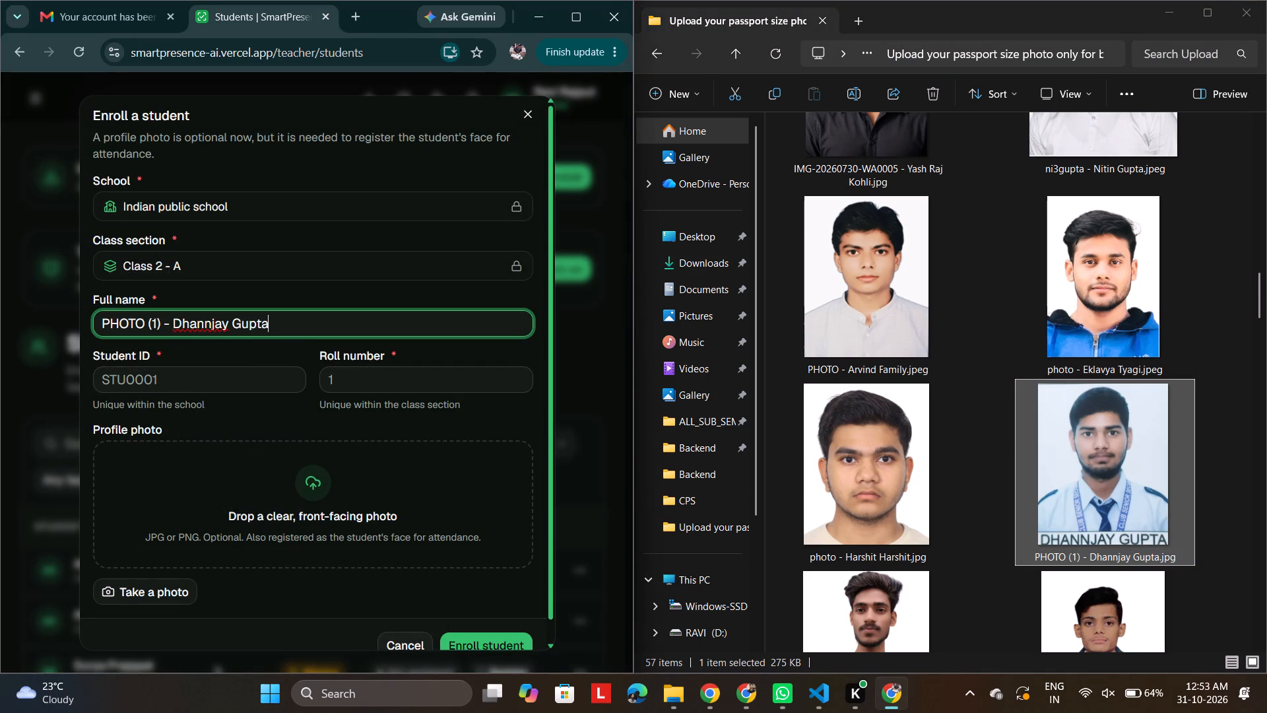
pyautogui.moveTo(174, 322); pyautogui.dragTo(0, 347)
pyautogui.press('BackSpace')
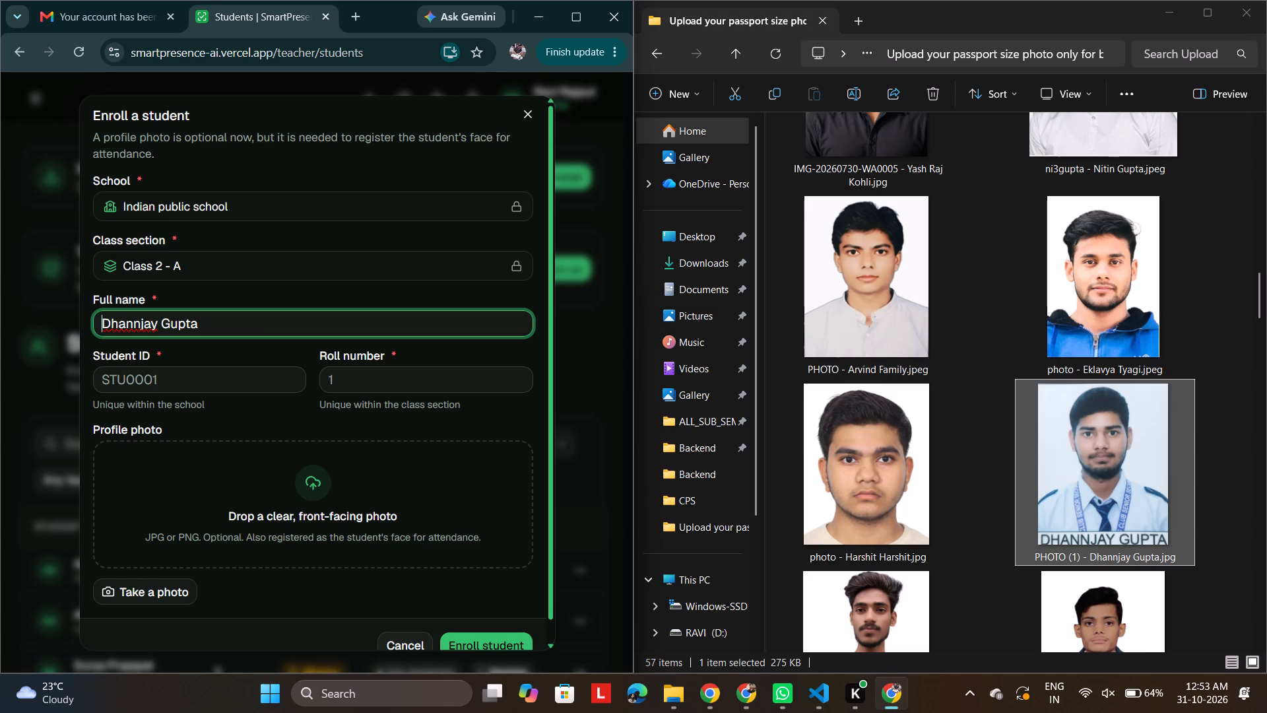
# Set the student ID to STU020 and roll number to 20, and enroll the twentieth student without a photo.
pyautogui.click(224, 389)
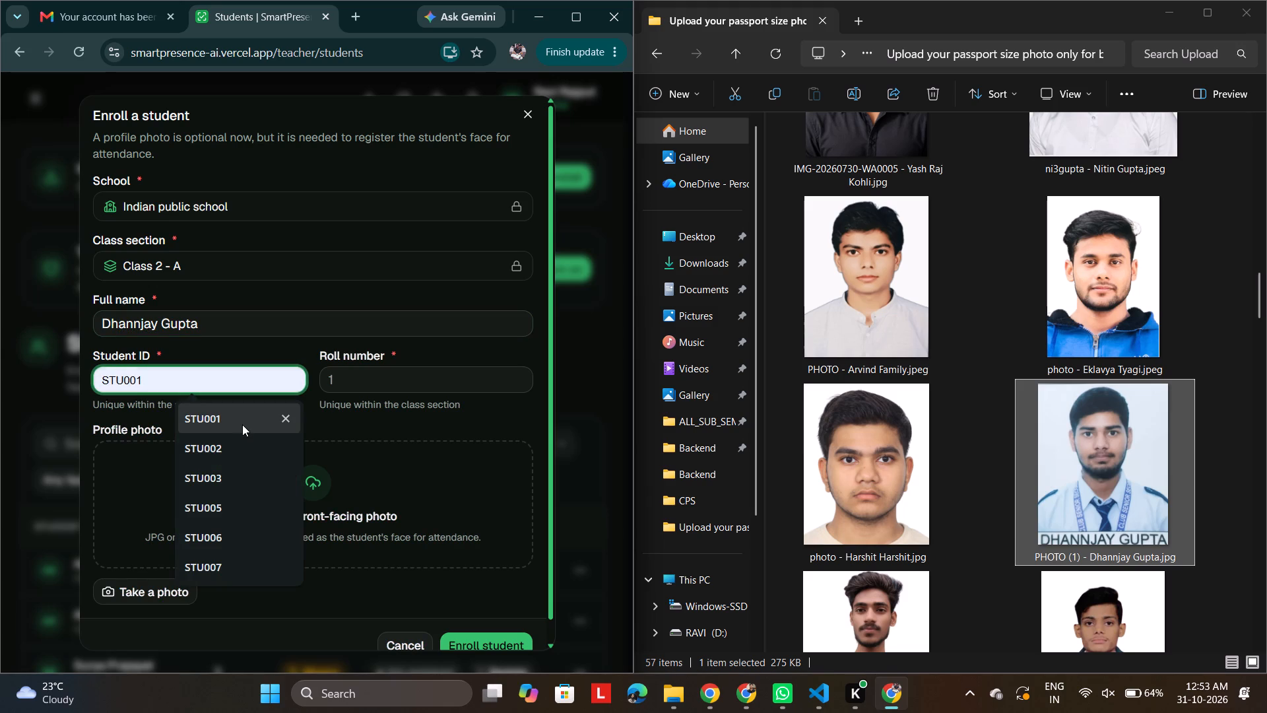
pyautogui.click(243, 426)
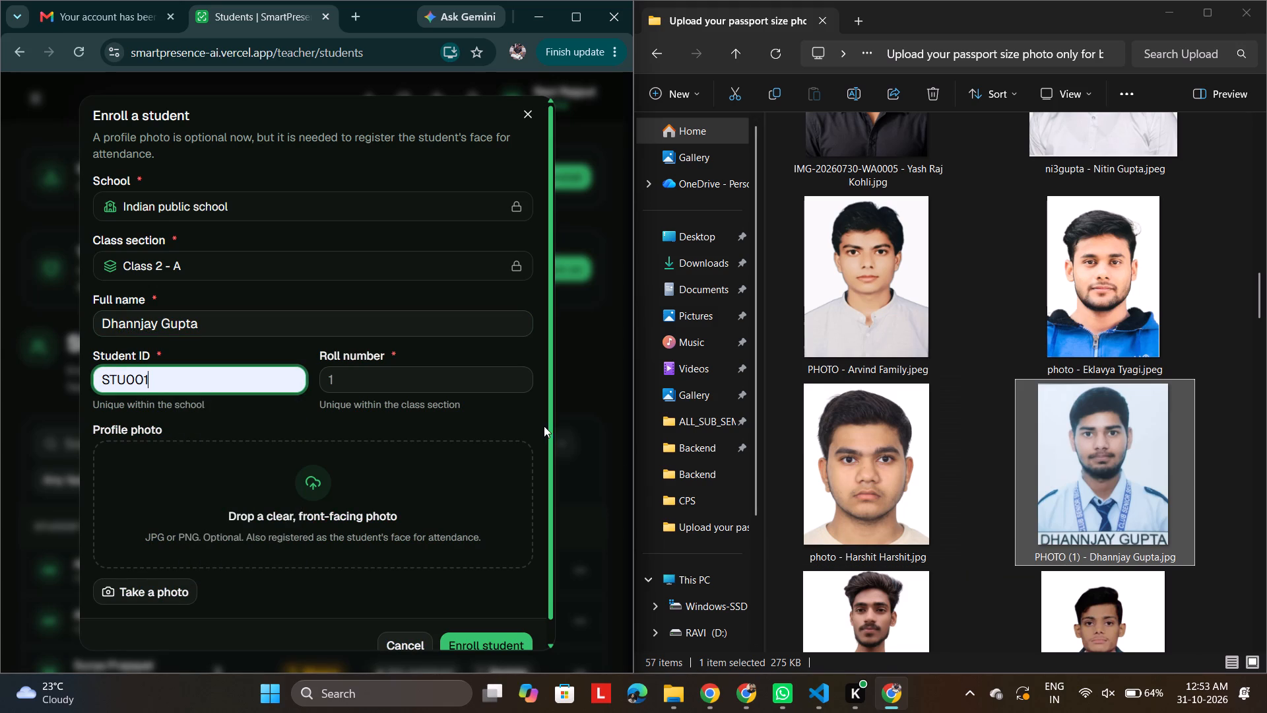
pyautogui.click(169, 383)
pyautogui.press('BackSpace')
pyautogui.press('BackSpace')
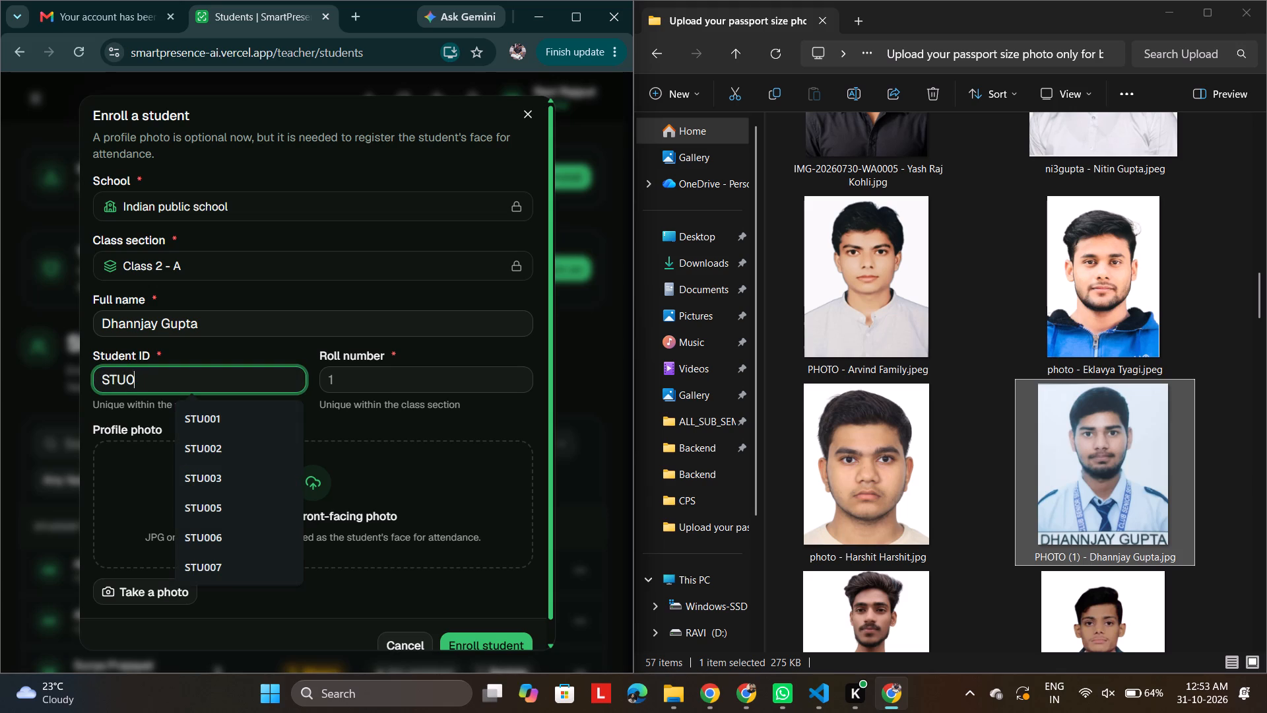
pyautogui.write('20')
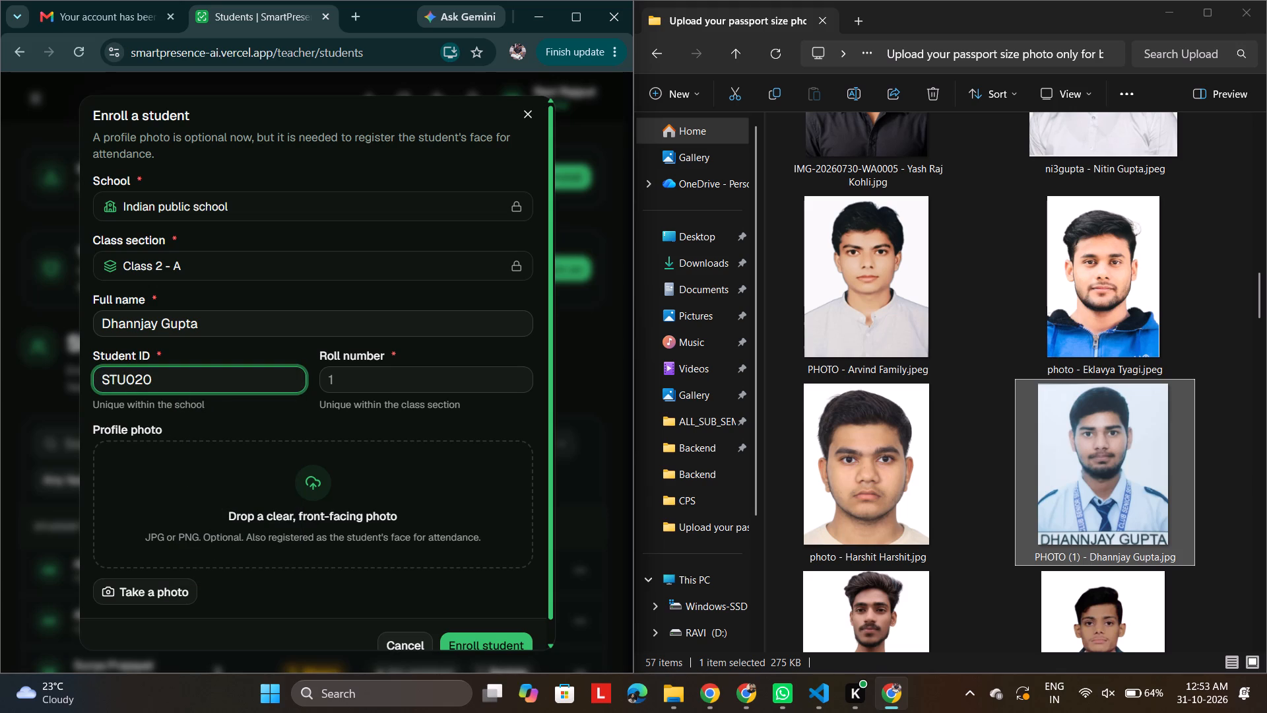
pyautogui.click(375, 384)
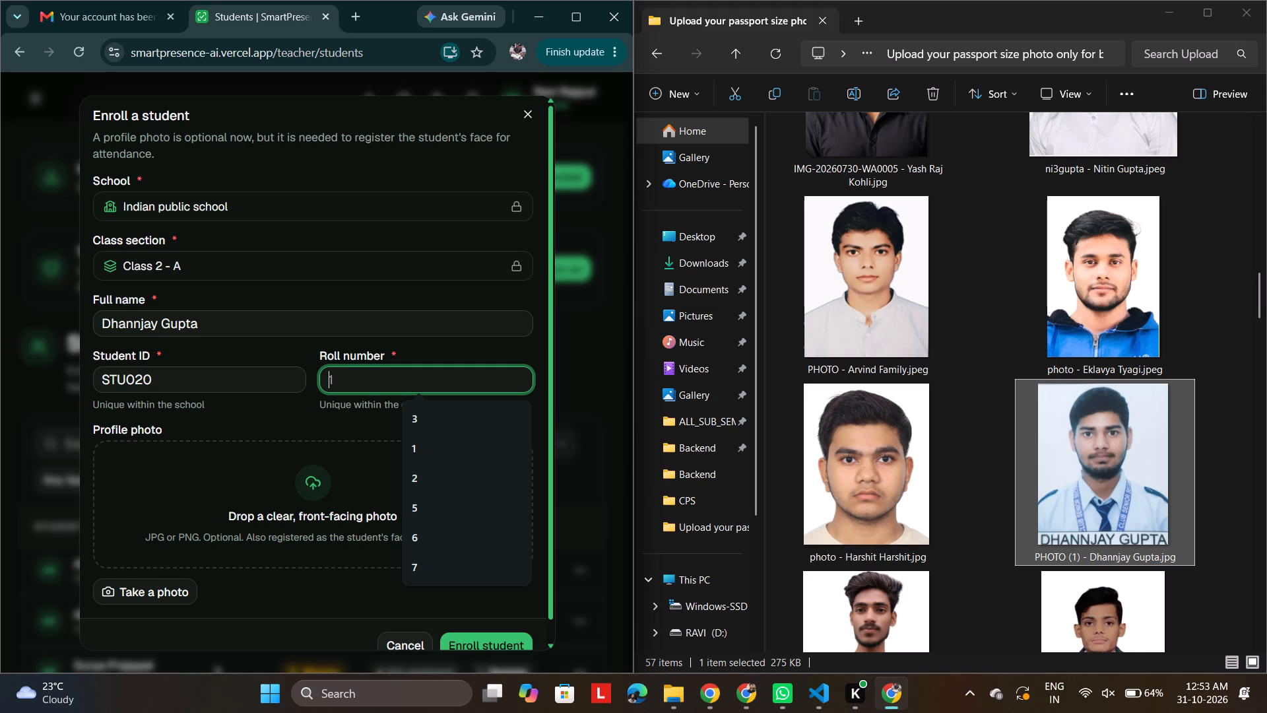
pyautogui.write('20')
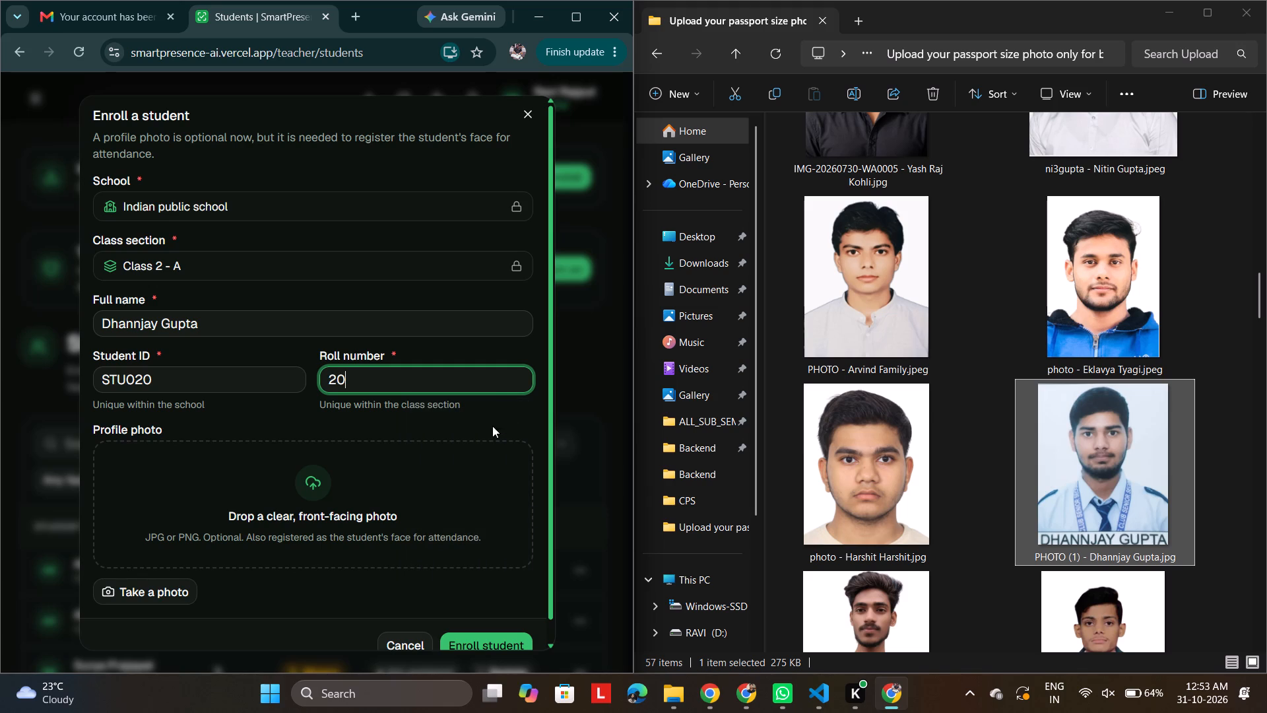
pyautogui.click(495, 640)
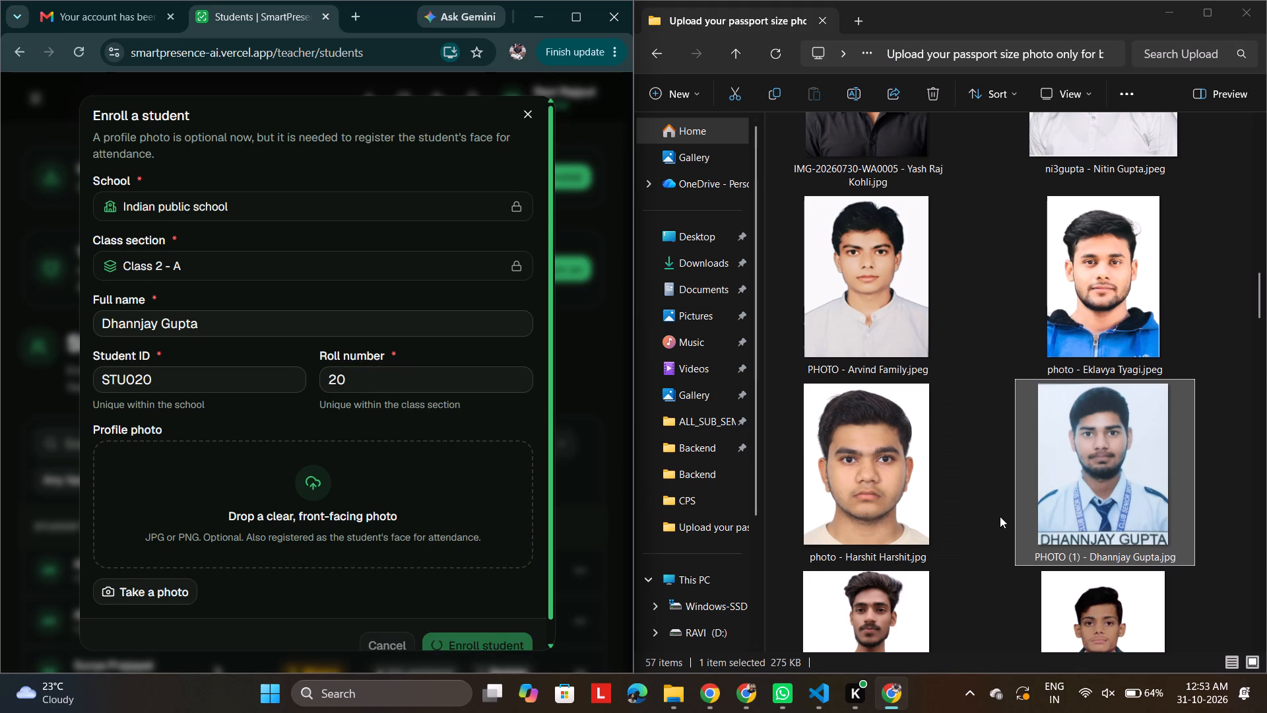
# Start a twenty-first enrolment and fill the full name from the next photo's file name, removing the "photos -" prefix and leading space.
pyautogui.scroll(-3, 903, 555)
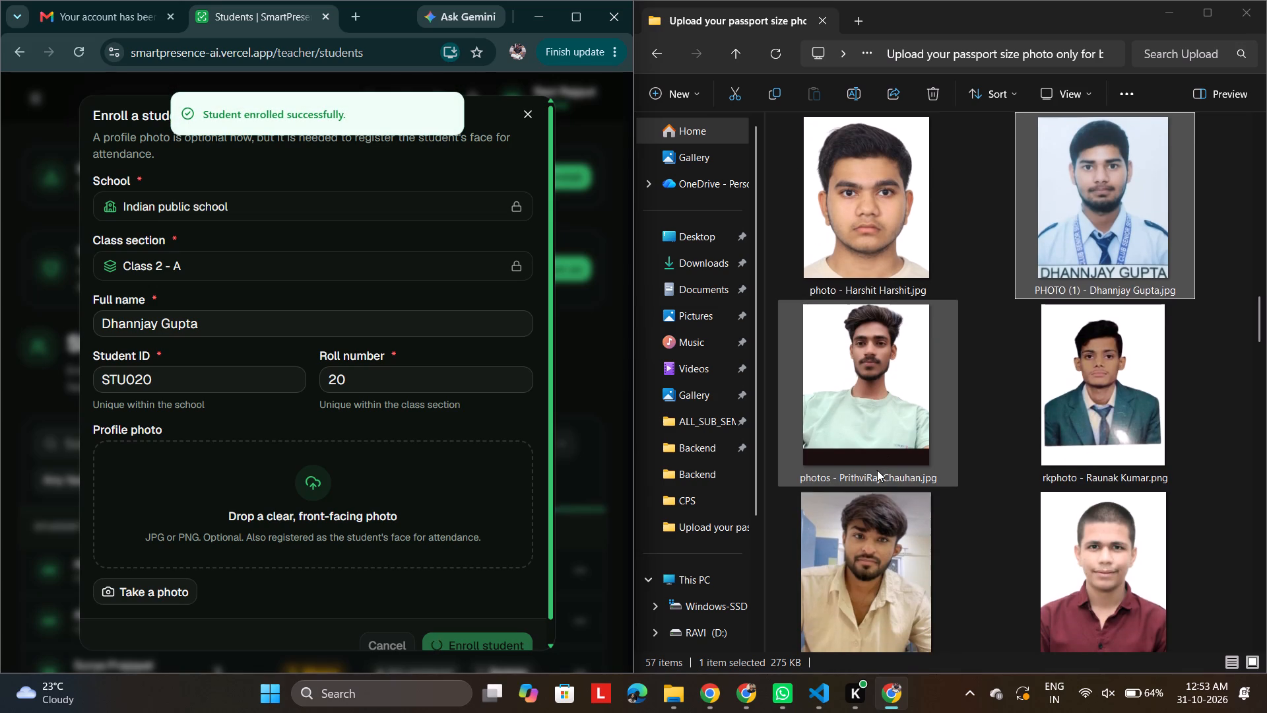
pyautogui.click(877, 473)
pyautogui.click(880, 474)
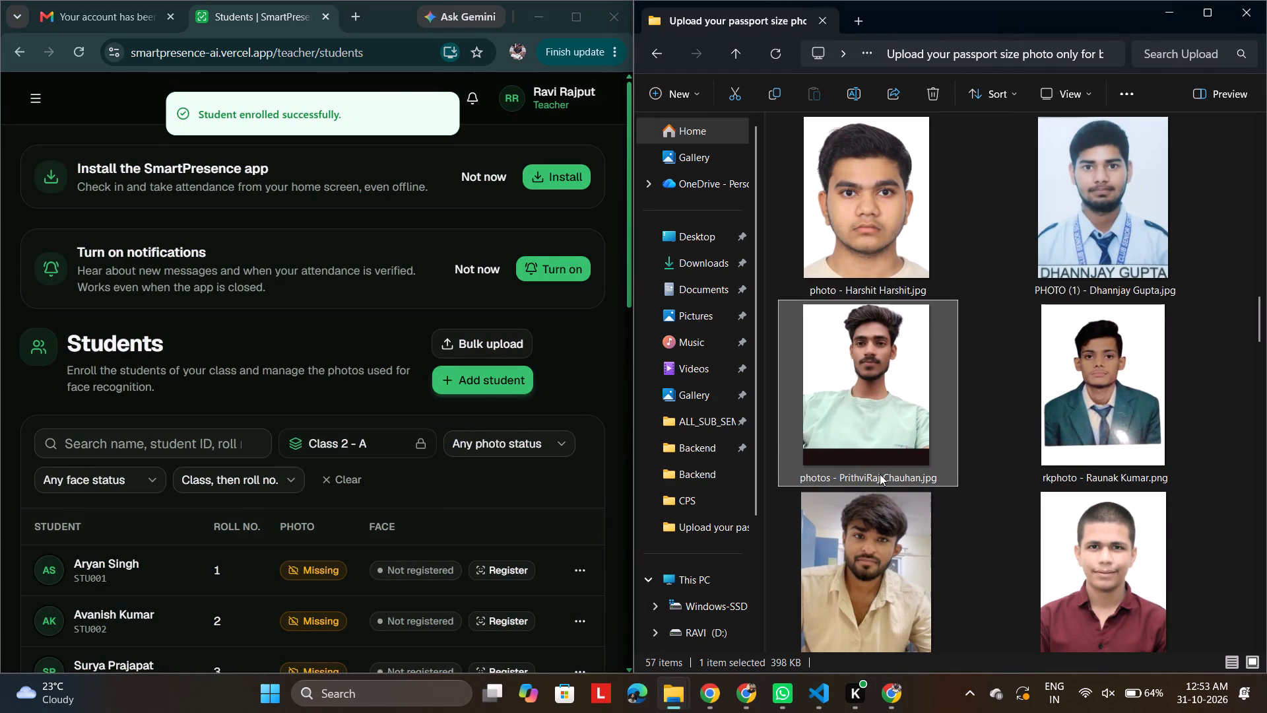
pyautogui.hotkey('ctrl', 'c')
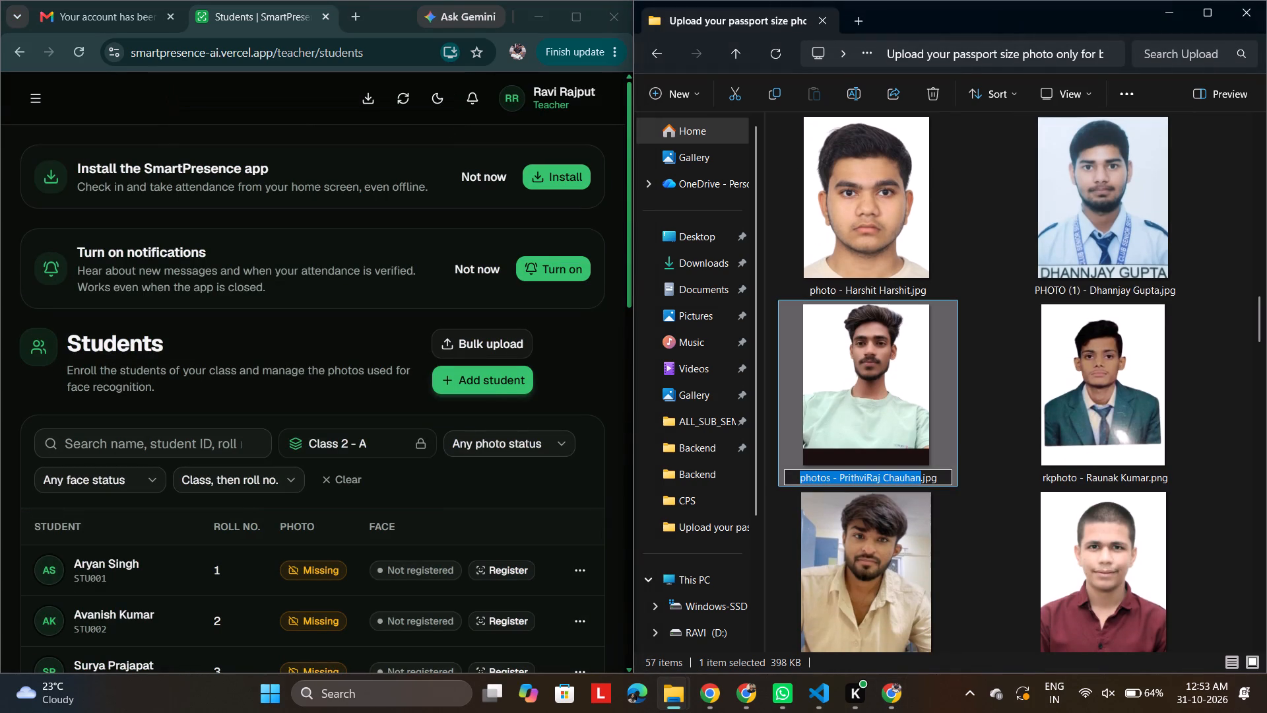
pyautogui.click(481, 380)
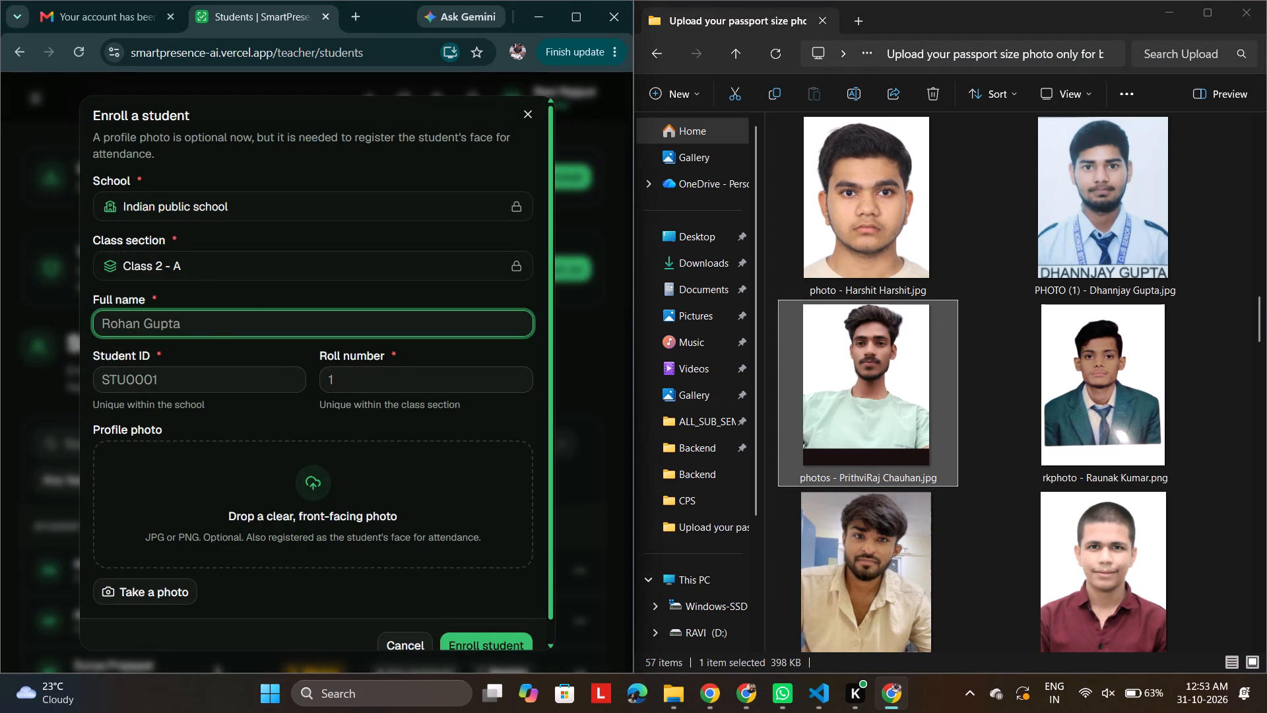
pyautogui.hotkey('ctrl', 'v')
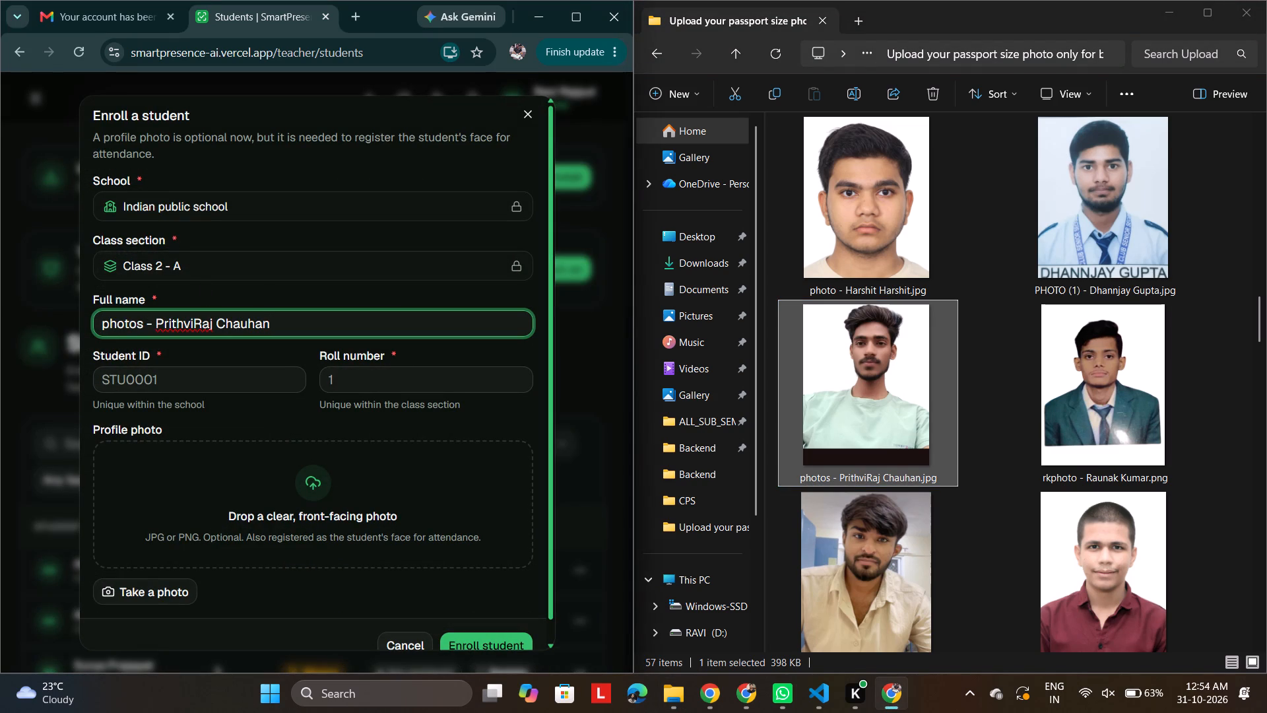
pyautogui.moveTo(153, 324); pyautogui.dragTo(67, 331)
pyautogui.press('BackSpace')
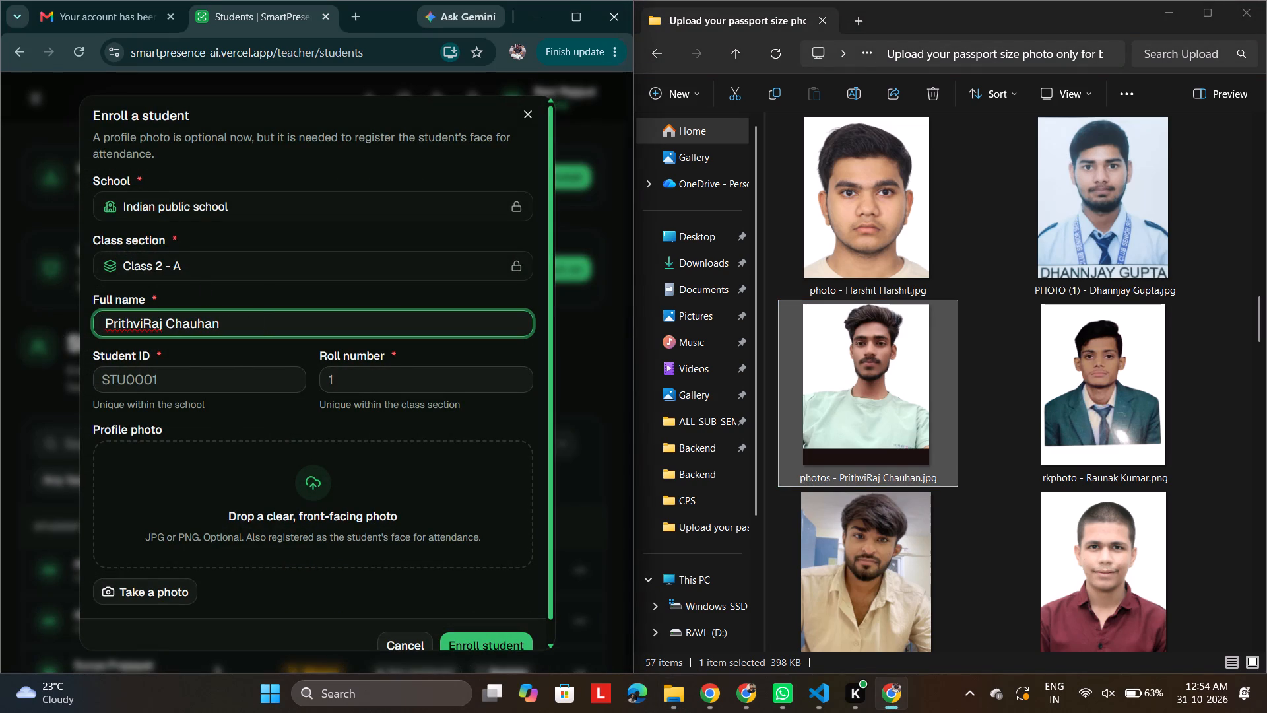
pyautogui.press('Right')
pyautogui.press('BackSpace')
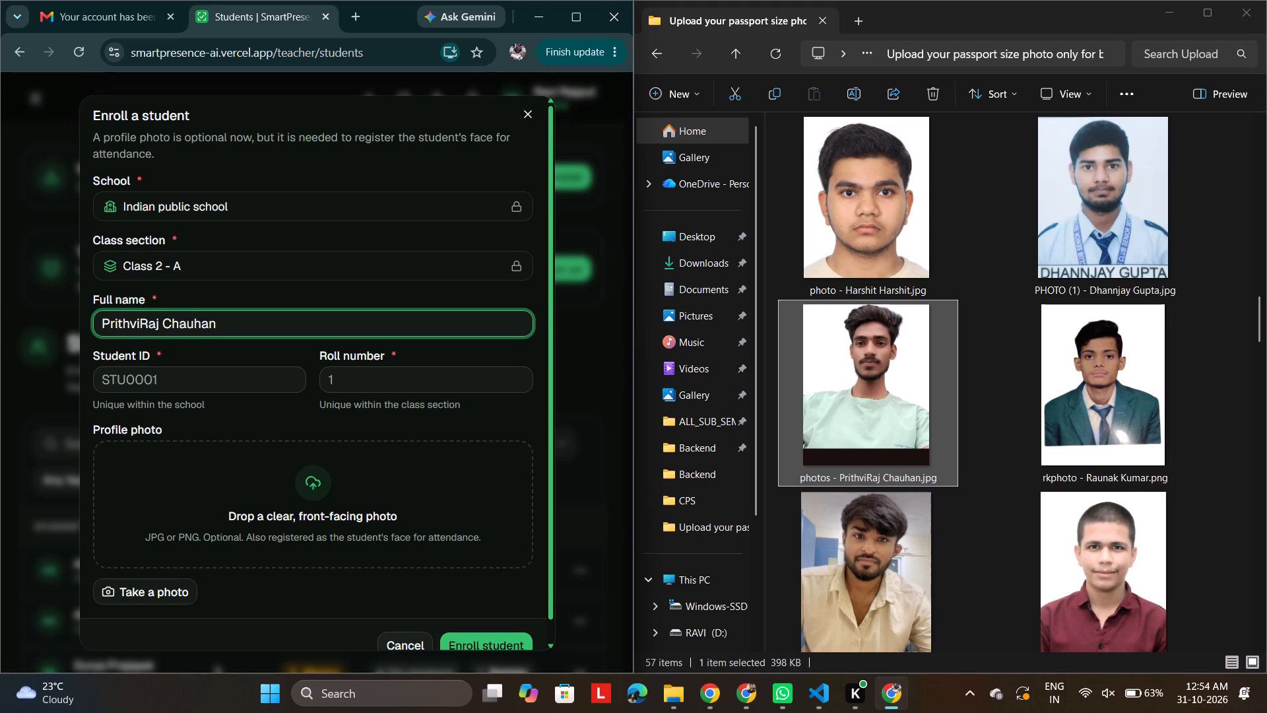
# Set the student ID to STU021 and roll number to 21, and enroll the twenty-first student without a photo.
pyautogui.click(143, 386)
pyautogui.click(198, 417)
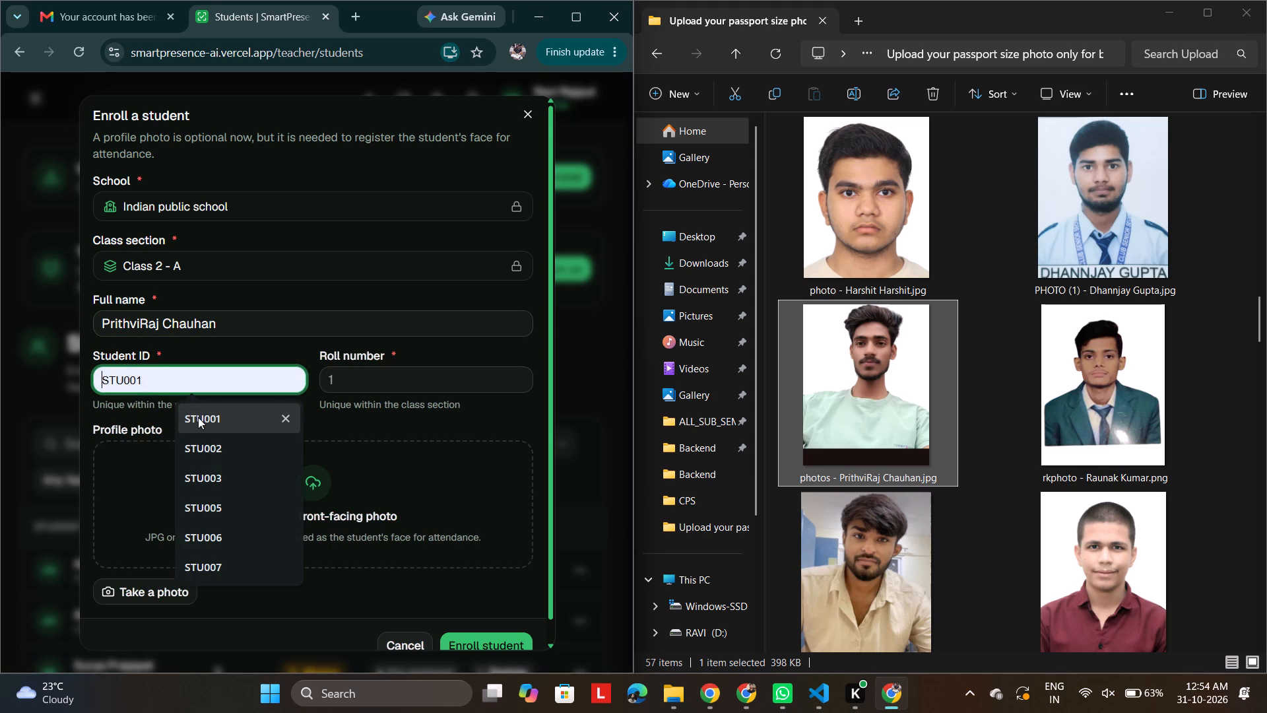
pyautogui.click(180, 384)
pyautogui.press('BackSpace')
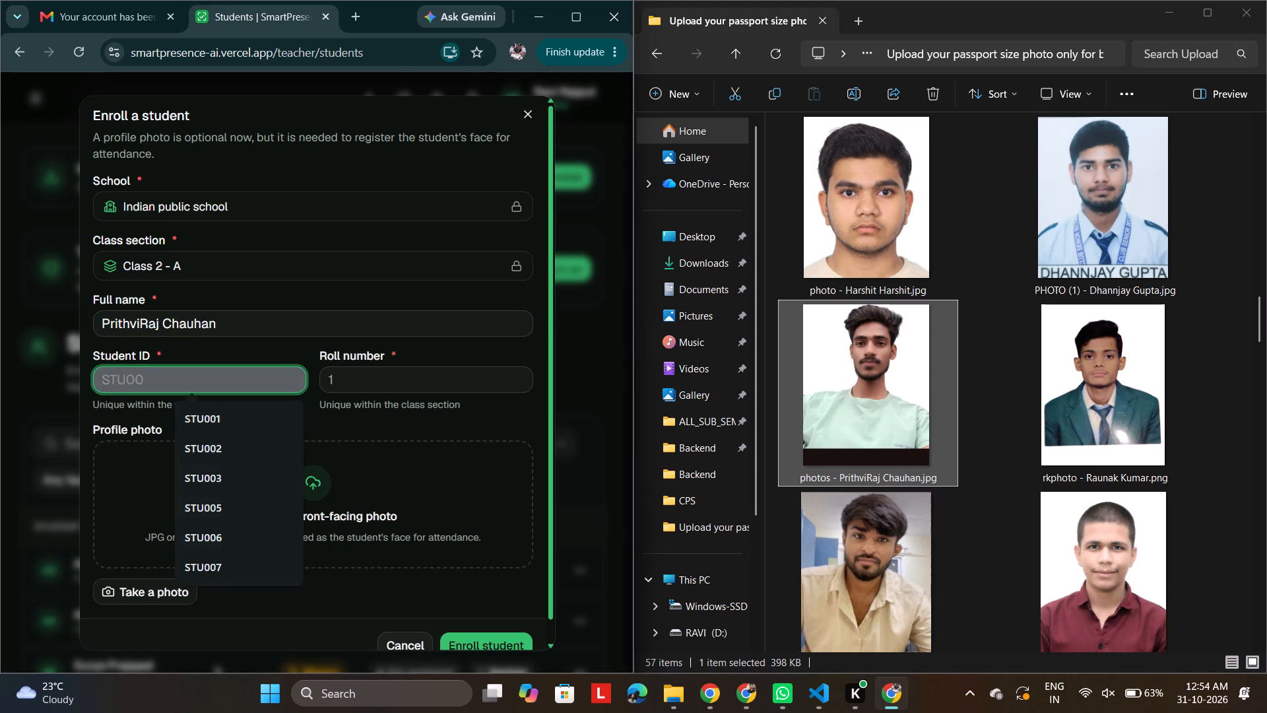
pyautogui.press('BackSpace')
pyautogui.write('21')
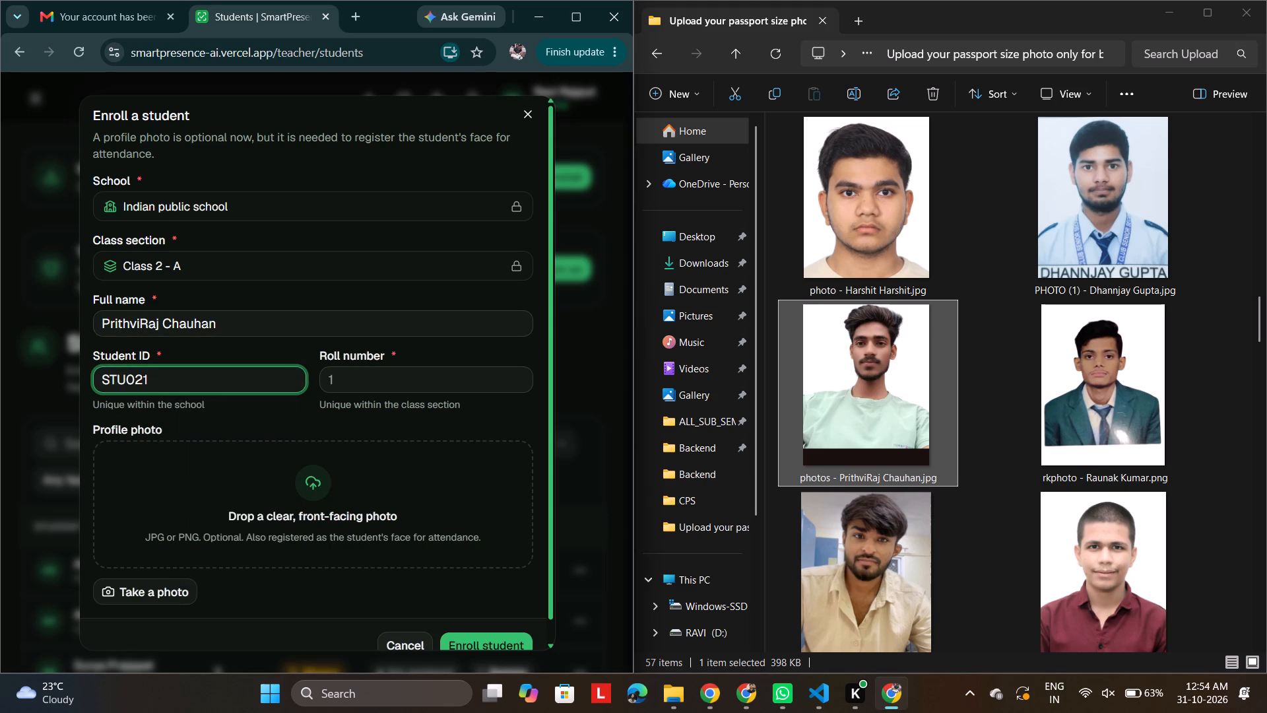
pyautogui.click(356, 378)
pyautogui.write('21')
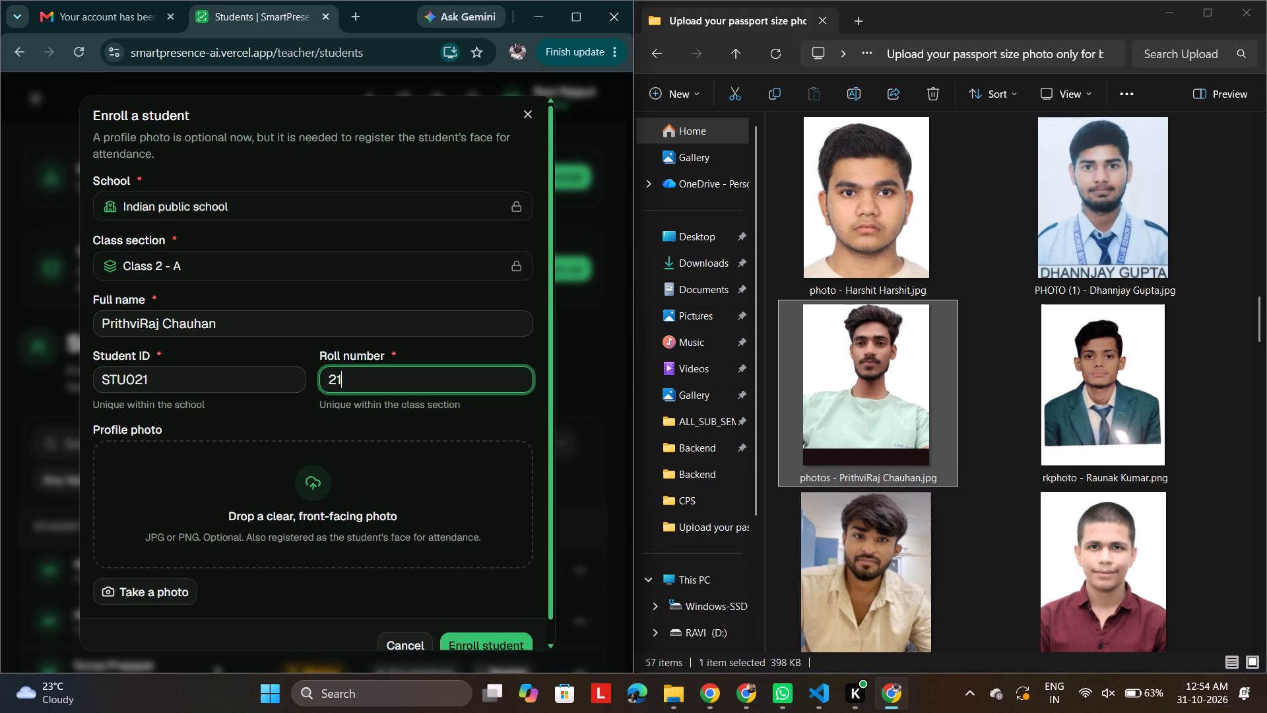
pyautogui.press('Tab')
pyautogui.press('Tab')
pyautogui.press('Tab')
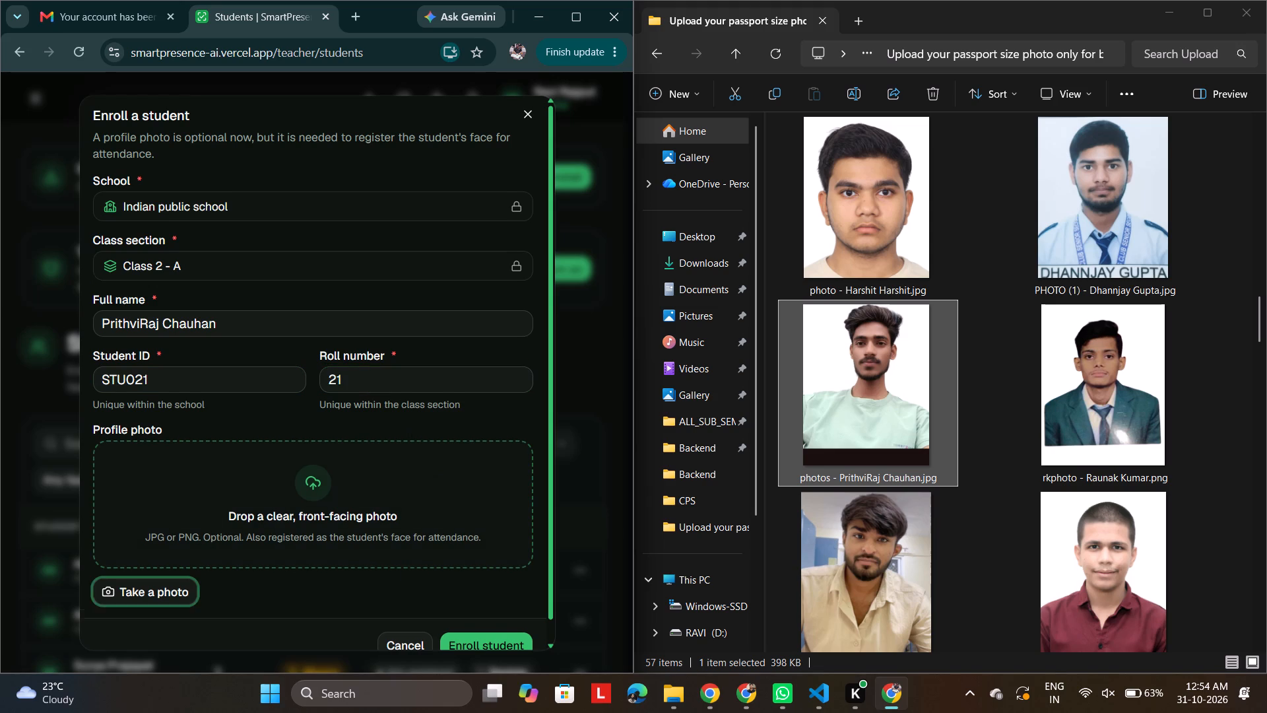
pyautogui.press('Tab')
pyautogui.press('Return')
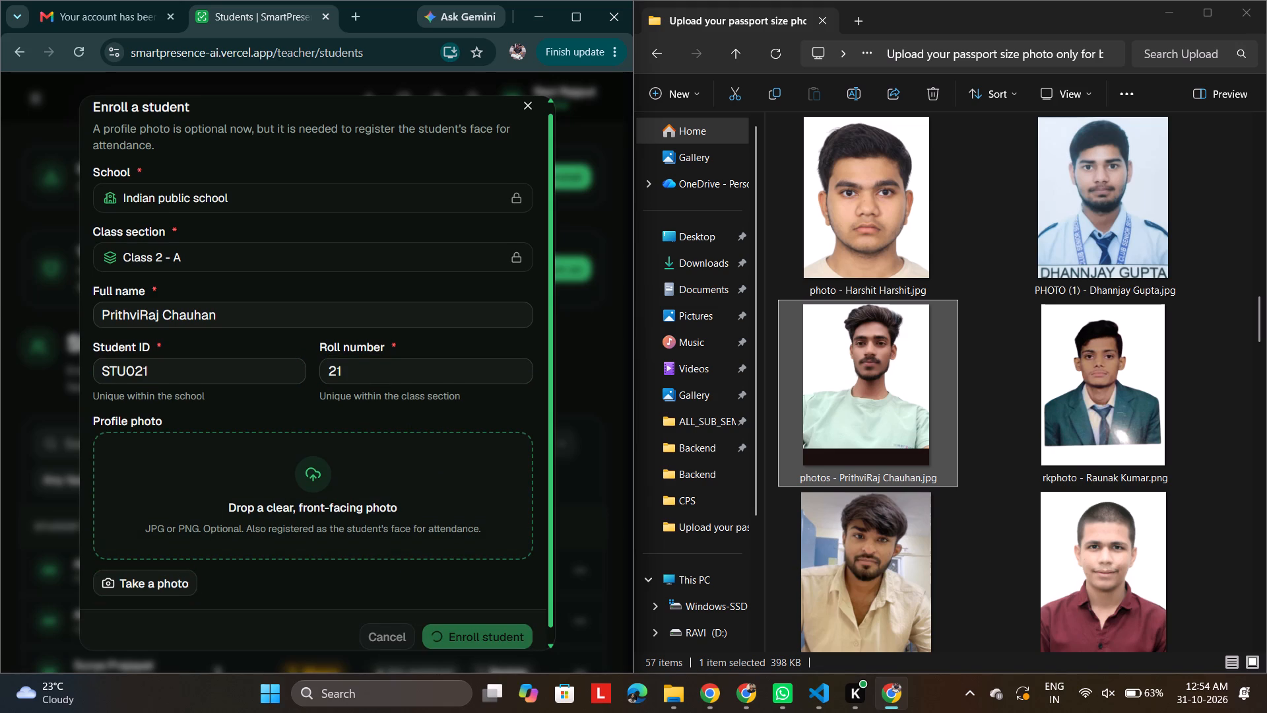
# Start a twenty-second enrolment and fill the full name from the next photo's file name, removing the "rkphoto -" prefix.
pyautogui.click(1082, 478)
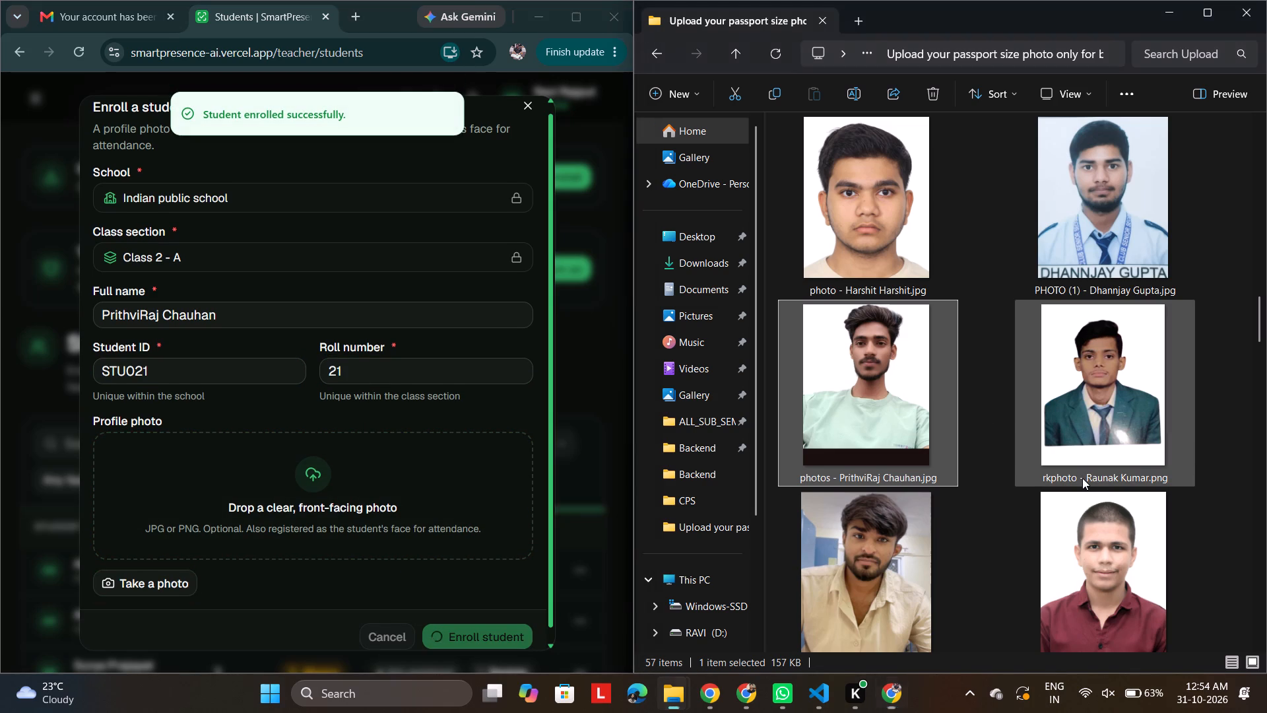
pyautogui.click(1082, 478)
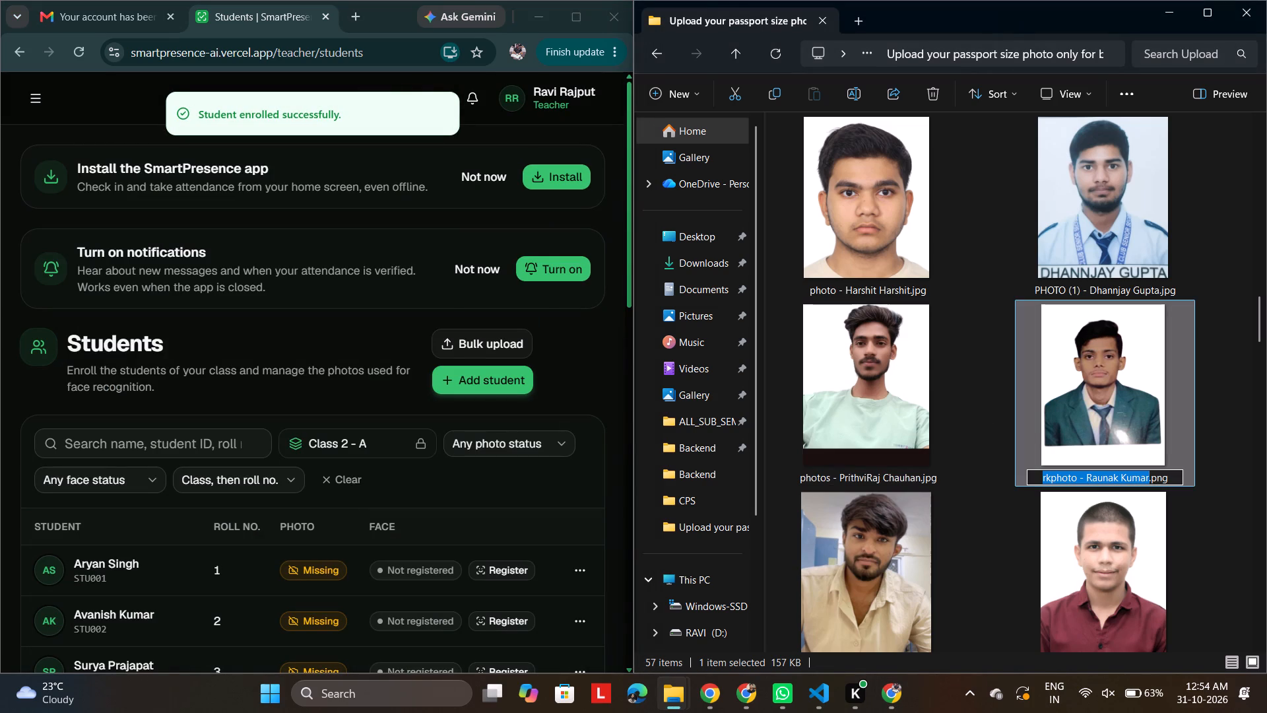
pyautogui.hotkey('ctrl', 'c')
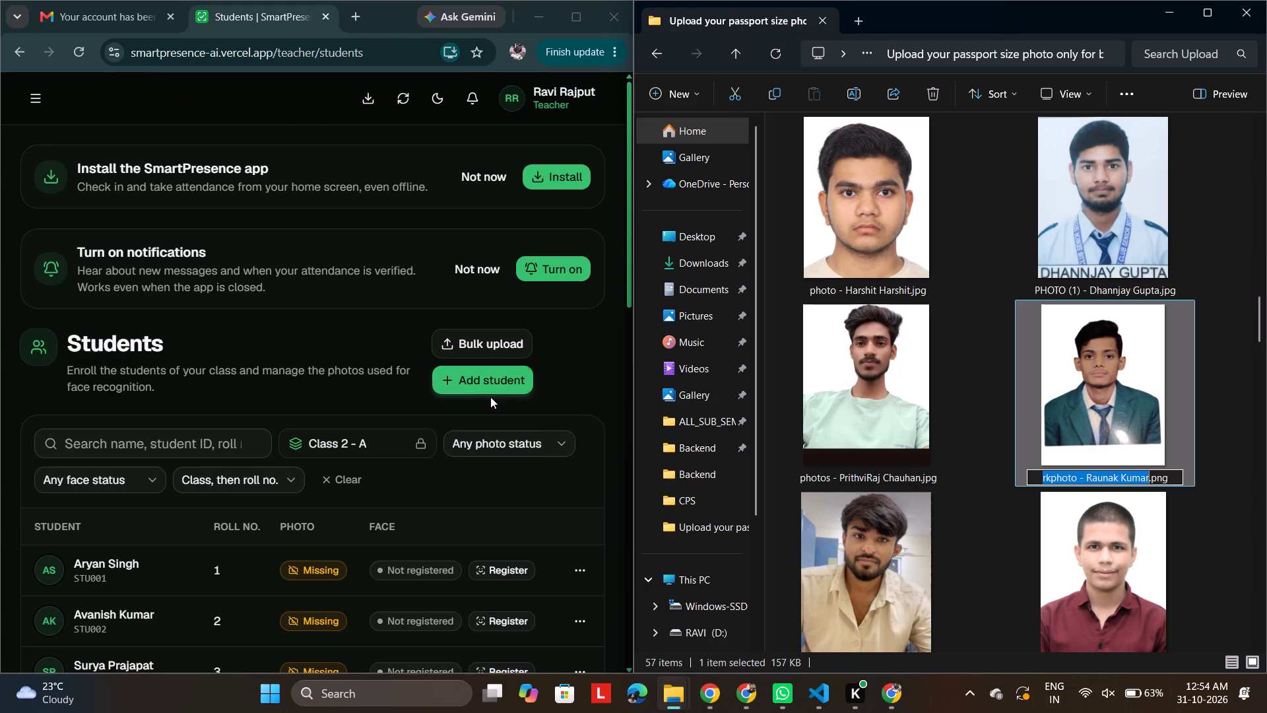
pyautogui.click(490, 397)
pyautogui.click(488, 383)
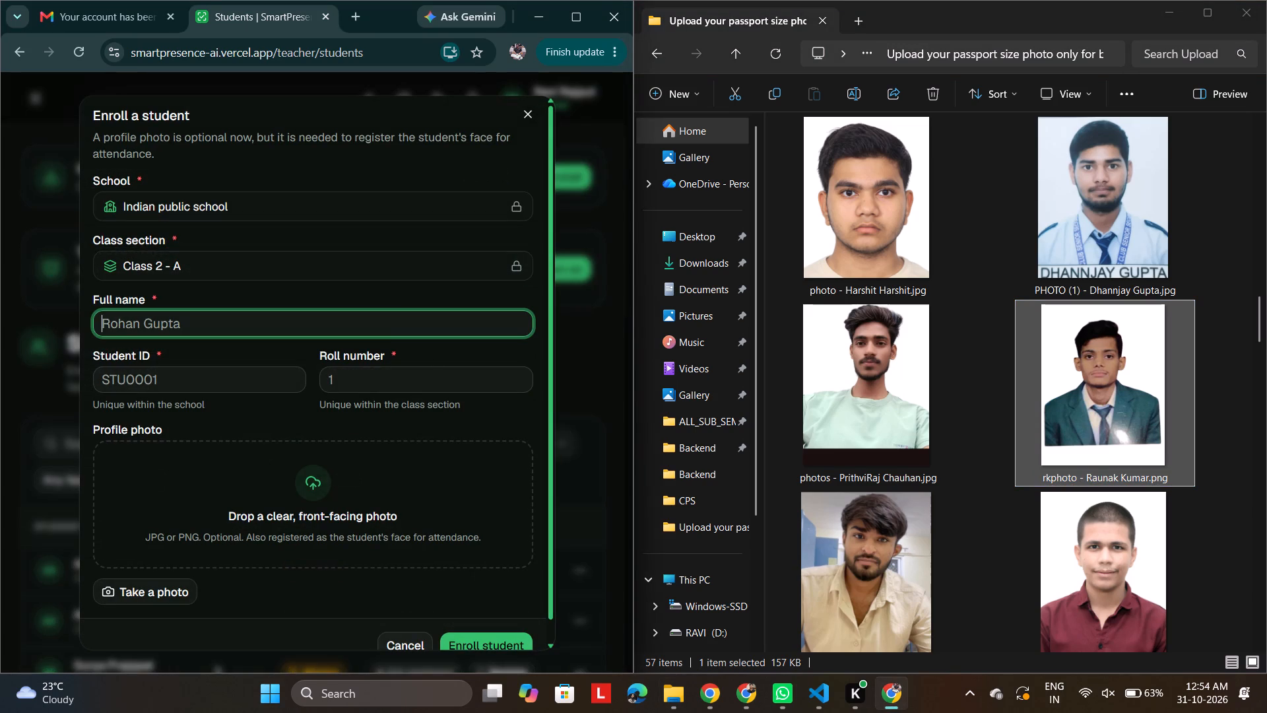
pyautogui.click(271, 334)
pyautogui.hotkey('ctrl', 'v')
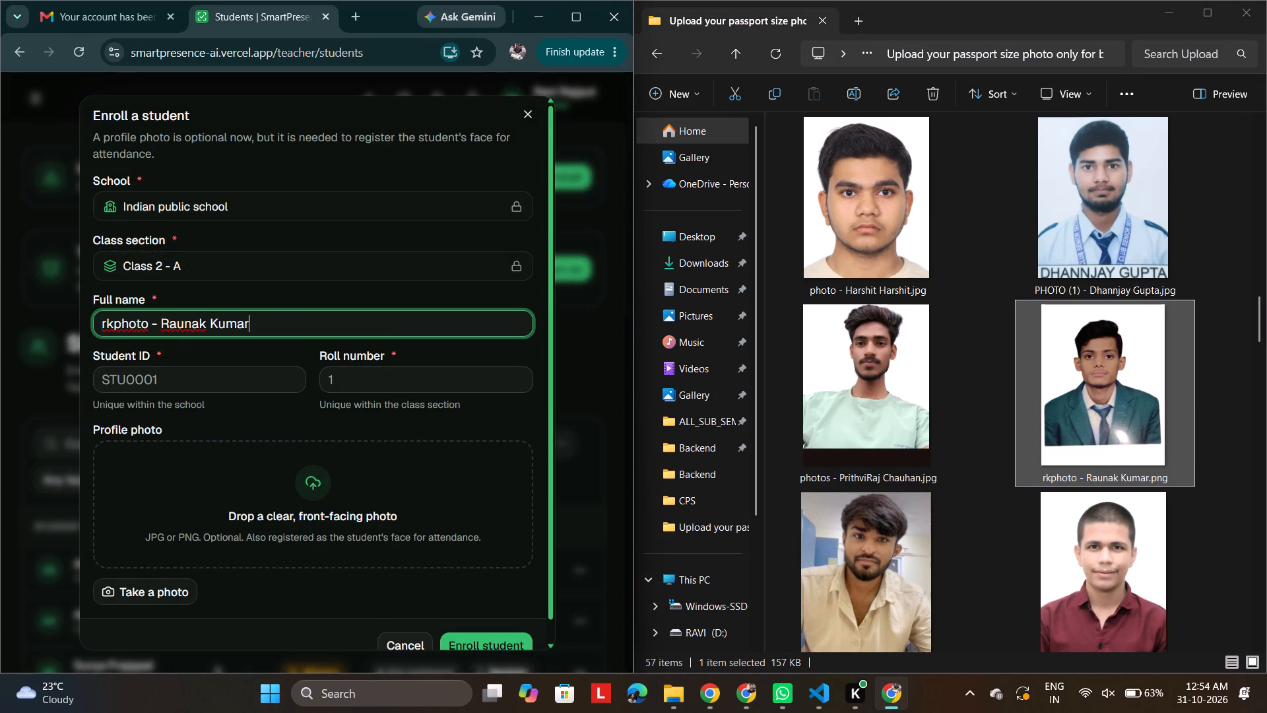
pyautogui.moveTo(161, 322); pyautogui.dragTo(32, 344)
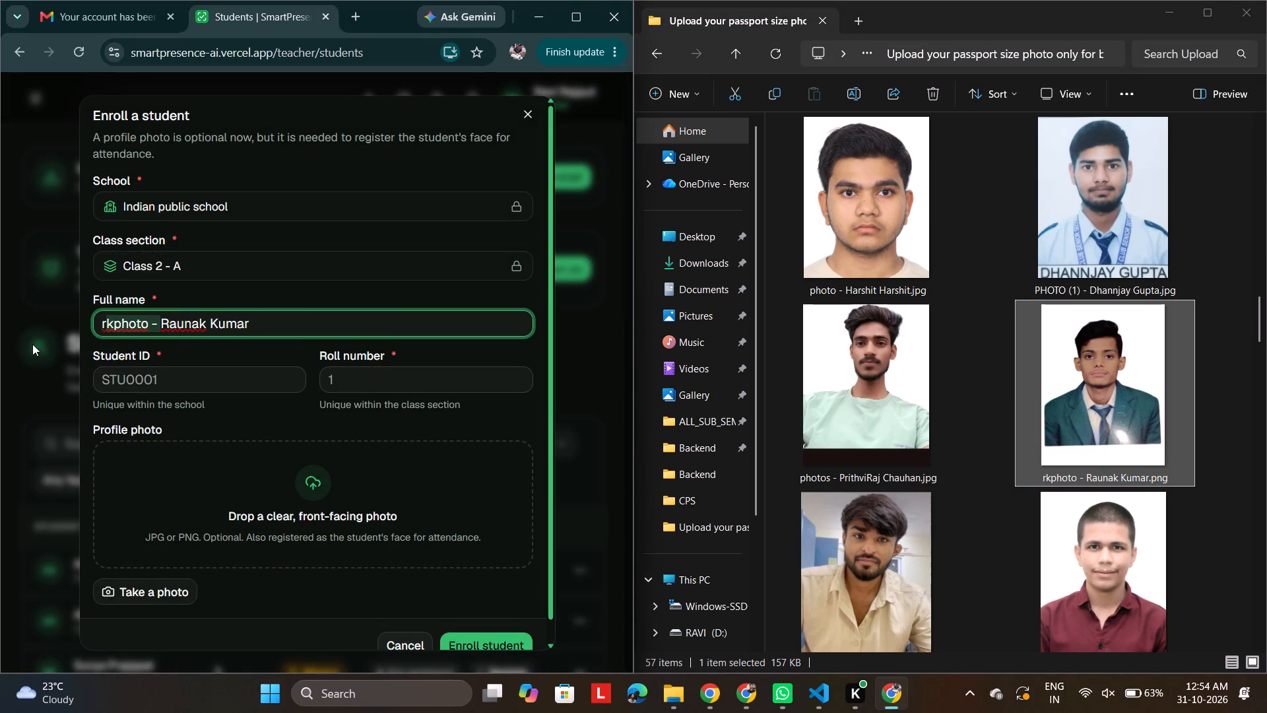
pyautogui.press('BackSpace')
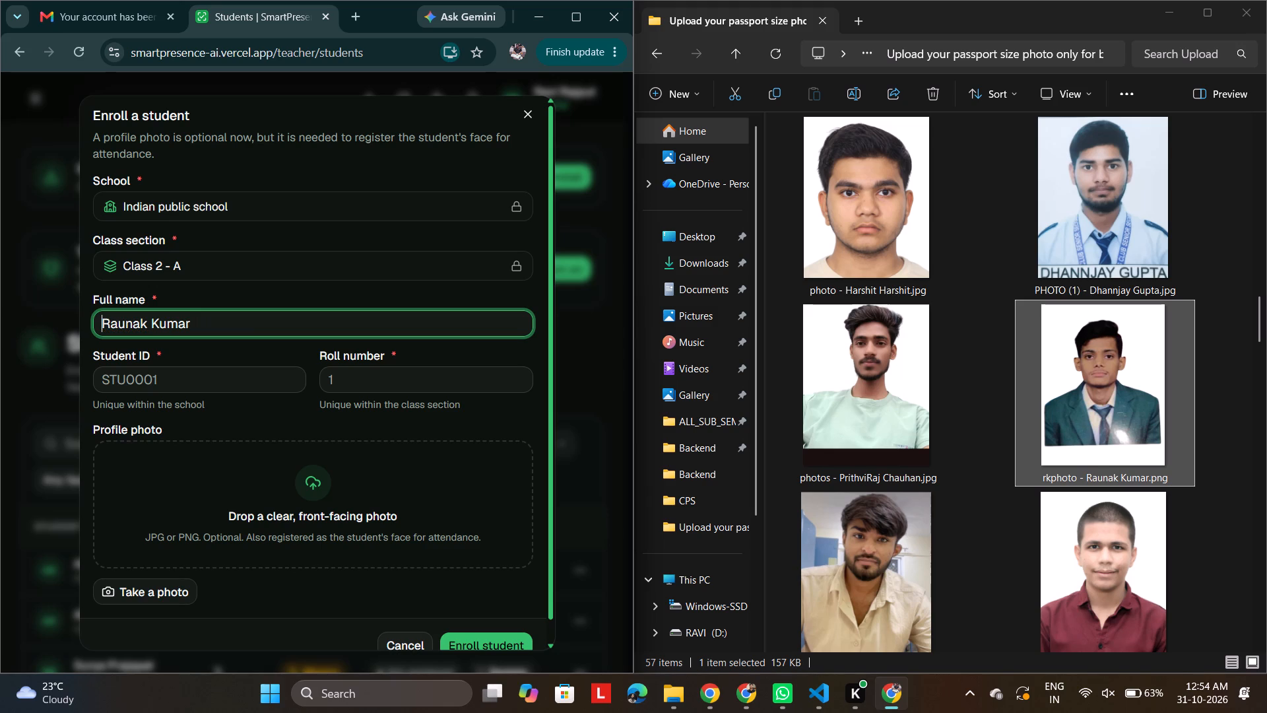
# Set the student ID to STU022 and roll number to 22, and enroll the twenty-second student without a photo.
pyautogui.click(172, 386)
pyautogui.click(210, 413)
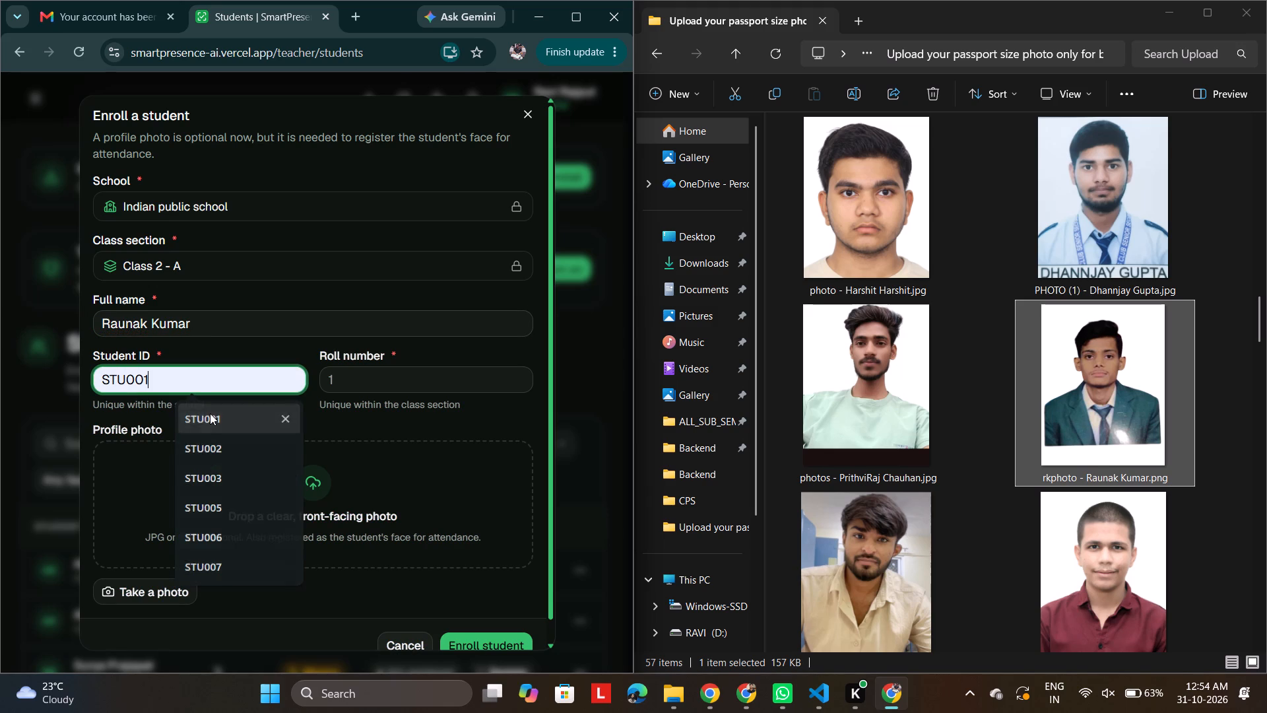
pyautogui.click(179, 386)
pyautogui.press('BackSpace')
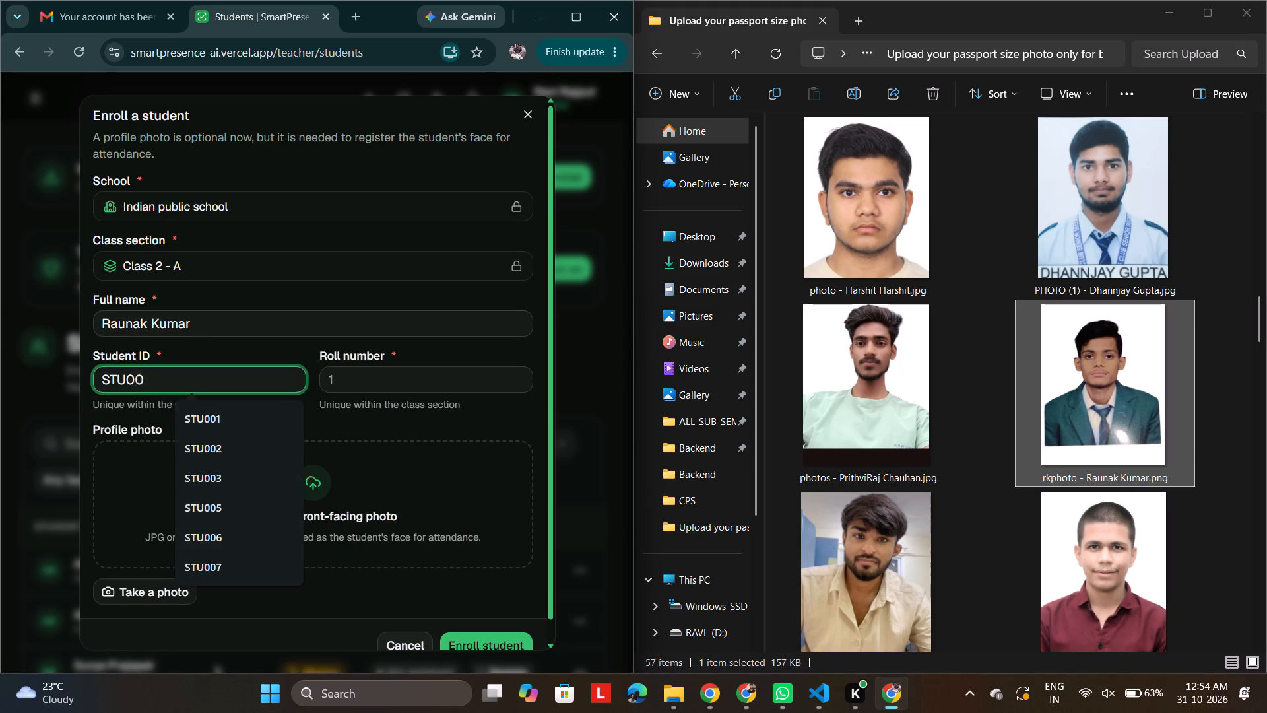
pyautogui.press('BackSpace')
pyautogui.write('21')
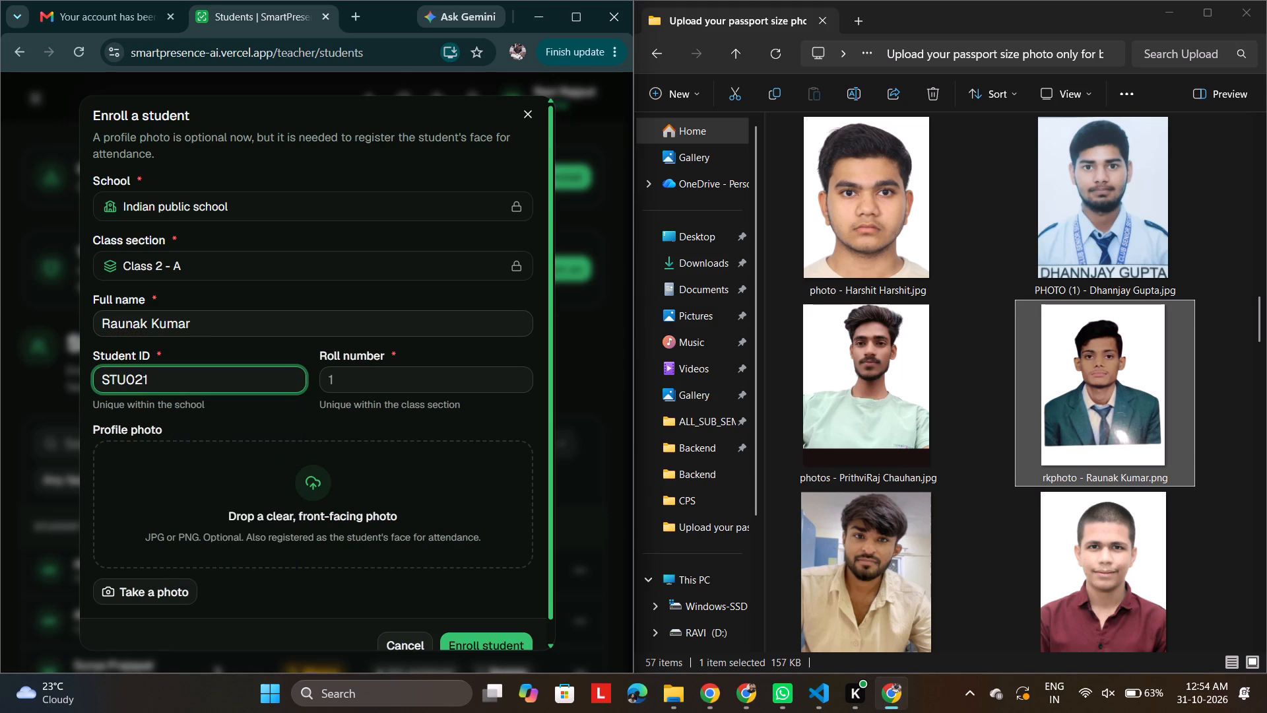
pyautogui.click(167, 393)
pyautogui.press('BackSpace')
pyautogui.press('2')
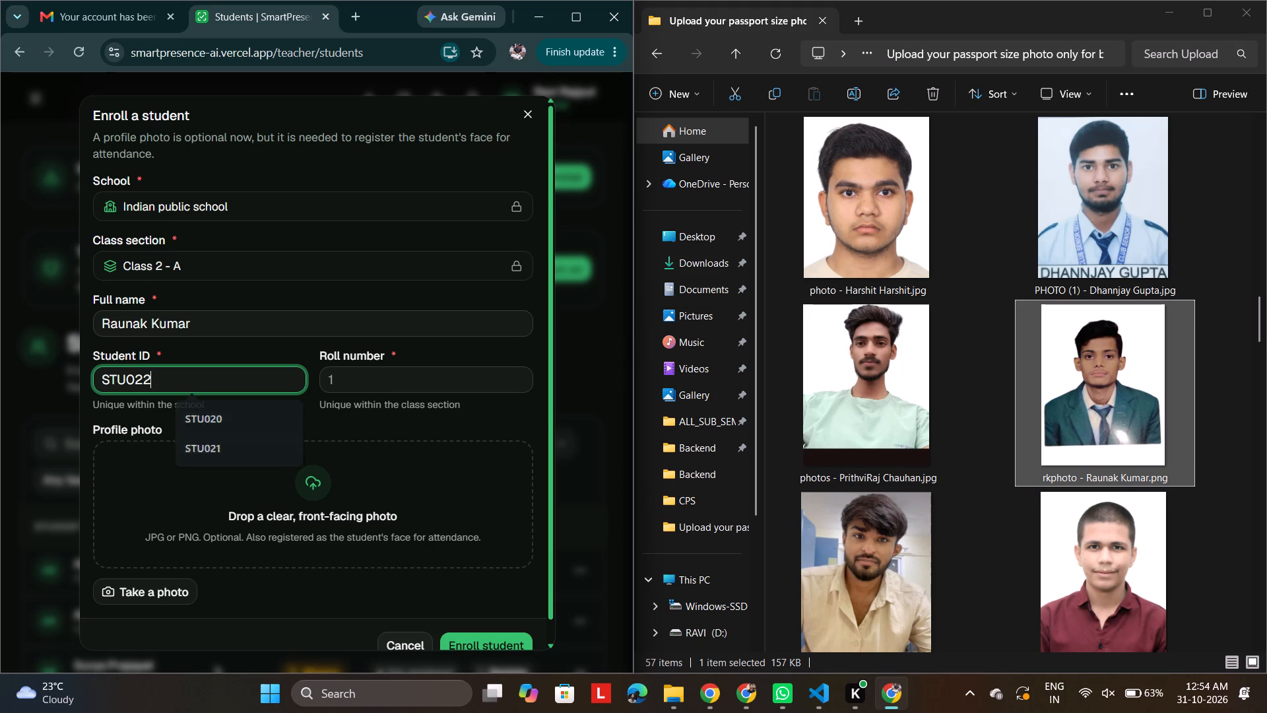
pyautogui.click(364, 382)
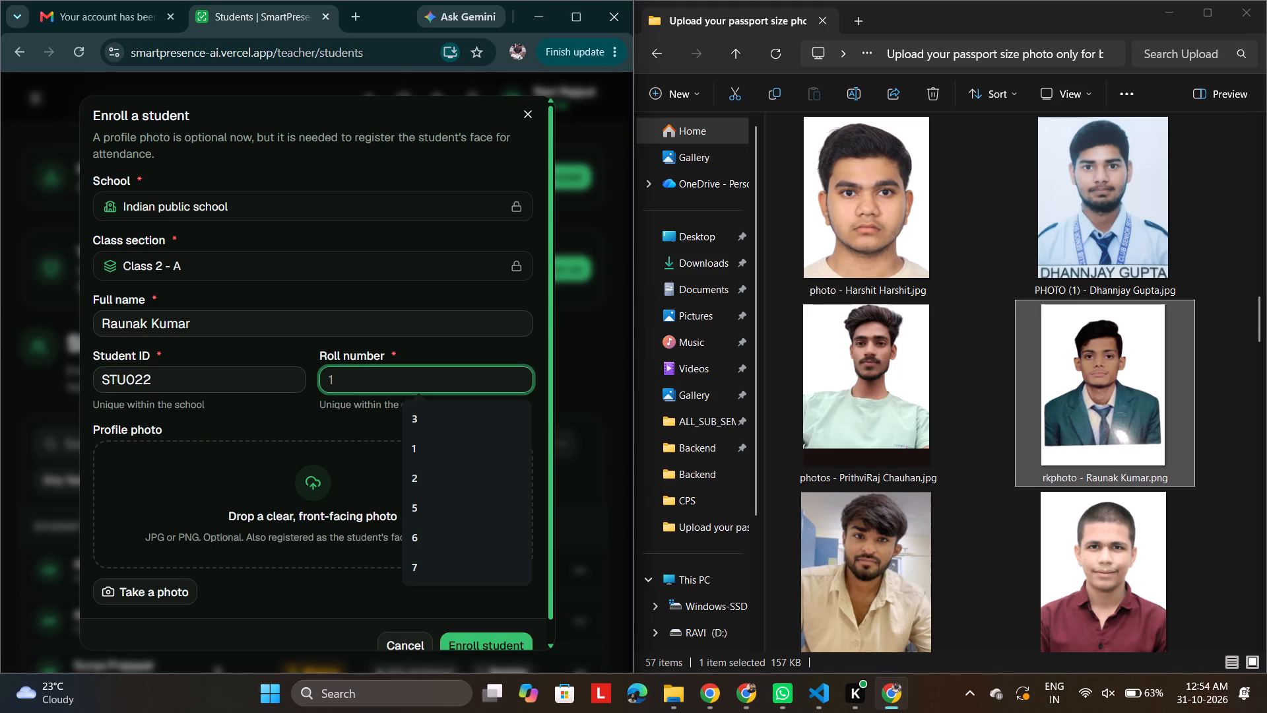
pyautogui.write('222')
pyautogui.press('BackSpace')
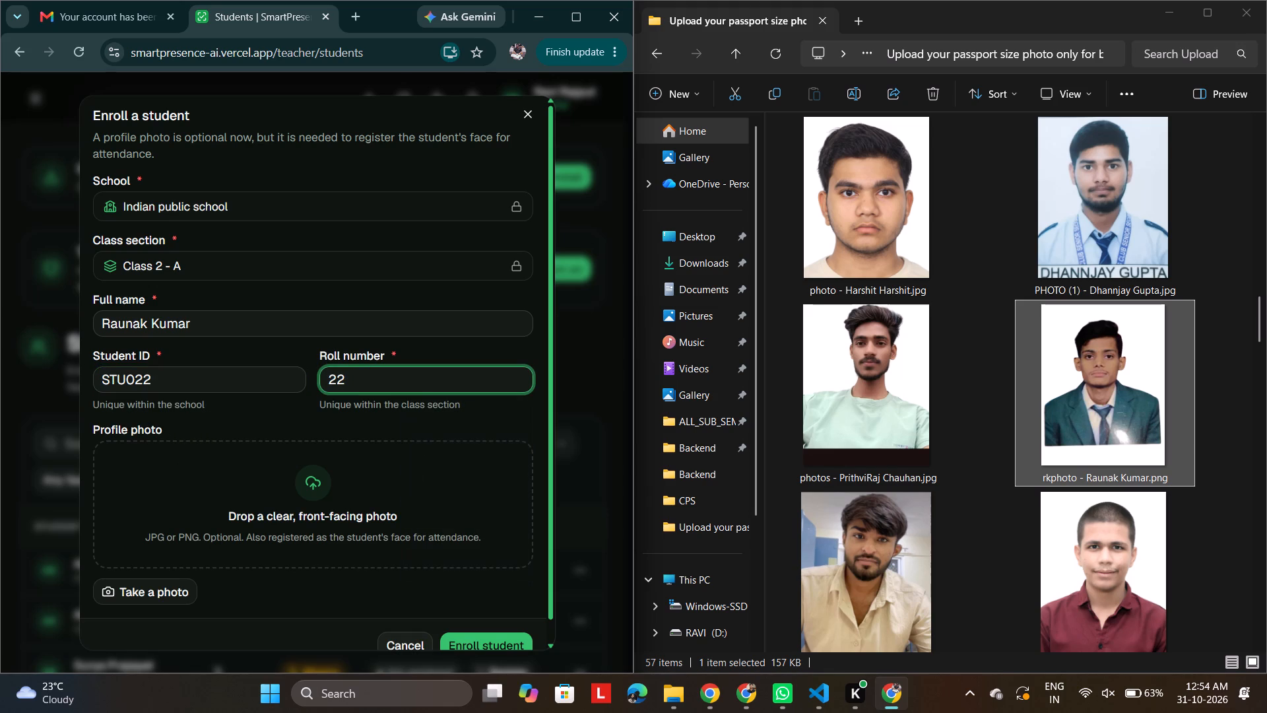
pyautogui.doubleClick(505, 631)
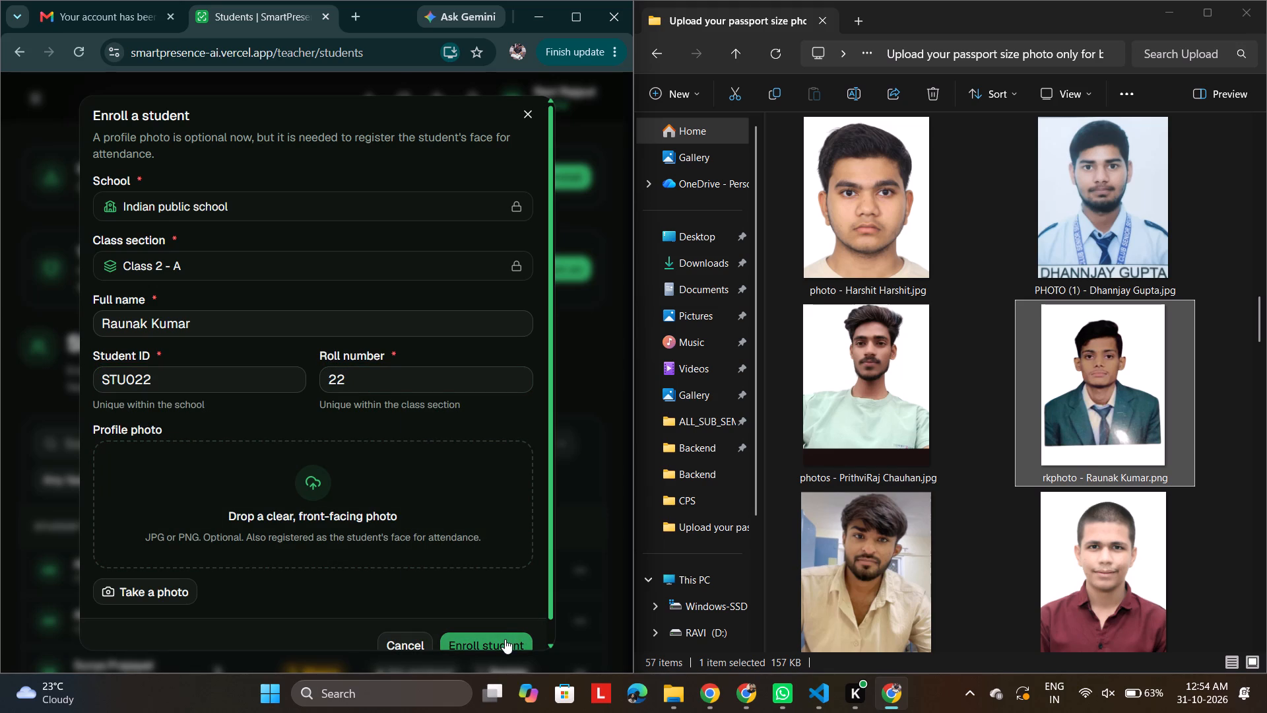
pyautogui.click(505, 639)
pyautogui.scroll(-1, 930, 498)
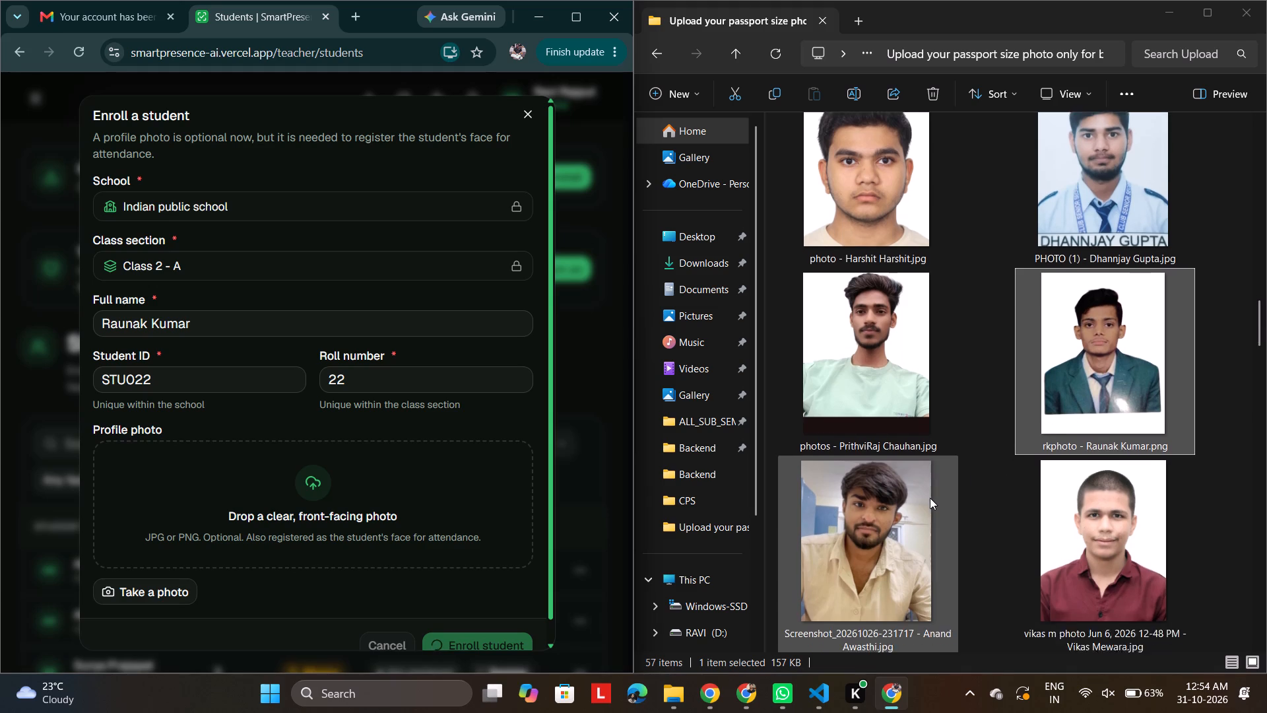
pyautogui.scroll(-2, 930, 498)
pyautogui.click(874, 438)
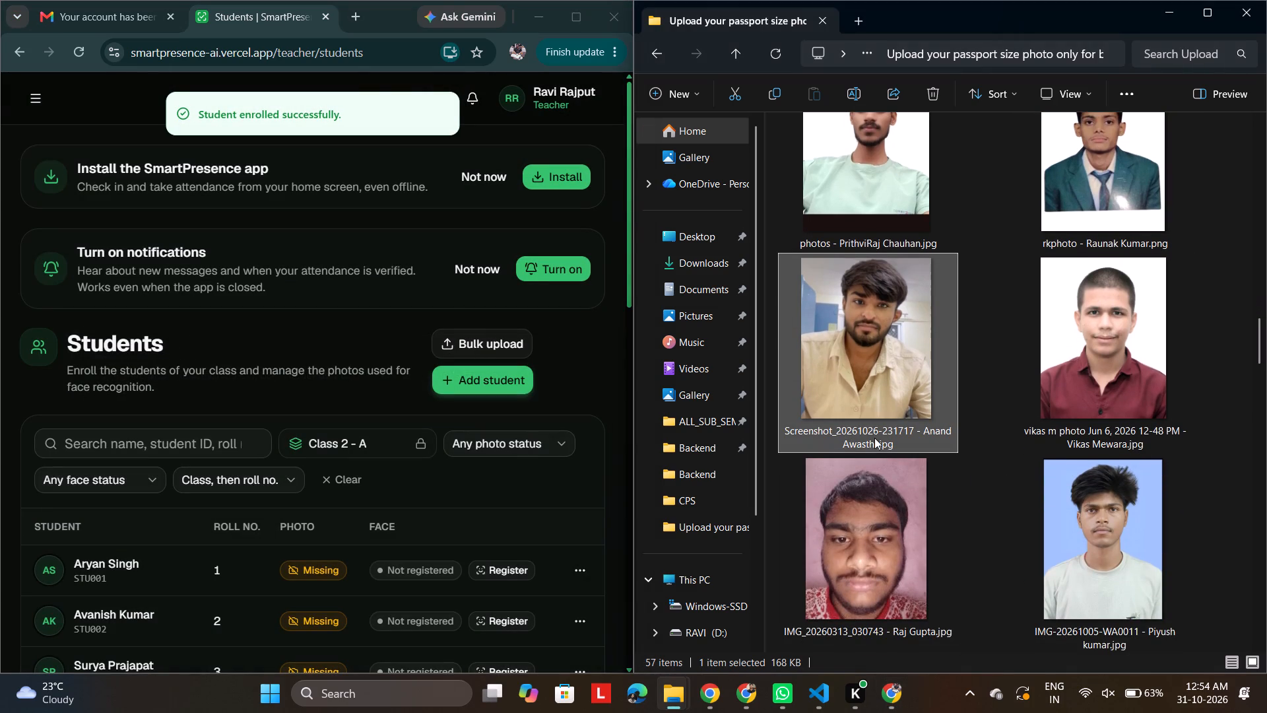
pyautogui.click(847, 438)
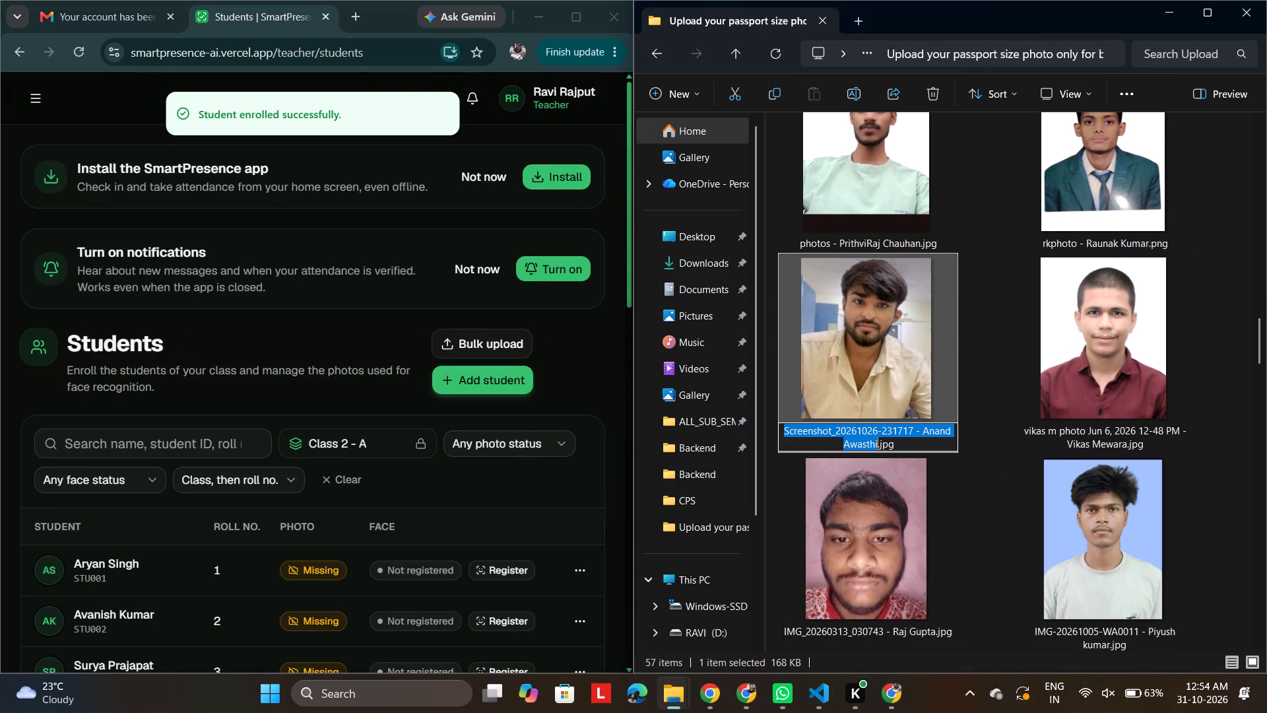
pyautogui.hotkey('ctrl', 'c')
pyautogui.click(488, 388)
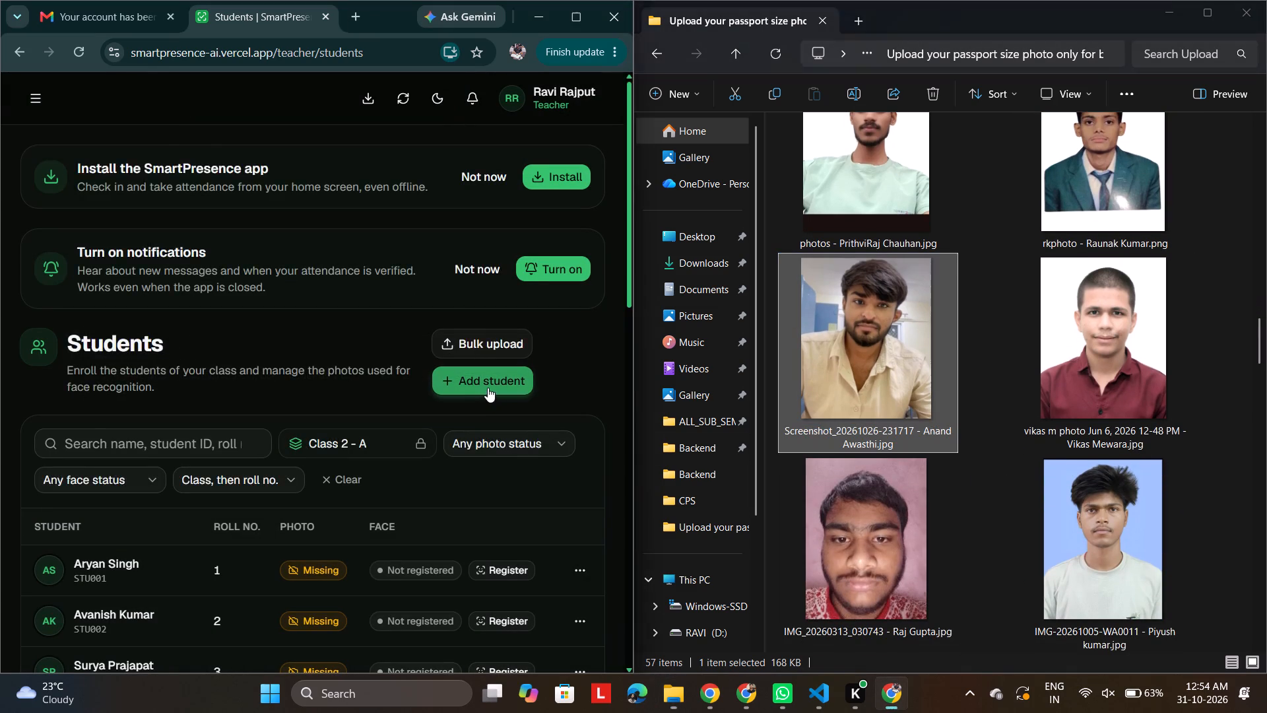
pyautogui.hotkey('ctrl', 'v')
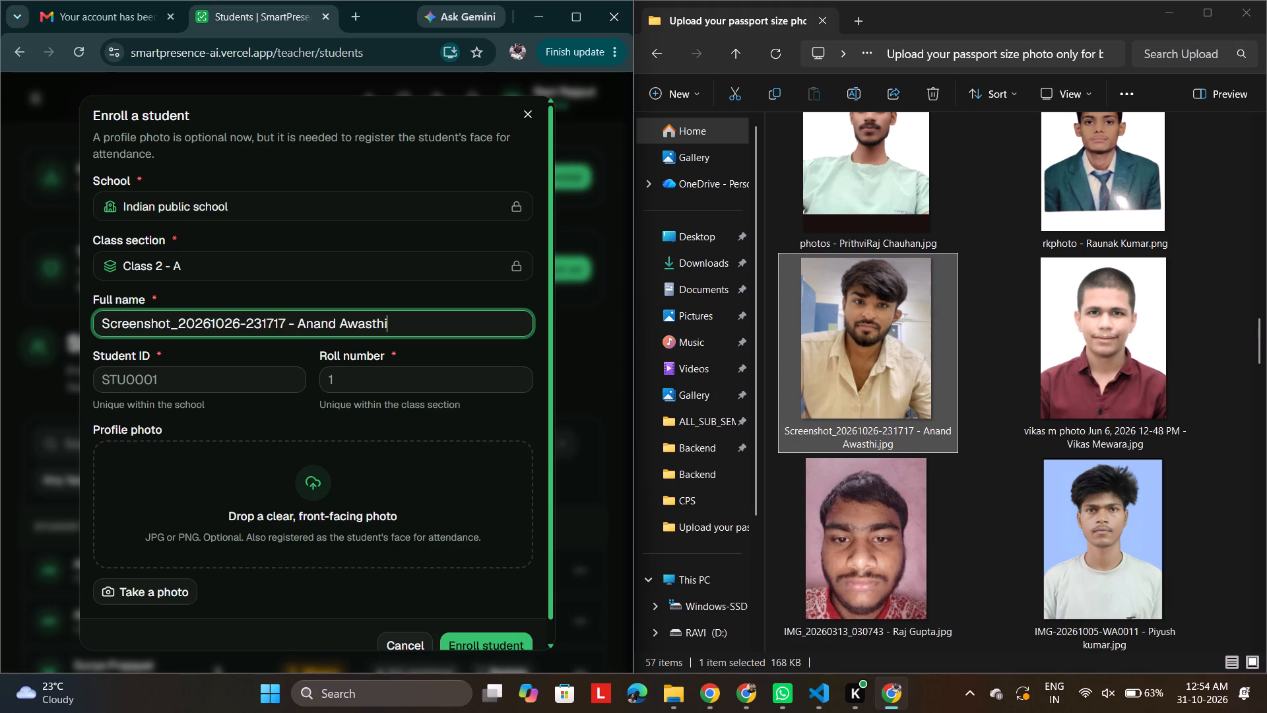
pyautogui.moveTo(297, 323); pyautogui.dragTo(104, 326)
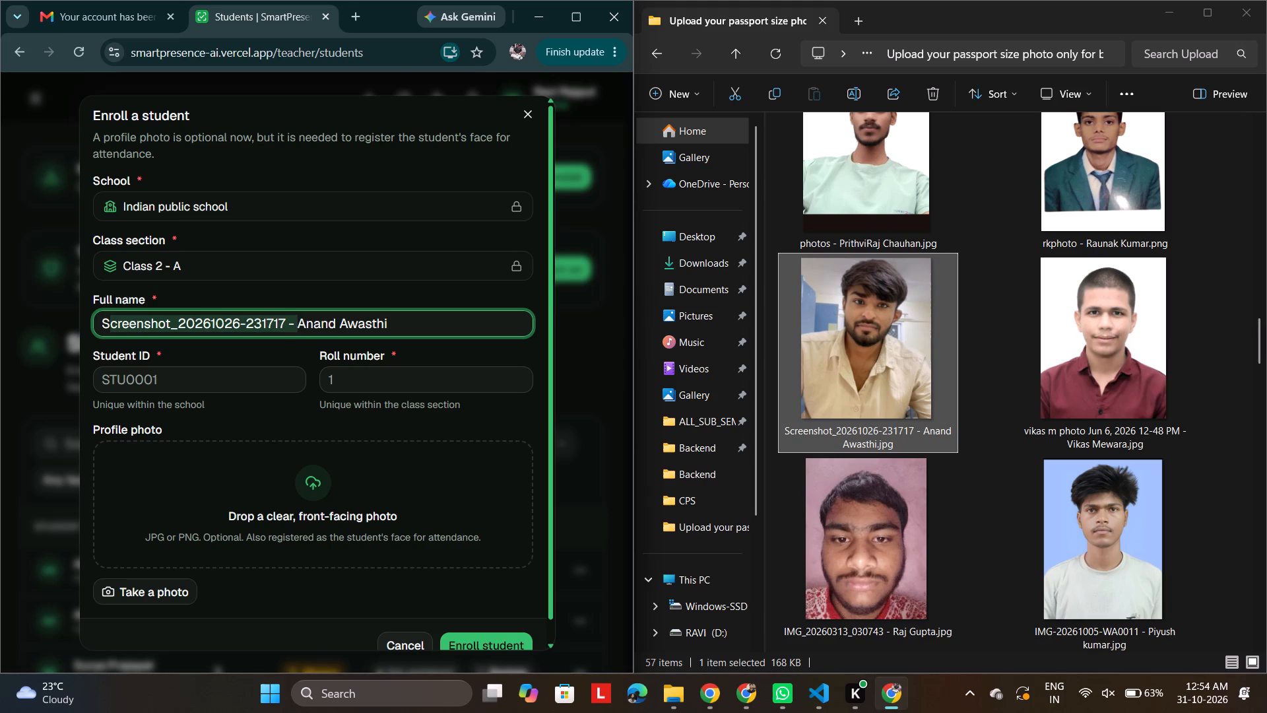
pyautogui.moveTo(104, 326); pyautogui.dragTo(101, 326)
pyautogui.press('BackSpace')
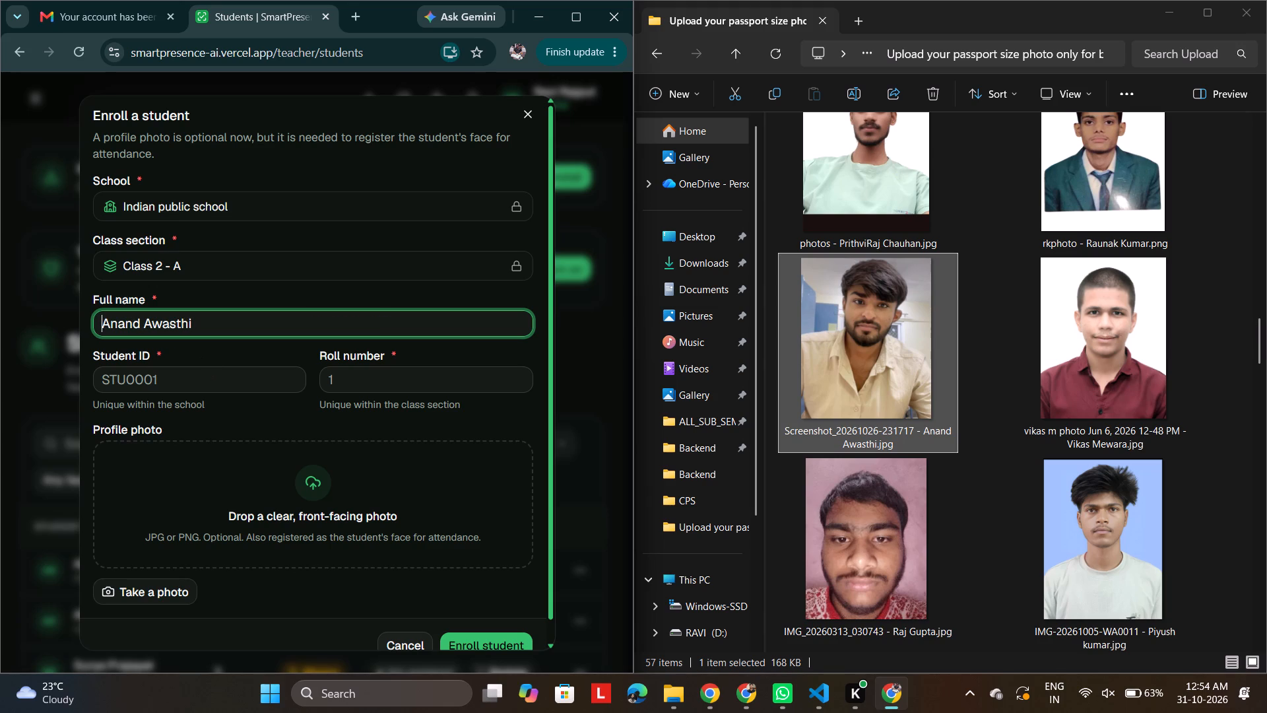
# Set the student ID to STU023 and roll number to 23, and enroll the twenty-third student without a photo.
pyautogui.click(201, 379)
pyautogui.click(216, 426)
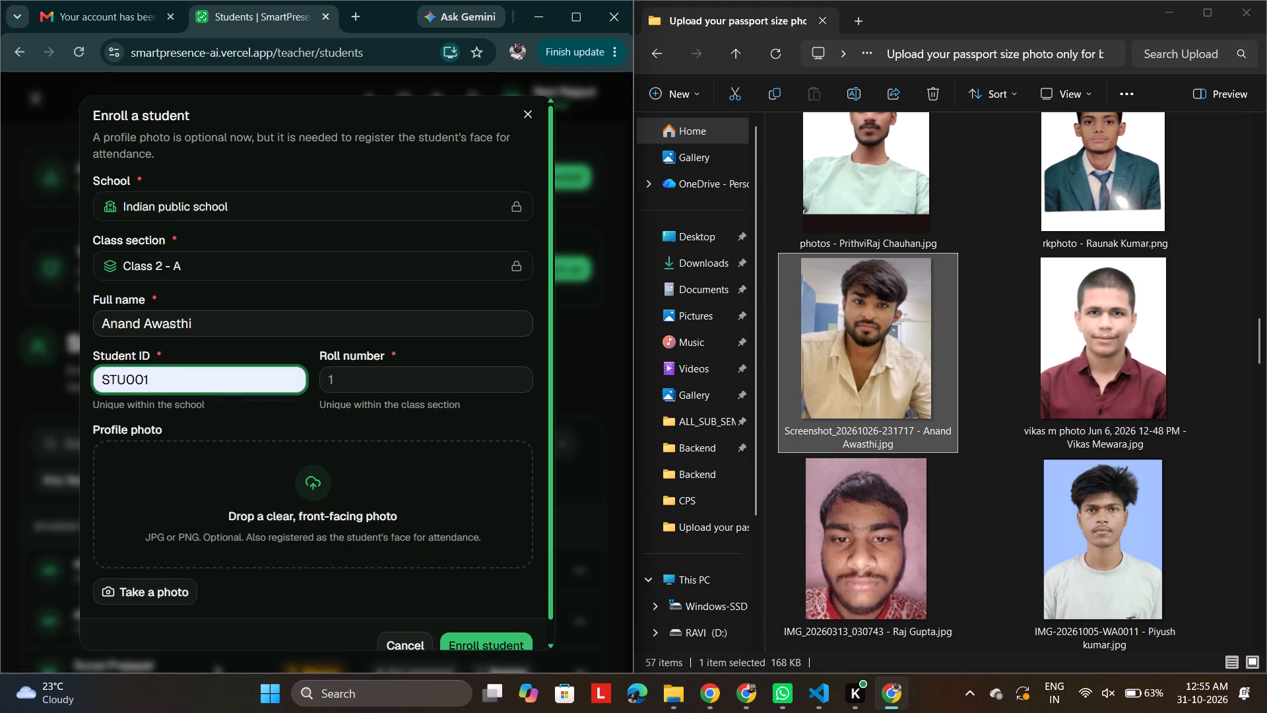
pyautogui.click(174, 378)
pyautogui.press('BackSpace')
pyautogui.press('BackSpace')
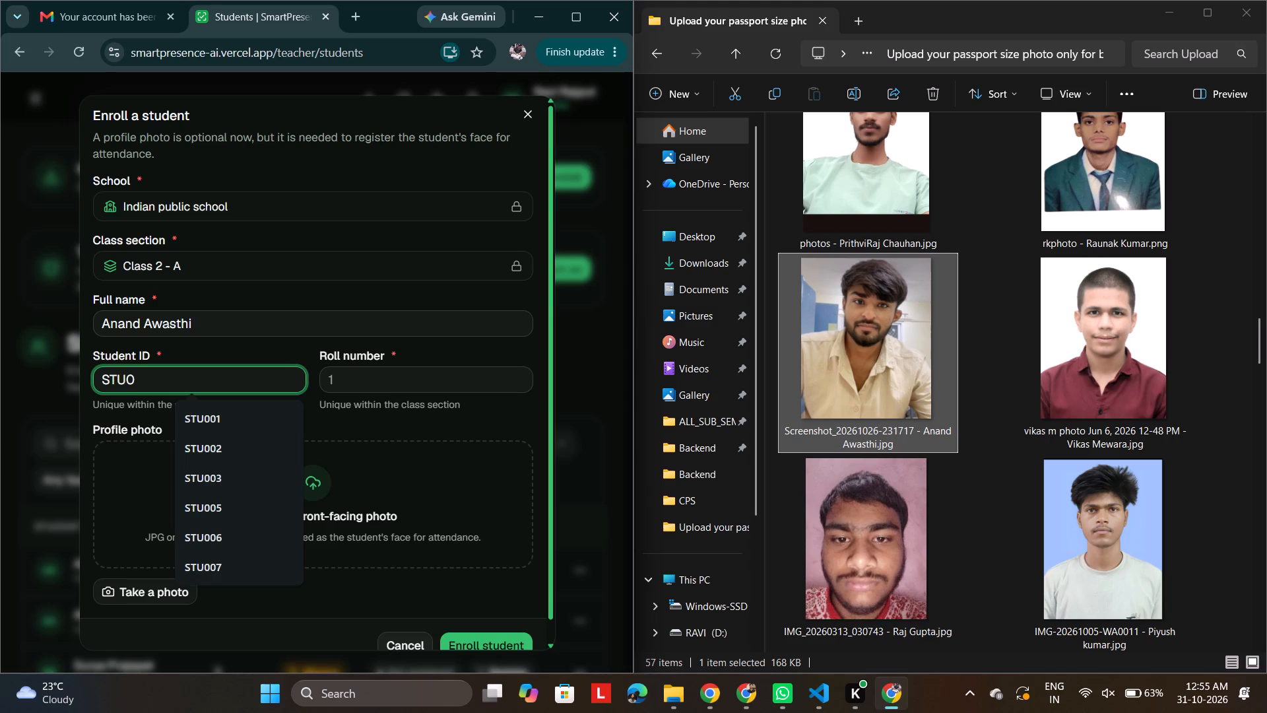
pyautogui.write('23')
pyautogui.click(354, 387)
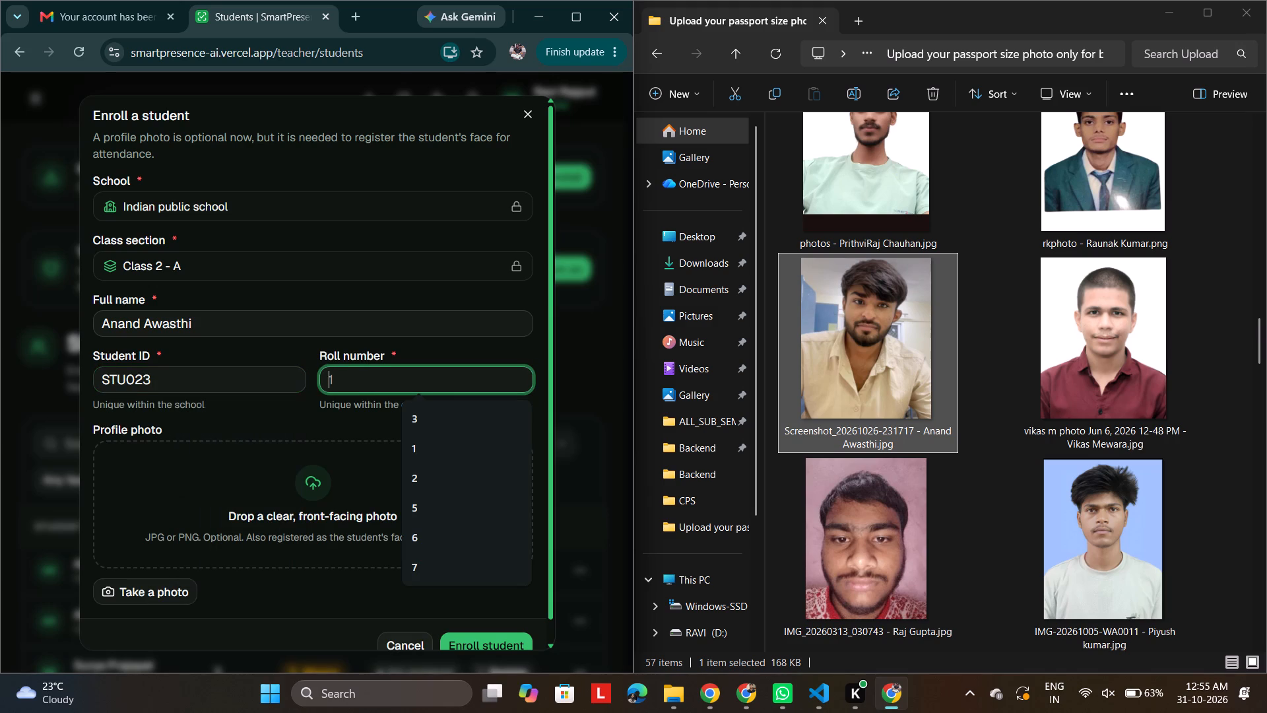
pyautogui.press('3')
pyautogui.press('BackSpace')
pyautogui.write('23')
pyautogui.press('Return')
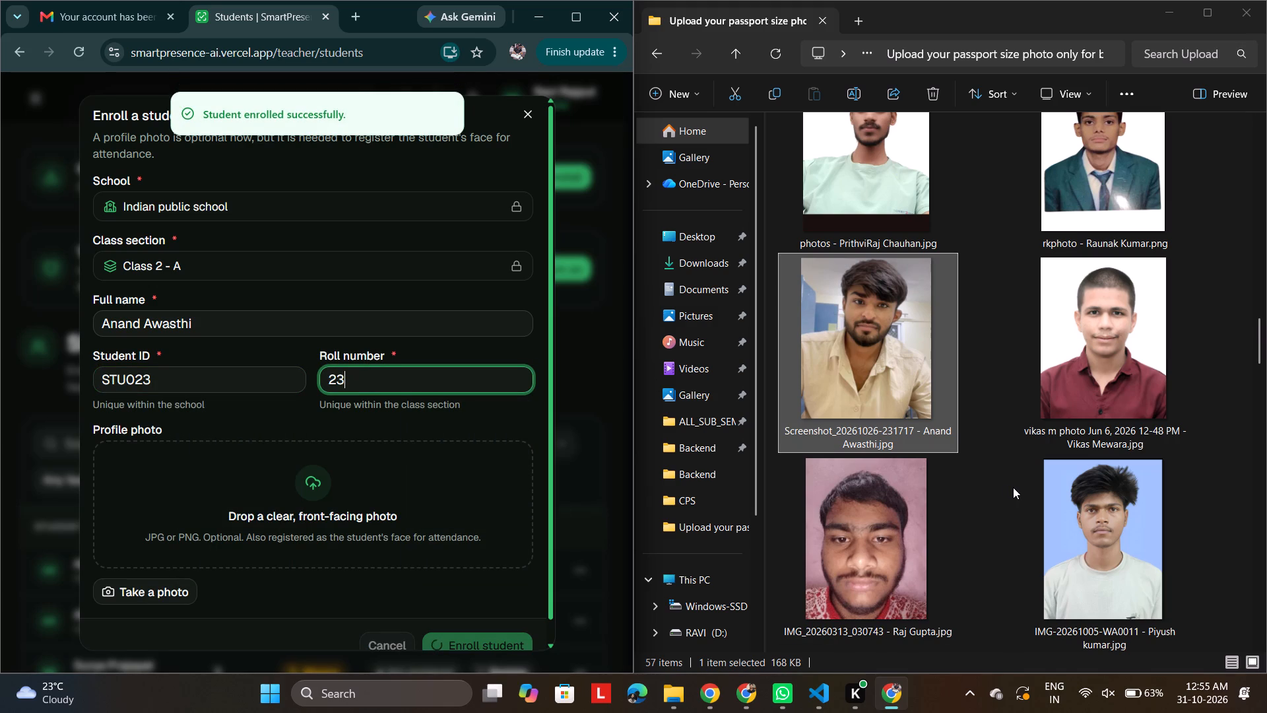
# Start a twenty-fourth enrolment and fill the full name from the next photo's file name, removing the prefix that ends in "Jun 6, 2026 12-48 PM -".
pyautogui.click(1093, 430)
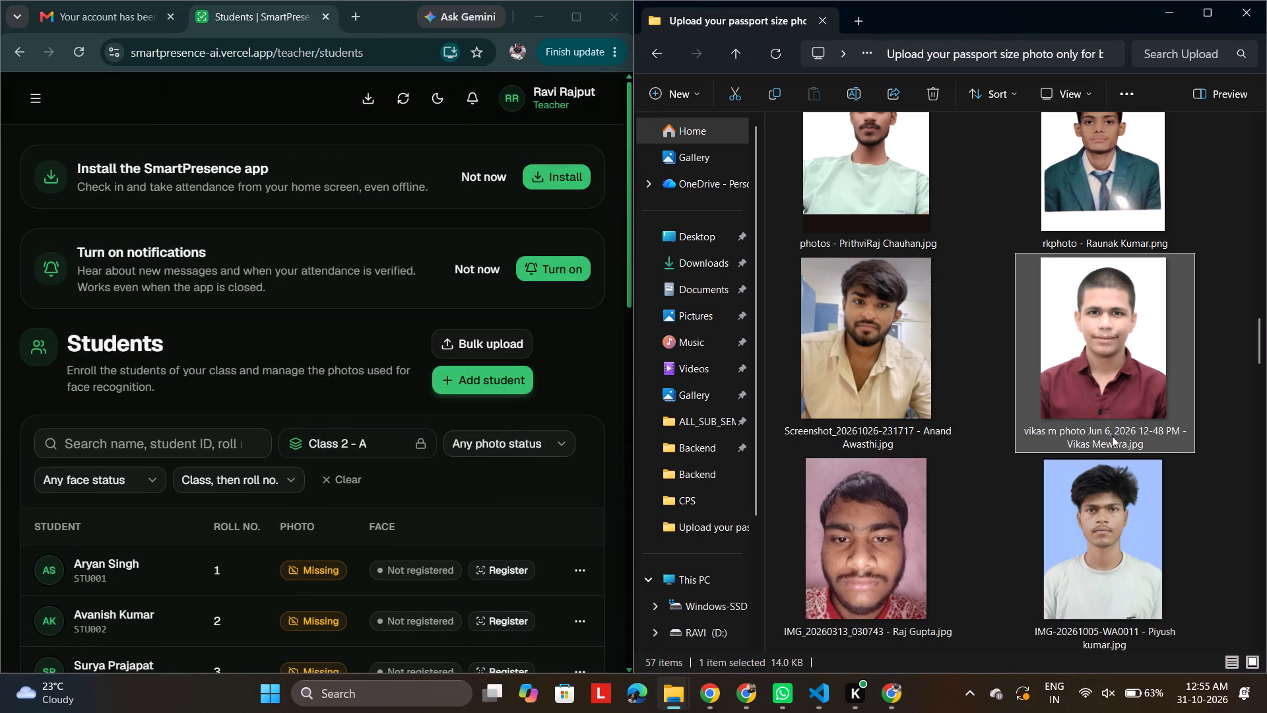
pyautogui.click(1112, 436)
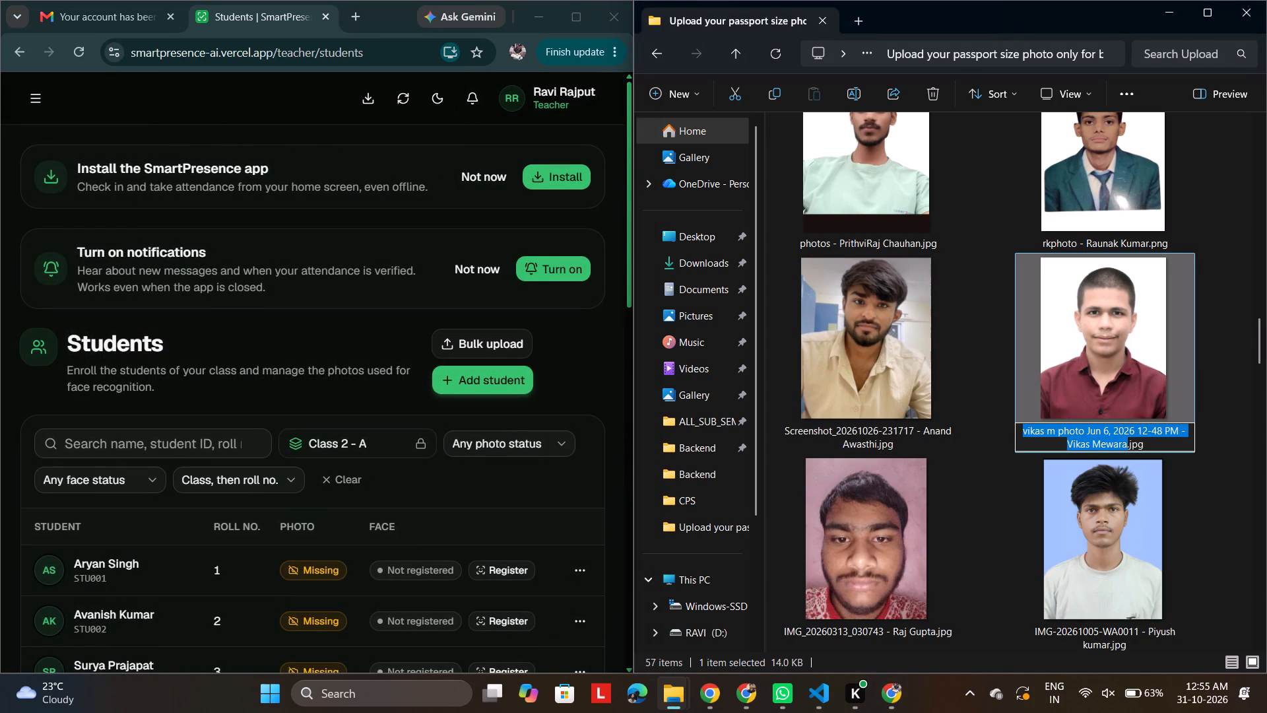
pyautogui.hotkey('ctrl', 'c')
pyautogui.click(501, 385)
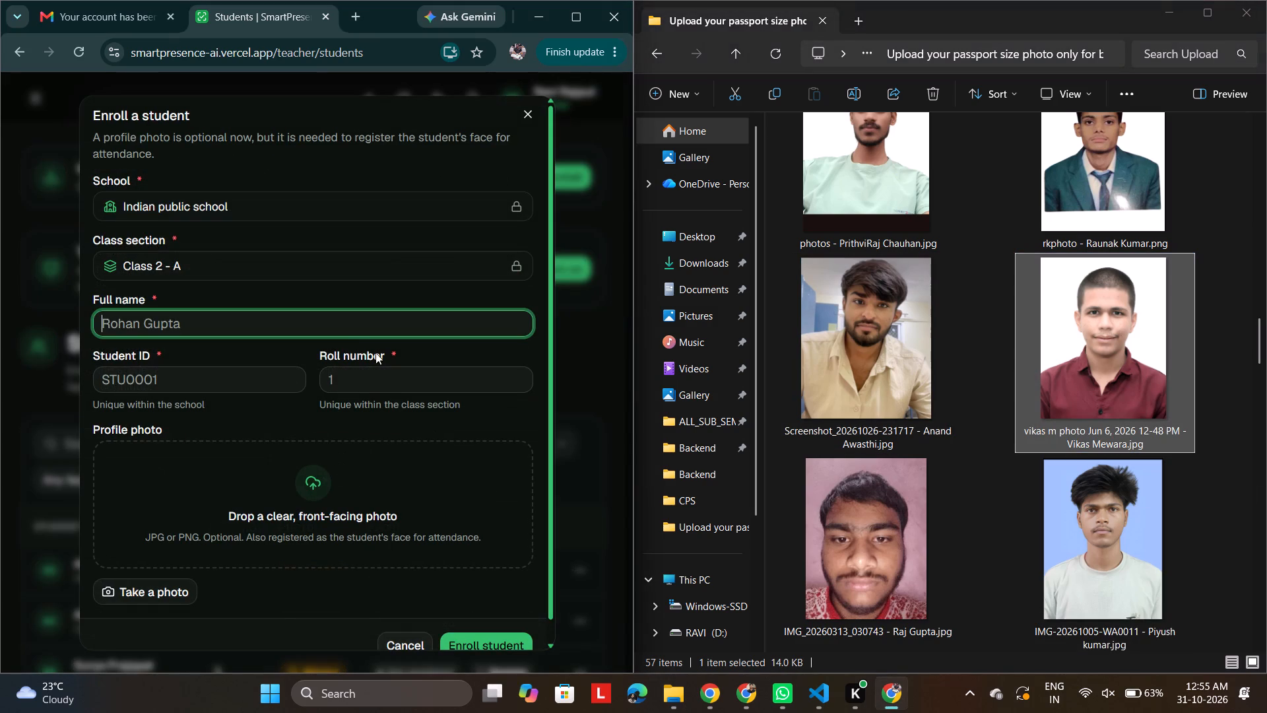
pyautogui.hotkey('ctrl', 'v')
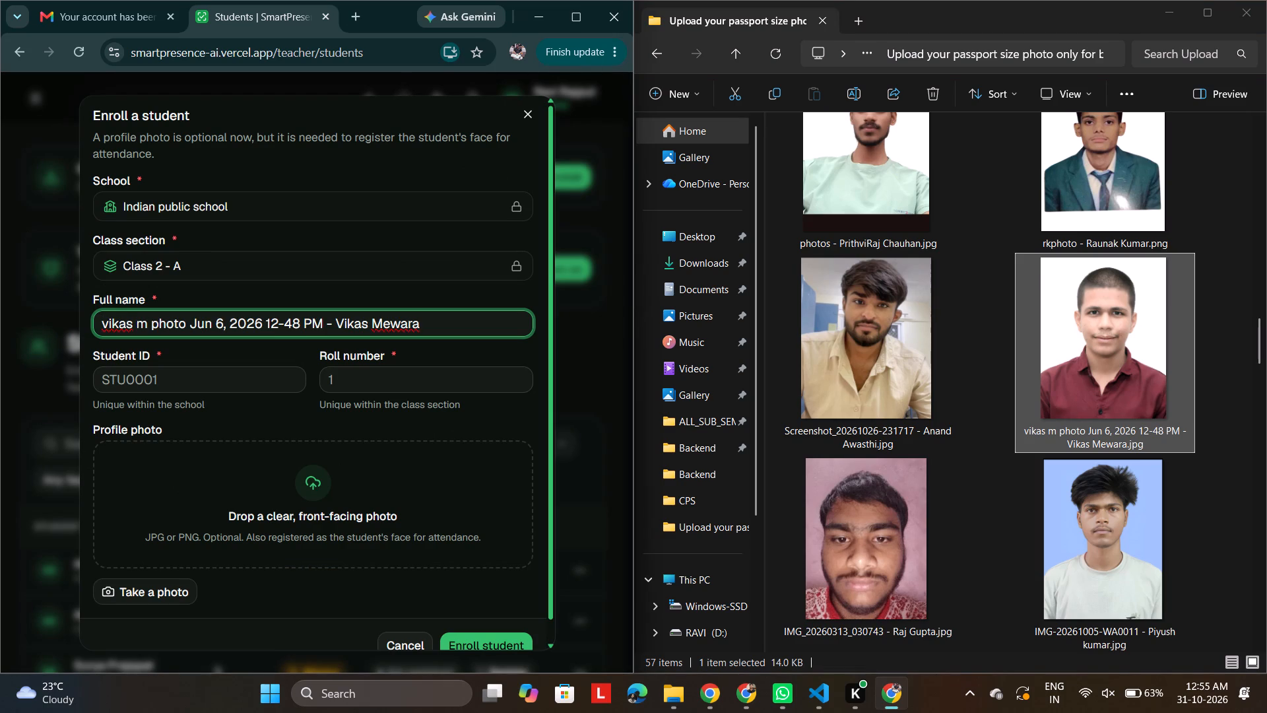
pyautogui.moveTo(335, 322); pyautogui.dragTo(0, 337)
pyautogui.press('BackSpace')
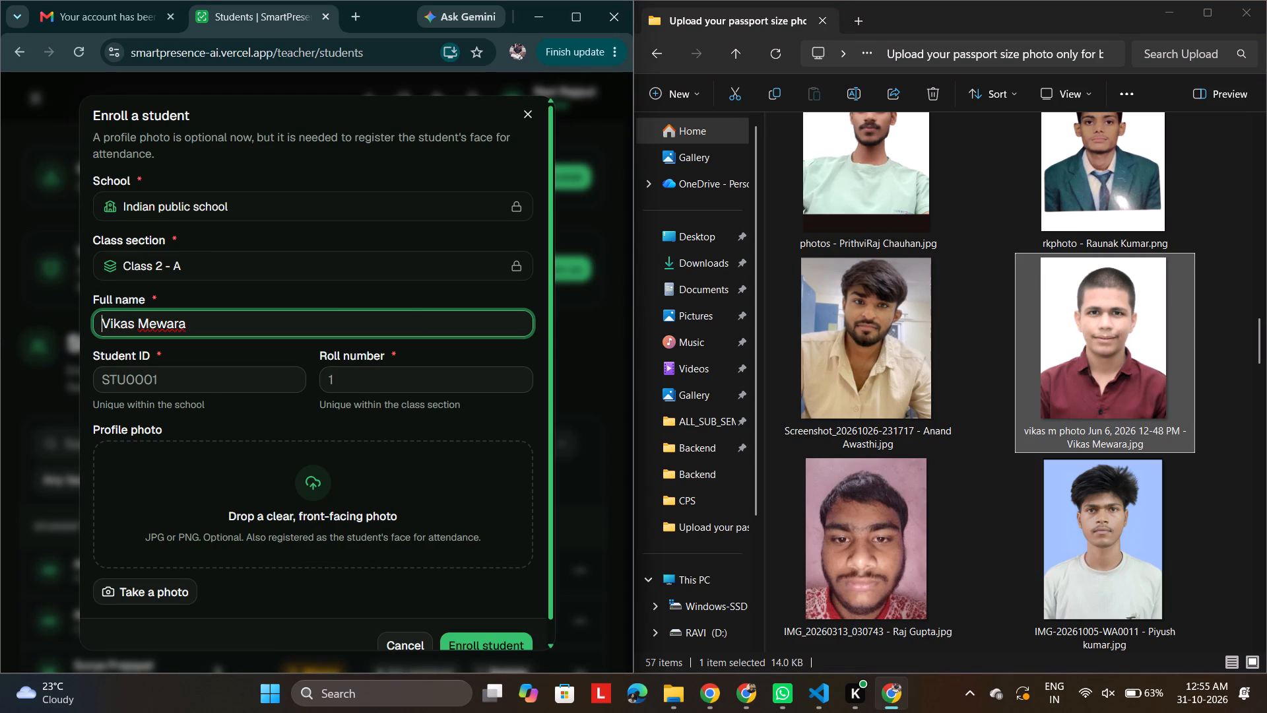
# Set the student ID to STU024 and roll number to 24, and enroll the twenty-fourth student without a photo.
pyautogui.click(113, 388)
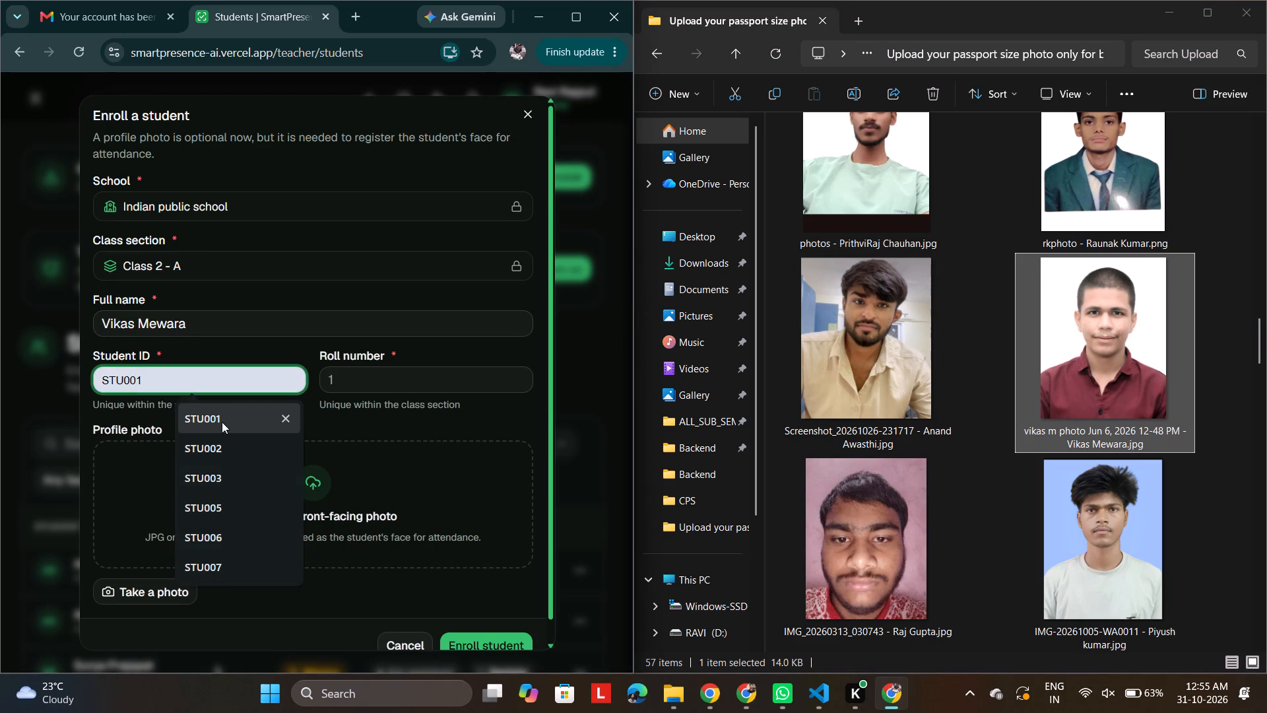
pyautogui.click(222, 422)
pyautogui.click(186, 372)
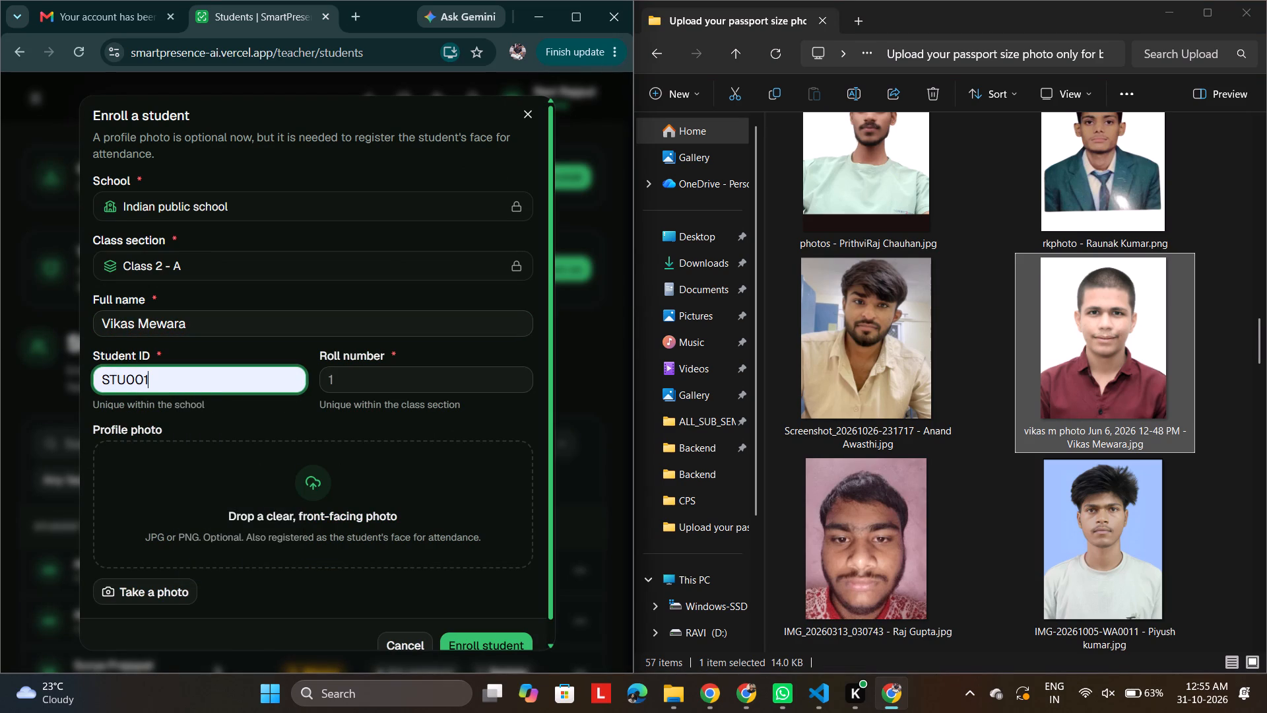
pyautogui.press('BackSpace')
pyautogui.press('BackSpace')
pyautogui.write('24')
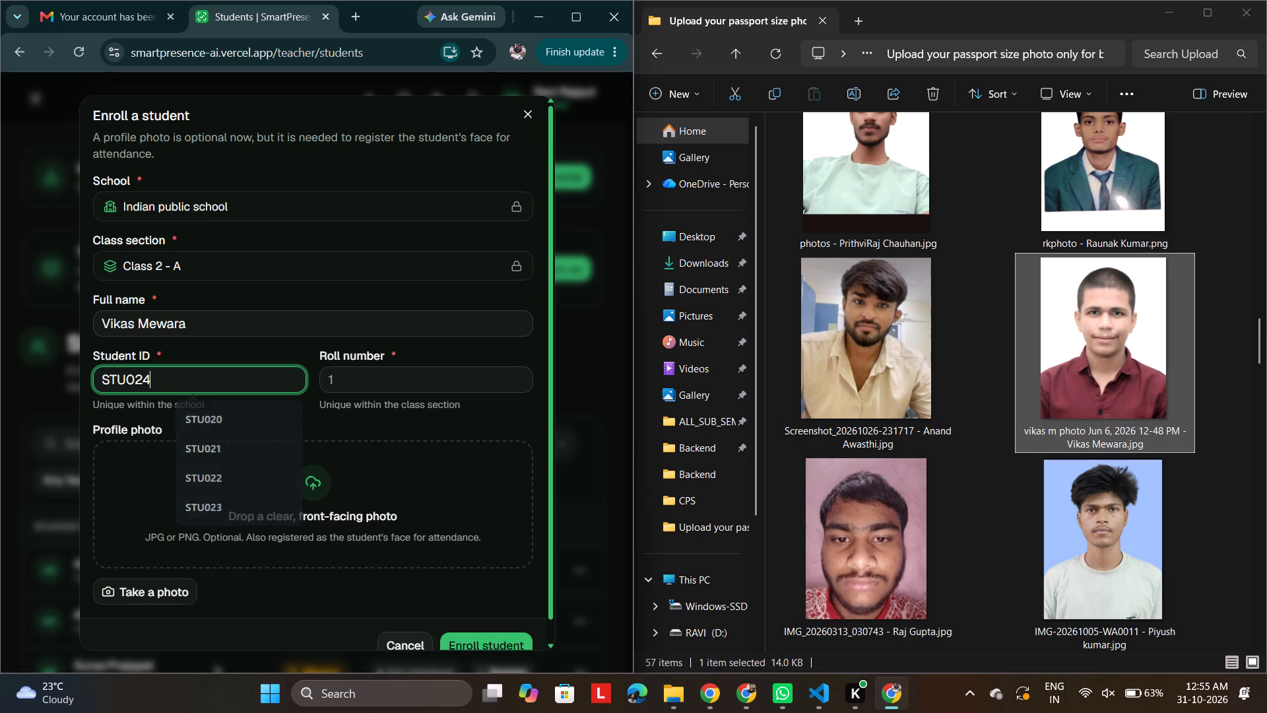
pyautogui.click(346, 382)
pyautogui.write('24')
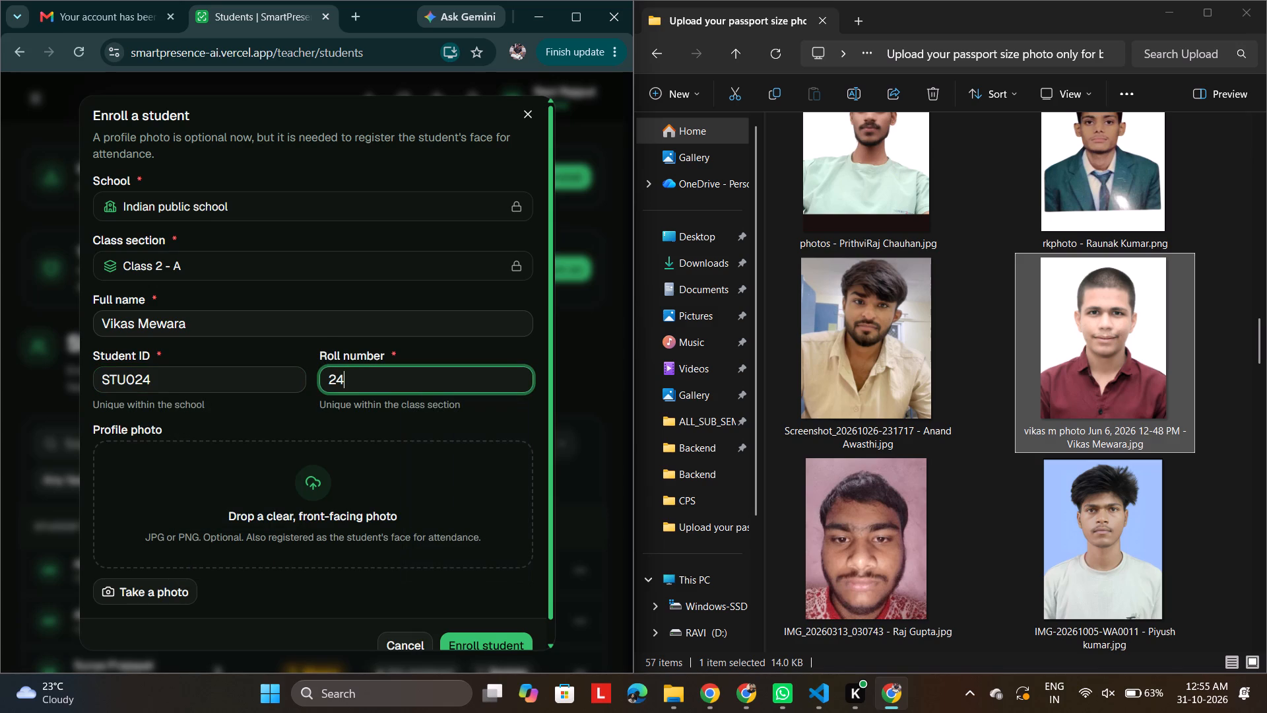
pyautogui.press('Return')
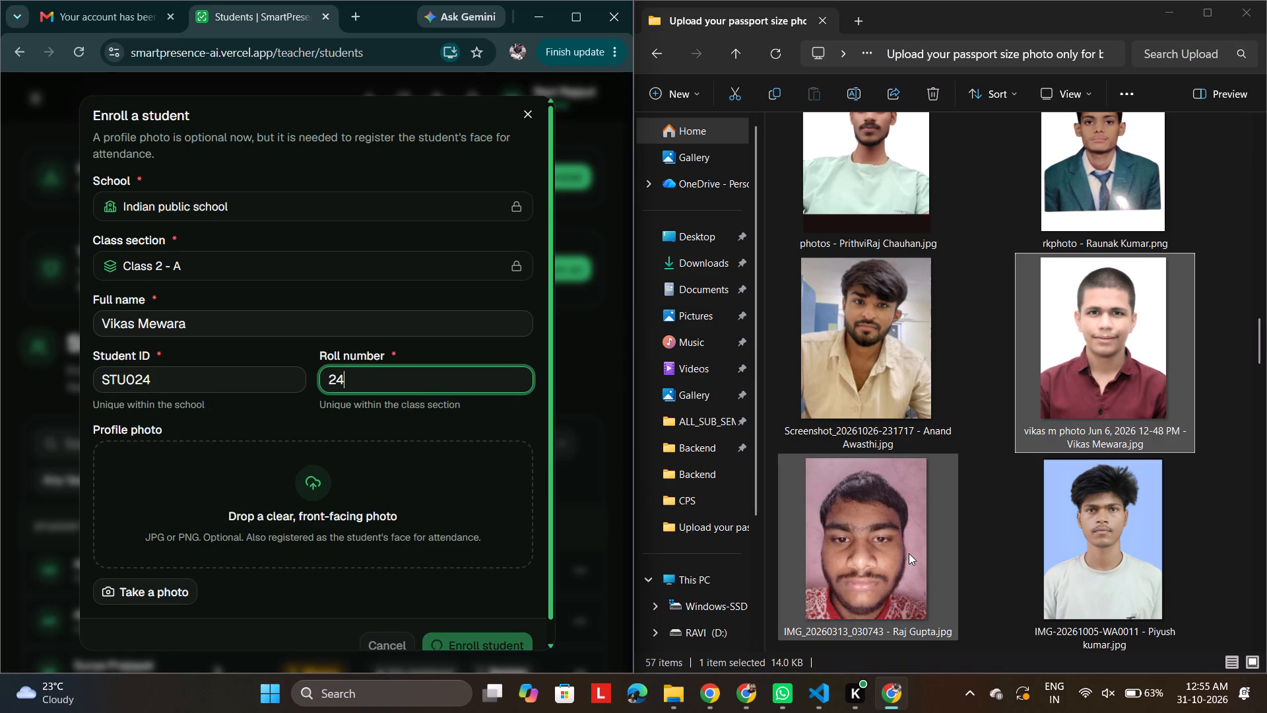
# Start a twenty-fifth enrolment and fill the full name from the next photo's file name, removing the "IMG_20260313_030743 -" prefix.
pyautogui.scroll(-2, 909, 553)
pyautogui.click(877, 499)
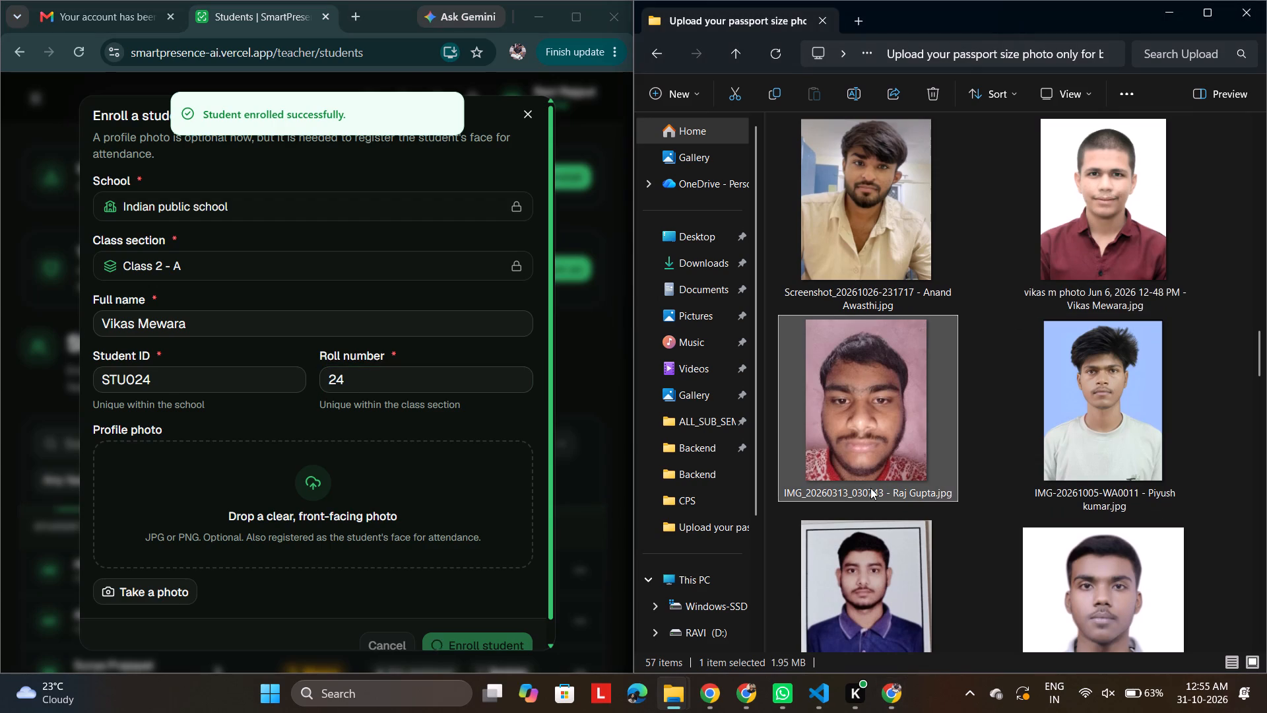
pyautogui.click(870, 488)
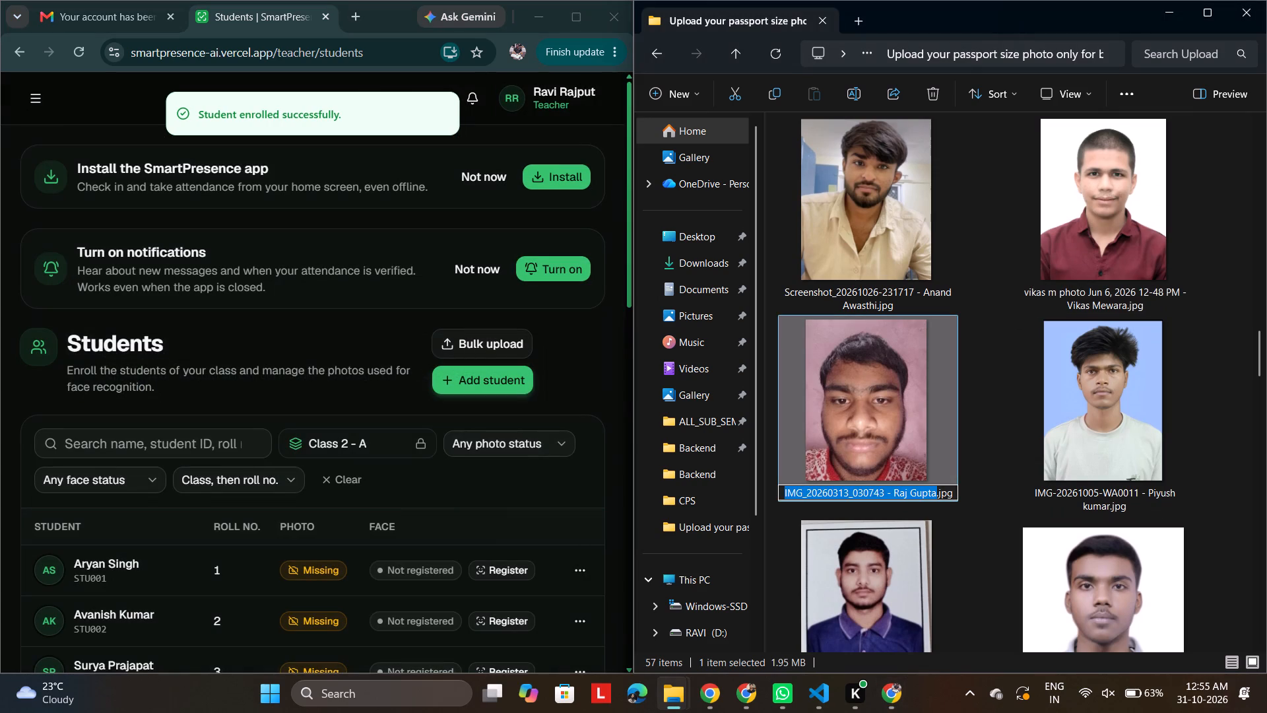
pyautogui.hotkey('ctrl', 'c')
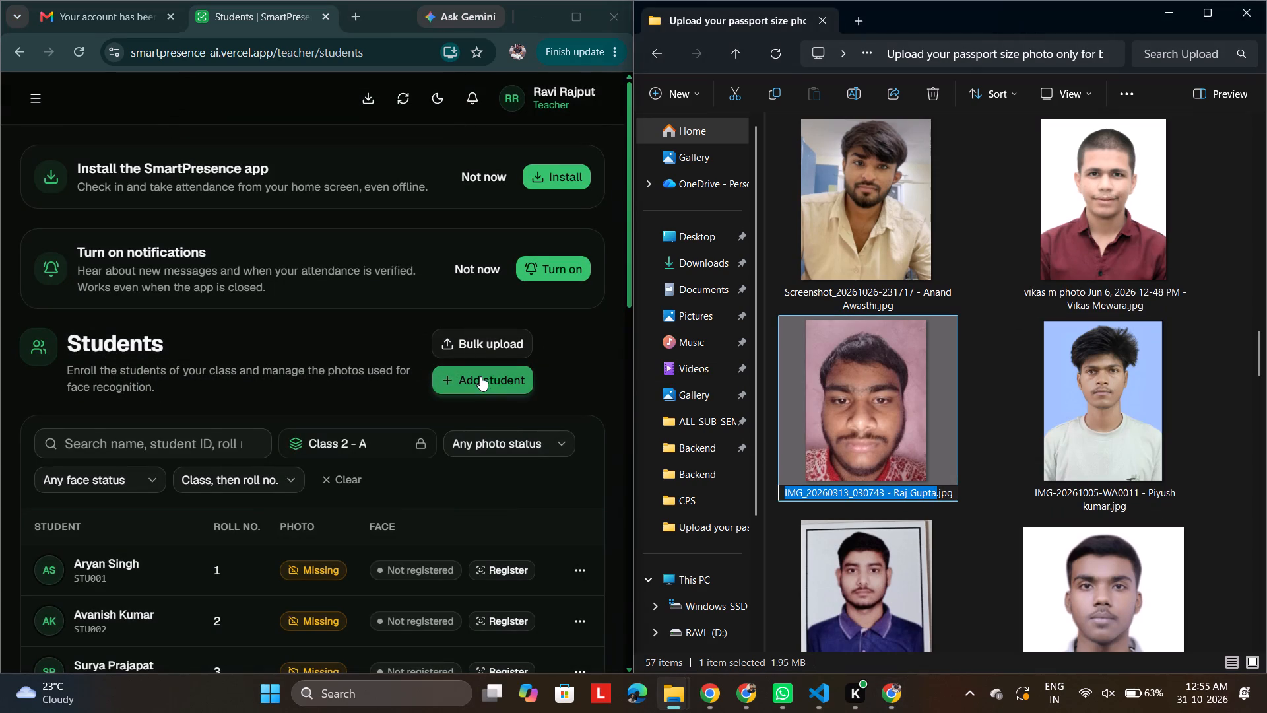
pyautogui.click(480, 376)
pyautogui.hotkey('ctrl', 'v')
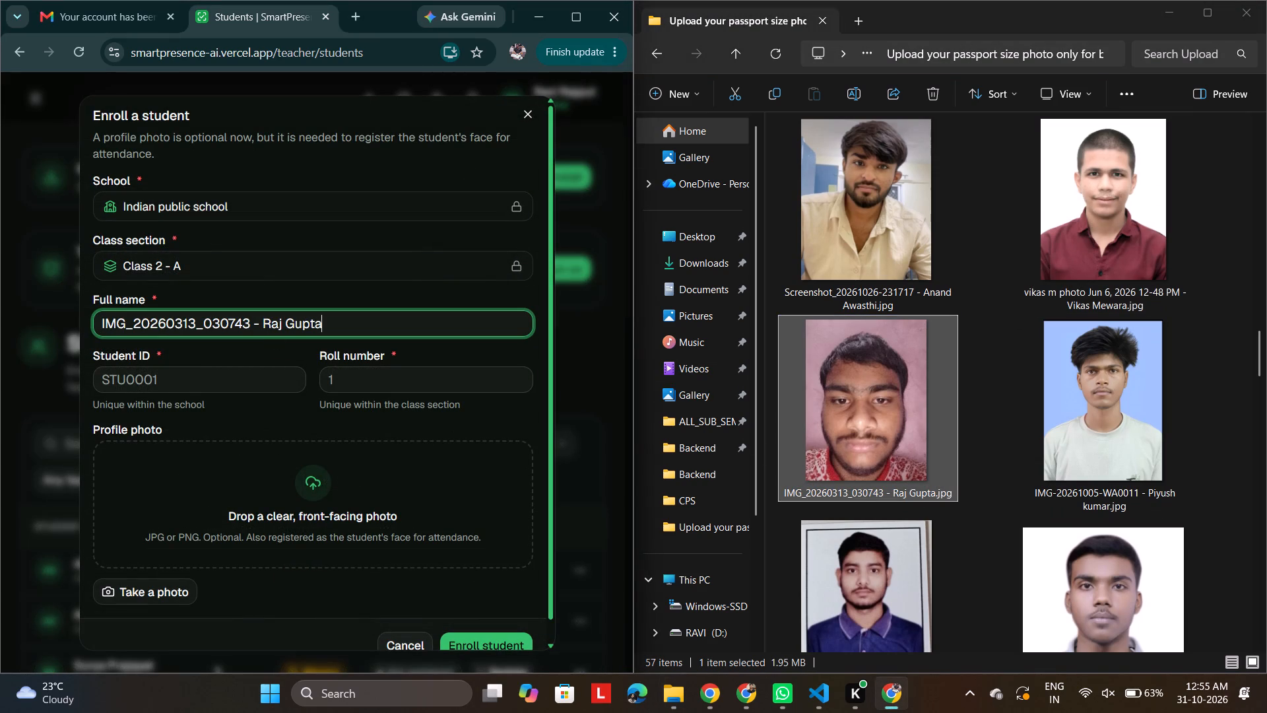
pyautogui.moveTo(263, 325); pyautogui.dragTo(112, 346)
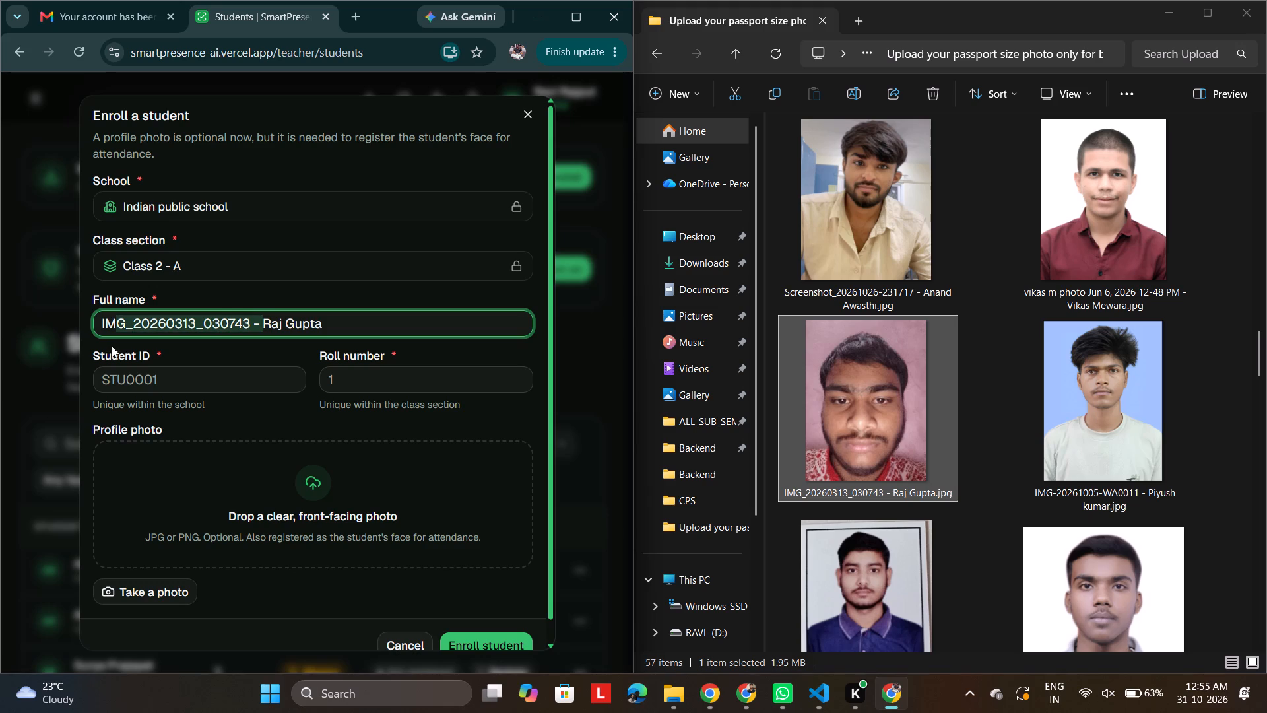
pyautogui.moveTo(112, 346); pyautogui.dragTo(106, 339)
pyautogui.press('BackSpace')
pyautogui.press('BackSpace')
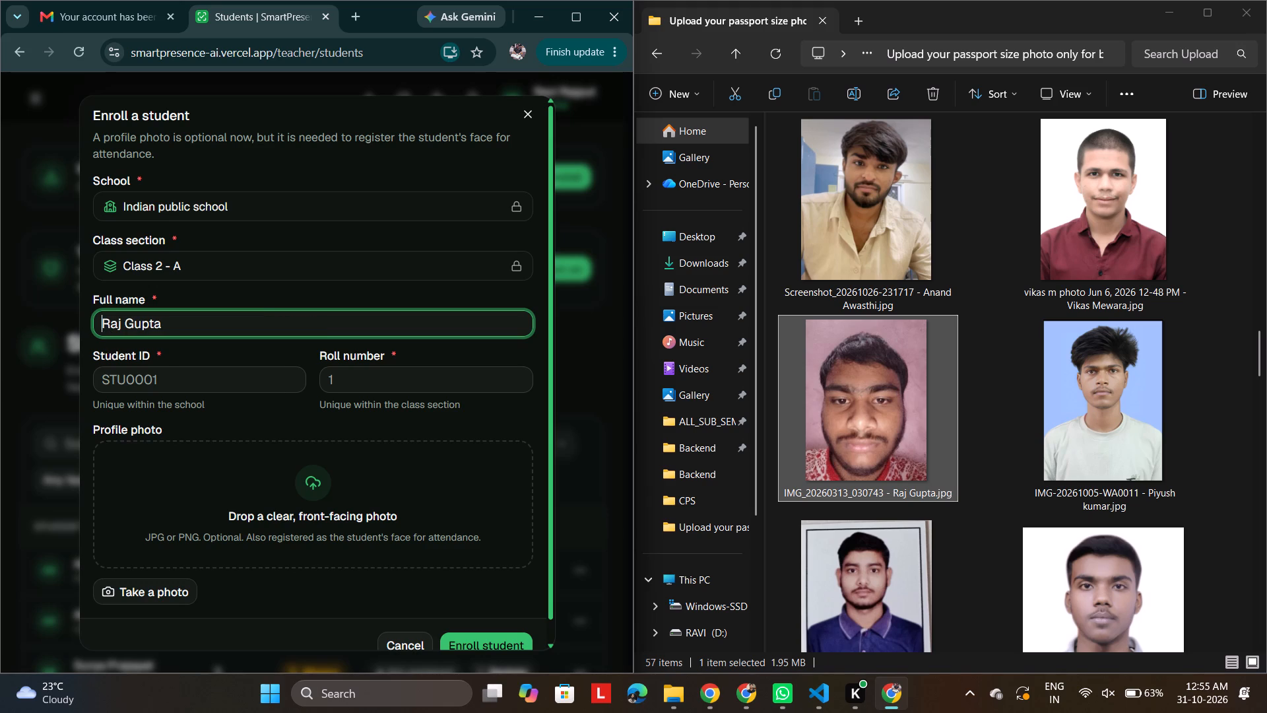
# Set the student ID to STU025 and roll number to 25, and enroll the twenty-fifth student without a photo.
pyautogui.click(224, 379)
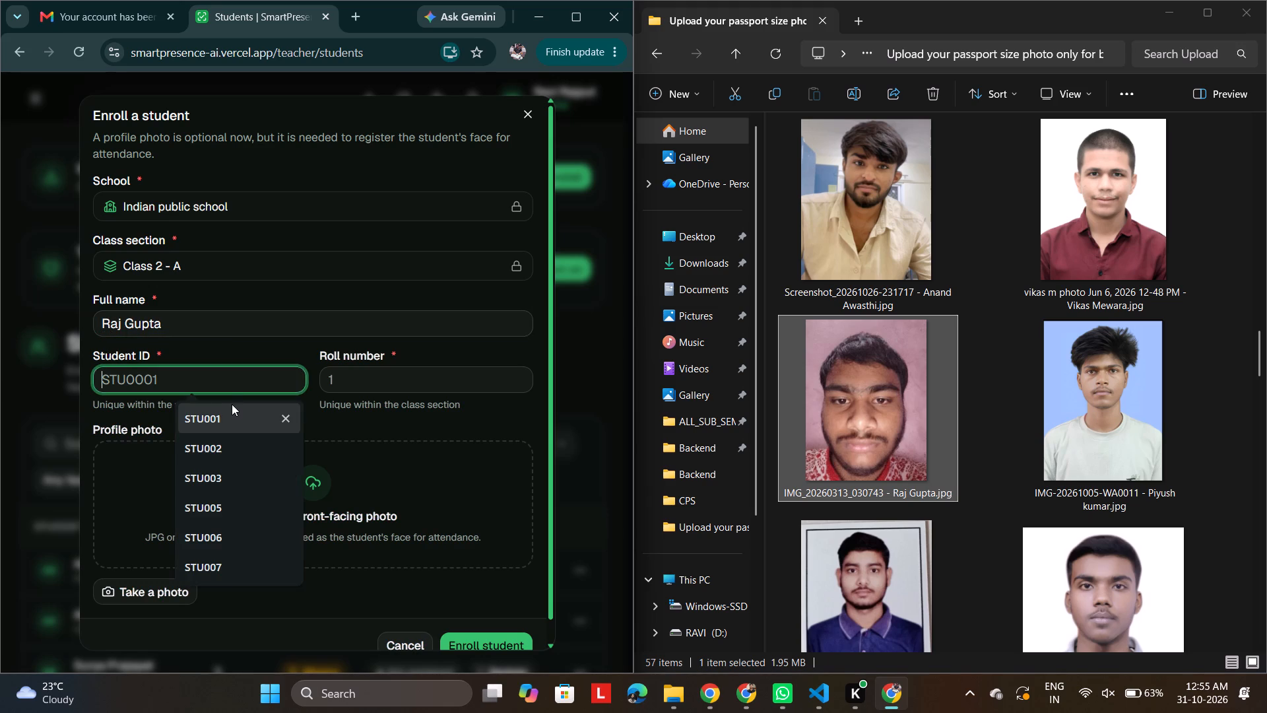
pyautogui.click(233, 411)
pyautogui.click(189, 376)
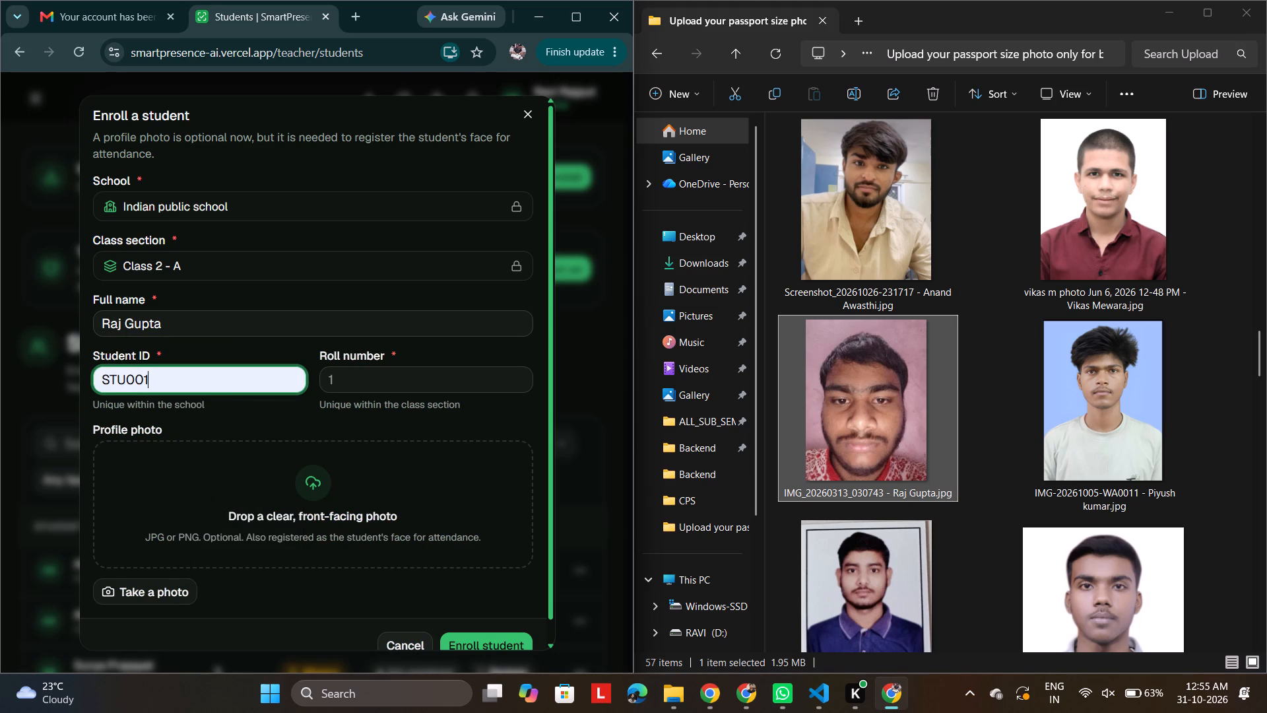
pyautogui.press('BackSpace')
pyautogui.press('BackSpace')
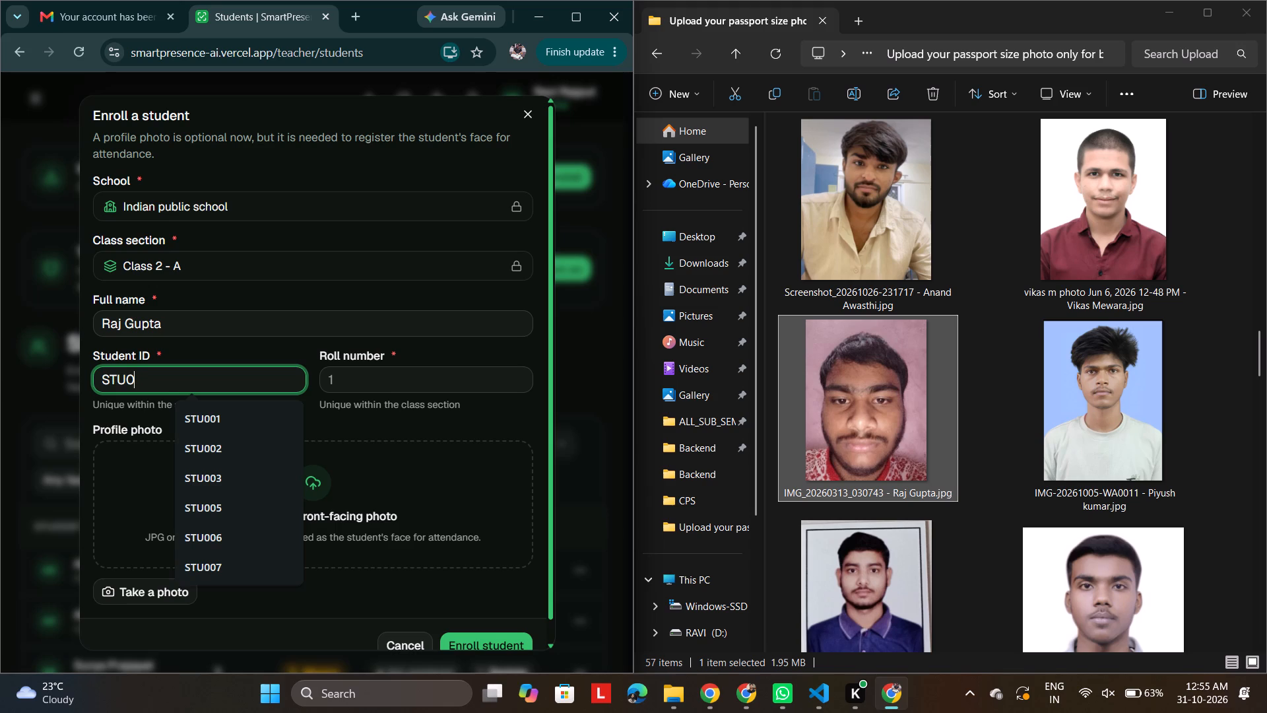
pyautogui.write('25')
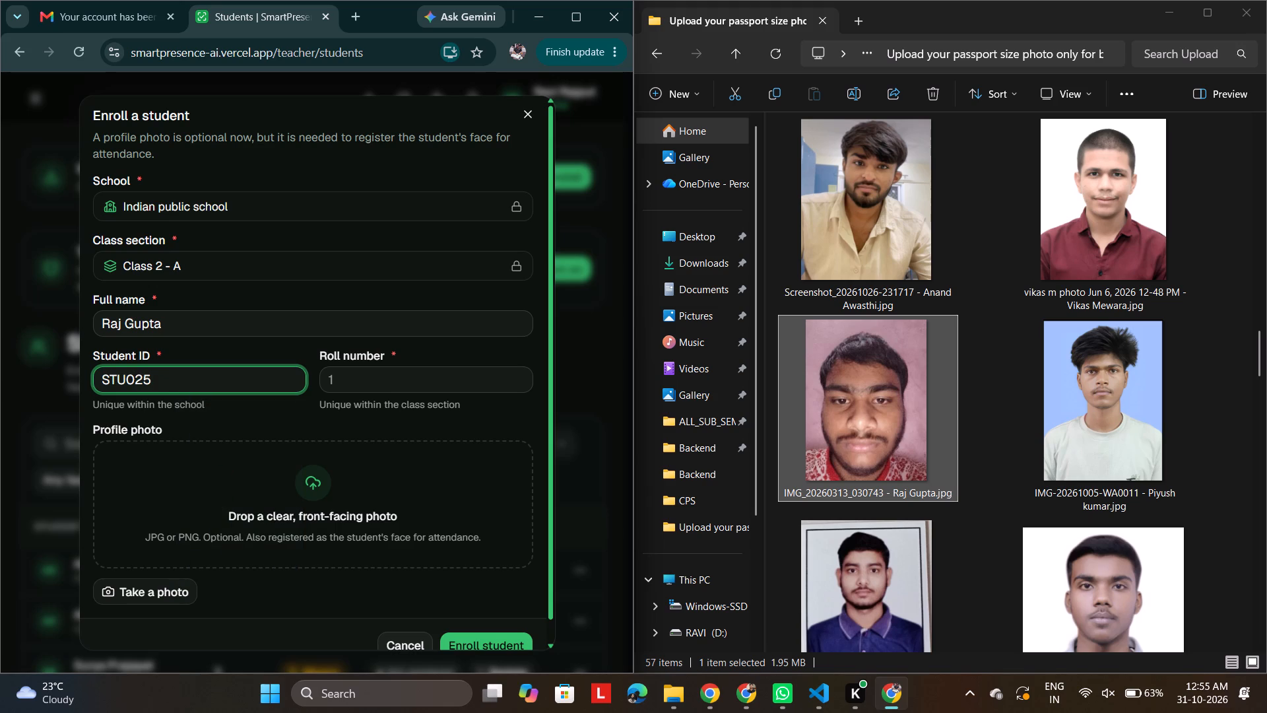
pyautogui.click(350, 372)
pyautogui.write('25')
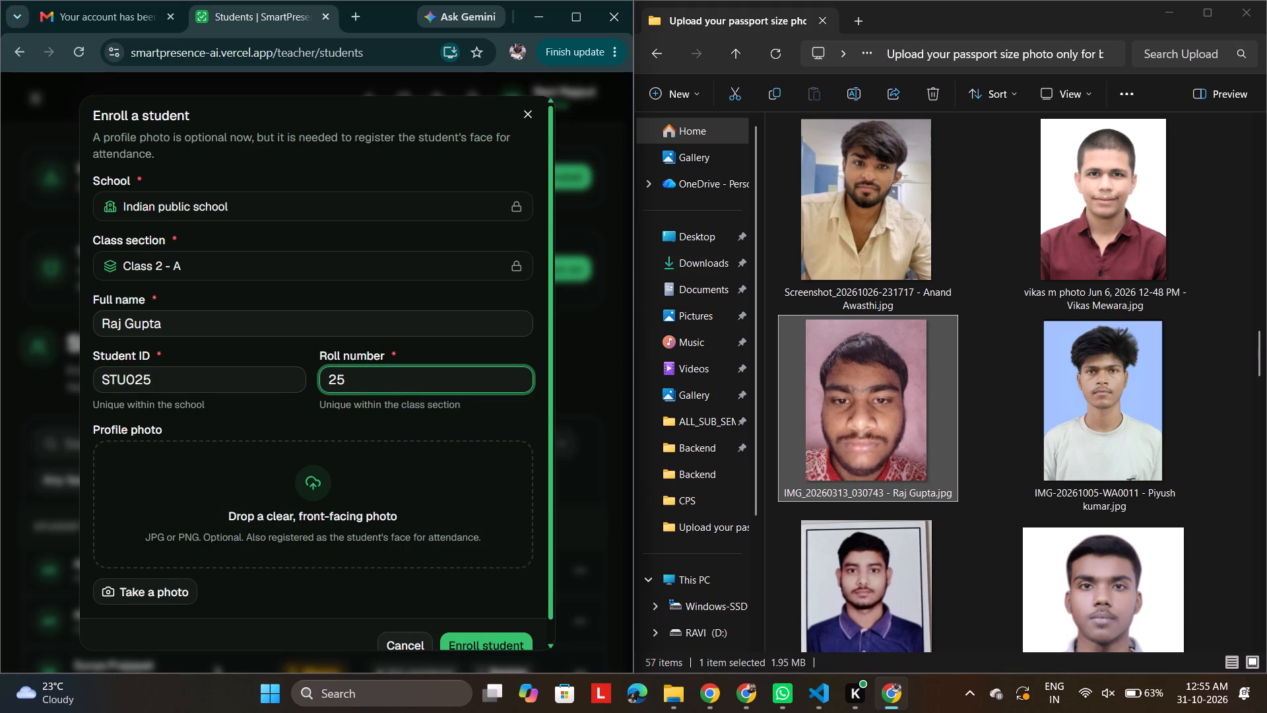
pyautogui.press('Return')
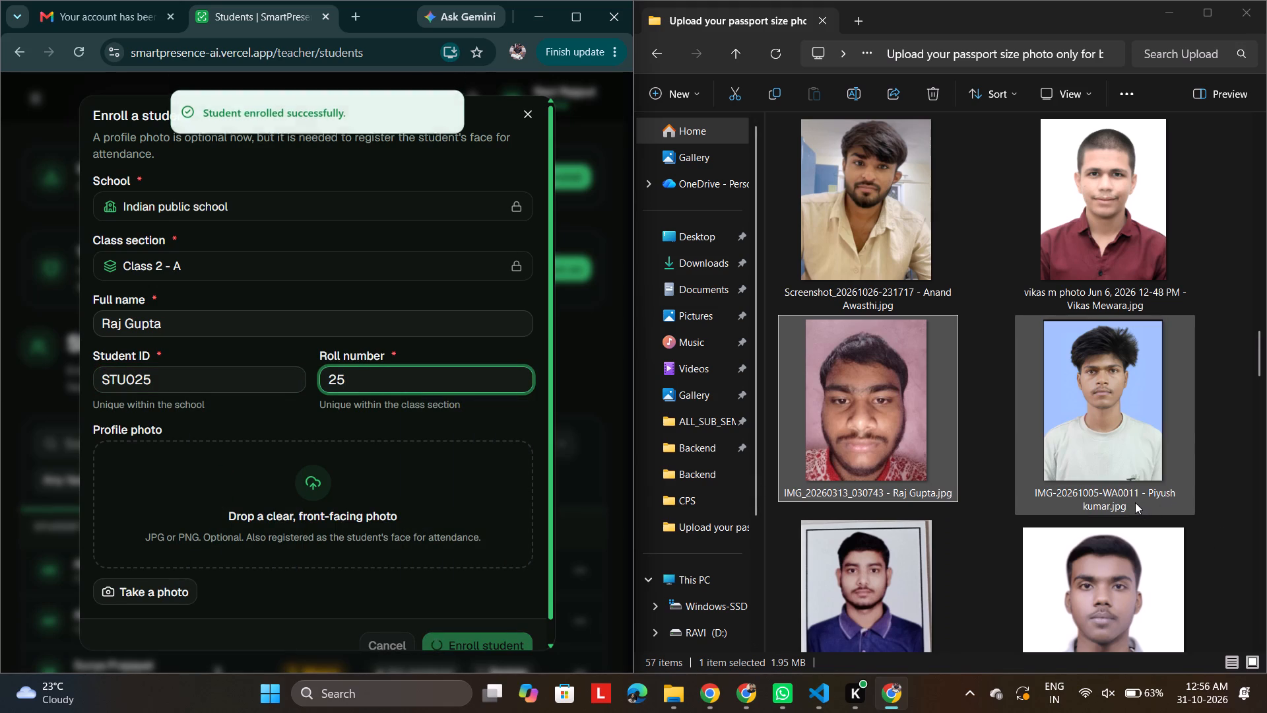
# Start a twenty-sixth enrolment and fill the full name from the next photo's file name, removing the "IMG-20261005-WA0011 -" prefix.
pyautogui.click(1135, 502)
pyautogui.click(1113, 500)
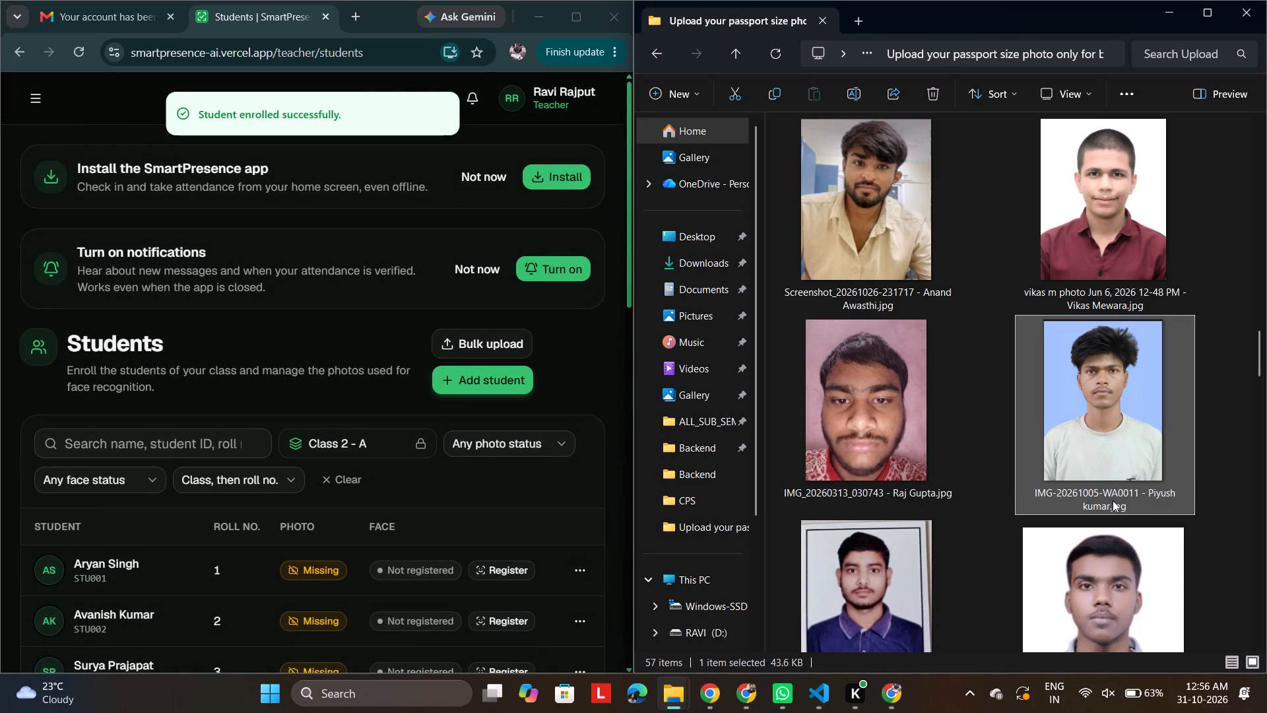
pyautogui.hotkey('ctrl', 'c')
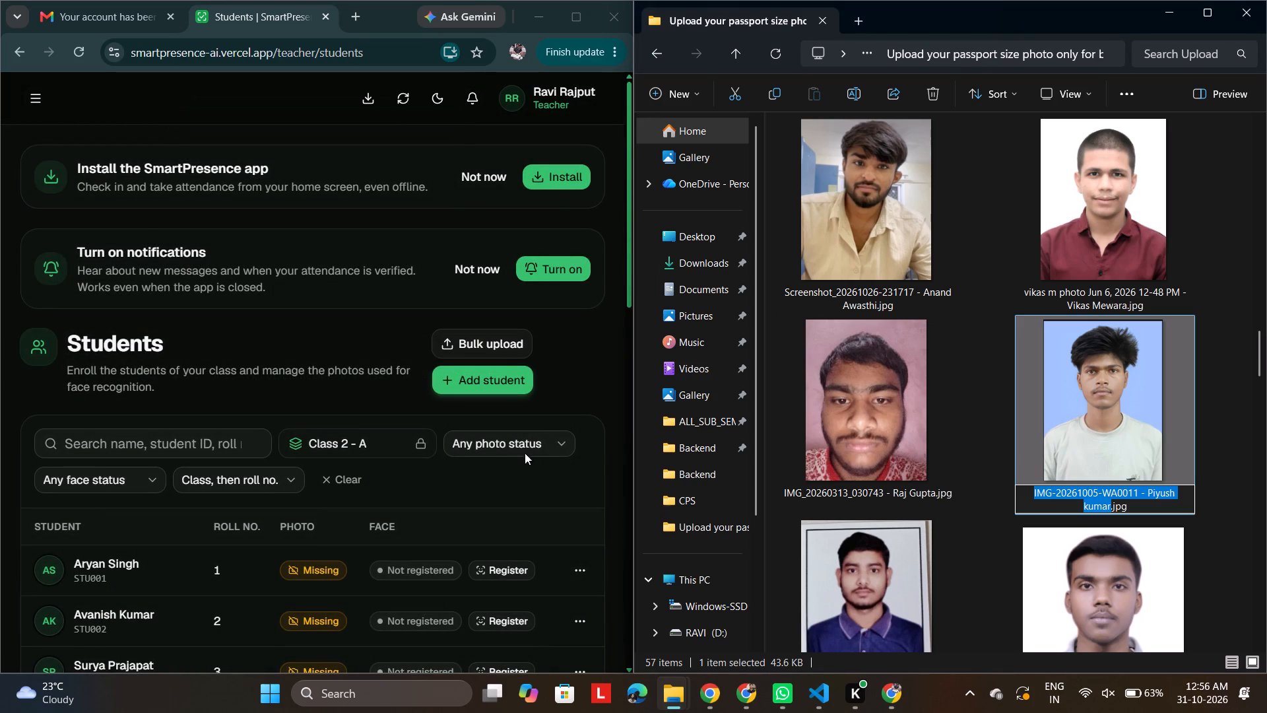
pyautogui.click(496, 376)
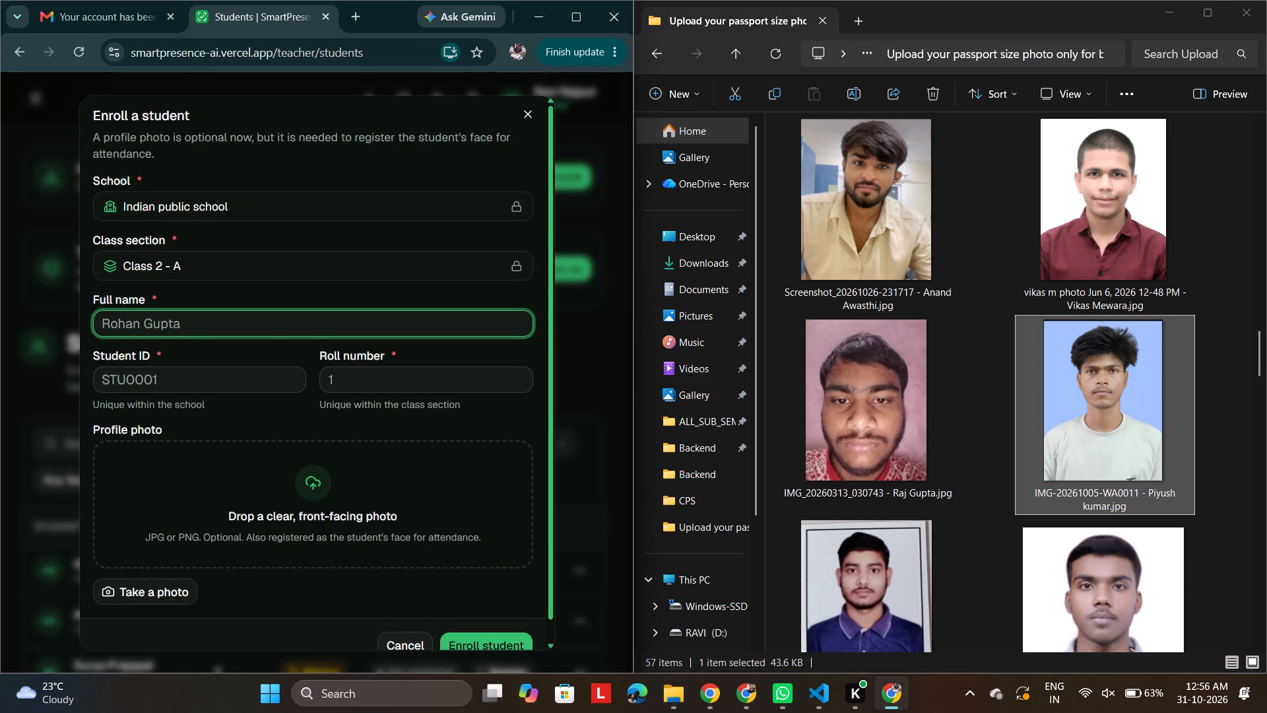
pyautogui.hotkey('ctrl', 'v')
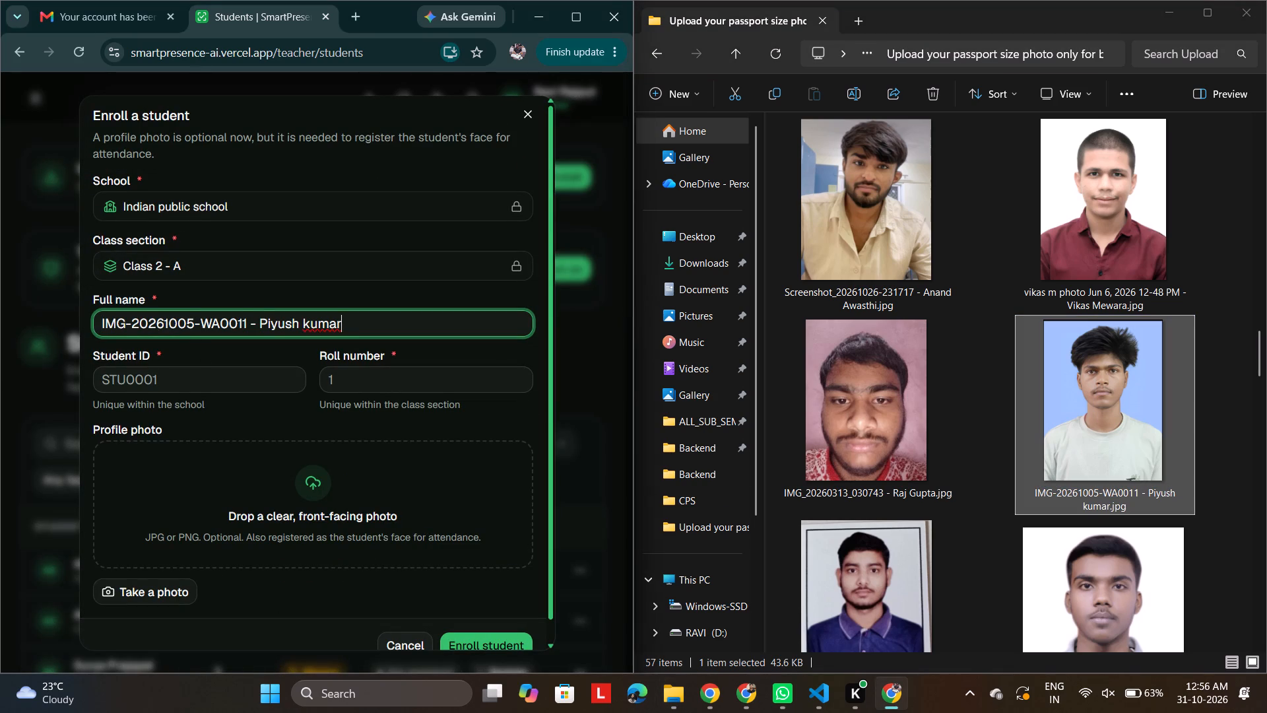
pyautogui.moveTo(259, 323); pyautogui.dragTo(47, 316)
pyautogui.press('BackSpace')
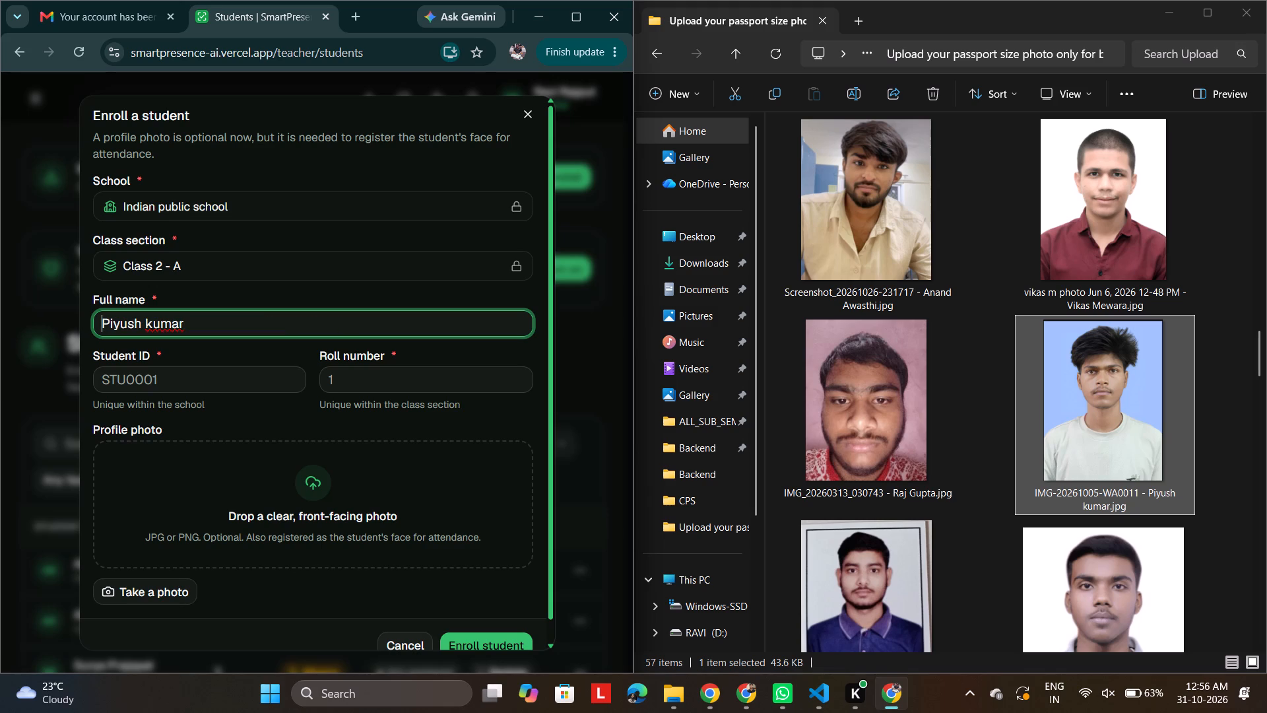
# Set the student ID to STU026 and roll number to 26, and enroll the twenty-sixth student without a photo.
pyautogui.click(127, 378)
pyautogui.click(213, 424)
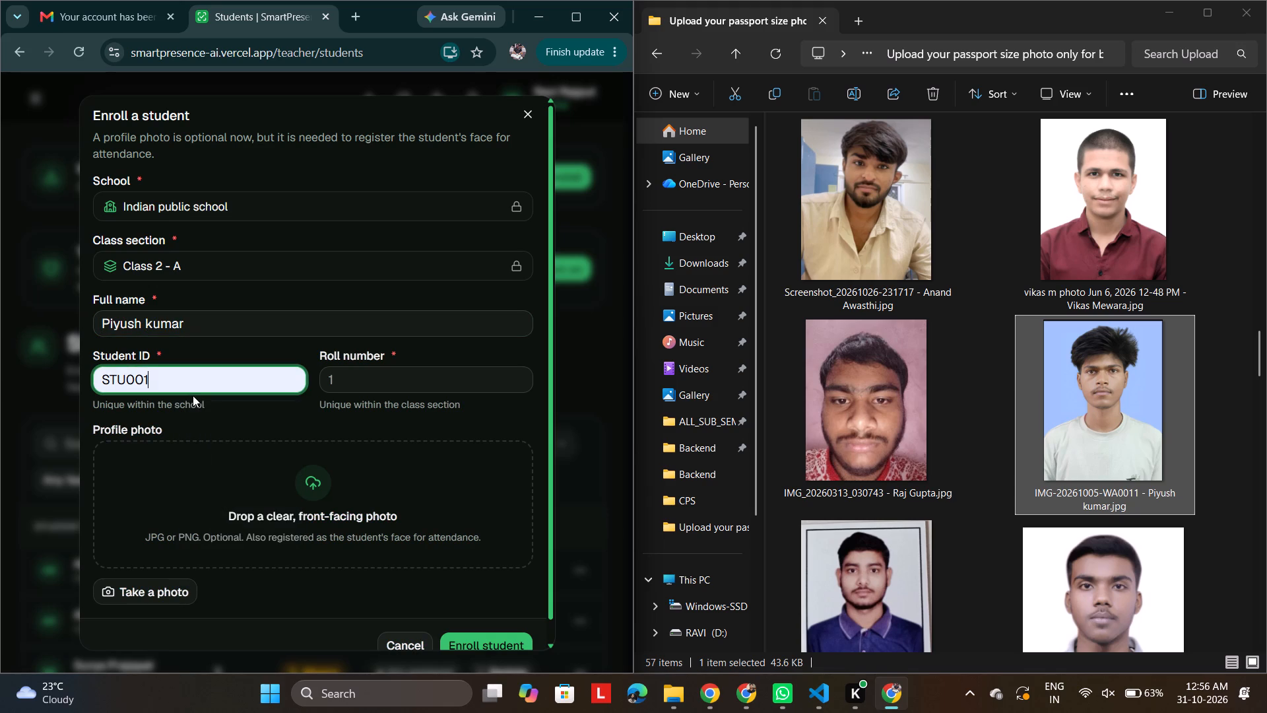
pyautogui.click(177, 376)
pyautogui.press('BackSpace')
pyautogui.press('BackSpace')
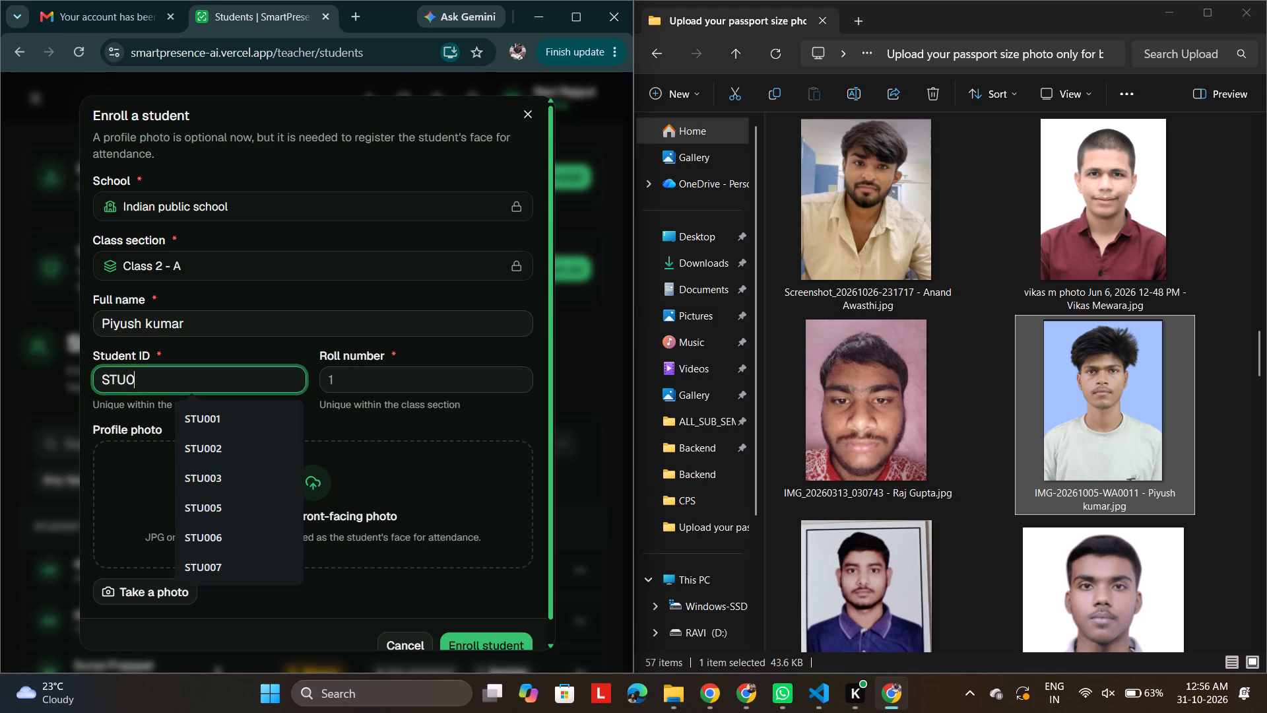
pyautogui.press('2')
pyautogui.press('6')
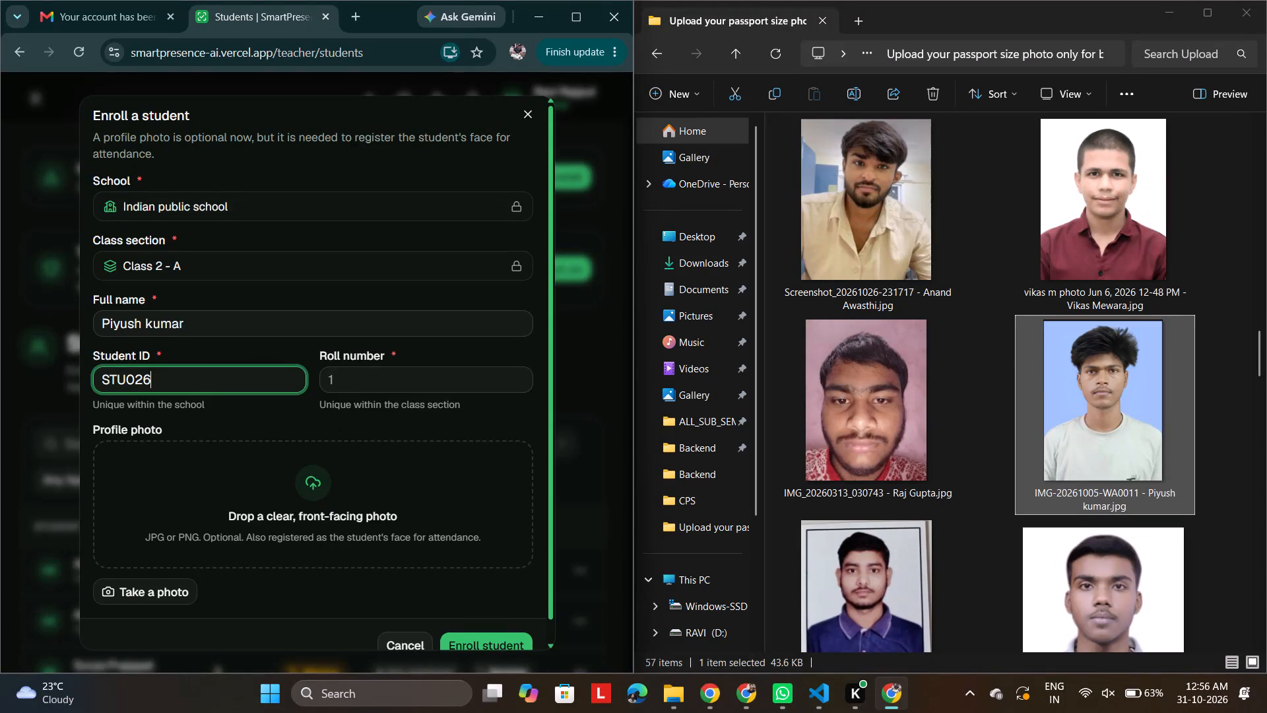
pyautogui.click(368, 385)
pyautogui.write('26')
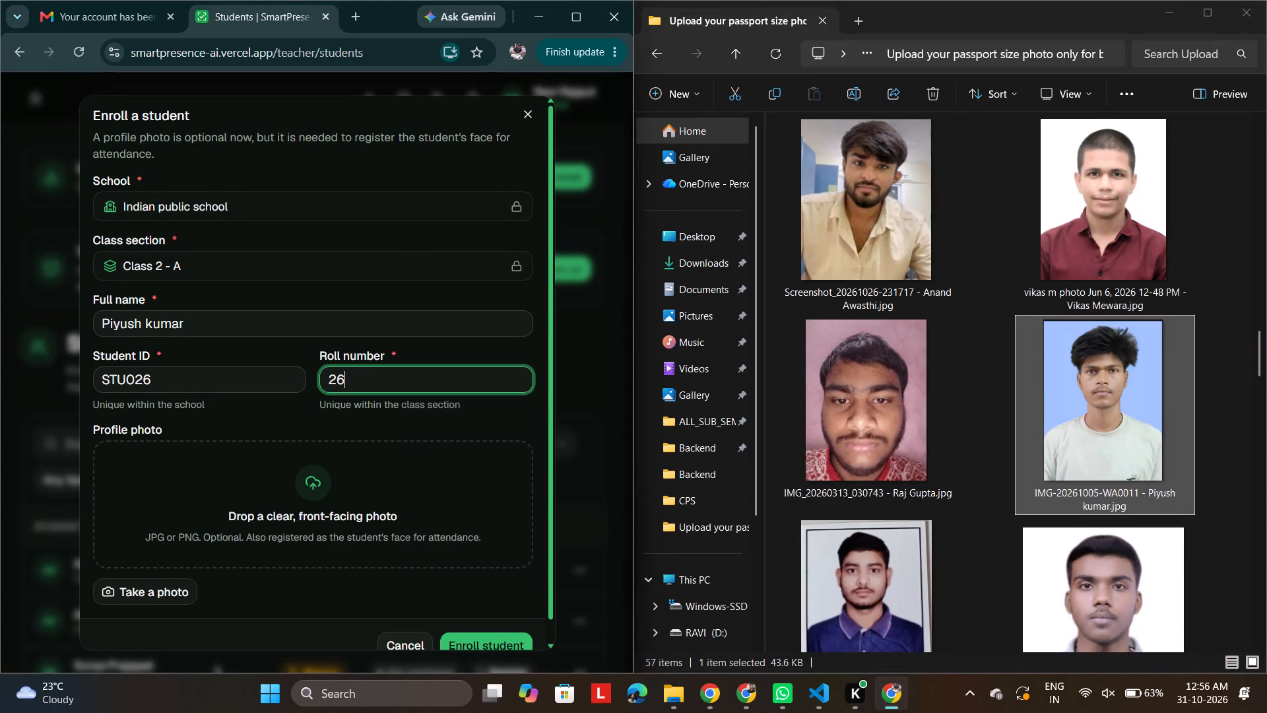
pyautogui.click(496, 645)
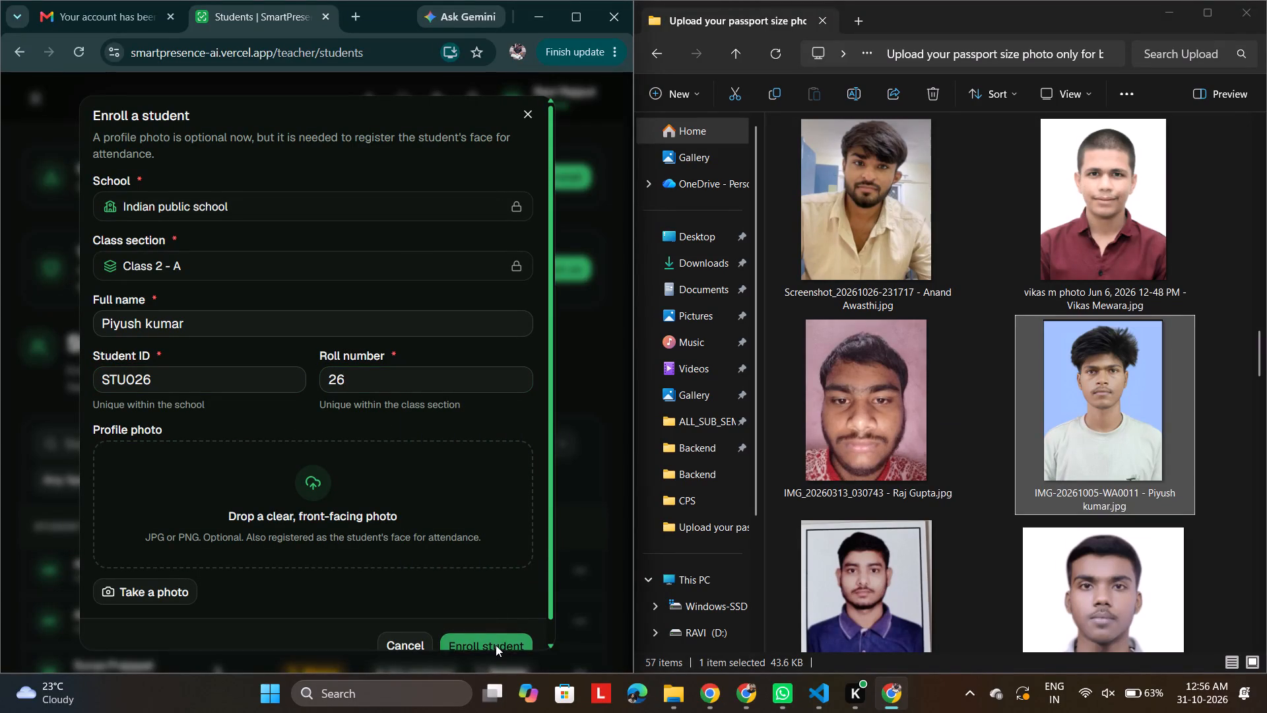
# Start a twenty-seventh enrolment and fill the full name from the next photo's file name, removing the "IMG-20261028-WA0008 -" prefix.
pyautogui.scroll(-2, 932, 543)
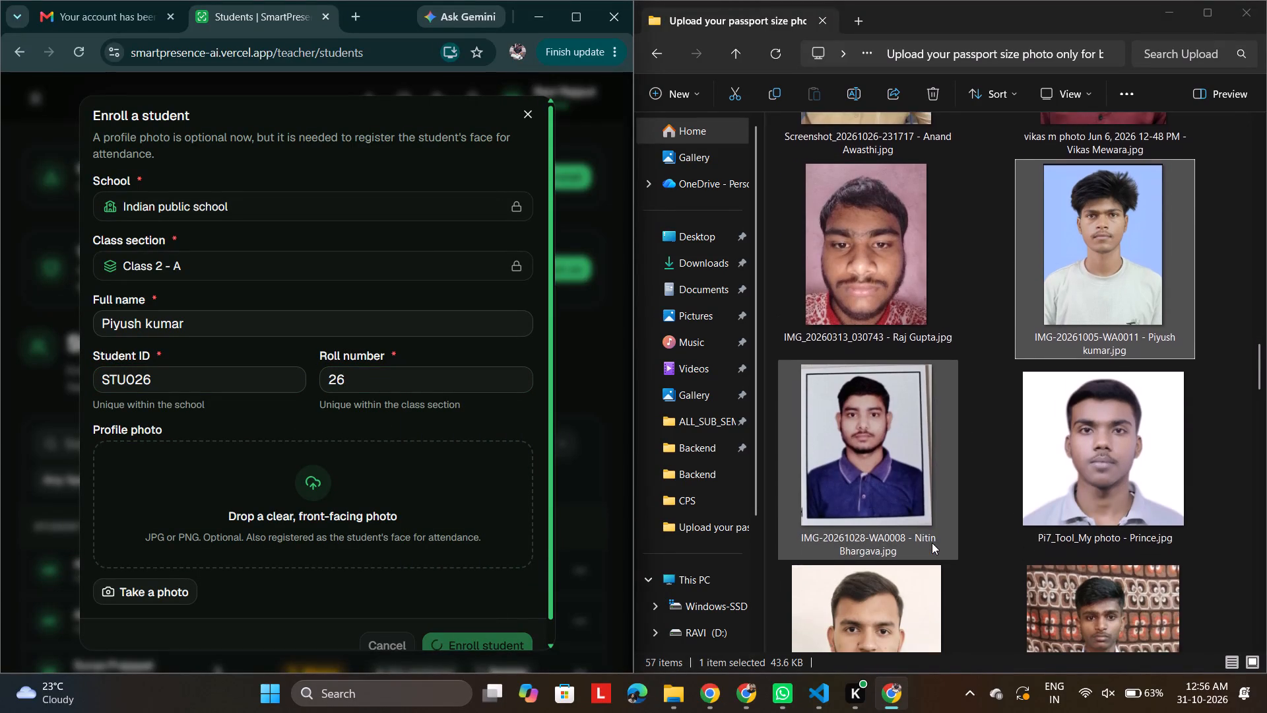
pyautogui.scroll(-1, 932, 543)
pyautogui.click(897, 496)
pyautogui.click(897, 496)
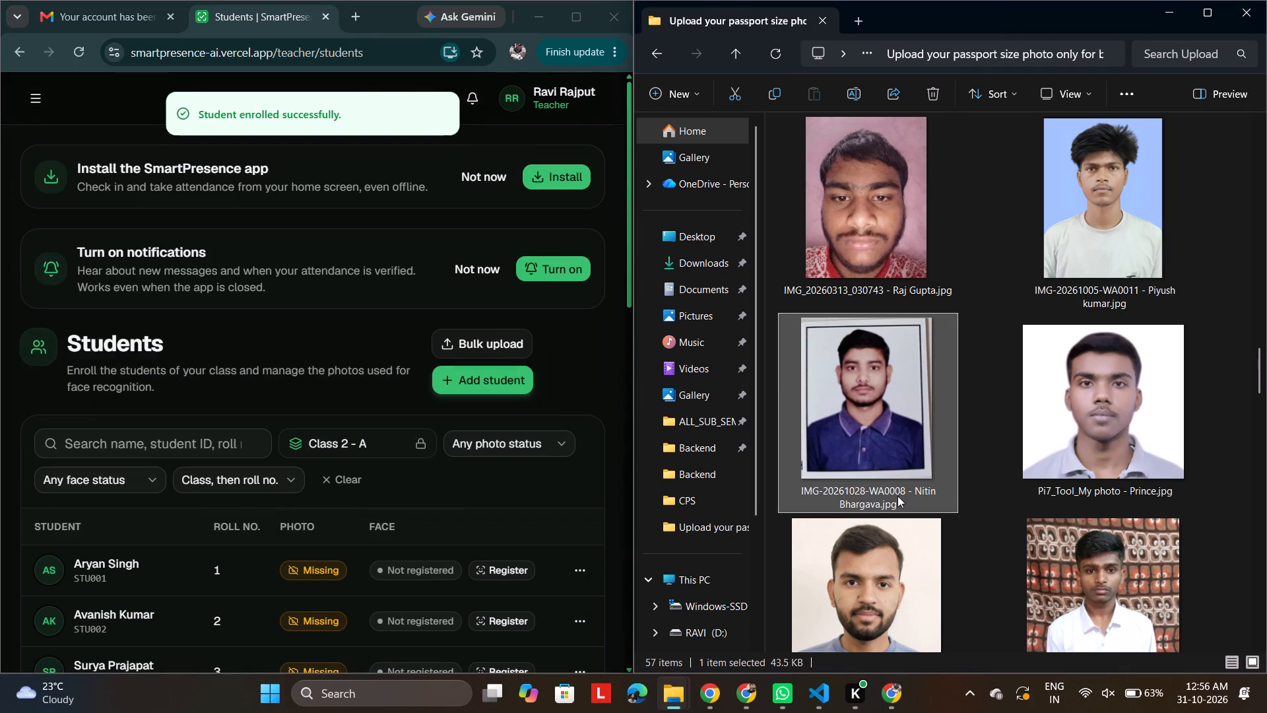
pyautogui.hotkey('ctrl', 'c')
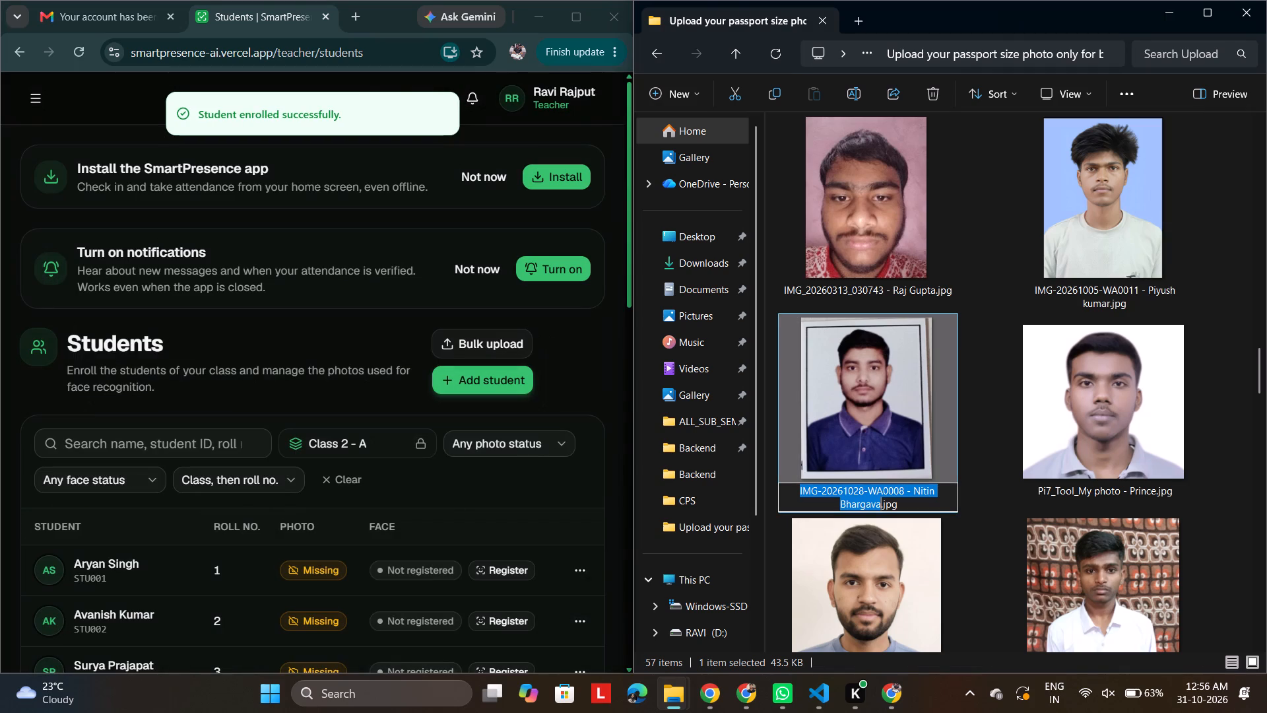
pyautogui.click(500, 374)
pyautogui.hotkey('ctrl', 'v')
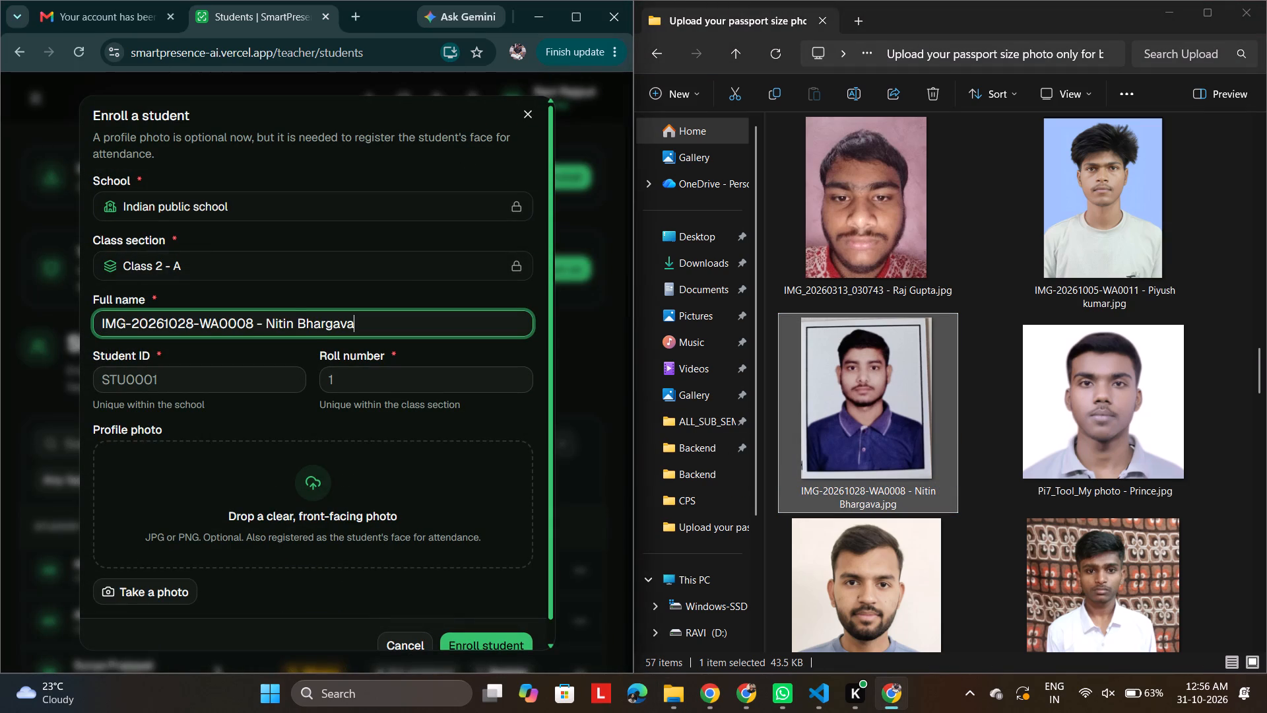
pyautogui.moveTo(266, 322); pyautogui.dragTo(11, 329)
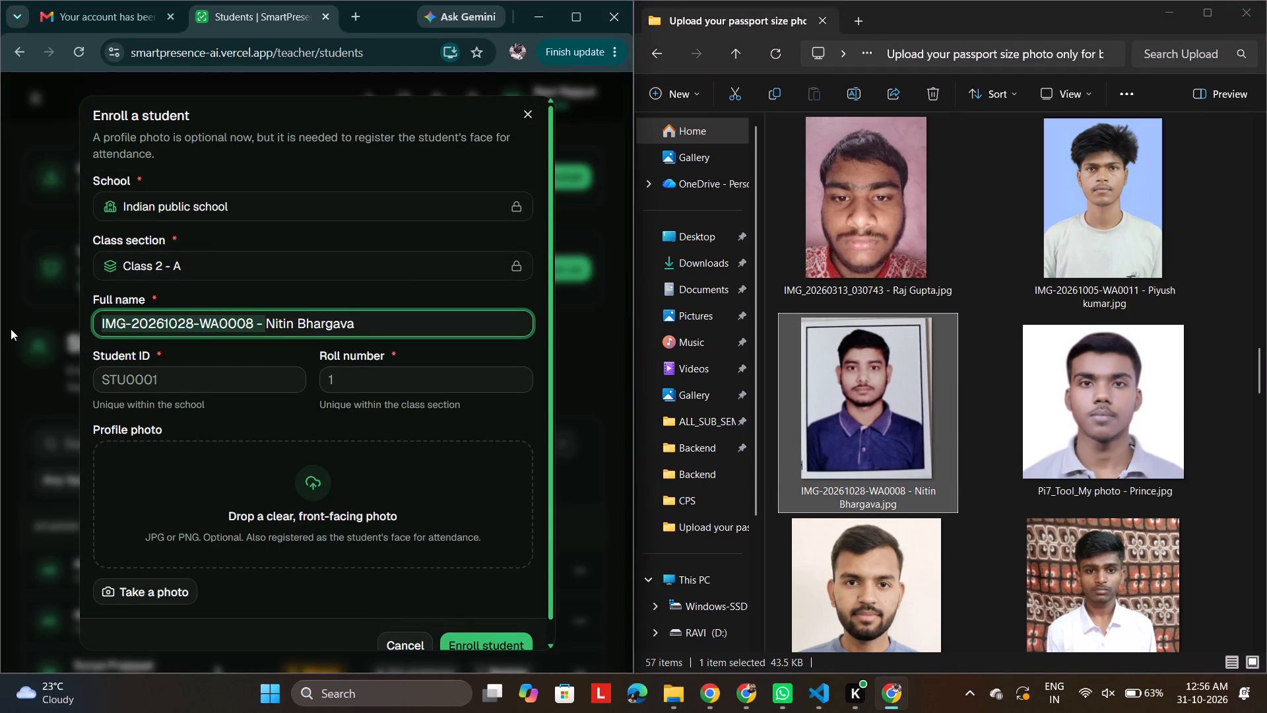
pyautogui.press('BackSpace')
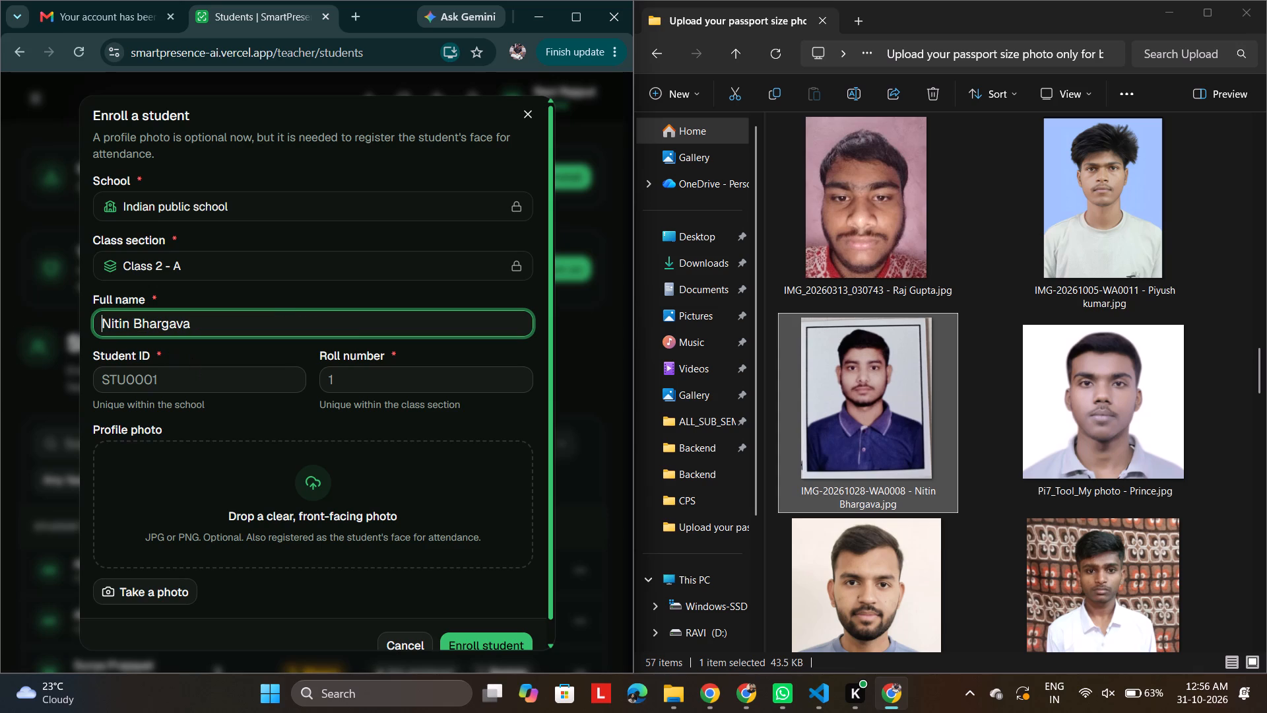
# Set the student ID to STU027 and roll number to 27, and enroll the twenty-seventh student without a photo.
pyautogui.click(195, 382)
pyautogui.click(204, 416)
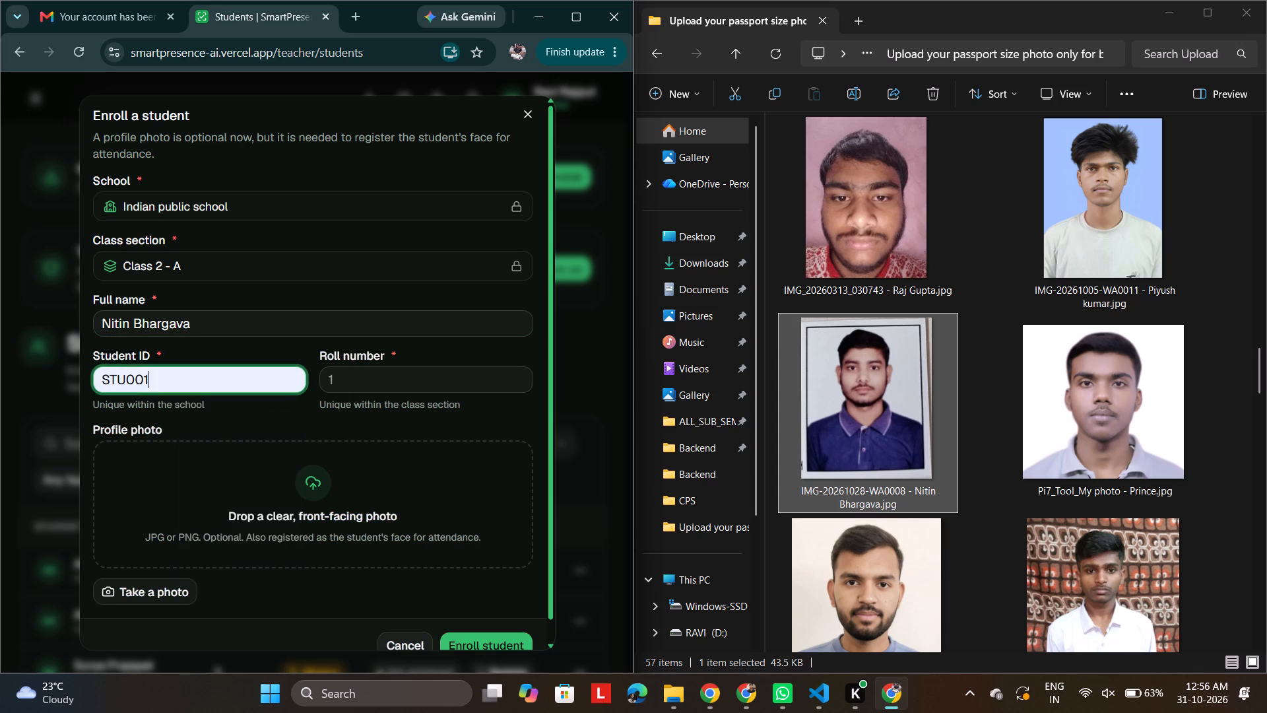
pyautogui.click(372, 375)
pyautogui.click(157, 374)
pyautogui.press('BackSpace')
pyautogui.press('BackSpace')
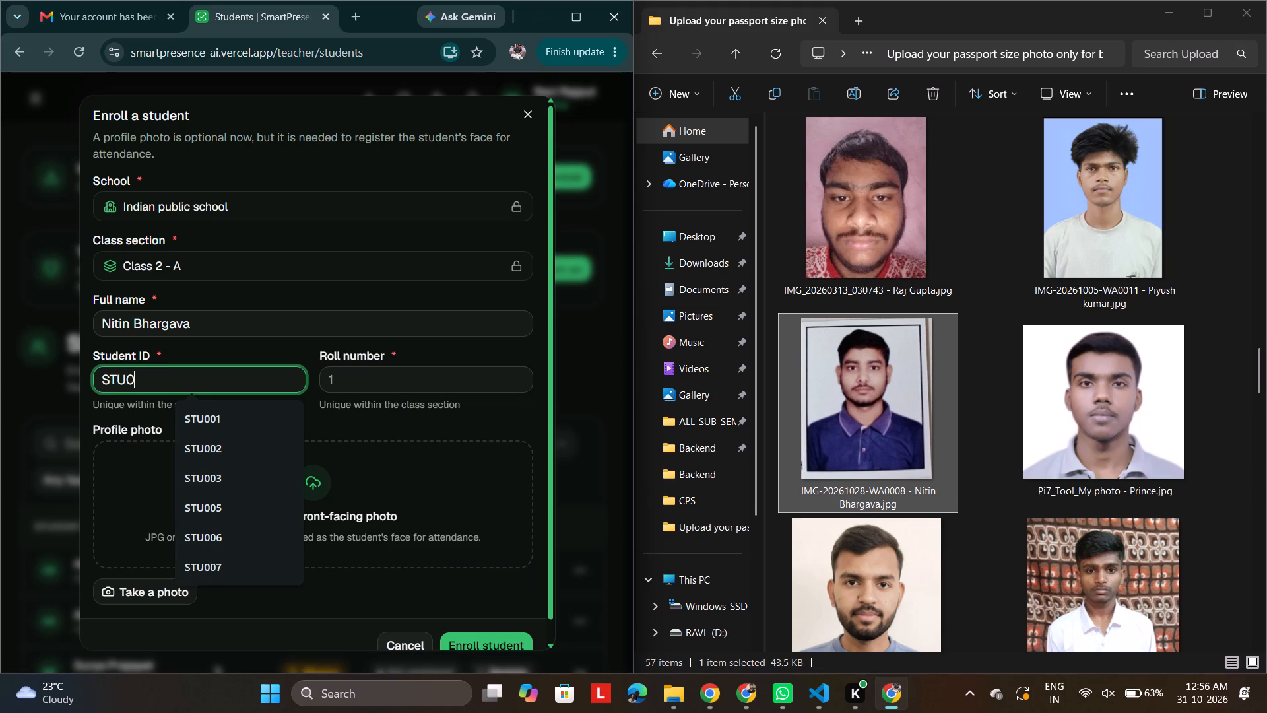
pyautogui.press('2')
pyautogui.press('7')
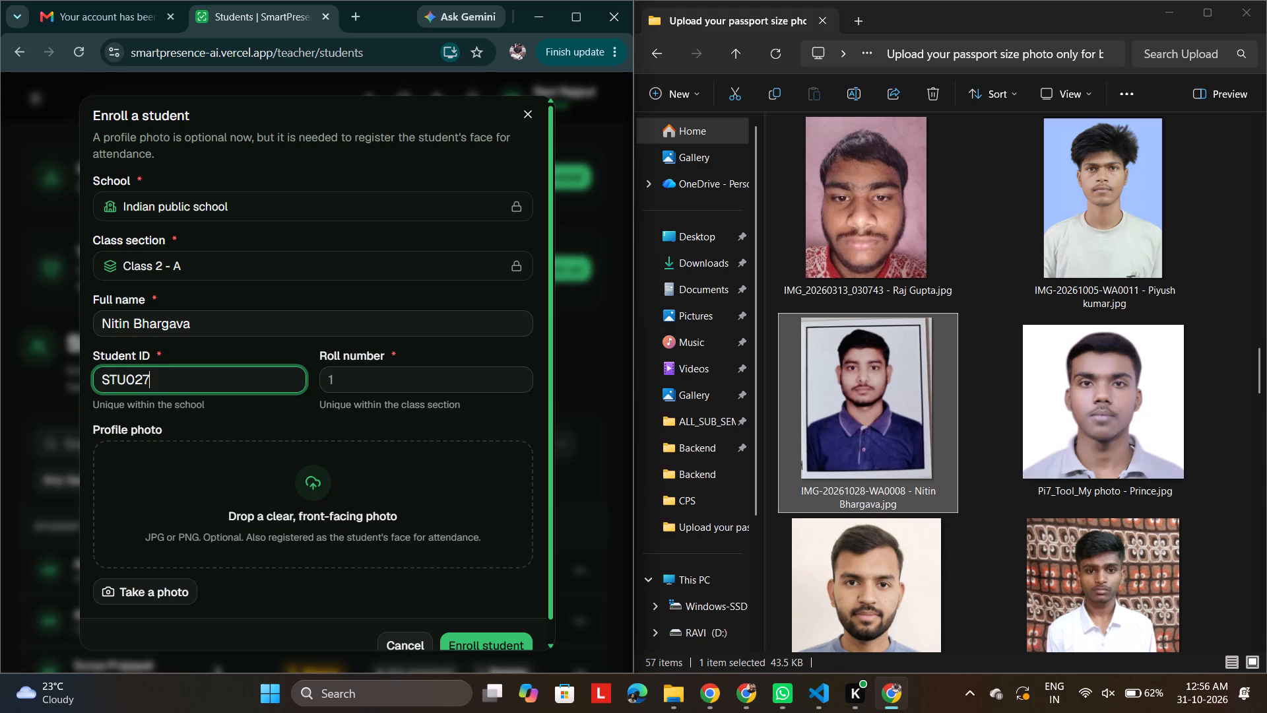
pyautogui.click(342, 378)
pyautogui.press('2')
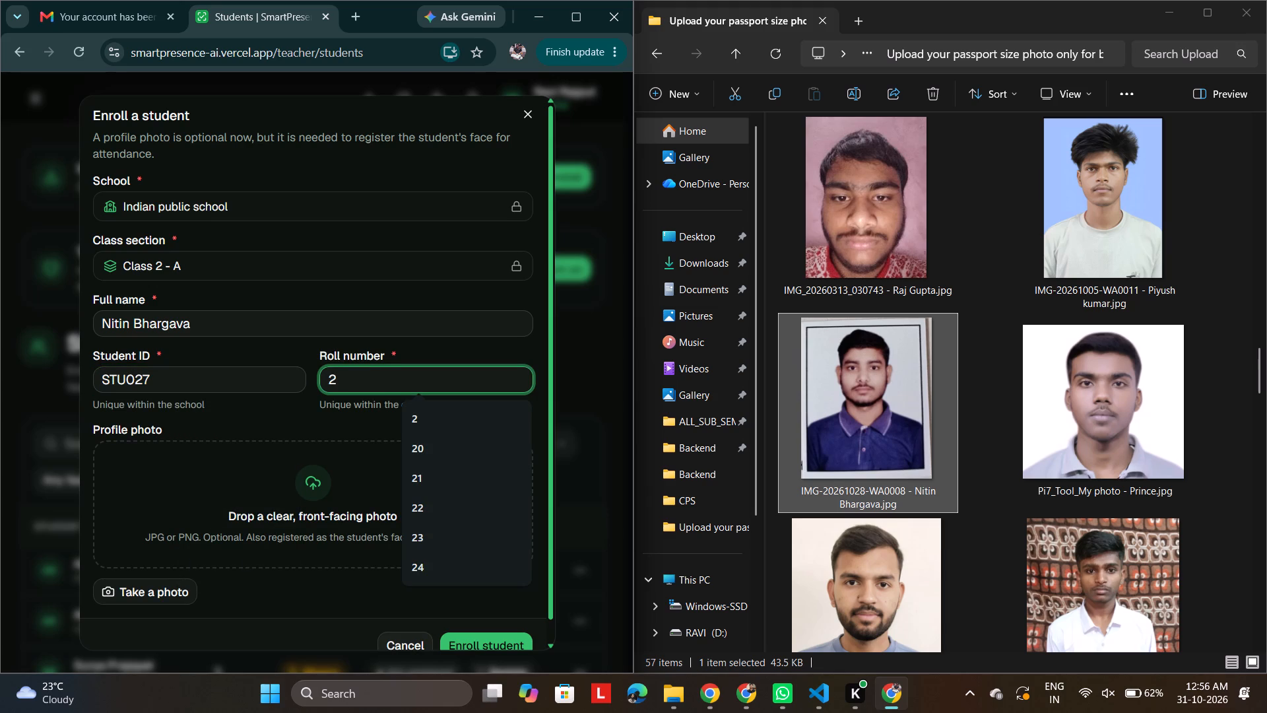
pyautogui.press('7')
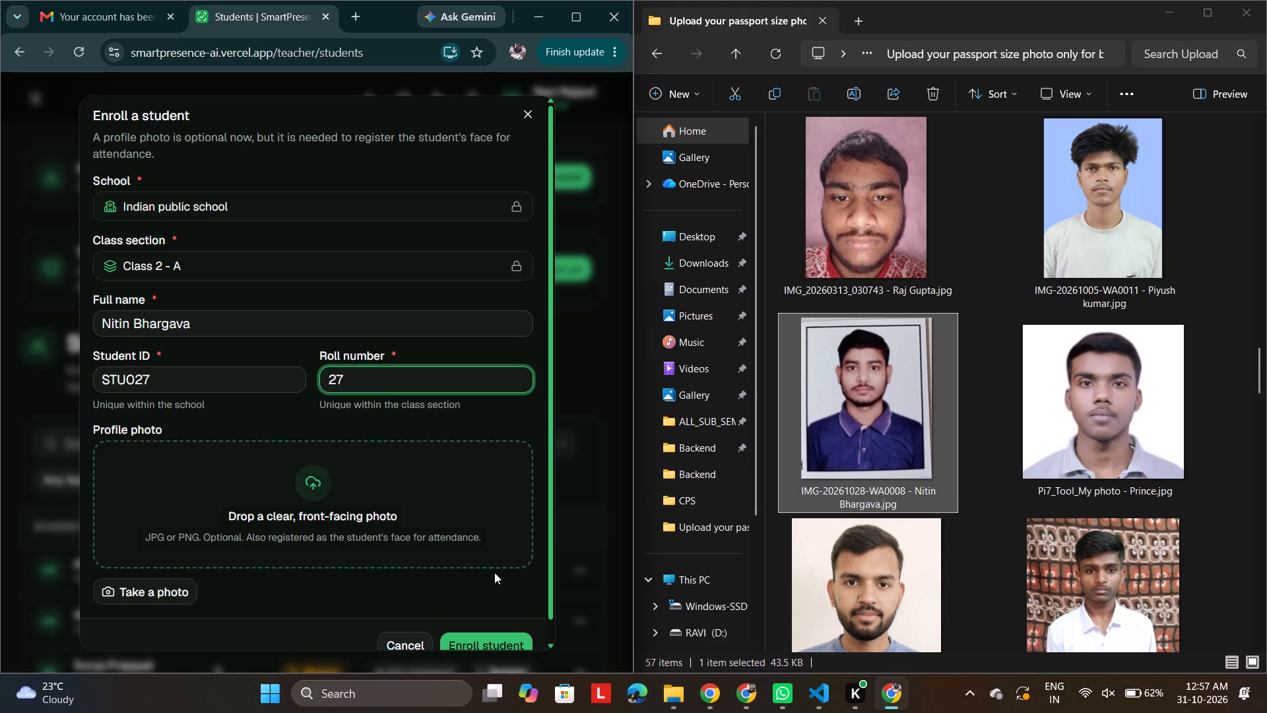
pyautogui.click(488, 643)
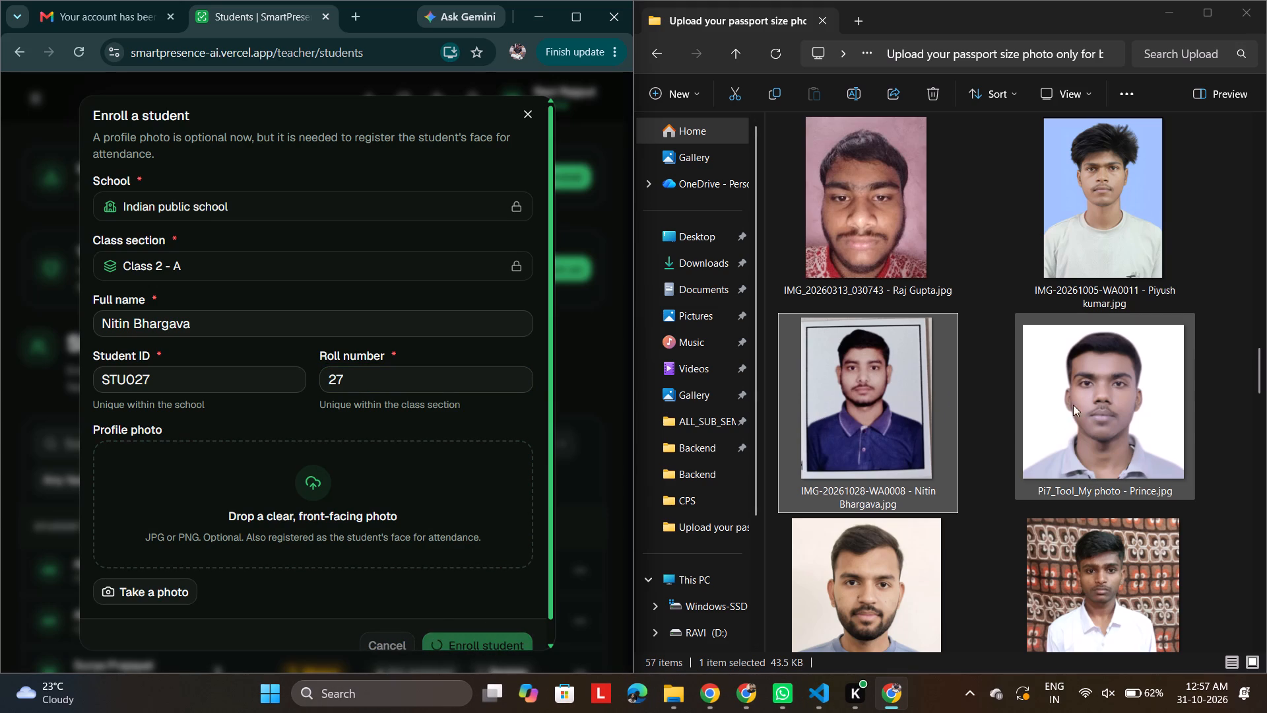
# Start a twenty-eighth enrolment and fill the full name from the next photo's file name, removing the "Pi7_Tool_My photo -" prefix.
pyautogui.click(1095, 489)
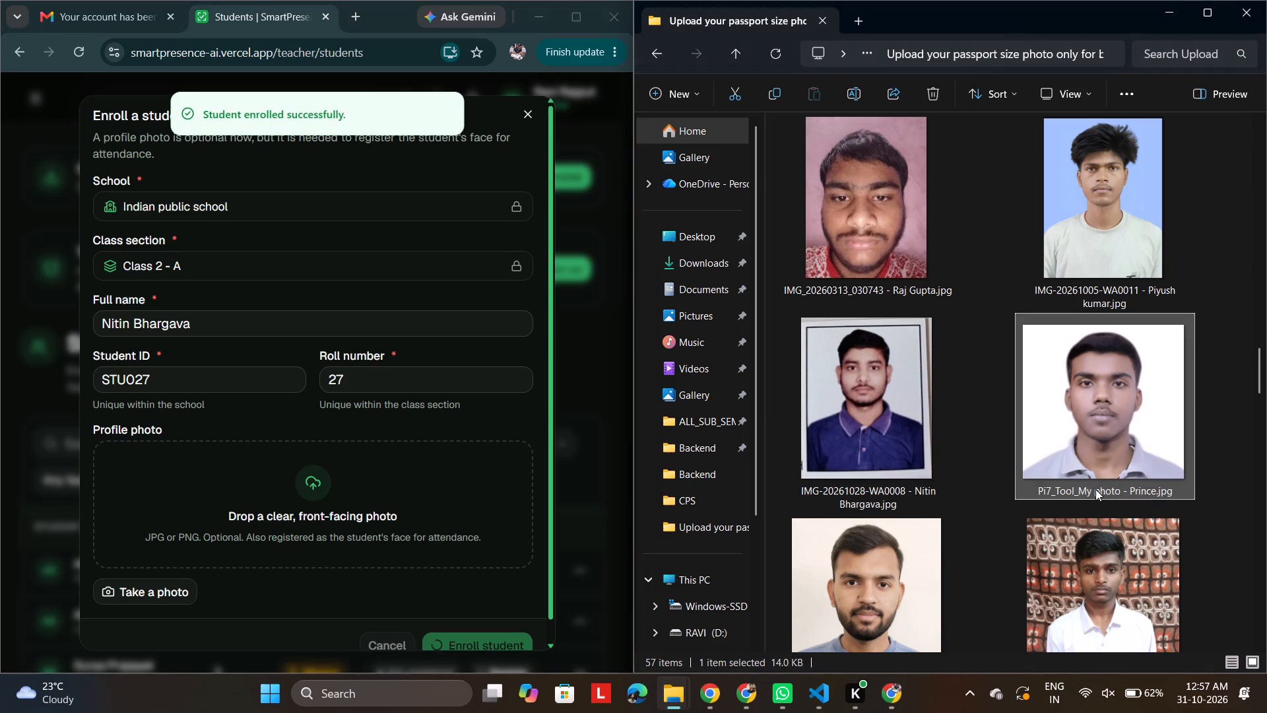
pyautogui.click(1122, 487)
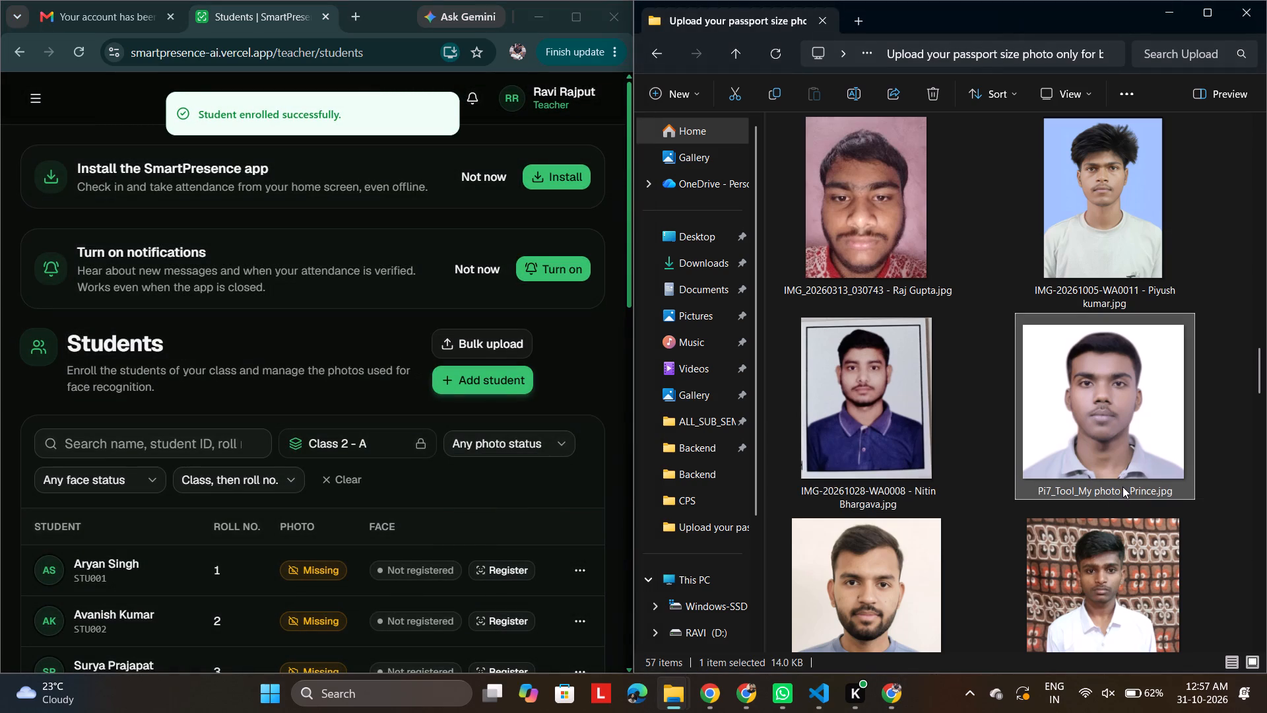
pyautogui.hotkey('ctrl', 'c')
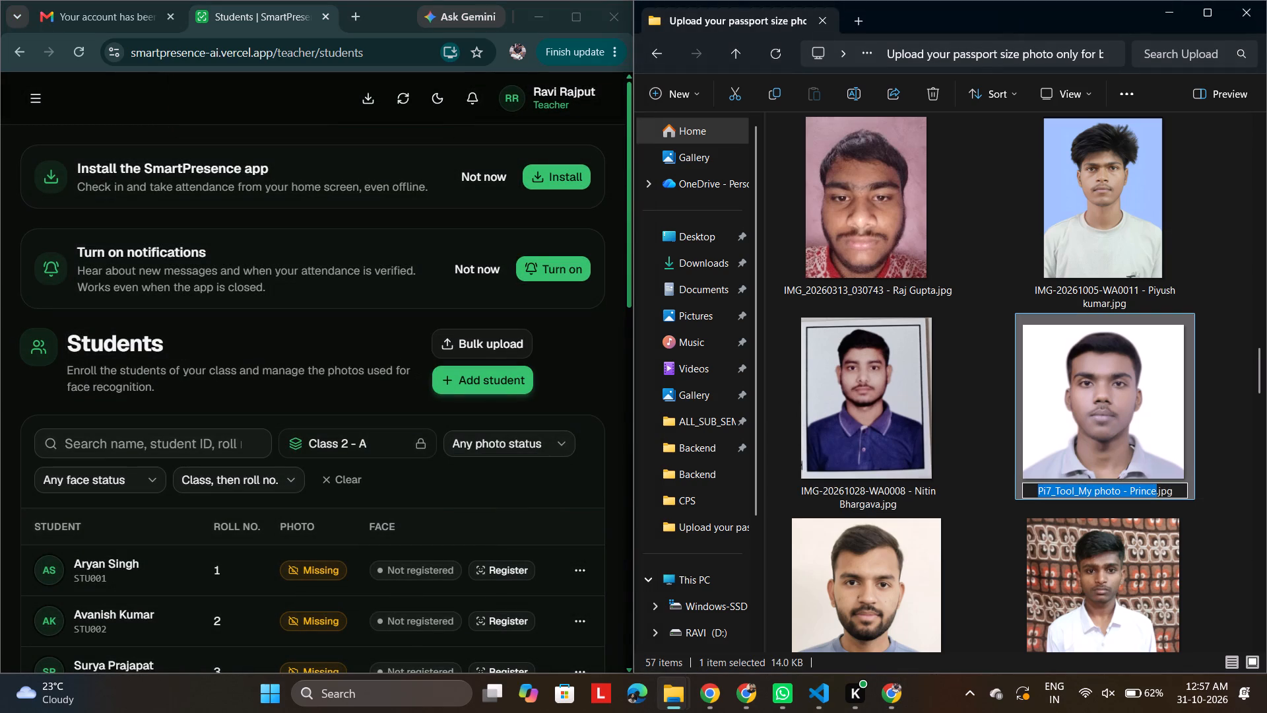
pyautogui.click(467, 391)
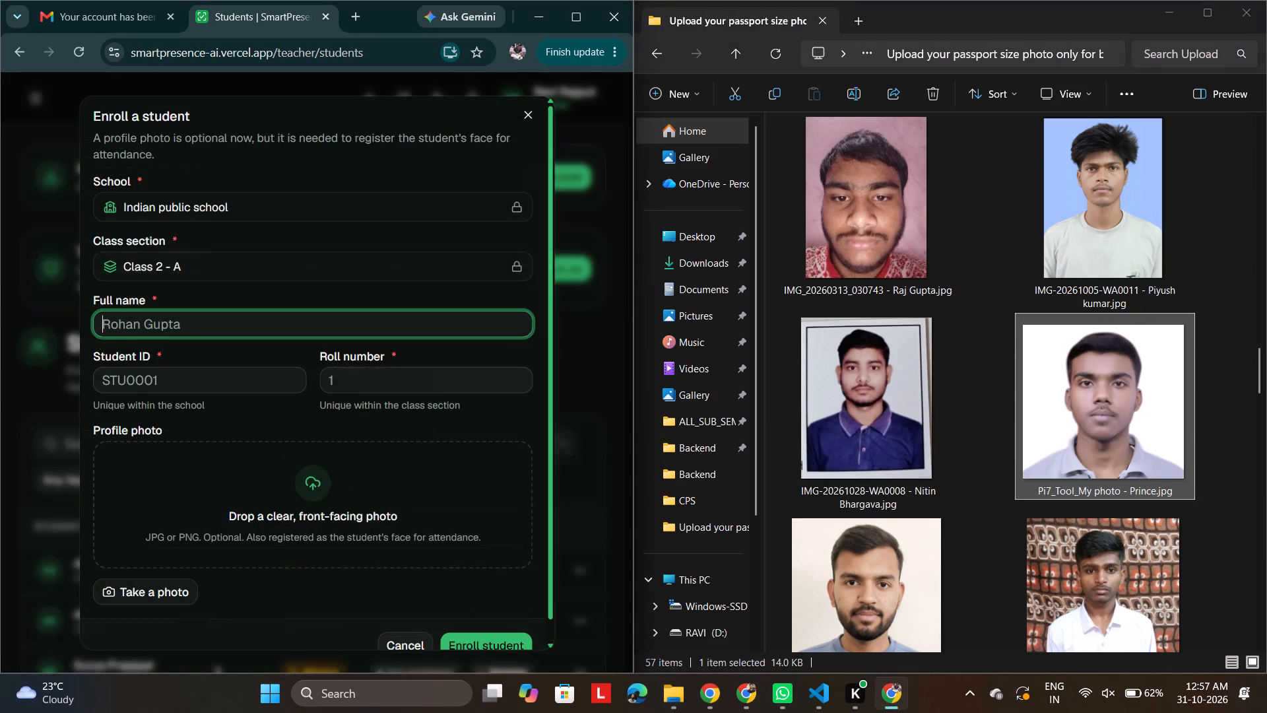
pyautogui.hotkey('ctrl', 'v')
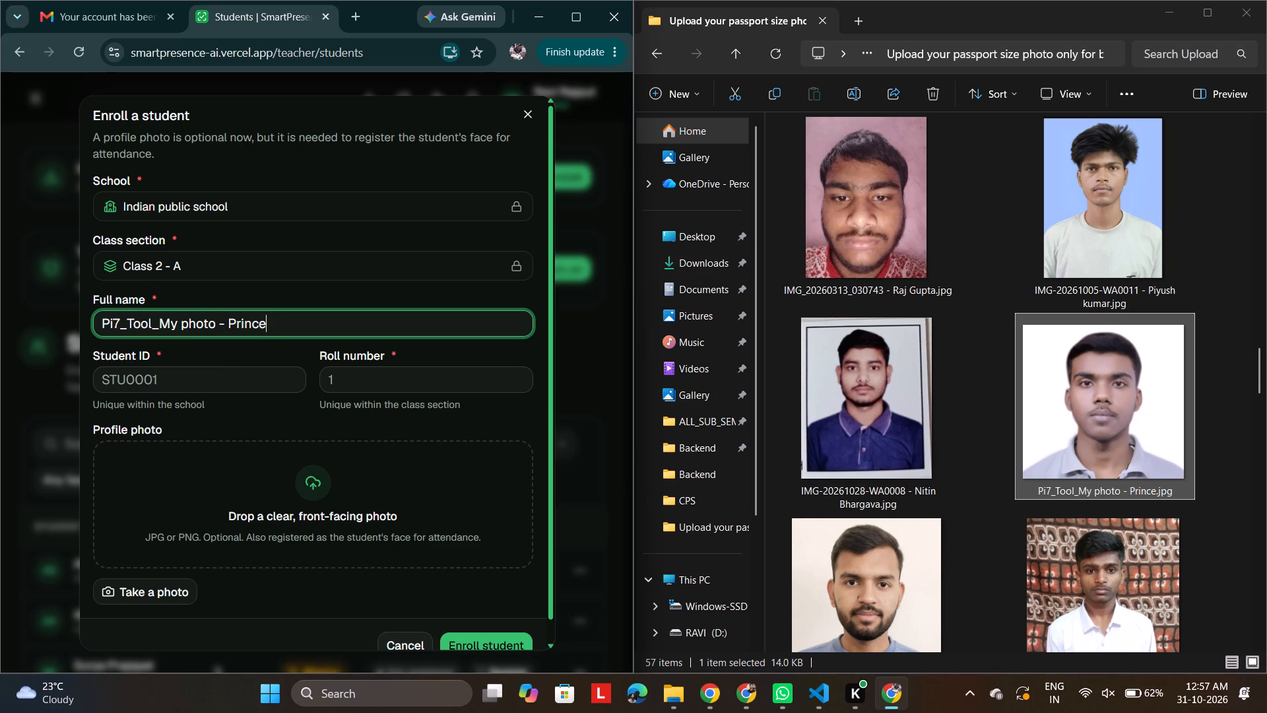
pyautogui.moveTo(225, 323); pyautogui.dragTo(133, 339)
pyautogui.moveTo(133, 339); pyautogui.dragTo(46, 342)
pyautogui.press('BackSpace')
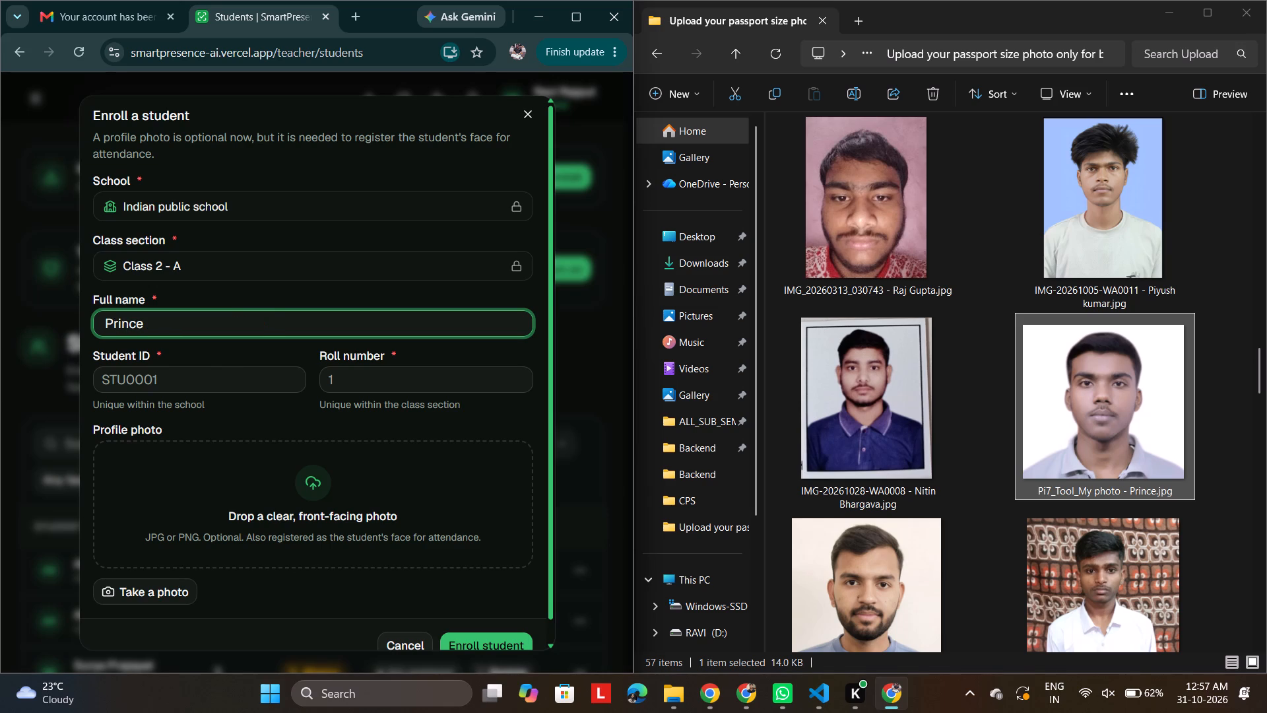
pyautogui.press('Right')
pyautogui.press('BackSpace')
# Set the student ID to STU028 and roll number to 28, and enroll the twenty-eighth student without a photo.
pyautogui.click(138, 384)
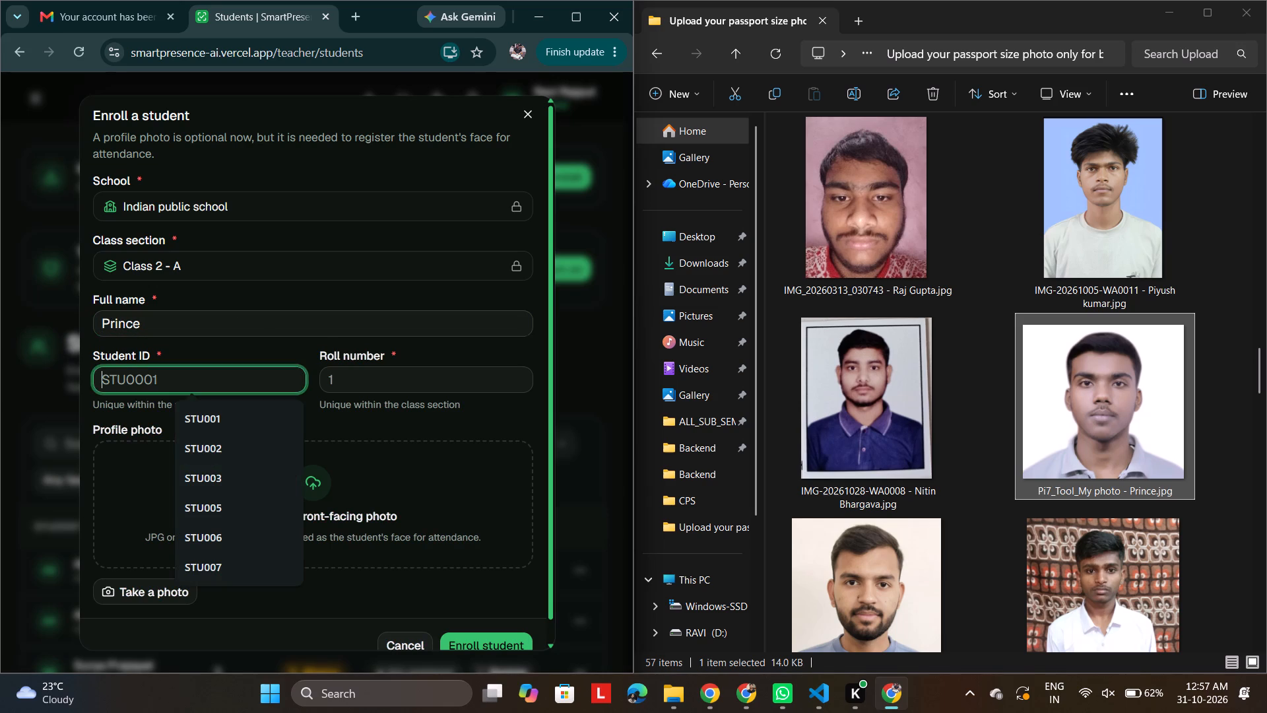
pyautogui.click(196, 420)
pyautogui.click(163, 376)
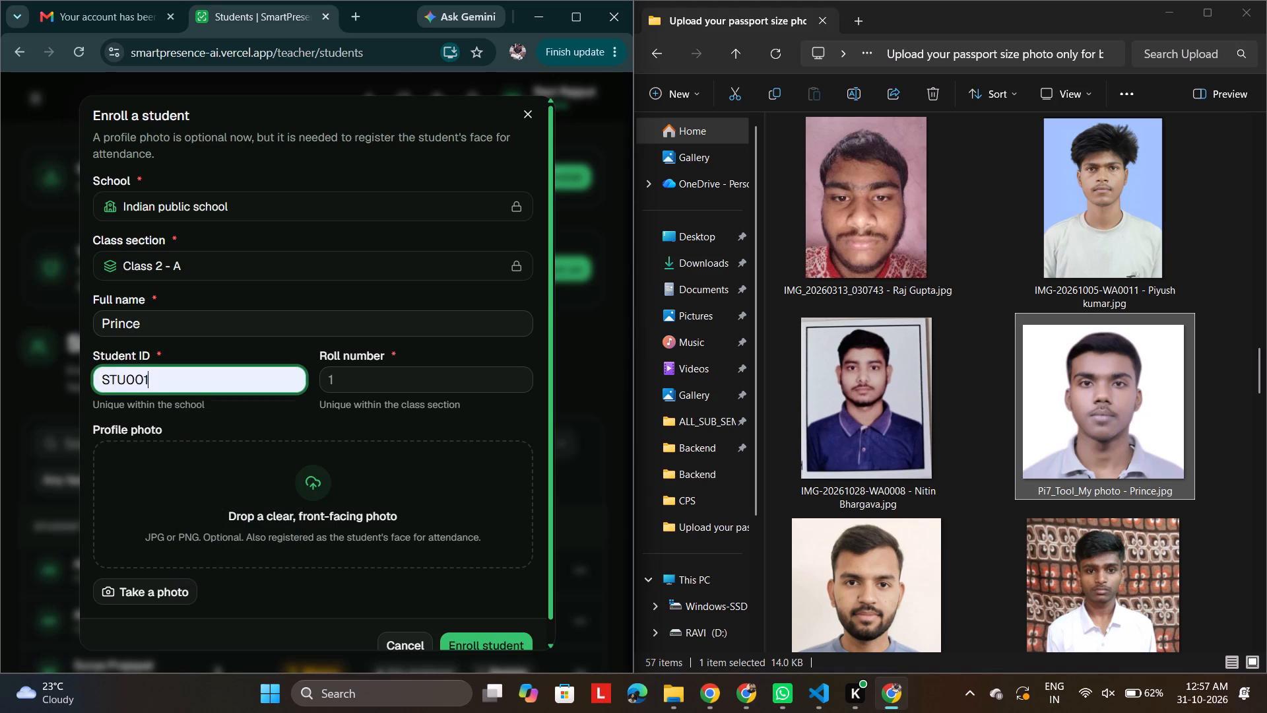
pyautogui.press('BackSpace')
pyautogui.press('BackSpace')
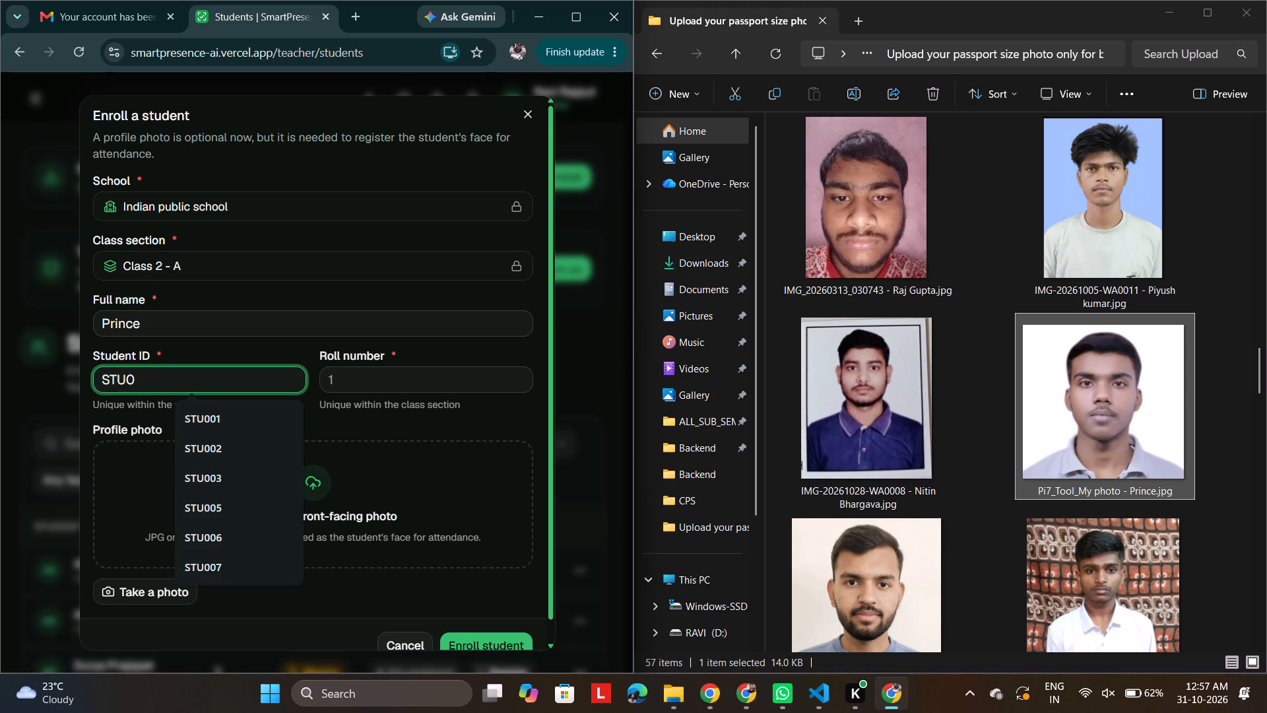
pyautogui.press('2')
pyautogui.press('8')
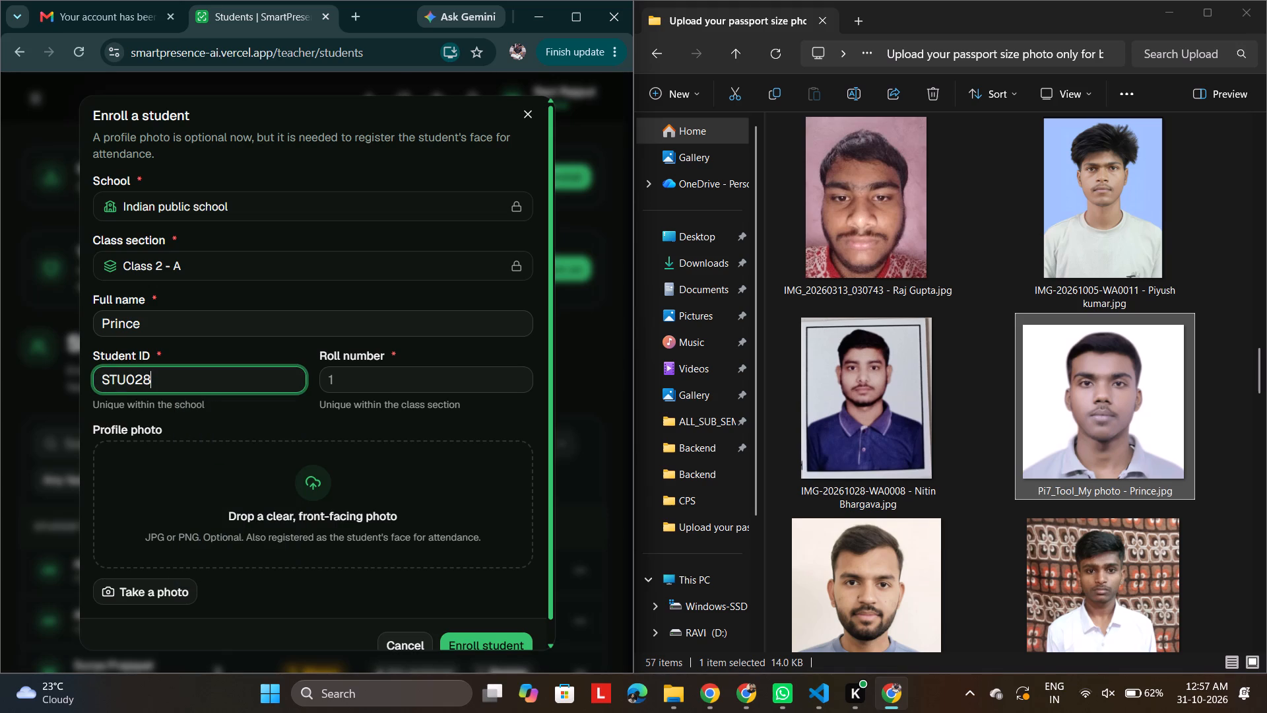
pyautogui.click(347, 376)
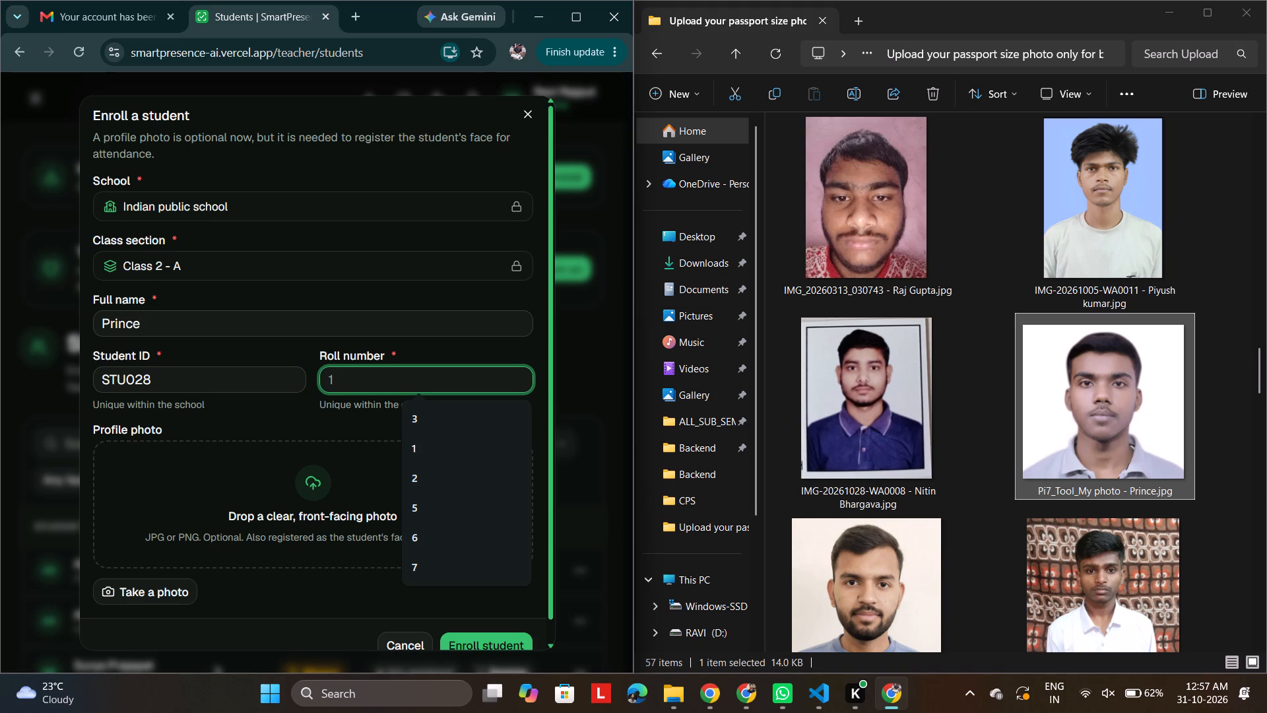
pyautogui.press('2')
pyautogui.press('8')
pyautogui.press('Return')
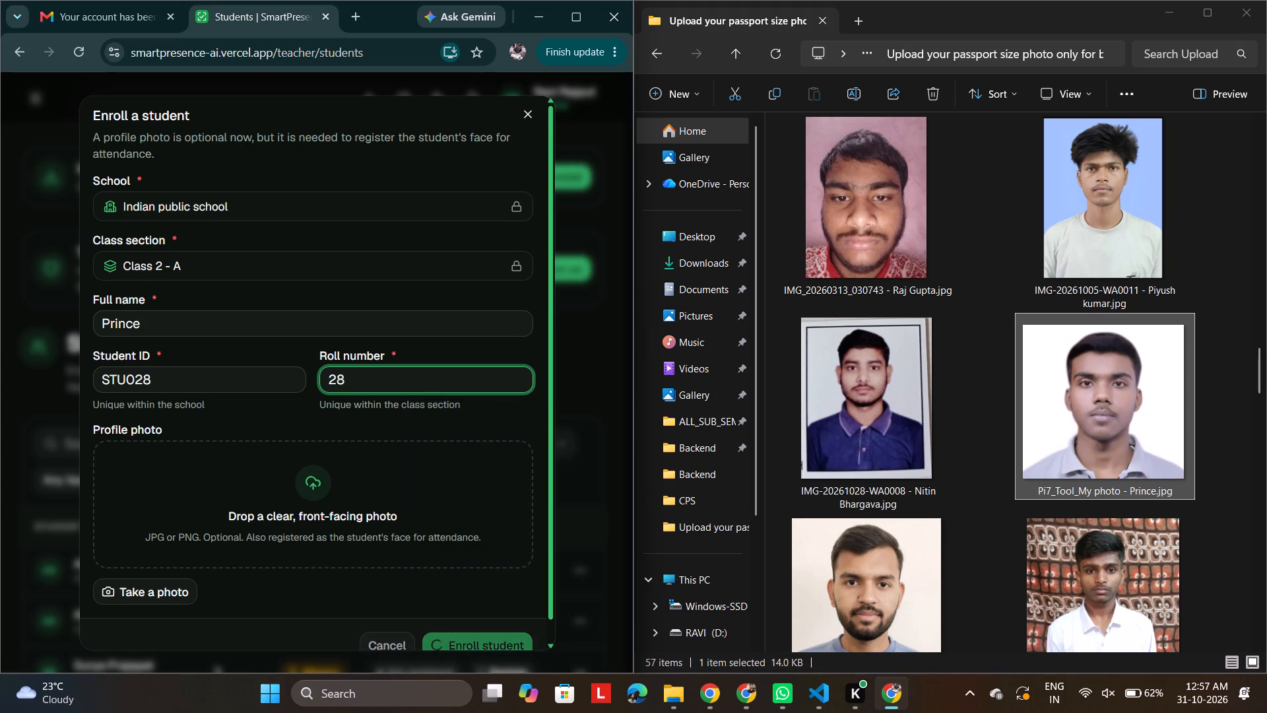
# Start a twenty-ninth enrolment and fill the full name from the next photo's file name, removing the "7905 -" prefix.
pyautogui.scroll(-2, 965, 496)
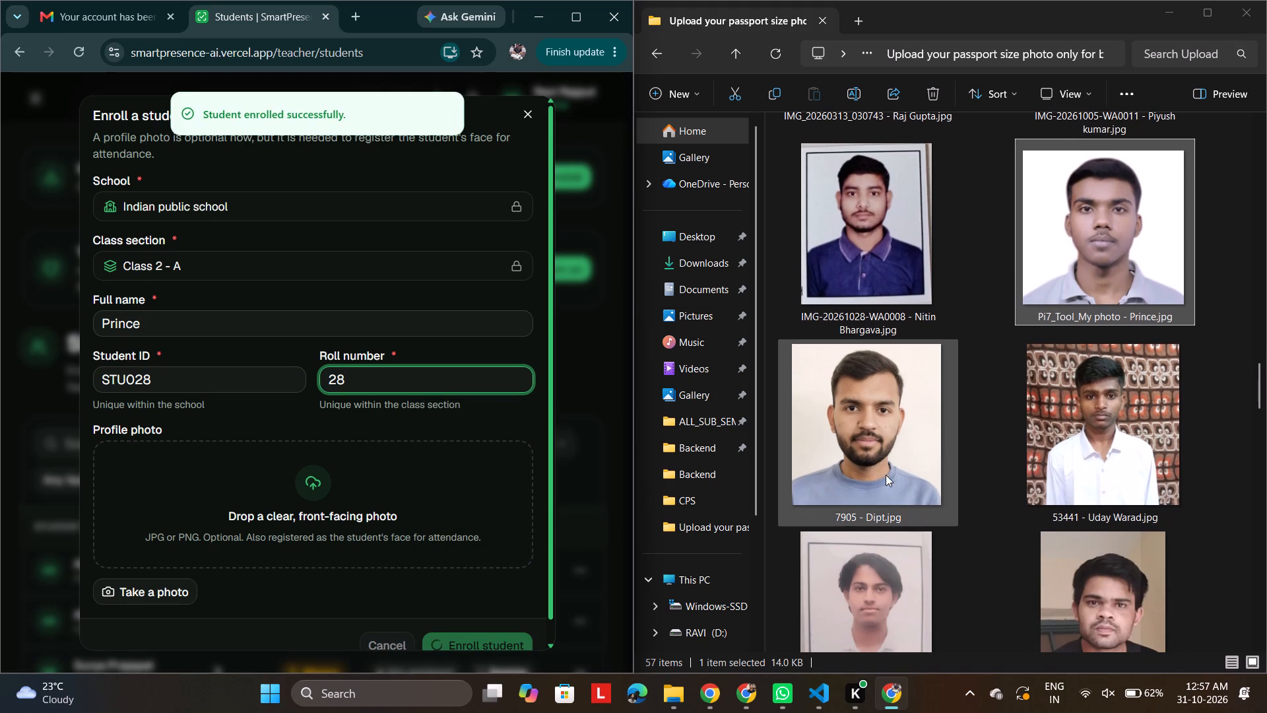
pyautogui.click(864, 516)
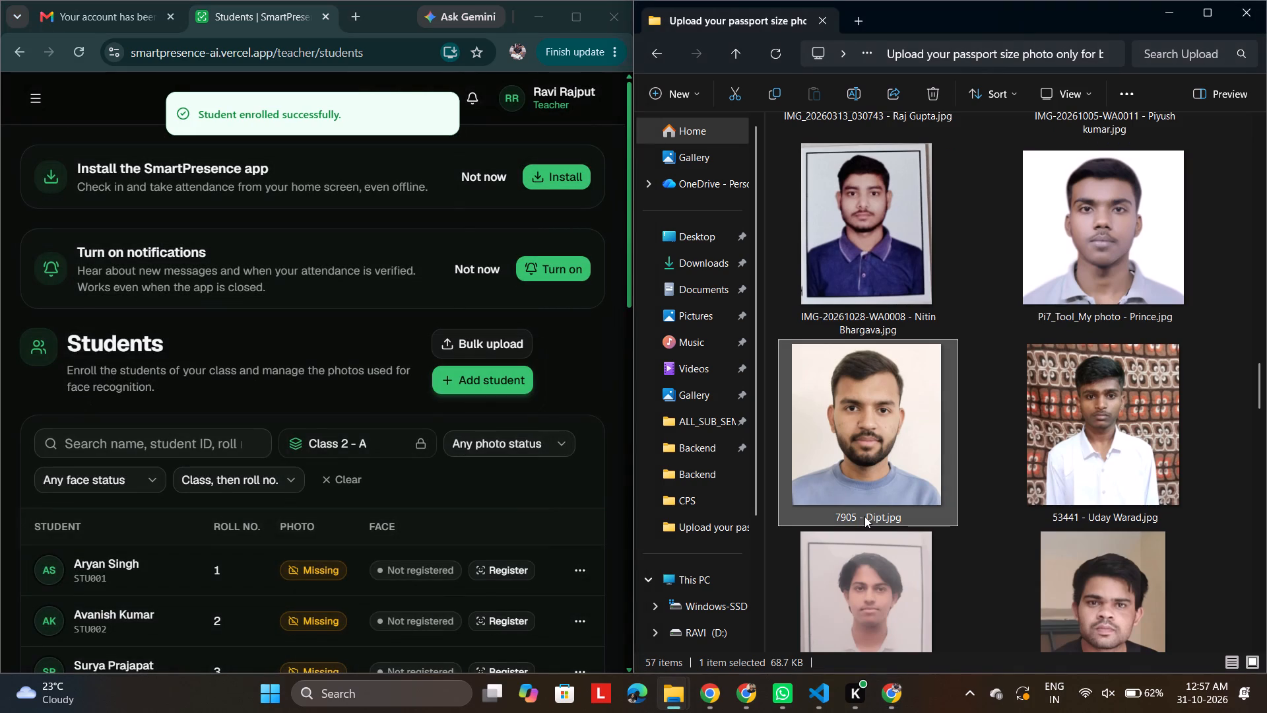
pyautogui.click(864, 516)
pyautogui.hotkey('ctrl', 'c')
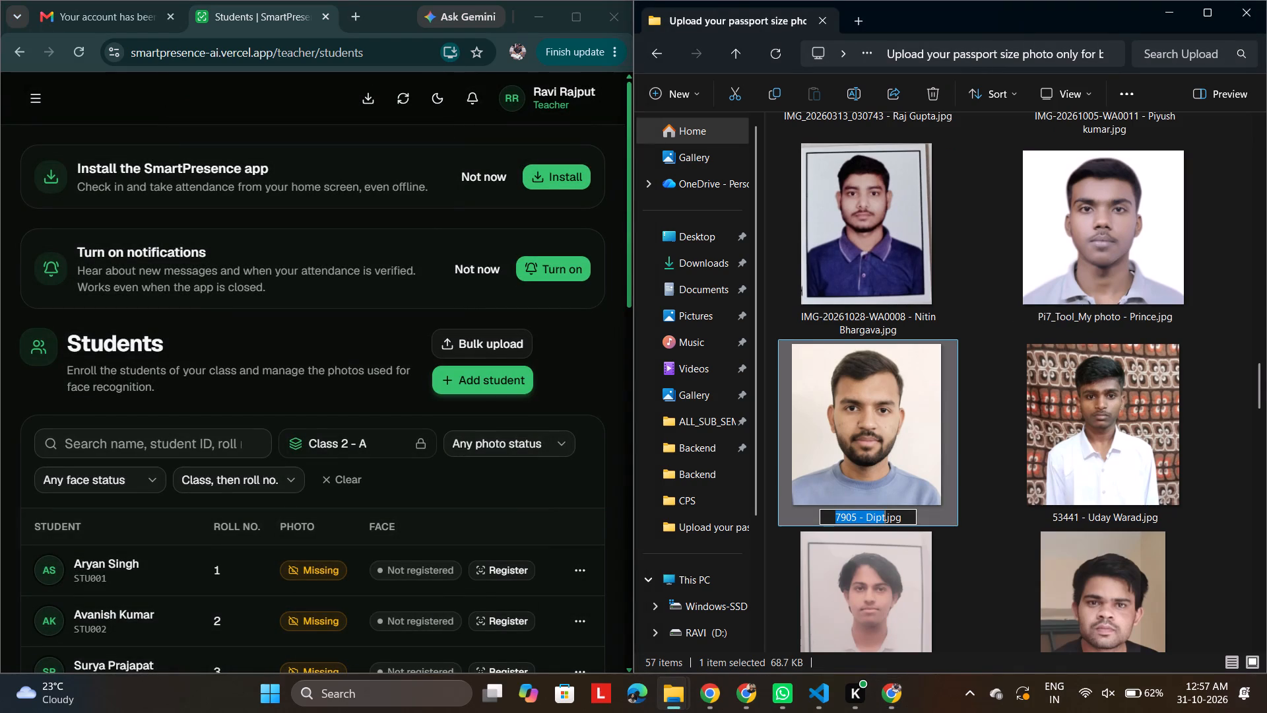
pyautogui.click(495, 382)
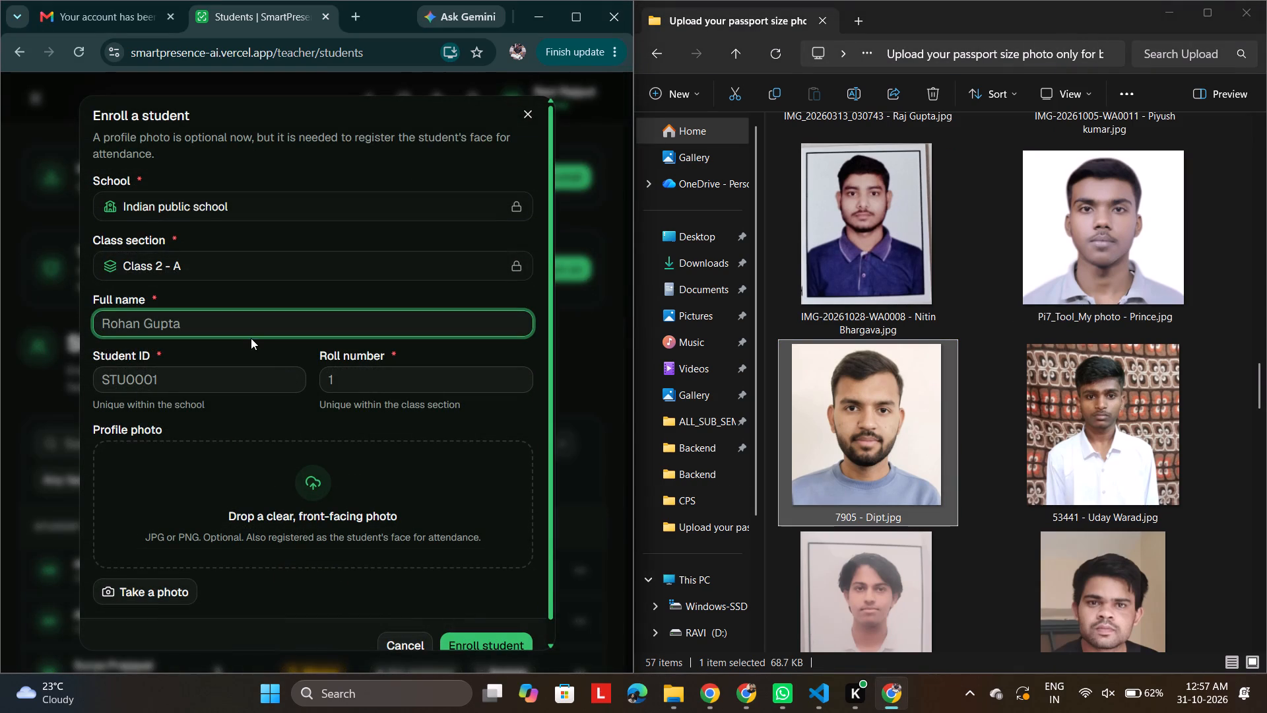
pyautogui.hotkey('ctrl', 'v')
pyautogui.moveTo(149, 323); pyautogui.dragTo(85, 332)
pyautogui.press('BackSpace')
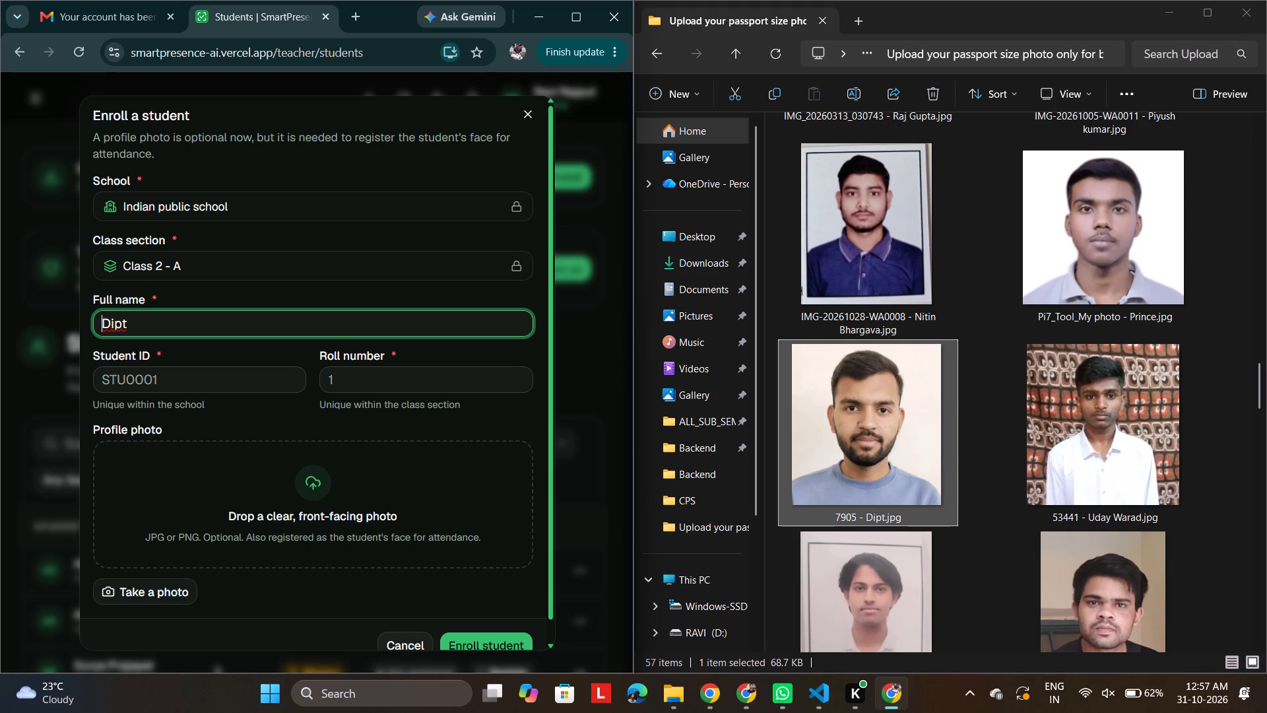
# Set the student ID to STU029 and roll number to 29, and enroll the twenty-ninth student without a photo.
pyautogui.click(127, 367)
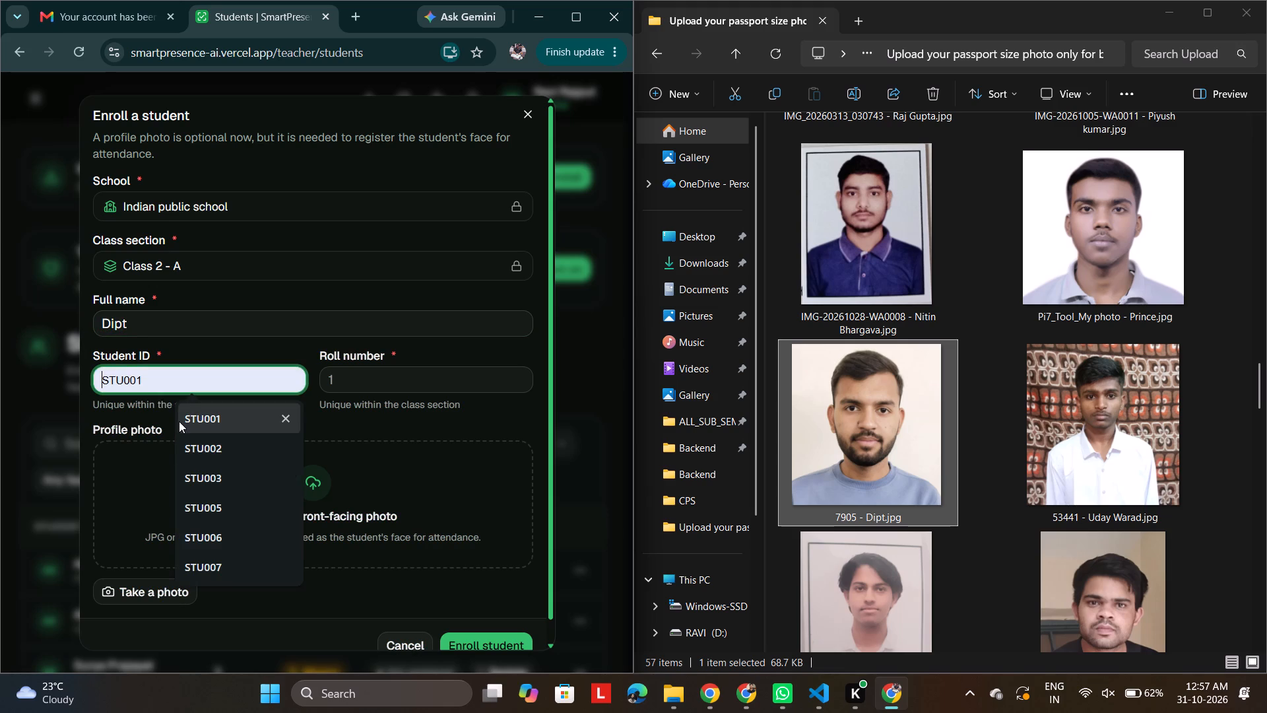
pyautogui.click(179, 421)
pyautogui.click(155, 376)
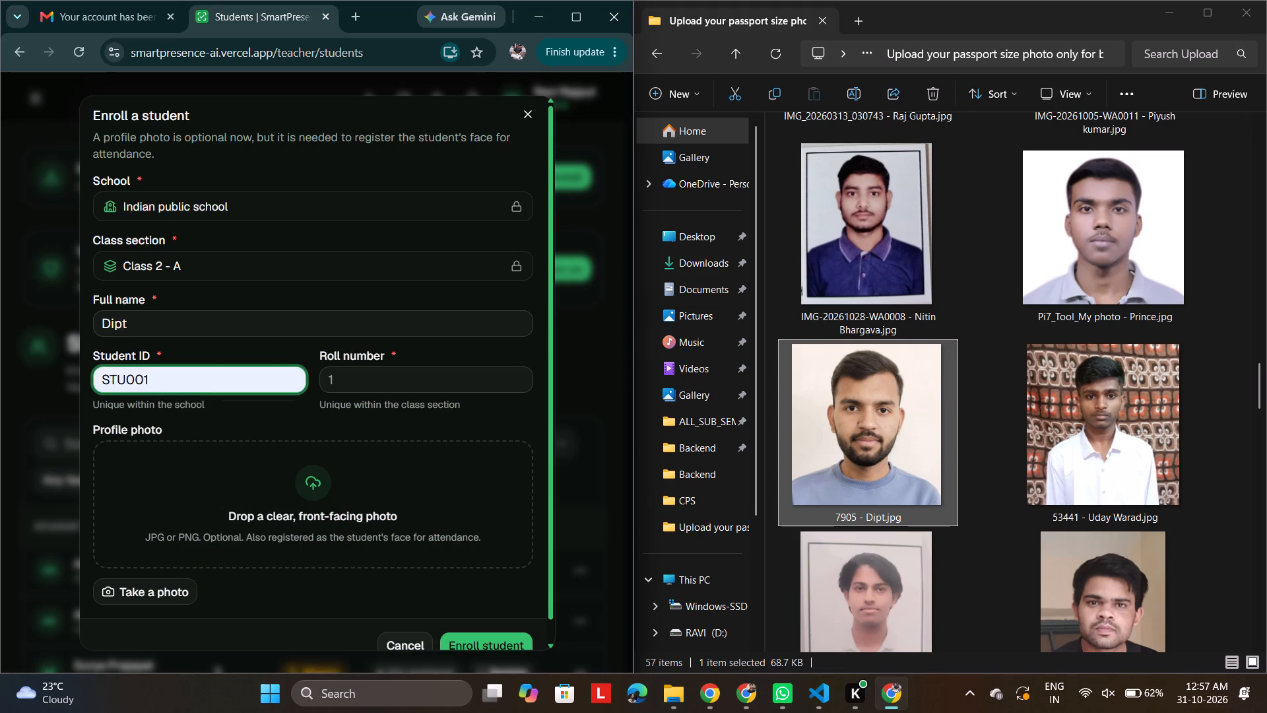
pyautogui.press('BackSpace')
pyautogui.press('BackSpace')
pyautogui.press('2')
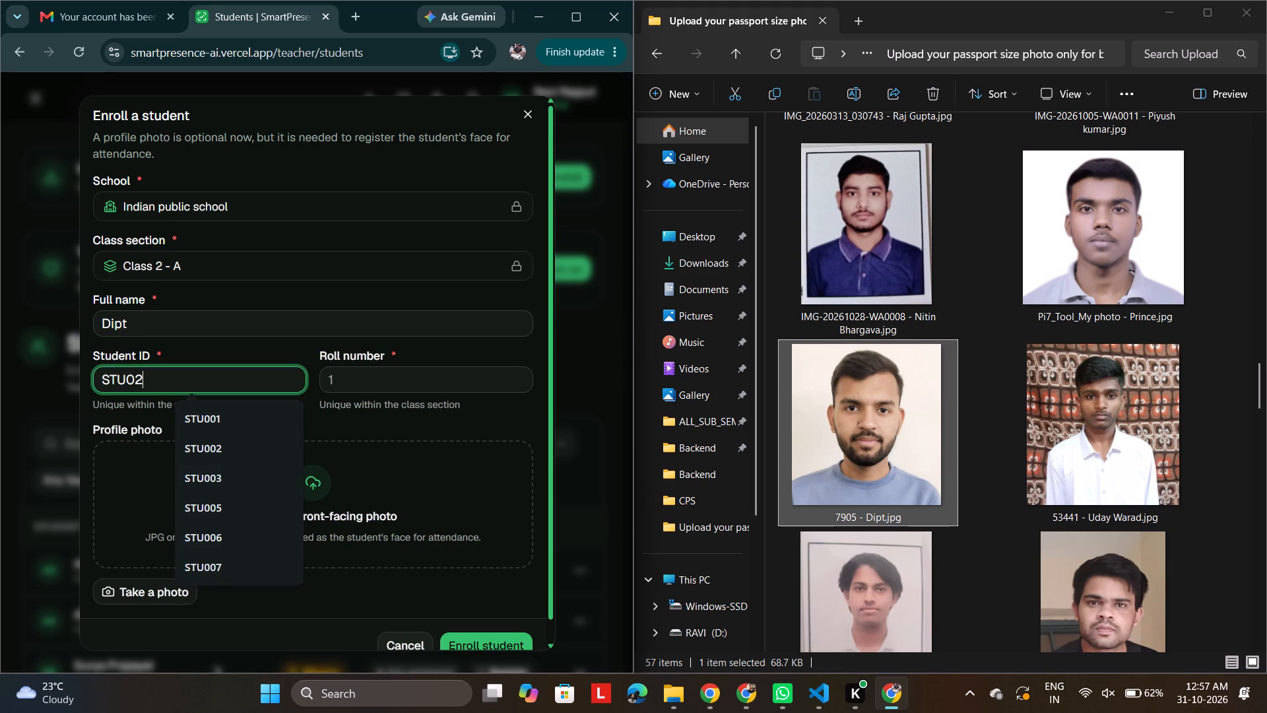
pyautogui.press('9')
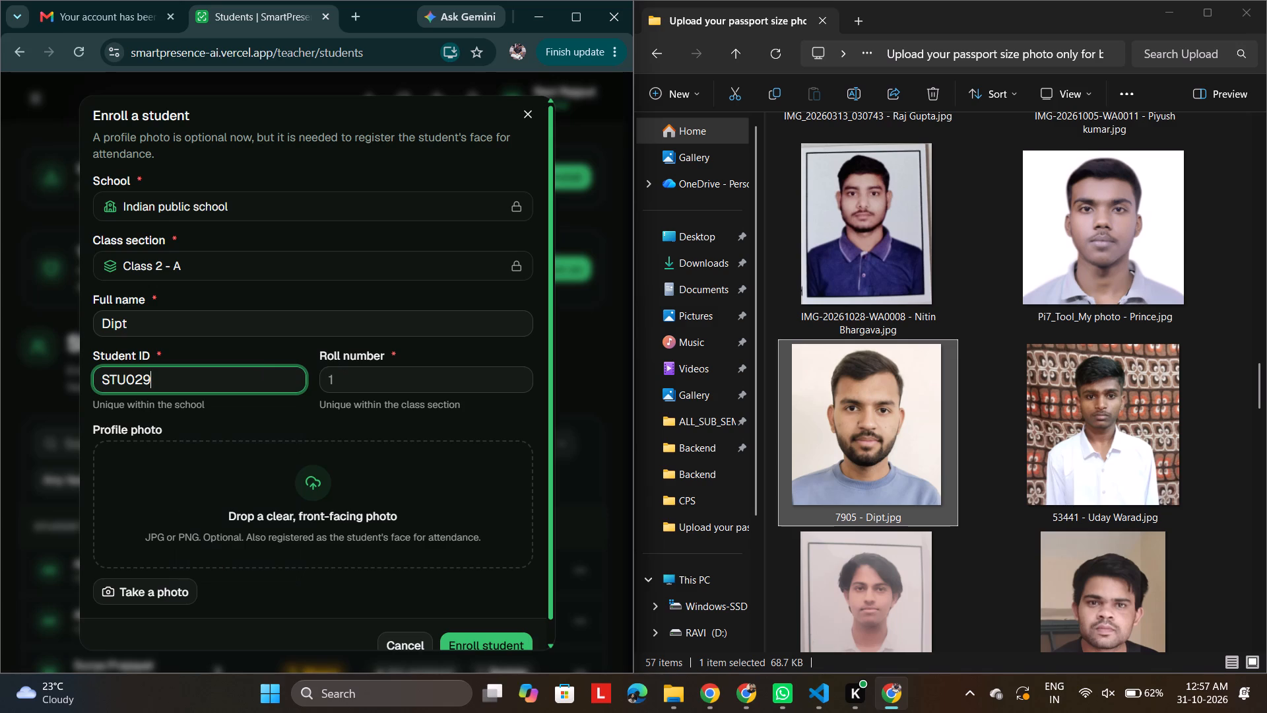
pyautogui.click(346, 384)
pyautogui.write('29')
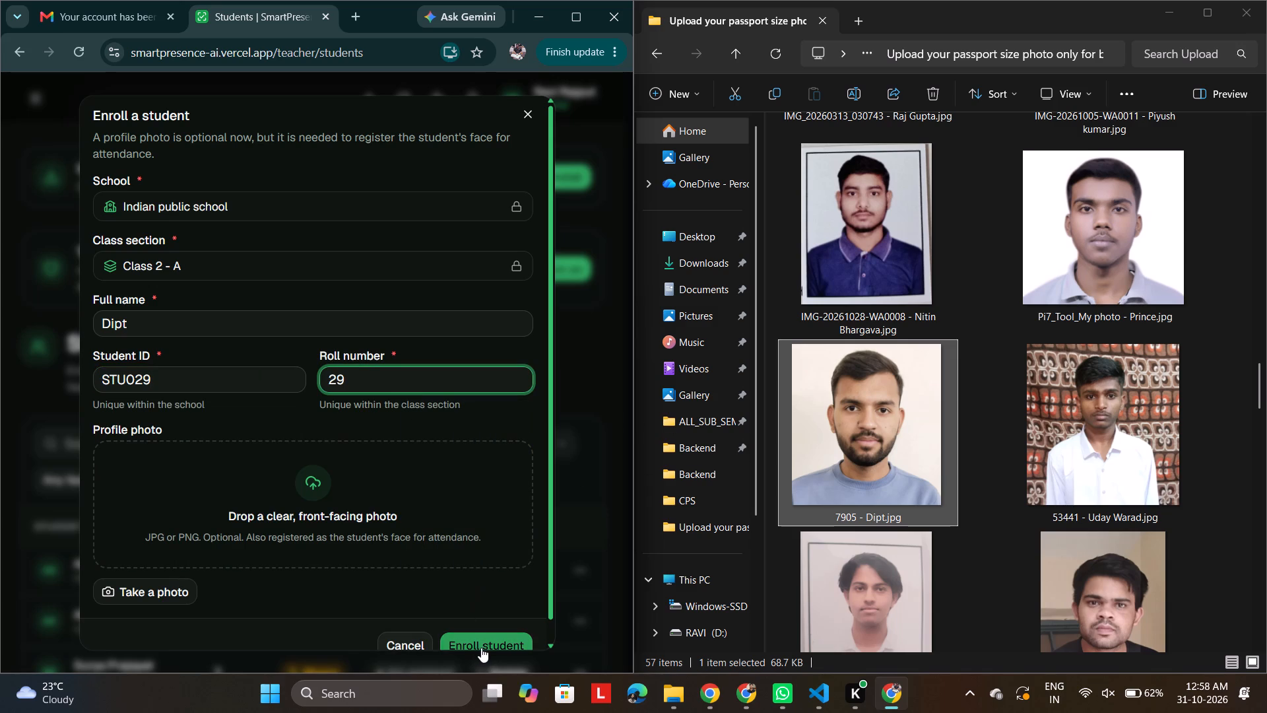
pyautogui.click(481, 648)
# Start a thirtieth enrolment and fill the full name from the next photo's file name, removing the "53441 -" prefix.
pyautogui.click(1082, 458)
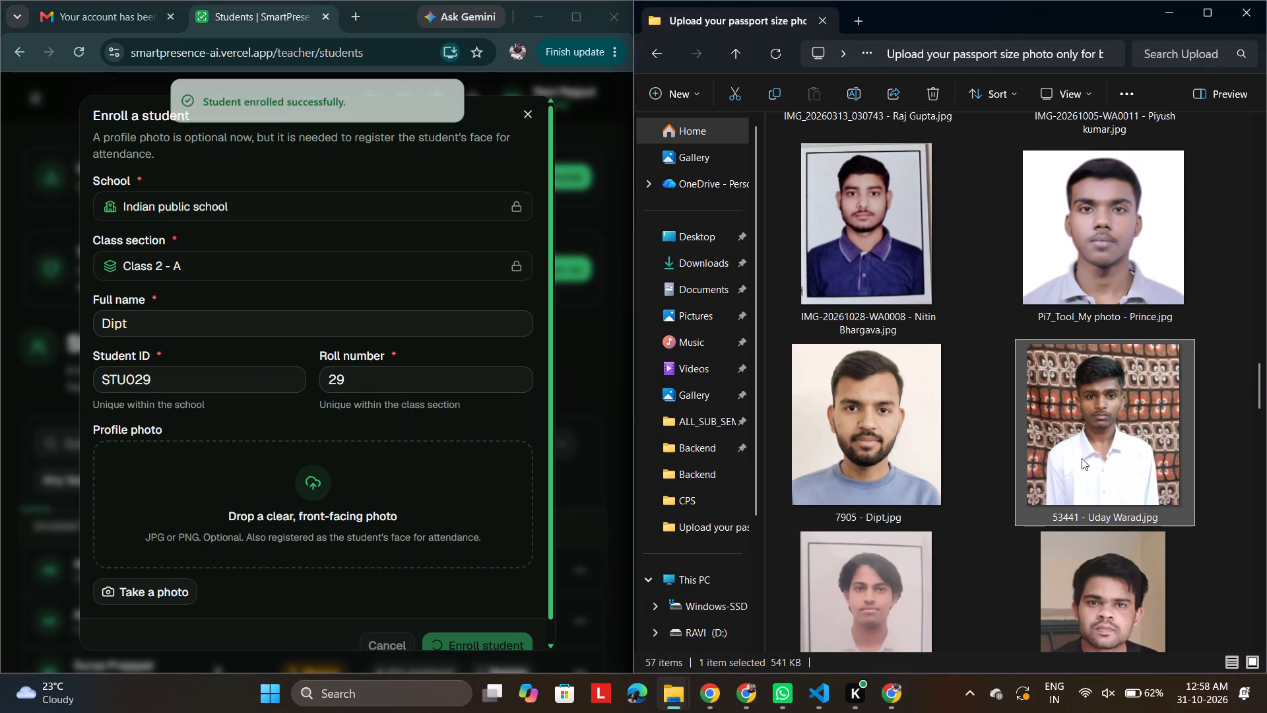
pyautogui.click(1088, 512)
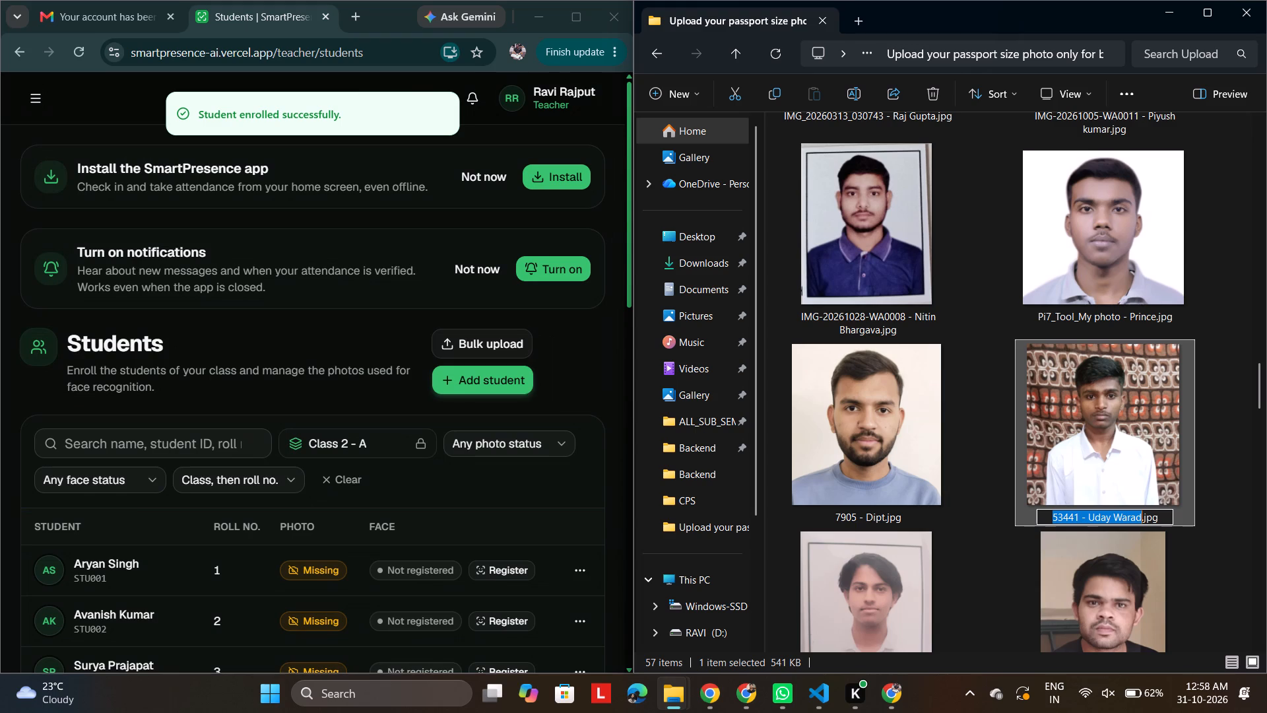
pyautogui.hotkey('ctrl', 'c')
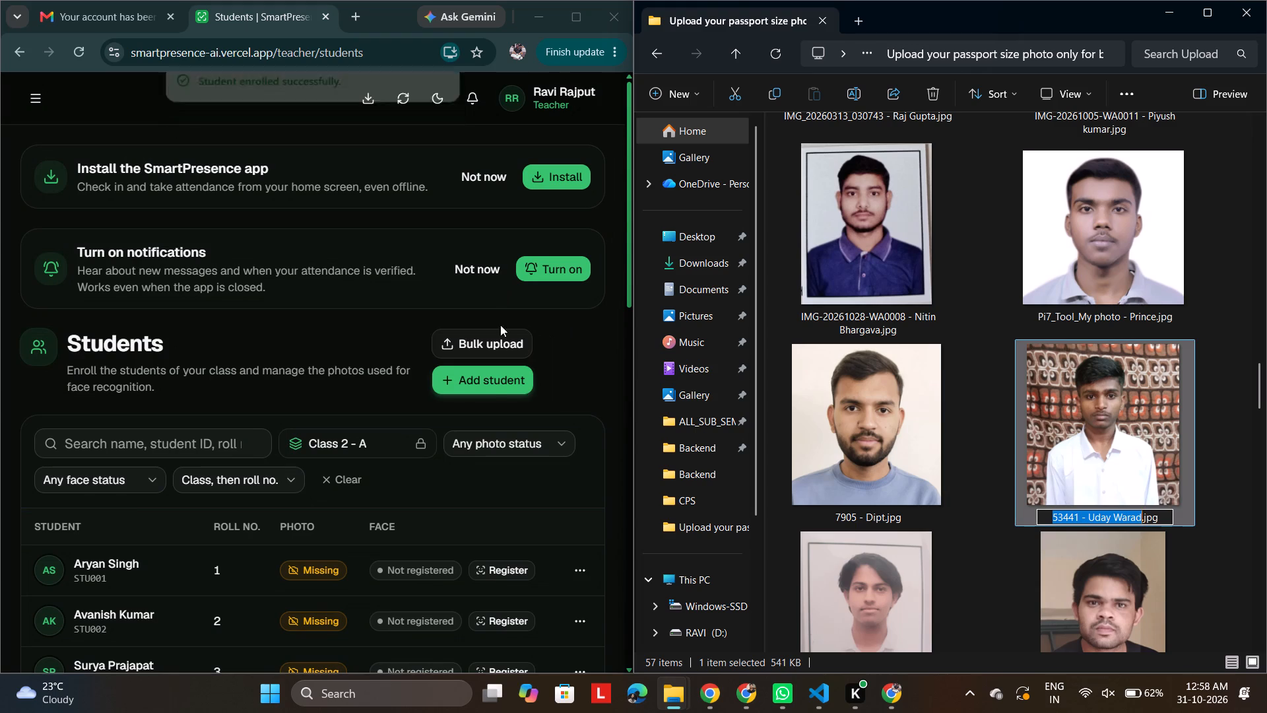
pyautogui.click(490, 388)
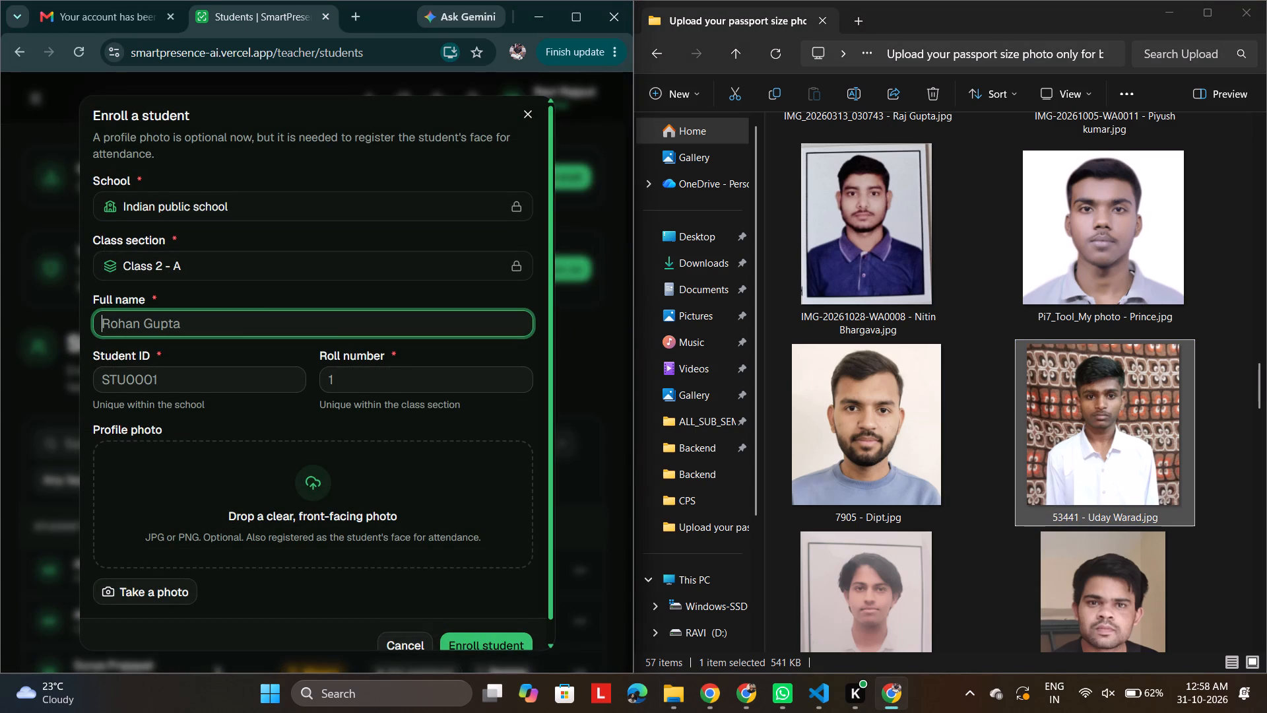
pyautogui.hotkey('ctrl', 'v')
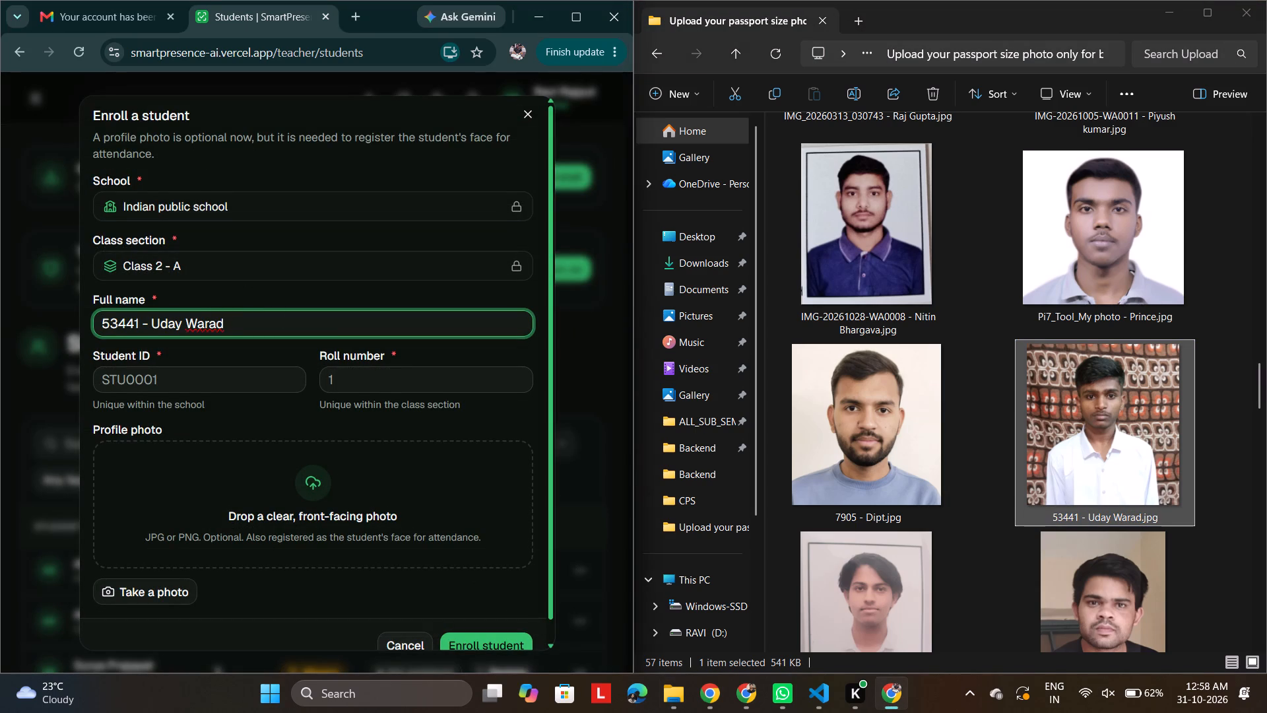
pyautogui.moveTo(150, 323); pyautogui.dragTo(47, 335)
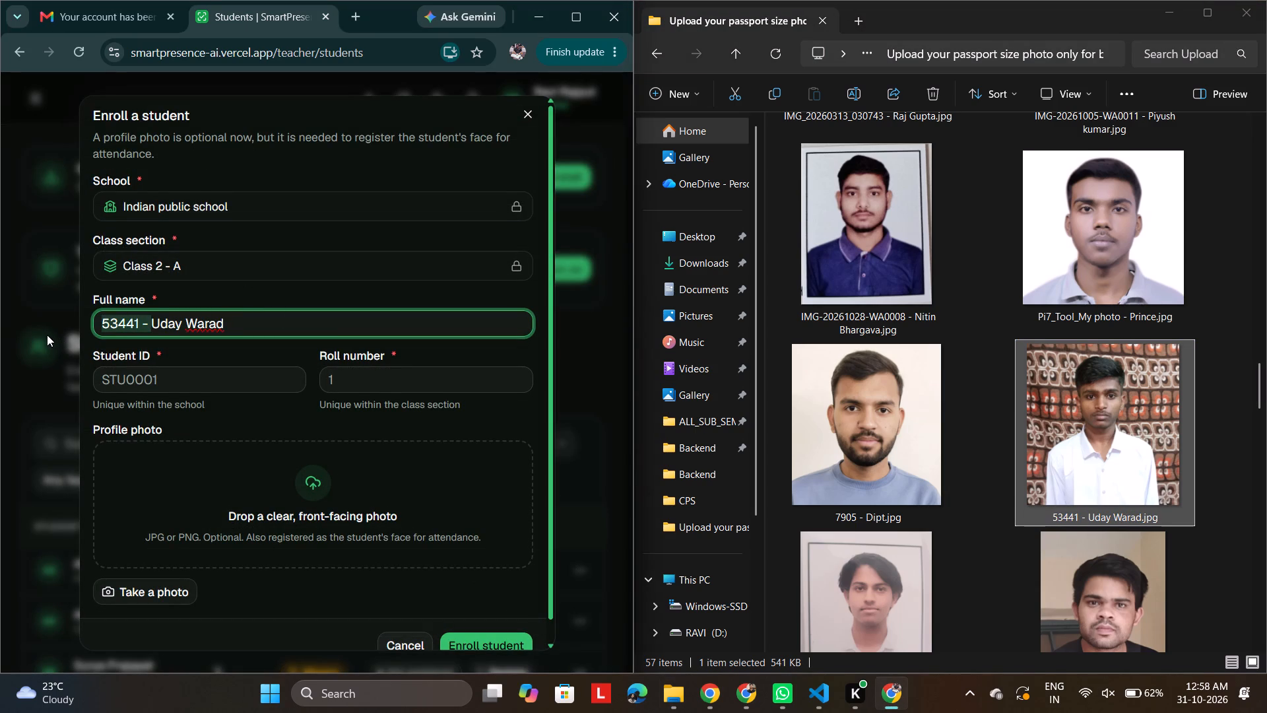
pyautogui.press('BackSpace')
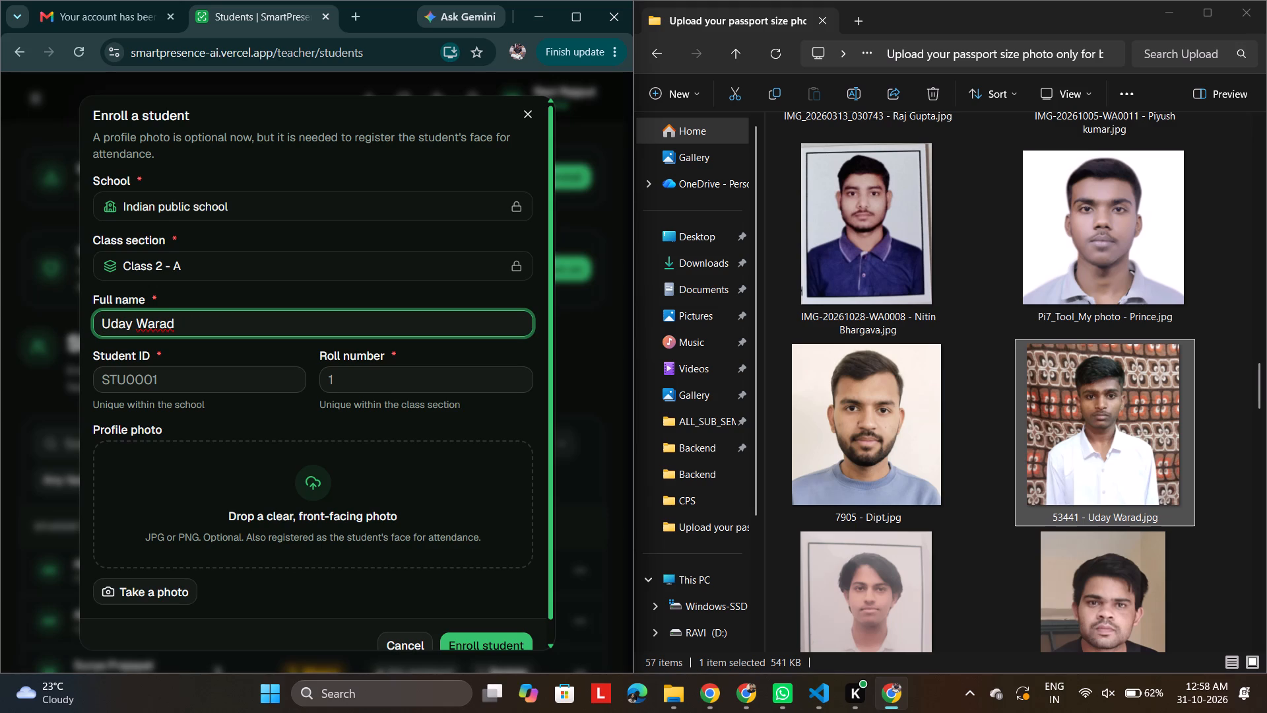
# Set the student ID to STU030 and roll number to 30, and enroll the thirtieth student without a photo.
pyautogui.click(132, 380)
pyautogui.click(211, 423)
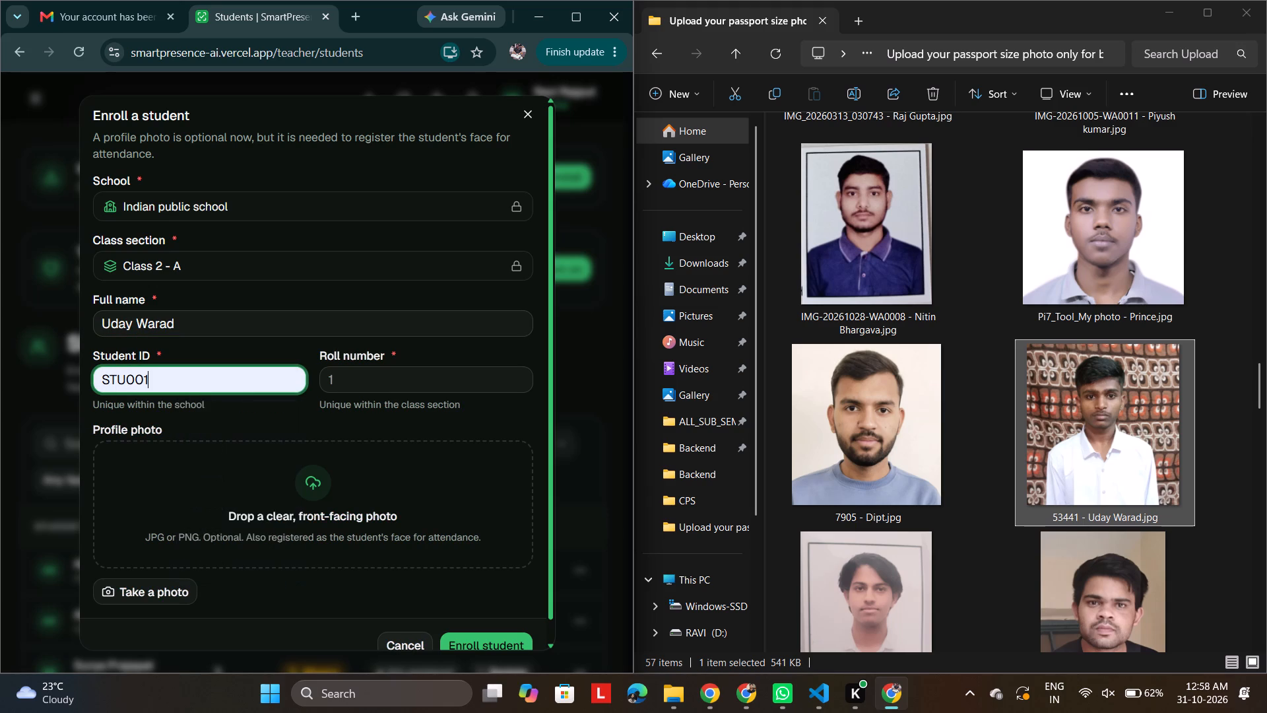
pyautogui.click(169, 370)
pyautogui.press('BackSpace')
pyautogui.press('BackSpace')
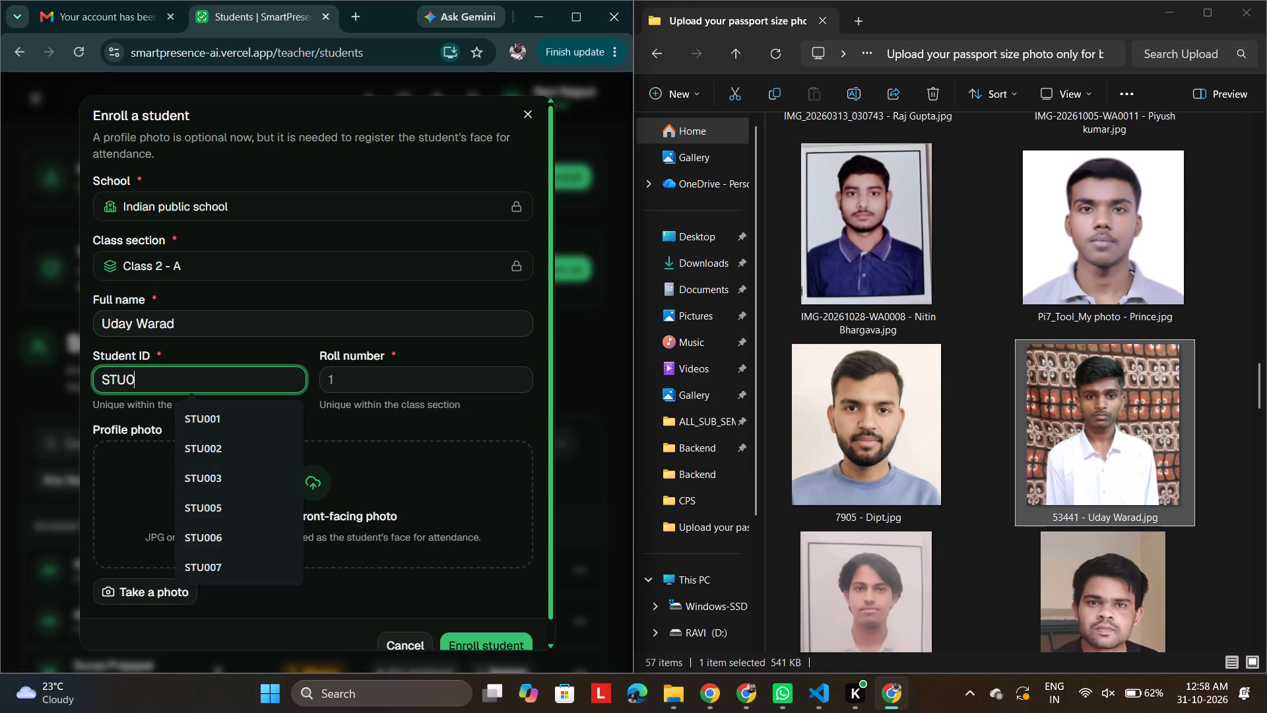
pyautogui.press('3')
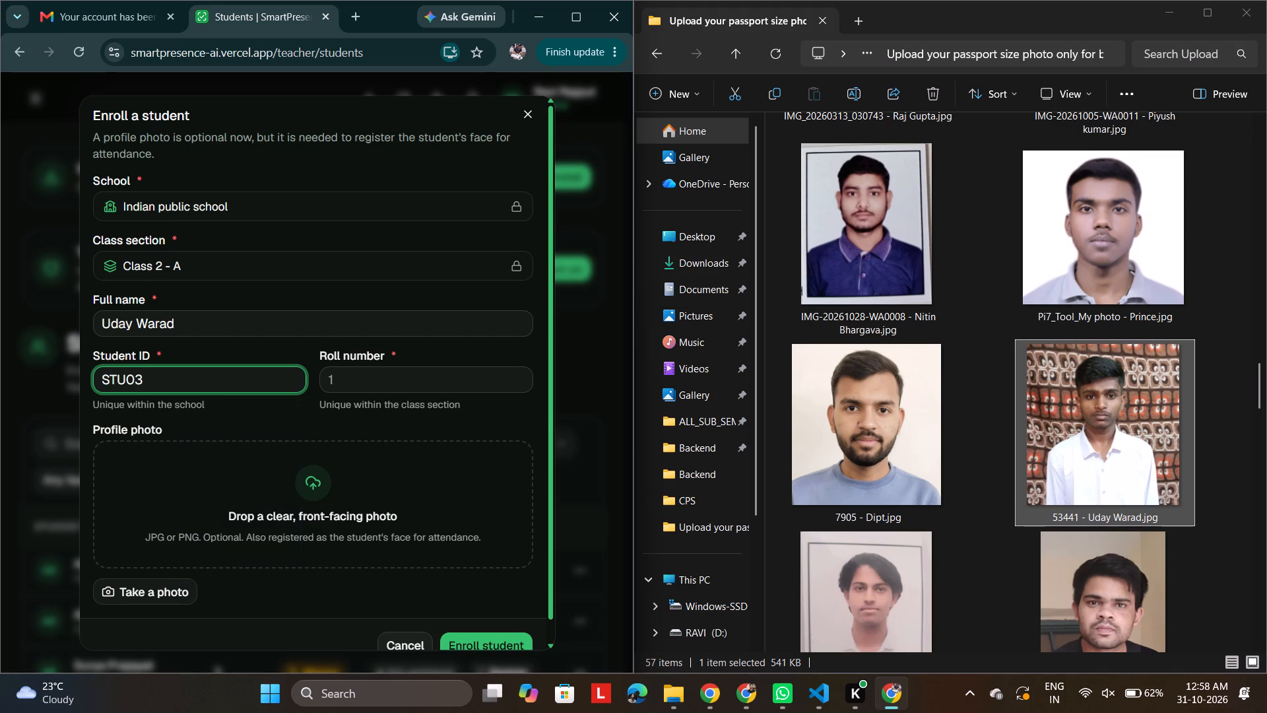
pyautogui.press('0')
pyautogui.press('Tab')
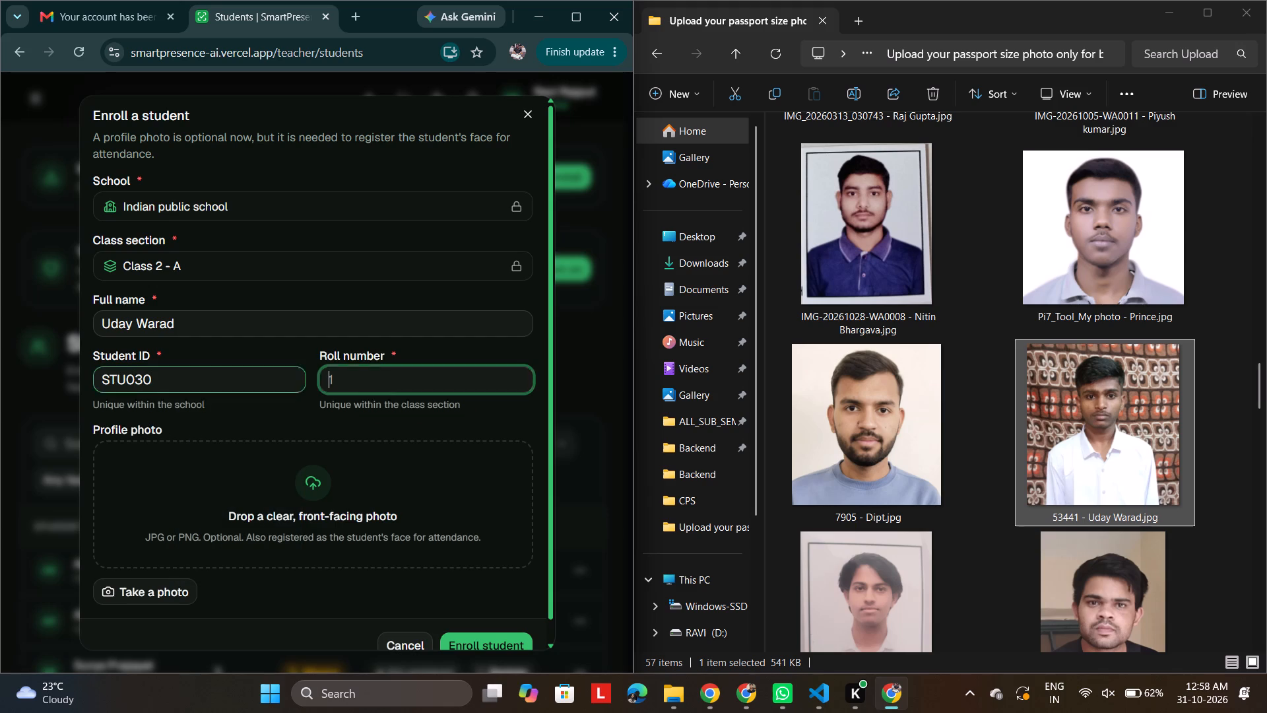
pyautogui.write('30')
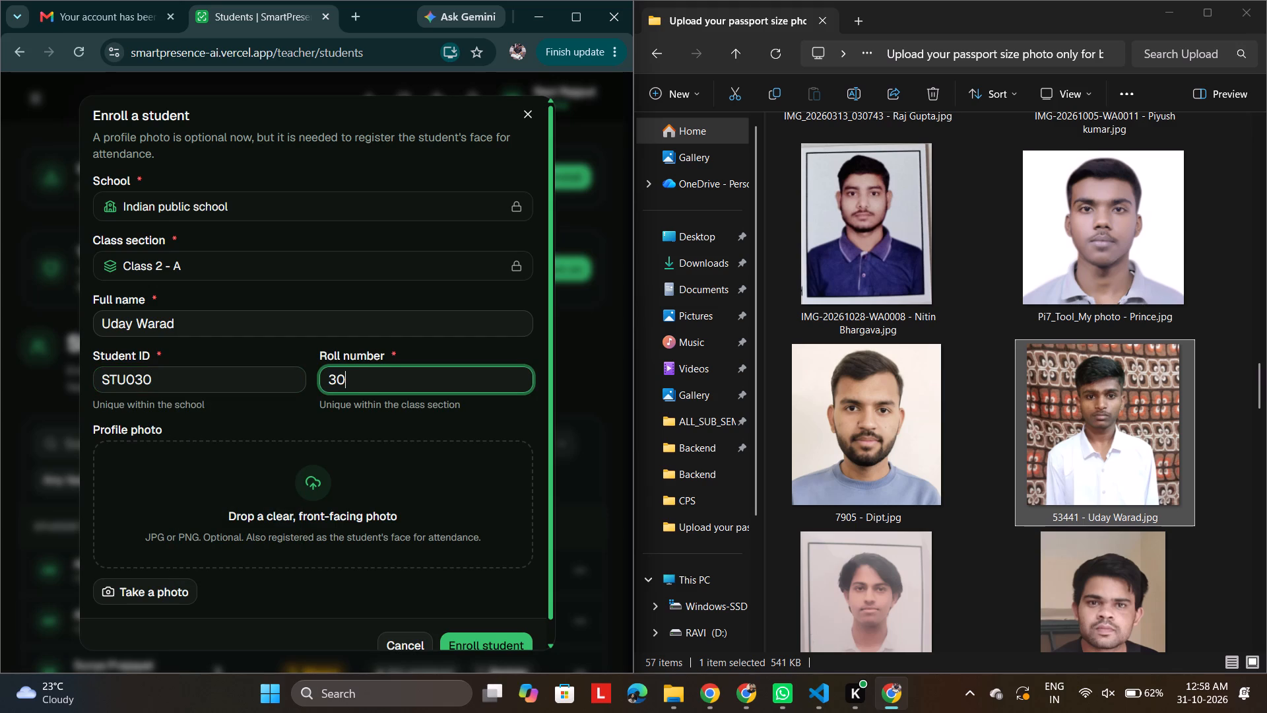
pyautogui.press('Return')
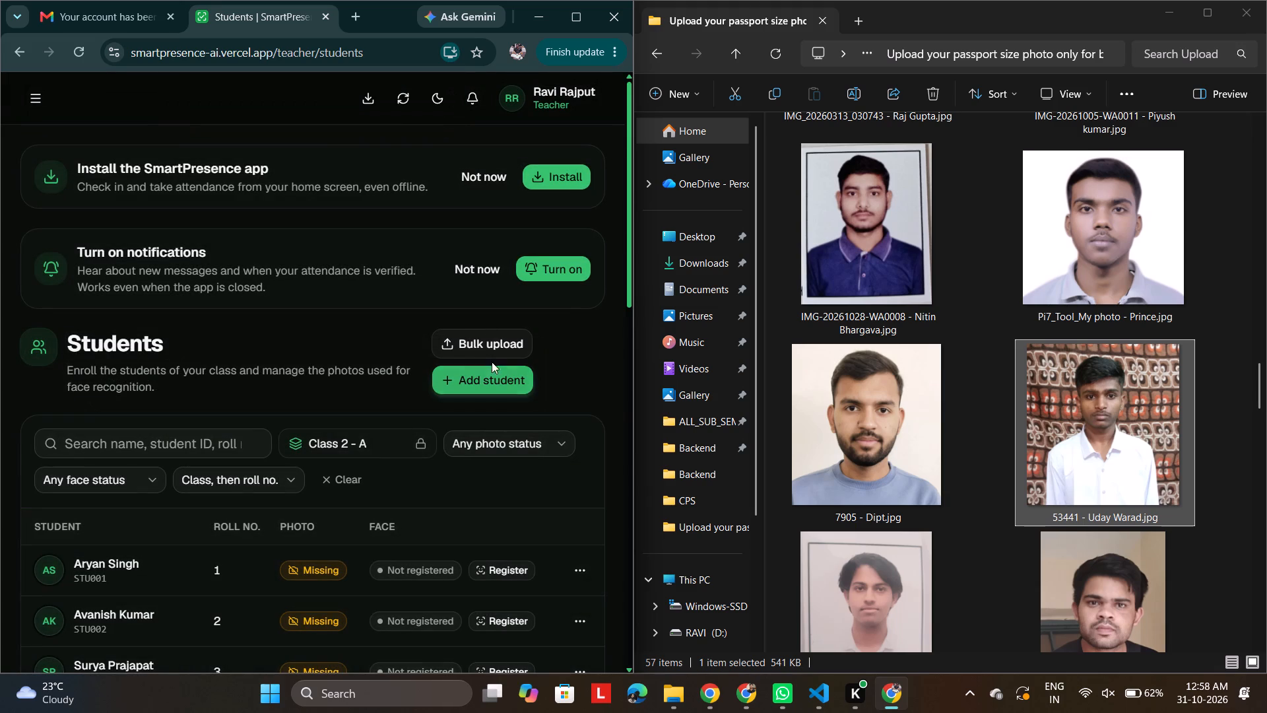
# Start a thirty-first enrolment and fill the full name from the next photo's file name, removing the "20260607_142432 -" prefix.
pyautogui.scroll(-1, 915, 501)
pyautogui.scroll(1, 915, 501)
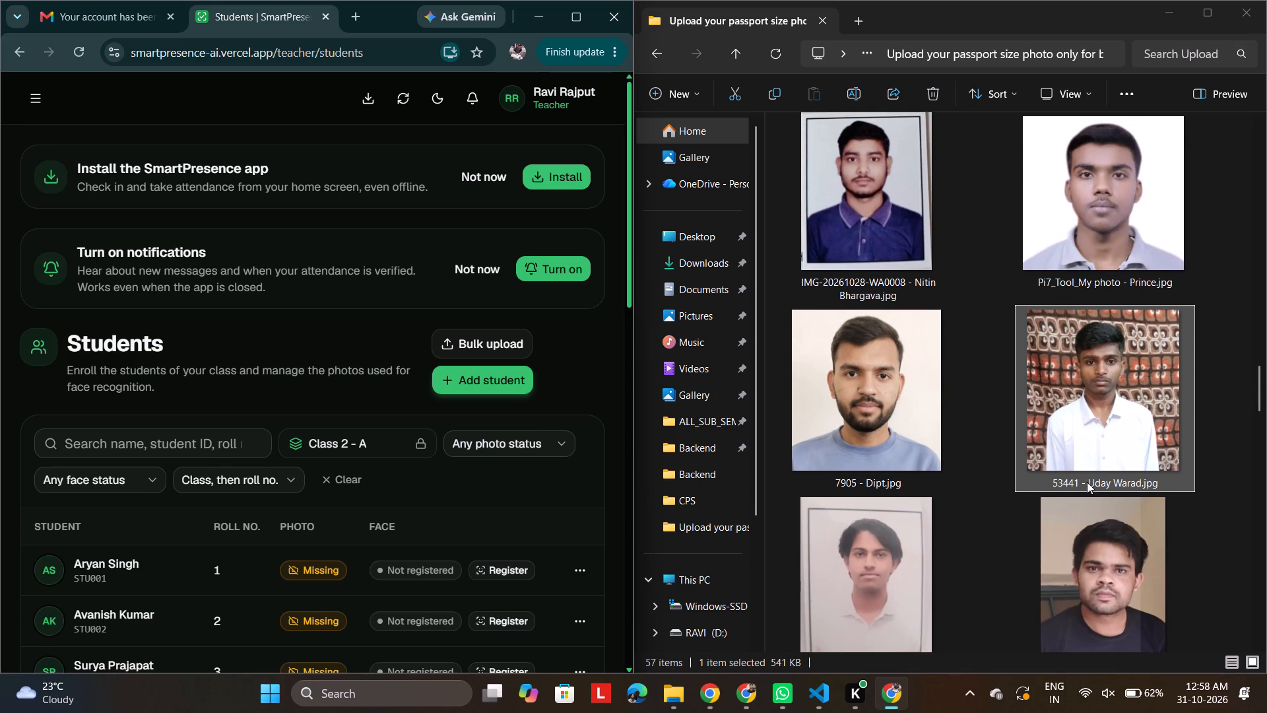
pyautogui.scroll(-1, 909, 570)
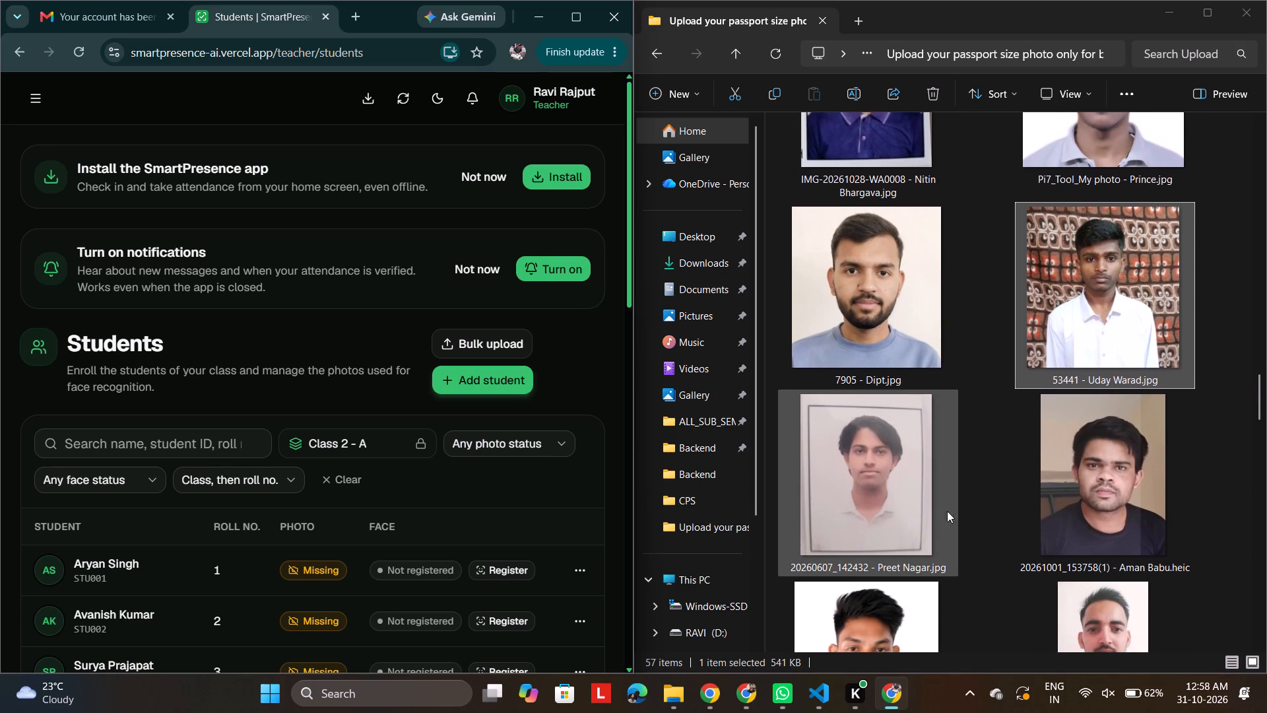
pyautogui.click(900, 562)
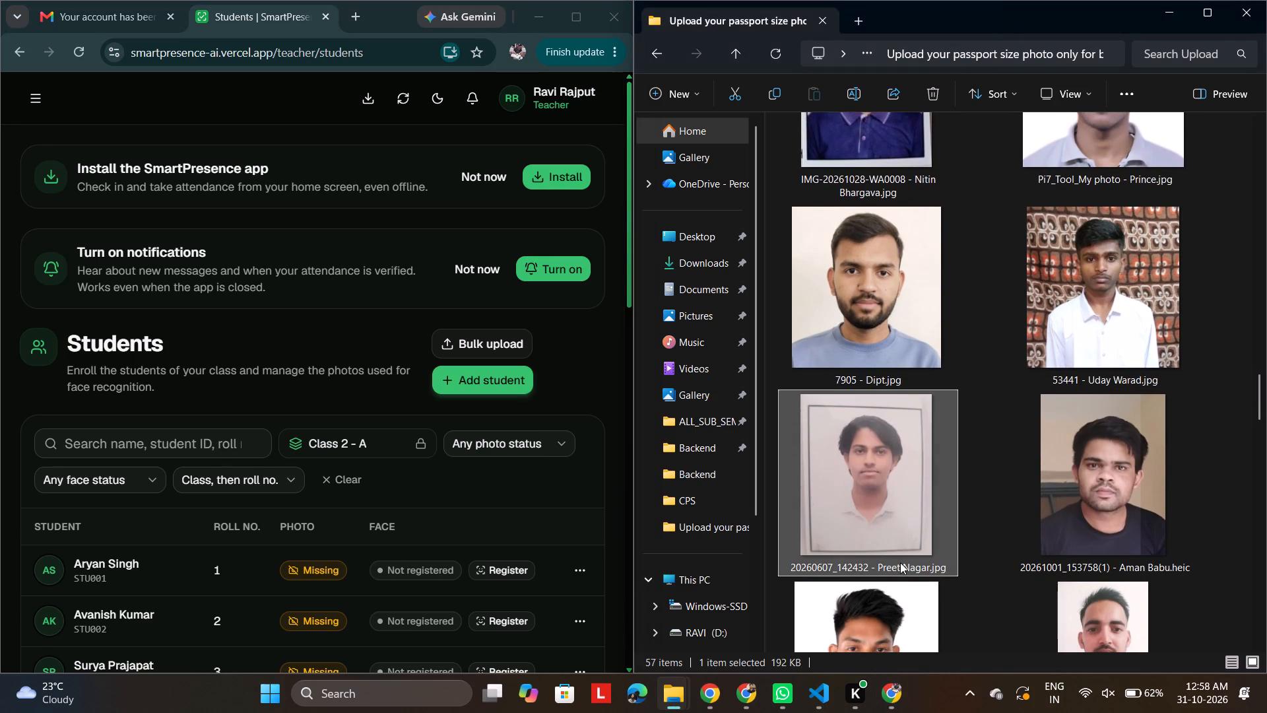
pyautogui.click(900, 562)
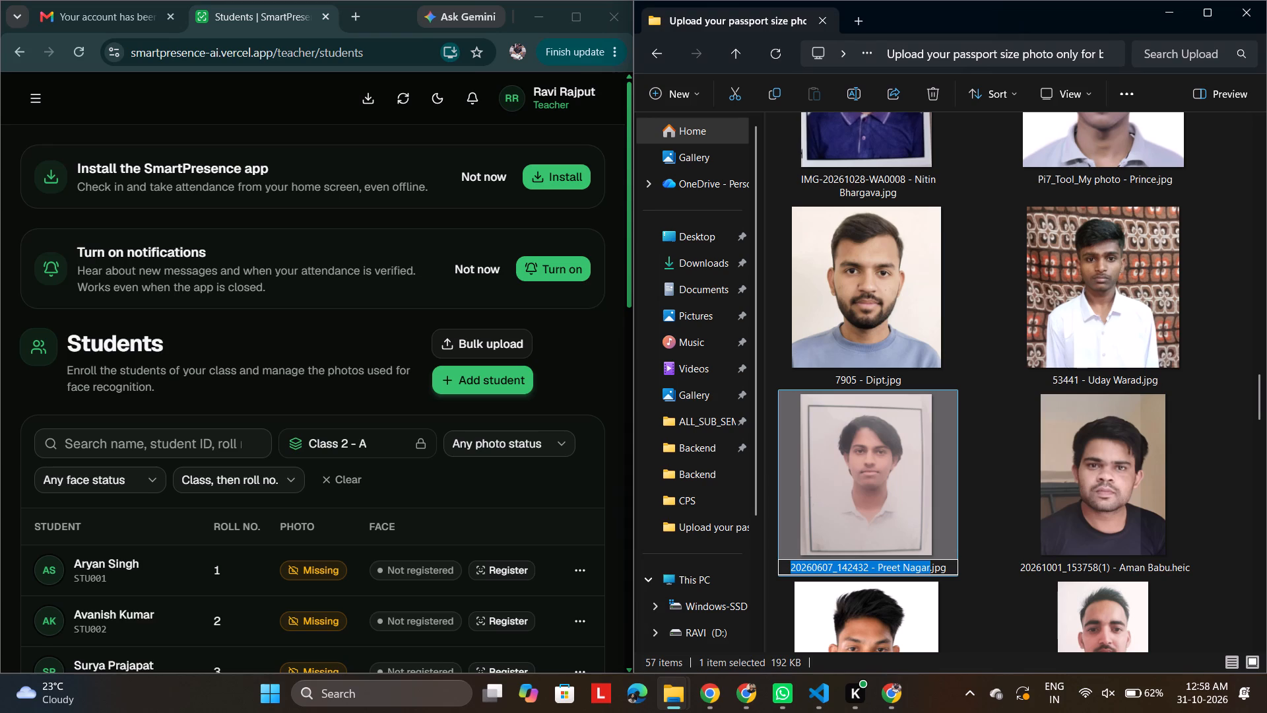
pyautogui.hotkey('ctrl', 'c')
pyautogui.click(477, 377)
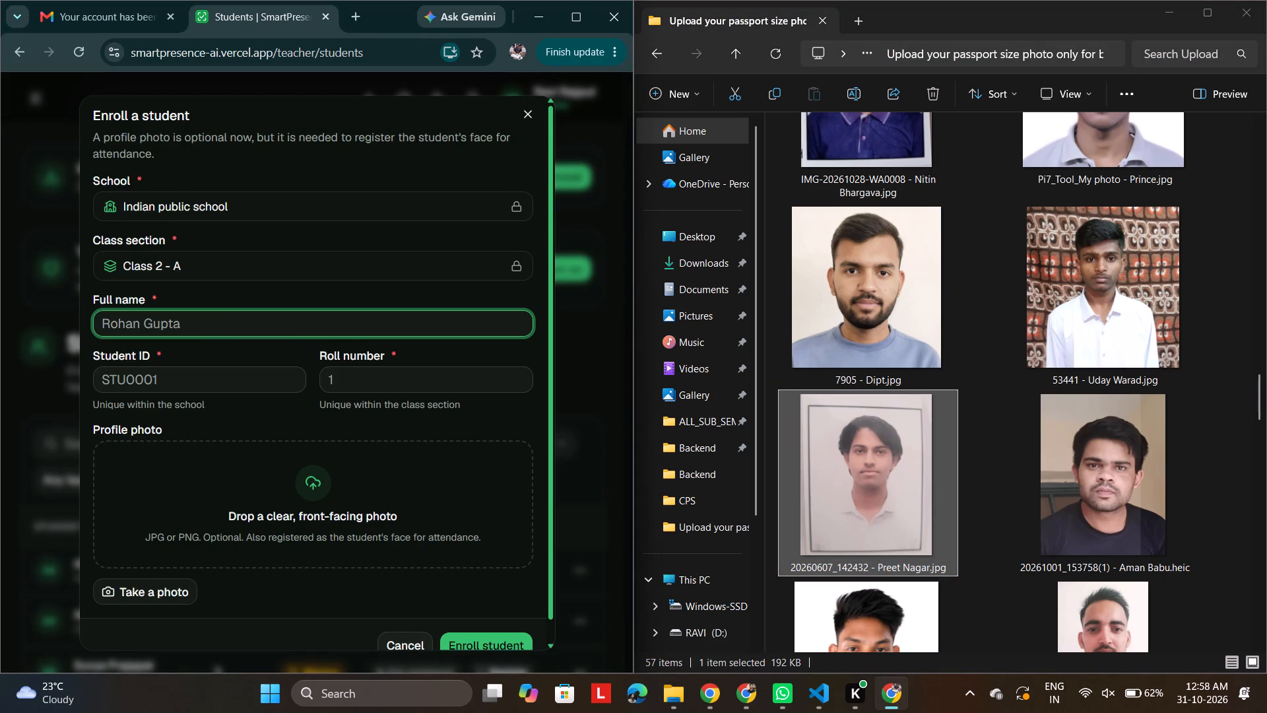
pyautogui.hotkey('ctrl', 'v')
pyautogui.moveTo(231, 318); pyautogui.dragTo(42, 303)
pyautogui.press('BackSpace')
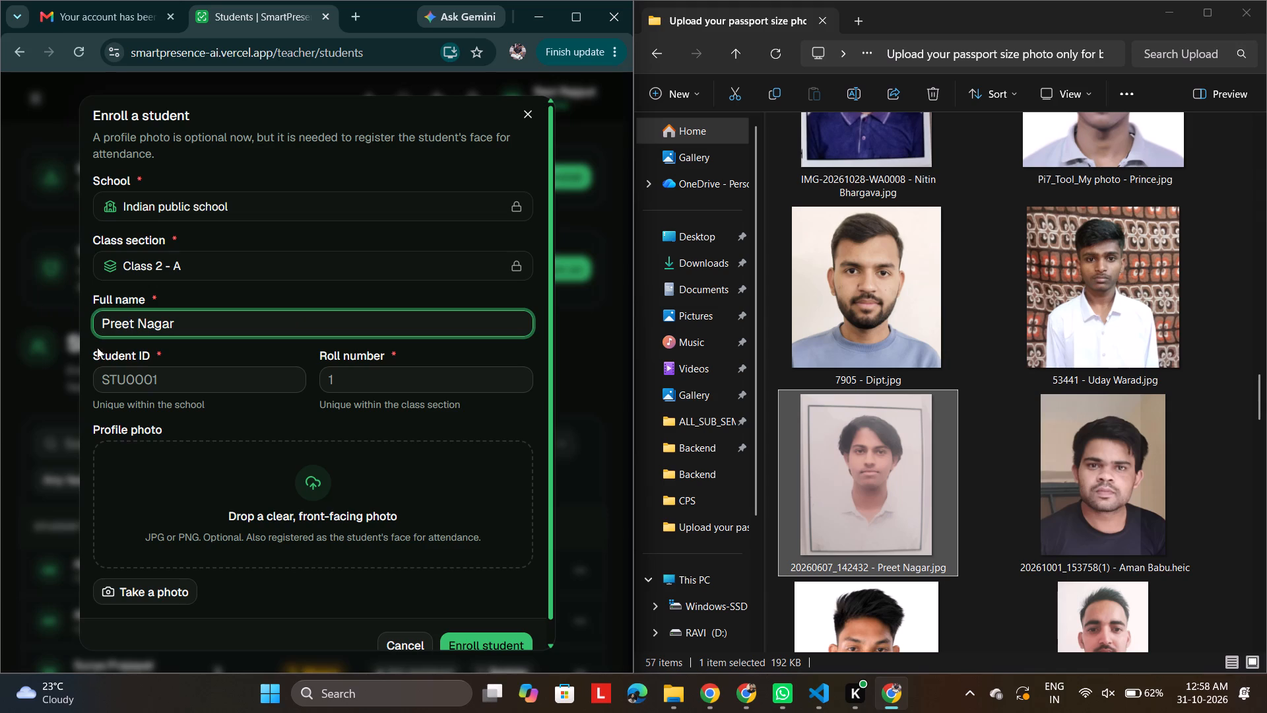
# Set the student ID to STU031 and roll number to 31, and enroll the thirty-first student without a photo.
pyautogui.click(115, 376)
pyautogui.click(205, 422)
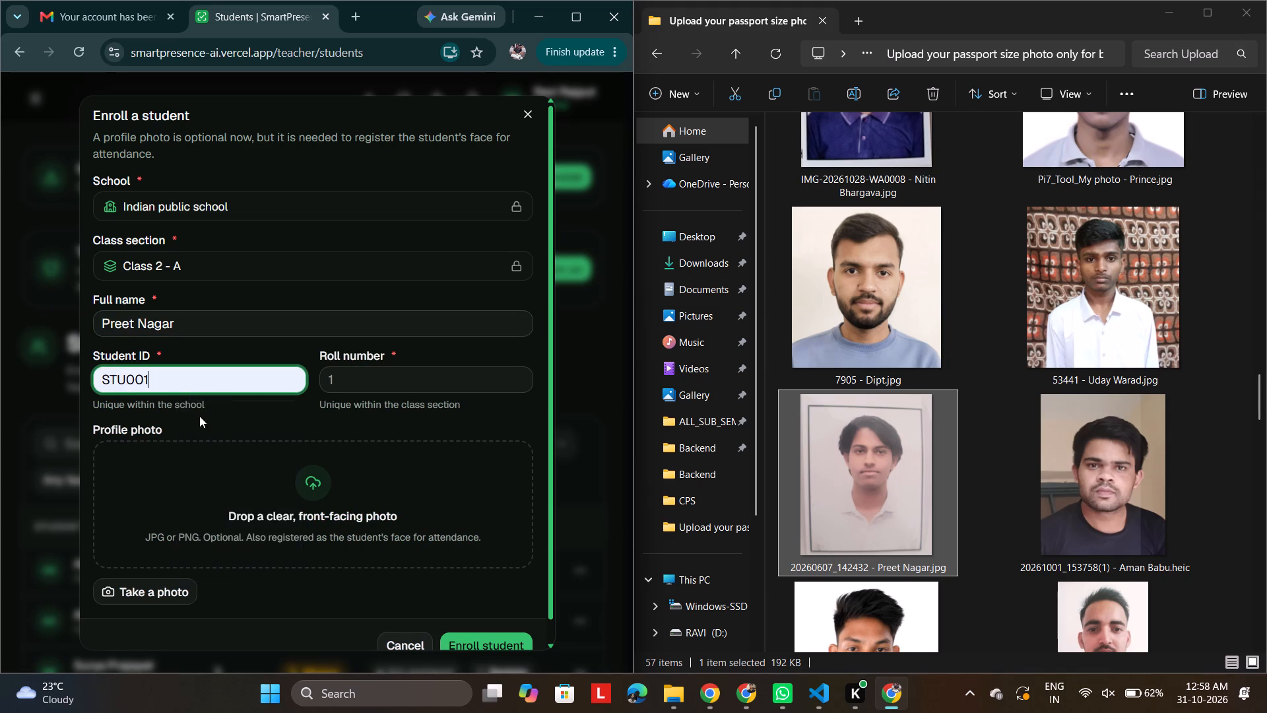
pyautogui.click(179, 377)
pyautogui.press('BackSpace')
pyautogui.press('BackSpace')
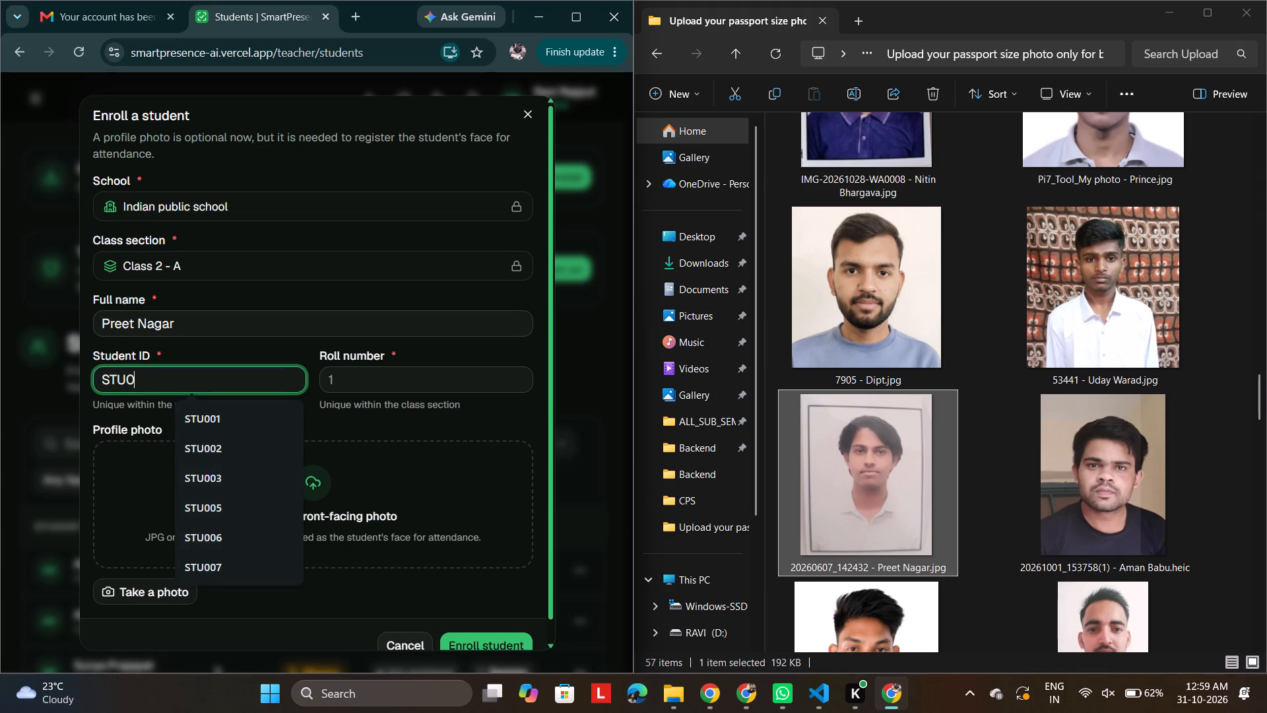
pyautogui.write('31')
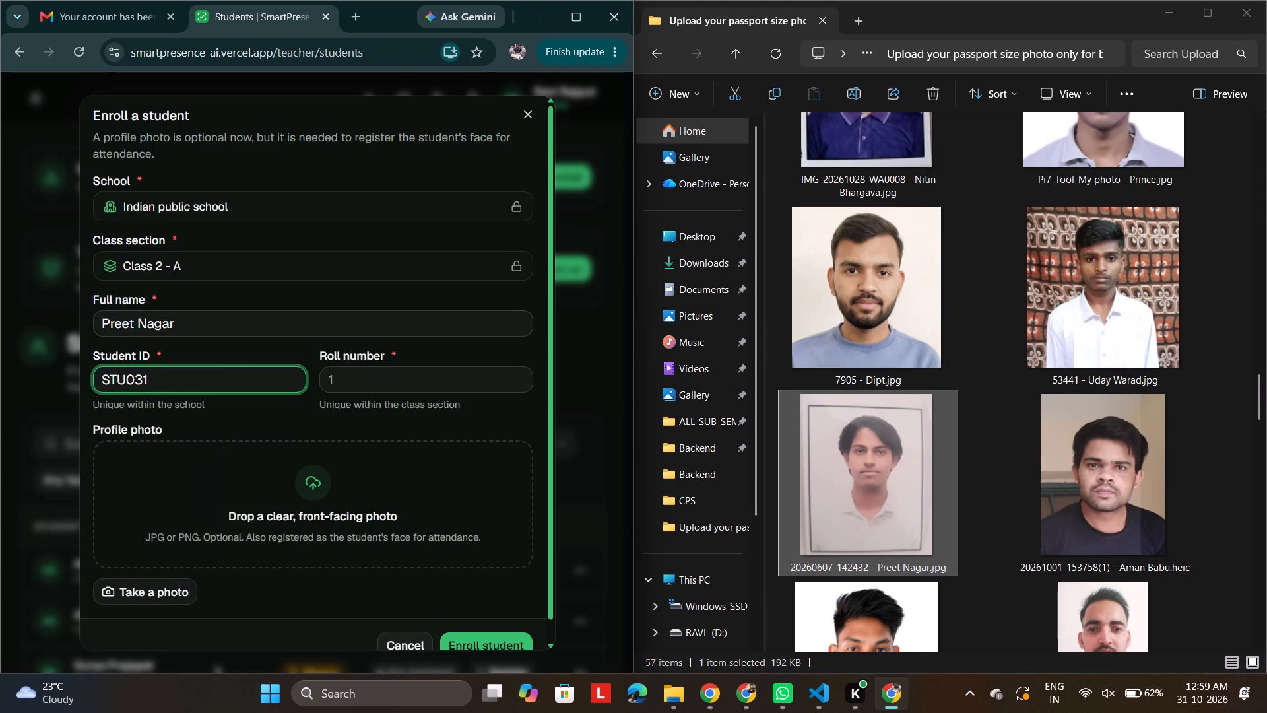
pyautogui.click(330, 369)
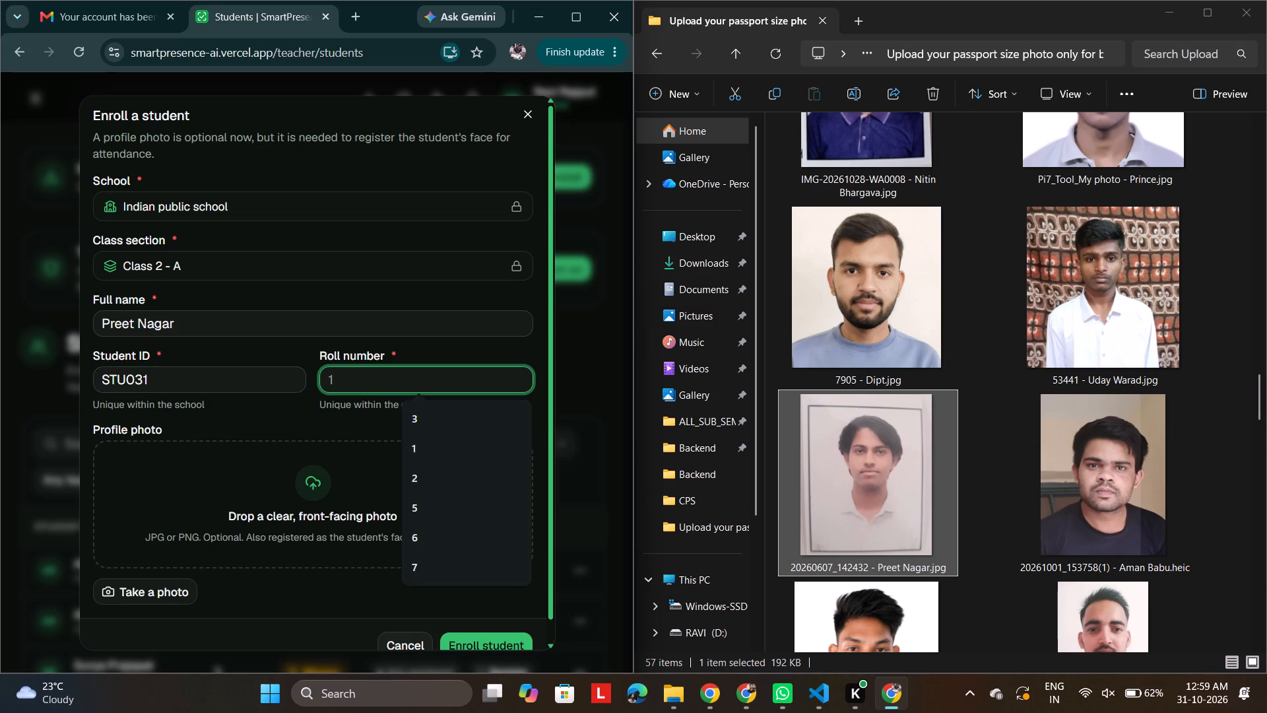
pyautogui.write('31')
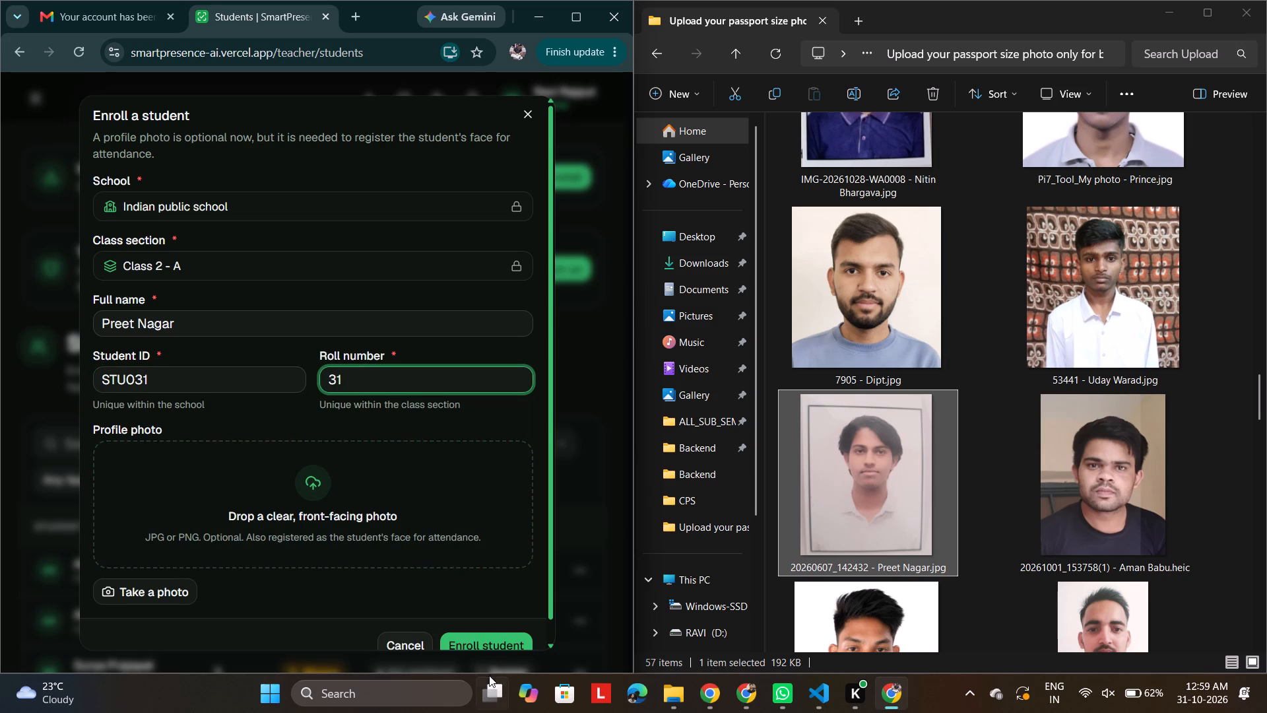
pyautogui.click(490, 632)
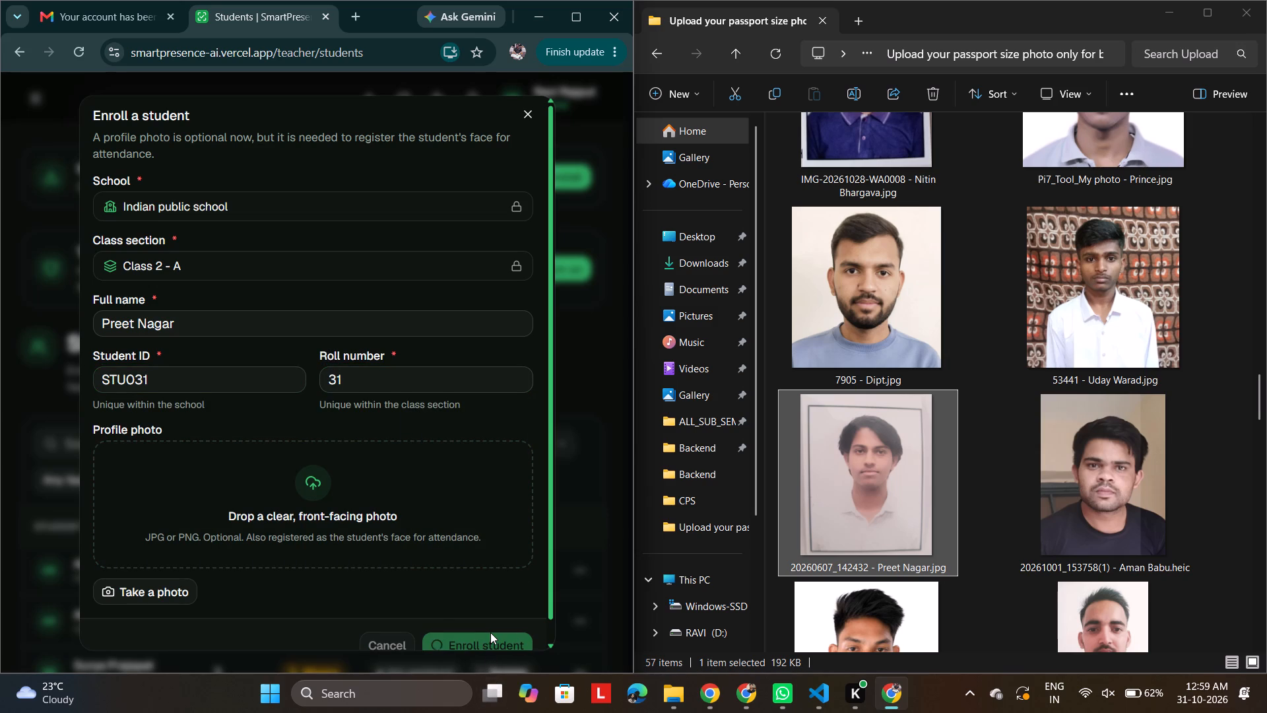
# Start a thirty-second enrolment and fill the full name from the next photo's file name, removing the "20261001_153758(1) -" prefix.
pyautogui.click(1073, 566)
pyautogui.click(1109, 564)
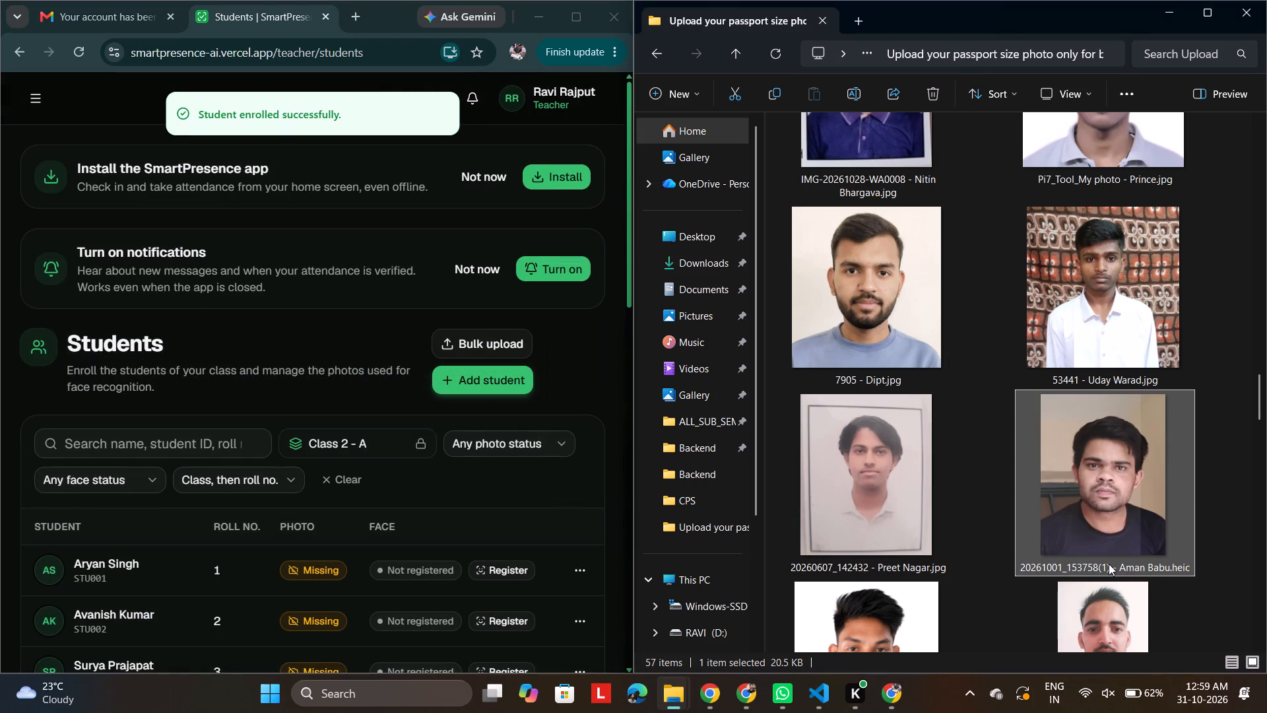
pyautogui.hotkey('ctrl', 'c')
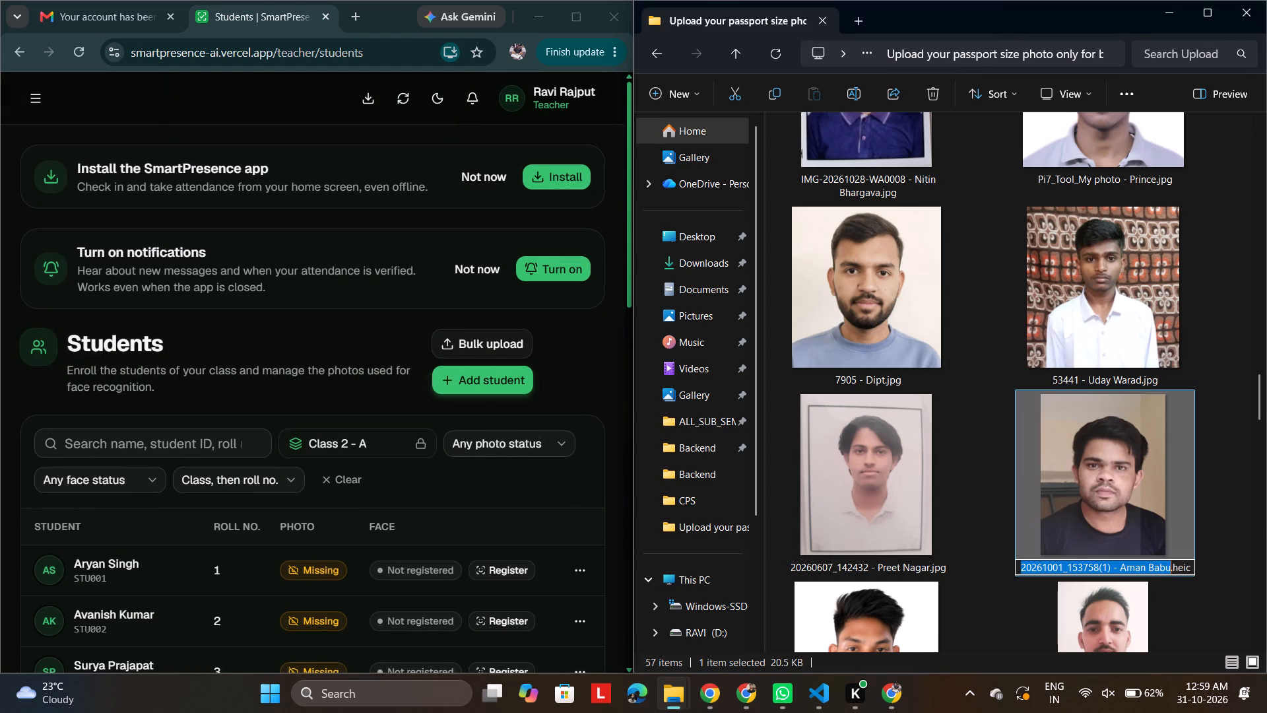
pyautogui.click(493, 387)
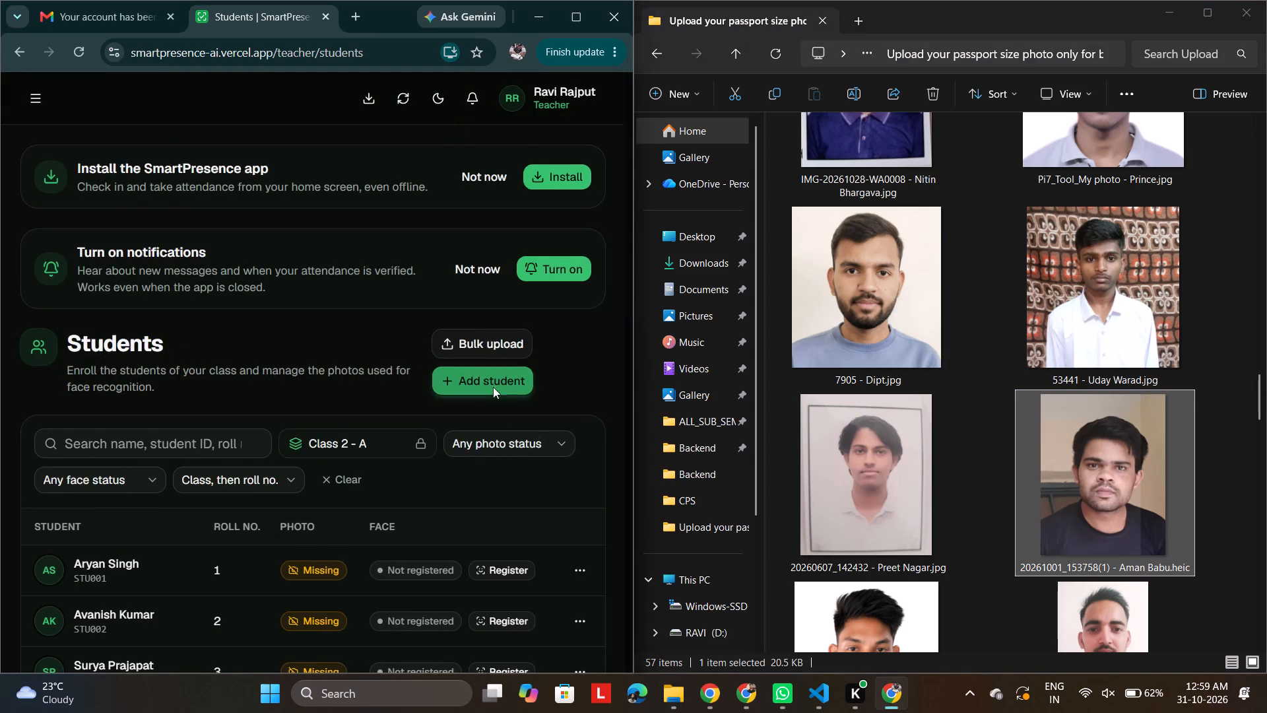
pyautogui.hotkey('ctrl', 'v')
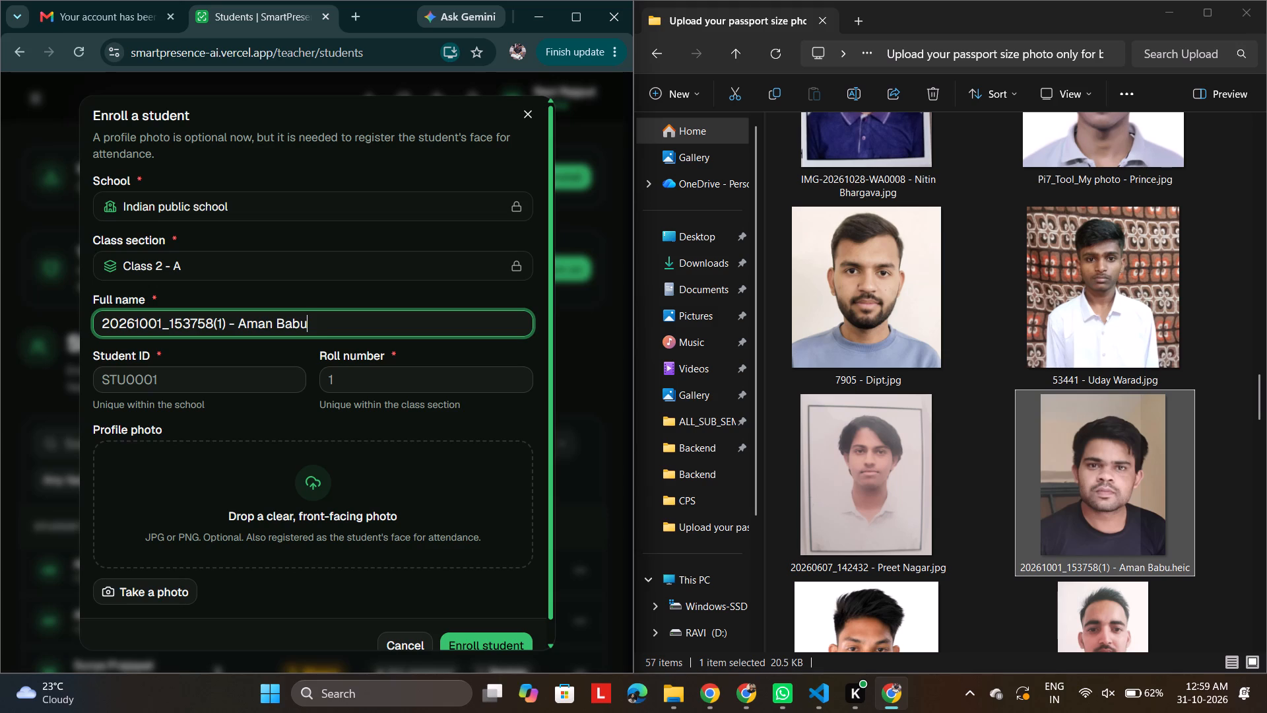
pyautogui.moveTo(234, 323); pyautogui.dragTo(104, 319)
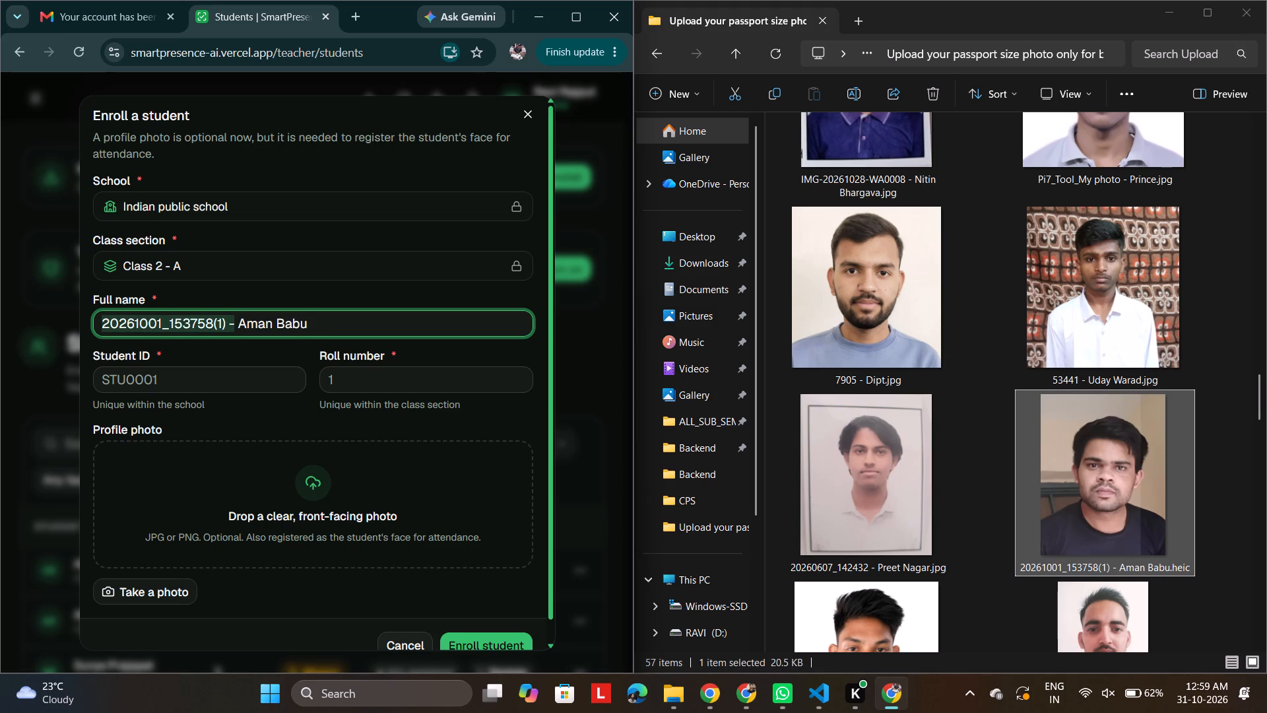
pyautogui.press('BackSpace')
pyautogui.press('Right')
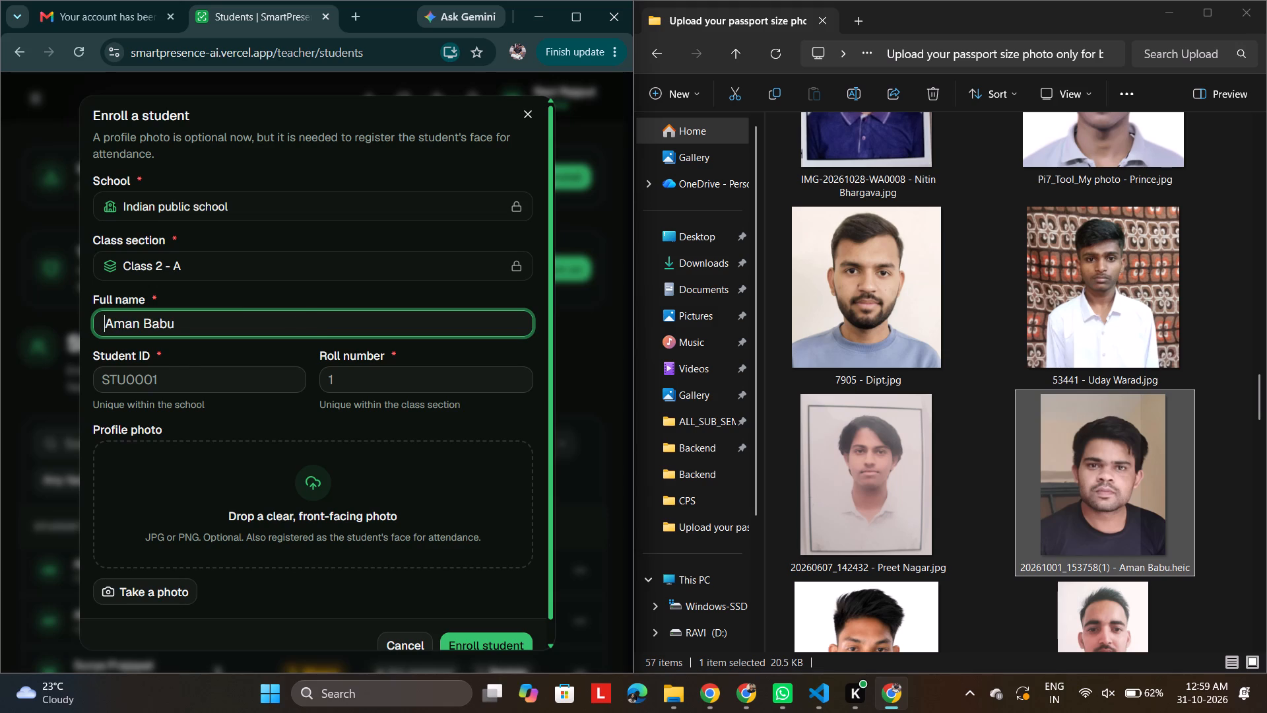
pyautogui.press('BackSpace')
# Set the student ID to STU032 and roll number to 32, and enroll the thirty-second student without a photo.
pyautogui.click(161, 391)
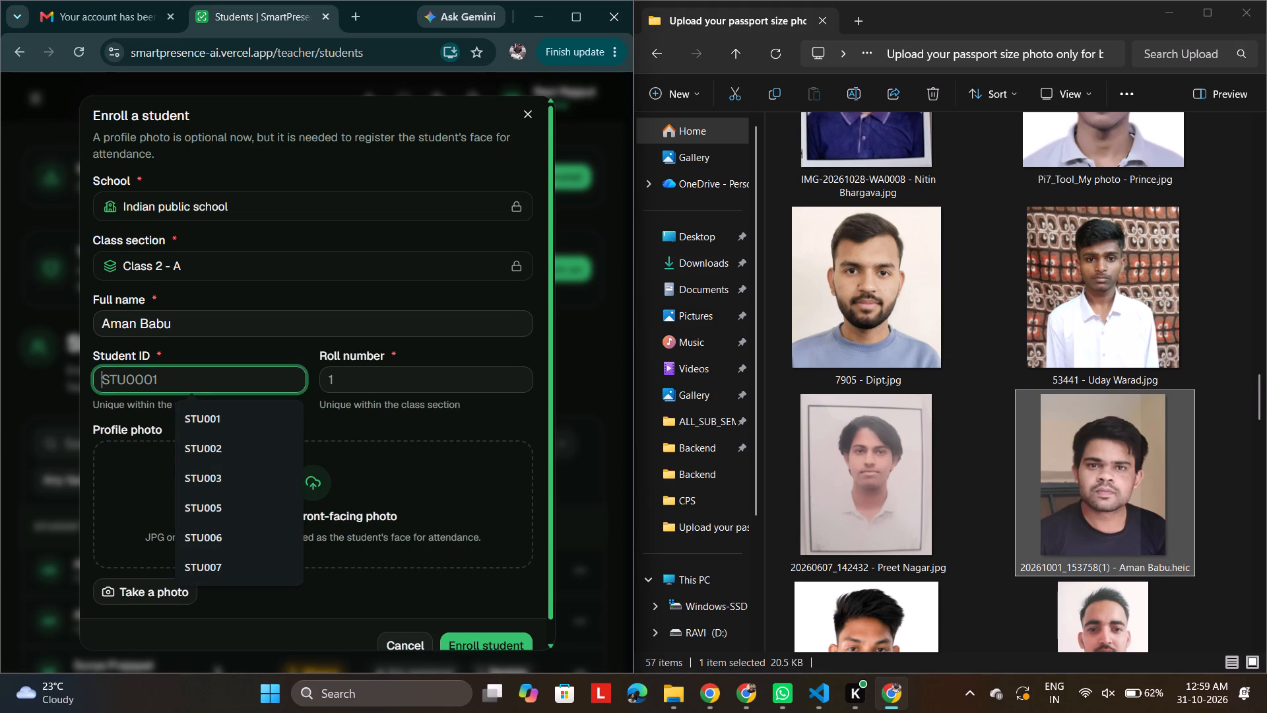
pyautogui.click(220, 420)
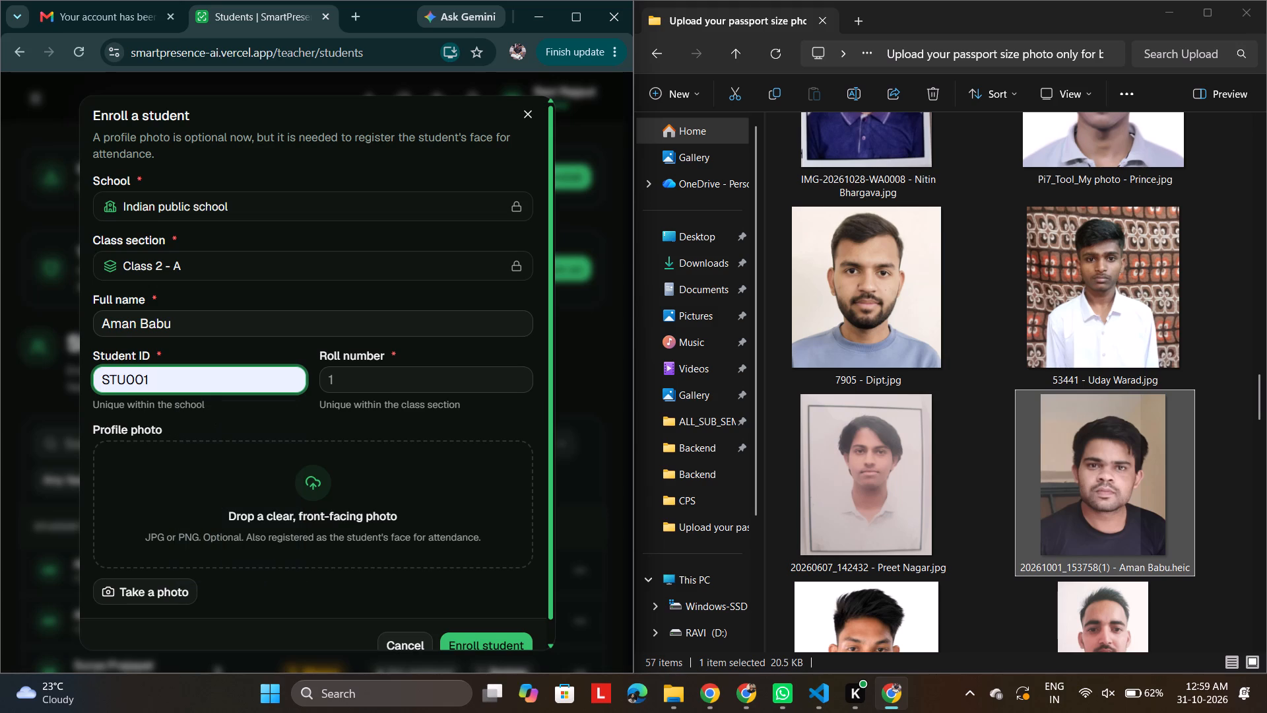
pyautogui.click(181, 374)
pyautogui.press('BackSpace')
pyautogui.press('BackSpace')
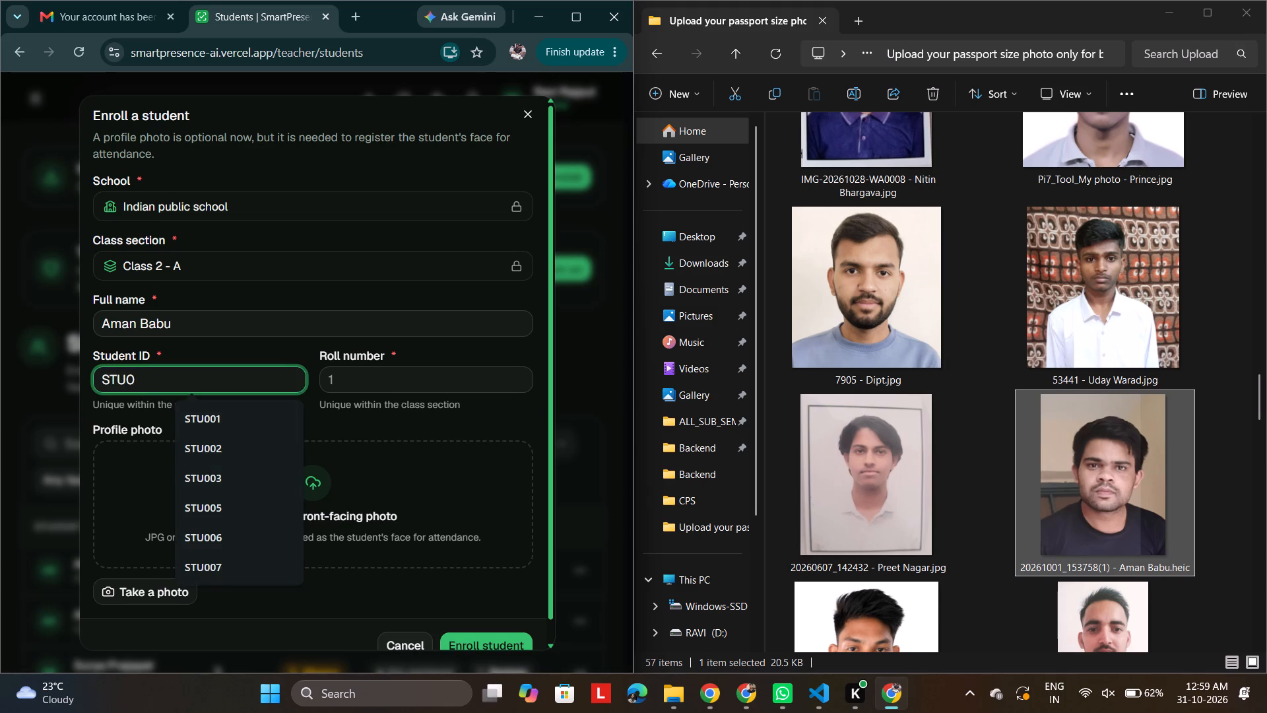
pyautogui.write('32')
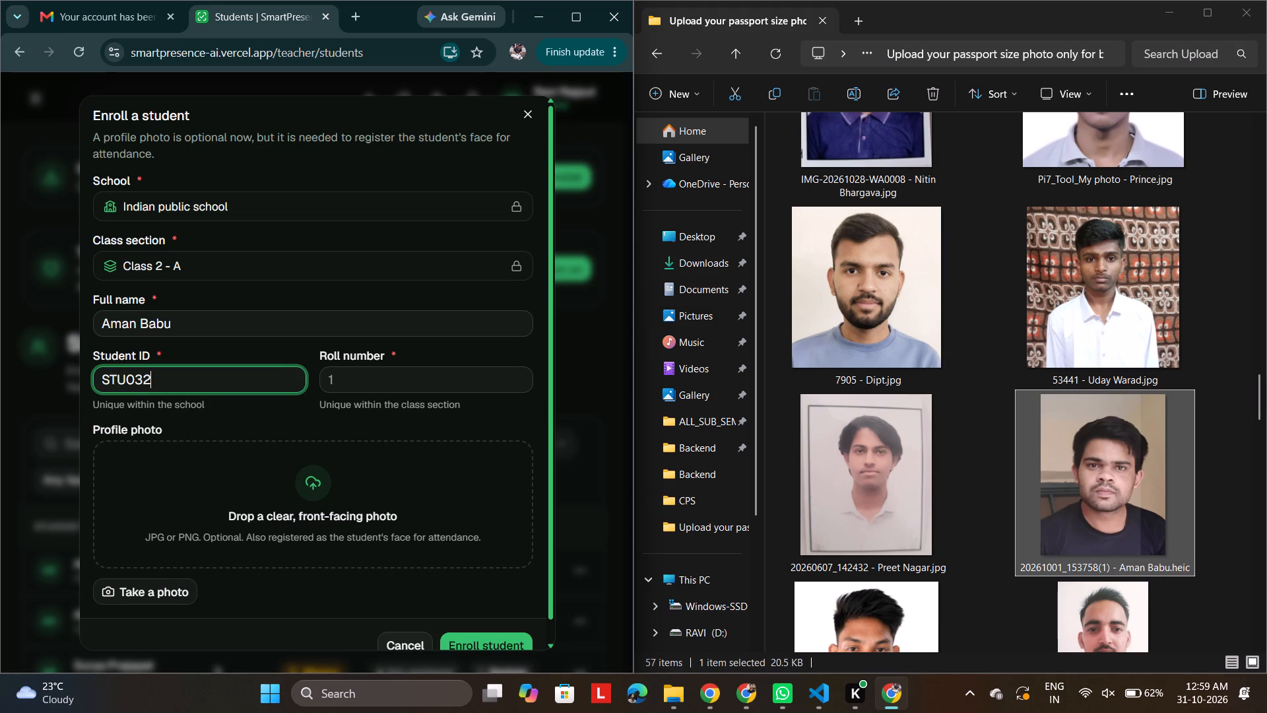
pyautogui.click(331, 382)
pyautogui.write('32')
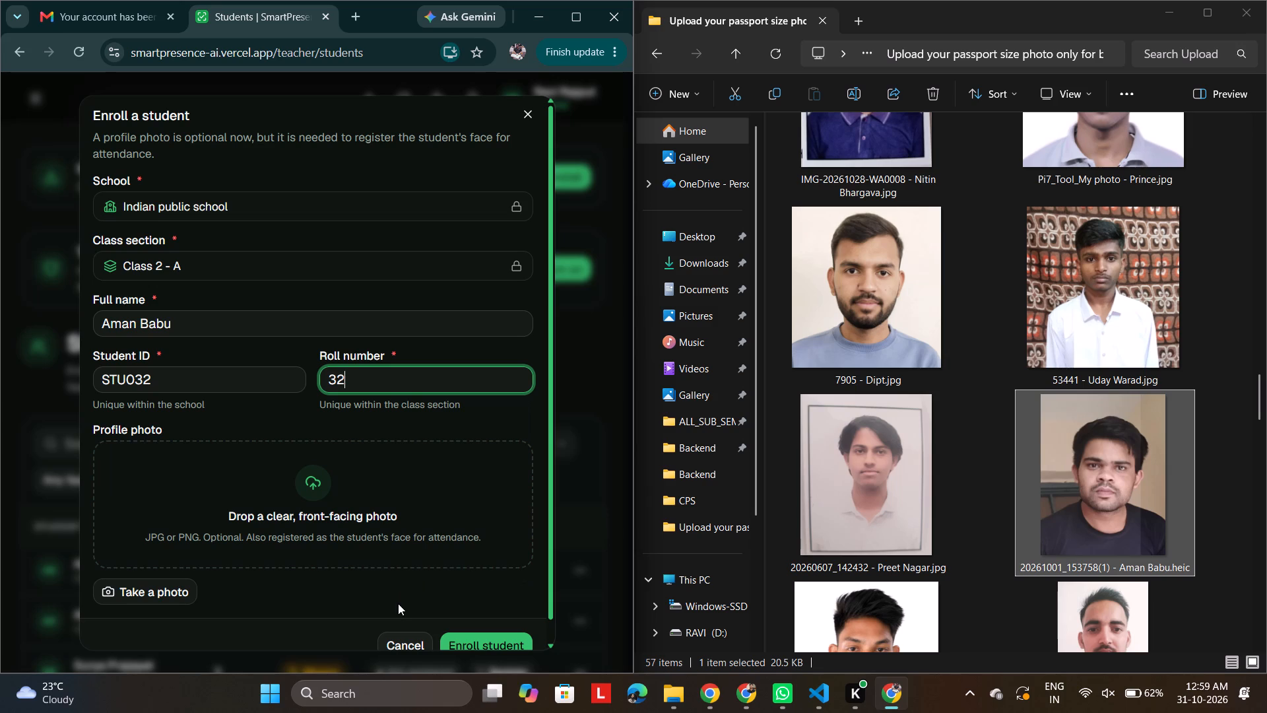
pyautogui.press('Return')
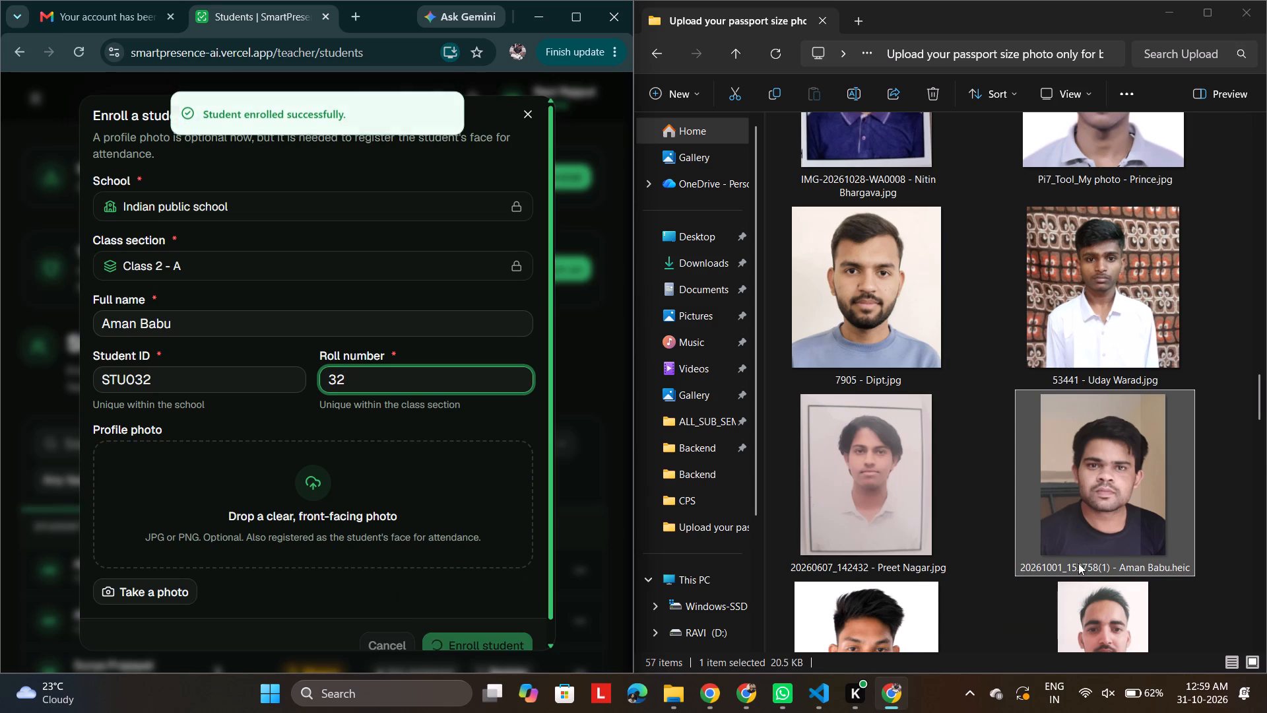
# Start a thirty-third enrolment and fill the full name from the next photo's file name, removing the numeric prefix and dash.
pyautogui.scroll(-2, 950, 535)
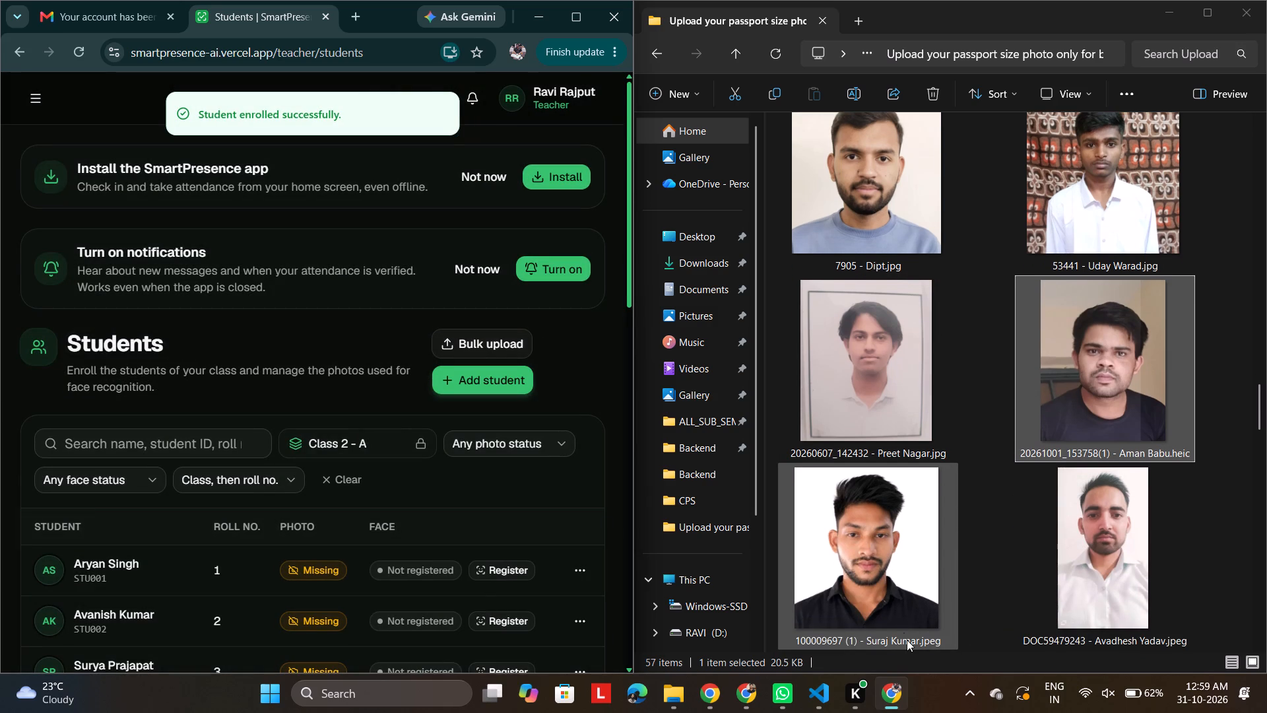
pyautogui.click(907, 640)
pyautogui.click(907, 640)
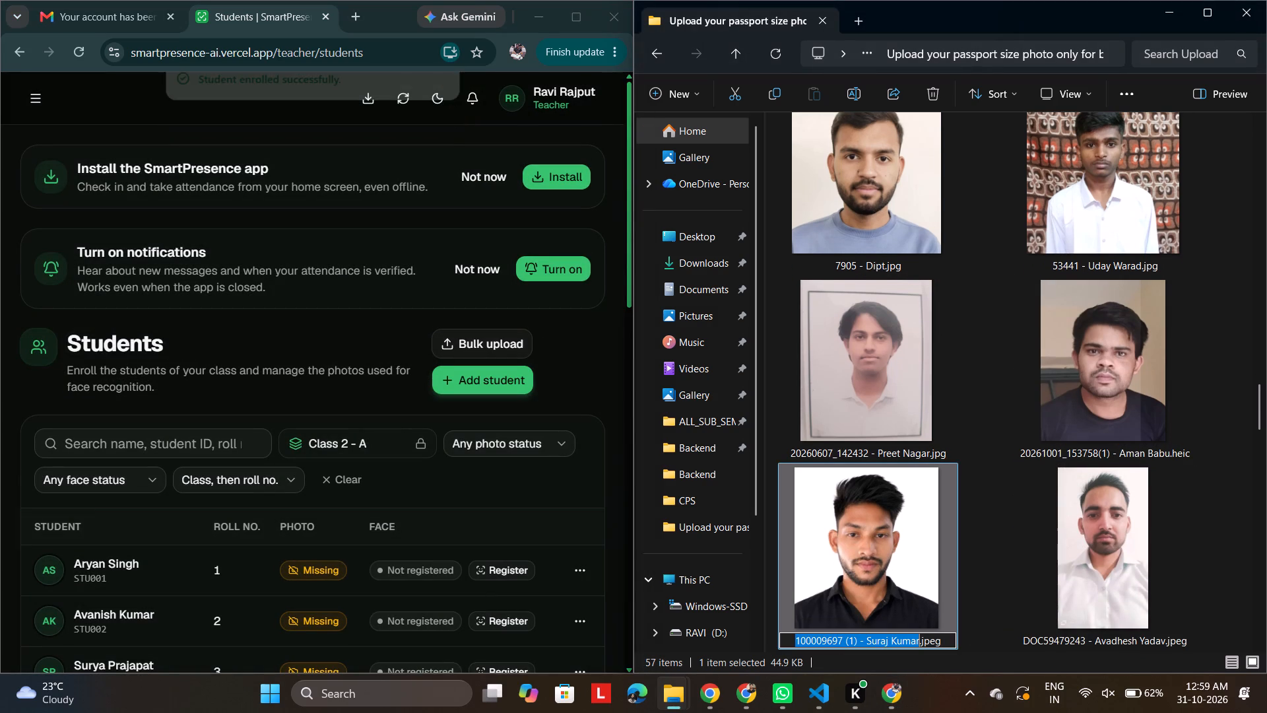
pyautogui.hotkey('ctrl', 'c')
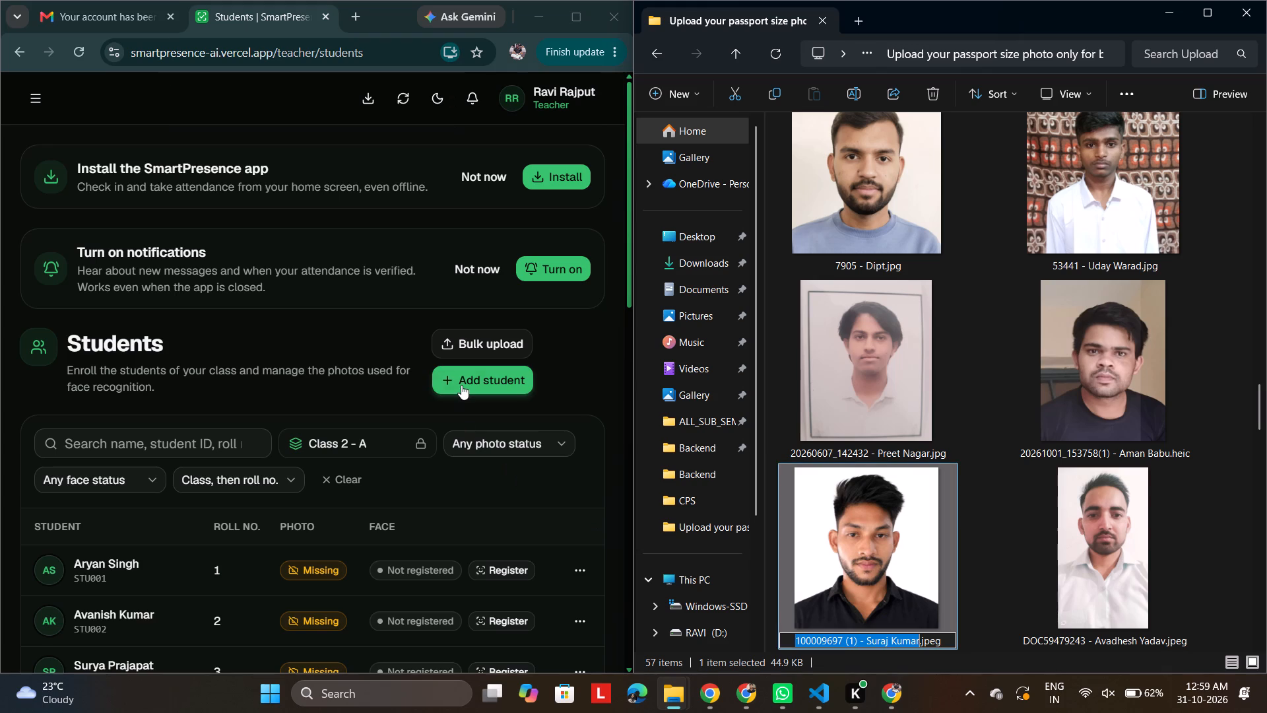
pyautogui.click(461, 385)
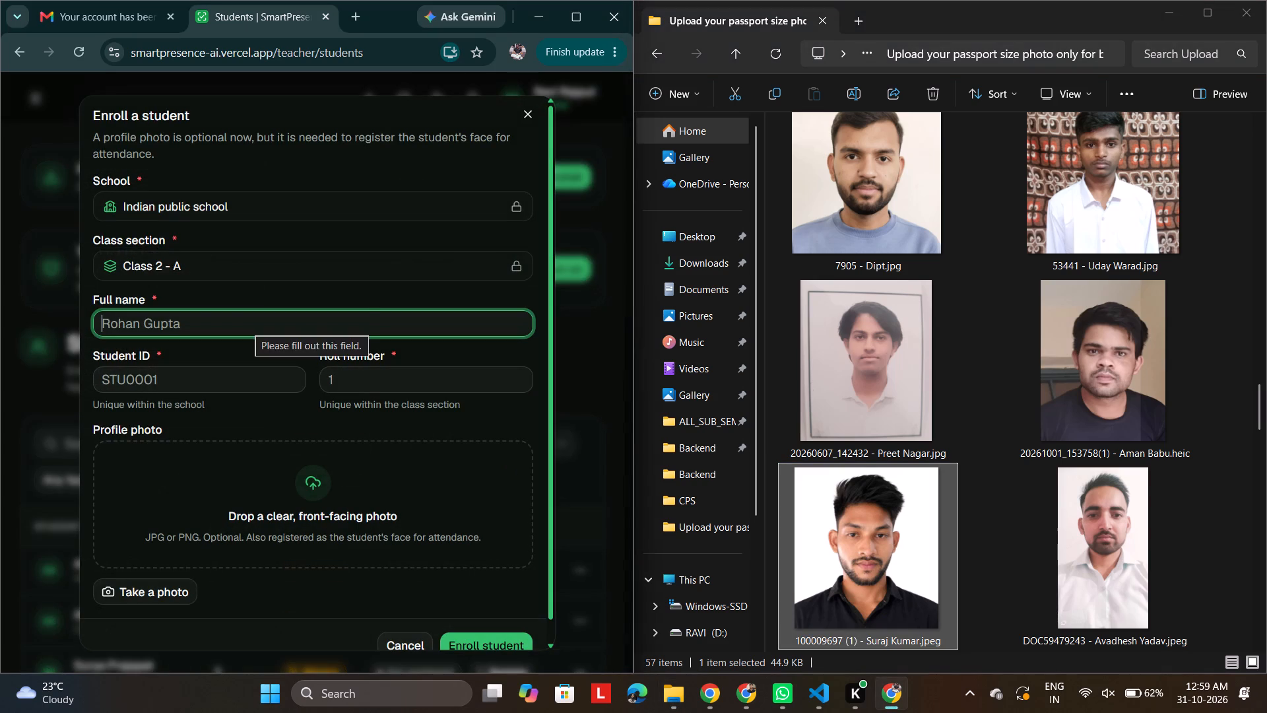
pyautogui.hotkey('ctrl', 'v')
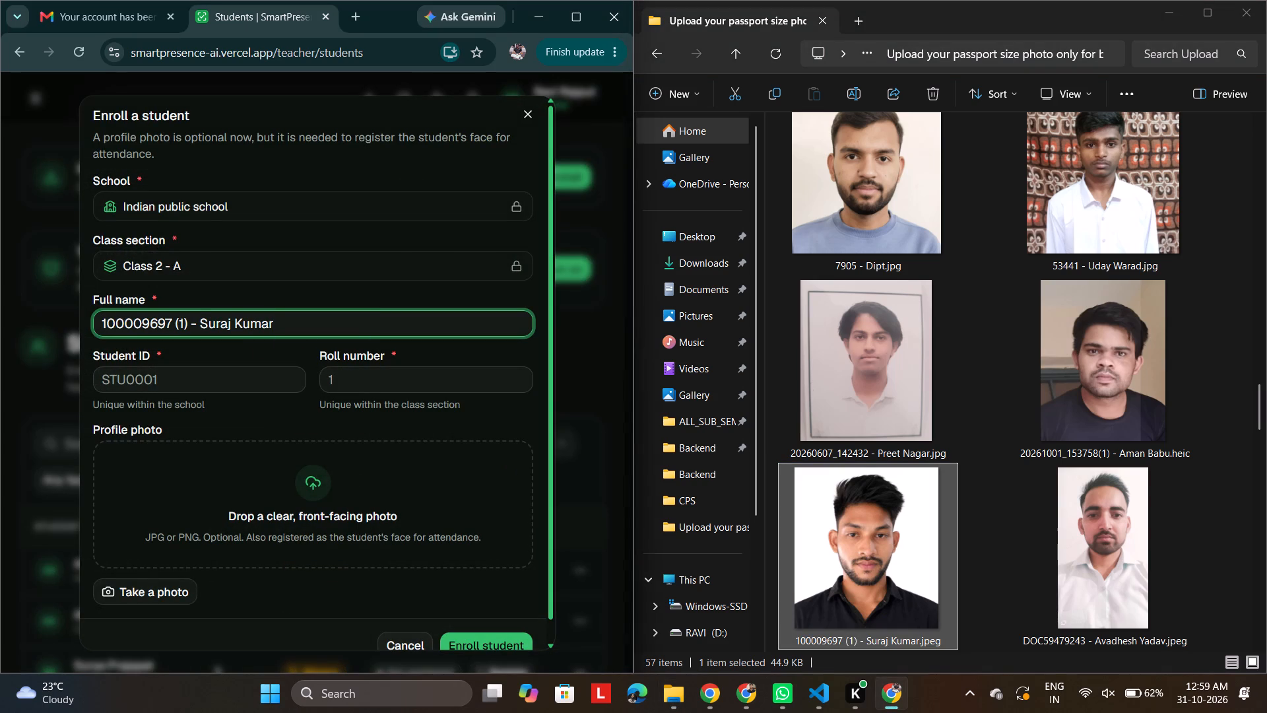
pyautogui.moveTo(201, 321); pyautogui.dragTo(50, 324)
pyautogui.press('BackSpace')
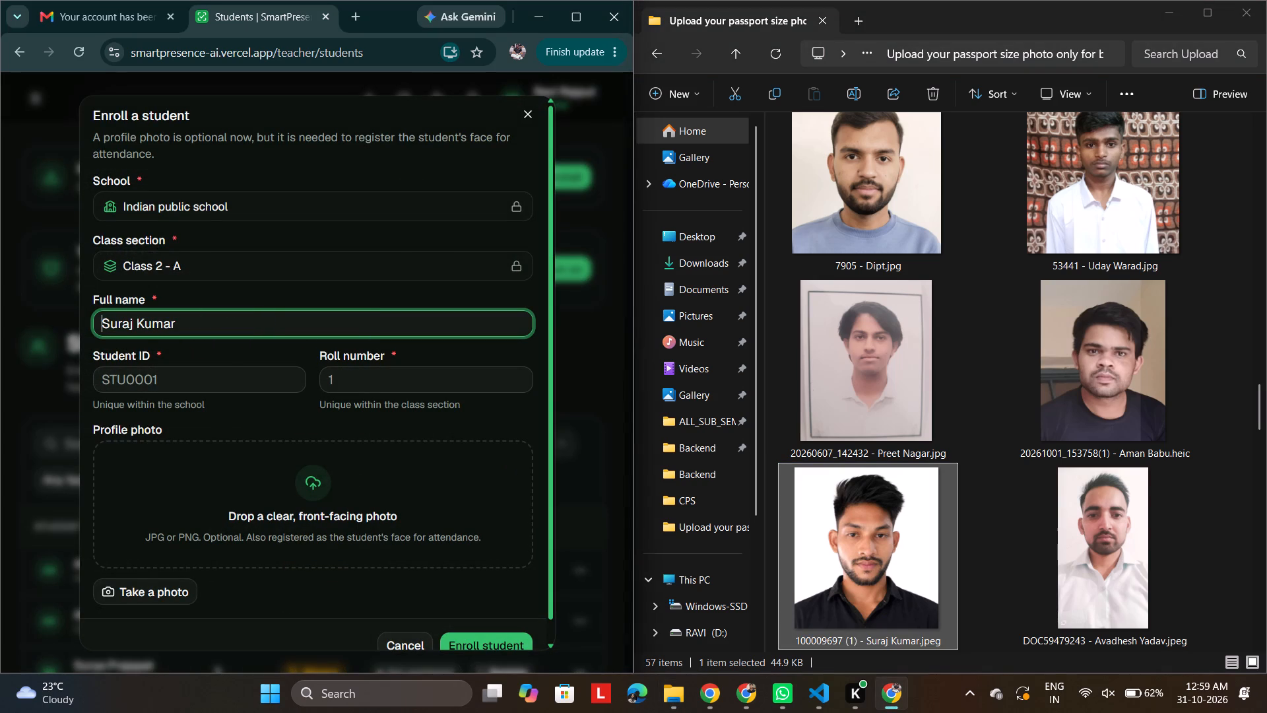
# Set the student ID to STU033 and roll number to 33, and enroll the thirty-third student without a photo.
pyautogui.click(152, 380)
pyautogui.click(211, 420)
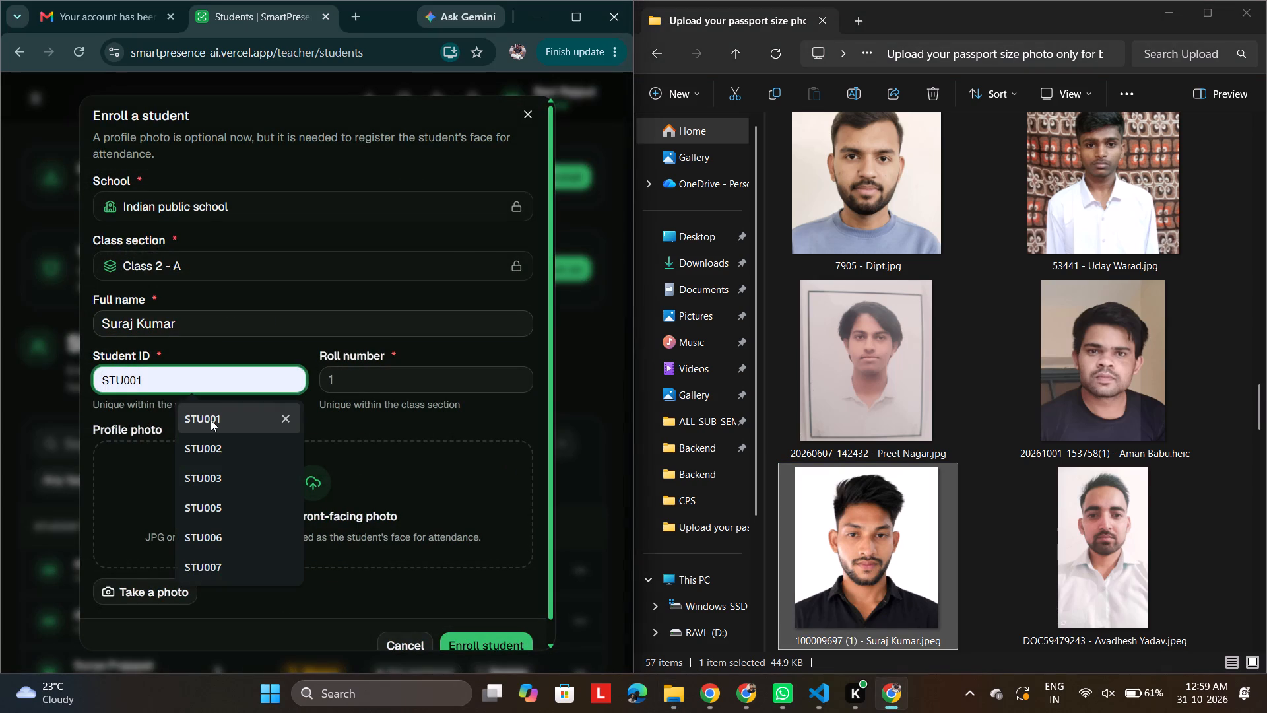
pyautogui.click(173, 380)
pyautogui.press('BackSpace')
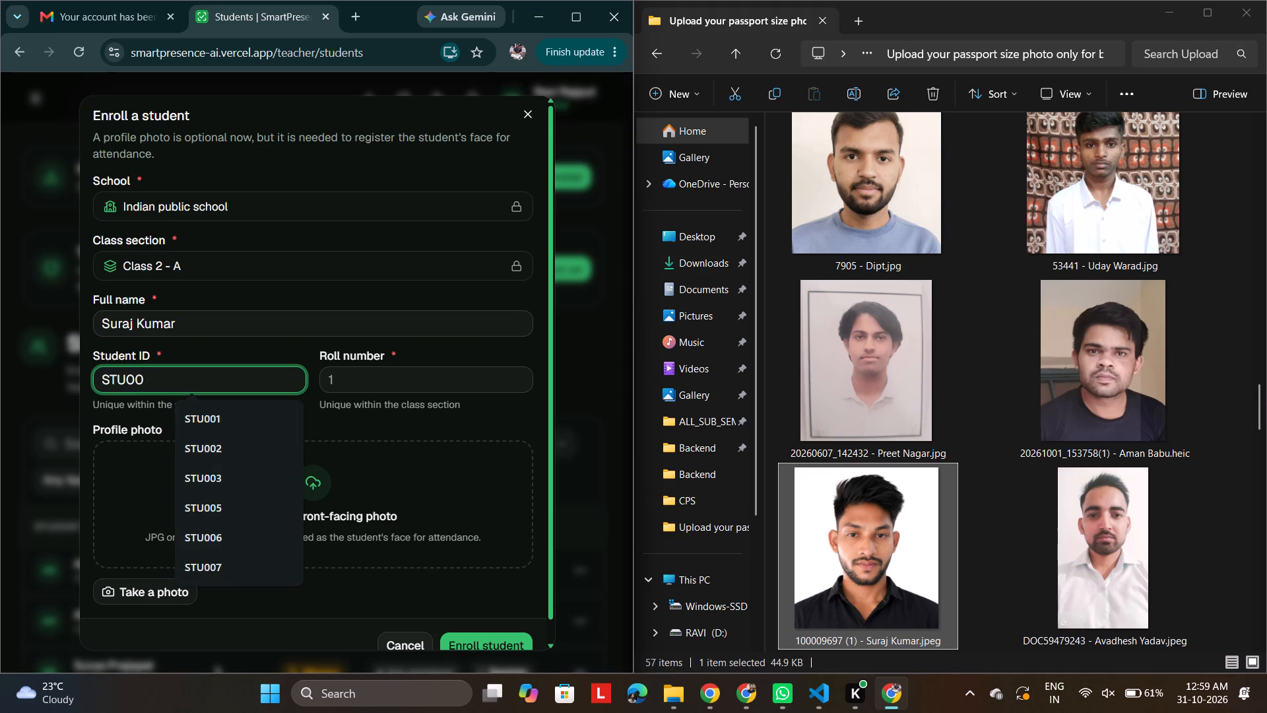
pyautogui.press('BackSpace')
pyautogui.write('33')
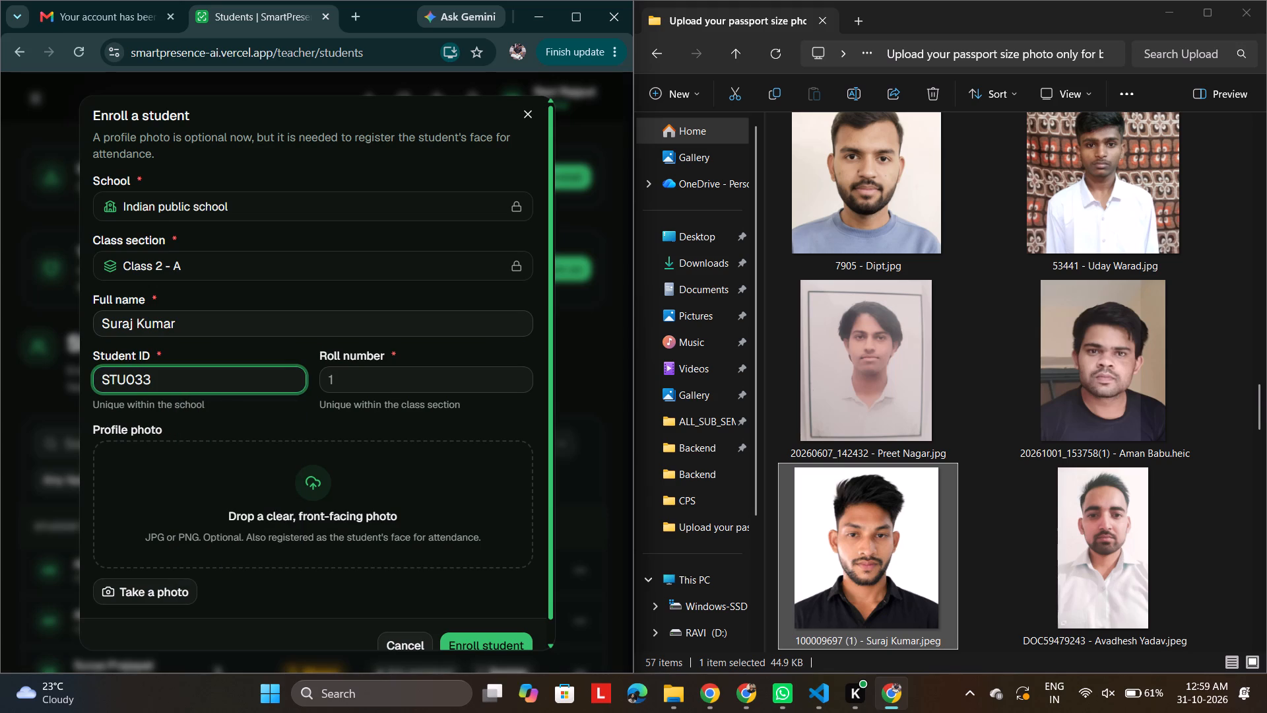
pyautogui.press('Tab')
pyautogui.write('33')
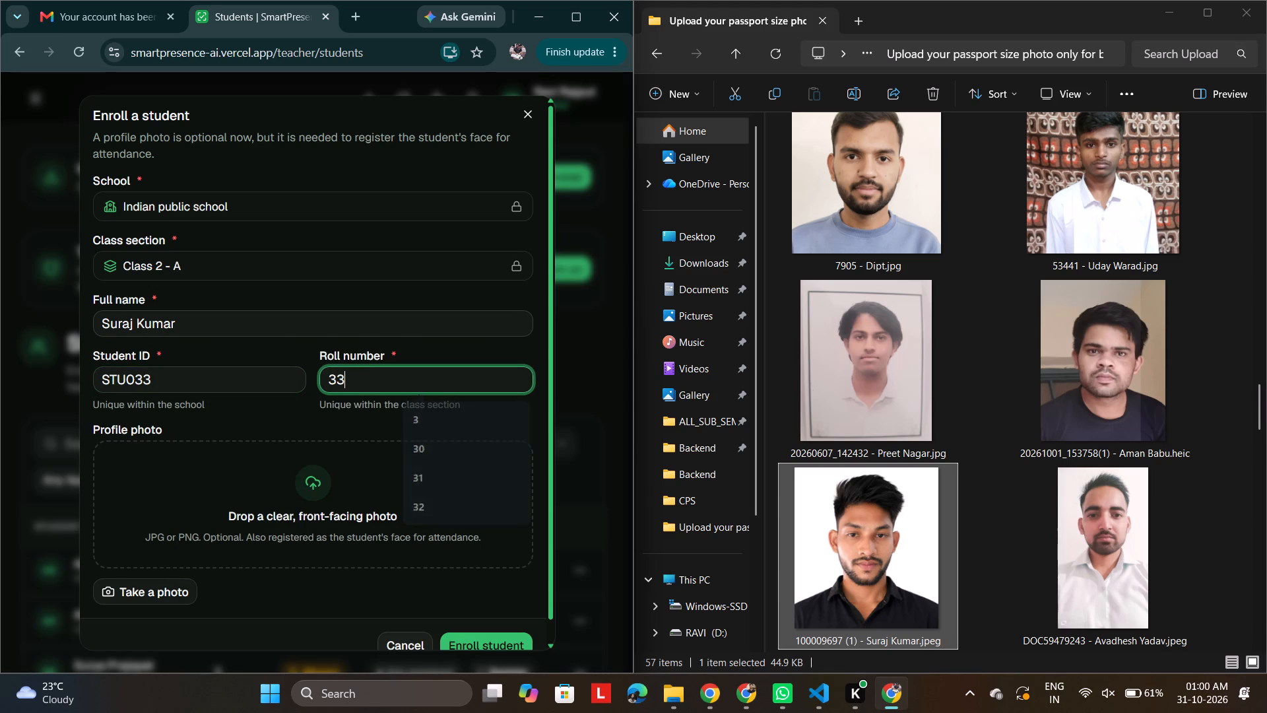
pyautogui.press('Return')
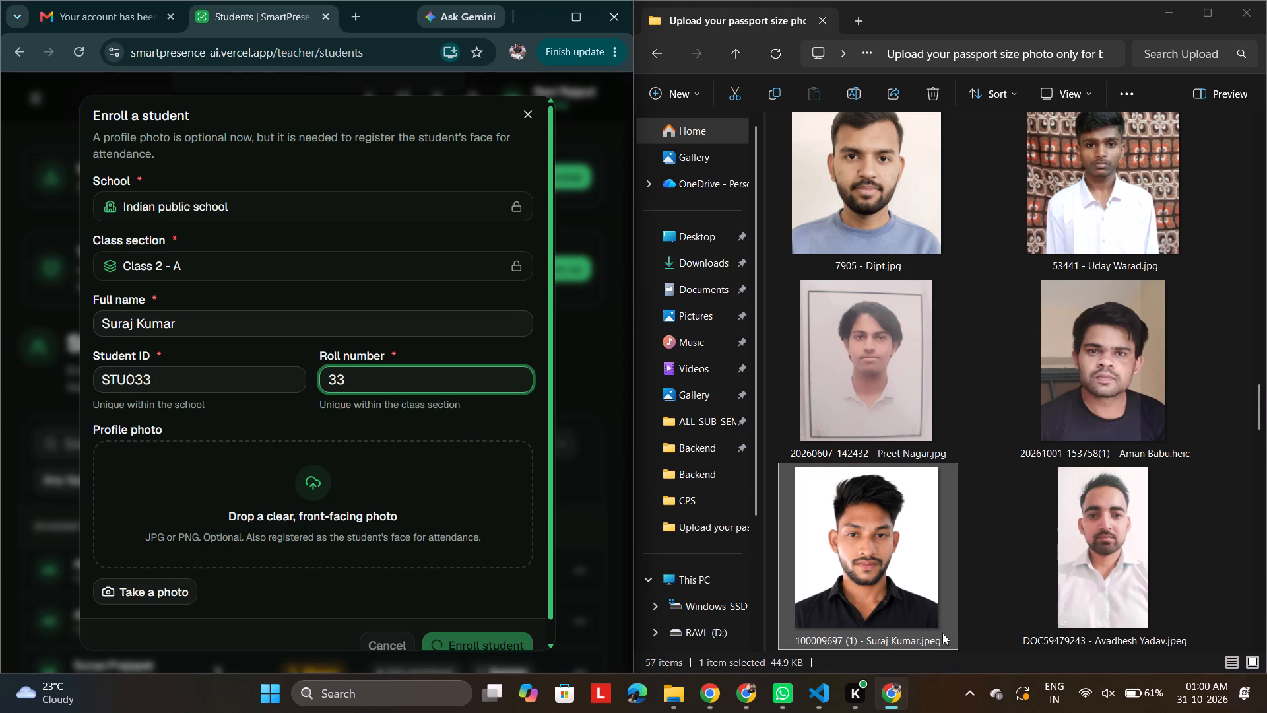
# Start a thirty-fourth enrolment and fill the full name from the next photo's file name, removing the "DOC" number prefix and dash.
pyautogui.click(1088, 640)
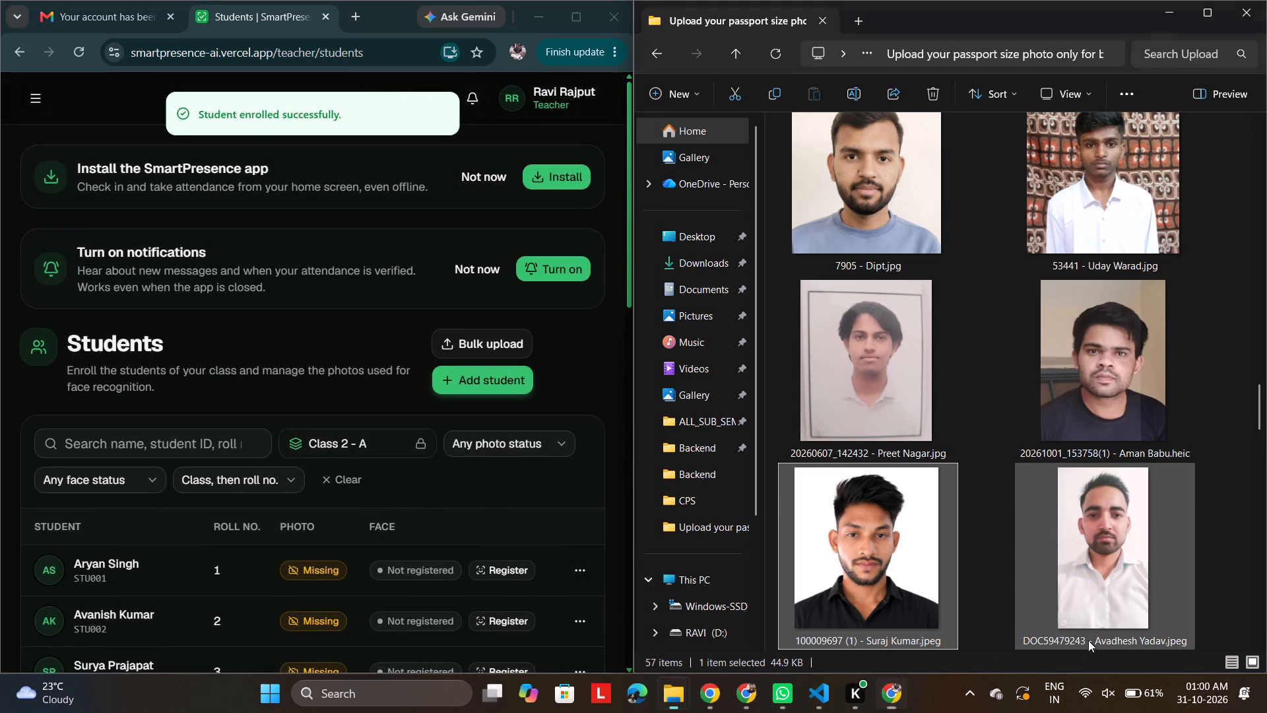
pyautogui.click(1088, 640)
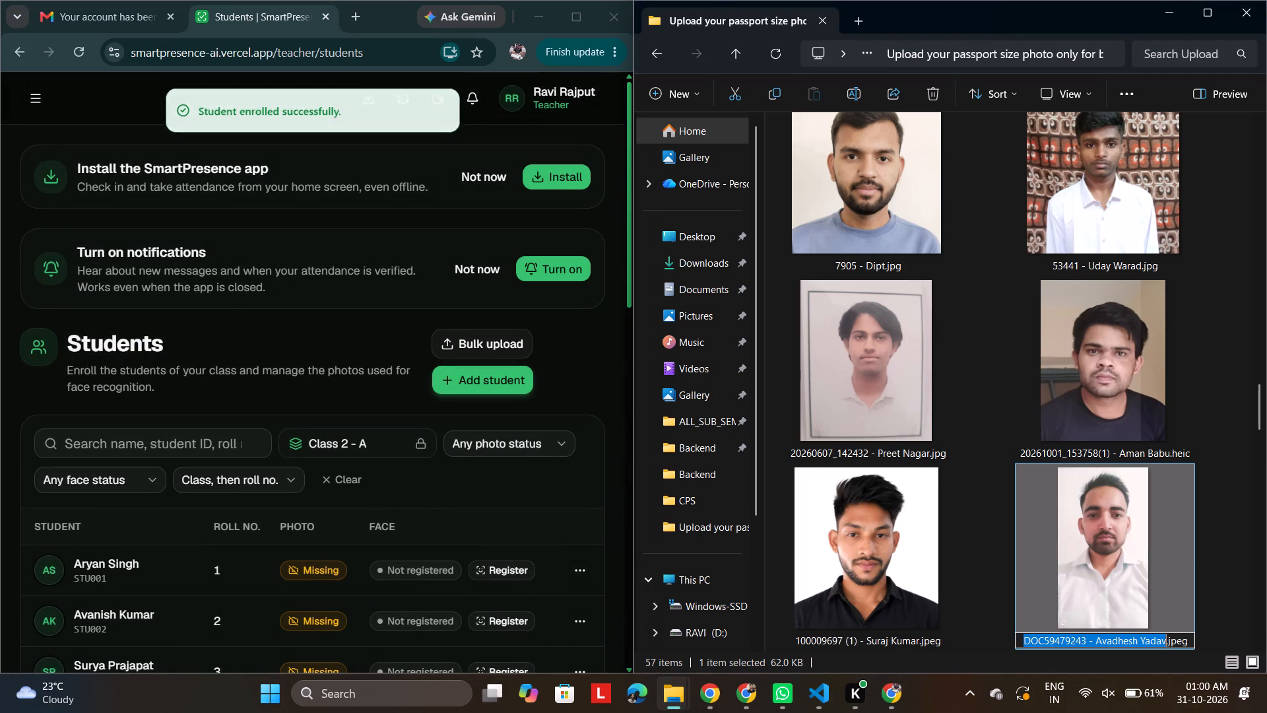
pyautogui.hotkey('ctrl', 'c')
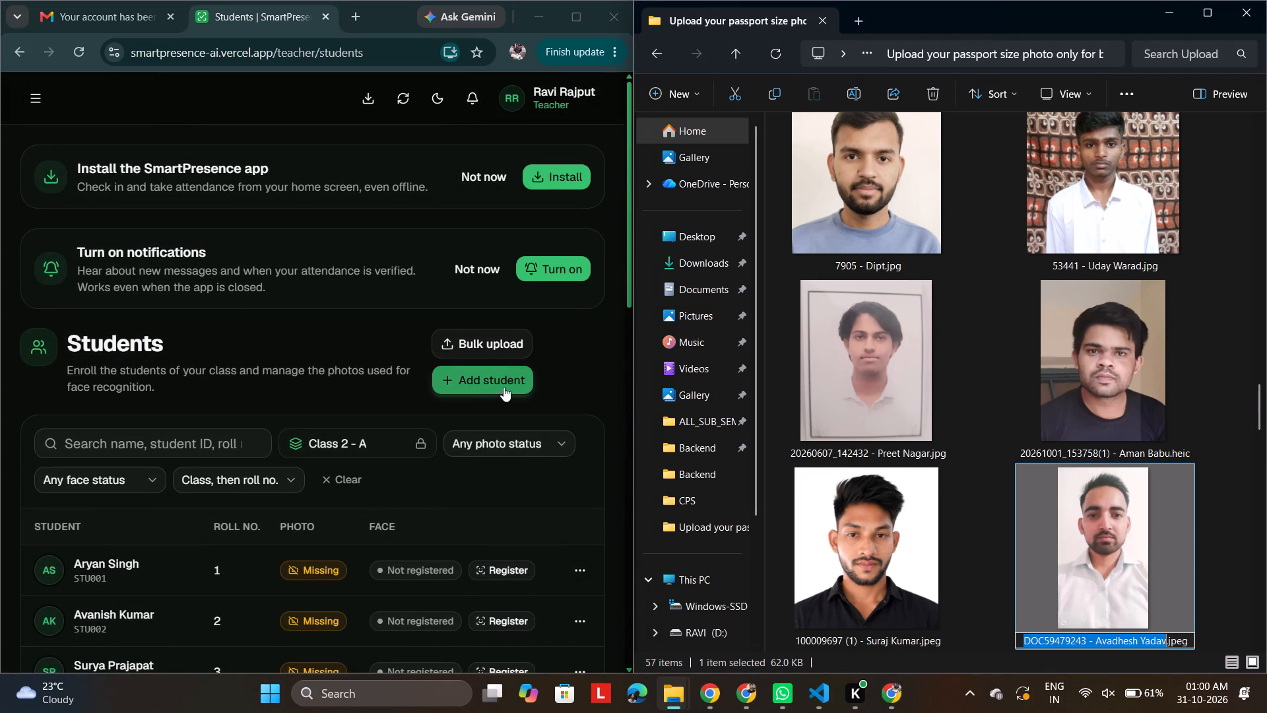
pyautogui.click(487, 380)
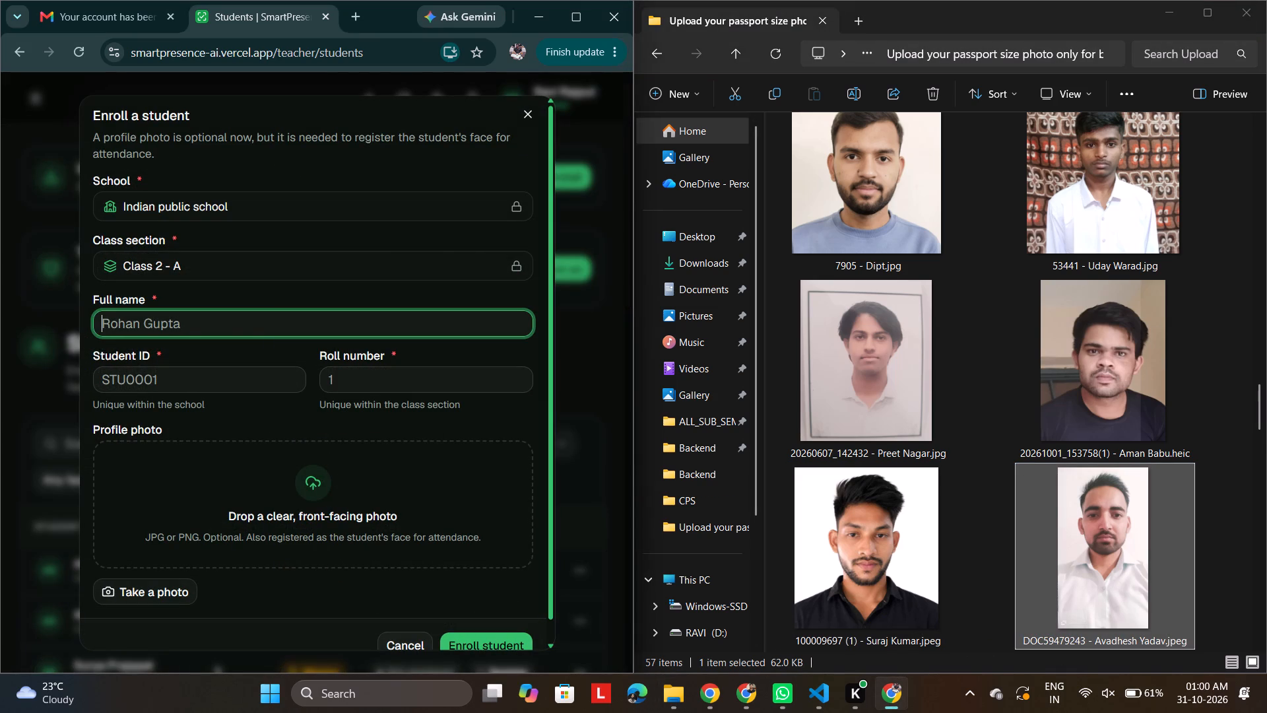
pyautogui.hotkey('ctrl', 'v')
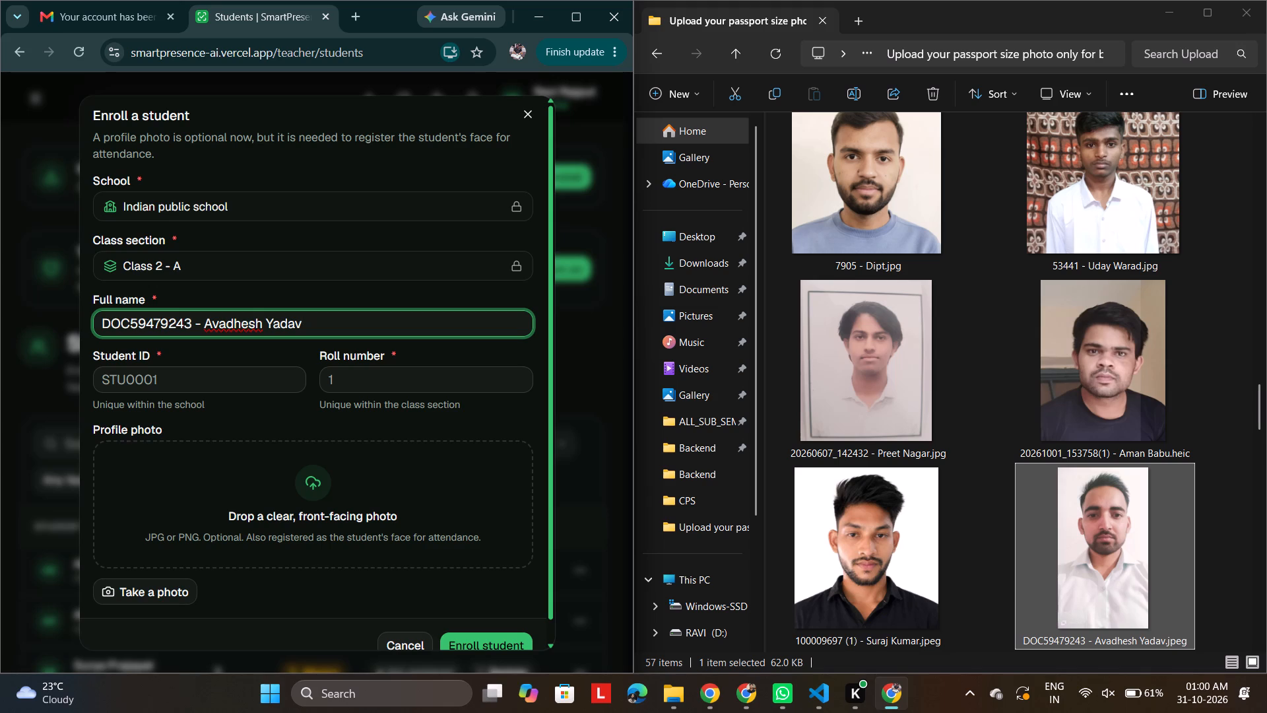
pyautogui.click(210, 321)
pyautogui.click(206, 321)
pyautogui.moveTo(206, 321); pyautogui.dragTo(88, 329)
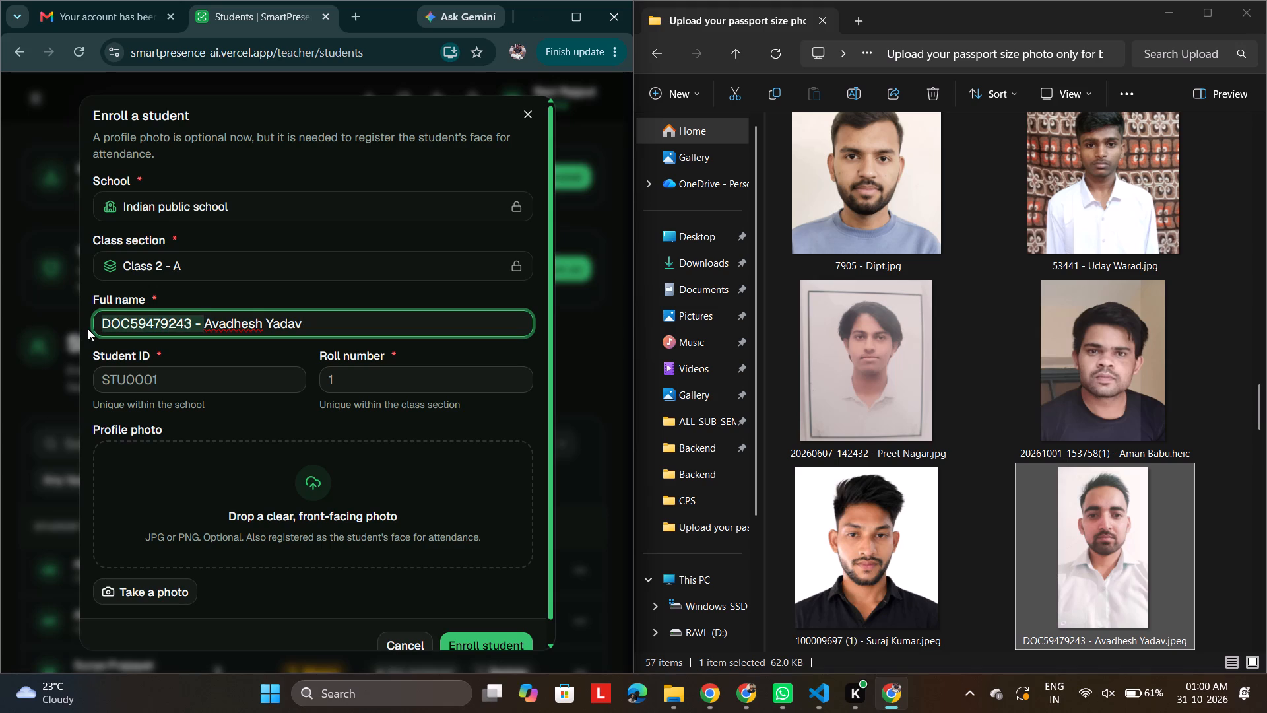
pyautogui.press('BackSpace')
# Set the student ID to STU034 and roll number to 34, and enroll the thirty-fourth student without a photo.
pyautogui.click(181, 391)
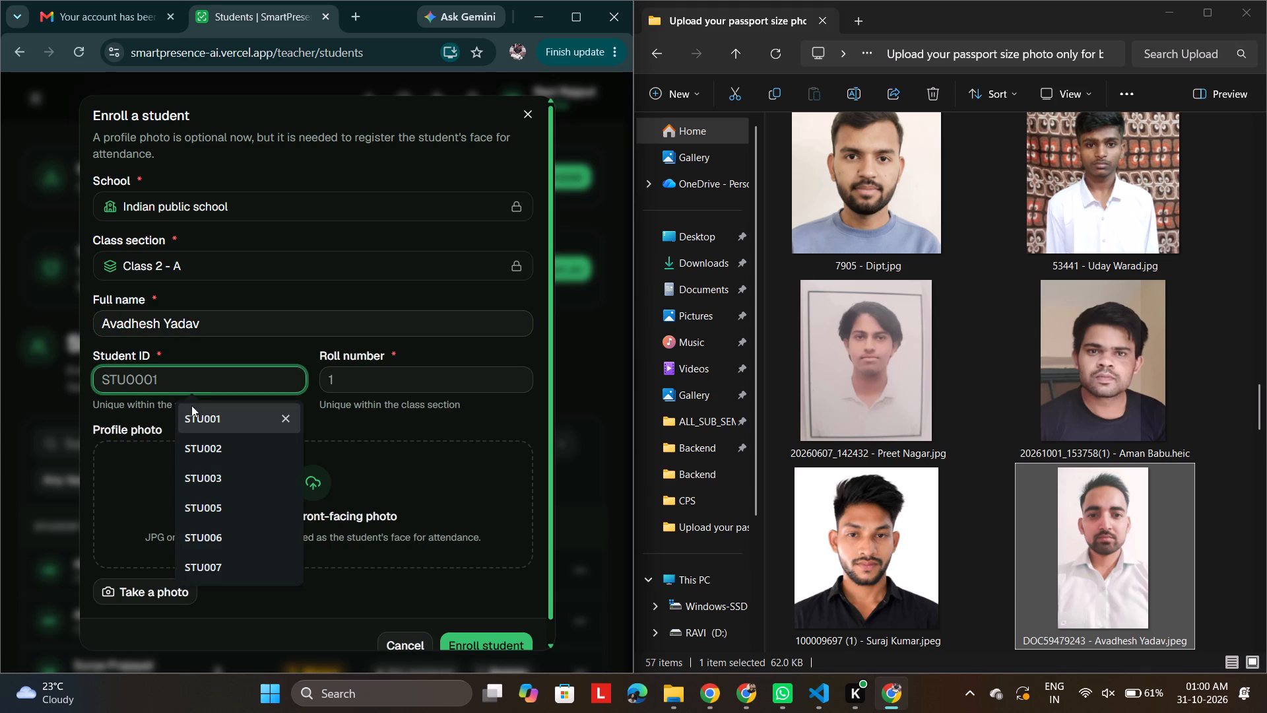
pyautogui.click(203, 415)
pyautogui.click(180, 380)
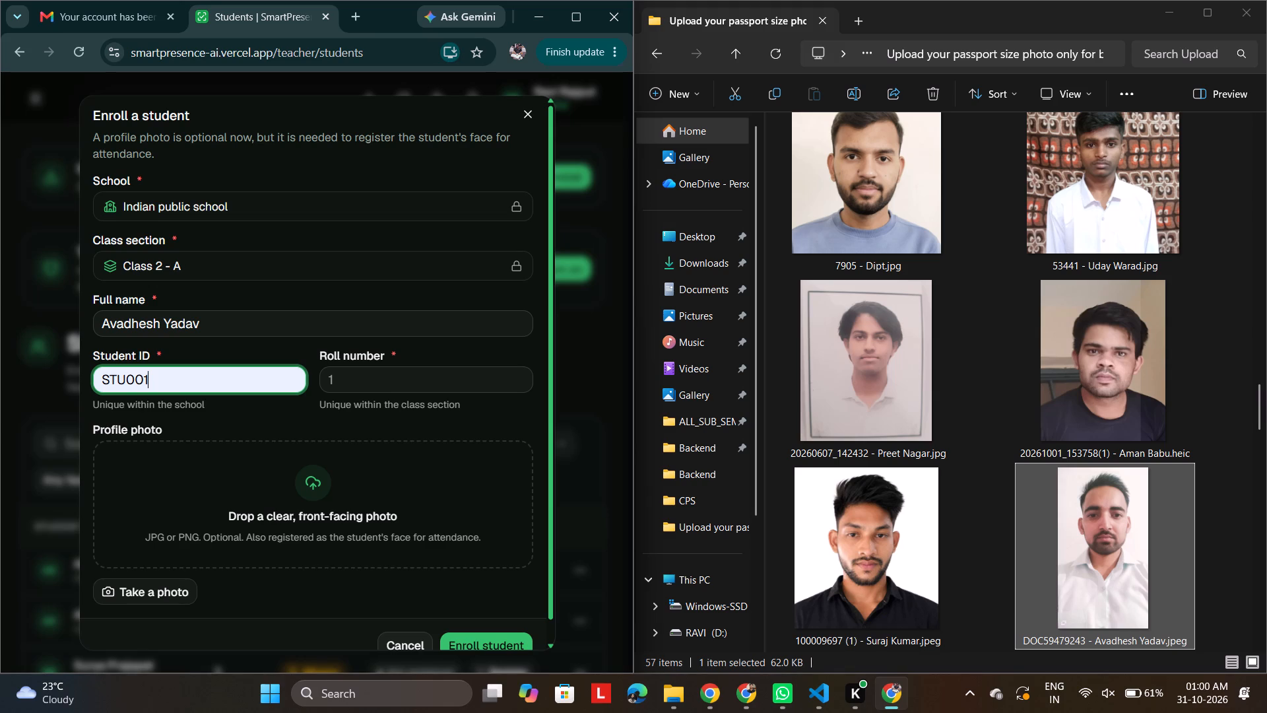
pyautogui.press('BackSpace')
pyautogui.press('BackSpace')
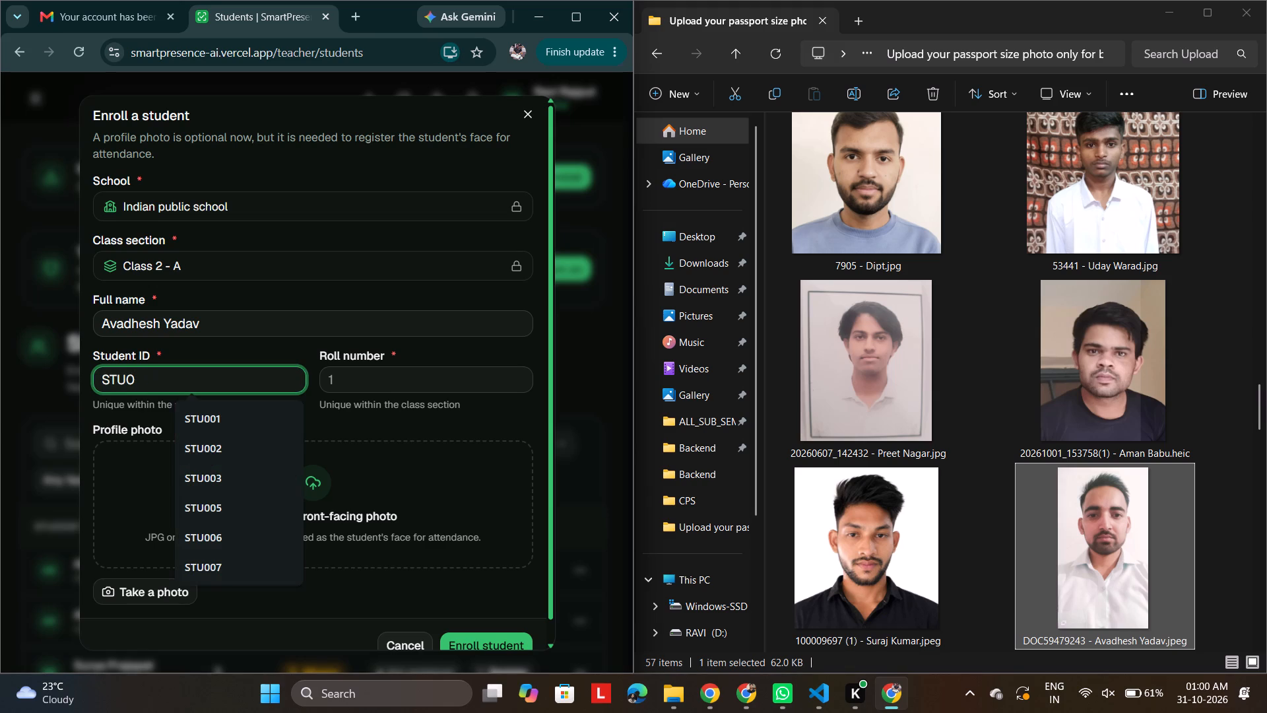
pyautogui.write('34')
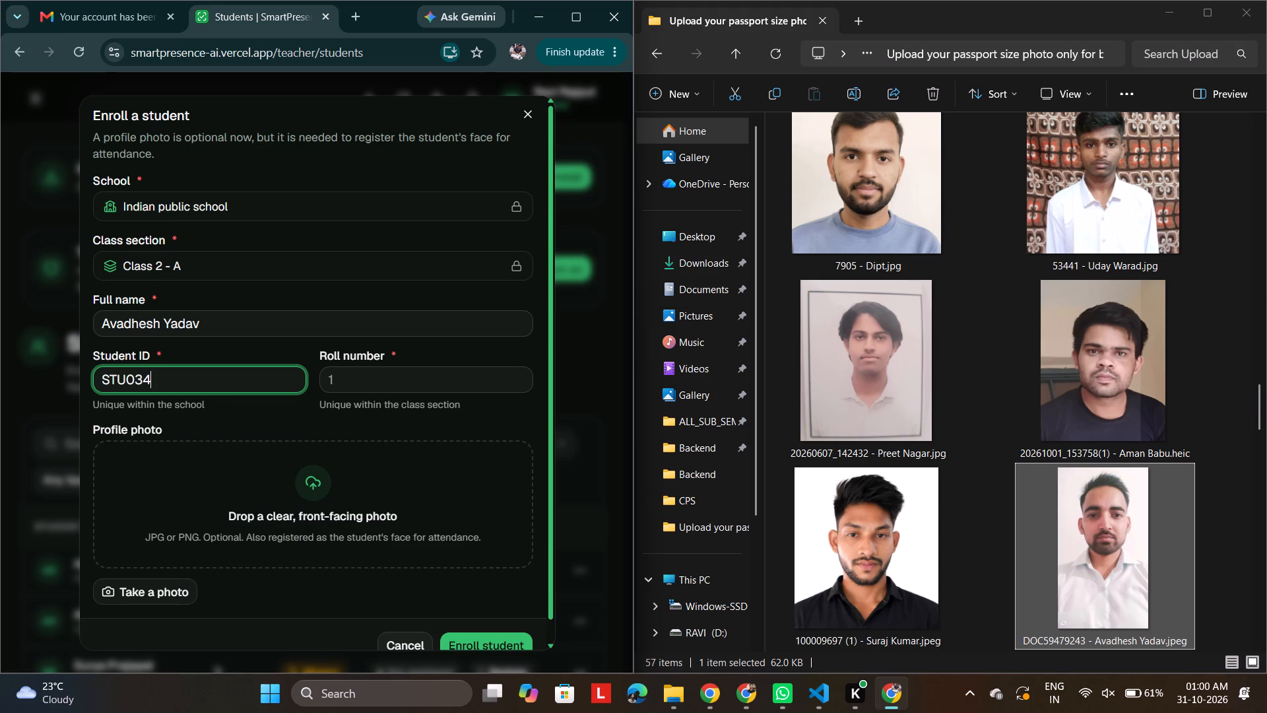
pyautogui.click(337, 371)
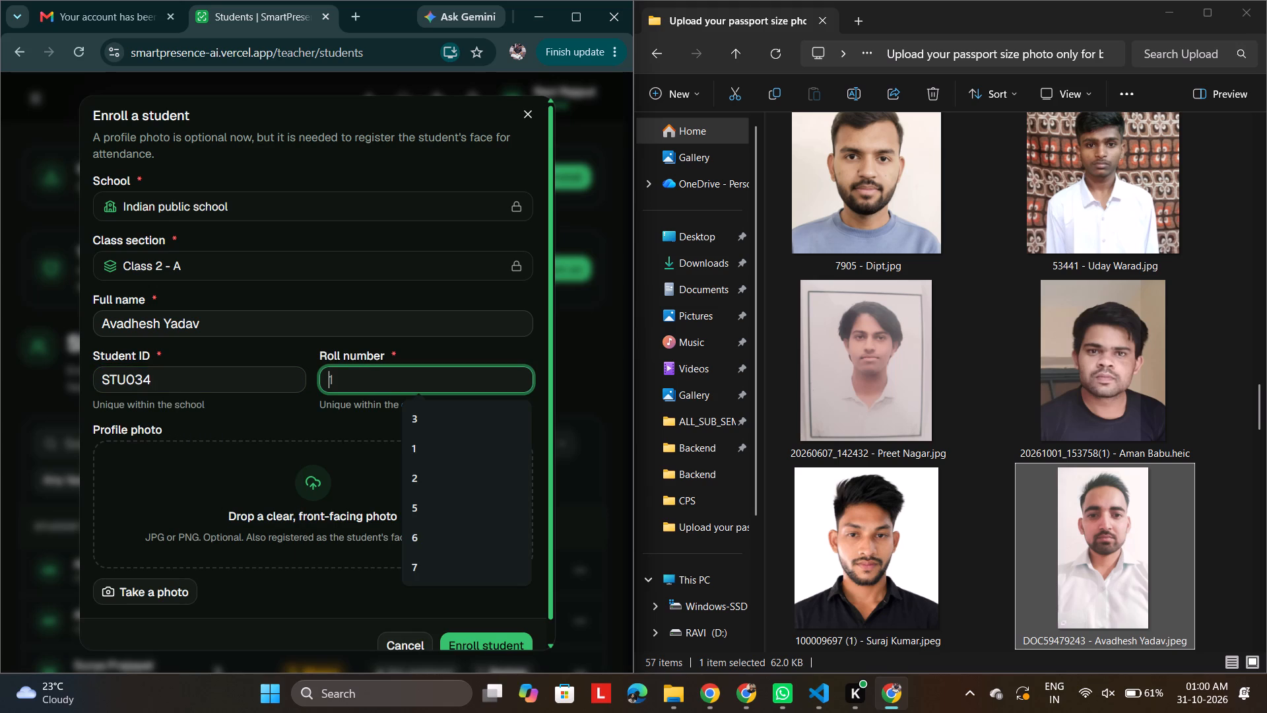
pyautogui.write('34')
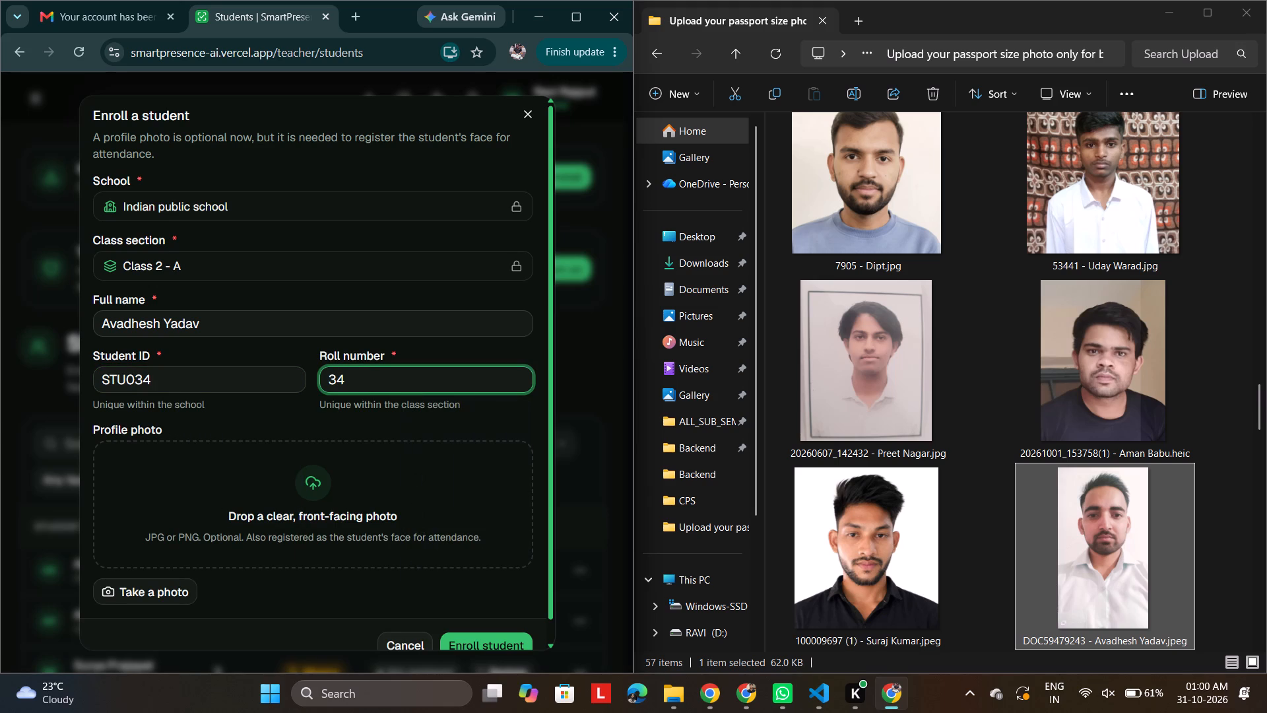
pyautogui.press('Return')
# Start a thirty-fifth enrolment and fill the full name from the next photo's file name, removing the "image -" prefix and leading space.
pyautogui.scroll(-2, 939, 537)
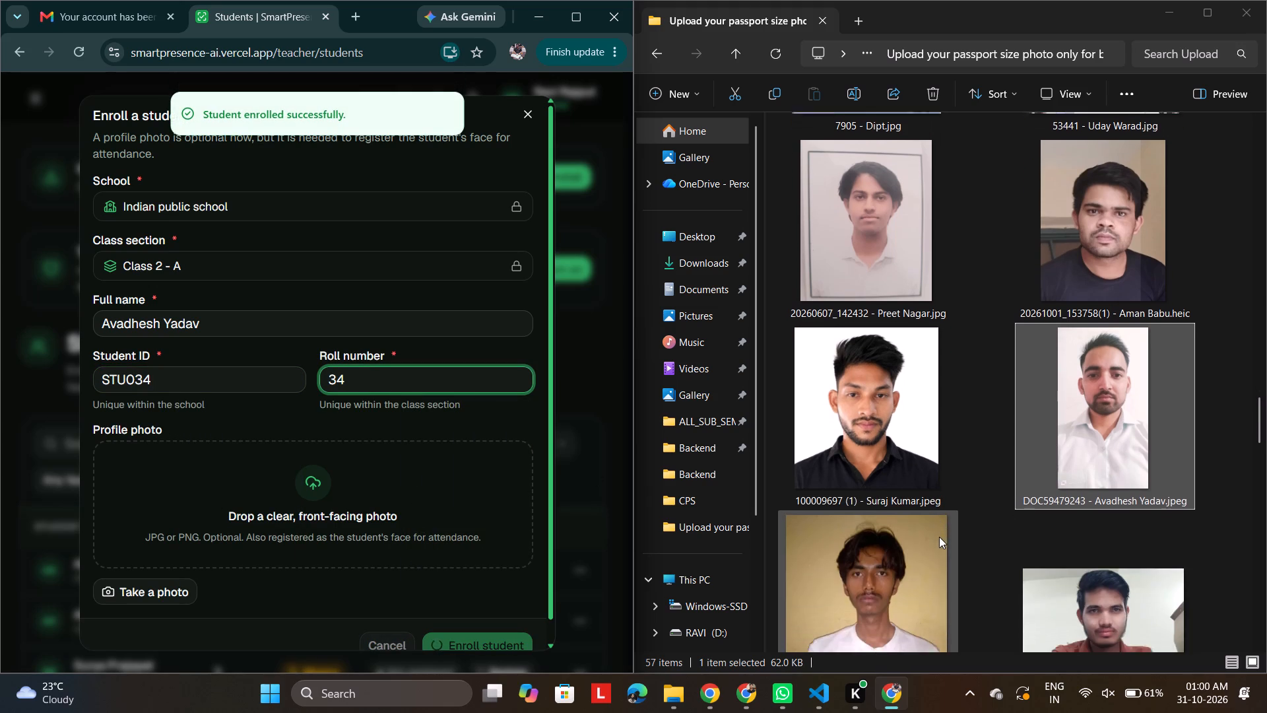
pyautogui.scroll(-4, 939, 537)
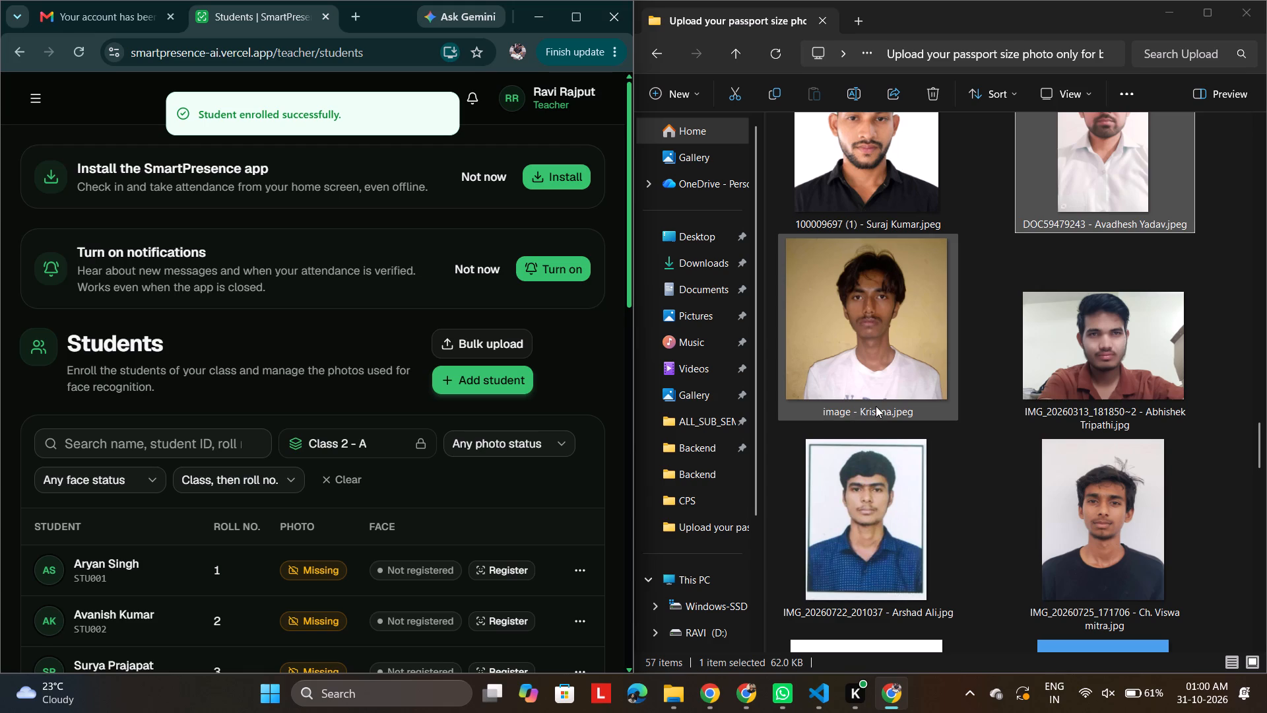
pyautogui.click(876, 406)
pyautogui.click(880, 414)
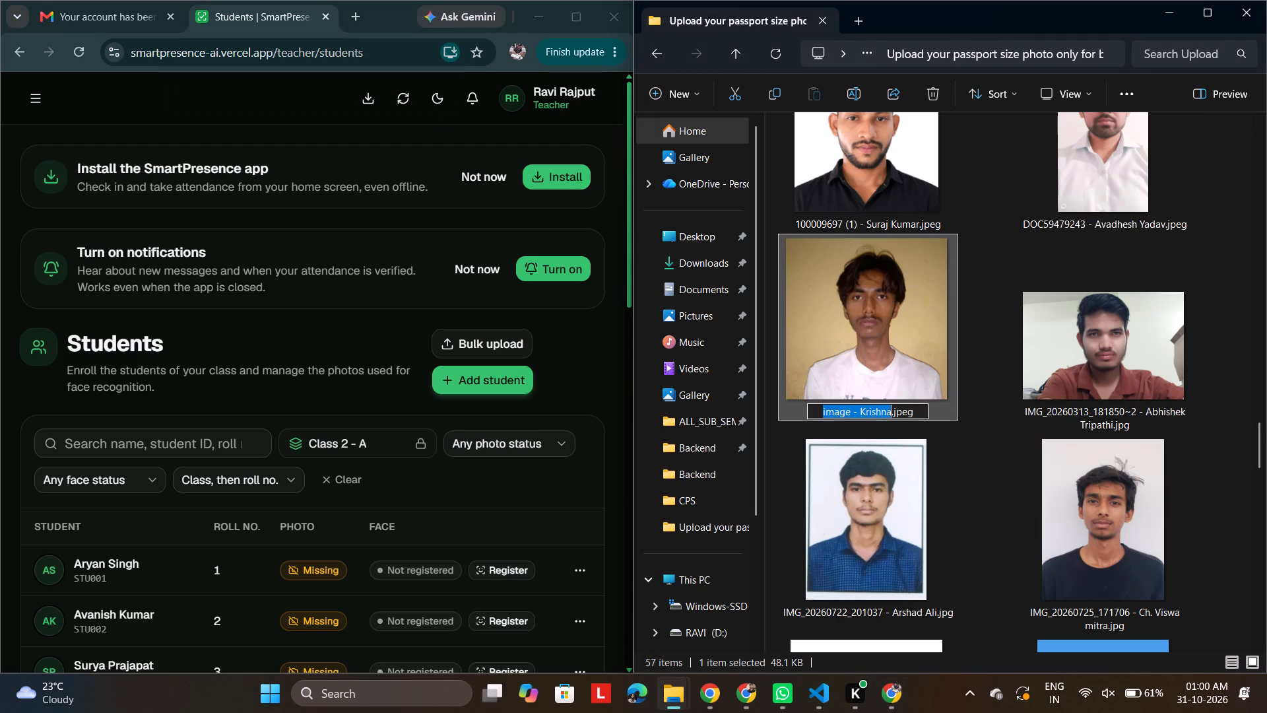
pyautogui.hotkey('ctrl', 'c')
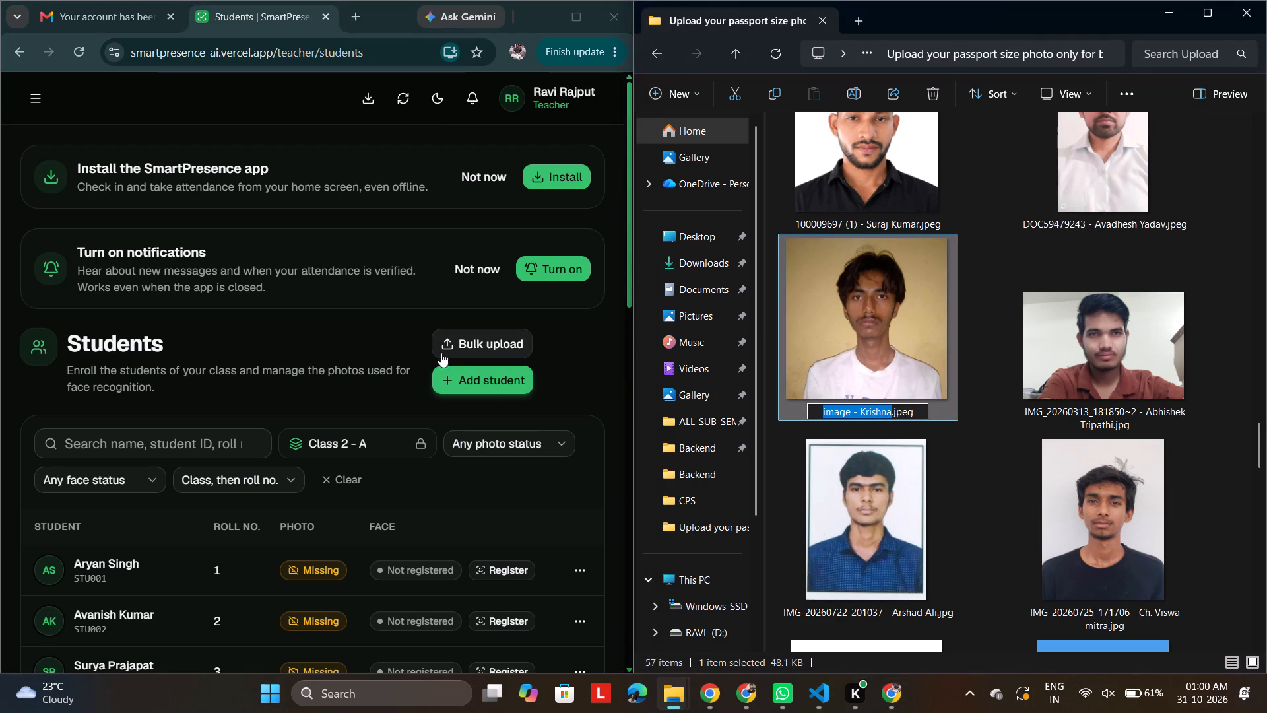
pyautogui.click(491, 387)
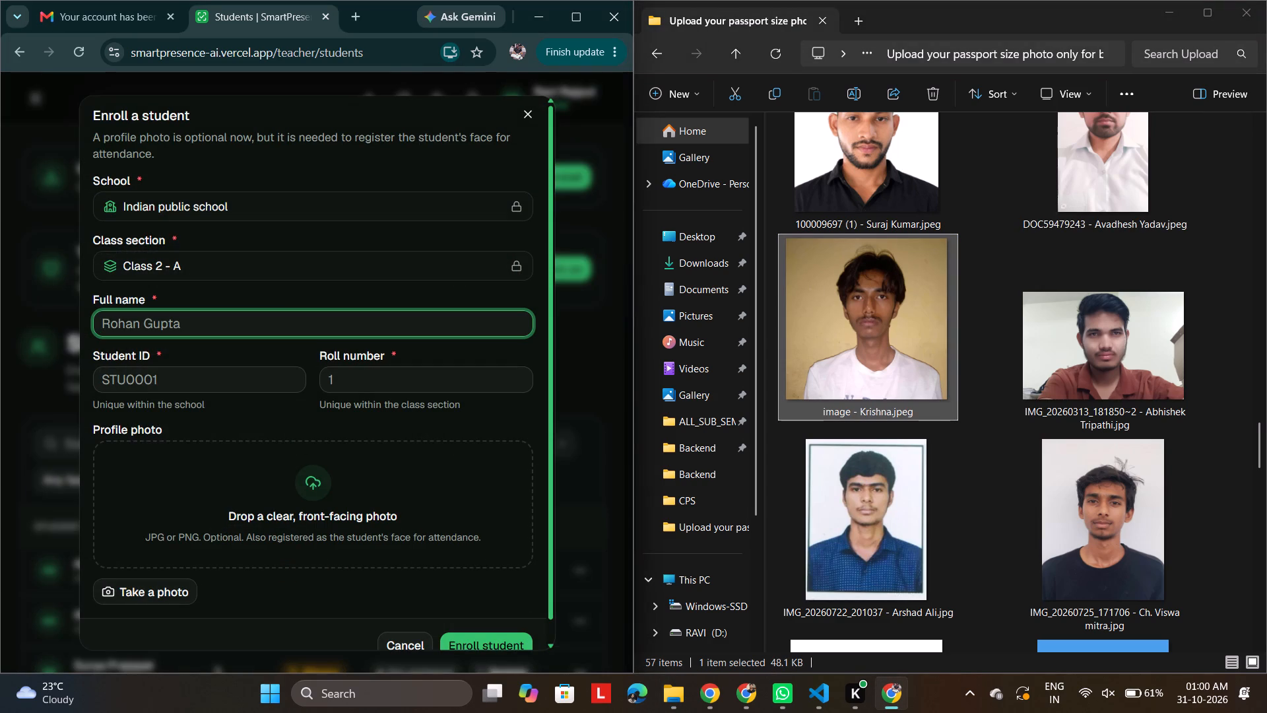
pyautogui.hotkey('ctrl', 'v')
pyautogui.moveTo(149, 321); pyautogui.dragTo(88, 325)
pyautogui.press('BackSpace')
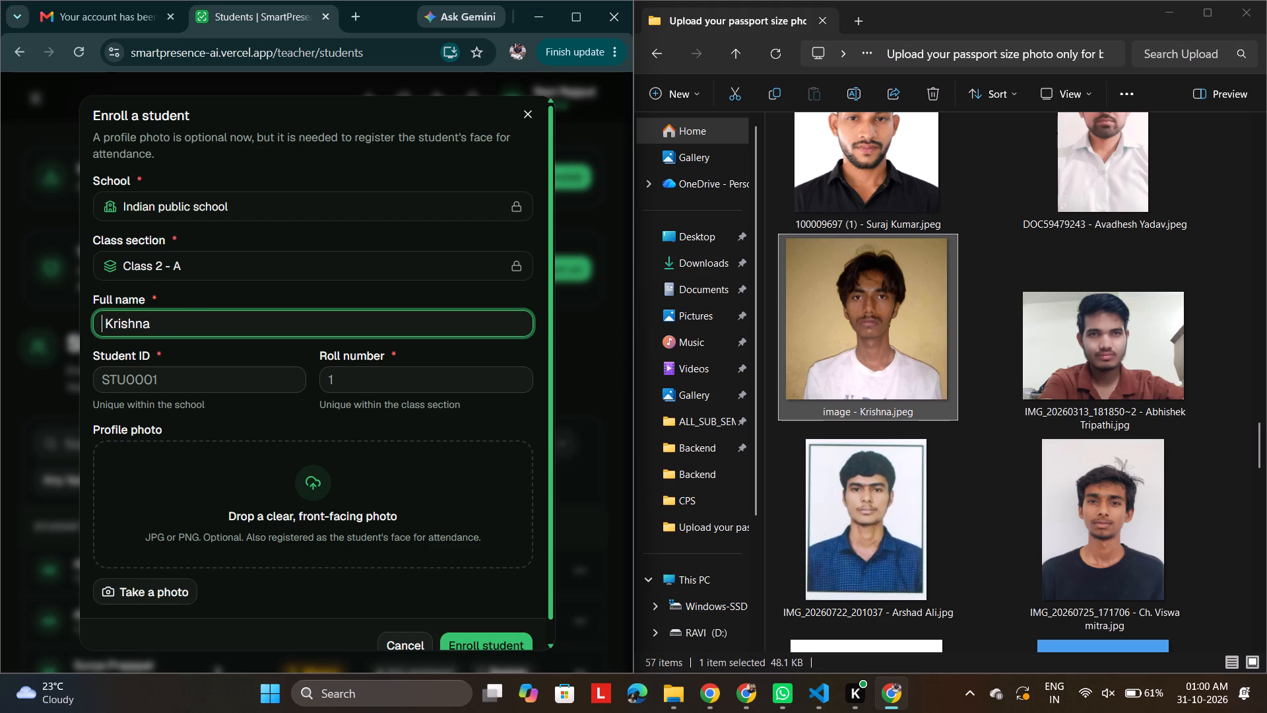
pyautogui.press('Right')
pyautogui.press('BackSpace')
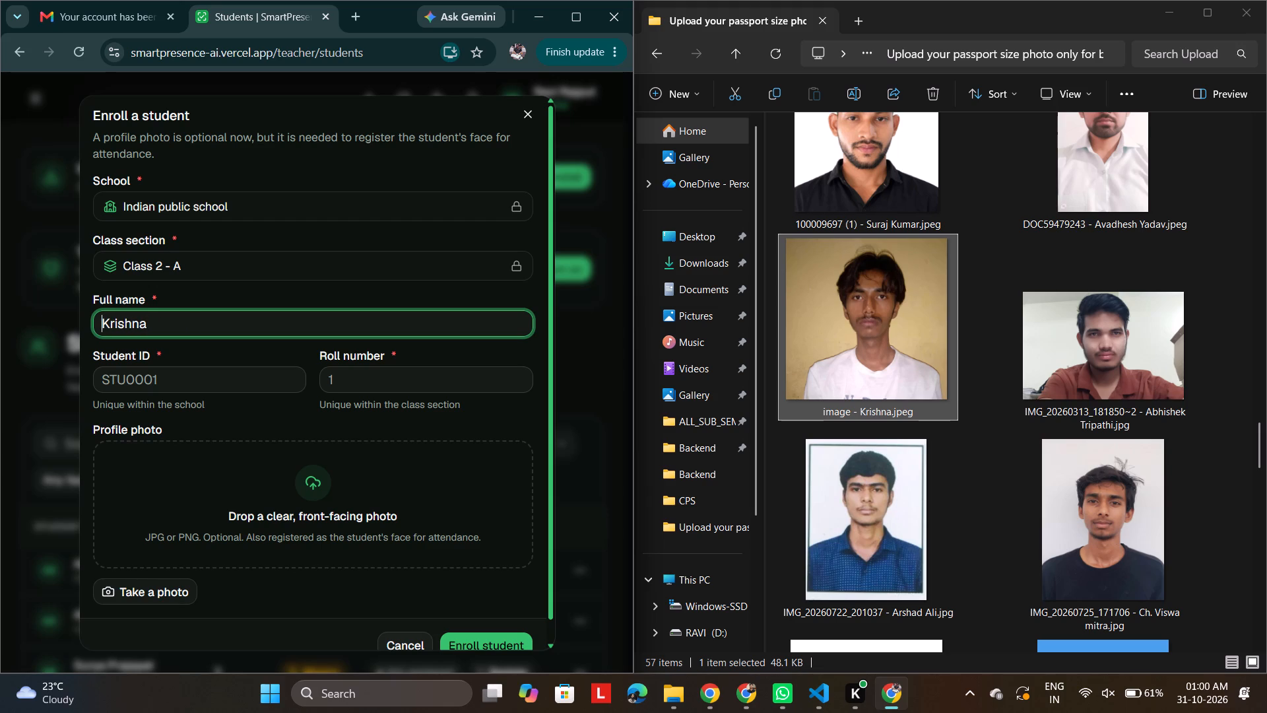
# Set the student ID to STU035 and roll number to 35, and enroll the thirty-fifth student without a photo.
pyautogui.click(159, 377)
pyautogui.click(214, 422)
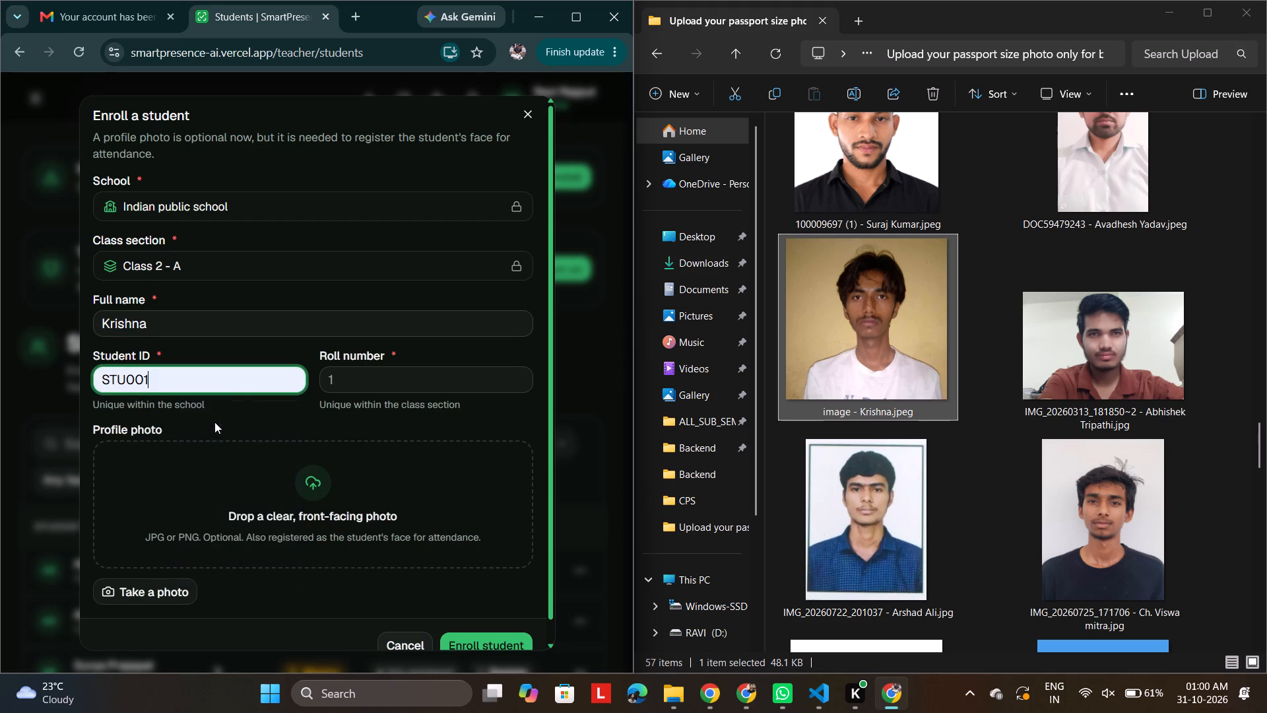
pyautogui.click(191, 372)
pyautogui.press('BackSpace')
pyautogui.press('BackSpace')
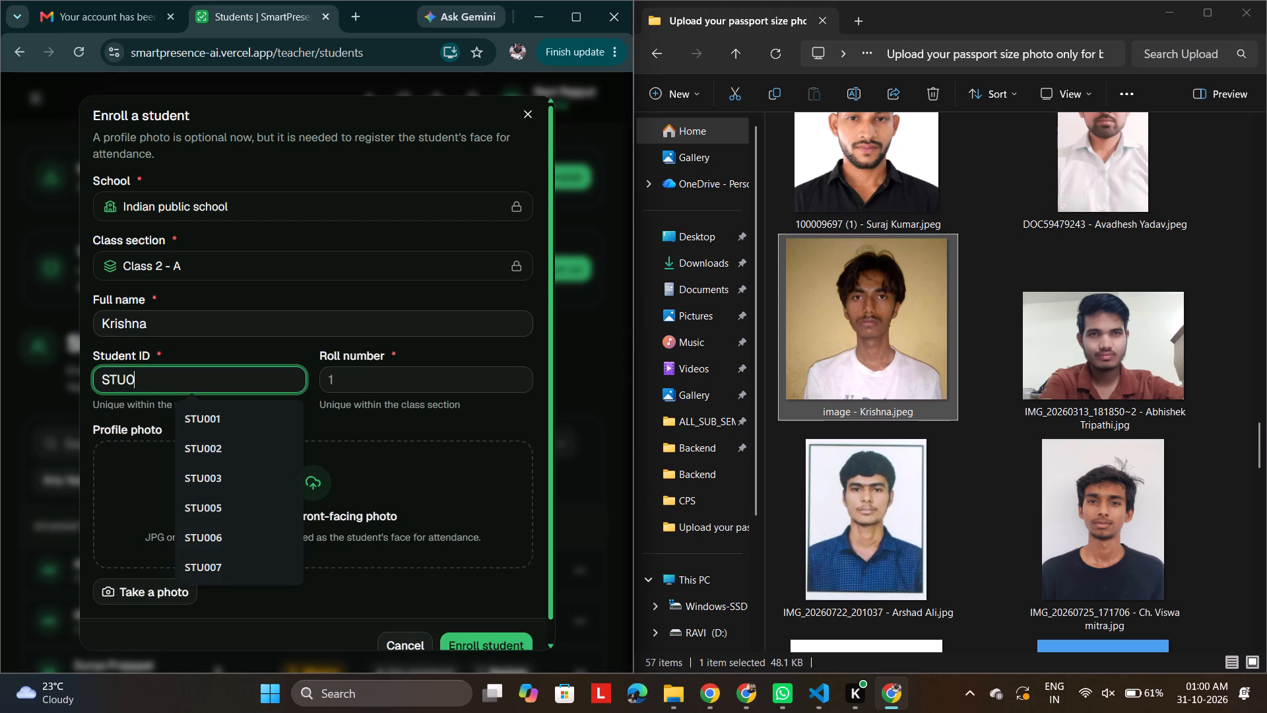
pyautogui.write('35')
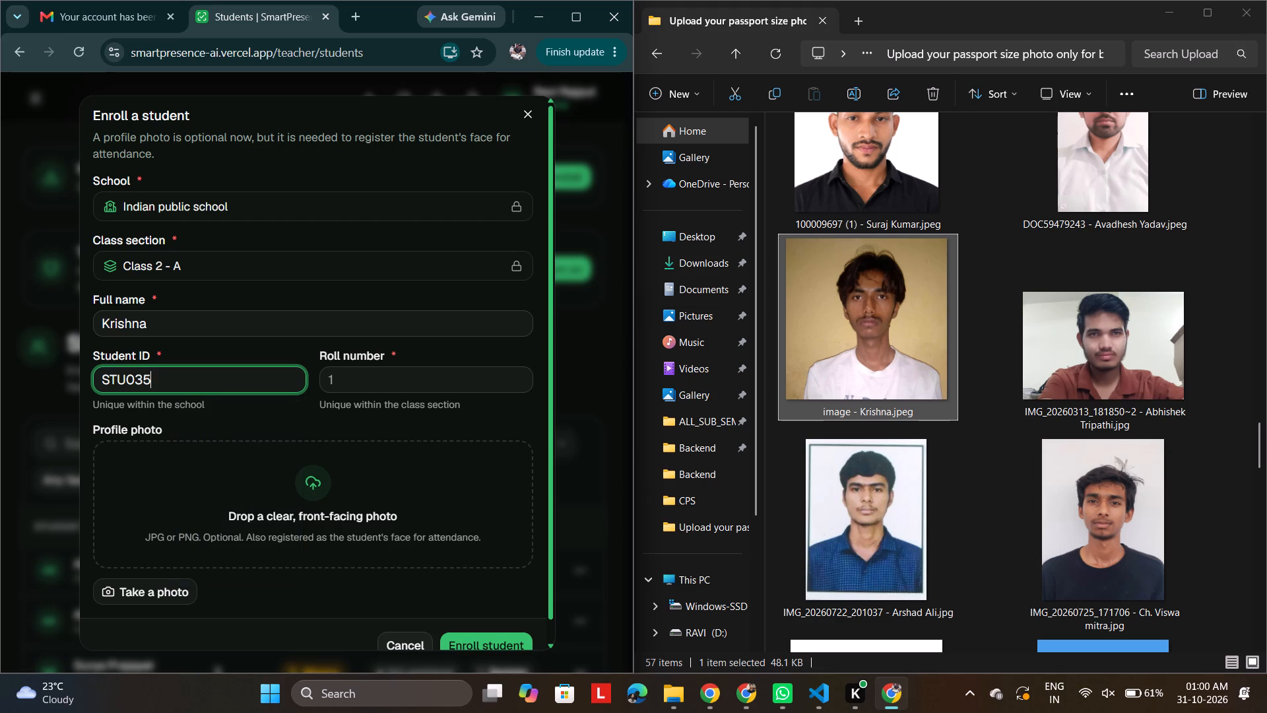
pyautogui.click(369, 381)
pyautogui.write('35')
pyautogui.press('Return')
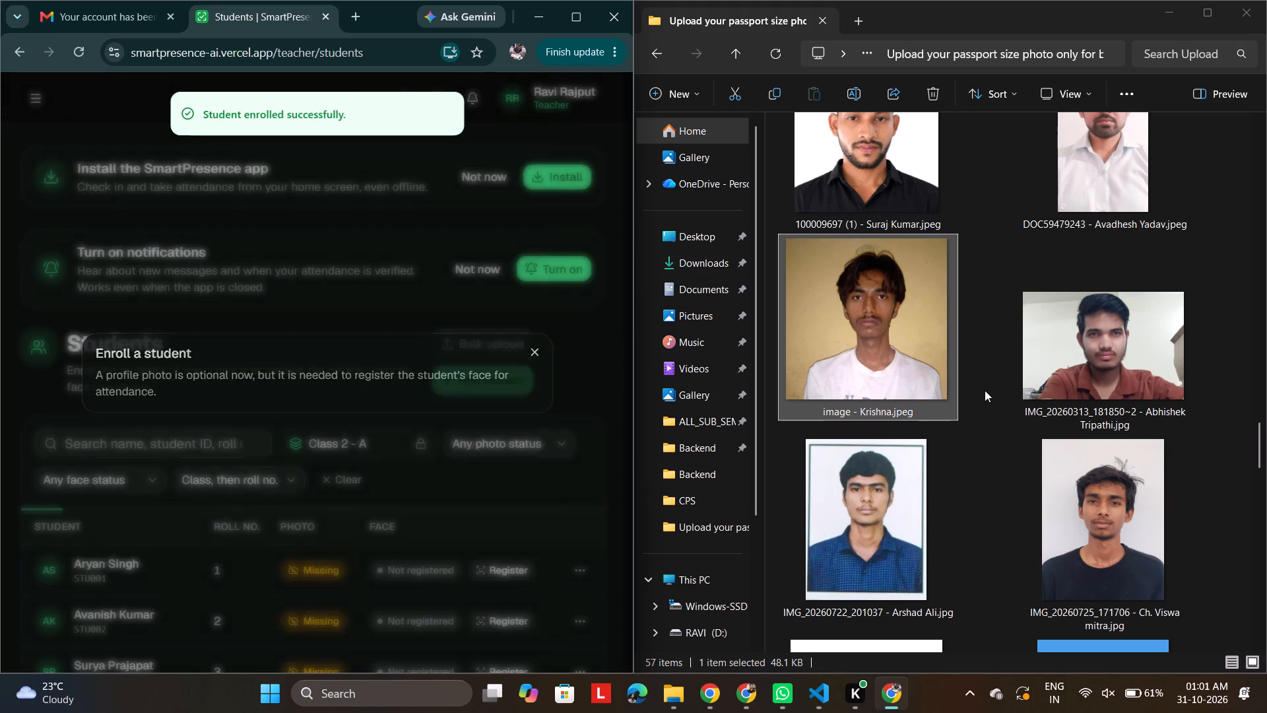
# Start a thirty-sixth enrolment and fill the full name from the next photo's file name, removing the "IMG" number prefix, dash and leading space.
pyautogui.click(1100, 411)
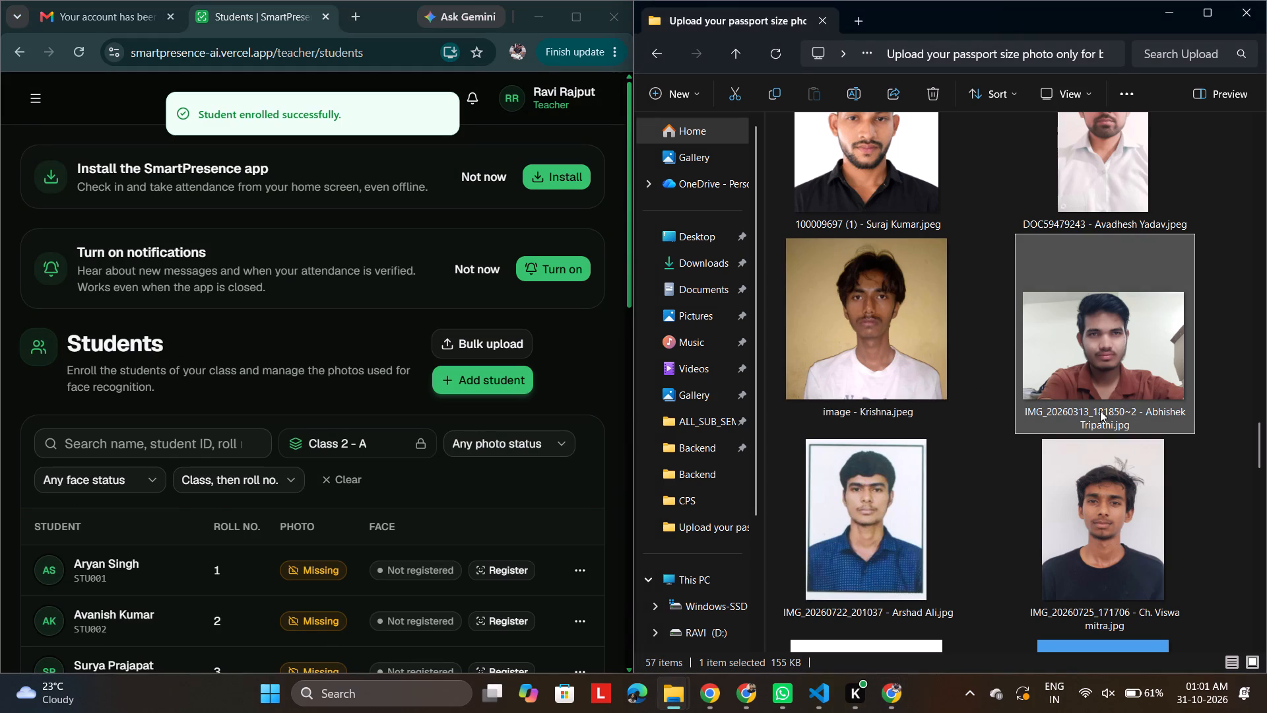
pyautogui.click(1116, 421)
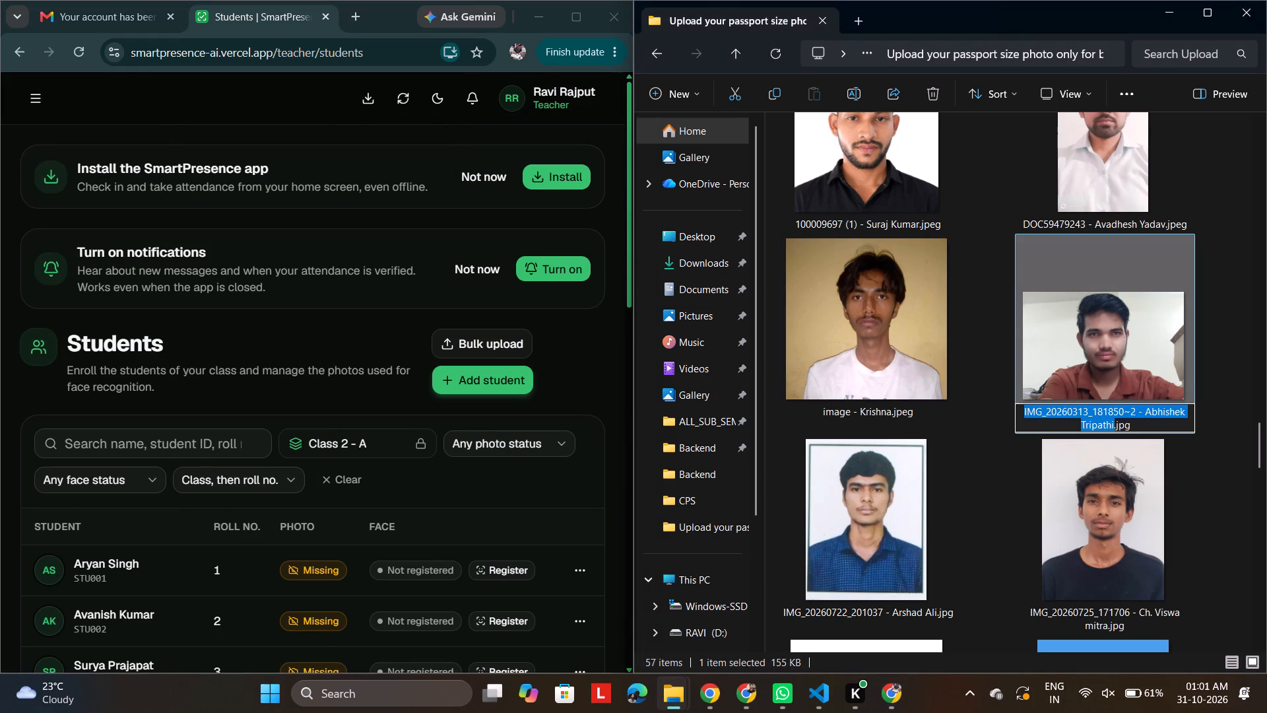
pyautogui.hotkey('ctrl', 'c')
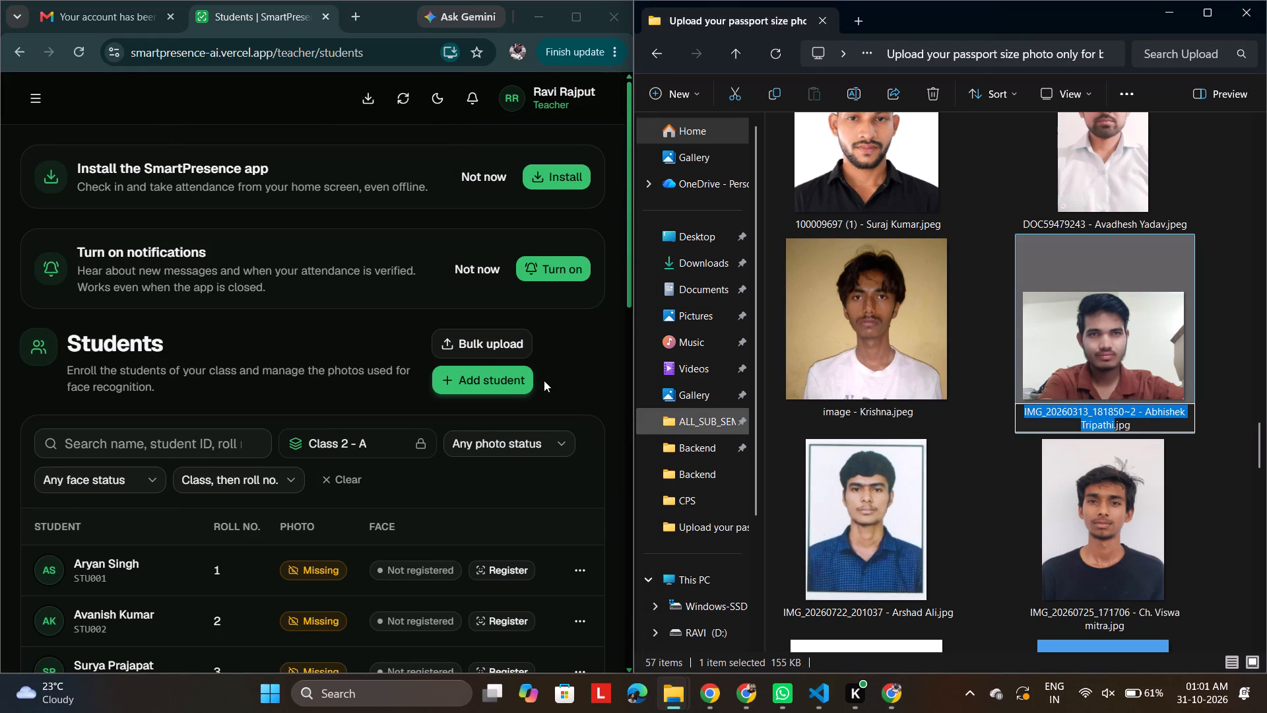
pyautogui.click(482, 365)
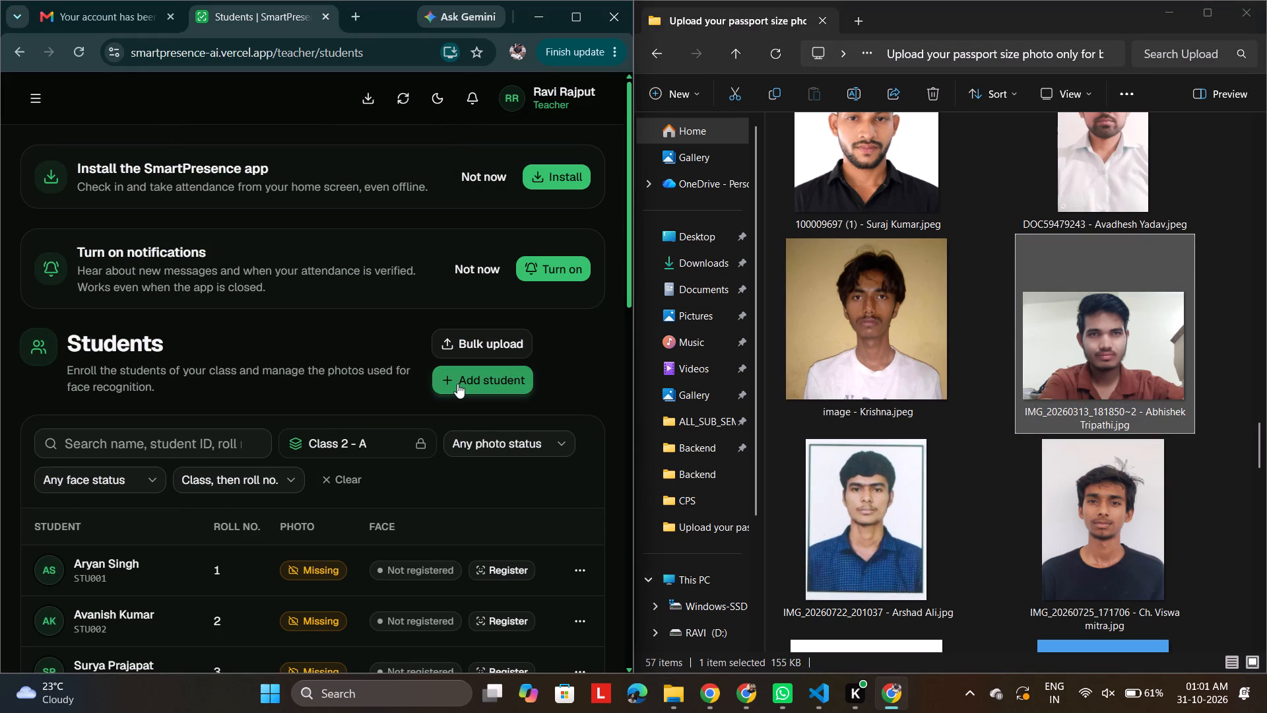
pyautogui.click(457, 384)
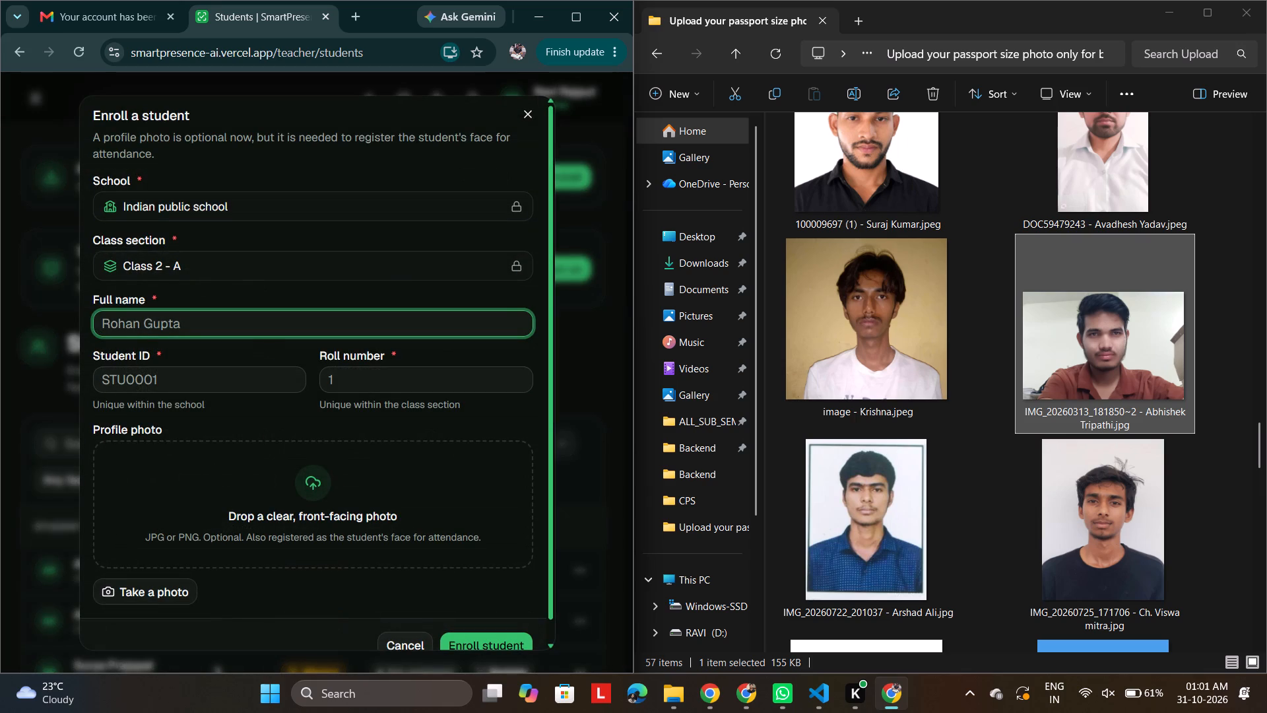
pyautogui.click(224, 321)
pyautogui.hotkey('ctrl', 'v')
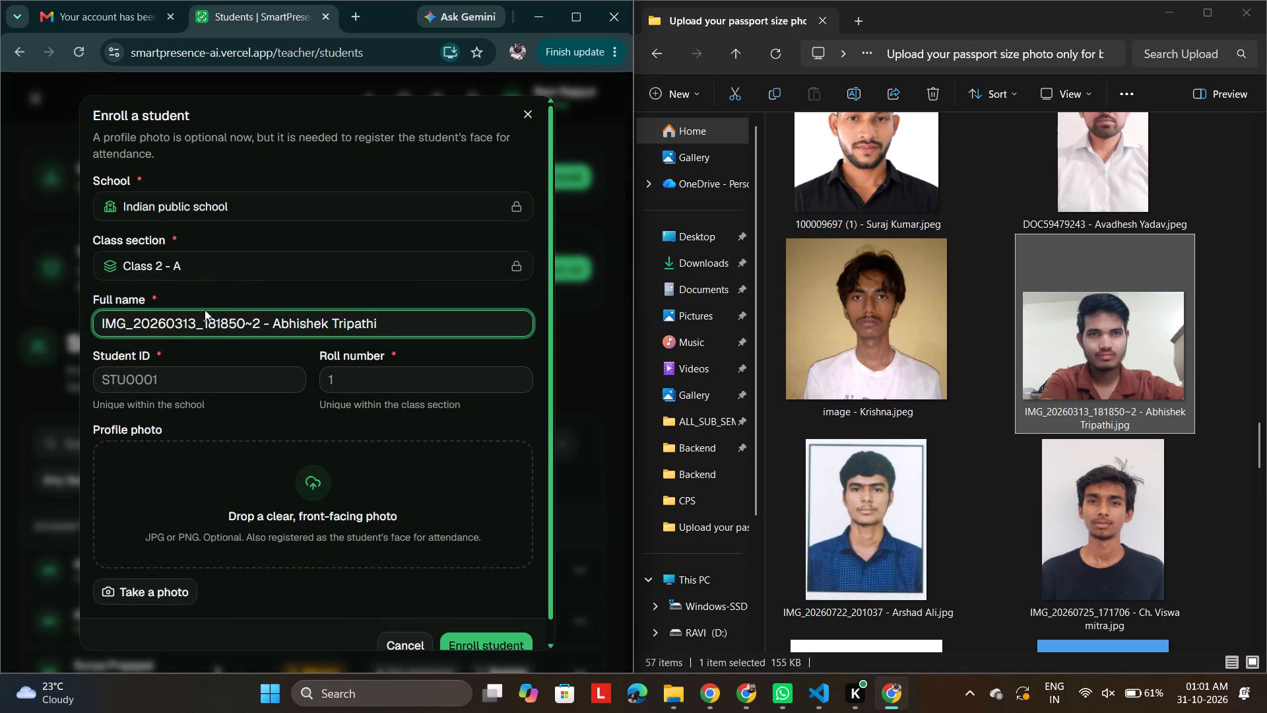
pyautogui.moveTo(271, 323); pyautogui.dragTo(104, 327)
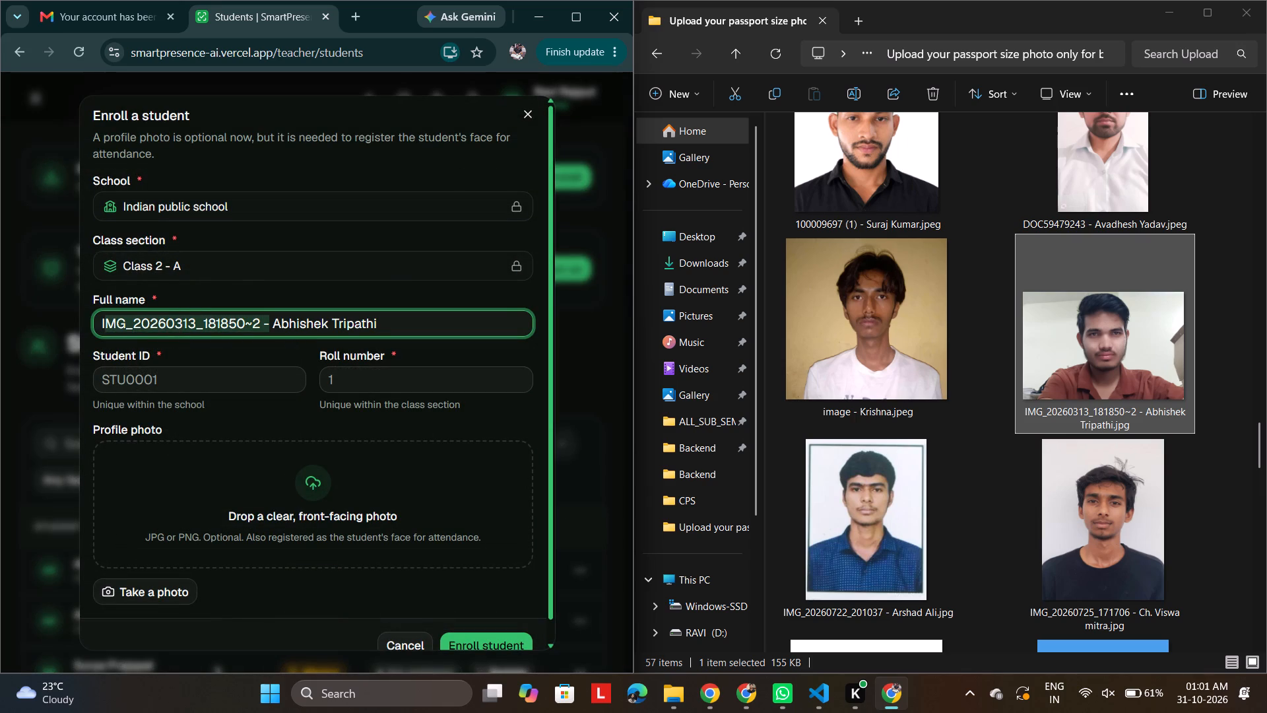
pyautogui.moveTo(104, 327); pyautogui.dragTo(98, 327)
pyautogui.press('BackSpace')
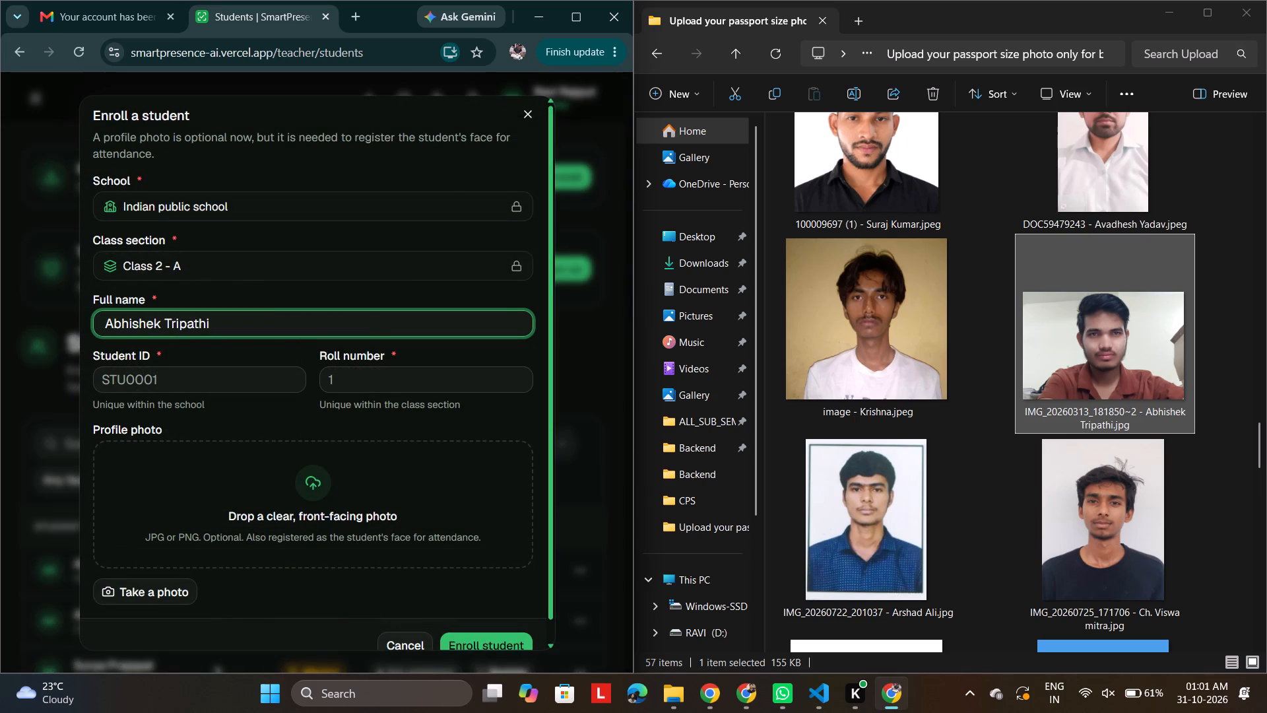
pyautogui.press('Right')
pyautogui.press('BackSpace')
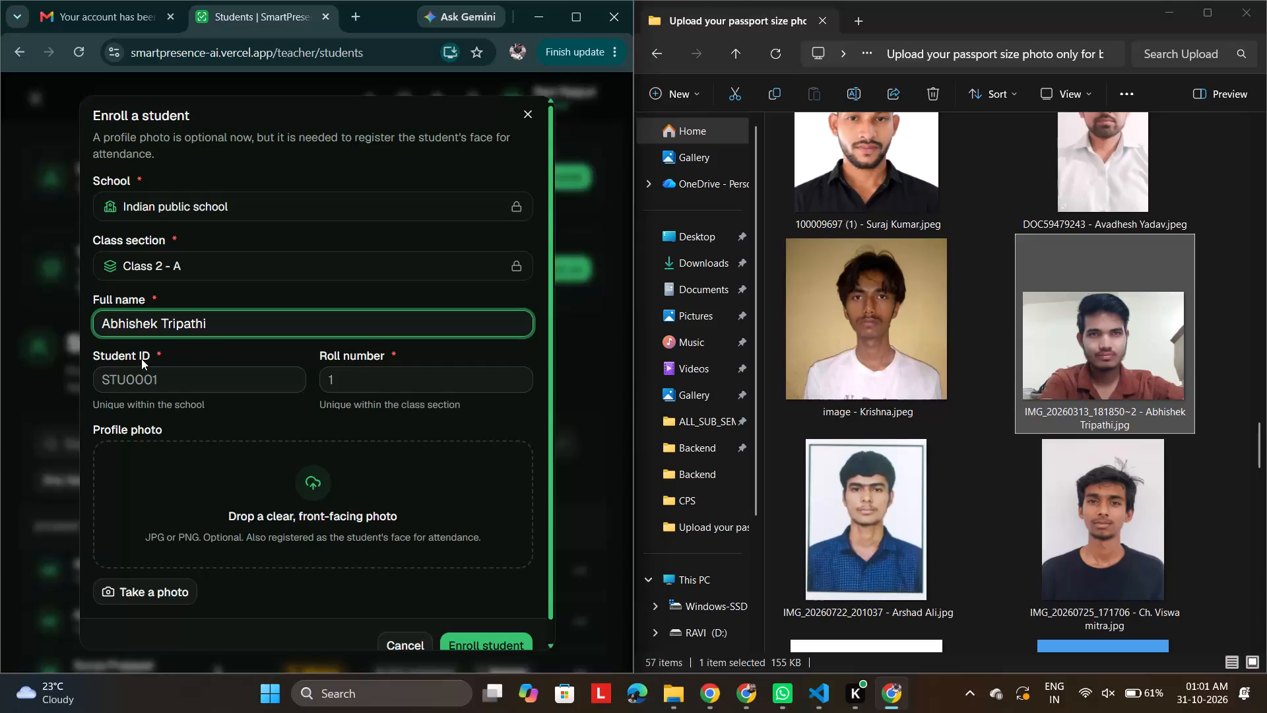
# Set the student ID to STU036 and roll number to 36, and enroll the thirty-sixth student without a photo.
pyautogui.click(150, 372)
pyautogui.click(197, 421)
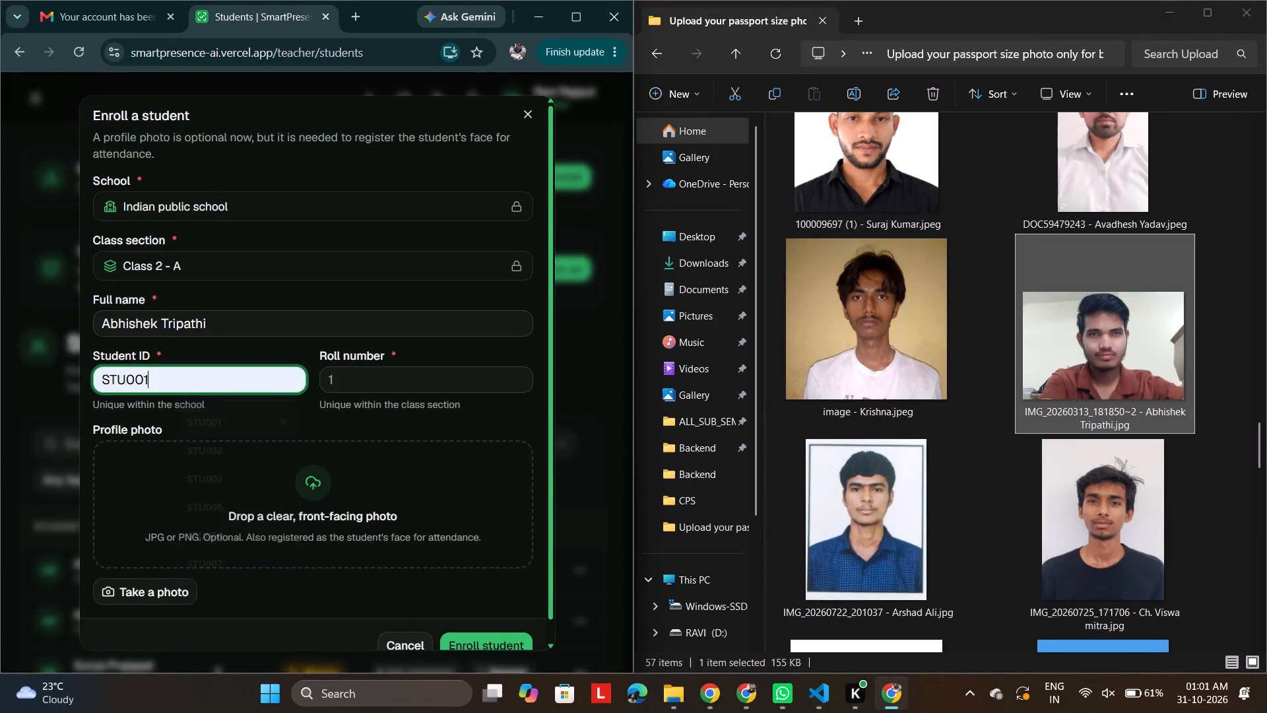
pyautogui.click(164, 384)
pyautogui.press('BackSpace')
pyautogui.press('BackSpace')
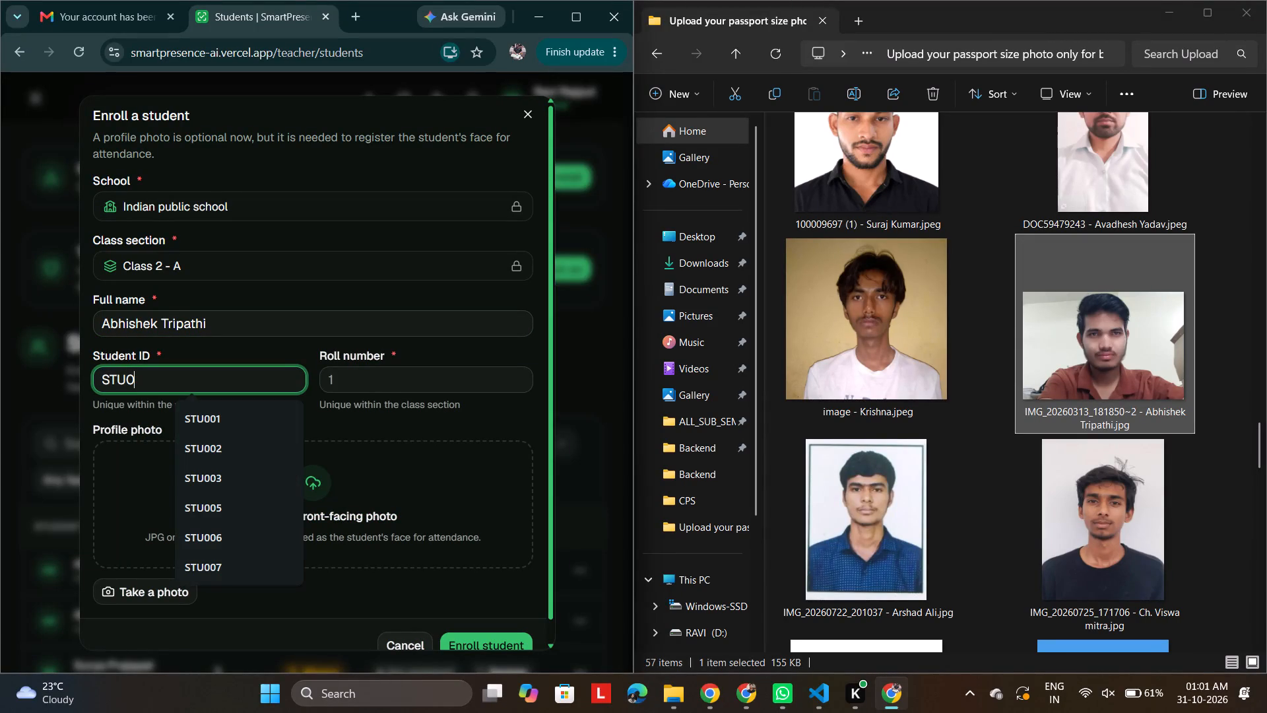
pyautogui.press('3')
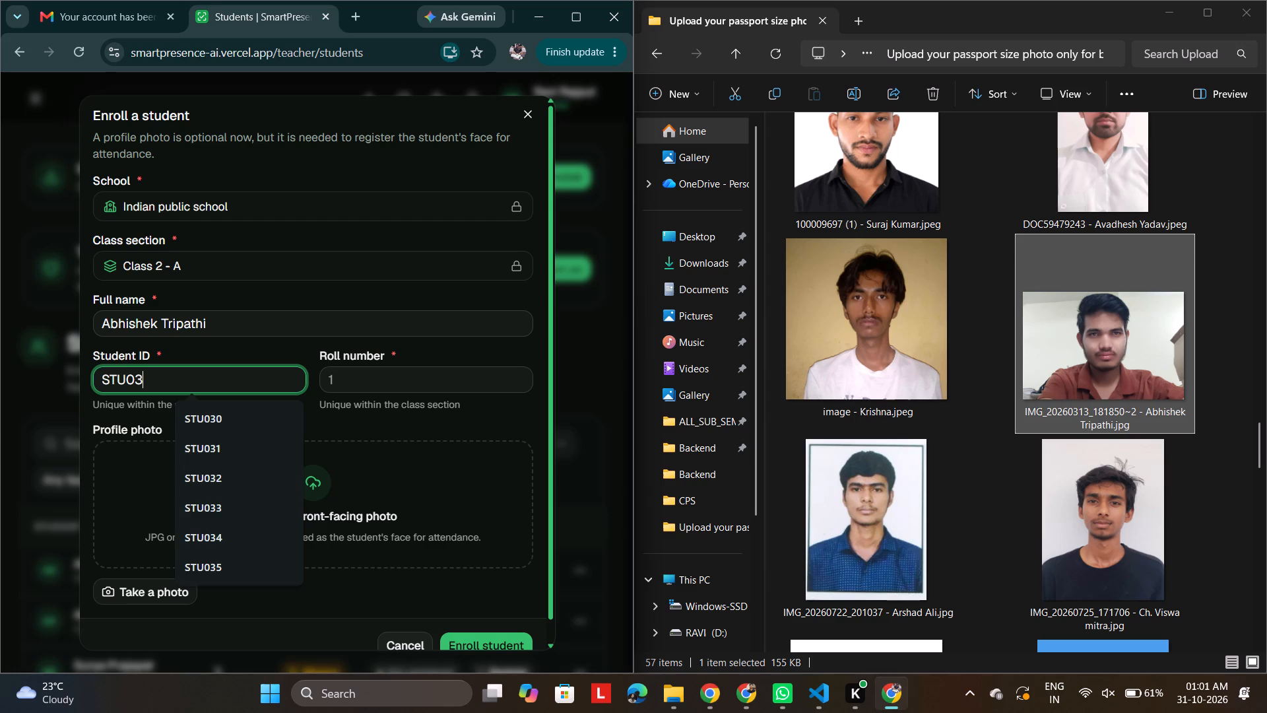
pyautogui.press('6')
pyautogui.click(388, 373)
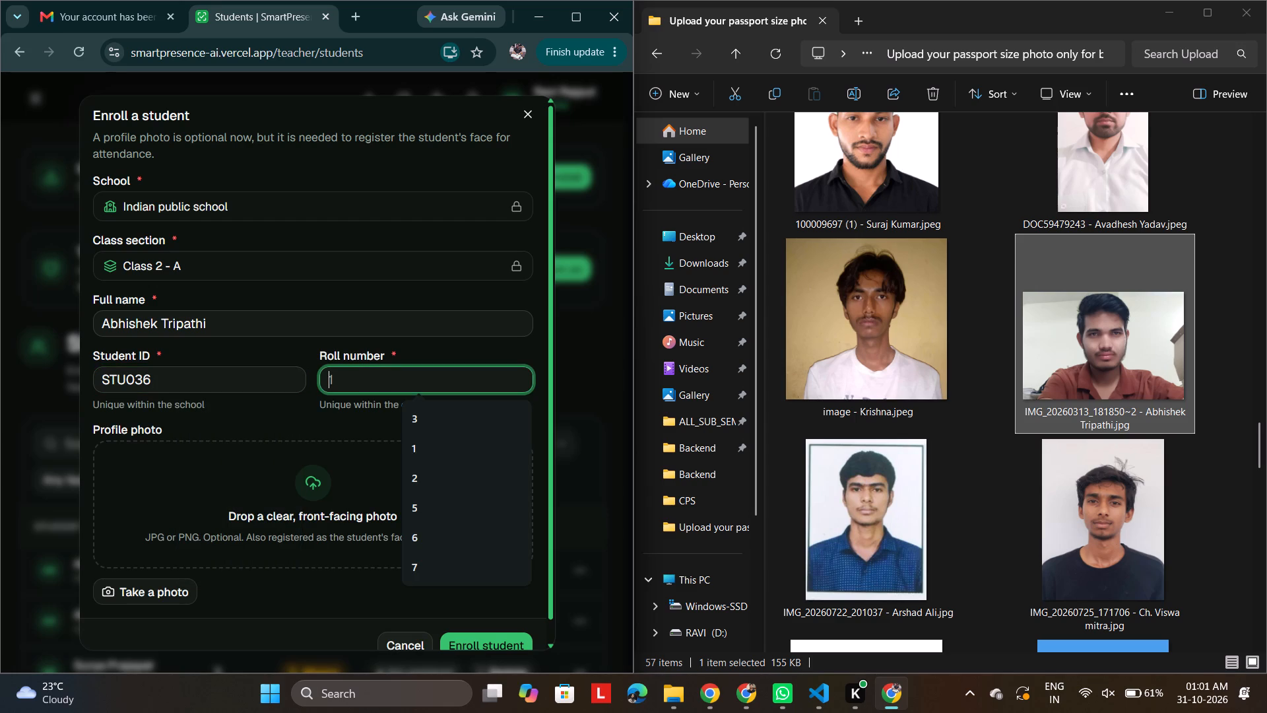
pyautogui.write('36')
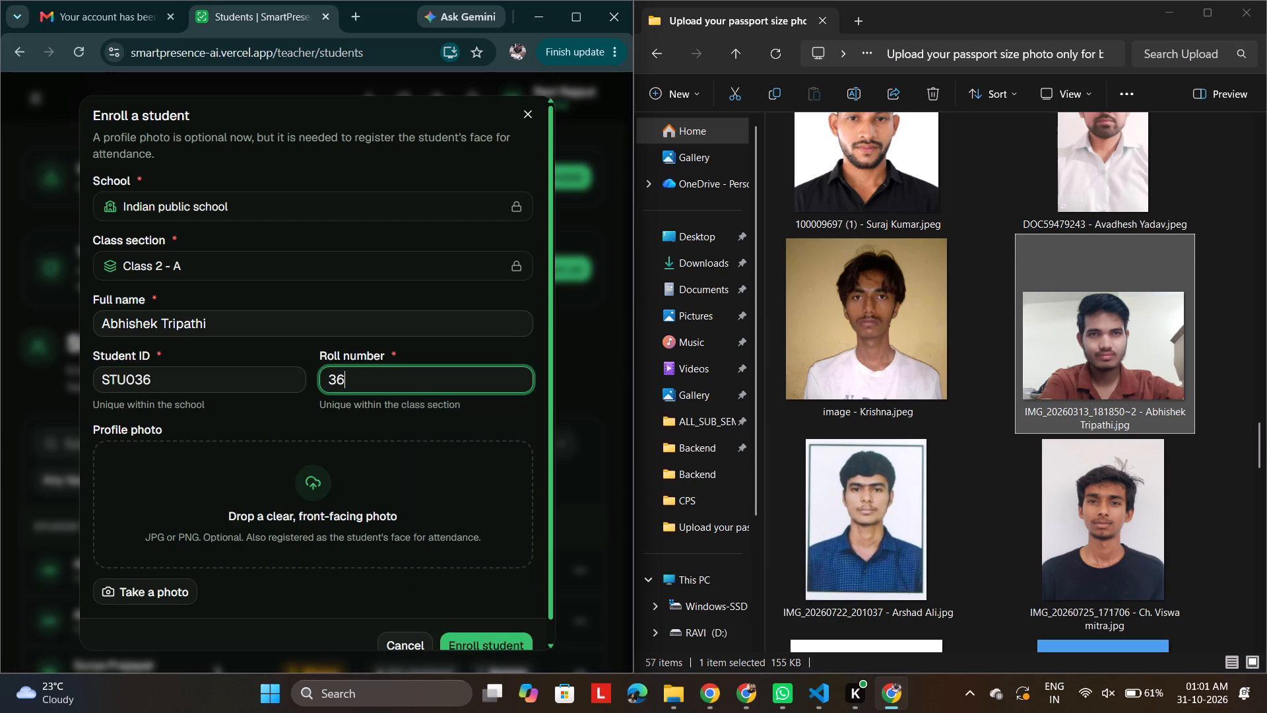
pyautogui.press('Return')
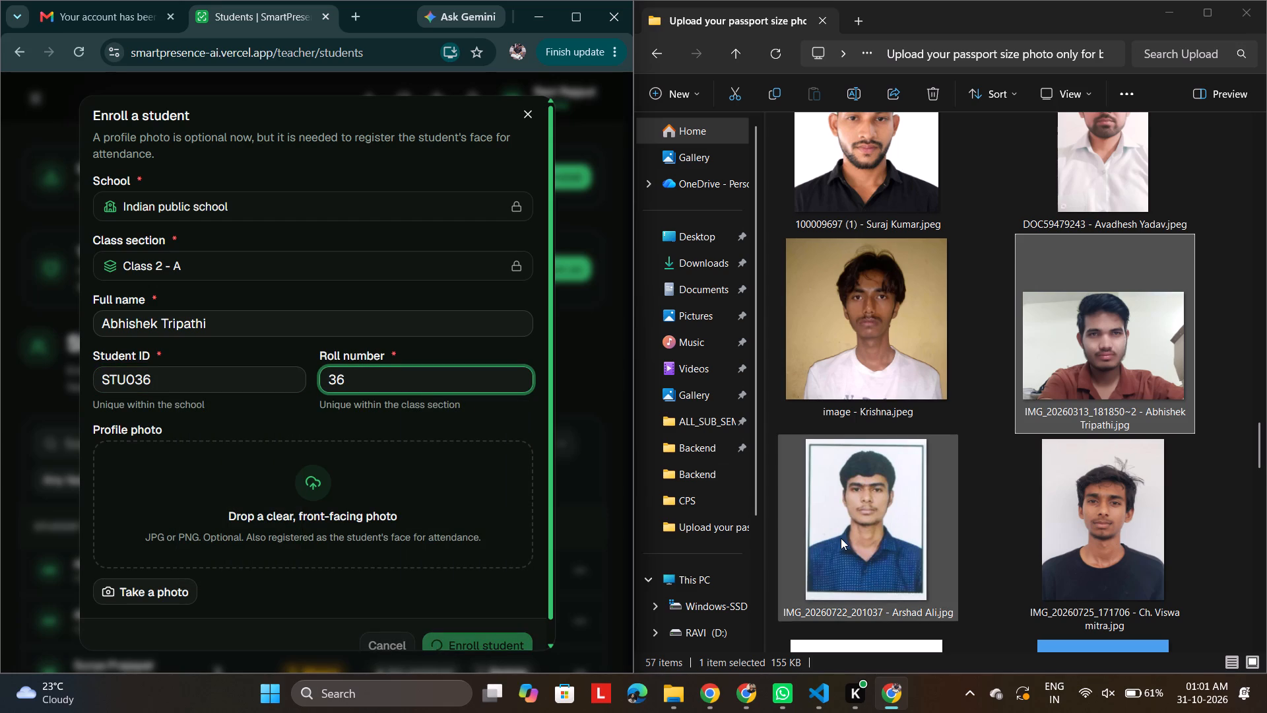
# Copy the file name of the next photo, IMG_20260722_201037, and rename that file as STU037.
pyautogui.scroll(-1, 841, 538)
pyautogui.click(885, 485)
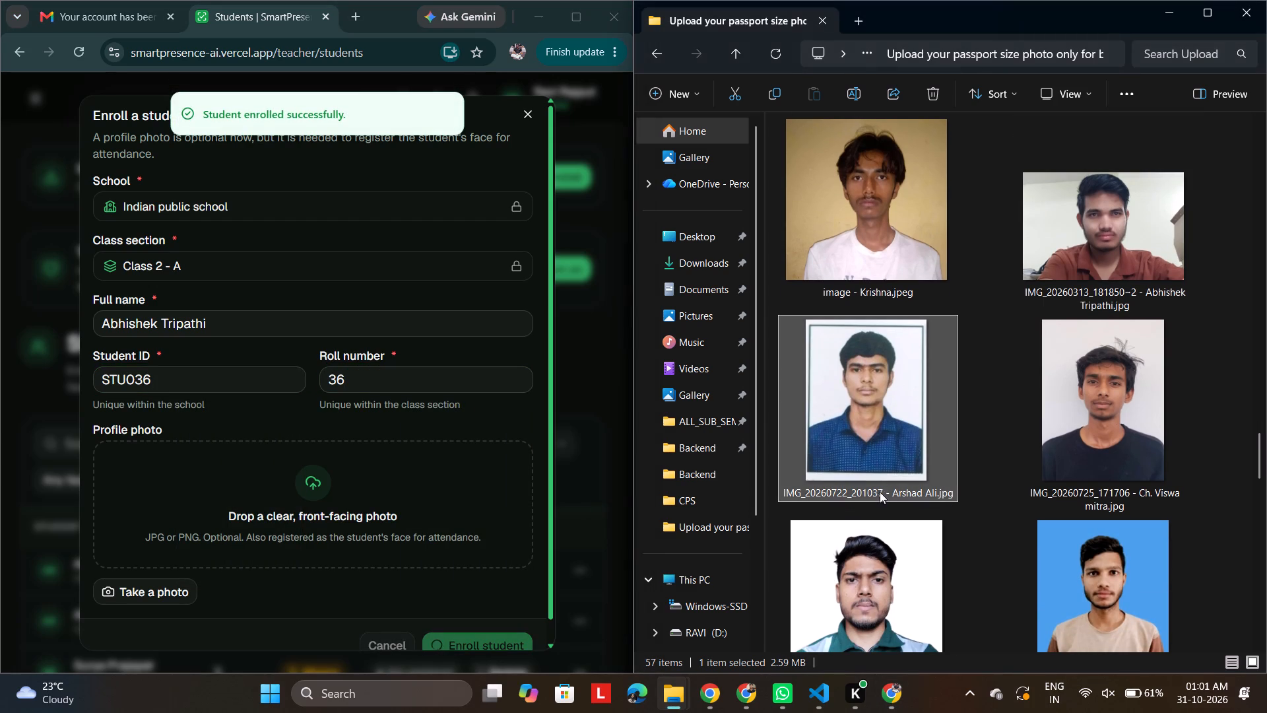
pyautogui.click(877, 491)
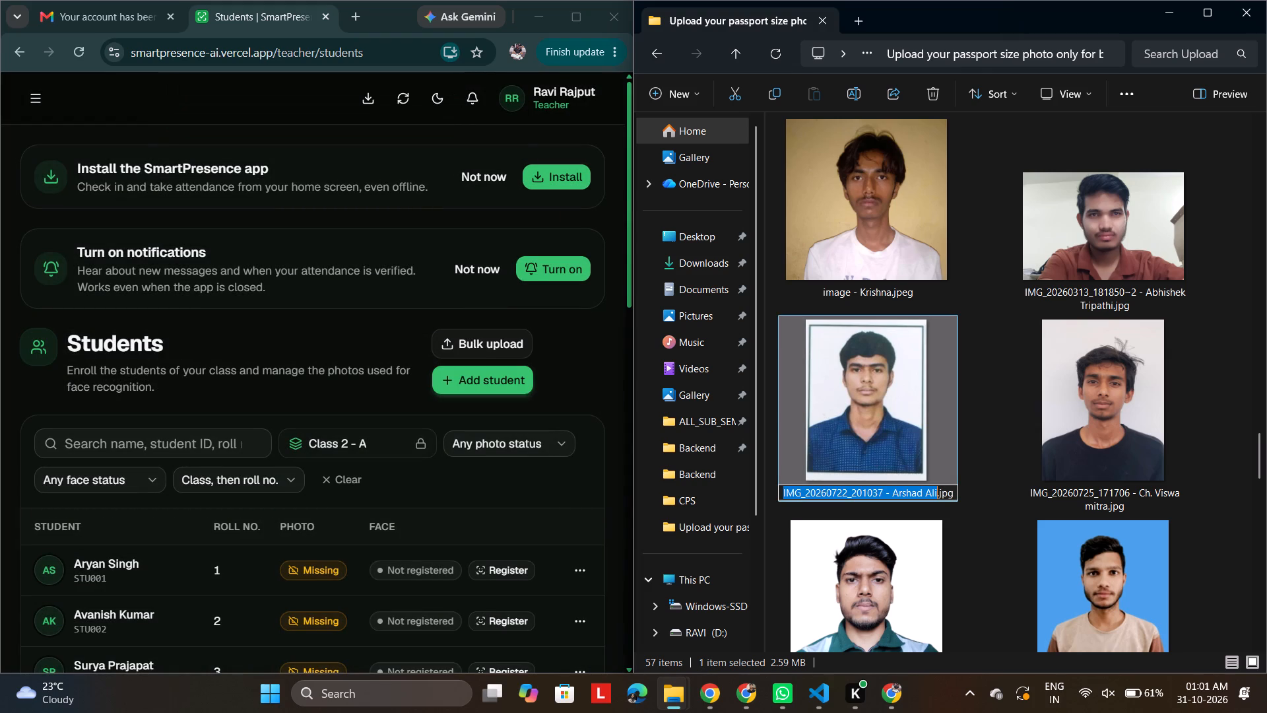
pyautogui.hotkey('ctrl', 'c')
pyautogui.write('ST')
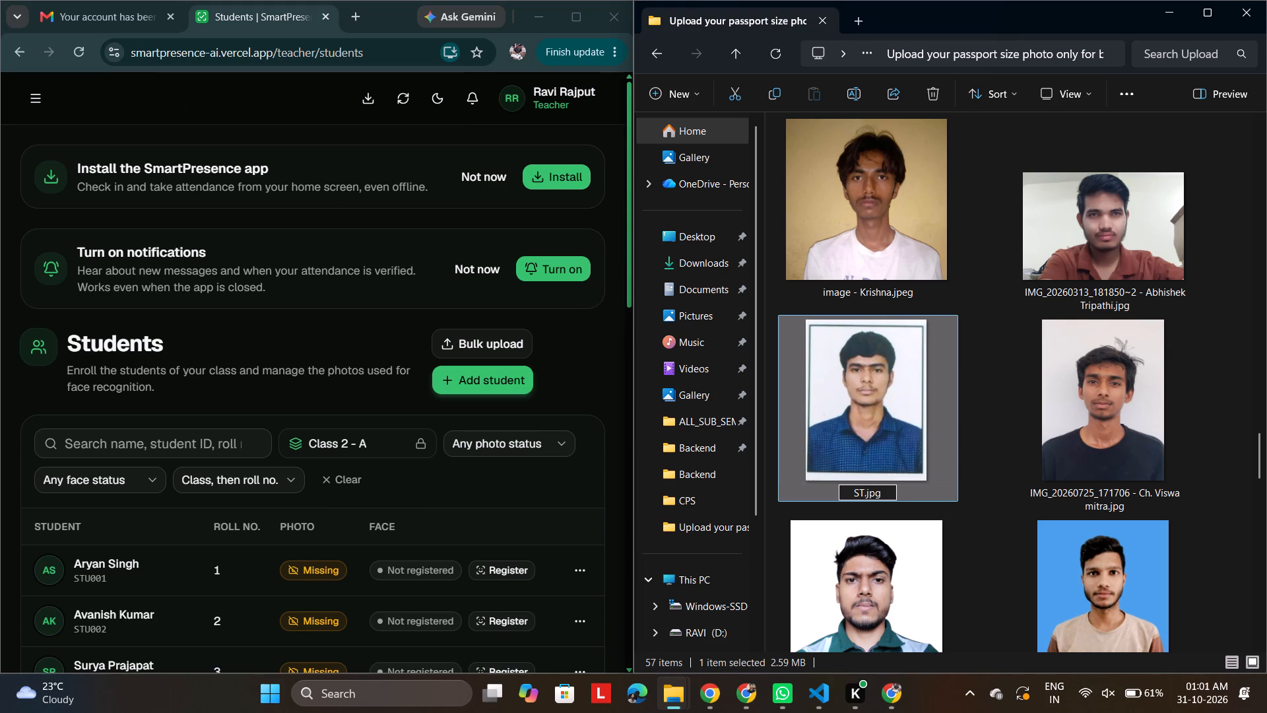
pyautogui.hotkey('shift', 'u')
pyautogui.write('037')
# Start a thirty-seventh enrolment and fill the full name from the copied file name, removing the "IMG" number prefix and dash.
pyautogui.click(476, 376)
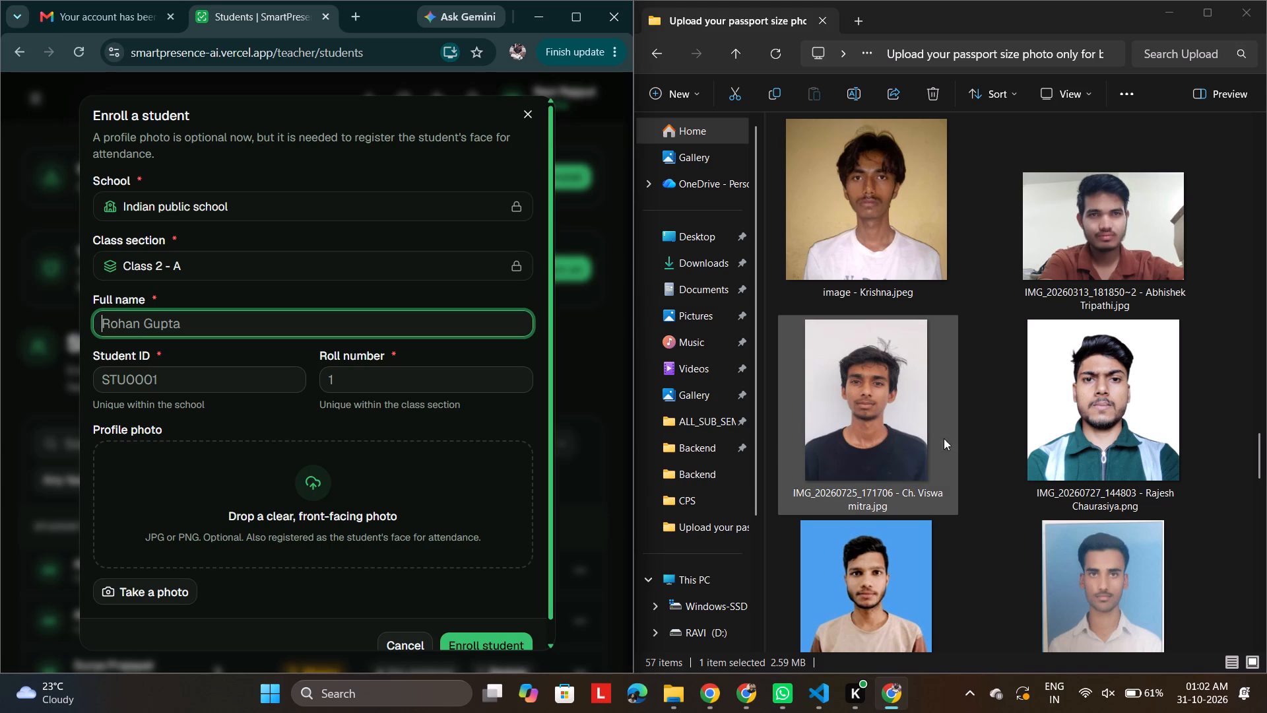
pyautogui.click(302, 329)
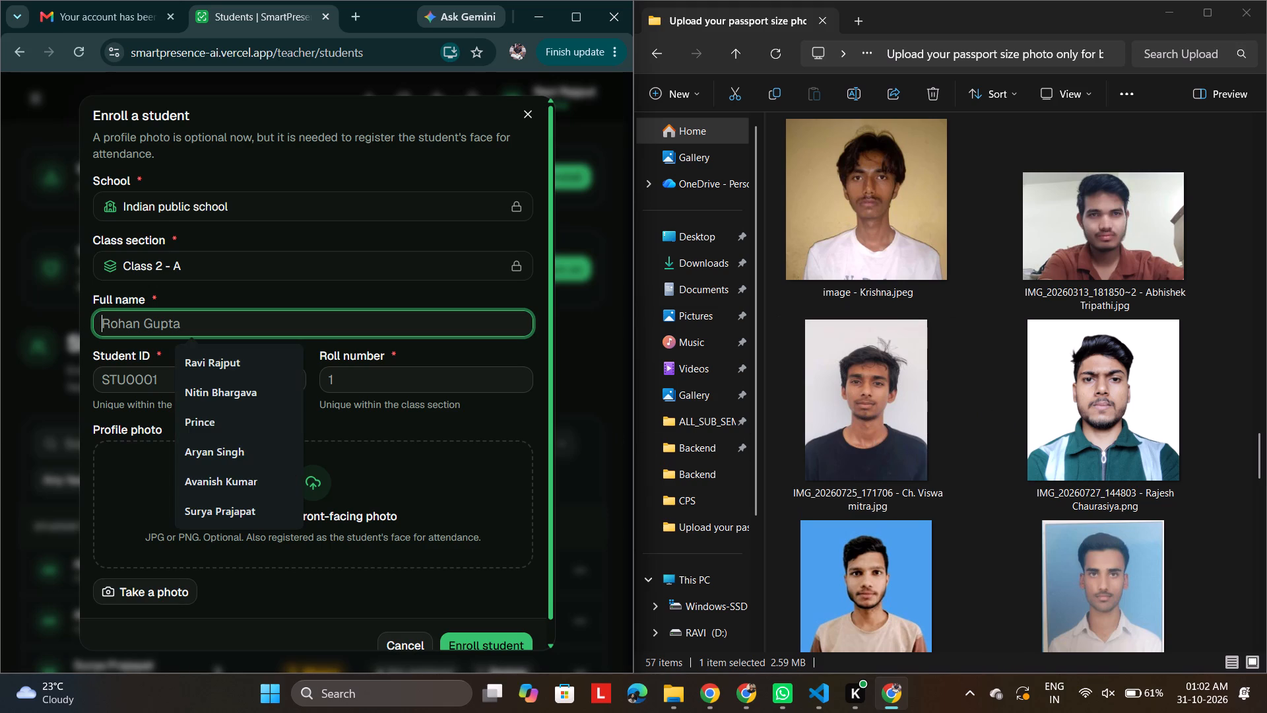
pyautogui.hotkey('ctrl', 'v')
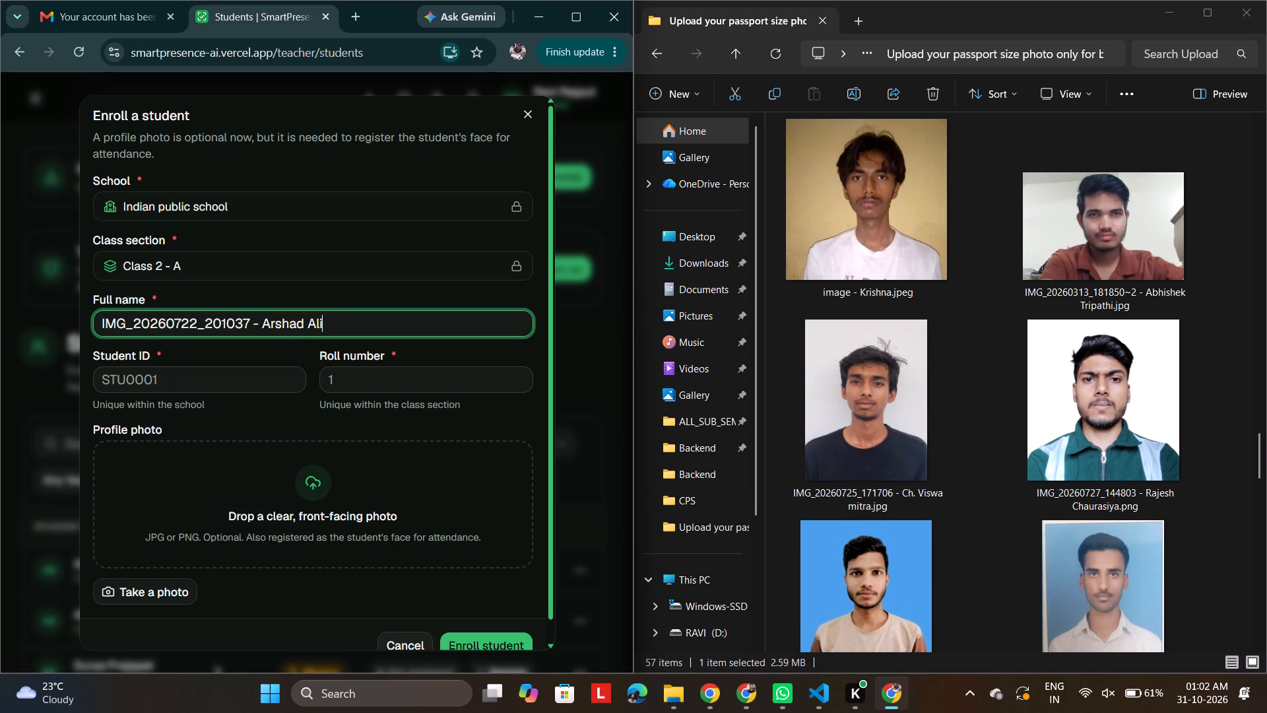
pyautogui.moveTo(263, 327); pyautogui.dragTo(122, 329)
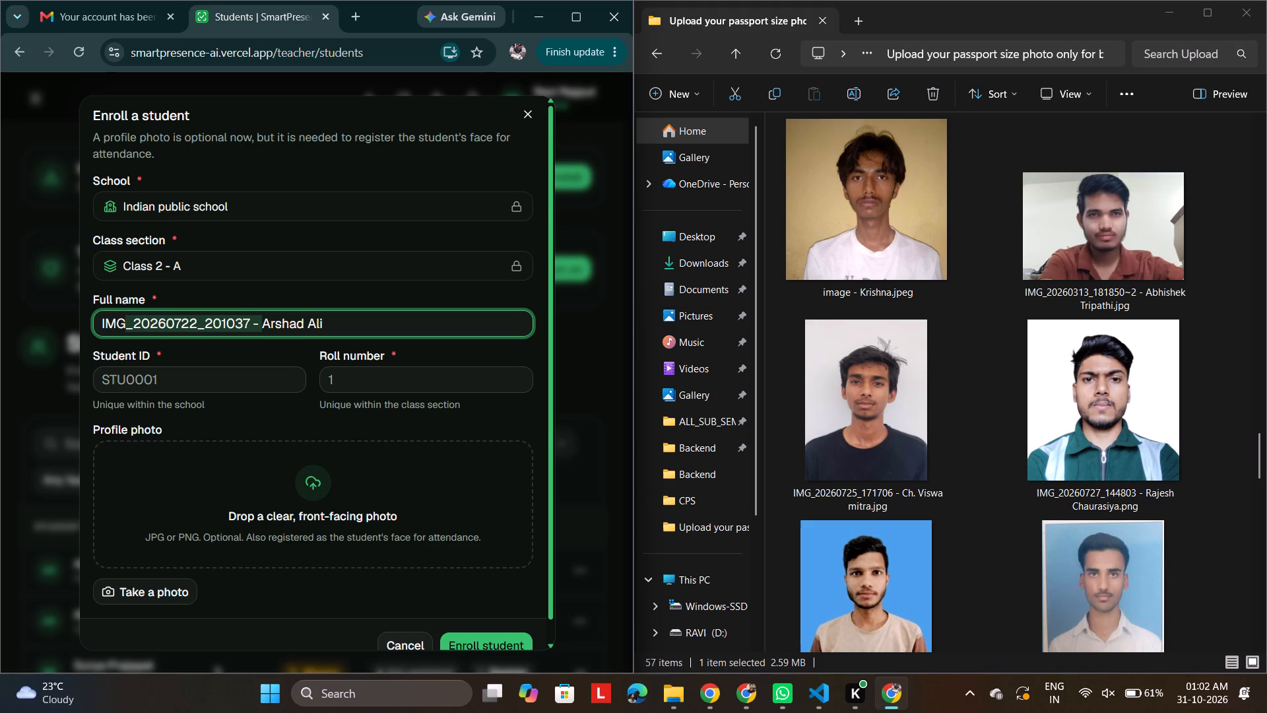
pyautogui.moveTo(122, 329); pyautogui.dragTo(99, 327)
pyautogui.press('BackSpace')
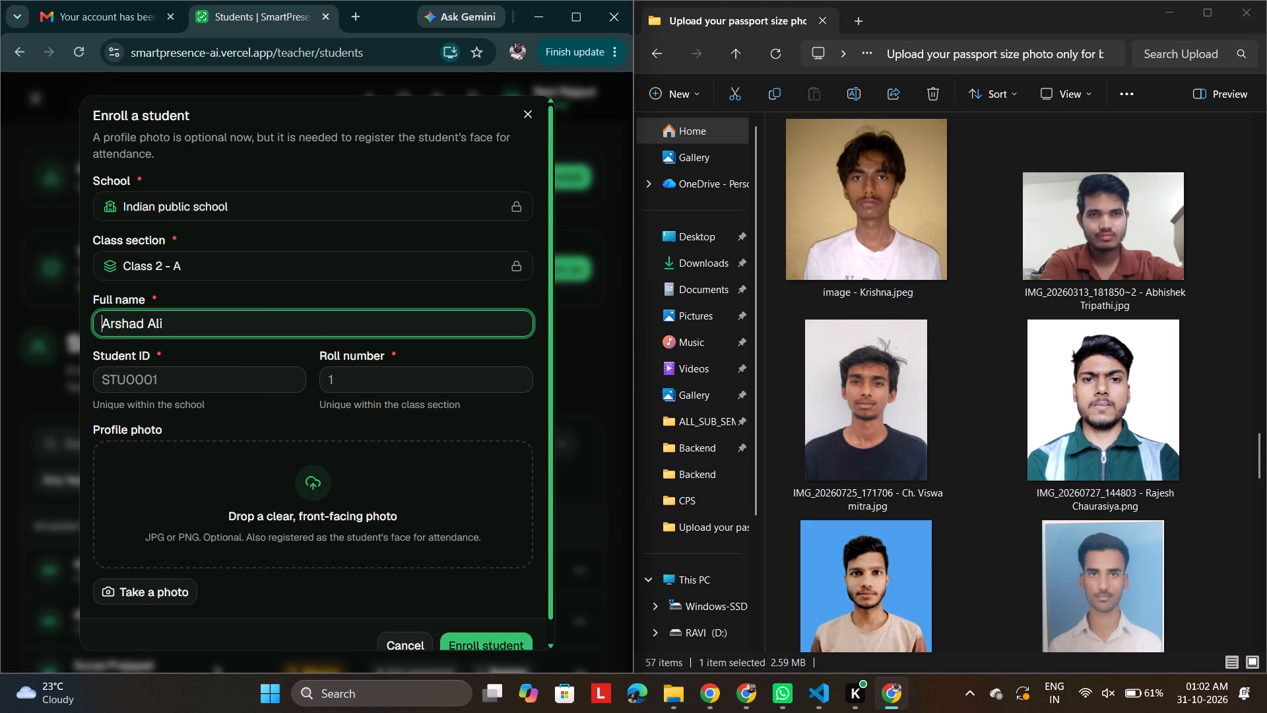
# Set the student ID to STU037 and roll number to 37, and enroll the thirty-seventh student without a photo.
pyautogui.click(144, 371)
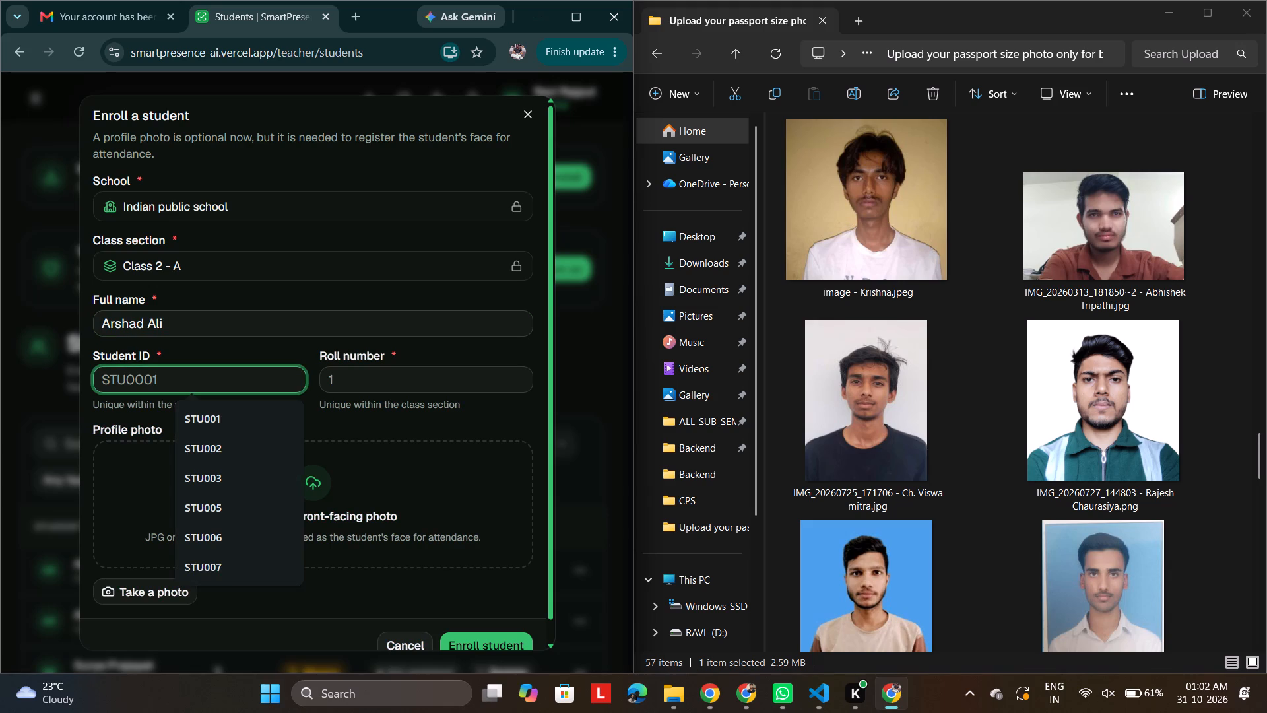
pyautogui.click(201, 412)
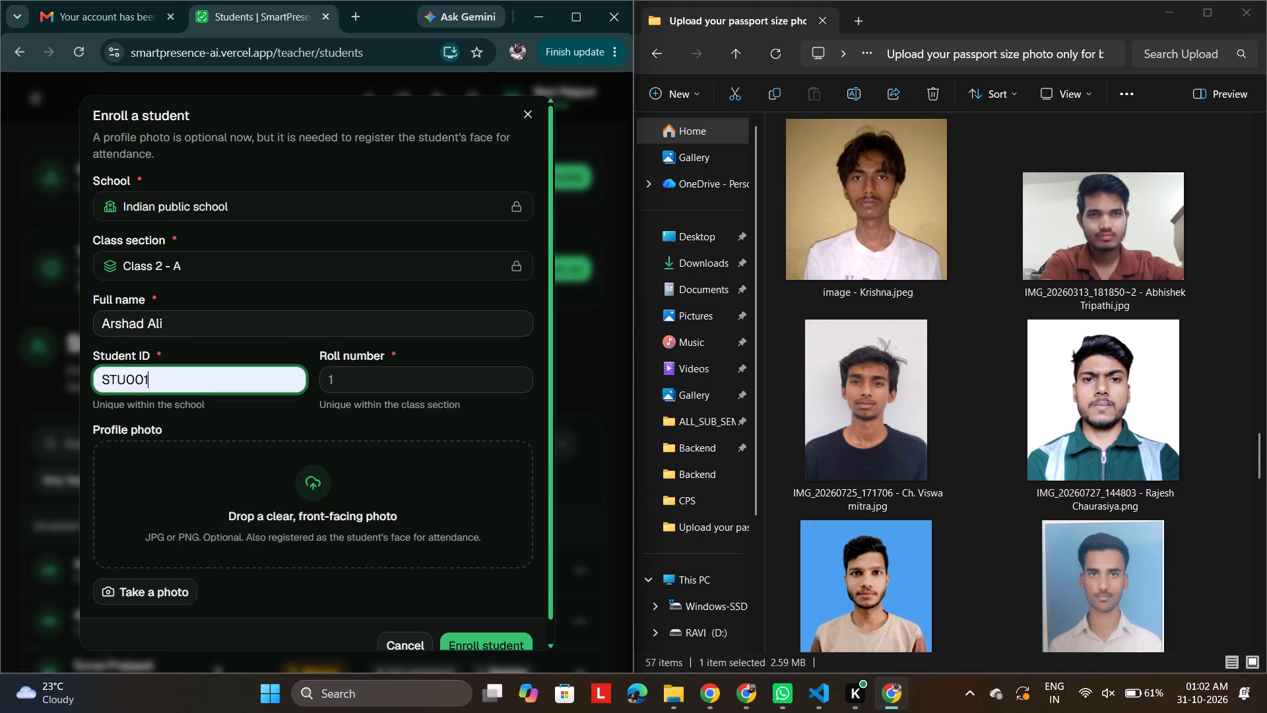
pyautogui.press('BackSpace')
pyautogui.press('BackSpace')
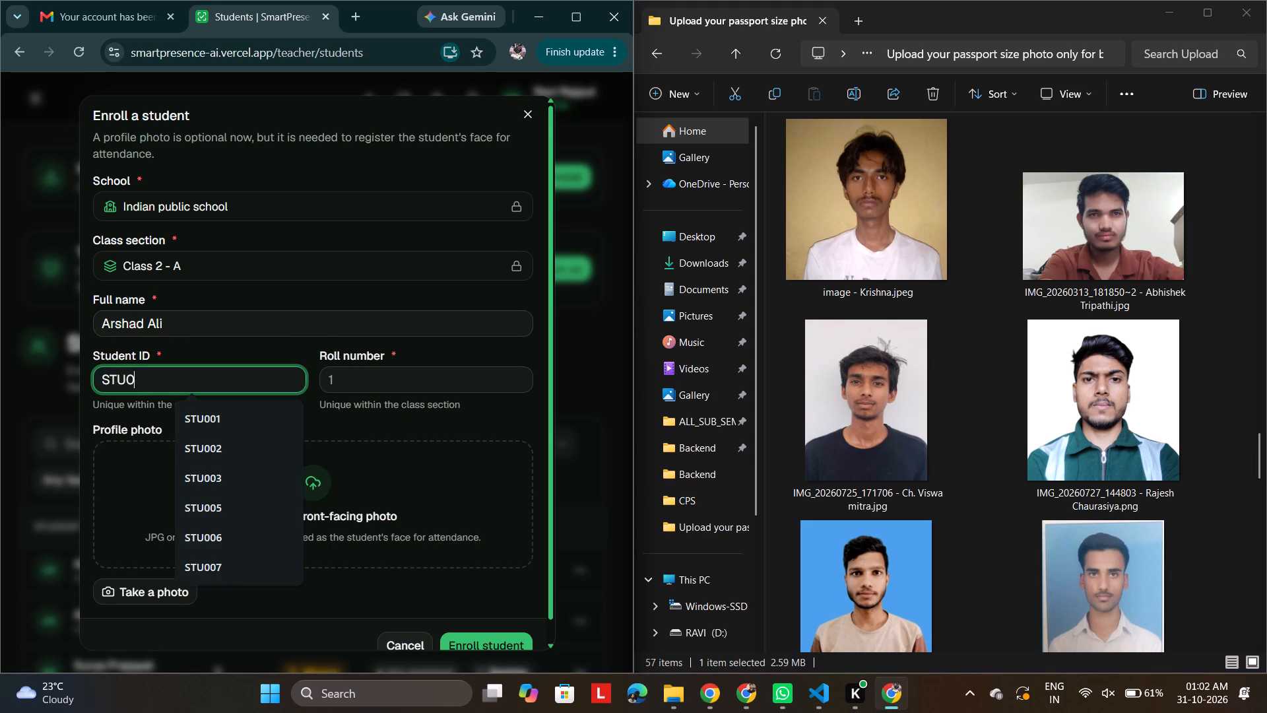
pyautogui.write('37')
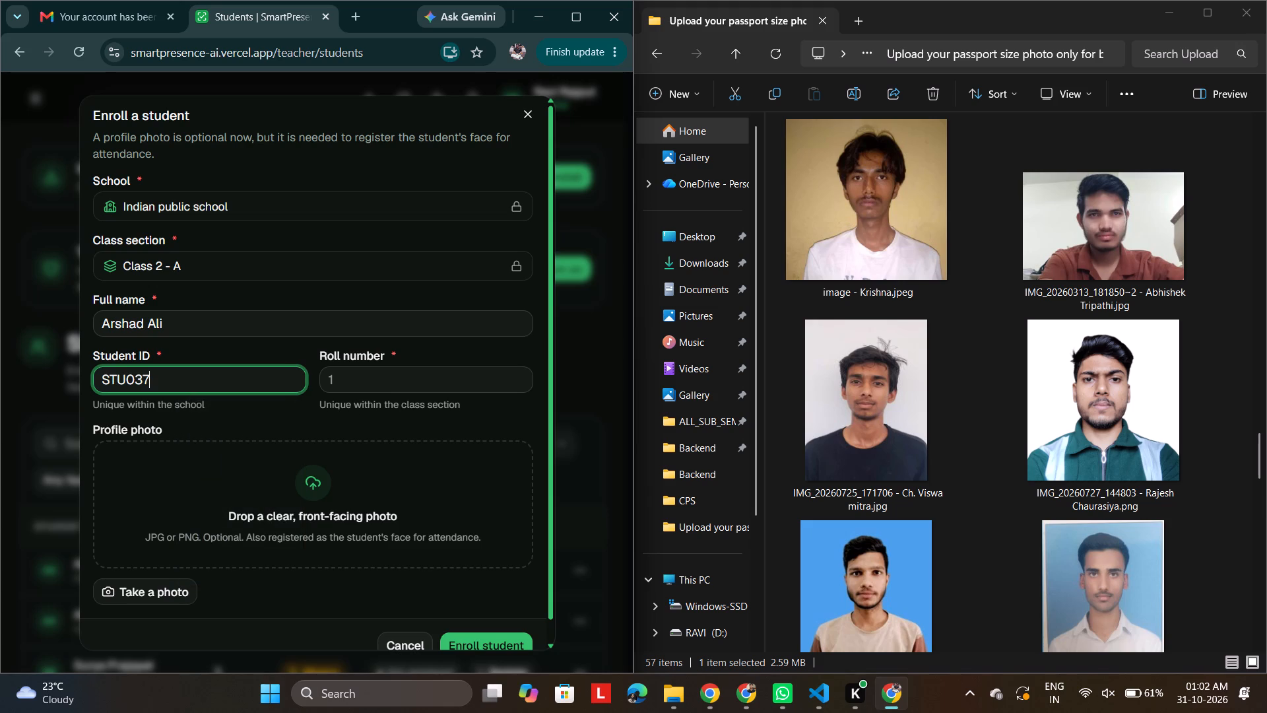
pyautogui.click(359, 388)
pyautogui.write('37')
pyautogui.press('Return')
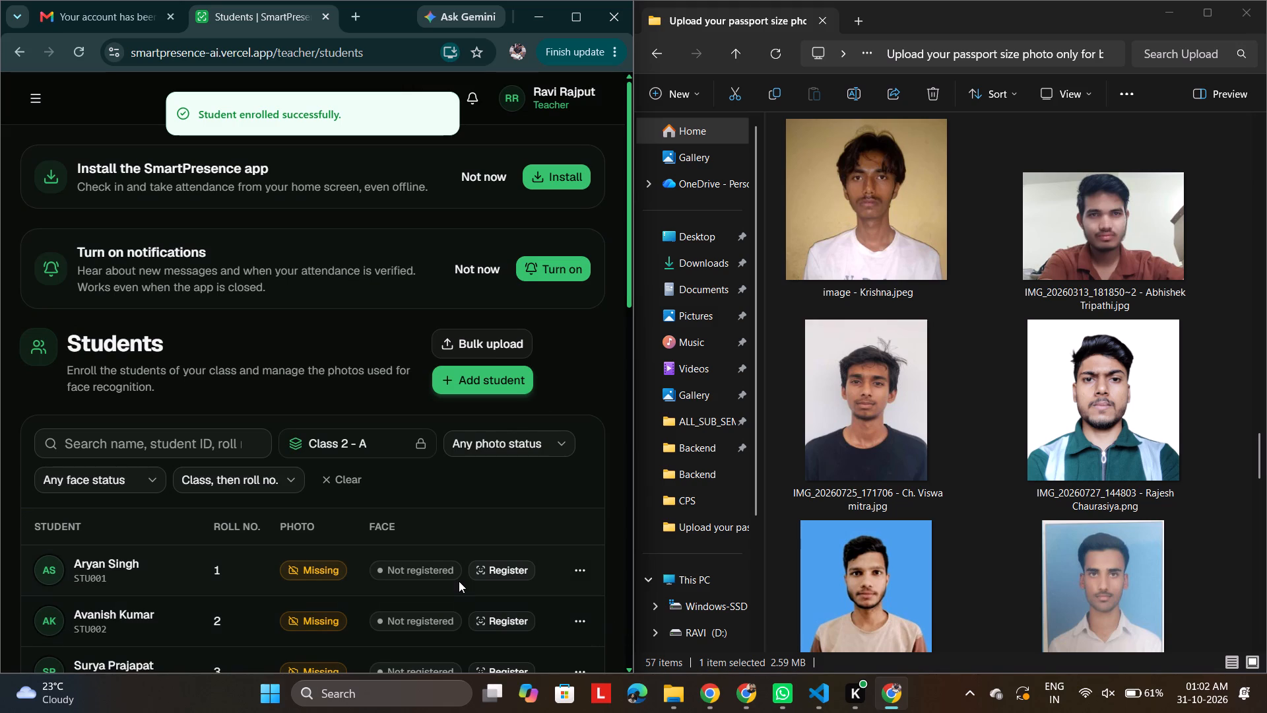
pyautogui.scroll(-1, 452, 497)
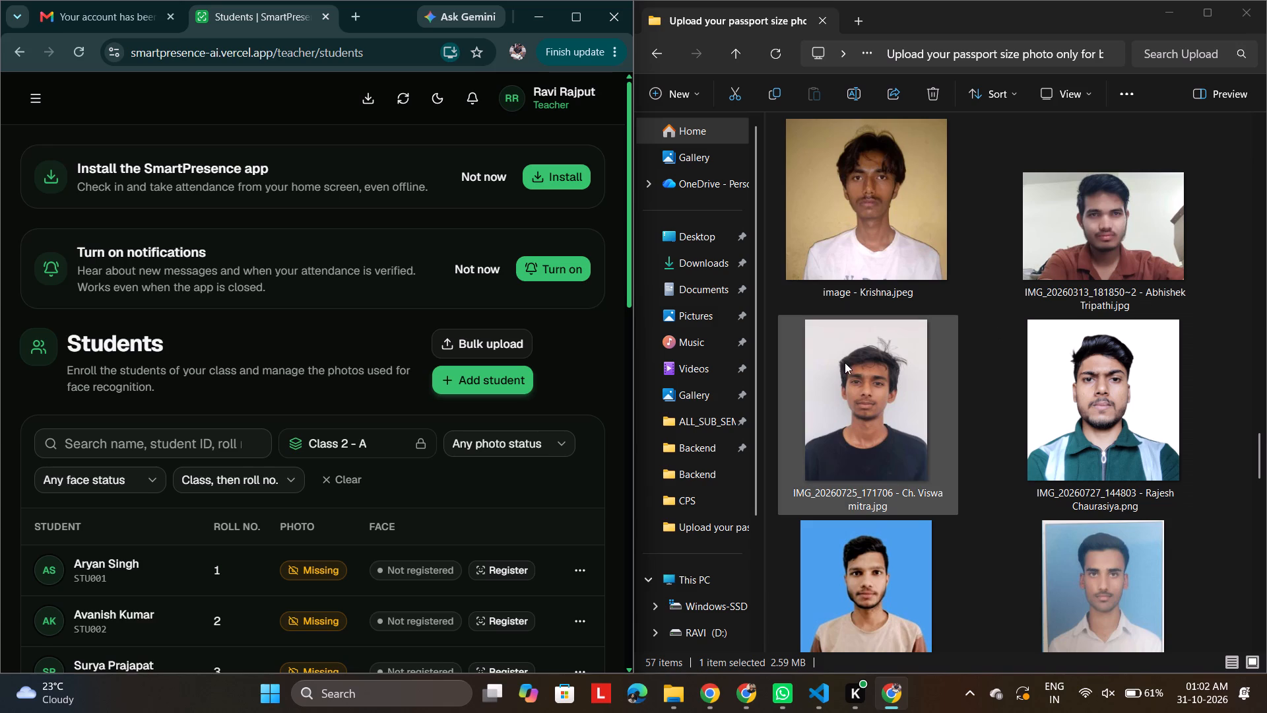
# Review the names, student IDs and roll numbers on the first page of the Class 2 - A student list.
pyautogui.scroll(-4, 466, 531)
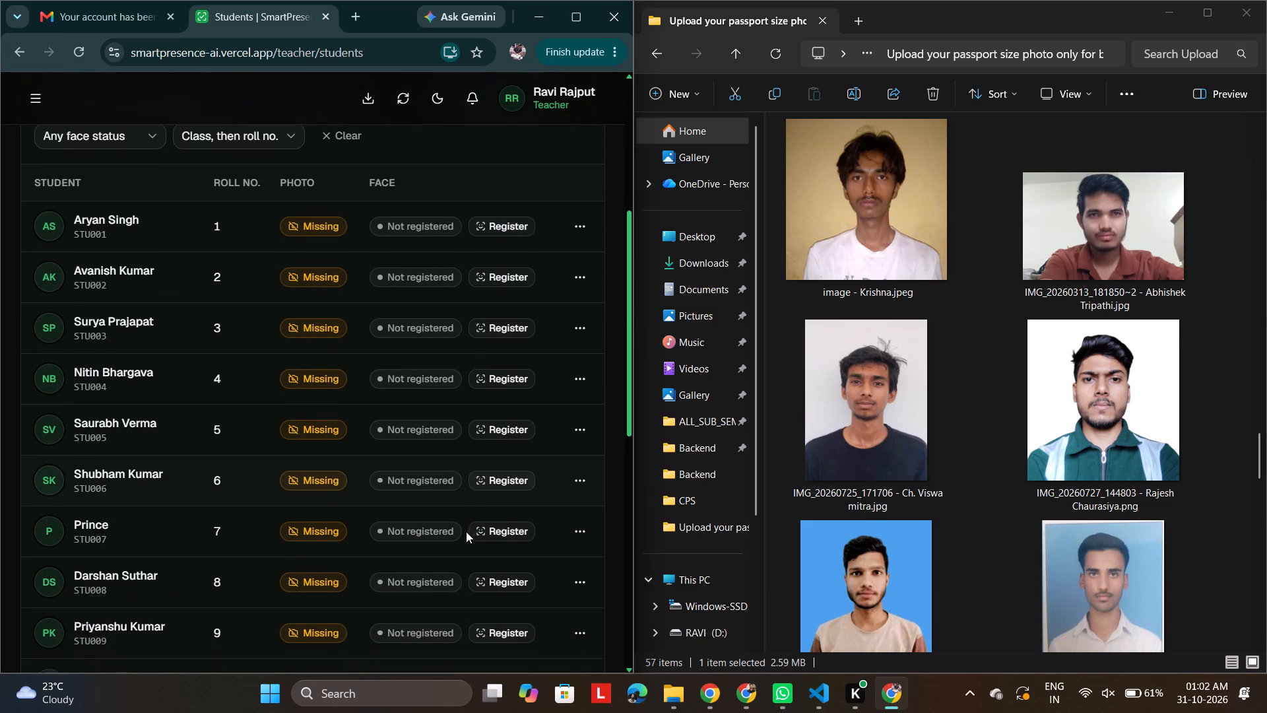
pyautogui.scroll(-6, 466, 531)
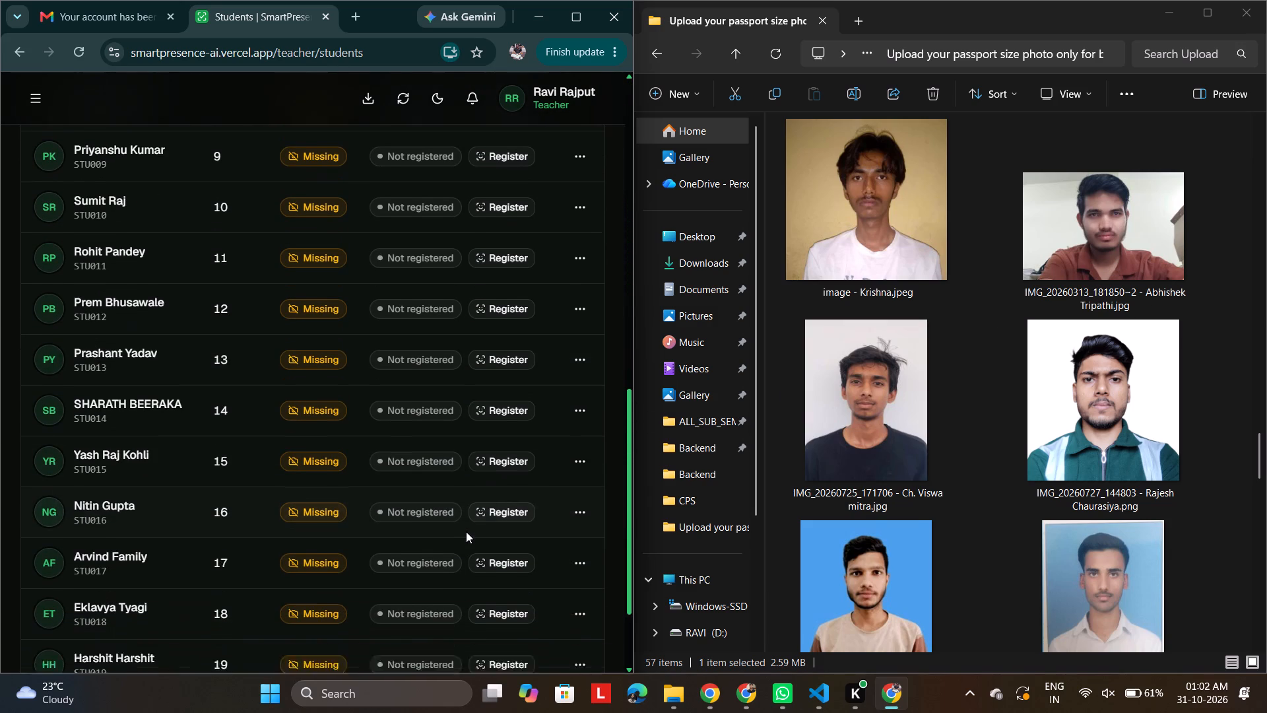
pyautogui.scroll(-2, 466, 531)
pyautogui.scroll(1, 466, 531)
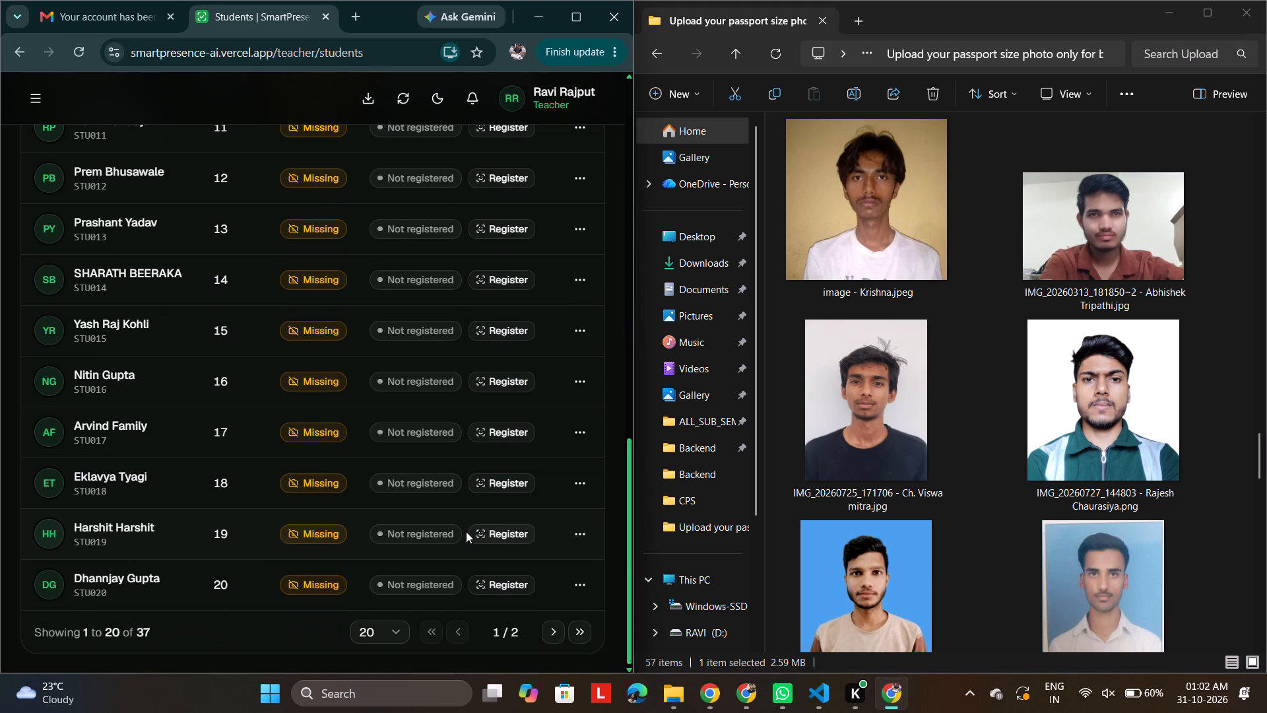
pyautogui.scroll(3, 466, 531)
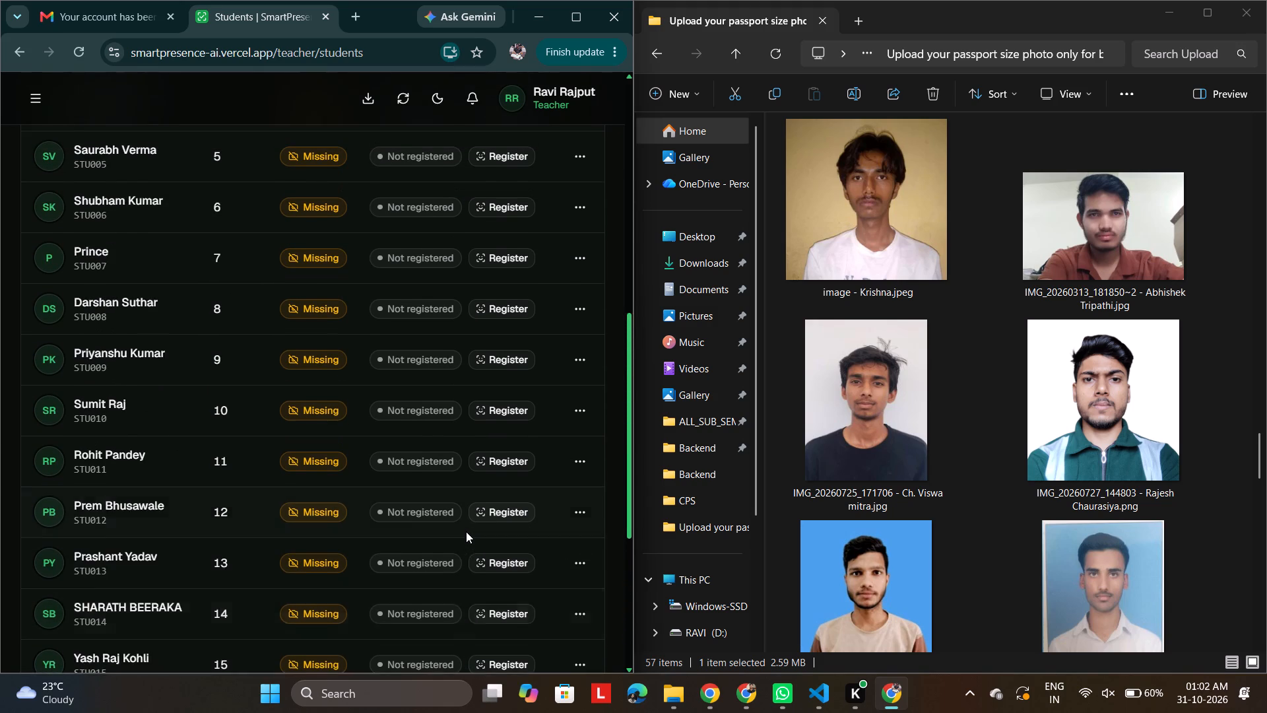
pyautogui.scroll(2, 466, 531)
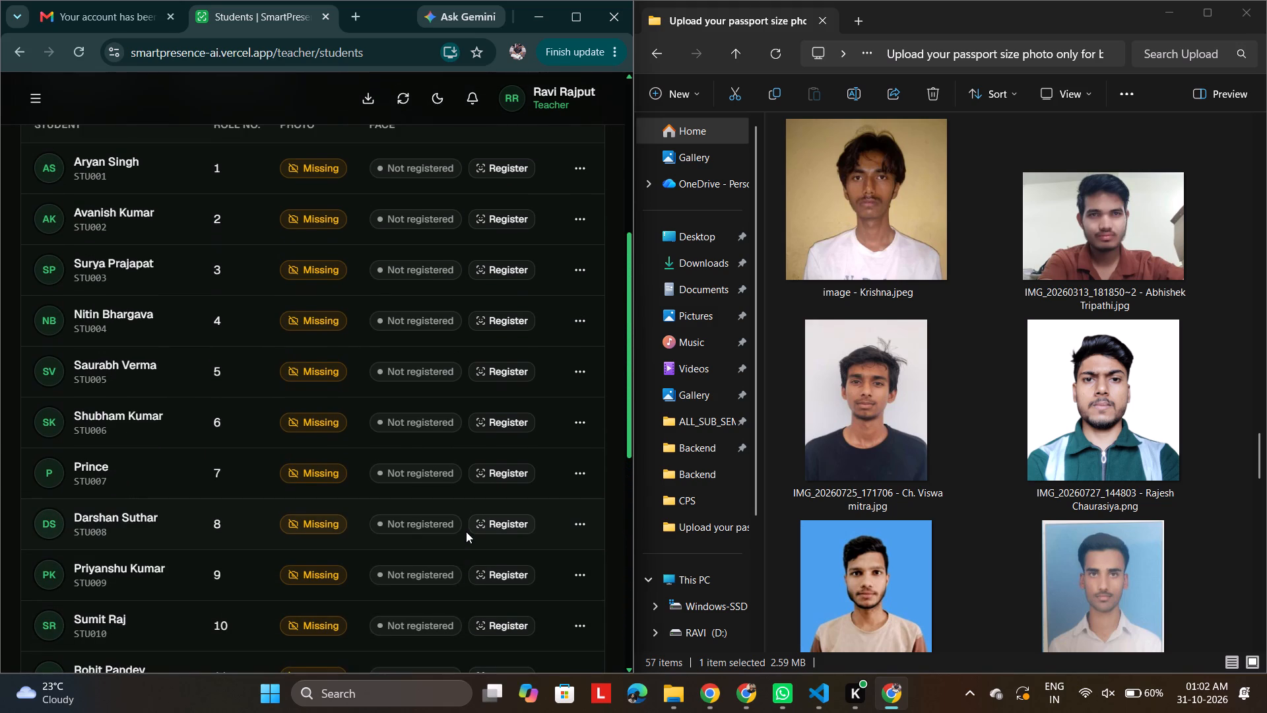
pyautogui.scroll(-4, 466, 531)
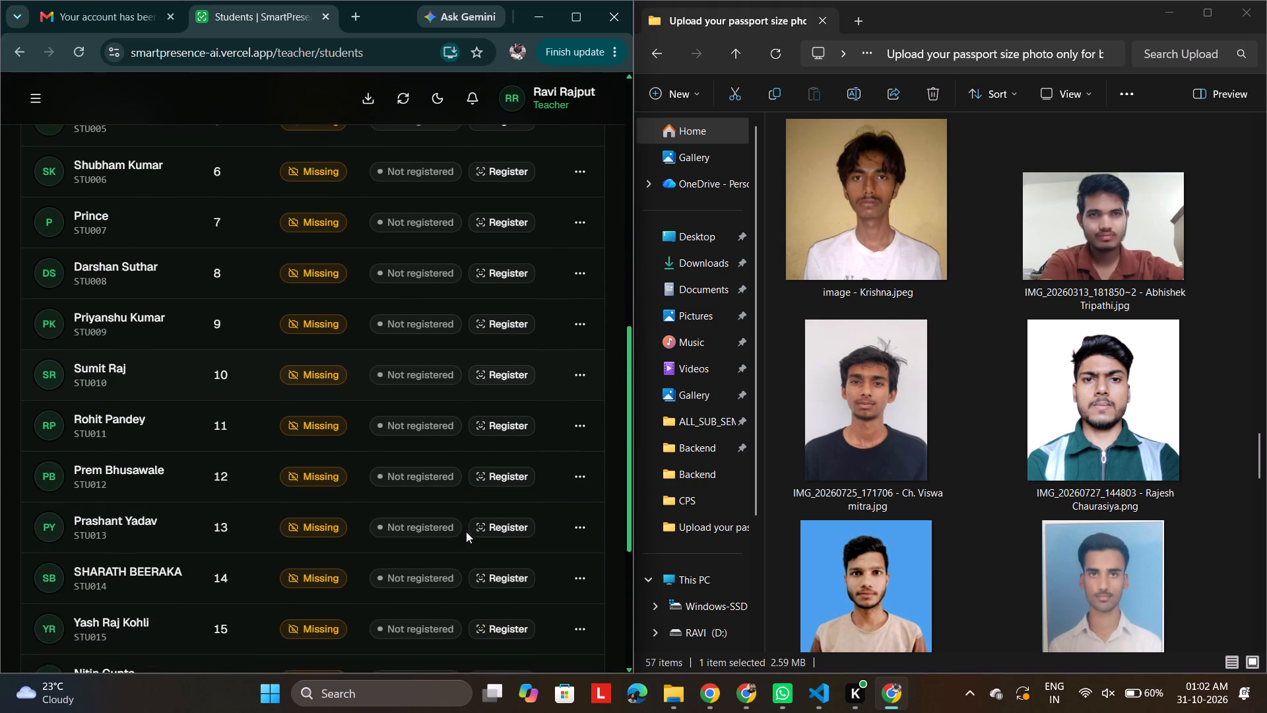
pyautogui.scroll(-4, 466, 531)
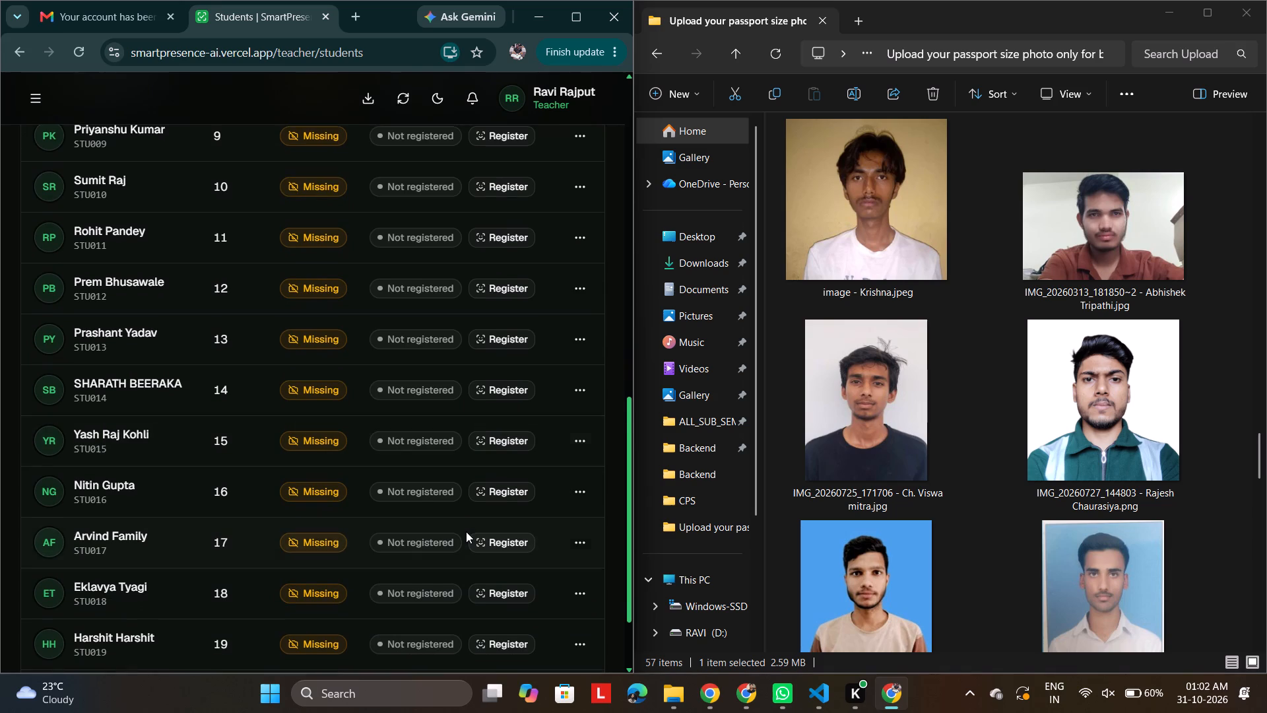
pyautogui.scroll(-2, 466, 531)
# Compare the photo file names in the upload folder with the students on the first page of the list.
pyautogui.scroll(1, 952, 348)
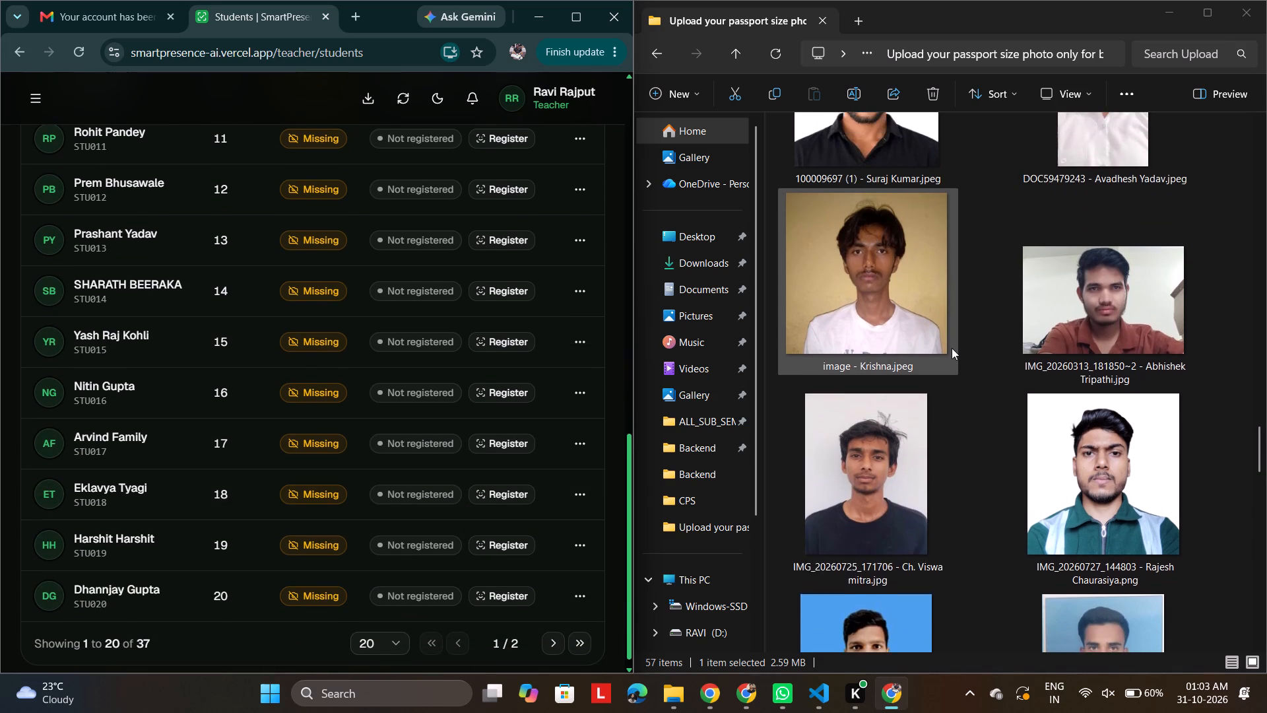
pyautogui.scroll(2, 952, 348)
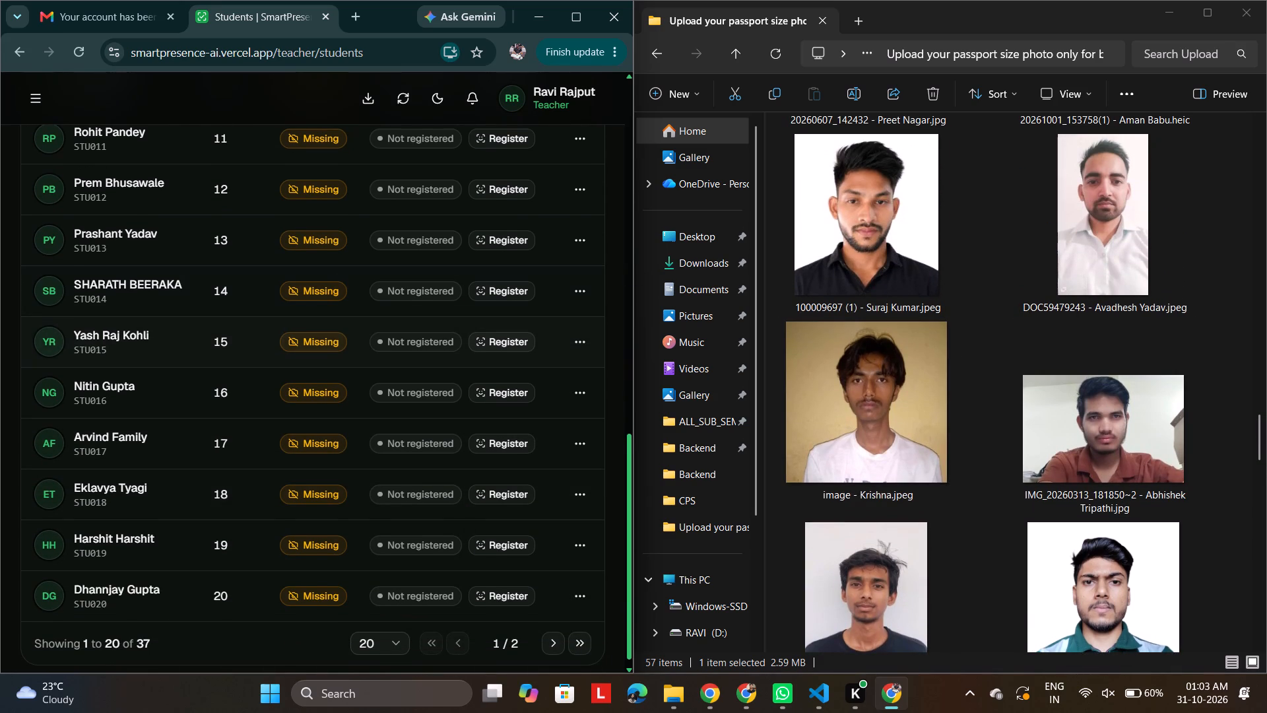
pyautogui.scroll(4, 323, 336)
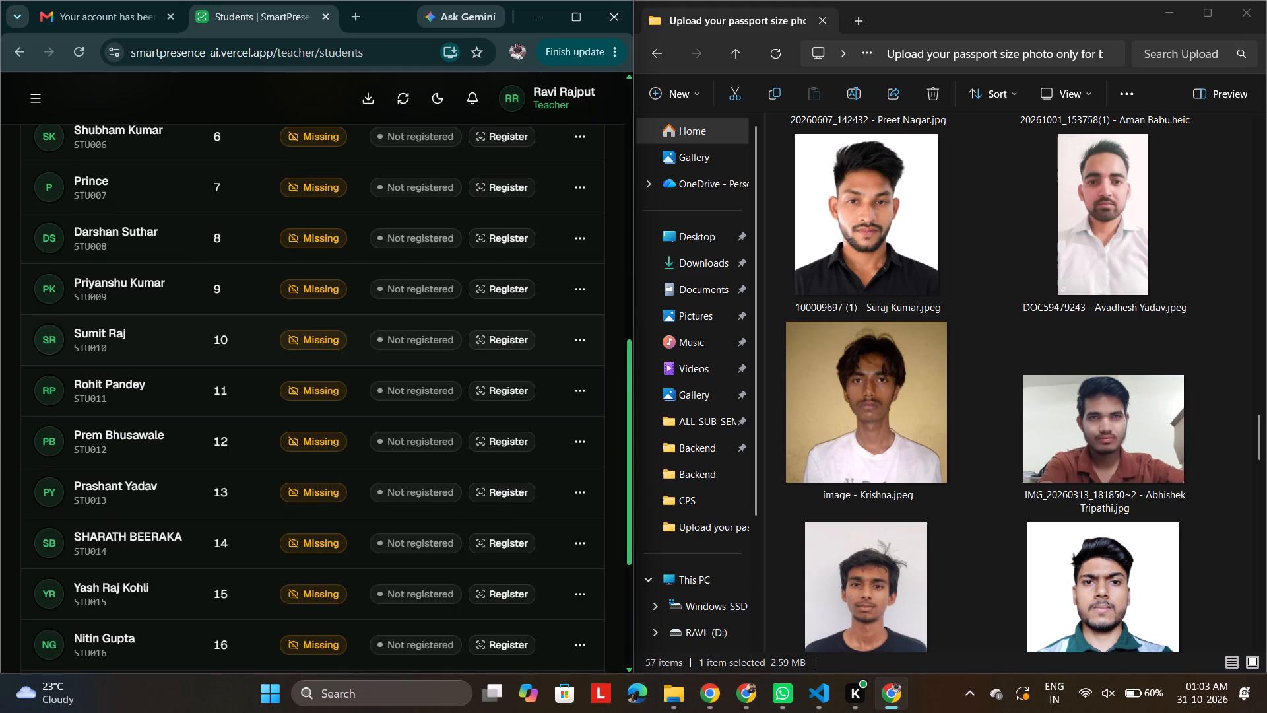
pyautogui.scroll(4, 323, 336)
pyautogui.scroll(-5, 323, 336)
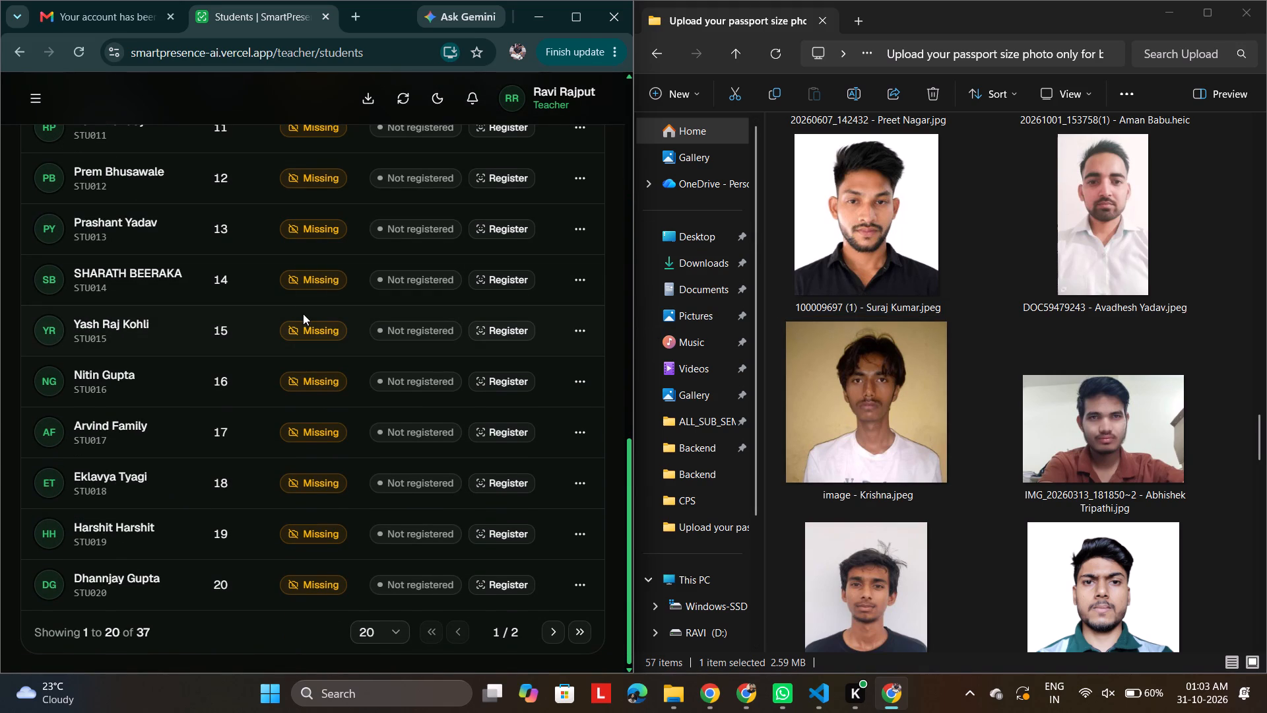
pyautogui.scroll(2, 303, 314)
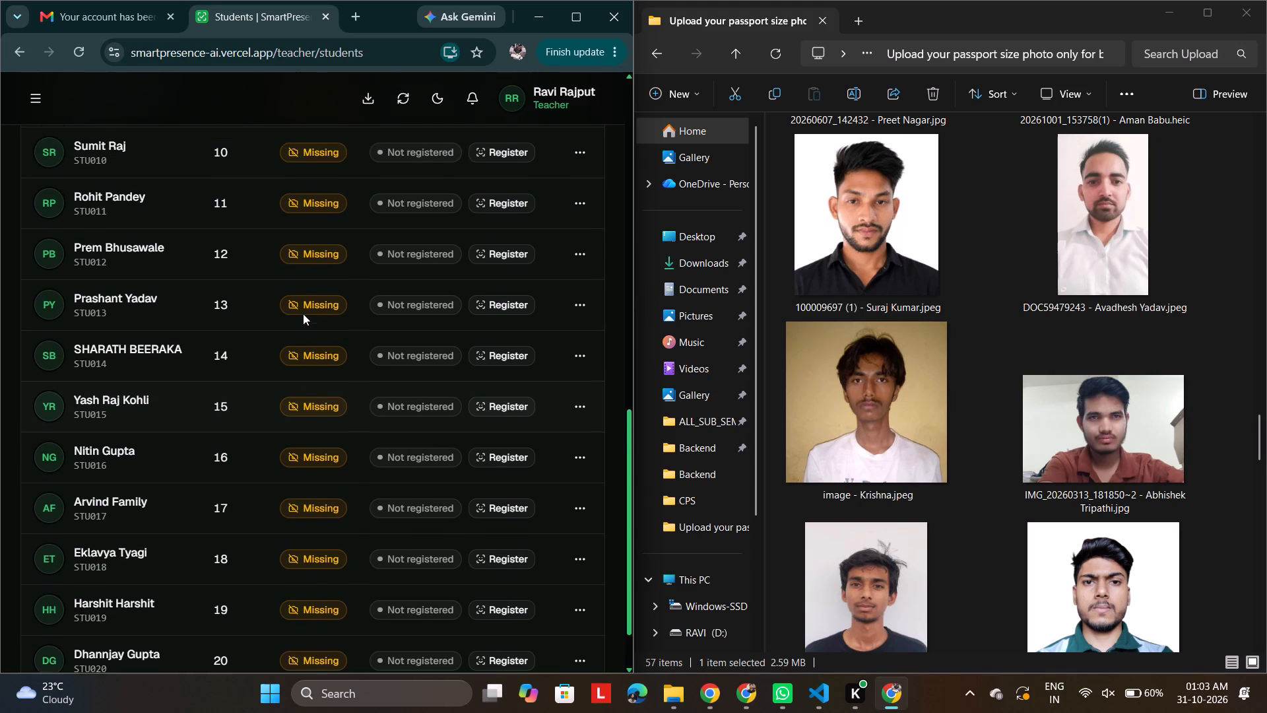
pyautogui.scroll(6, 303, 314)
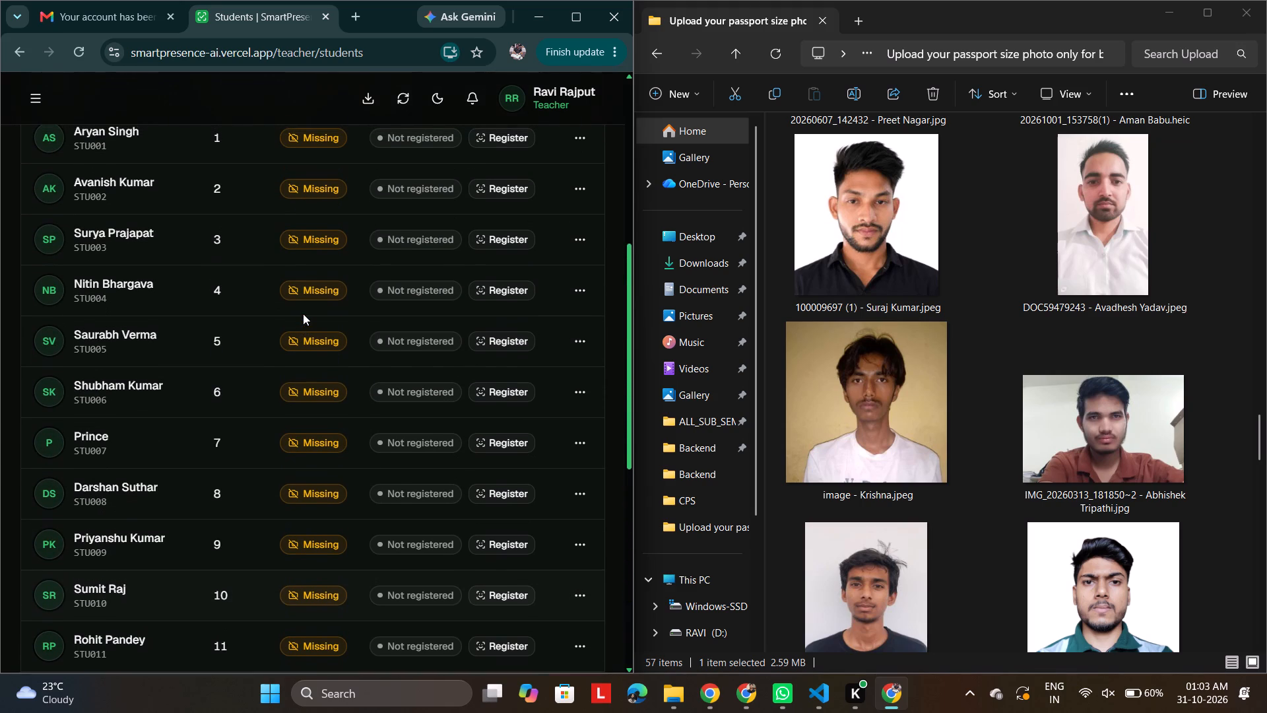
pyautogui.scroll(1, 303, 314)
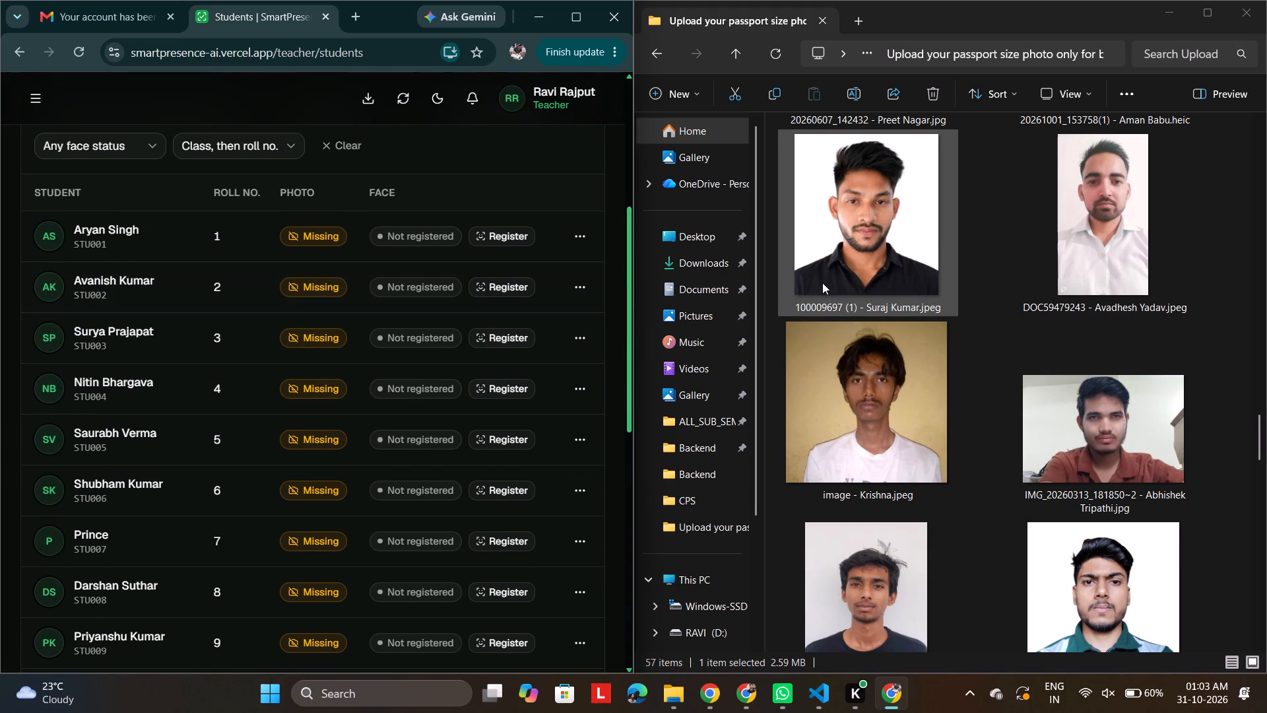
pyautogui.scroll(2, 822, 283)
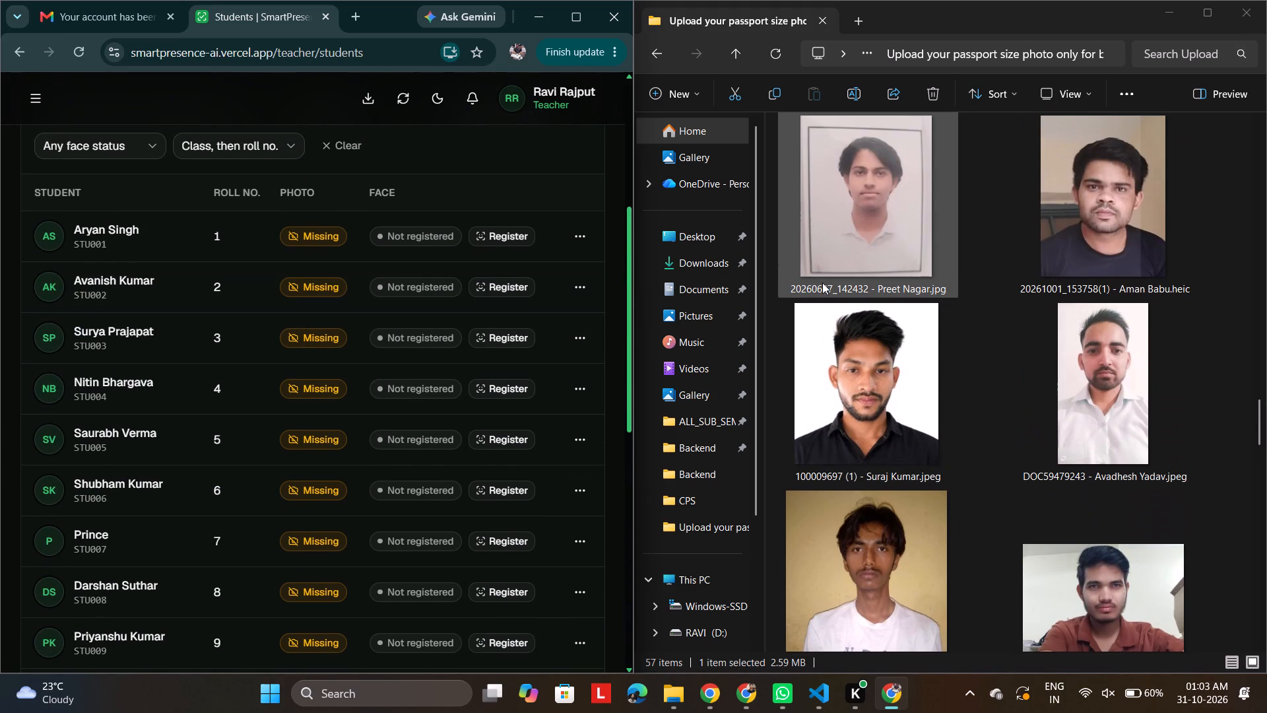
pyautogui.scroll(-2, 495, 333)
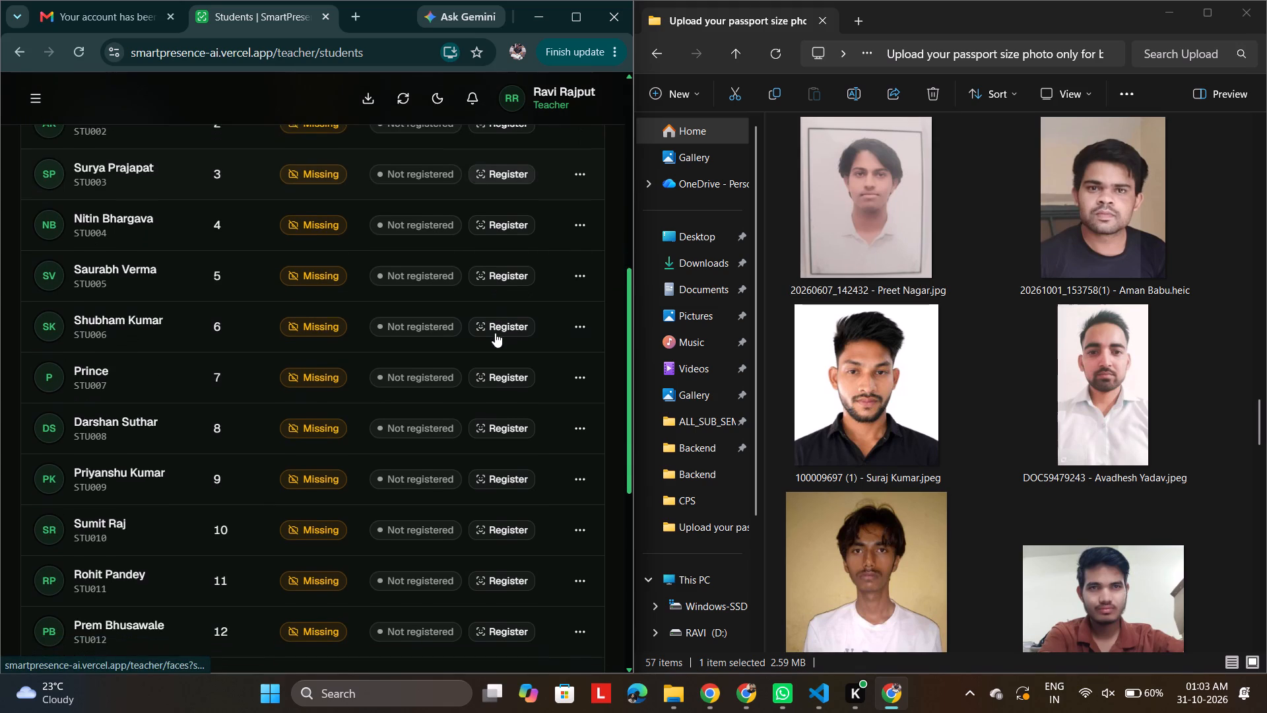
pyautogui.scroll(-3, 495, 333)
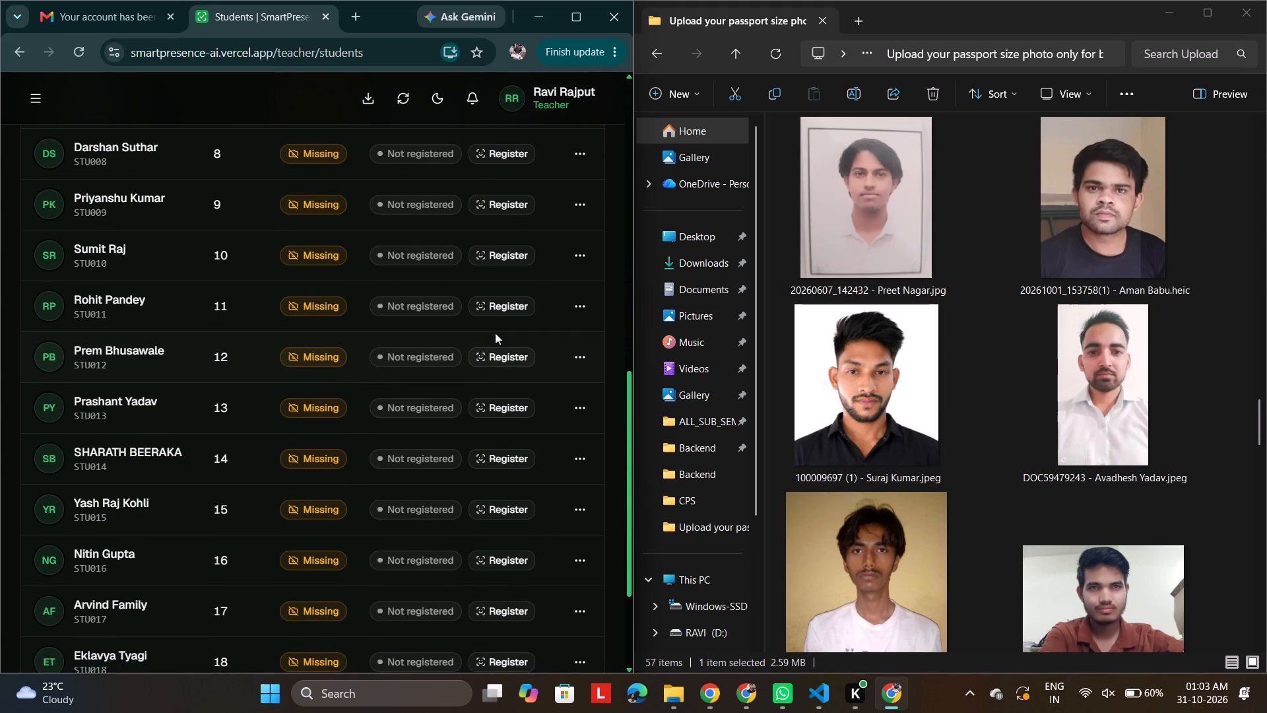
# Search the student list page for "preet", and clear the search text.
pyautogui.hotkey('ctrl', 'f')
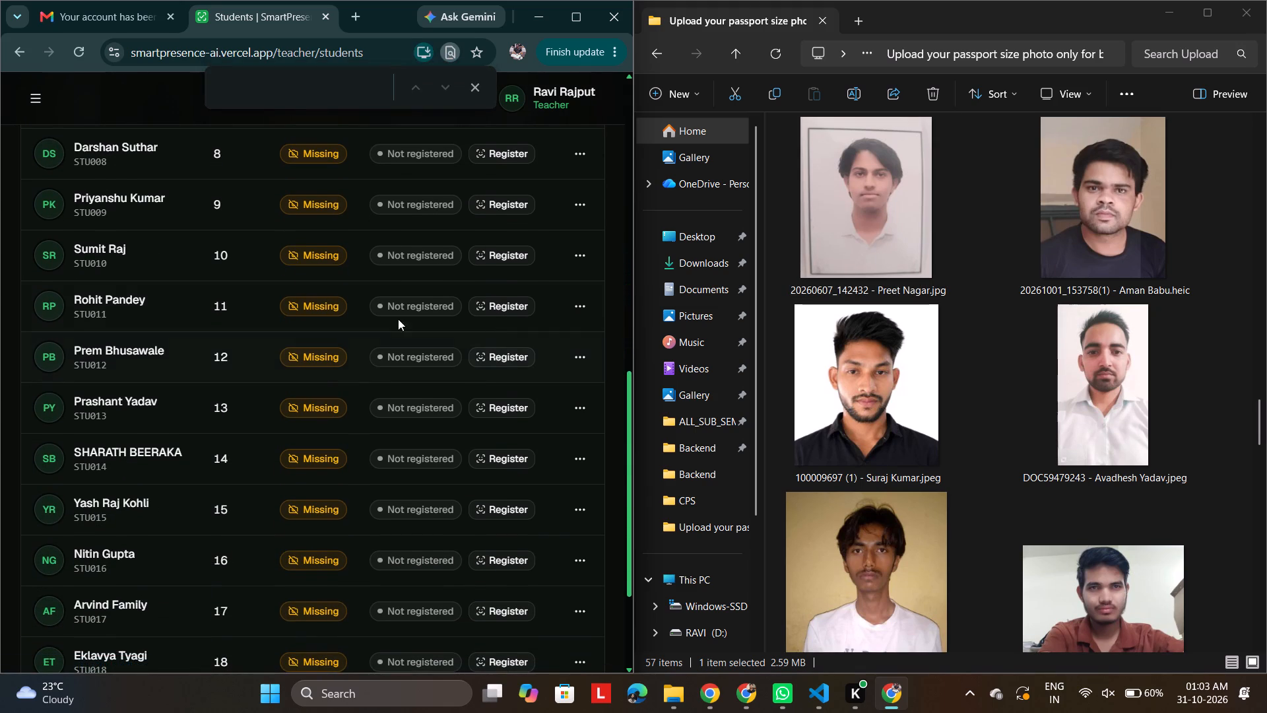
pyautogui.write('preet')
pyautogui.press('BackSpace')
pyautogui.press('BackSpace')
pyautogui.press('BackSpace')
pyautogui.press('BackSpace')
pyautogui.press('BackSpace')
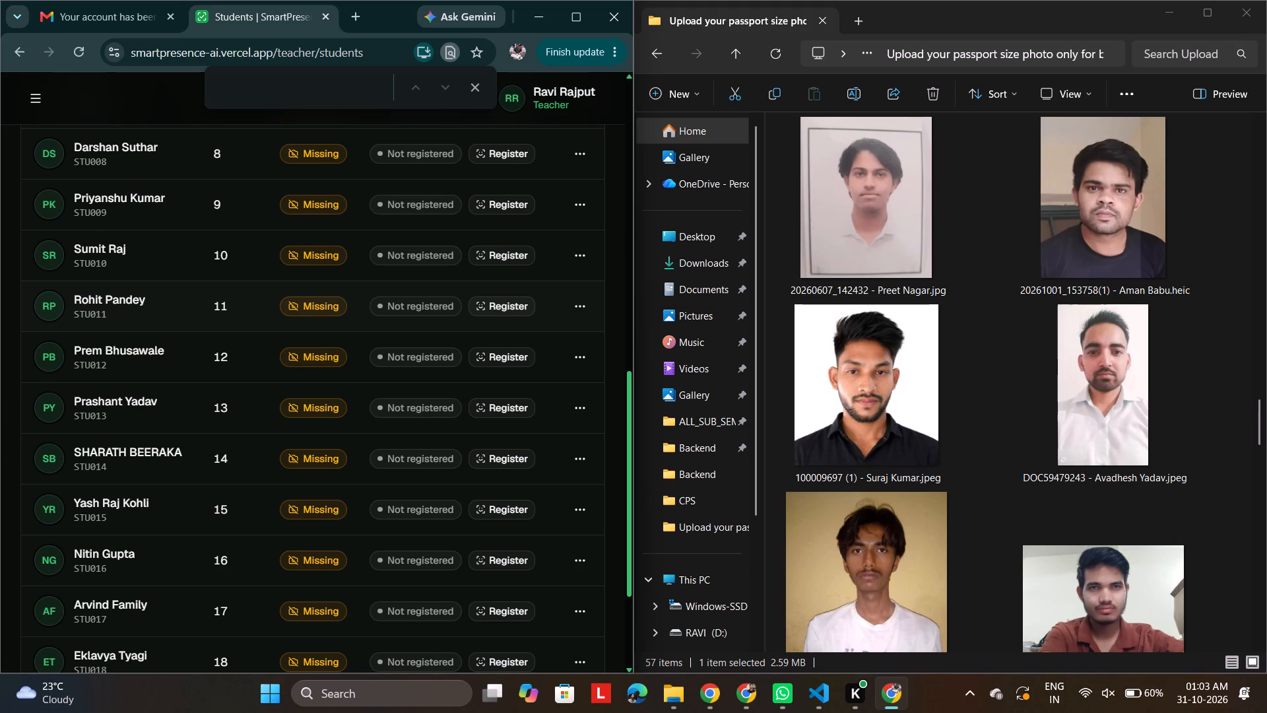
# Search the student list page for "aman", and clear the search text.
pyautogui.write('aman')
pyautogui.press('BackSpace')
pyautogui.press('BackSpace')
pyautogui.press('BackSpace')
pyautogui.press('BackSpace')
# Find earlier photo names in the folder and search the student list page for "uday", trying both lowercase and capitalised spelling.
pyautogui.scroll(5, 947, 366)
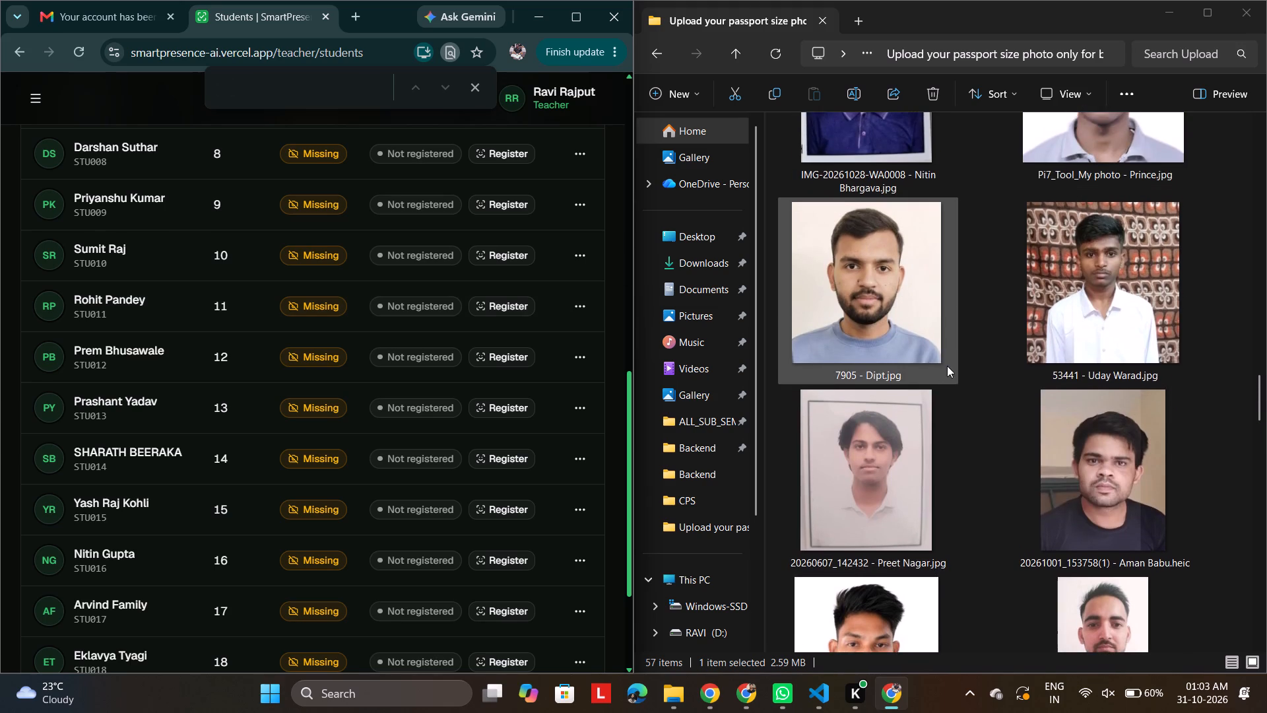
pyautogui.scroll(1, 947, 366)
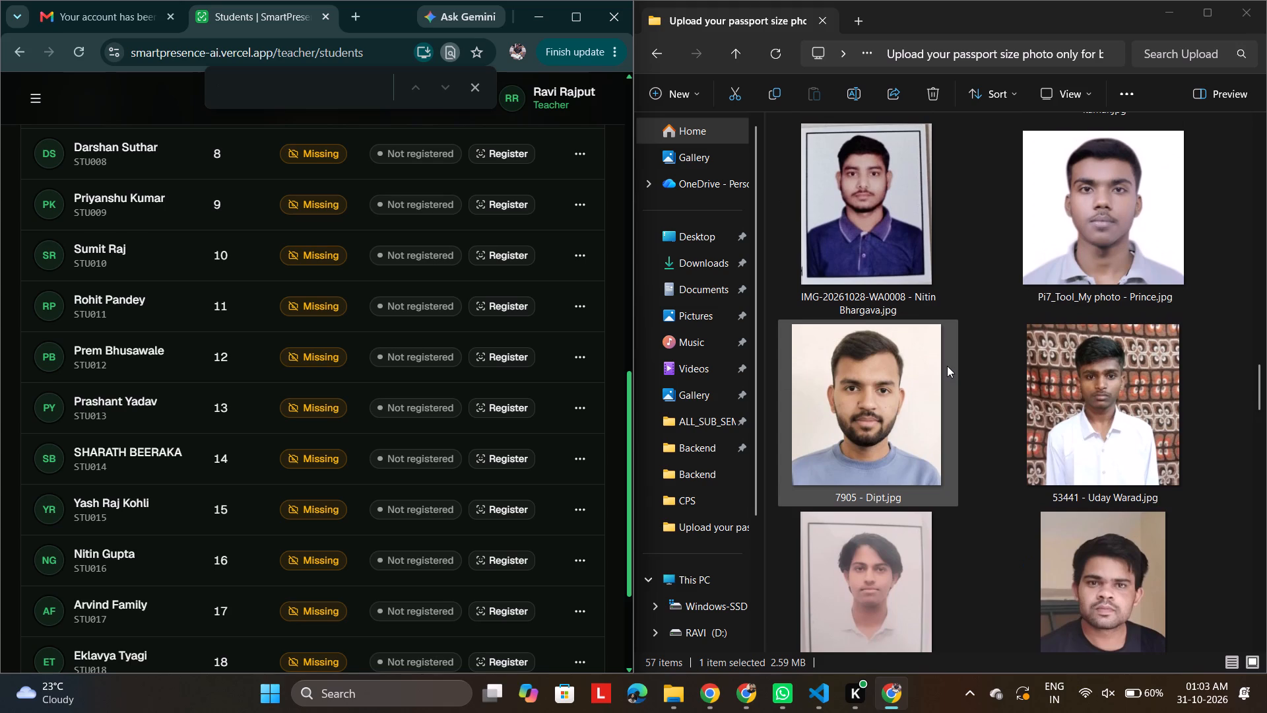
pyautogui.write('uday')
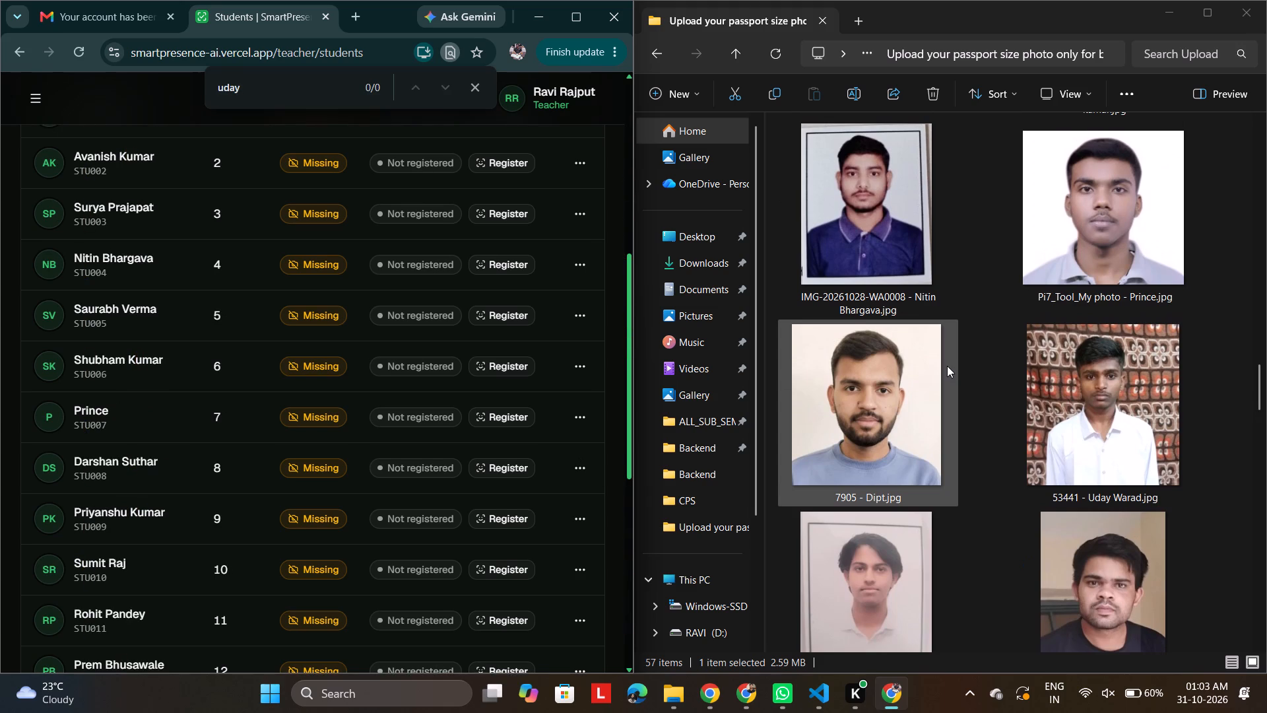
pyautogui.press('BackSpace')
pyautogui.press('BackSpace')
pyautogui.press('BackSpace')
pyautogui.press('BackSpace')
pyautogui.hotkey('shift', 'u')
pyautogui.write('day')
pyautogui.press('BackSpace')
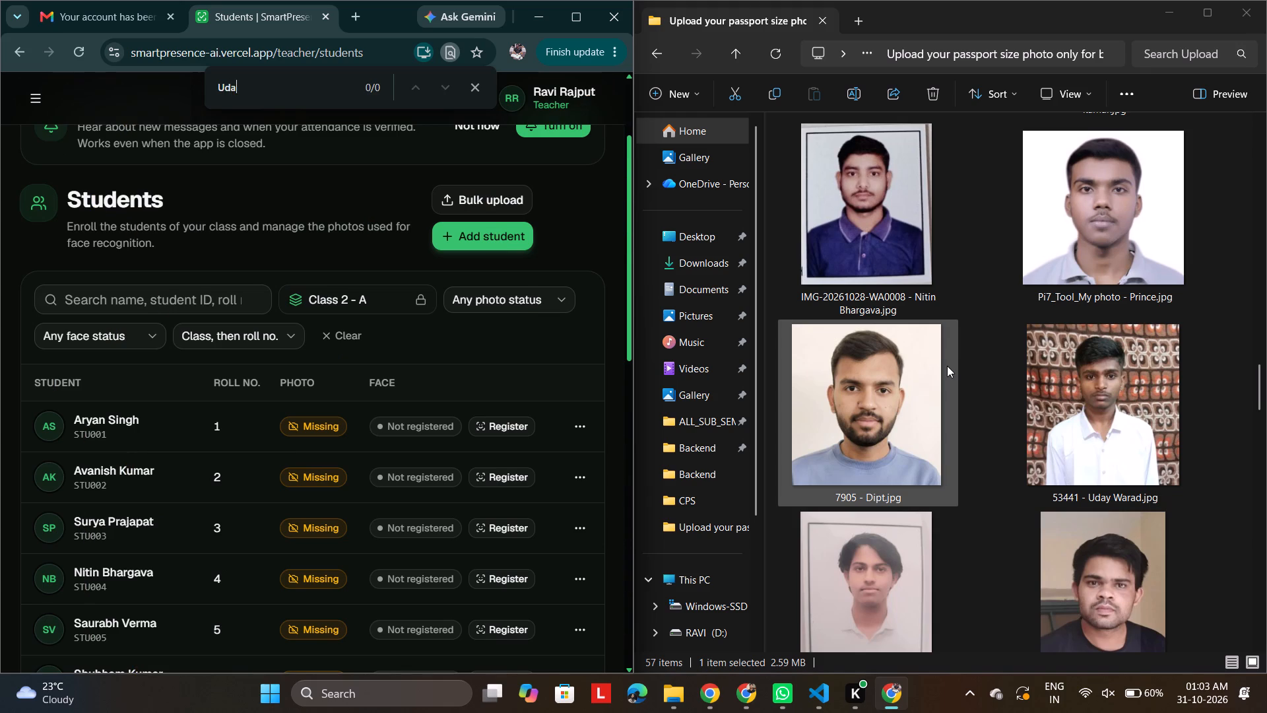
pyautogui.press('BackSpace')
pyautogui.press('BackSpace')
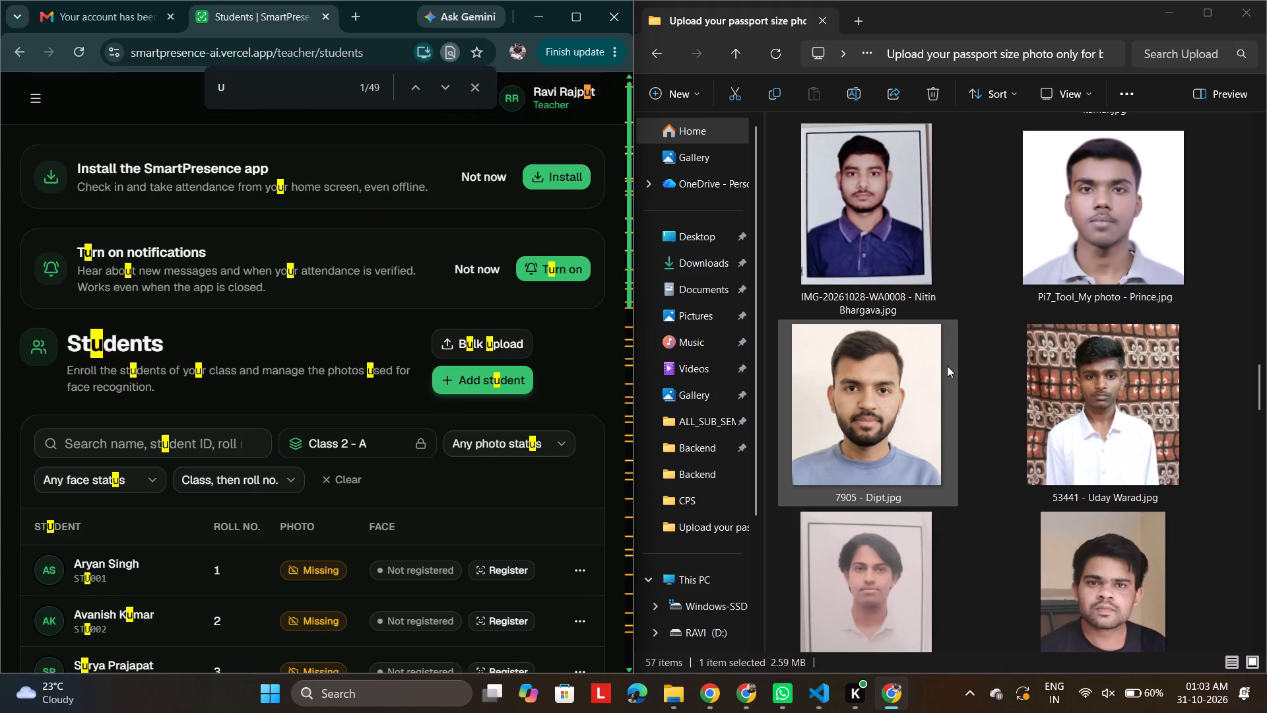
pyautogui.press('BackSpace')
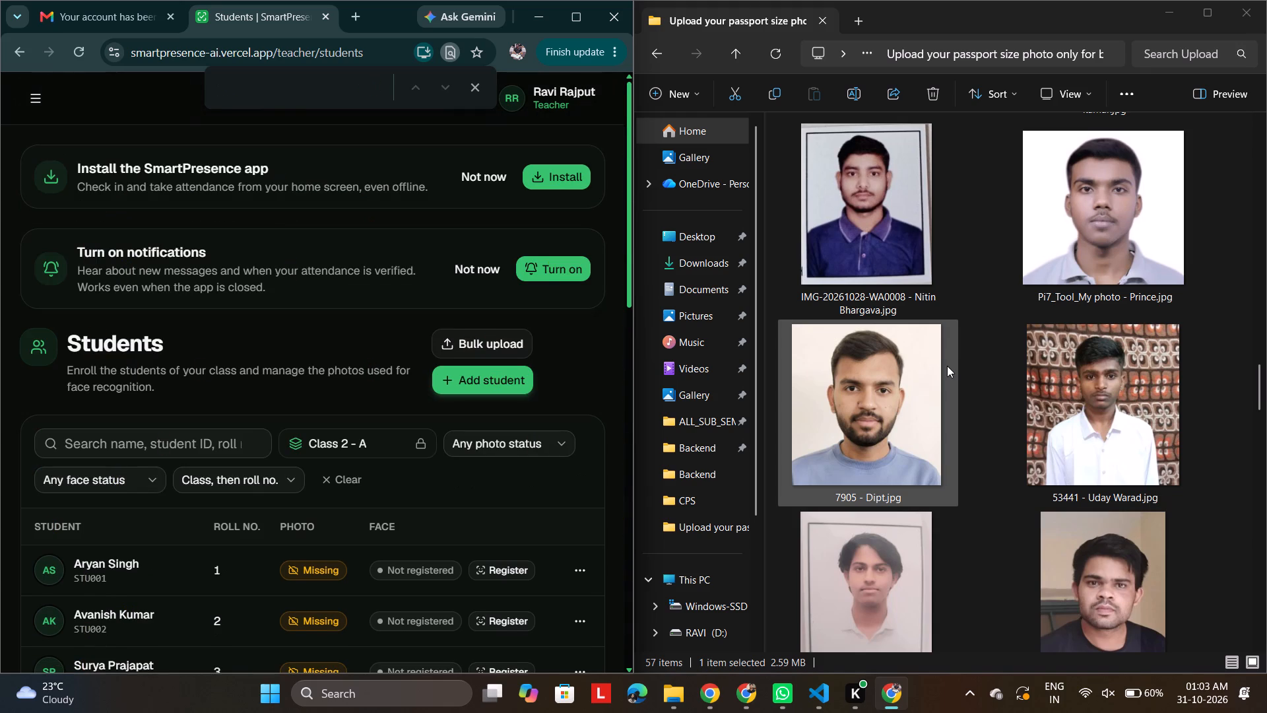
# Go to the second page of the student list and compare its entries with the photo file names in the folder.
pyautogui.scroll(-1, 487, 574)
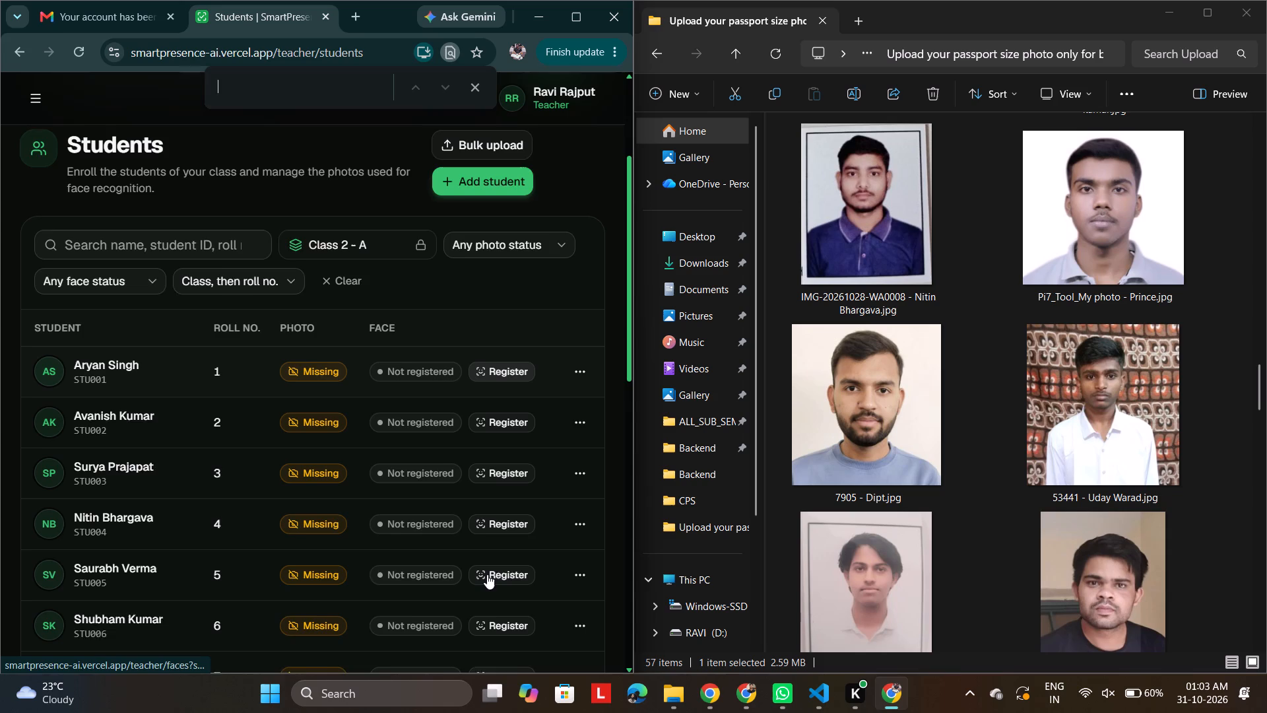
pyautogui.scroll(-7, 487, 574)
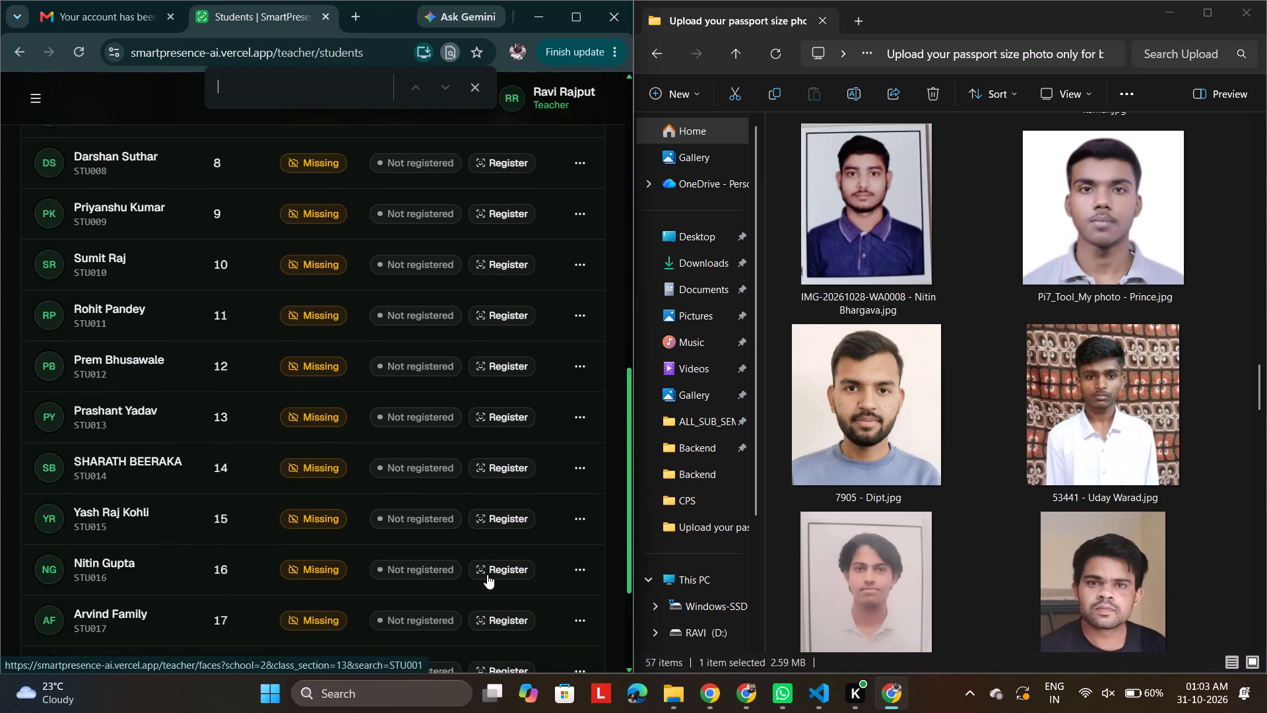
pyautogui.scroll(-2, 487, 574)
pyautogui.scroll(-1, 256, 573)
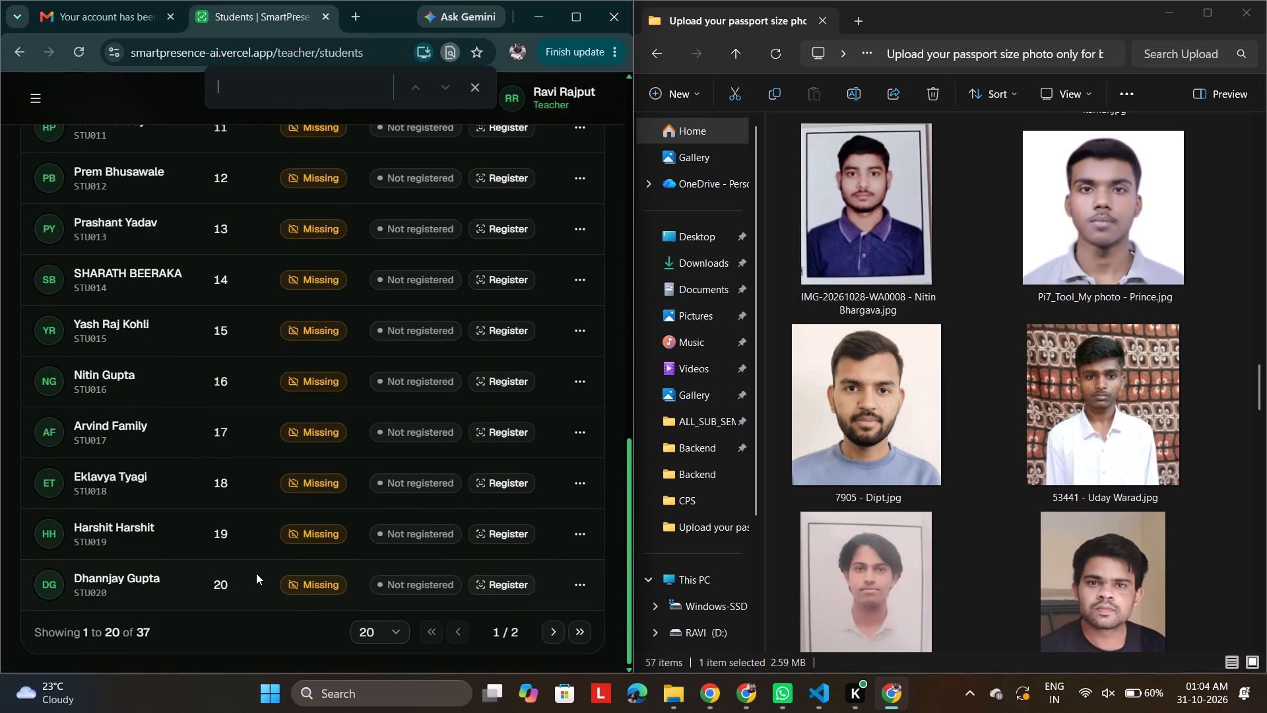
pyautogui.click(555, 632)
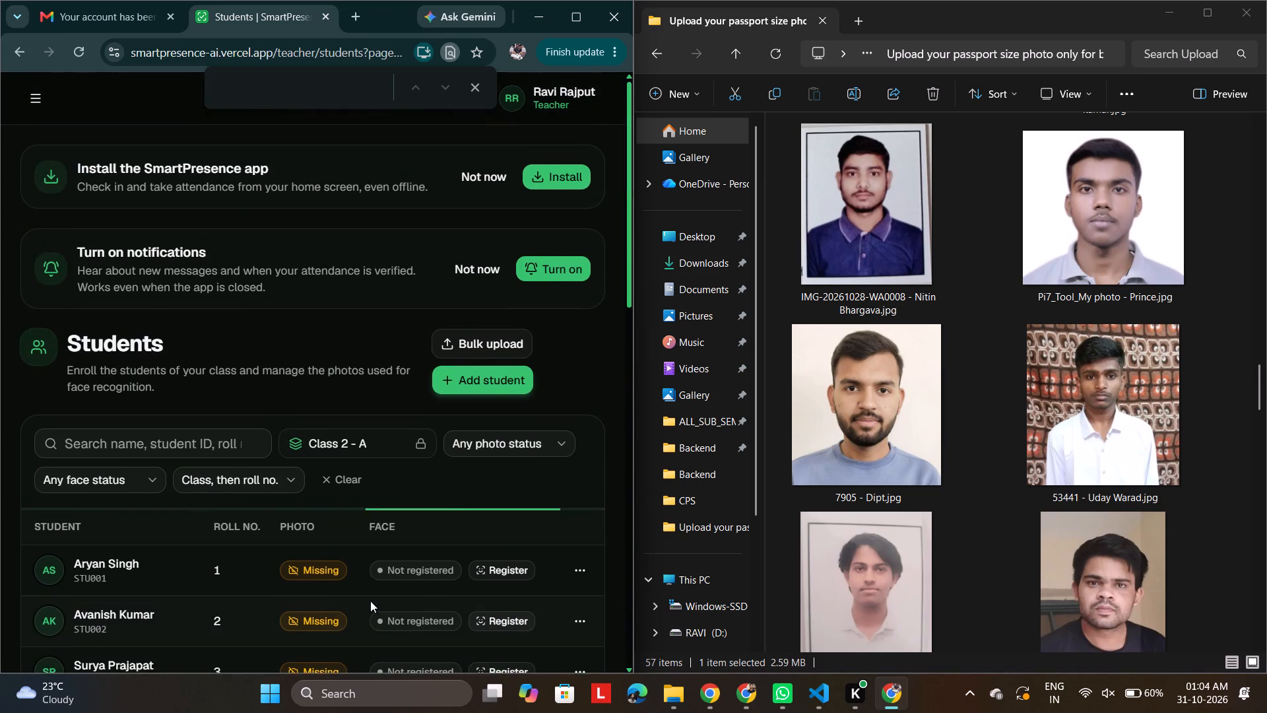
pyautogui.scroll(-3, 370, 601)
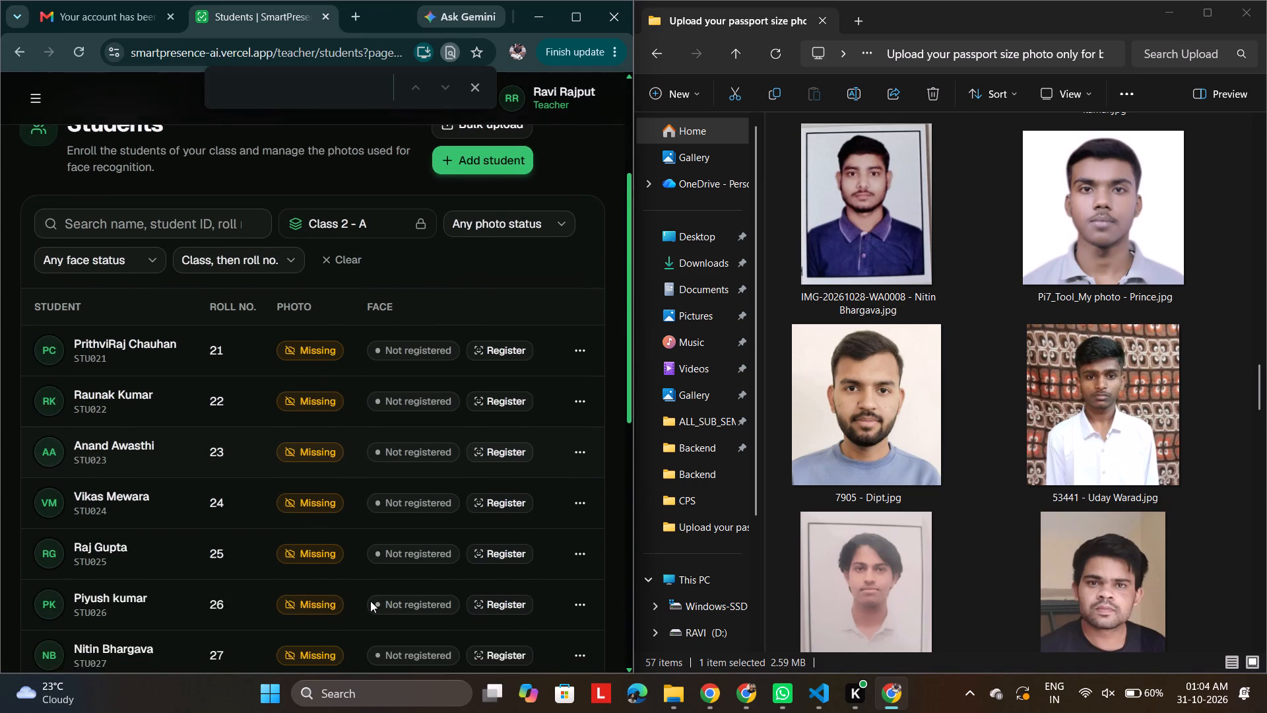
pyautogui.scroll(-5, 292, 559)
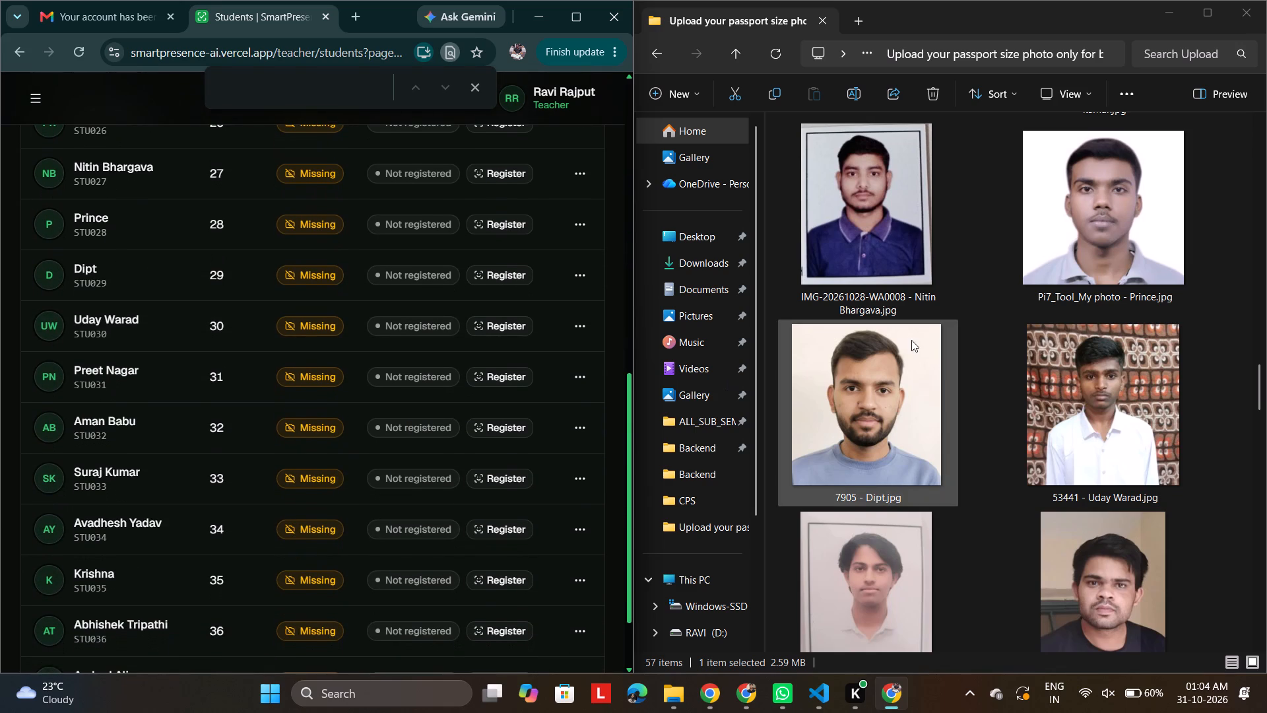
pyautogui.scroll(-2, 997, 441)
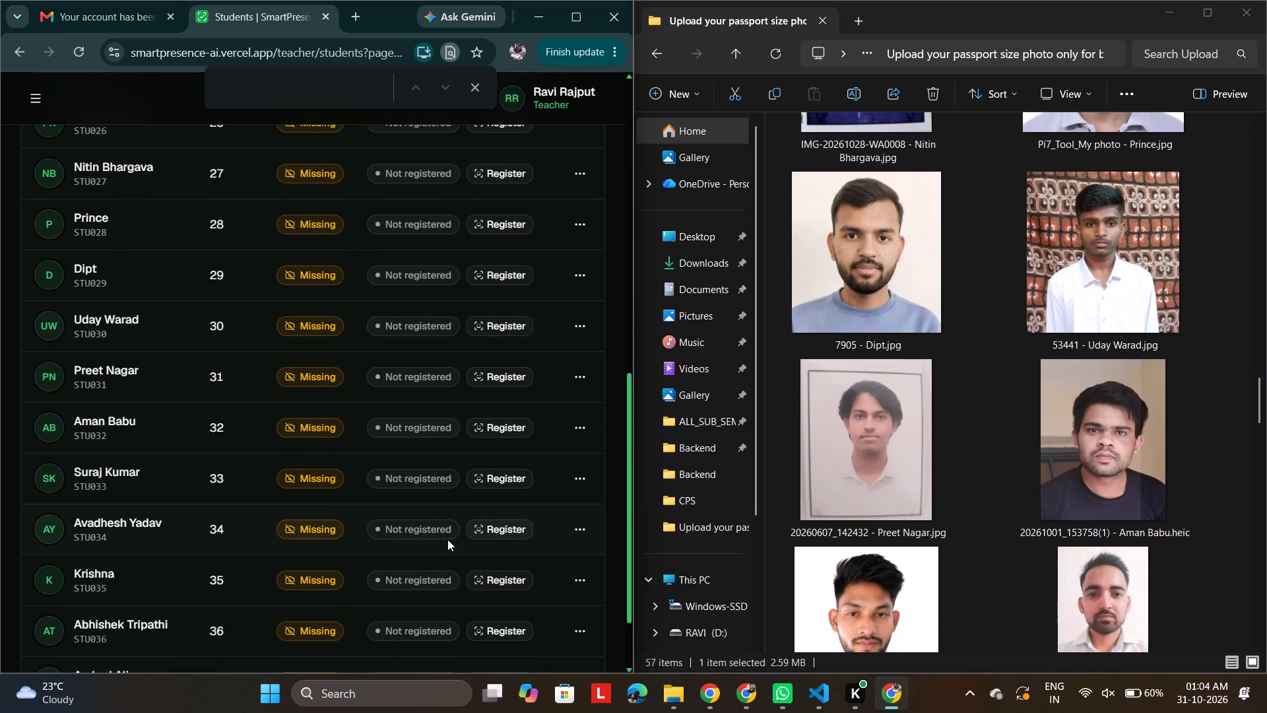
# Compare the remaining entries on the second page of the student list with the photo file names in the folder.
pyautogui.scroll(-2, 798, 458)
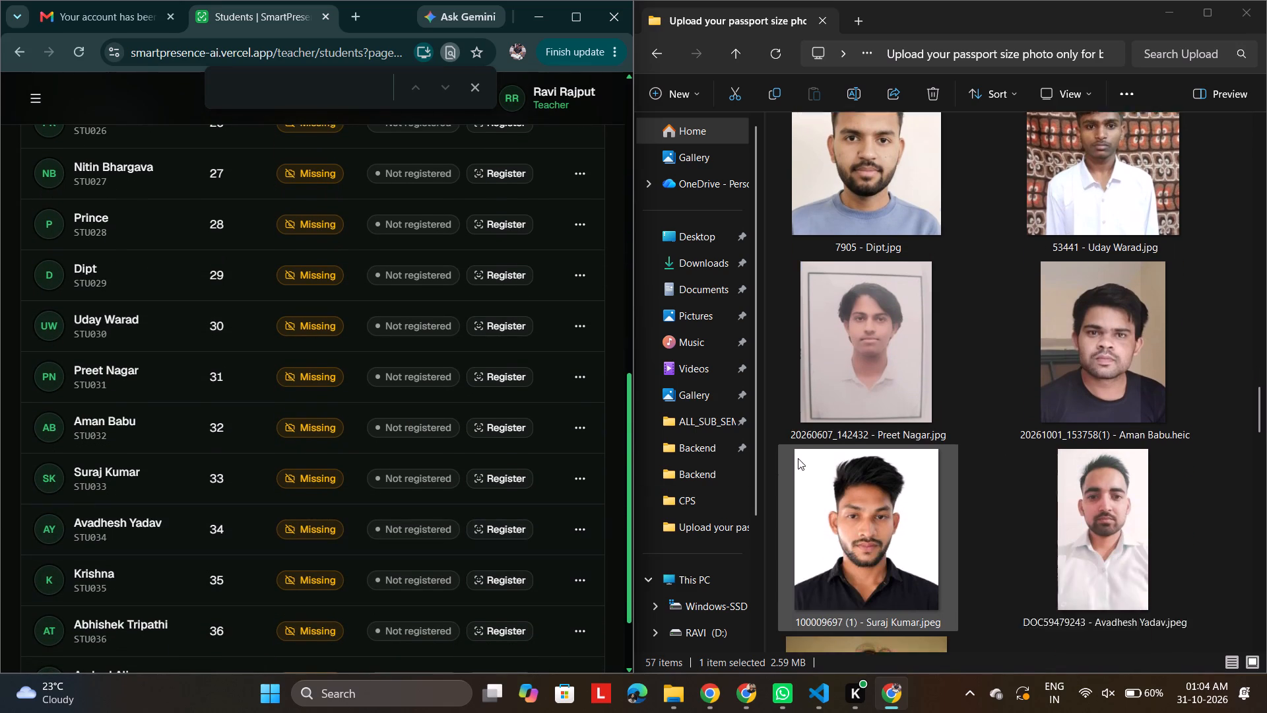
pyautogui.scroll(-2, 798, 458)
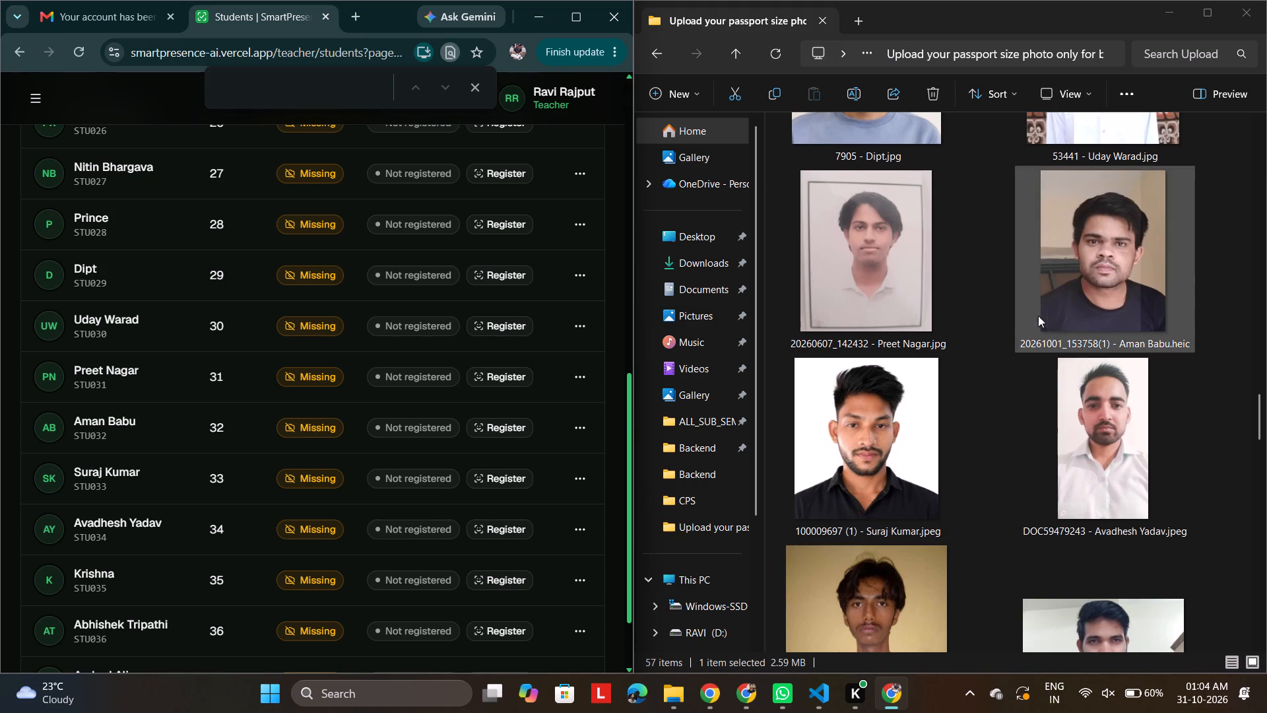
pyautogui.scroll(-2, 987, 492)
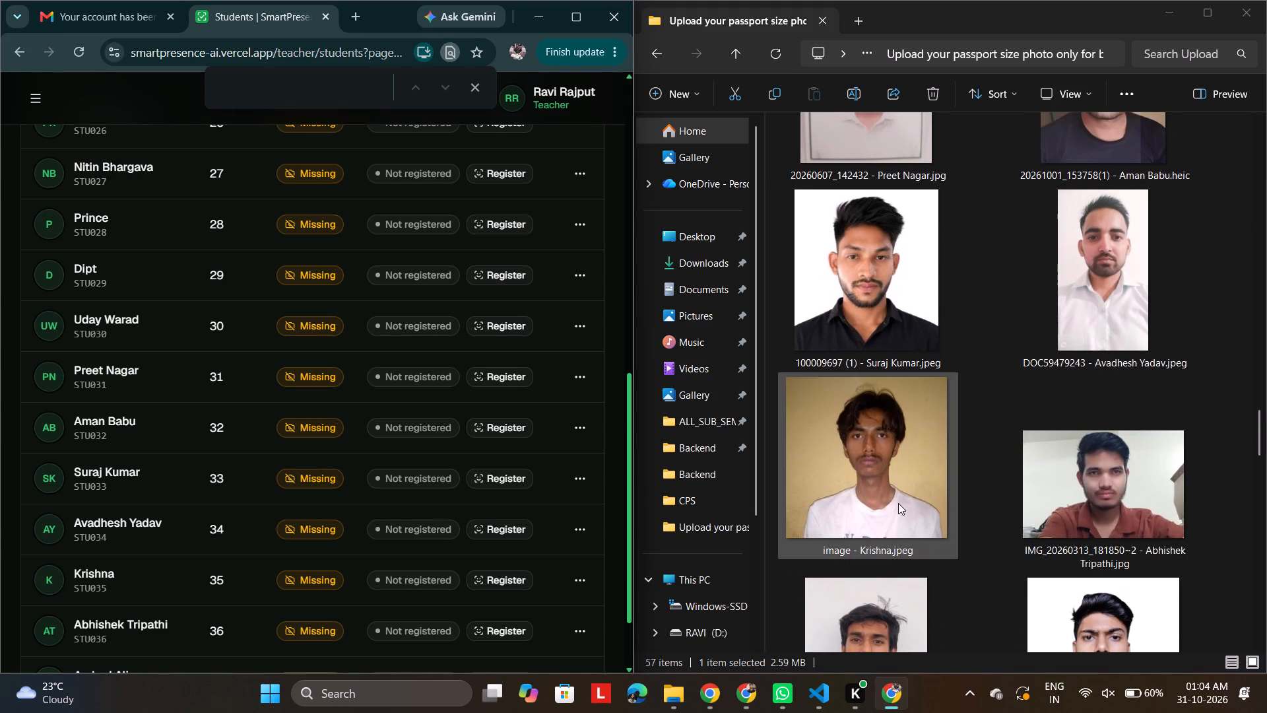
pyautogui.scroll(-1, 898, 503)
pyautogui.scroll(-1, 286, 452)
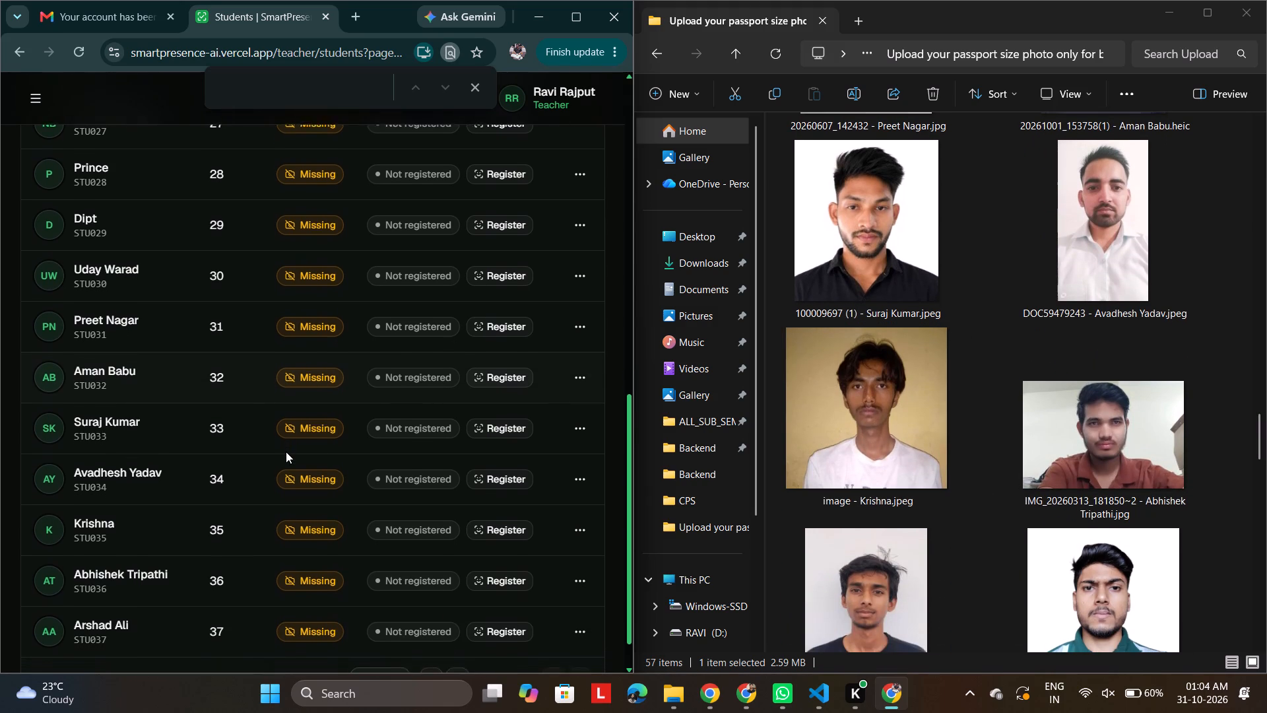
pyautogui.scroll(-1, 286, 452)
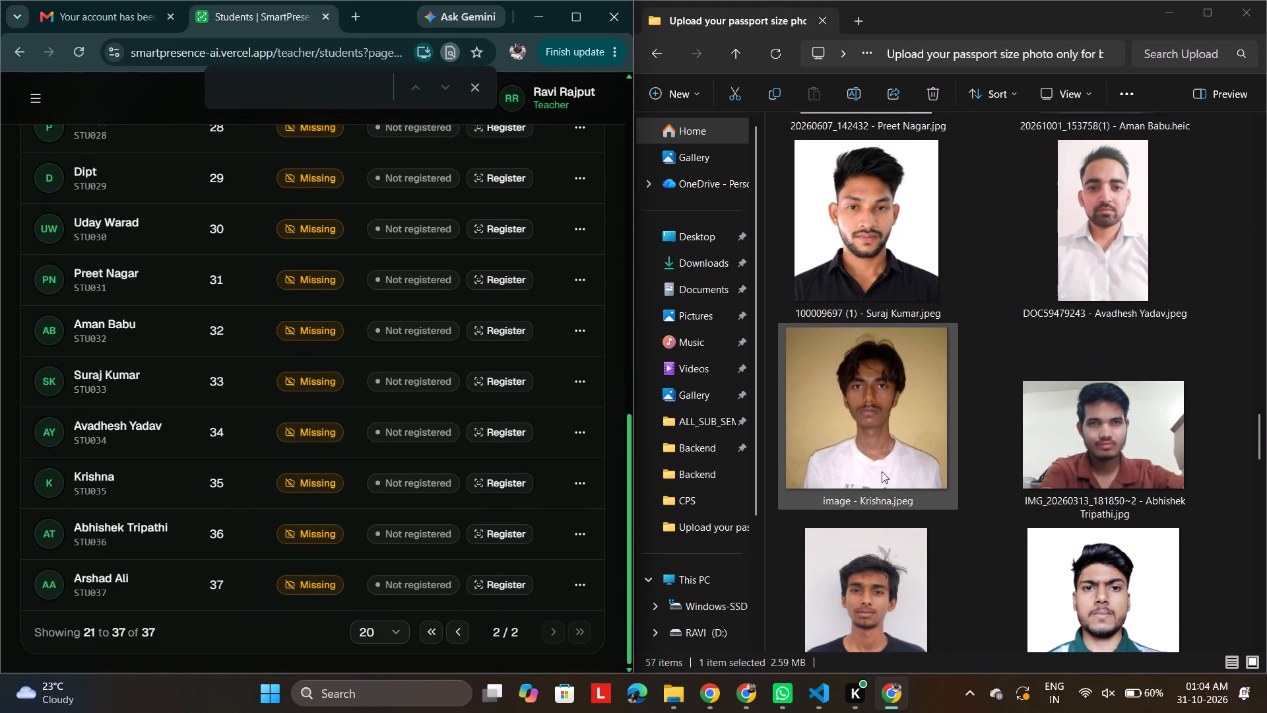
pyautogui.scroll(-1, 882, 471)
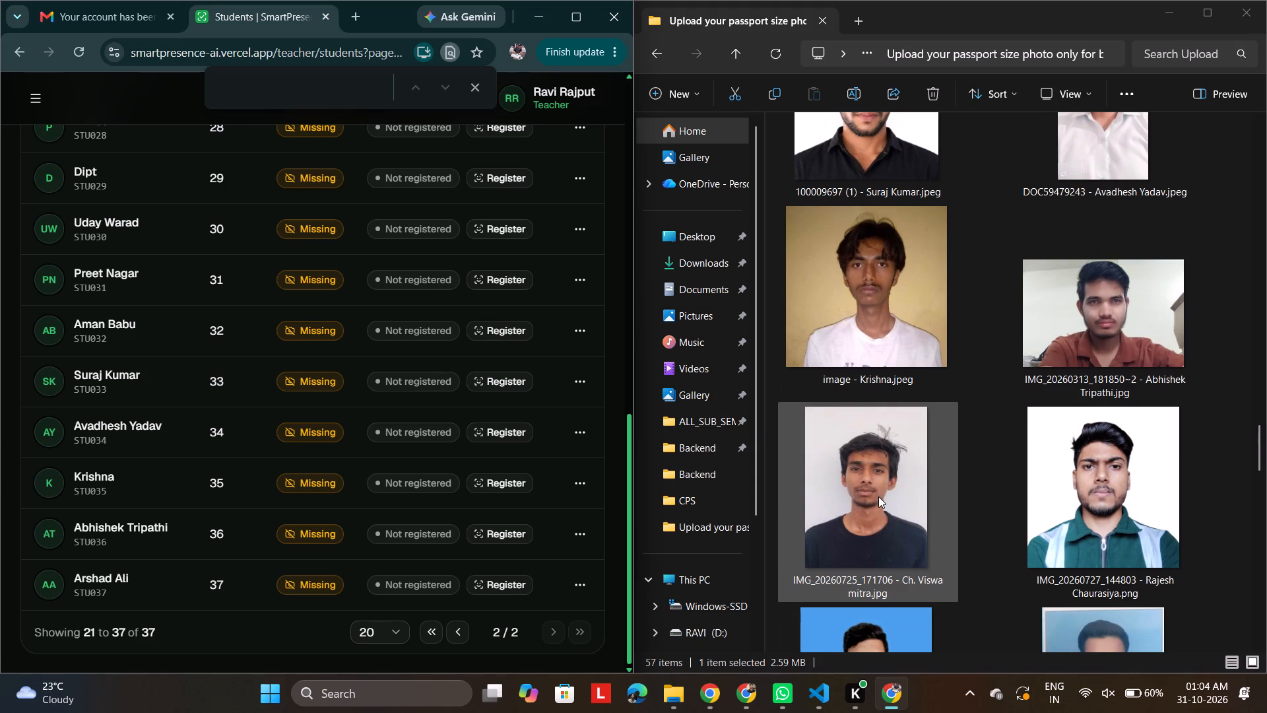
pyautogui.scroll(-1, 930, 522)
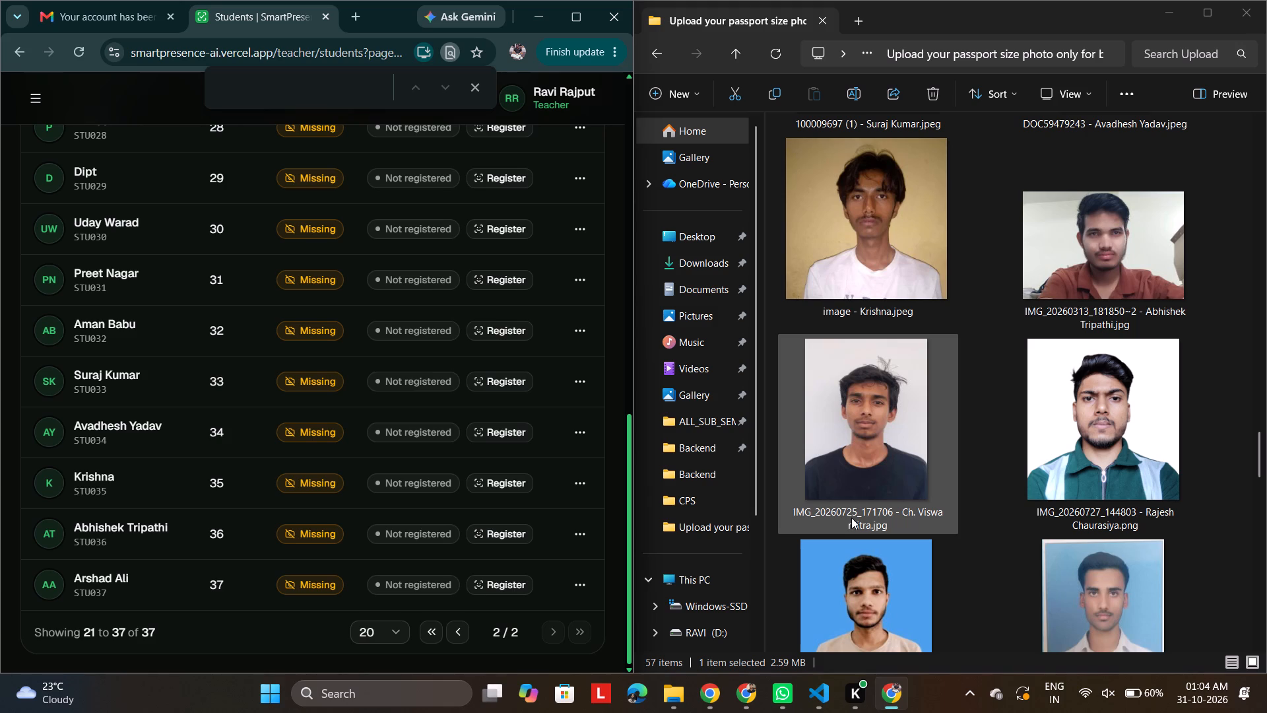
# Start a new student enrollment and fill the full name from photo file IMG_20260725_171706, dropping the file prefix and "Ch.".
pyautogui.doubleClick(847, 517)
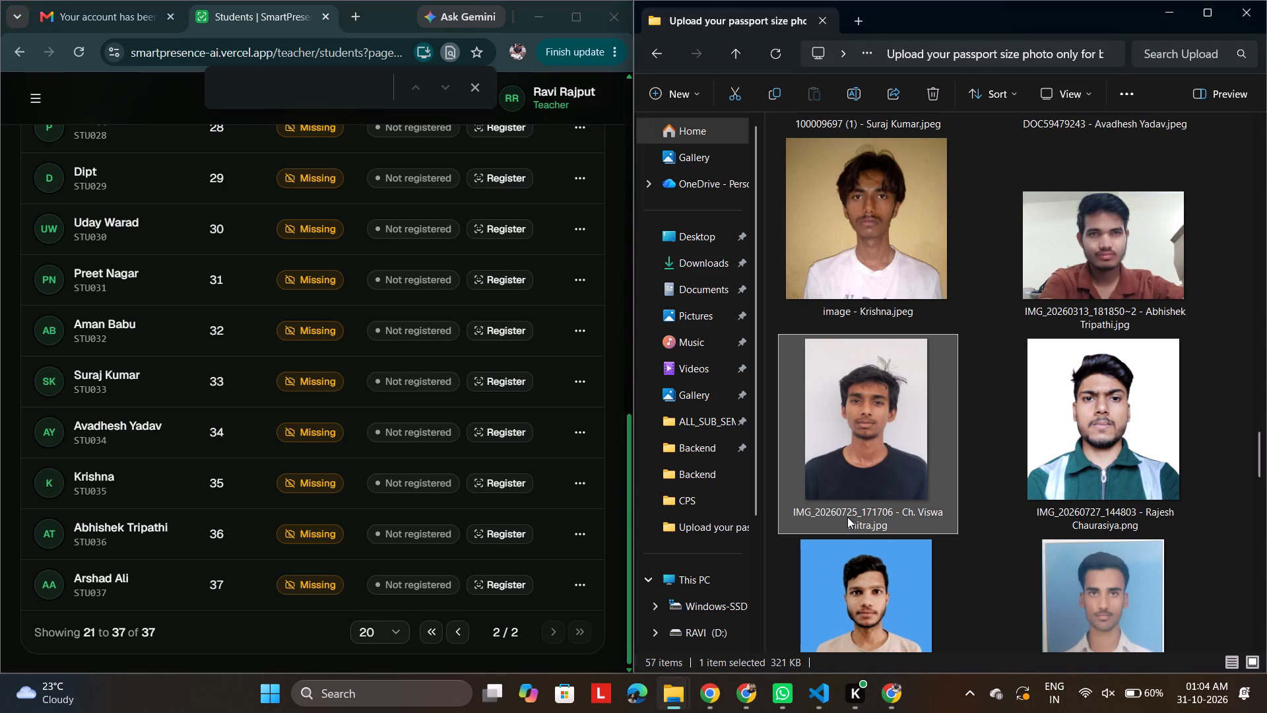
pyautogui.click(1056, 141)
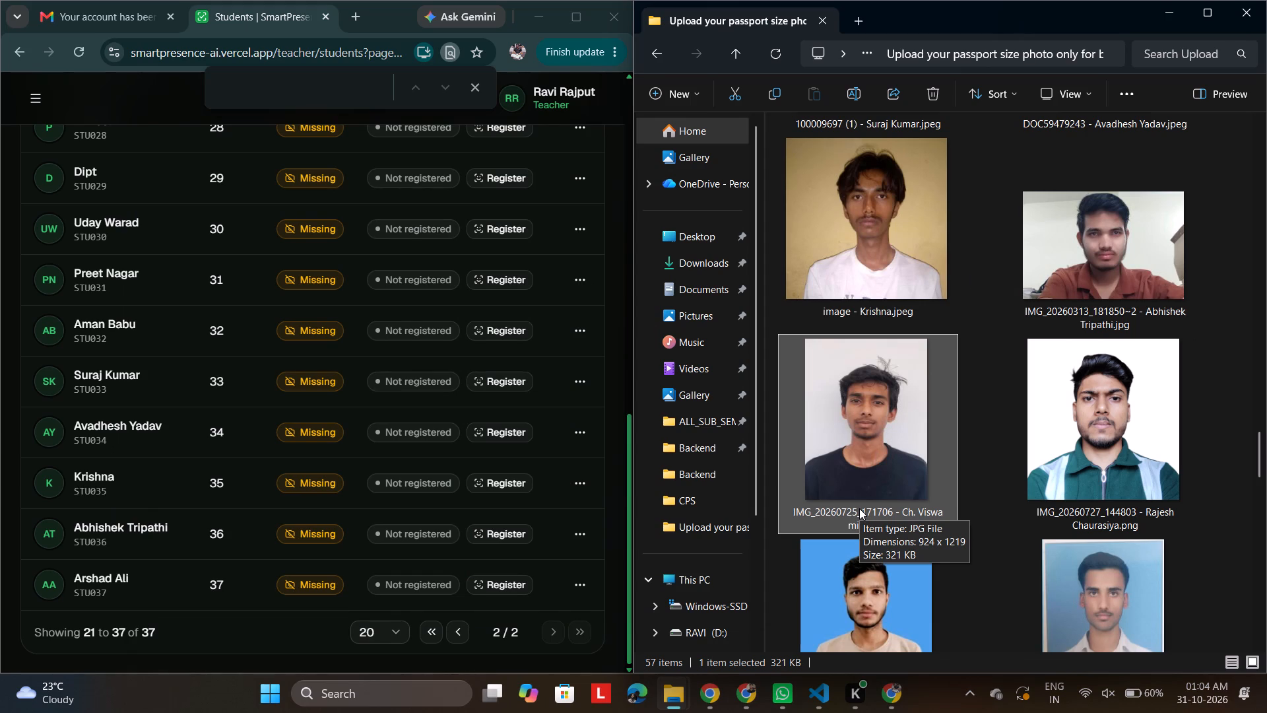
pyautogui.click(859, 508)
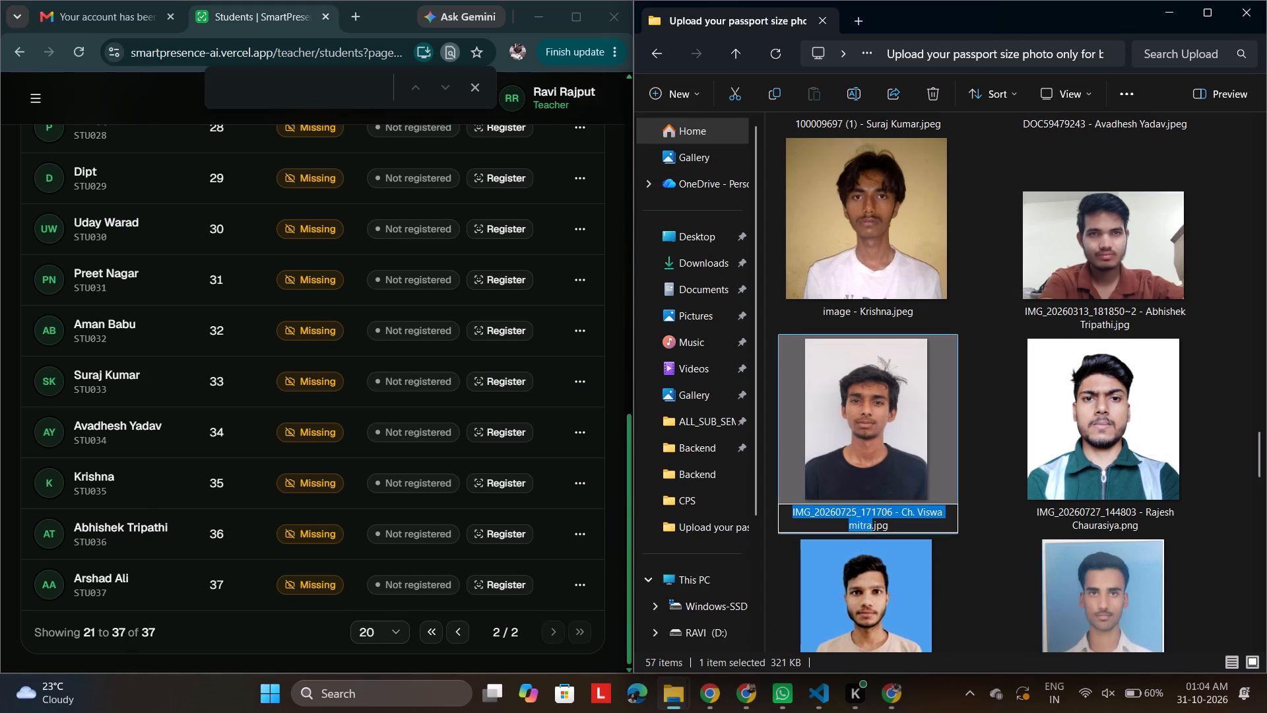
pyautogui.hotkey('ctrl', 'c')
pyautogui.scroll(6, 319, 422)
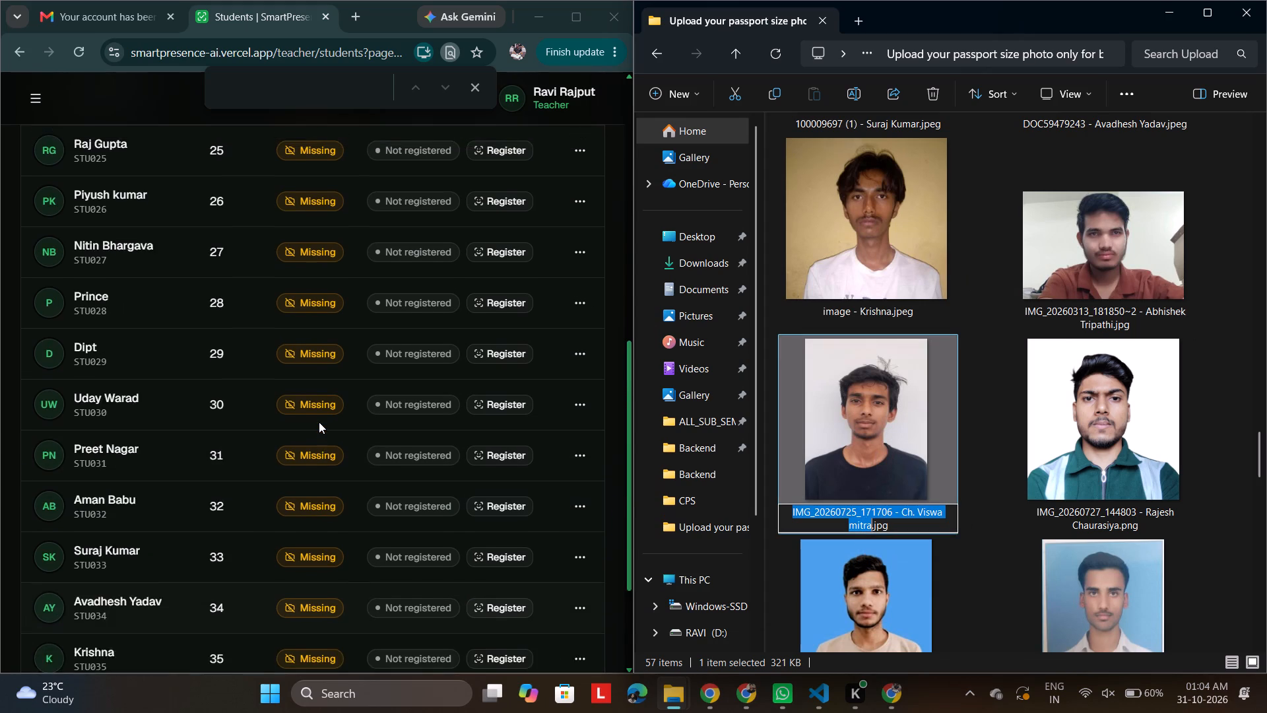
pyautogui.scroll(3, 319, 422)
pyautogui.scroll(-1, 319, 422)
pyautogui.click(466, 359)
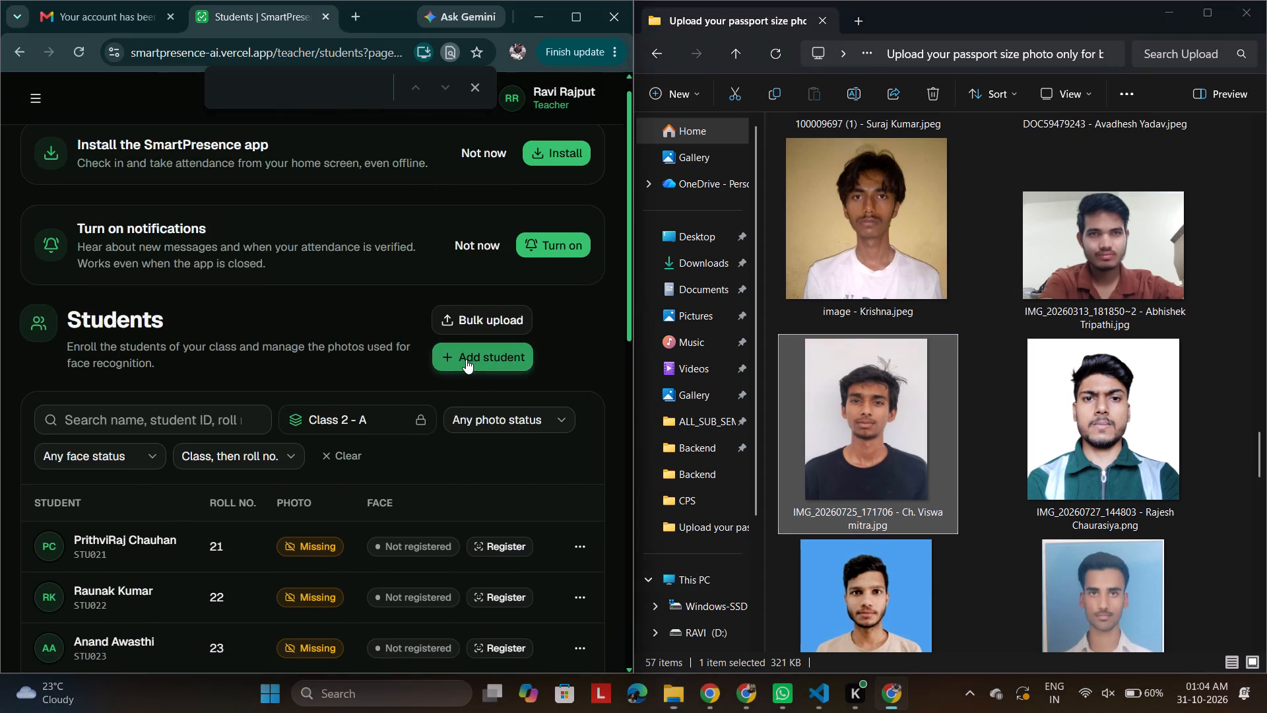
pyautogui.click(273, 328)
pyautogui.hotkey('ctrl', 'v')
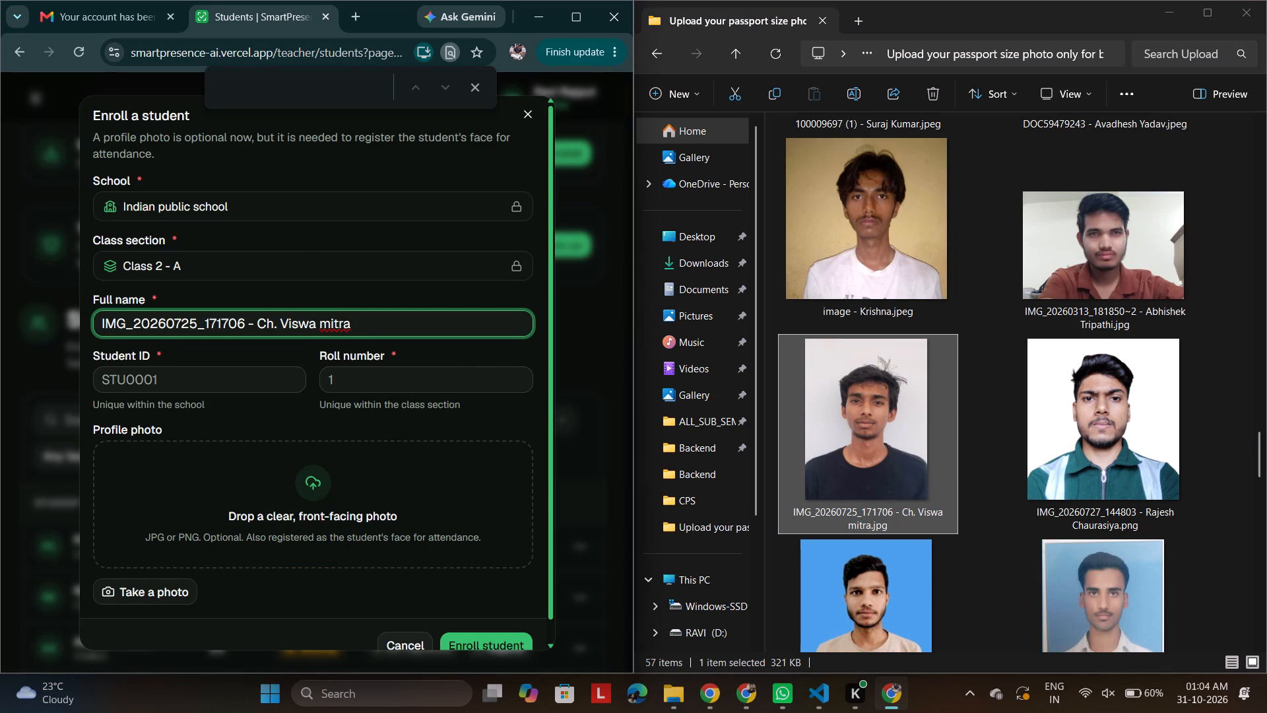
pyautogui.moveTo(281, 323); pyautogui.dragTo(79, 321)
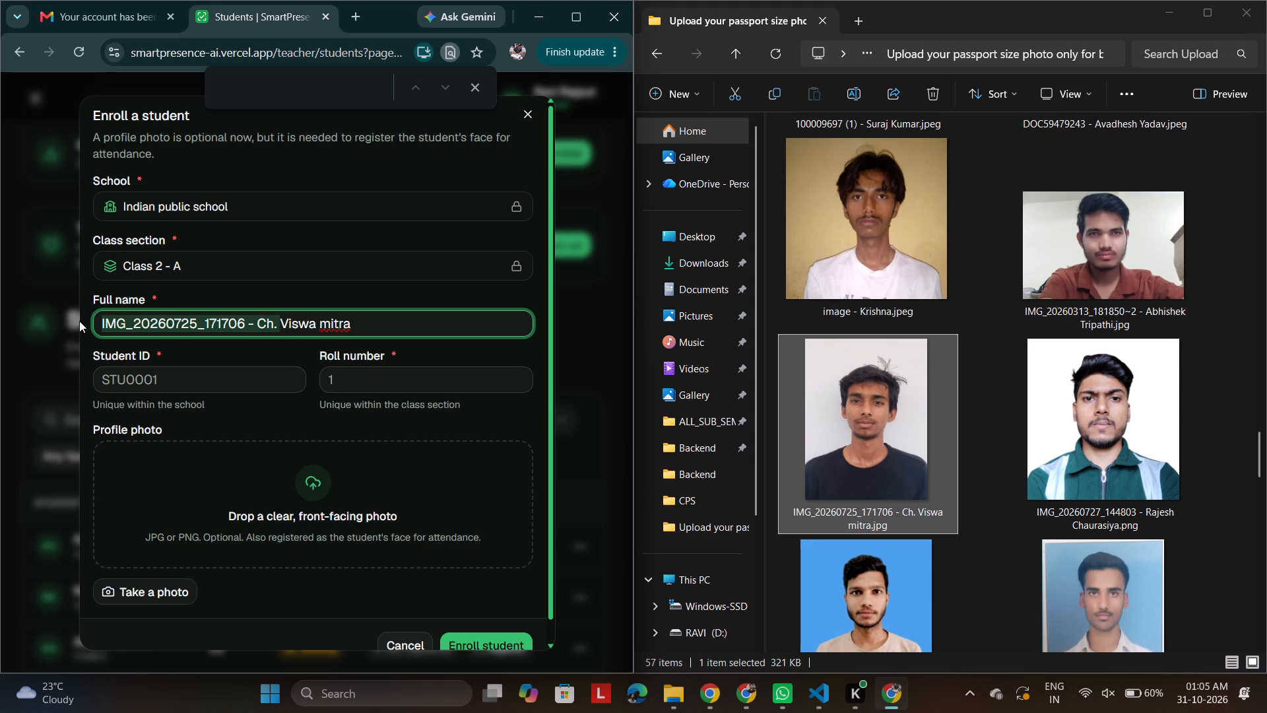
pyautogui.press('BackSpace')
# Set the student ID to STU038 and the roll number to 38, and enroll the student.
pyautogui.click(129, 382)
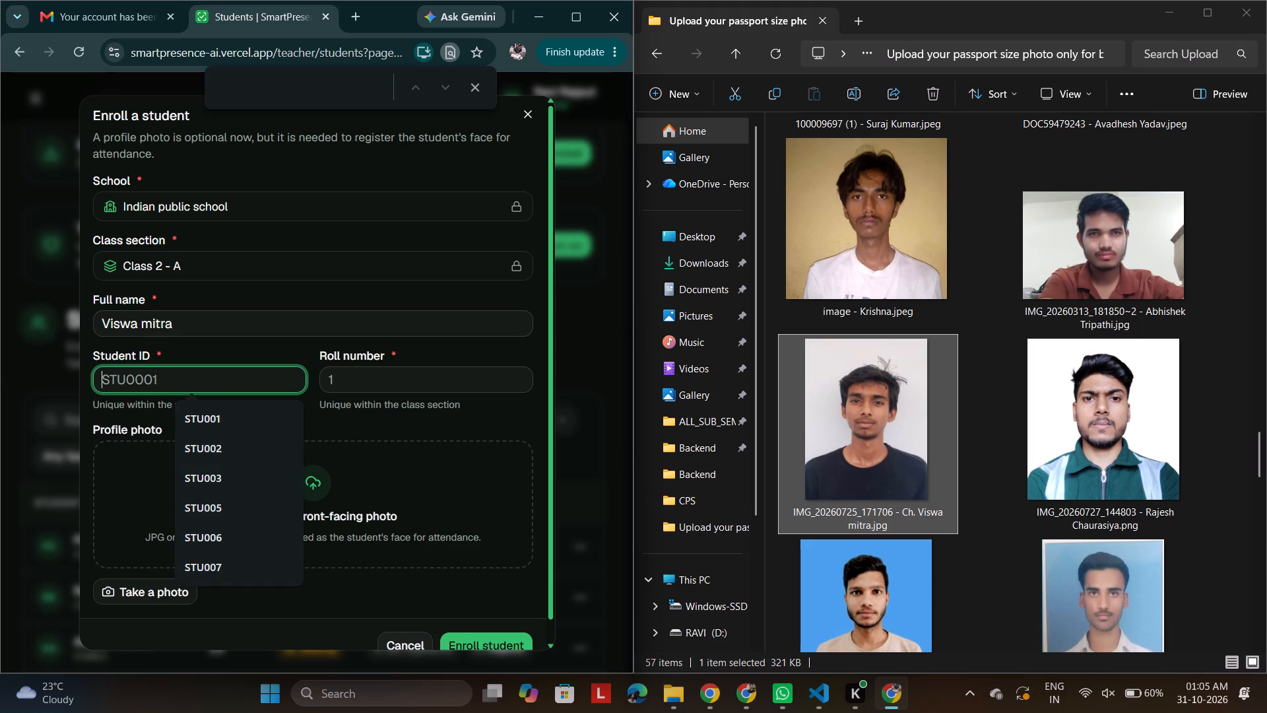
pyautogui.hotkey('shift', 's')
pyautogui.click(224, 419)
pyautogui.click(181, 382)
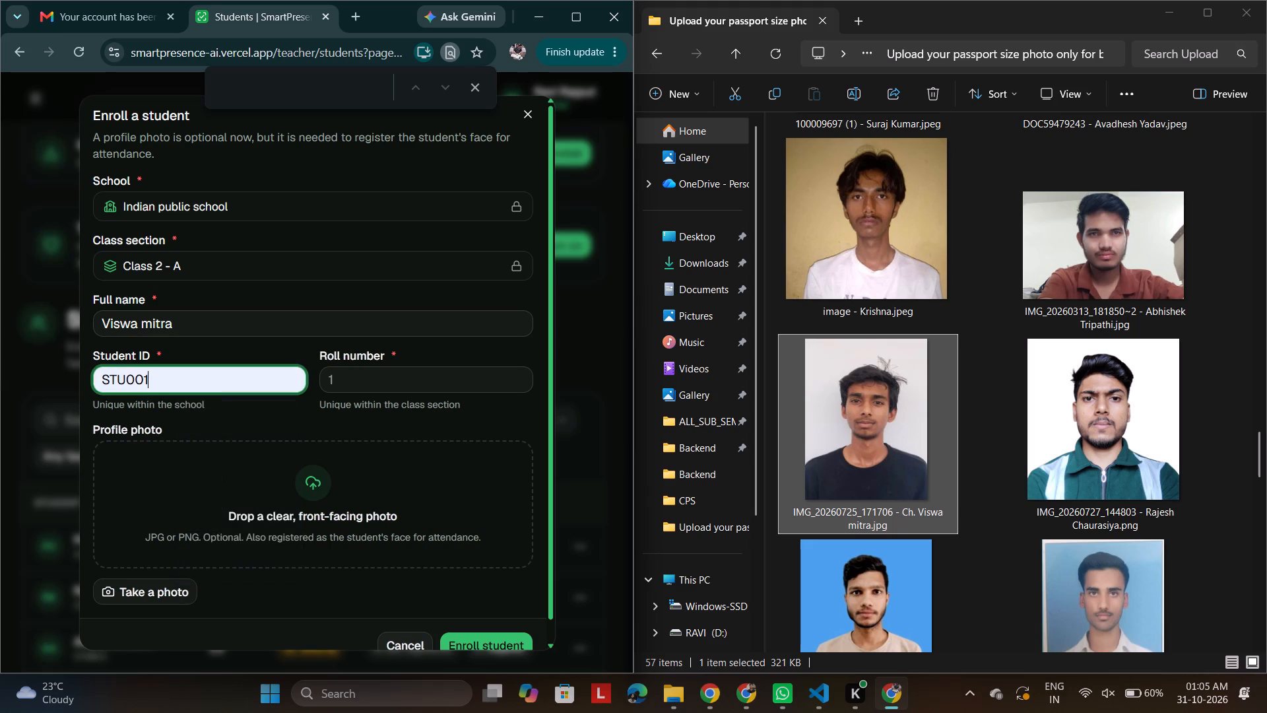
pyautogui.press('BackSpace')
pyautogui.press('BackSpace')
pyautogui.write('38')
pyautogui.click(360, 389)
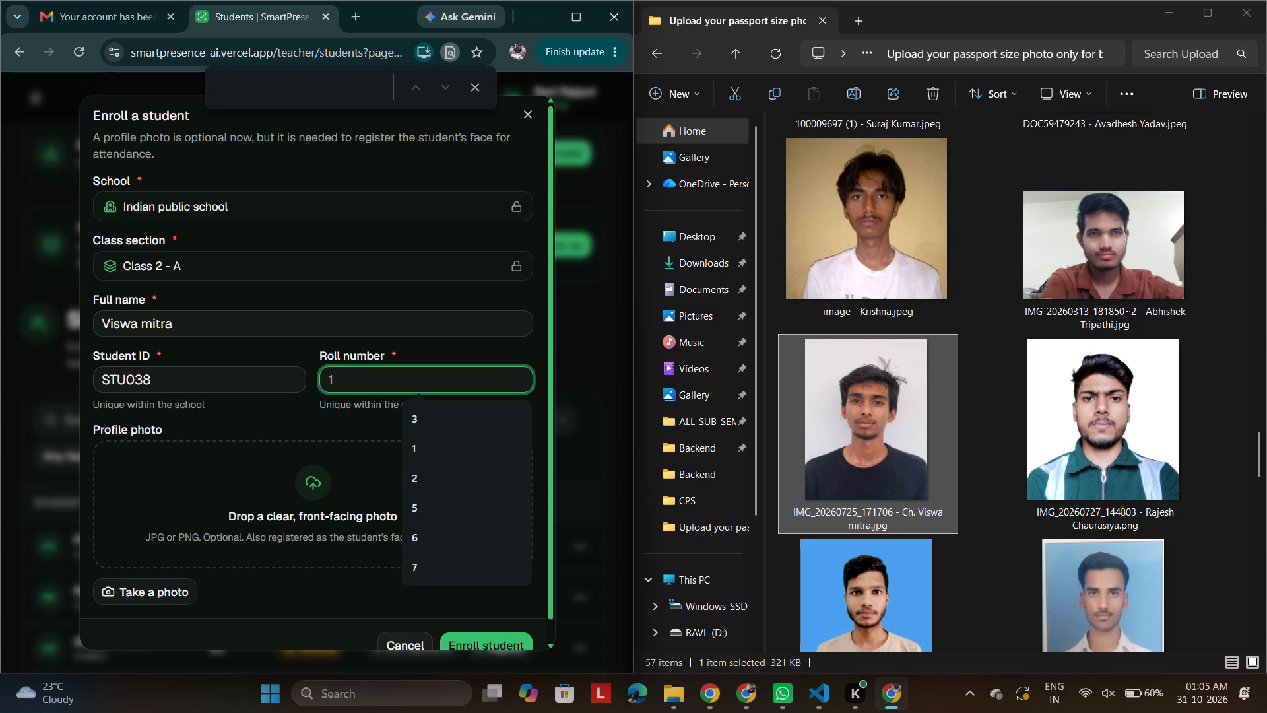
pyautogui.write('38')
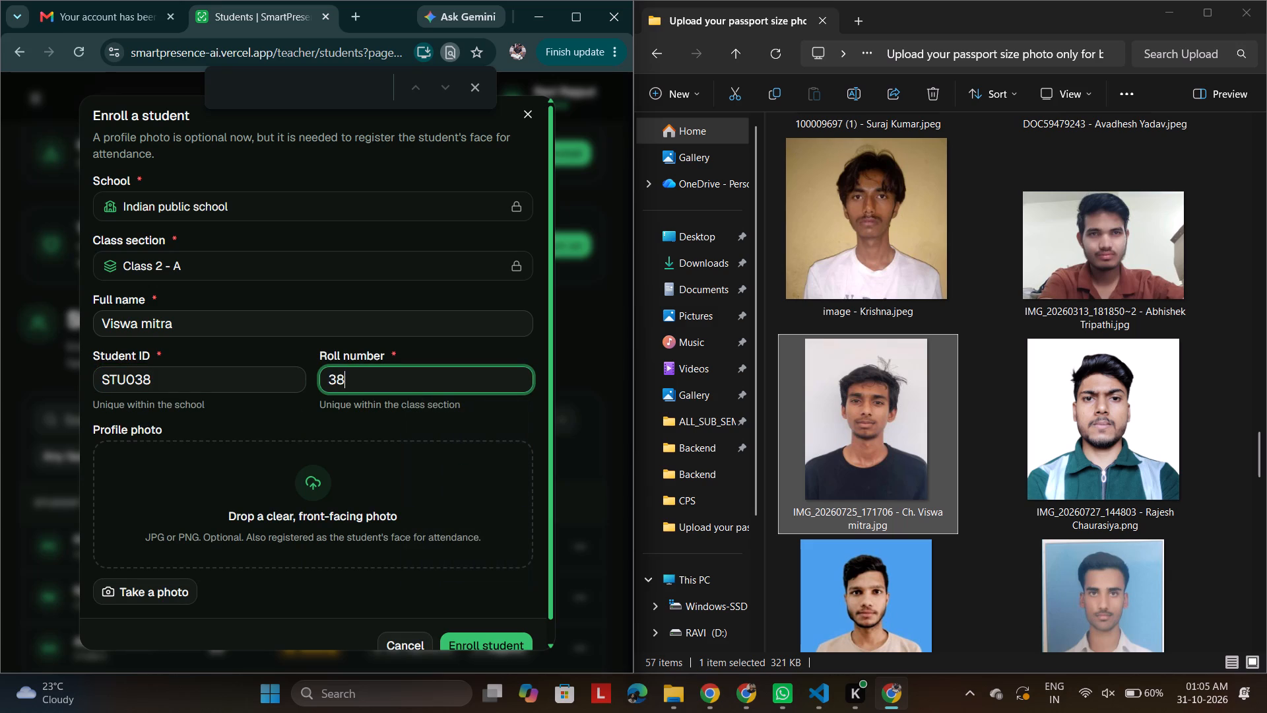
pyautogui.scroll(-2, 277, 439)
pyautogui.press('Return')
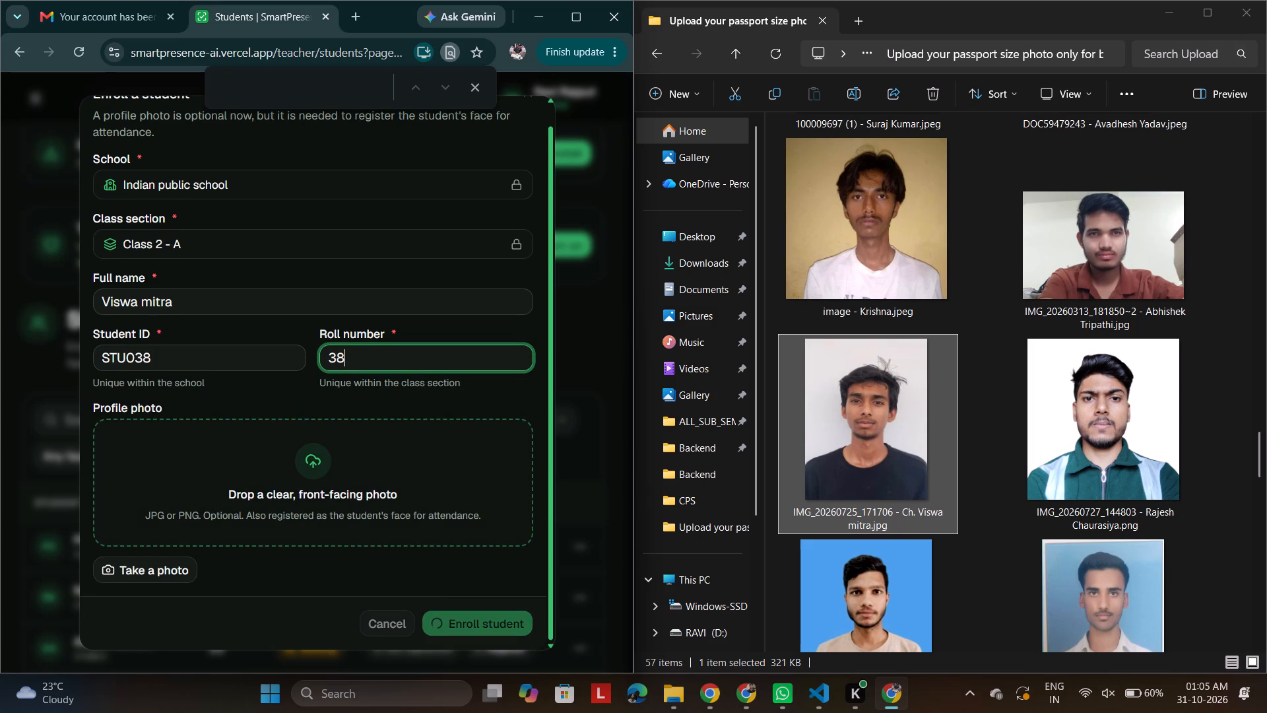
# Start another student enrollment and fill the full name from photo file IMG_20260727_144803, dropping the file prefix.
pyautogui.doubleClick(1072, 521)
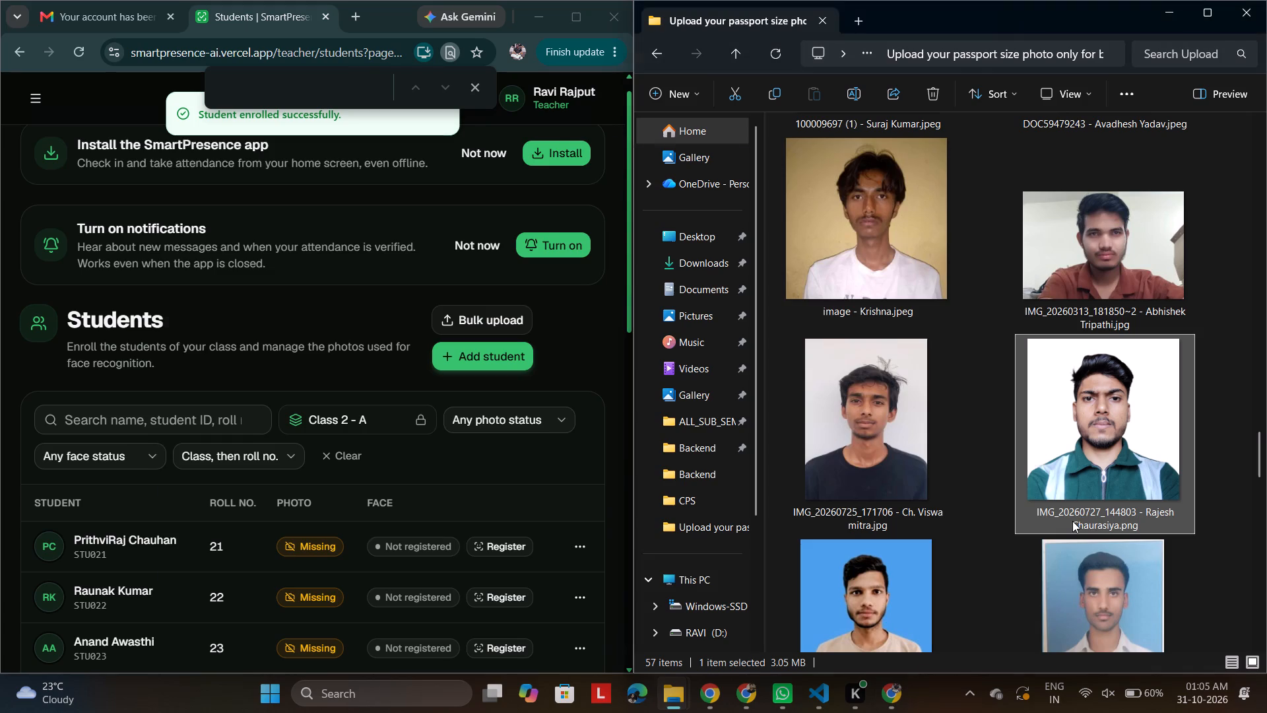
pyautogui.click(1044, 141)
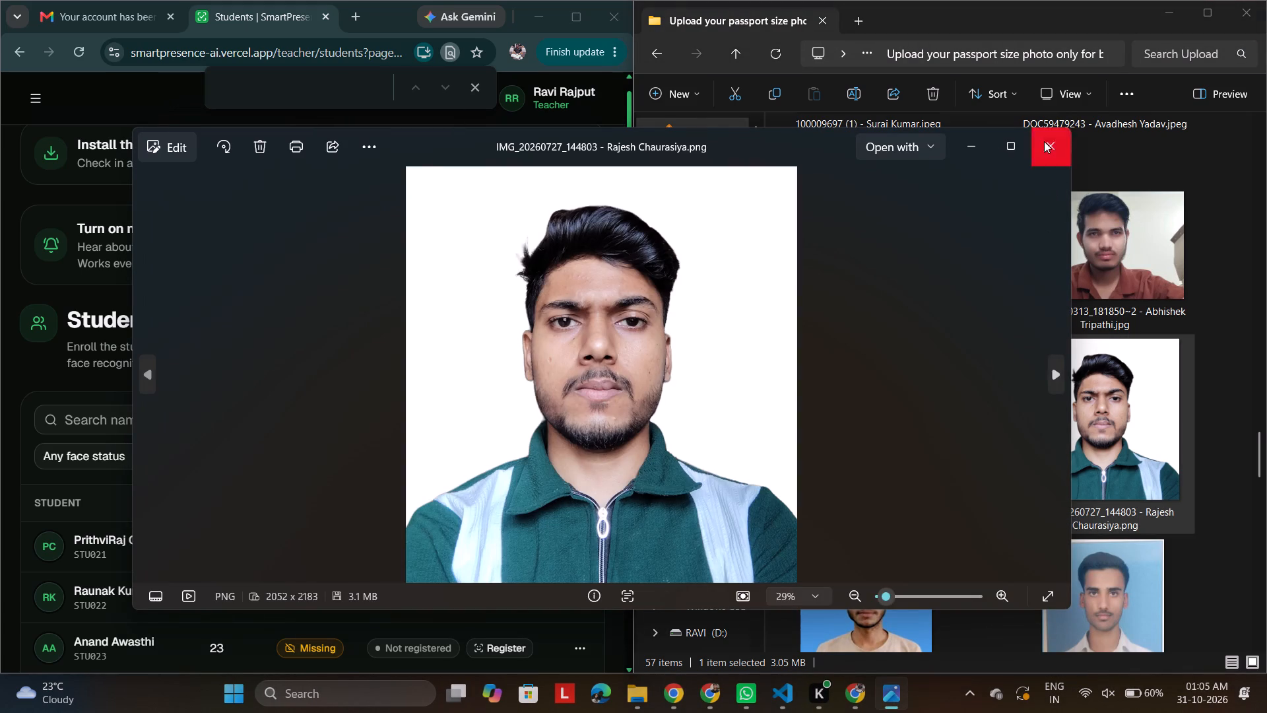
pyautogui.doubleClick(1081, 520)
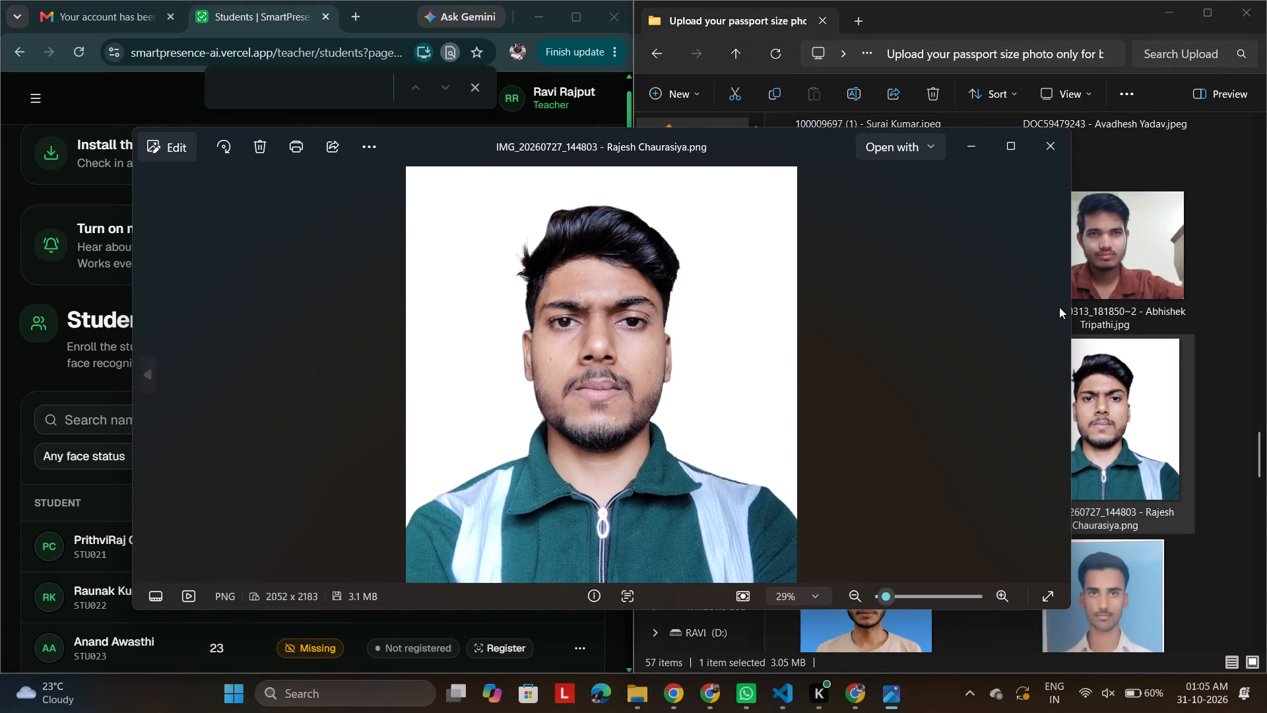
pyautogui.click(1045, 151)
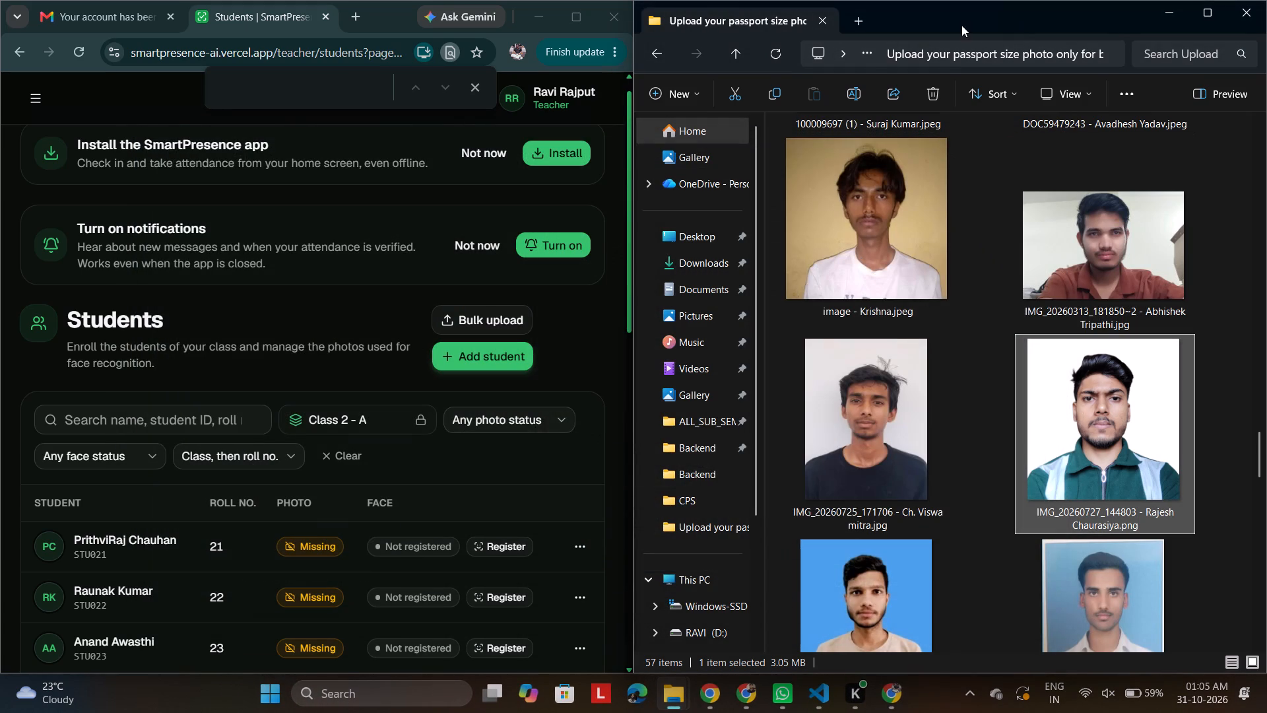
pyautogui.click(863, 93)
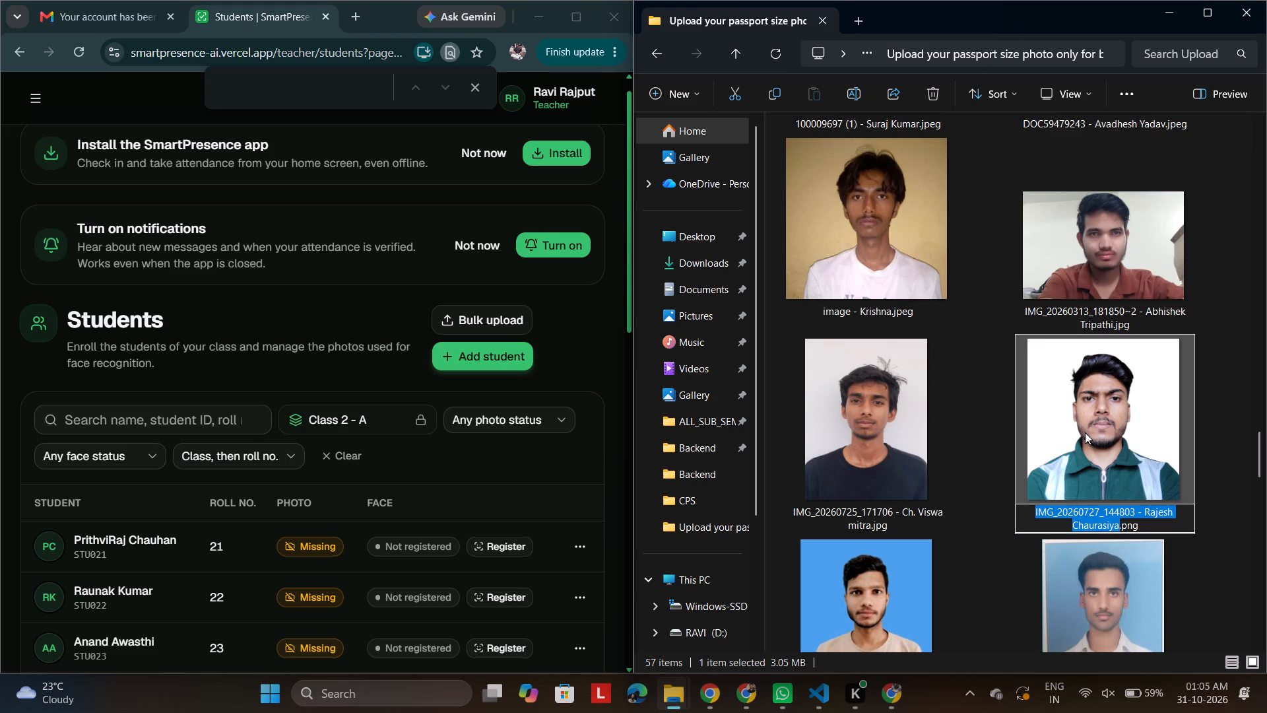
pyautogui.hotkey('ctrl', 'c')
pyautogui.click(479, 366)
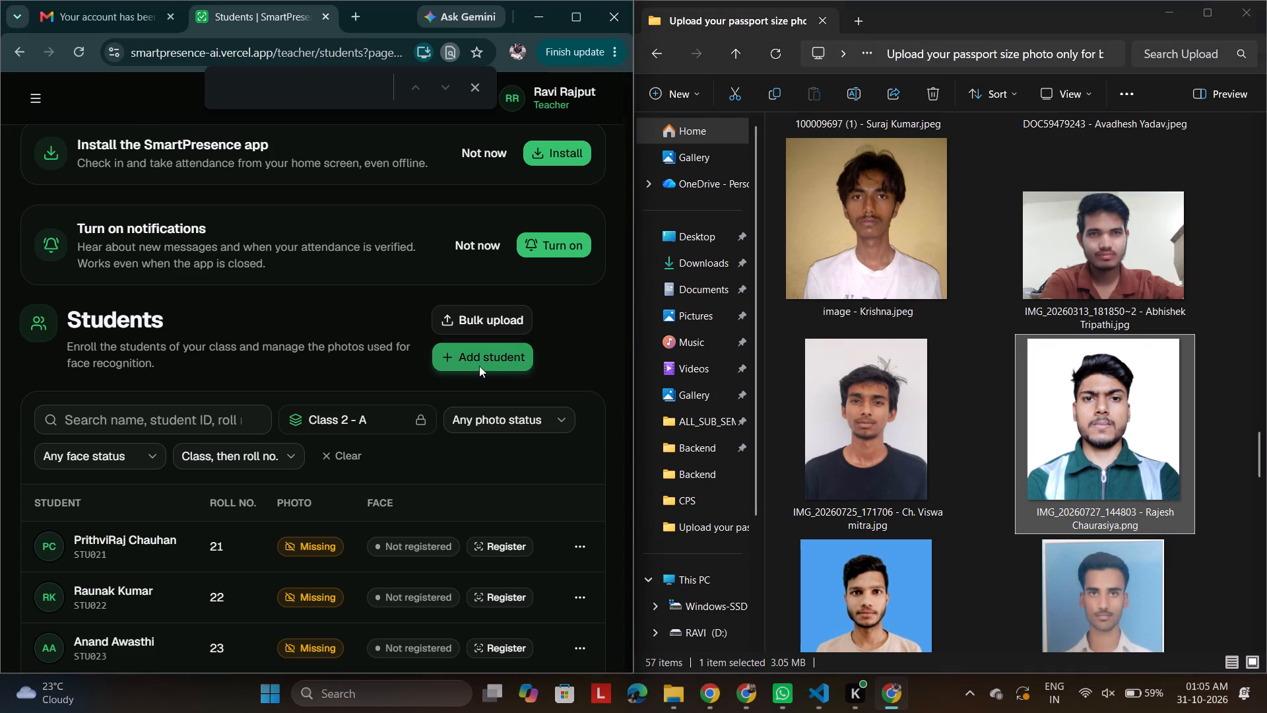
pyautogui.hotkey('ctrl', 'v')
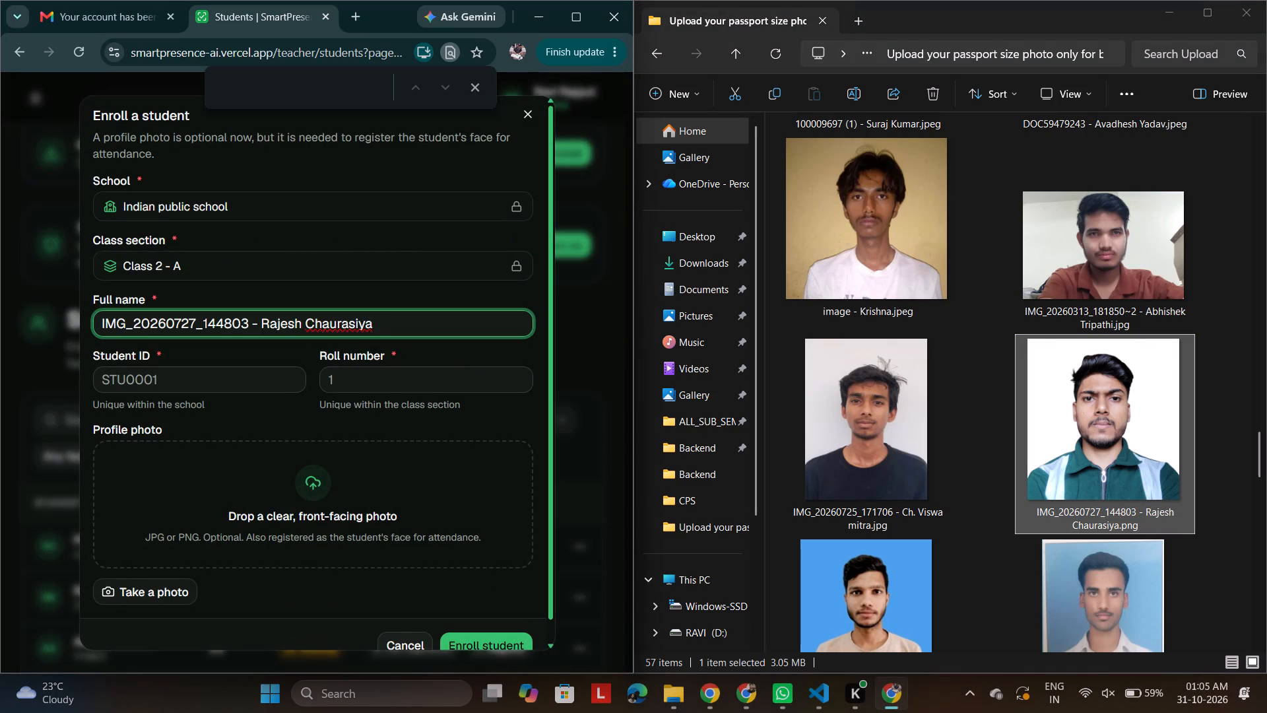
pyautogui.moveTo(262, 323); pyautogui.dragTo(95, 320)
pyautogui.press('BackSpace')
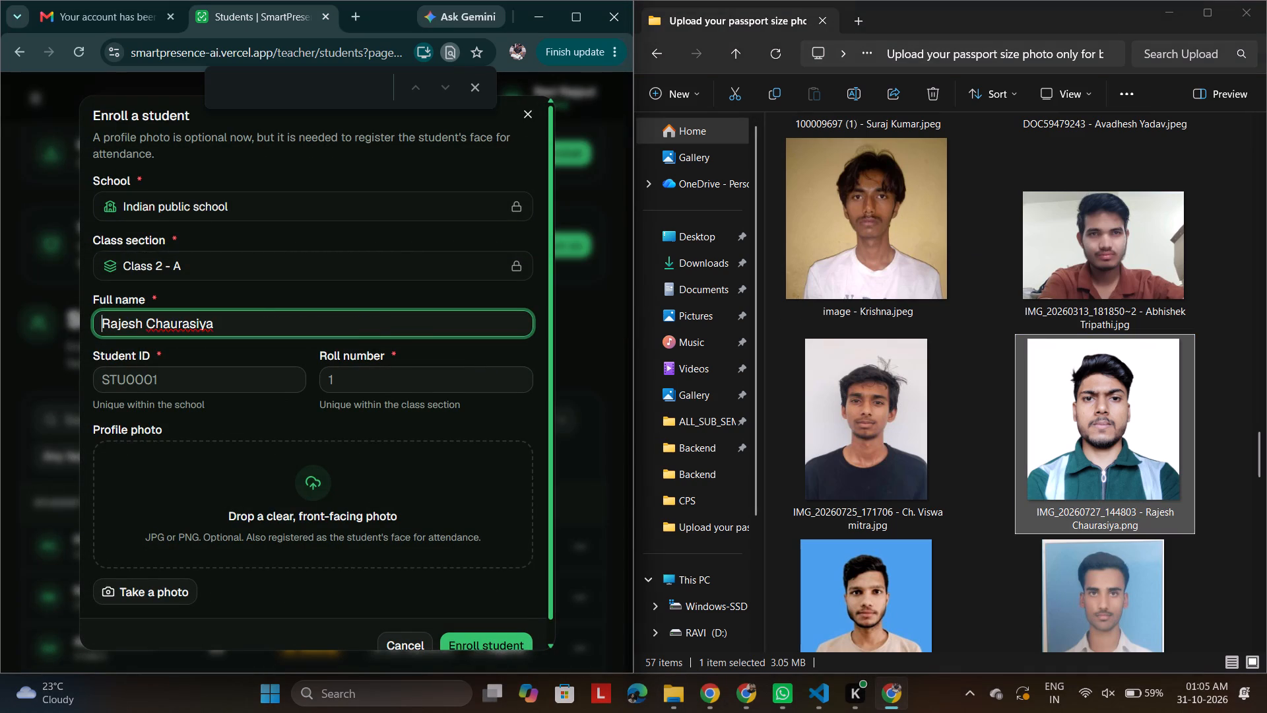
# Set the student ID to STU039 and the roll number to 39, and enroll the student.
pyautogui.click(168, 378)
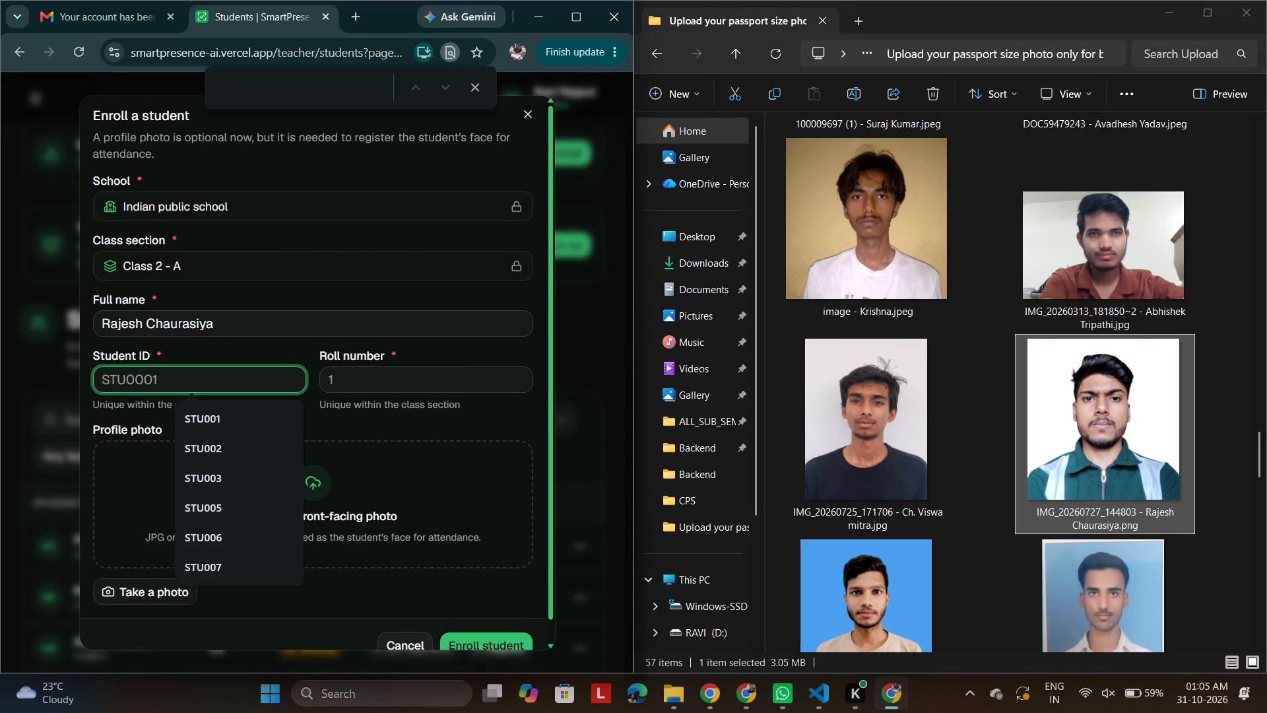
pyautogui.click(200, 413)
pyautogui.press('BackSpace')
pyautogui.press('BackSpace')
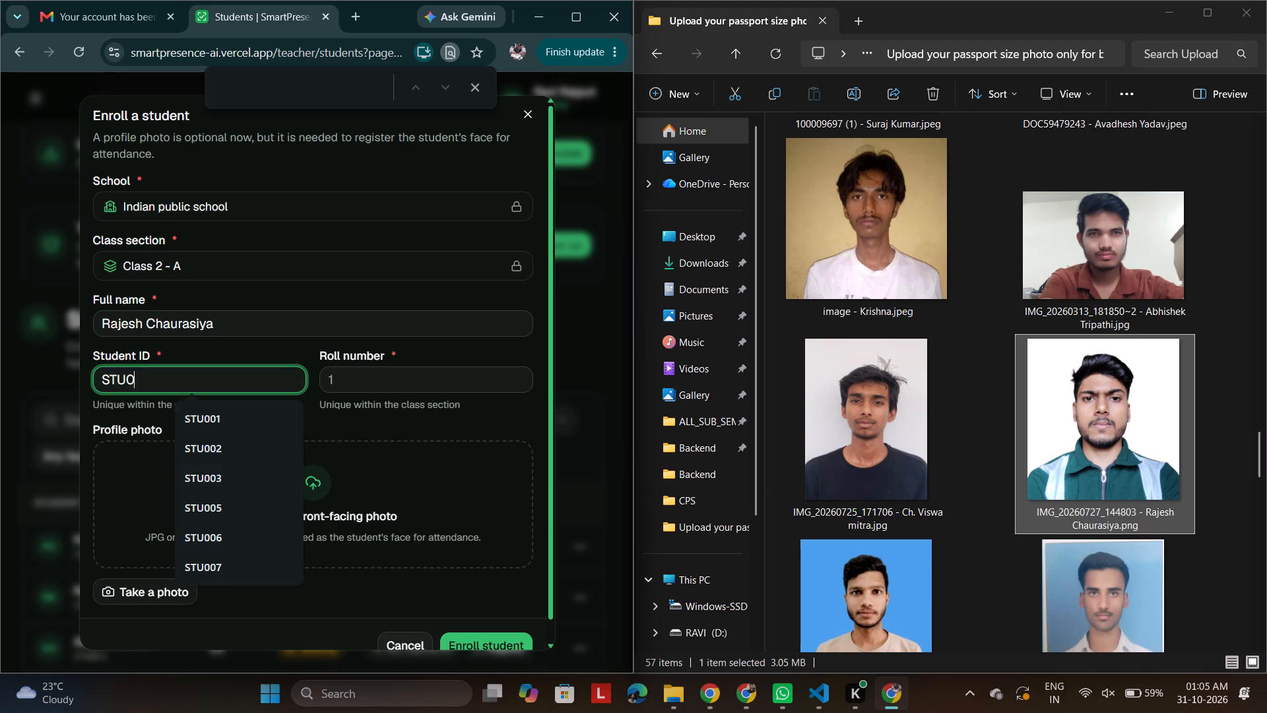
pyautogui.write('39')
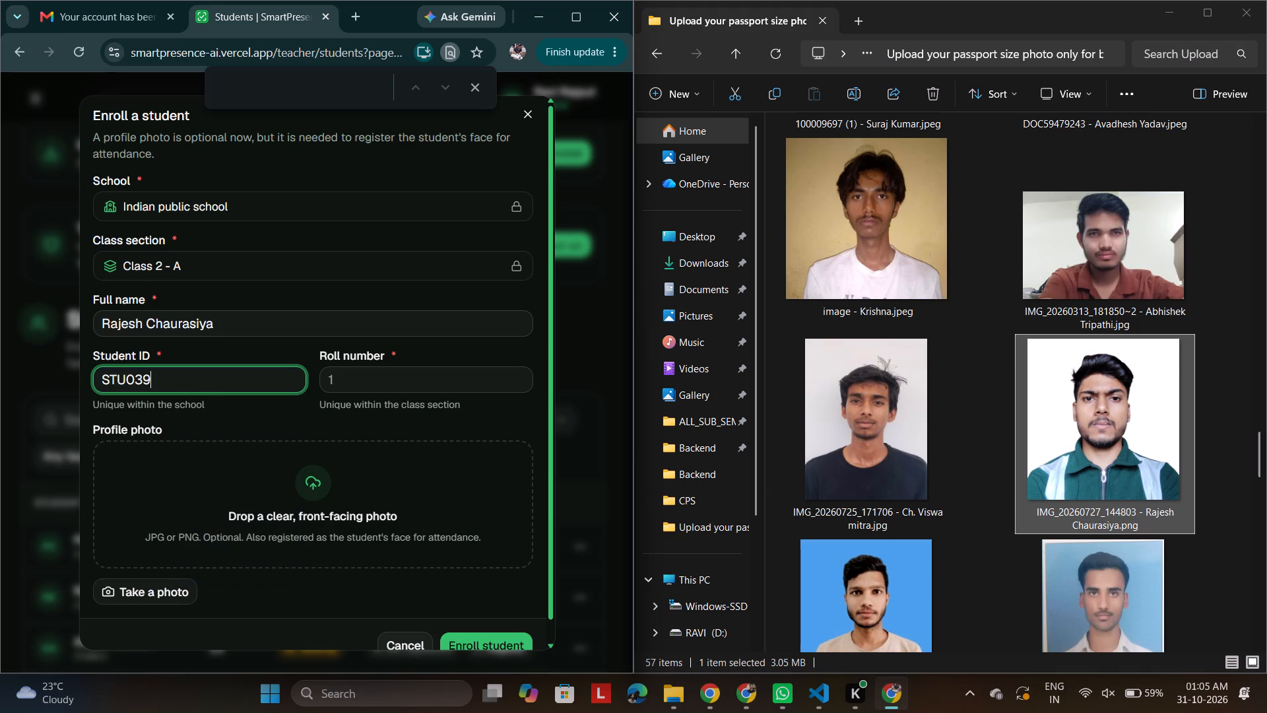
pyautogui.click(379, 391)
pyautogui.write('39')
pyautogui.press('Return')
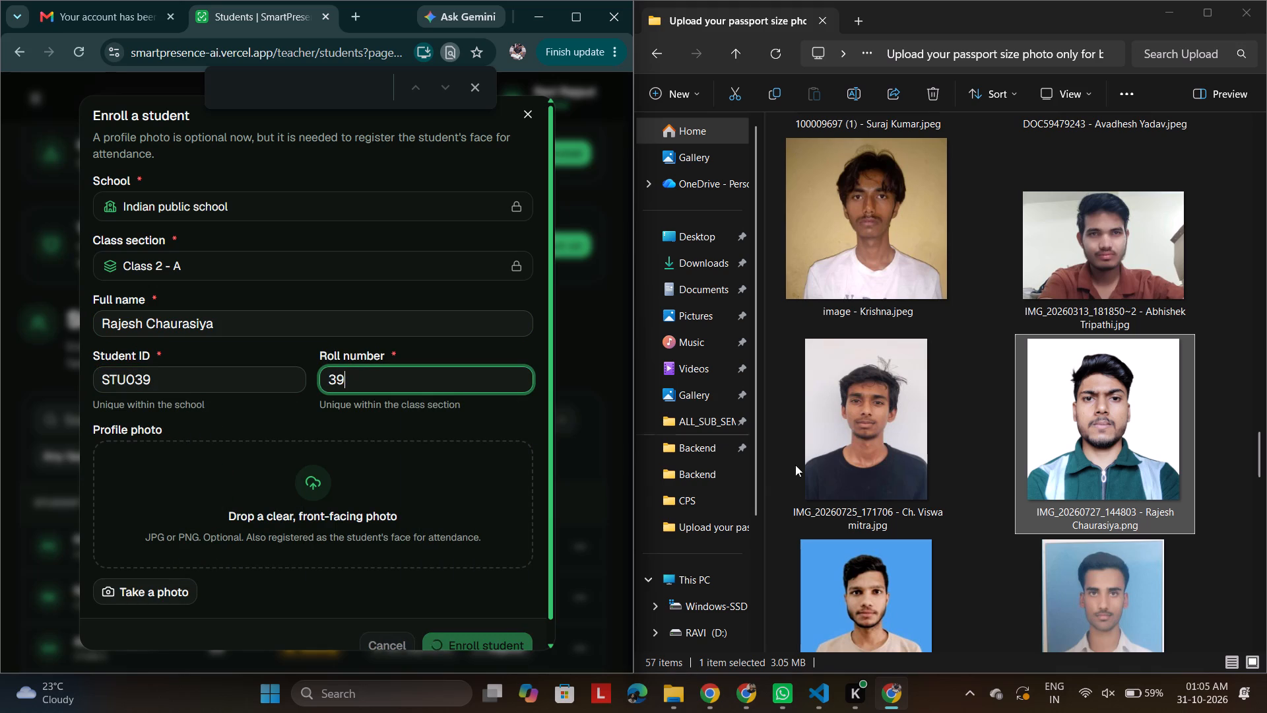
# Start another student enrollment and fill the full name from photo file IMG_20260731_212041, dropping the file prefix.
pyautogui.click(927, 627)
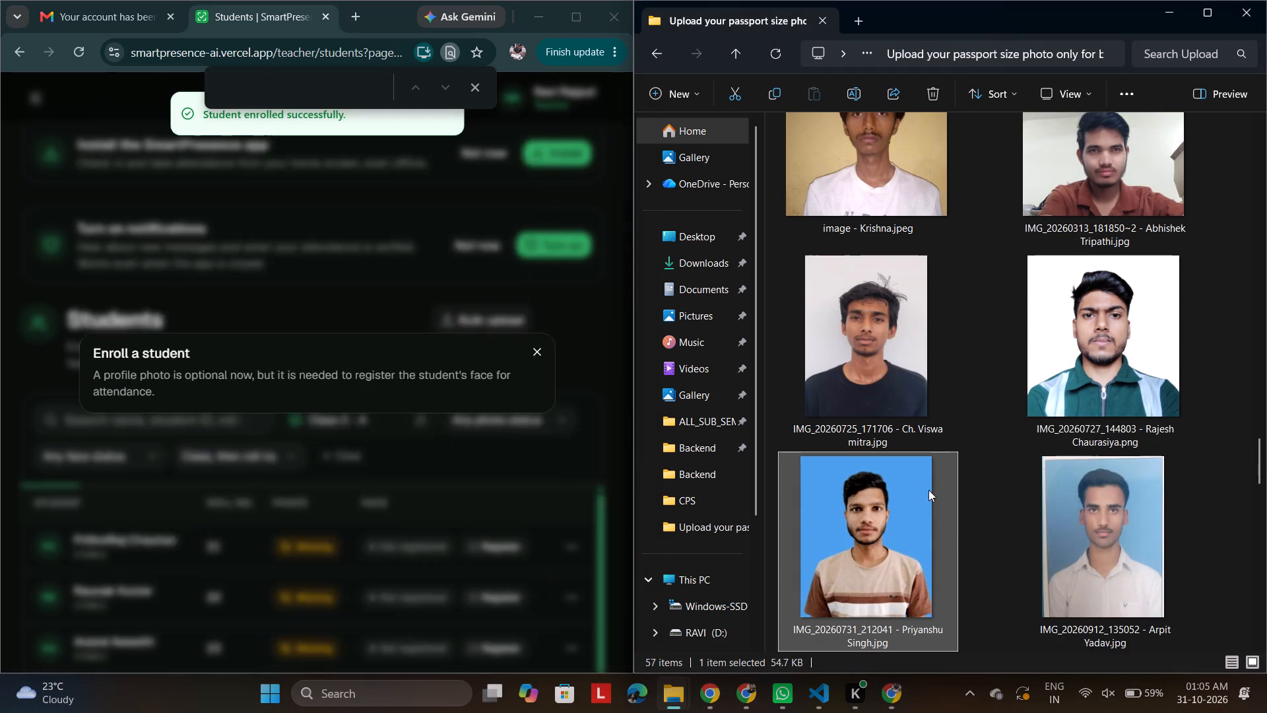
pyautogui.scroll(-4, 928, 490)
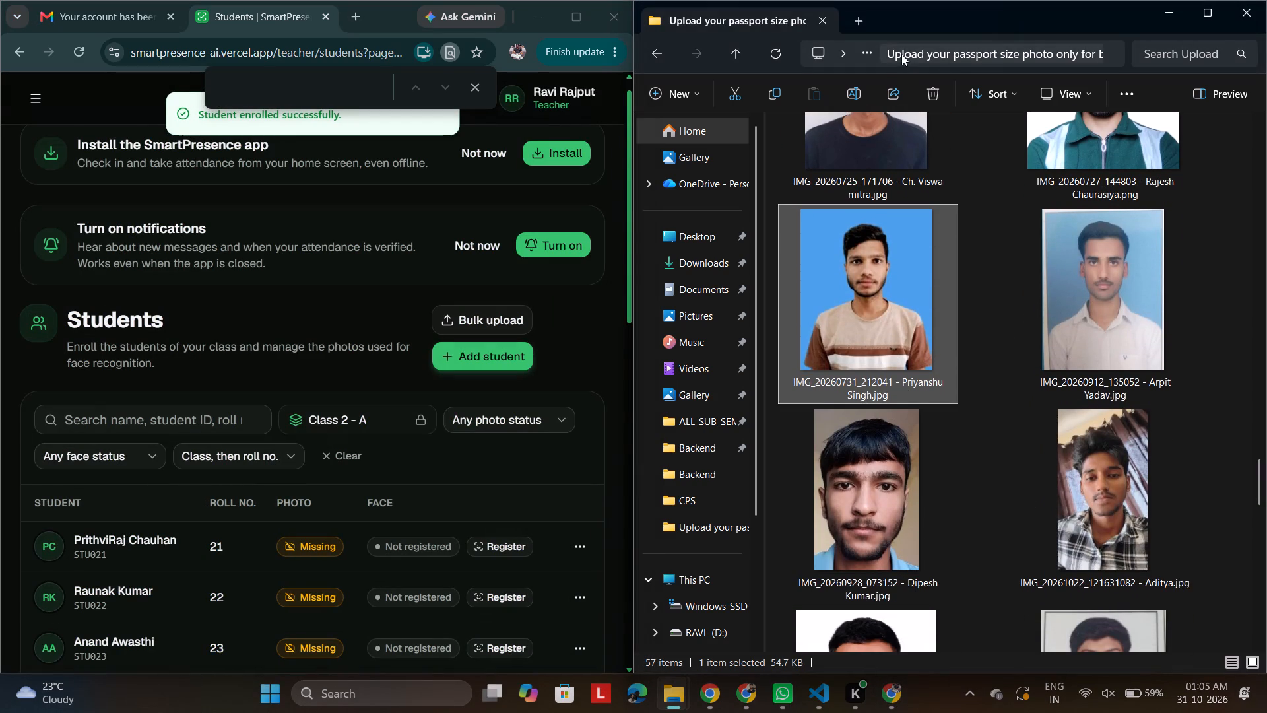
pyautogui.click(856, 91)
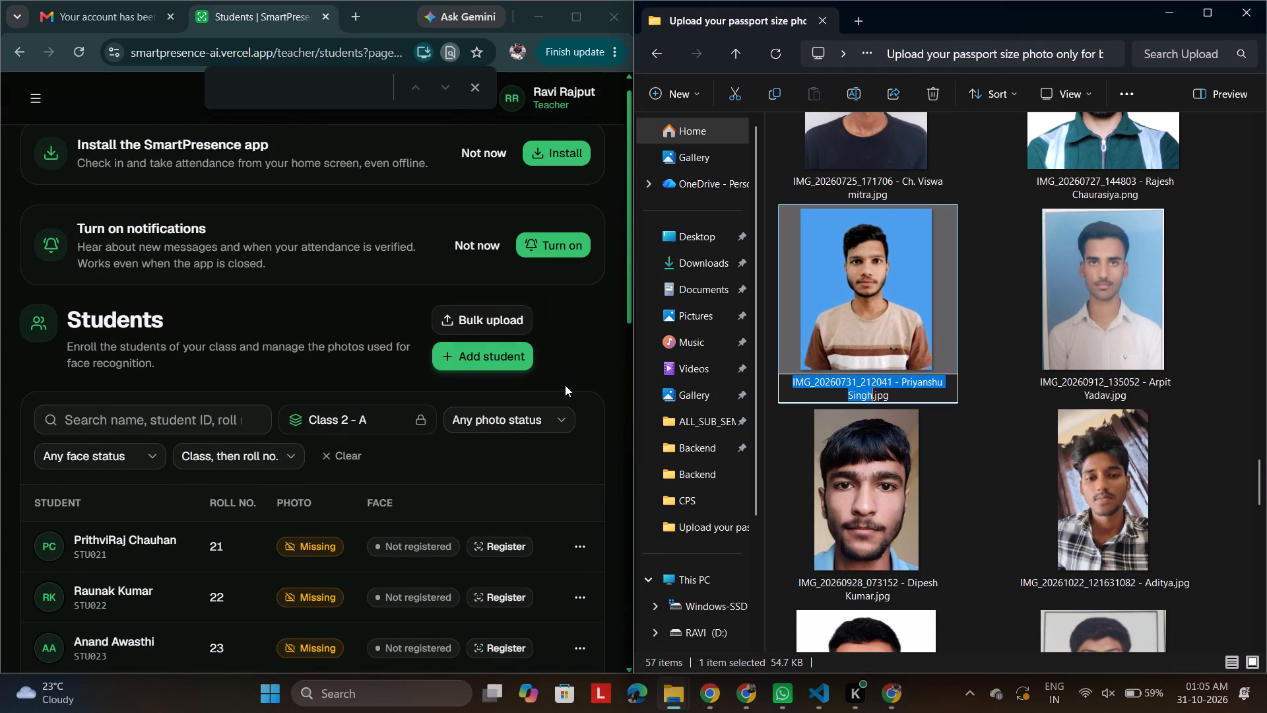
pyautogui.hotkey('ctrl', 'c')
pyautogui.click(456, 366)
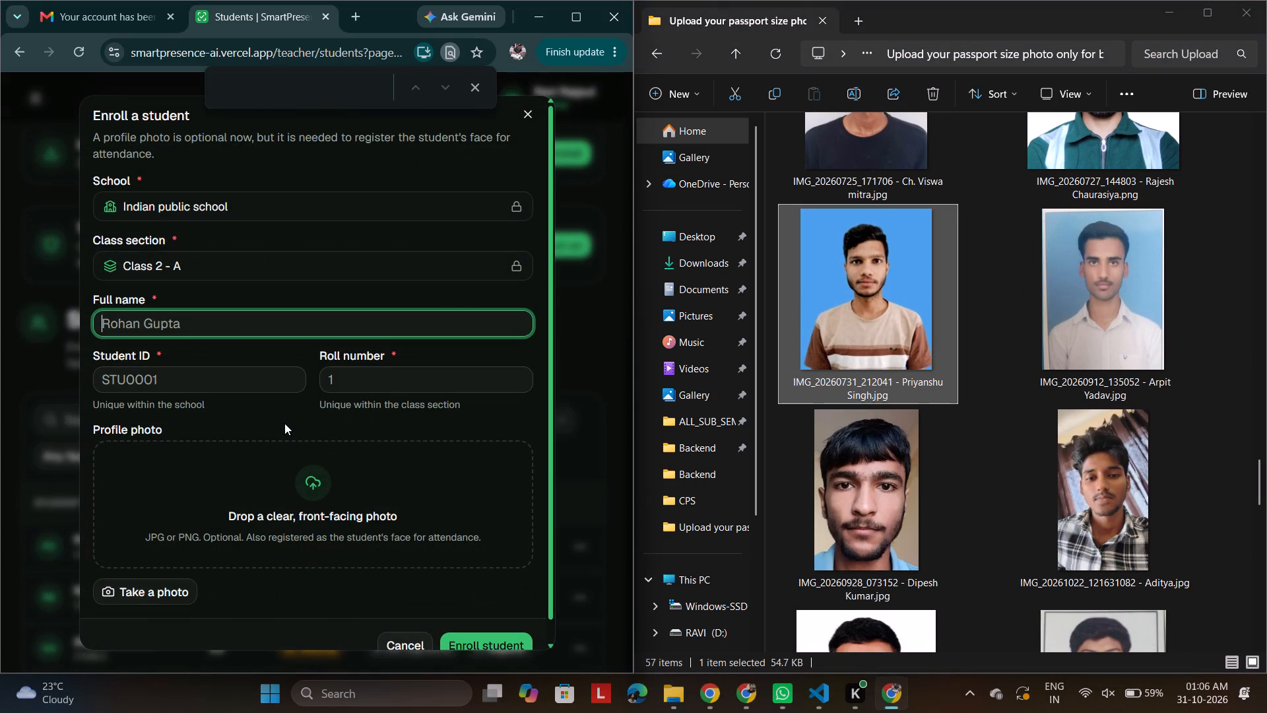
pyautogui.hotkey('ctrl', 'v')
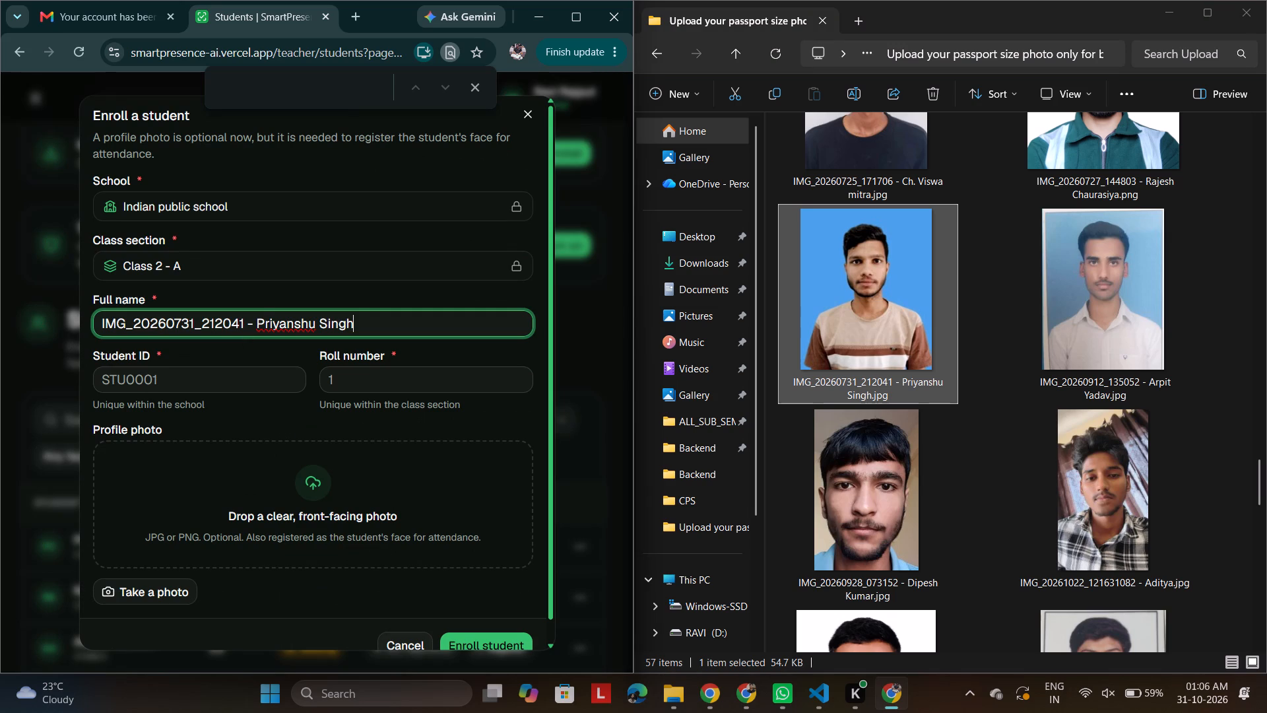
pyautogui.moveTo(257, 324); pyautogui.dragTo(80, 326)
pyautogui.press('BackSpace')
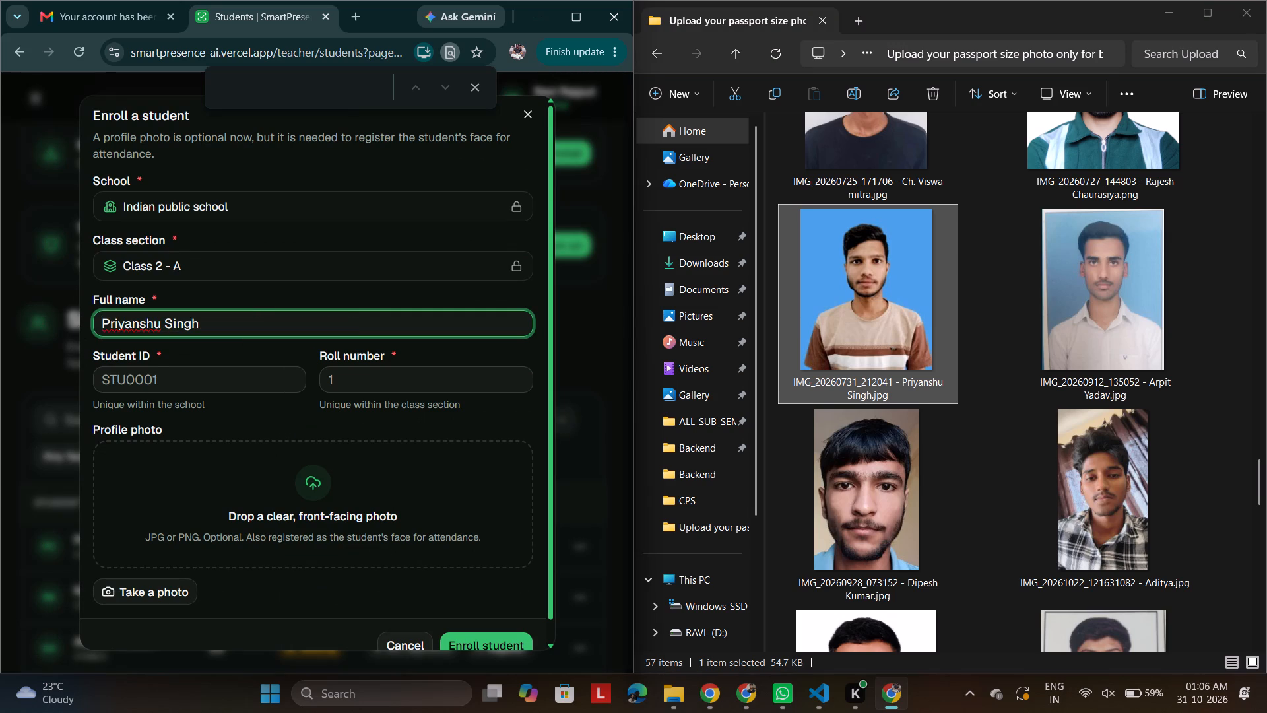
# Set the student ID to STU040 and the roll number to 40, and enroll the student.
pyautogui.click(158, 371)
pyautogui.click(194, 408)
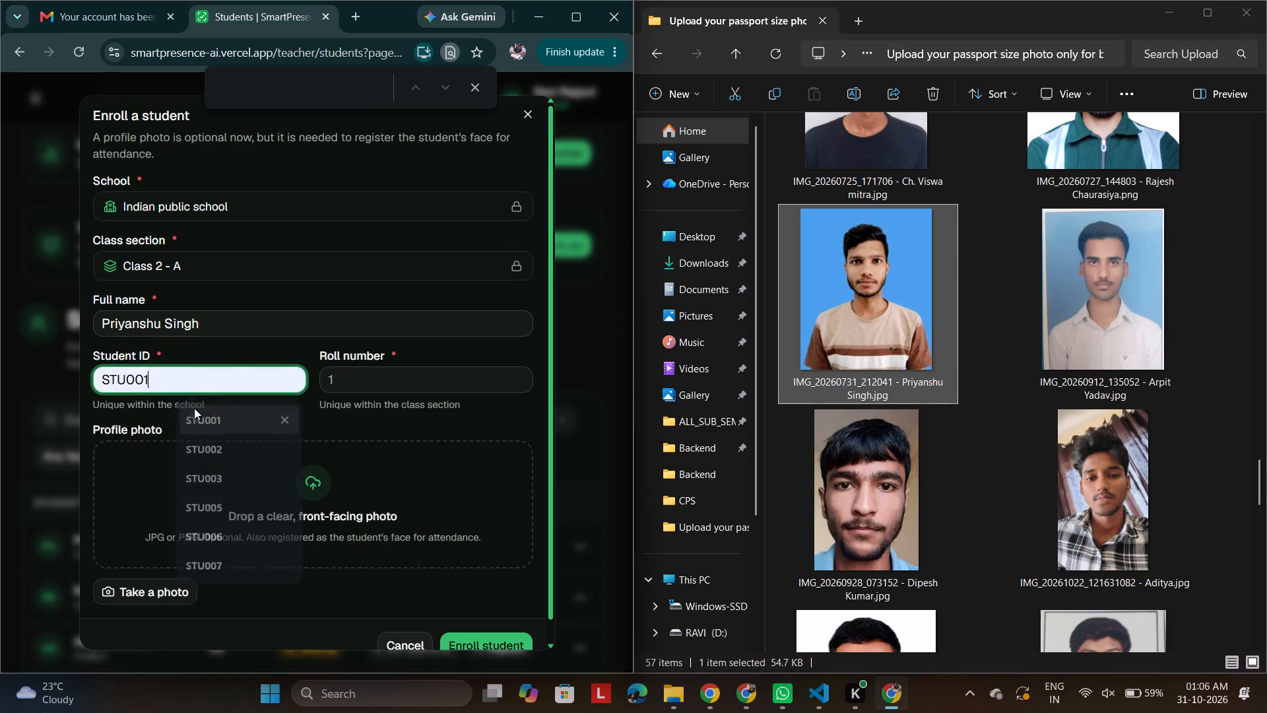
pyautogui.press('BackSpace')
pyautogui.press('BackSpace')
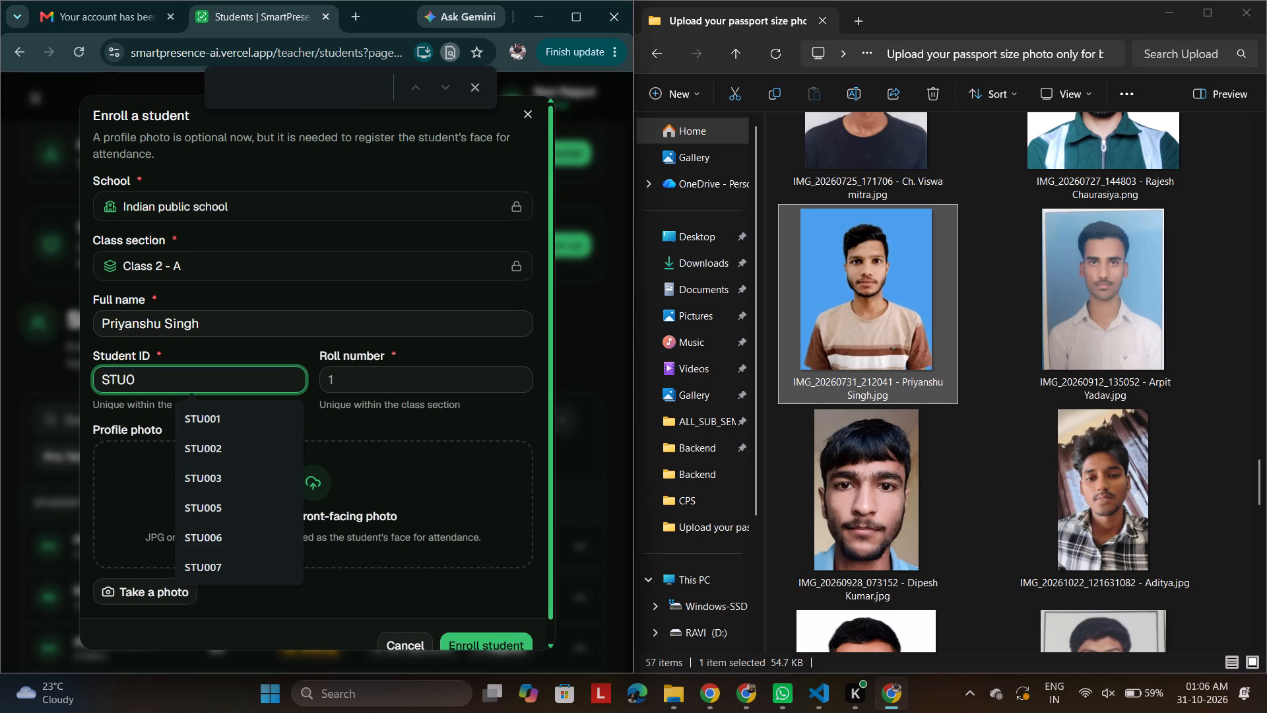
pyautogui.write('40')
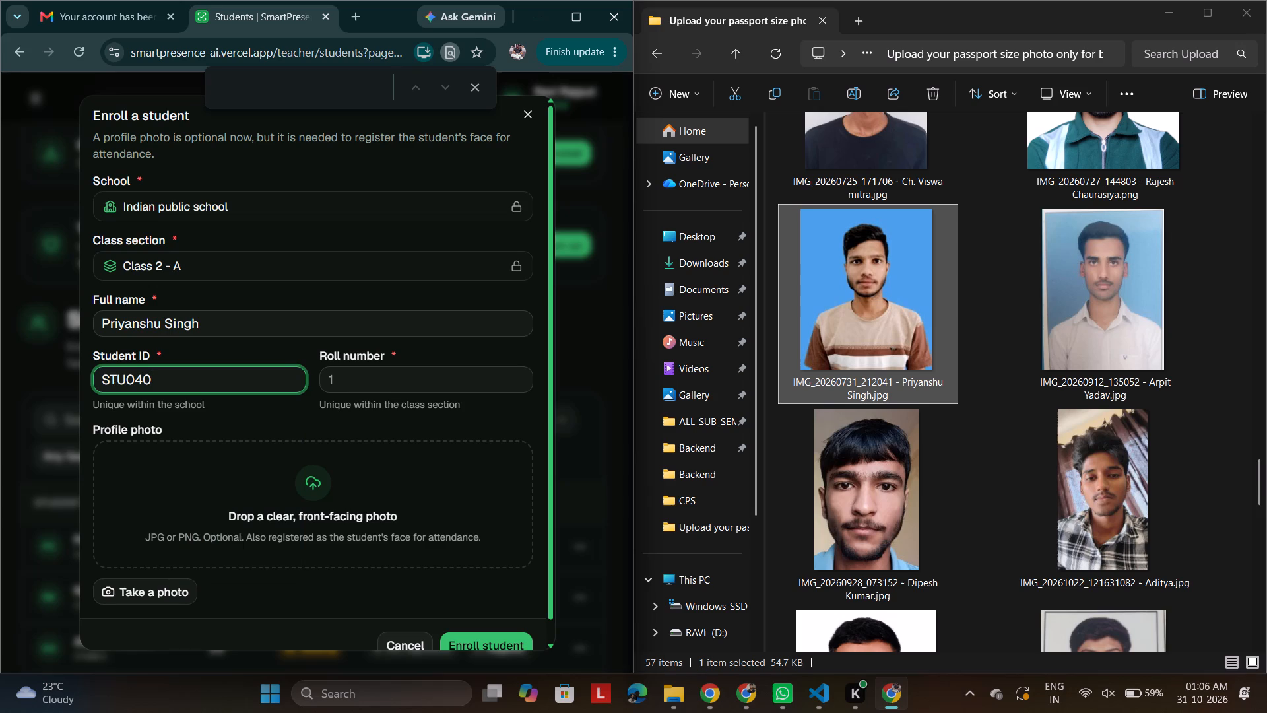
pyautogui.click(350, 375)
pyautogui.write('40')
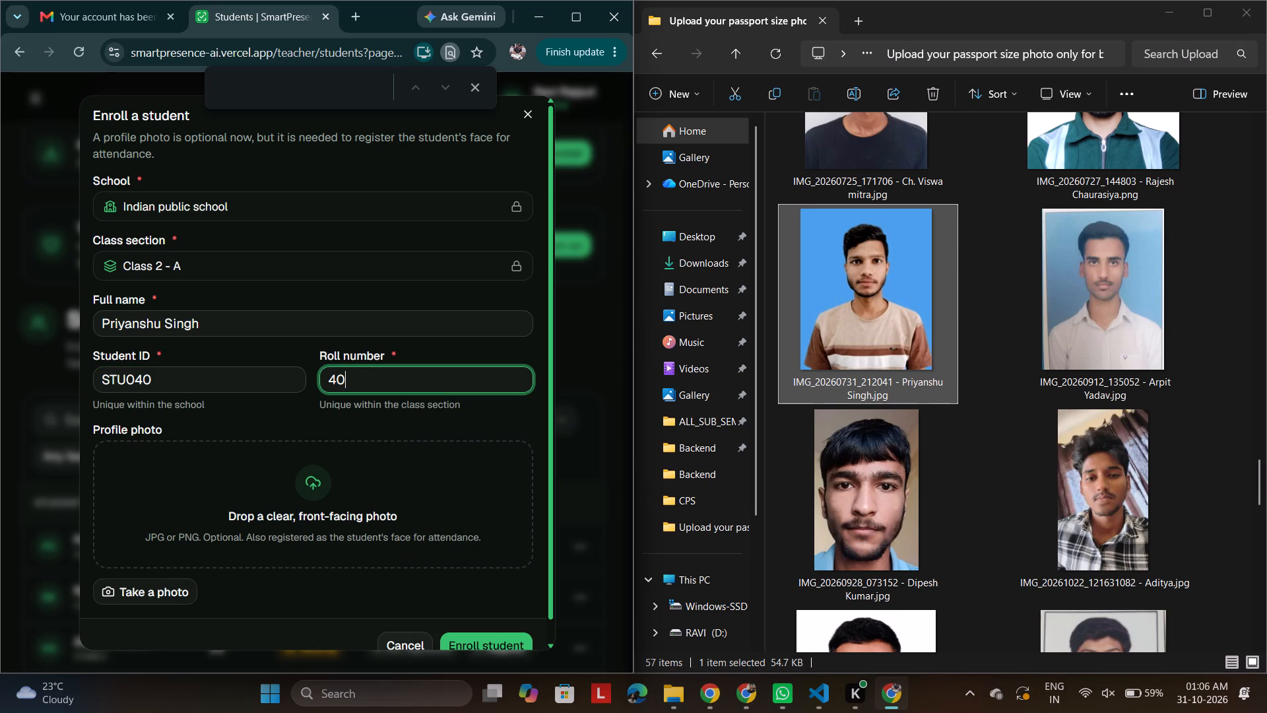
pyautogui.press('Return')
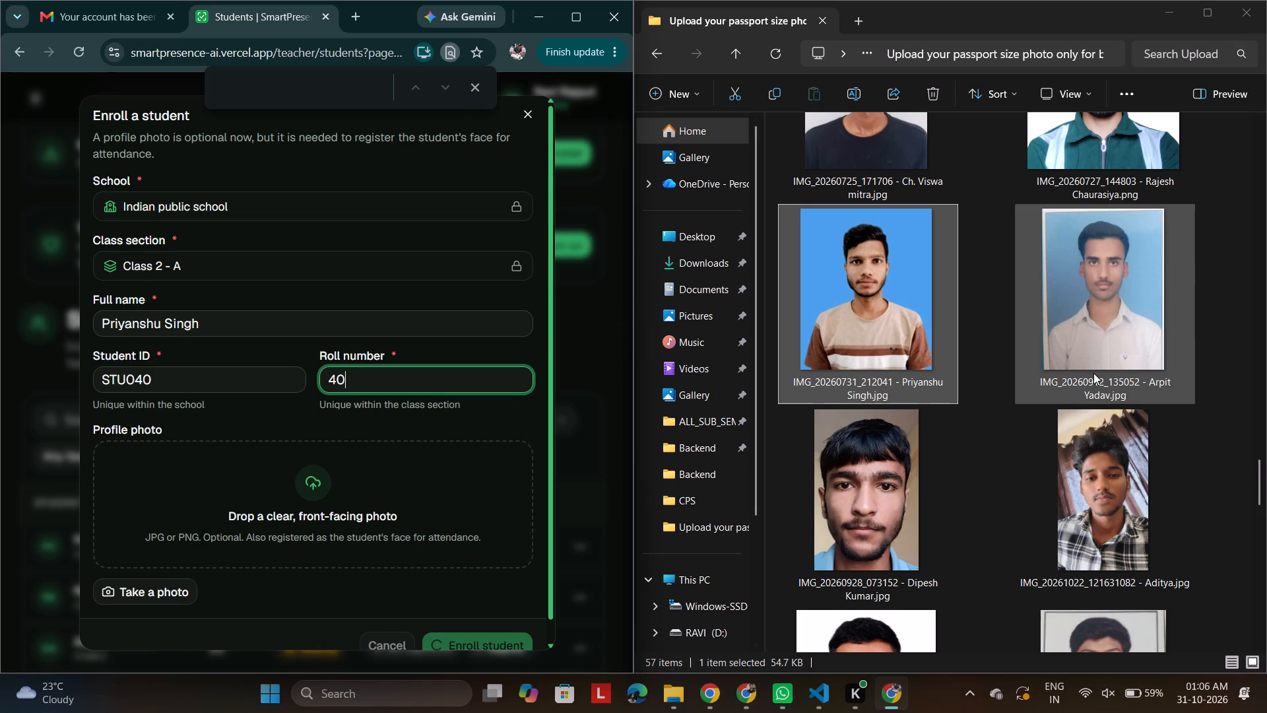
# Start another student enrollment and fill the full name from photo file IMG_20260912_135052, dropping the file prefix.
pyautogui.click(1126, 364)
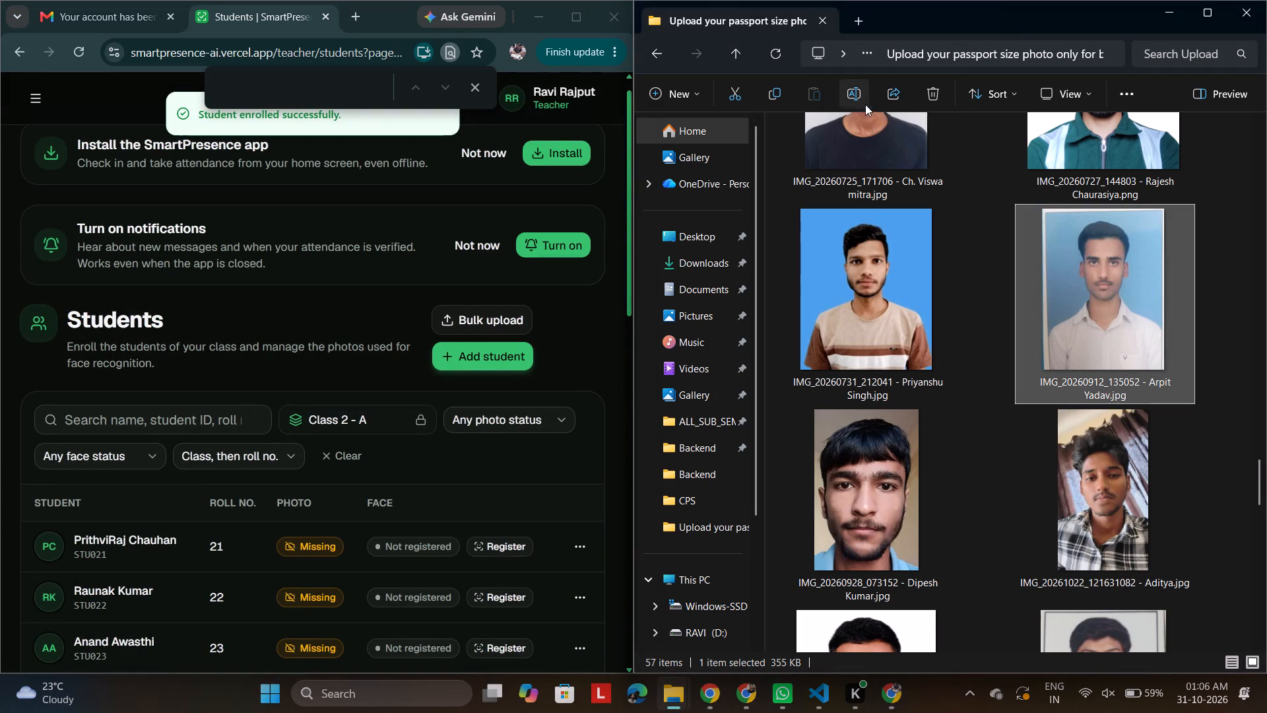
pyautogui.click(861, 100)
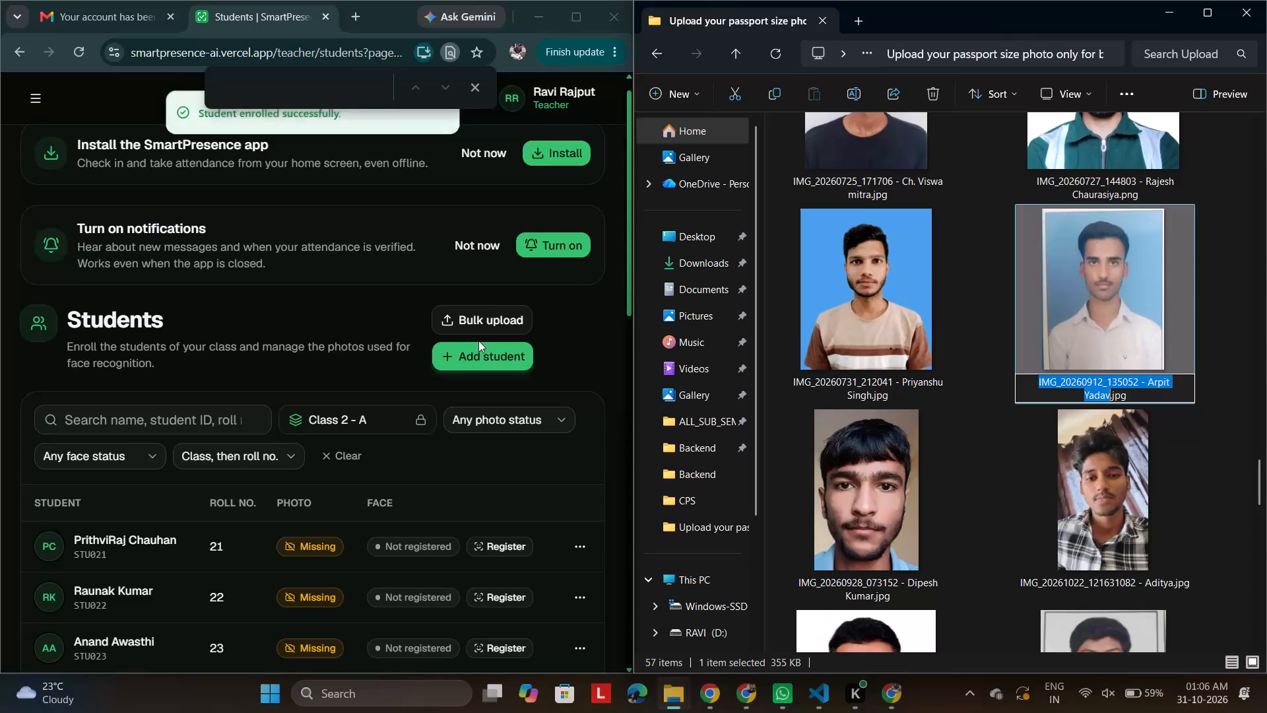
pyautogui.click(474, 354)
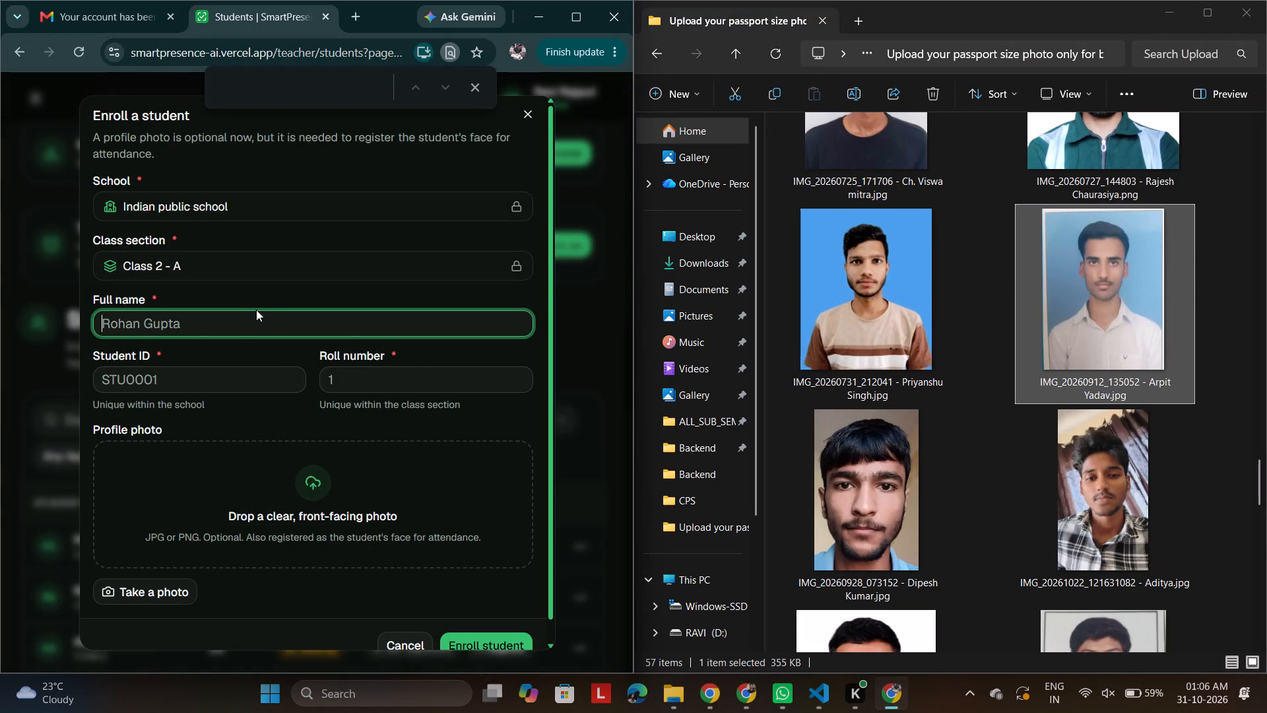
pyautogui.hotkey('ctrl', 'v')
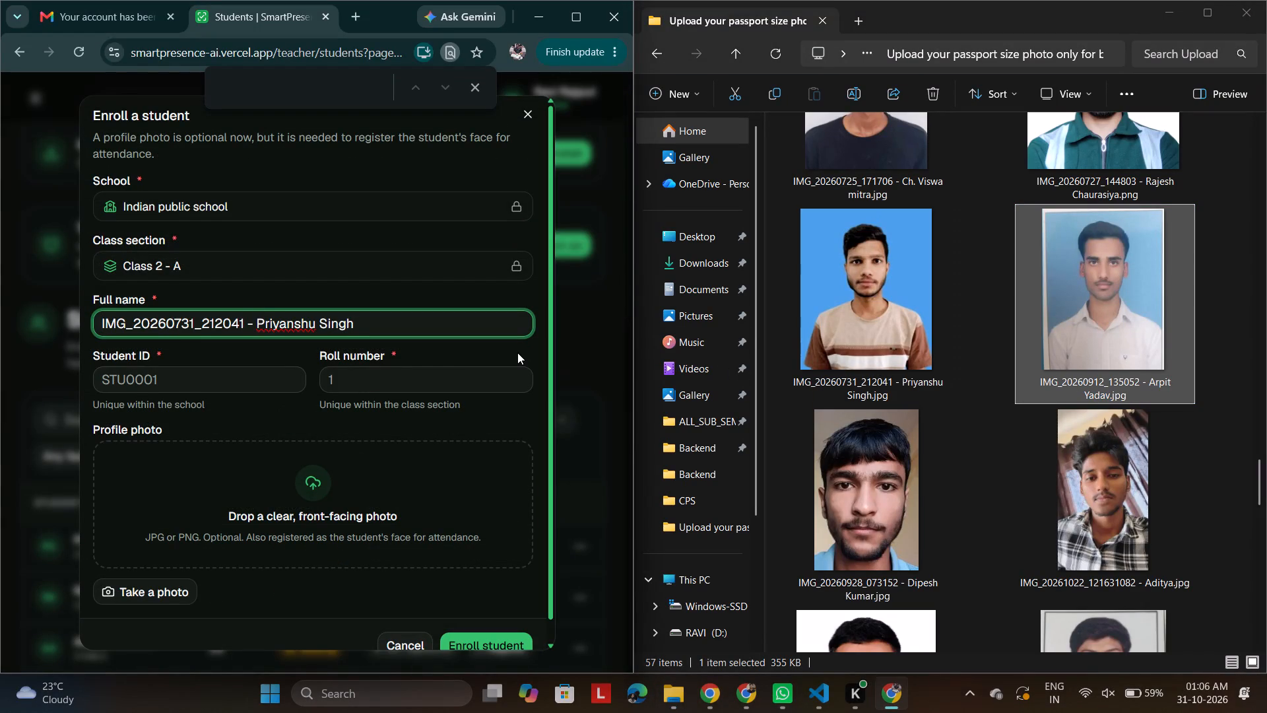
pyautogui.hotkey('ctrl', 'z')
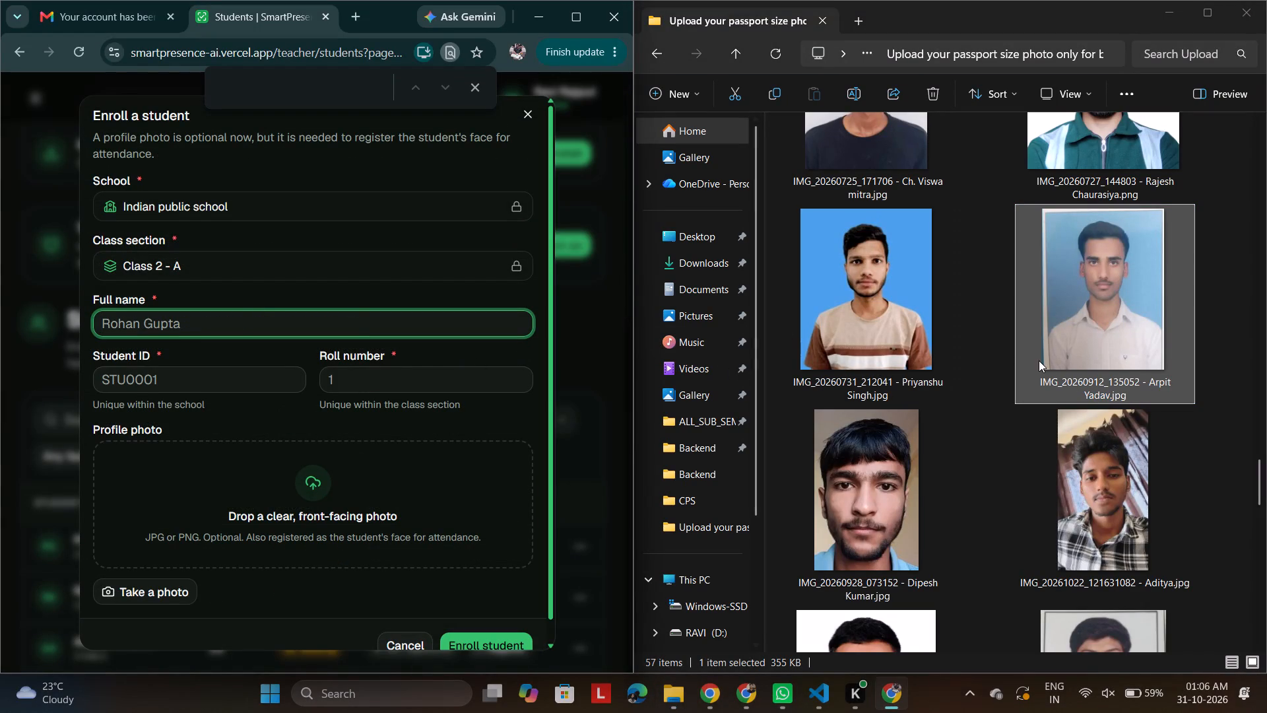
pyautogui.click(852, 90)
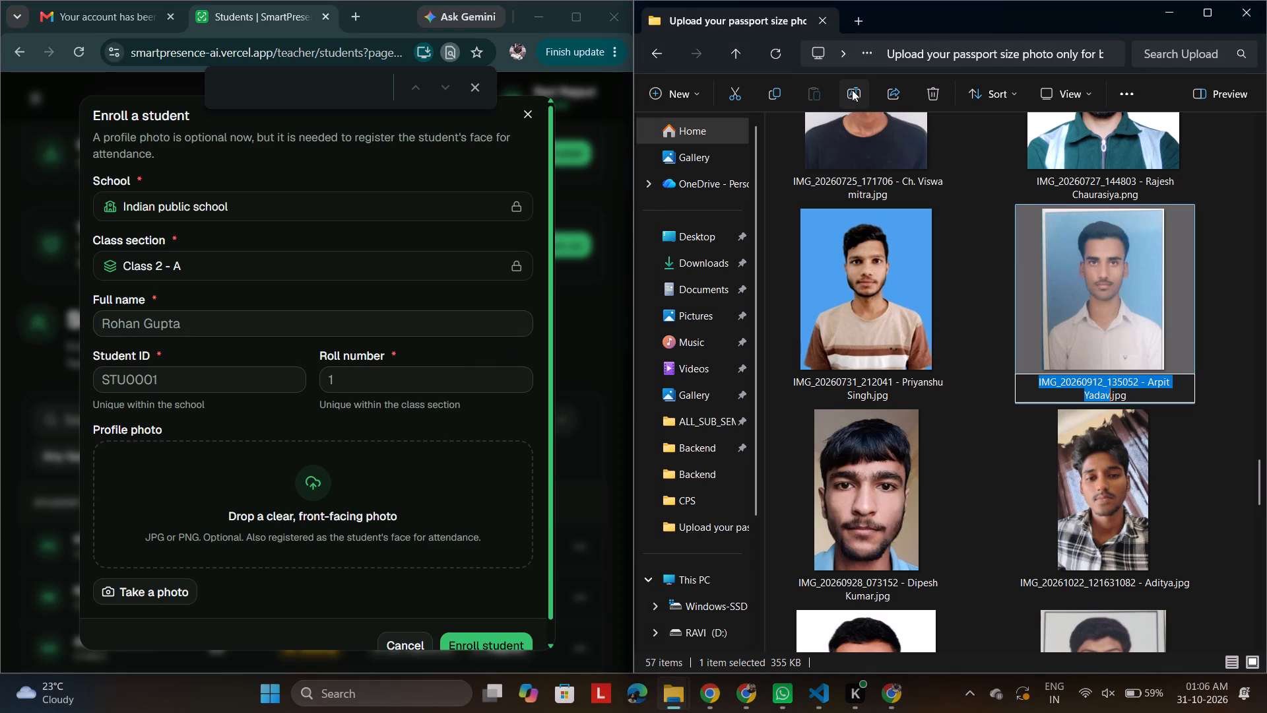
pyautogui.hotkey('ctrl', 'c')
pyautogui.click(462, 322)
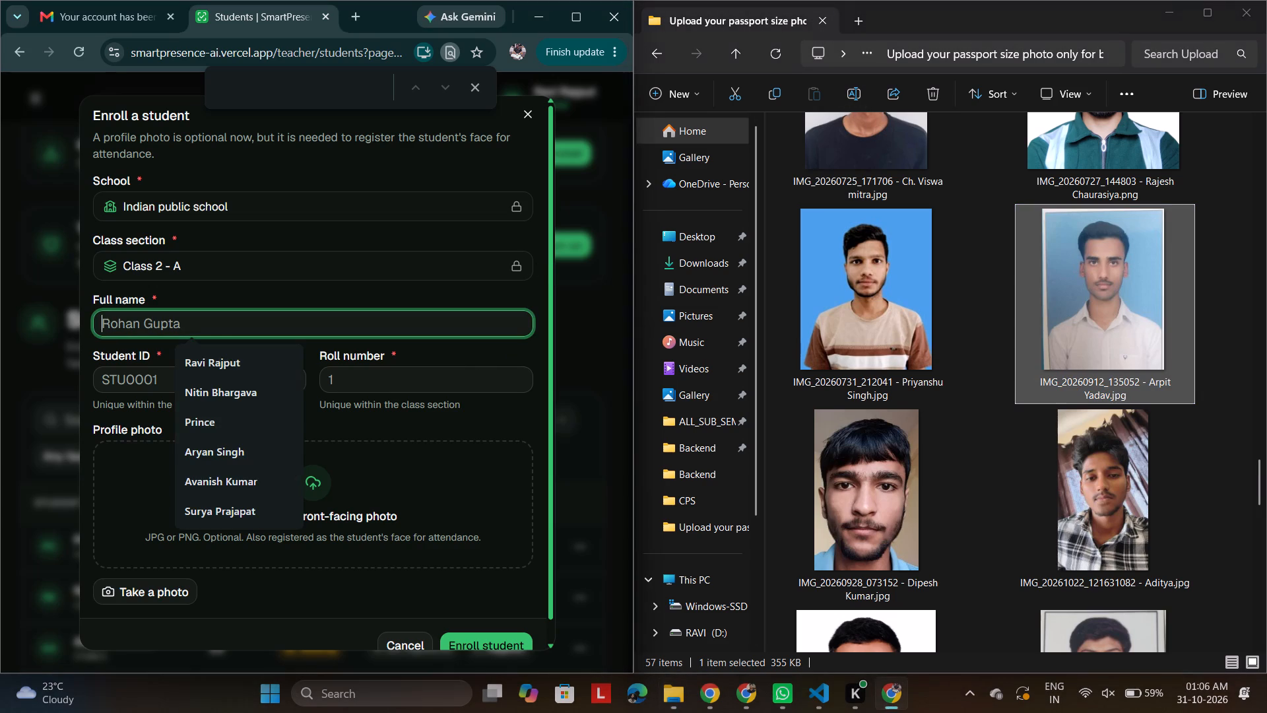
pyautogui.hotkey('ctrl', 'v')
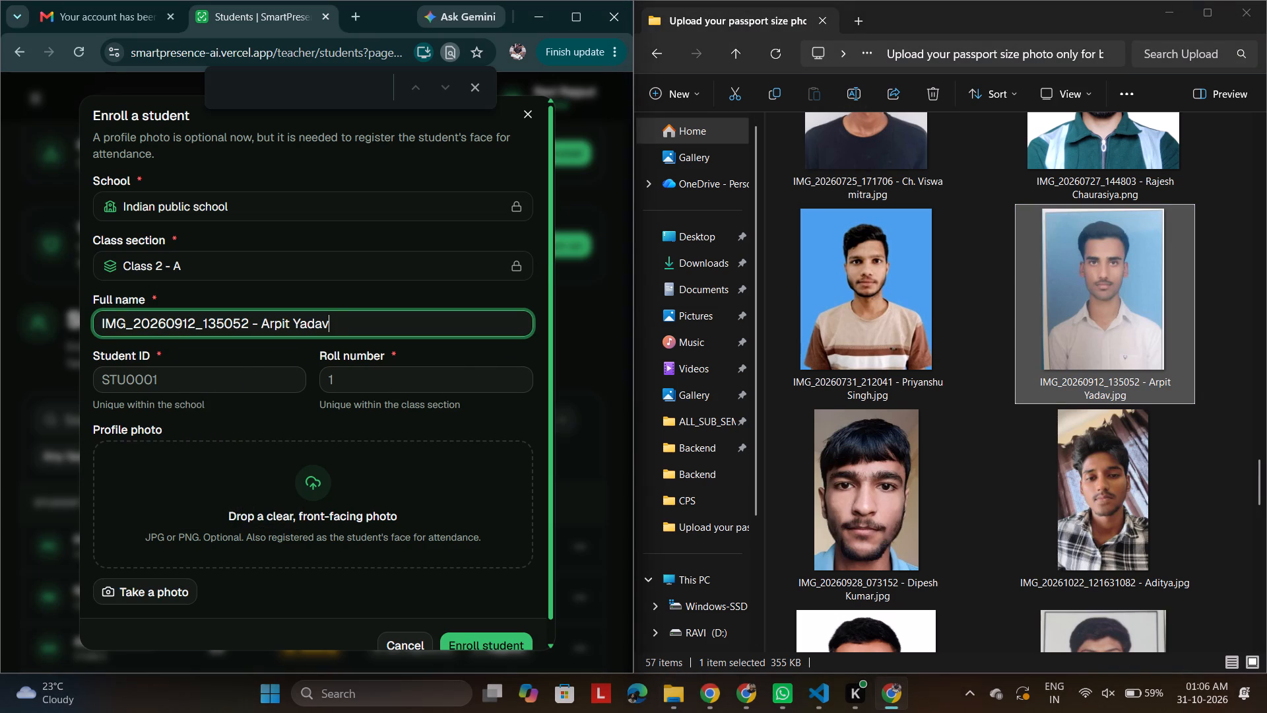
pyautogui.moveTo(263, 324); pyautogui.dragTo(152, 323)
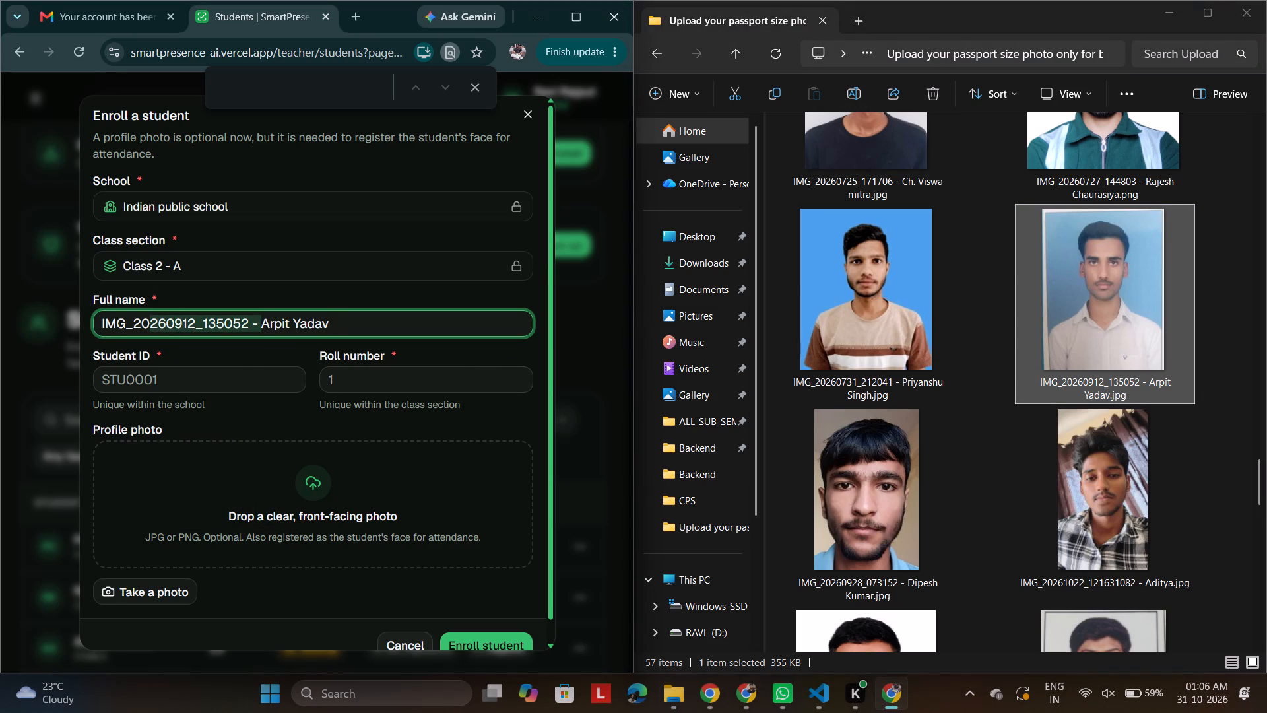
pyautogui.moveTo(152, 323); pyautogui.dragTo(103, 325)
pyautogui.press('BackSpace')
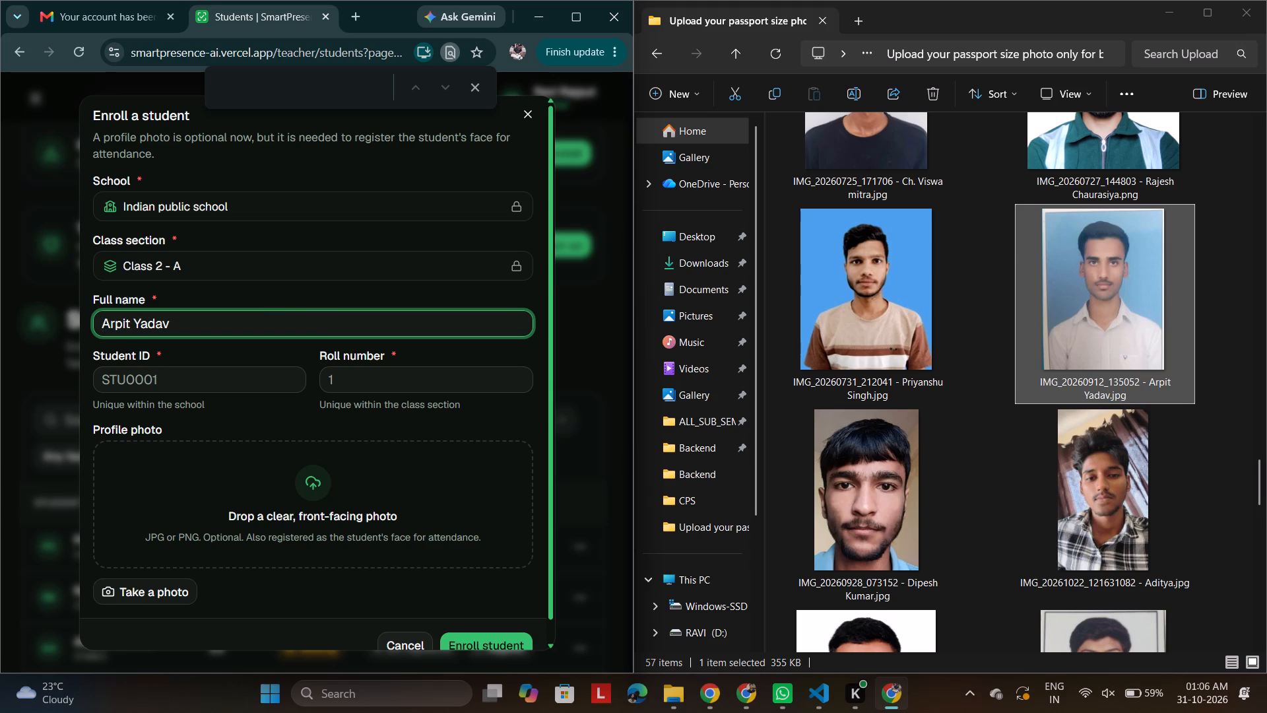
# Set the student ID to STU041 and the roll number to 41, and enroll the student.
pyautogui.click(148, 380)
pyautogui.click(179, 407)
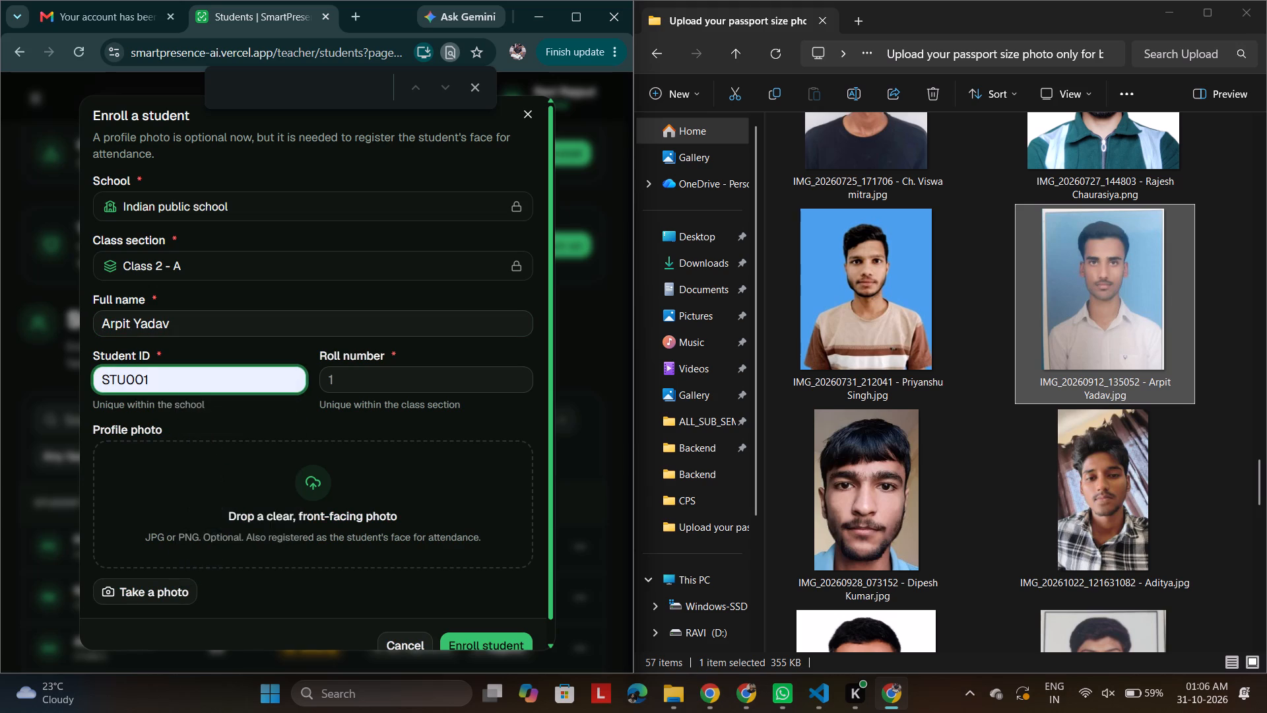
pyautogui.press('BackSpace')
pyautogui.press('BackSpace')
pyautogui.write('41')
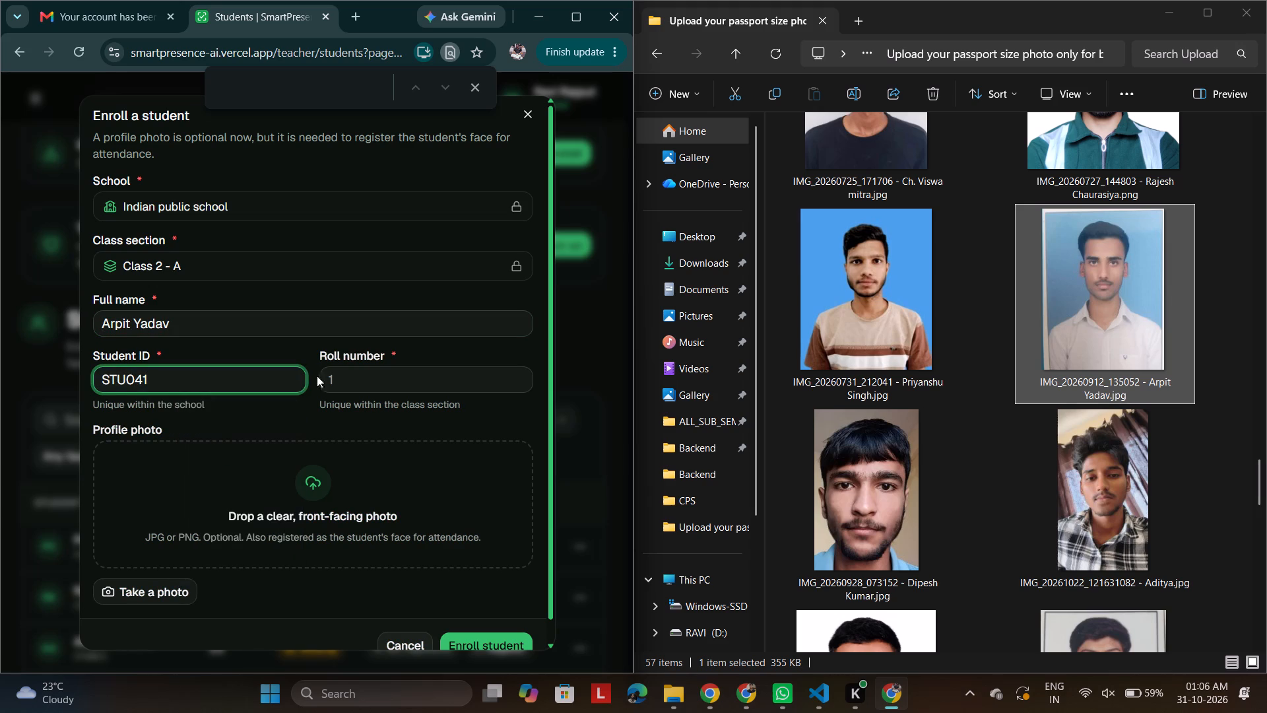
pyautogui.click(364, 386)
pyautogui.write('41')
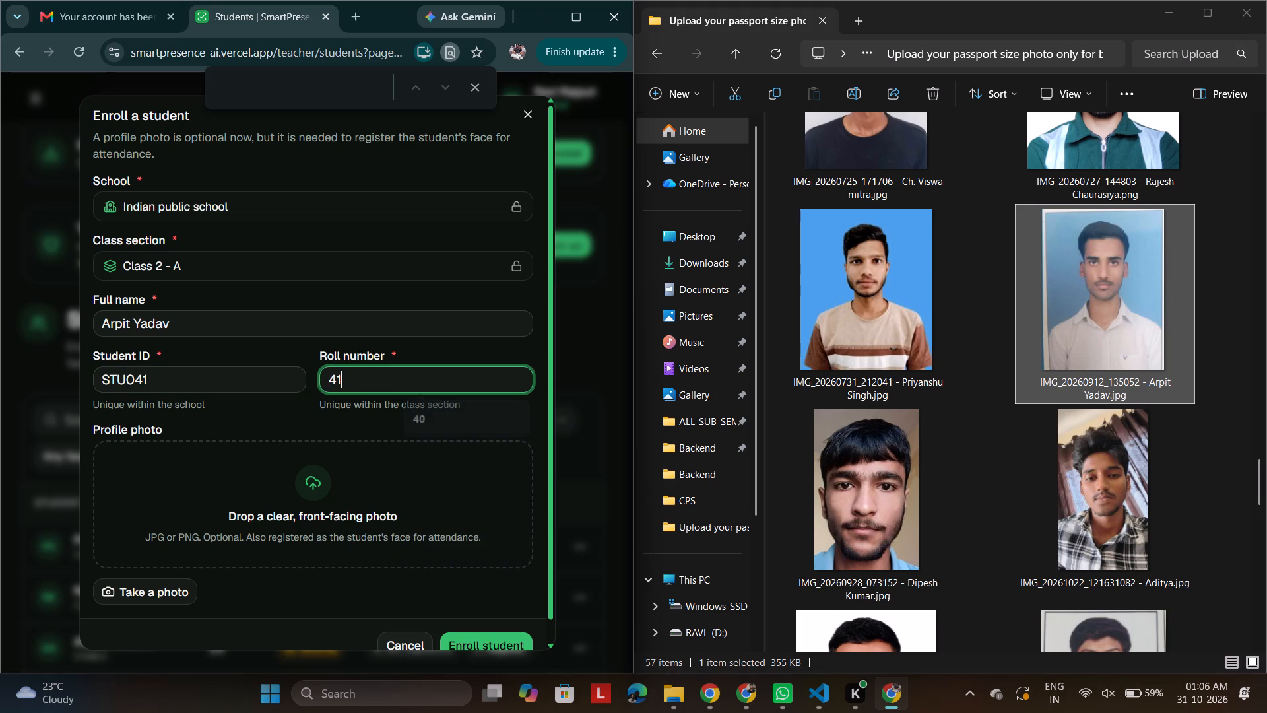
pyautogui.press('Return')
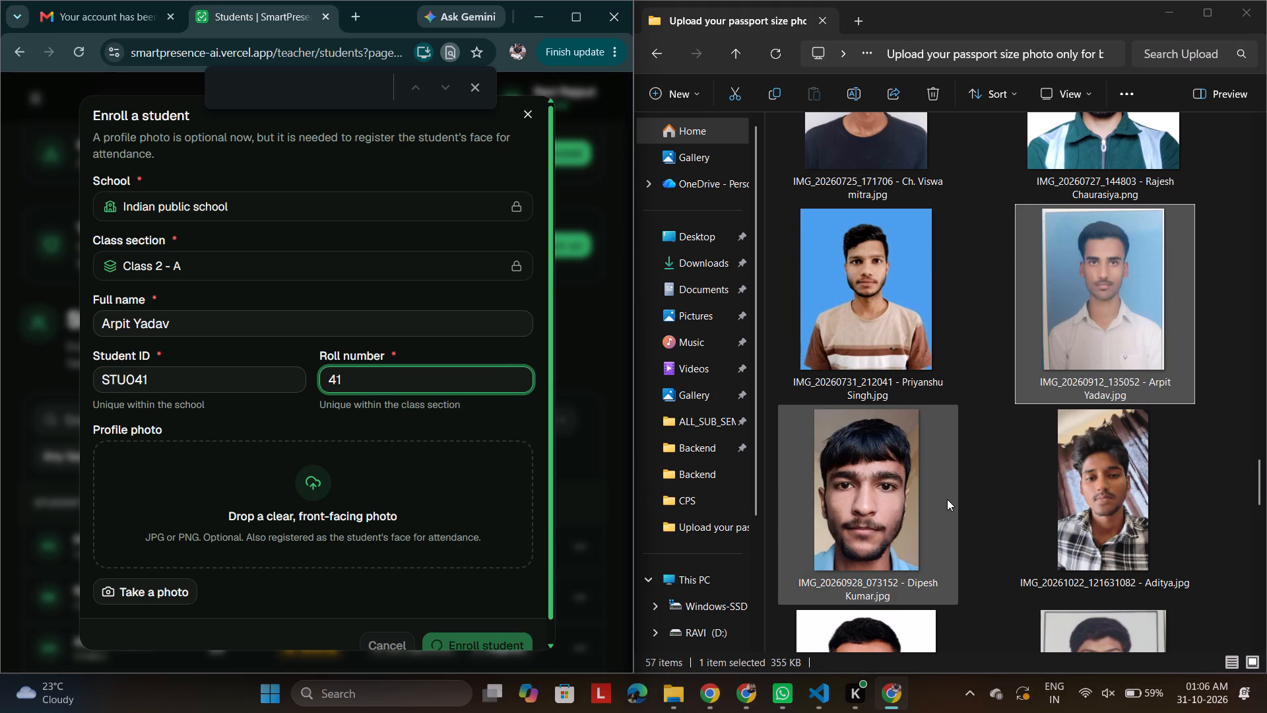
# Start another student enrollment and fill the full name from photo file IMG_20260928_073152, dropping the file prefix.
pyautogui.scroll(-5, 948, 496)
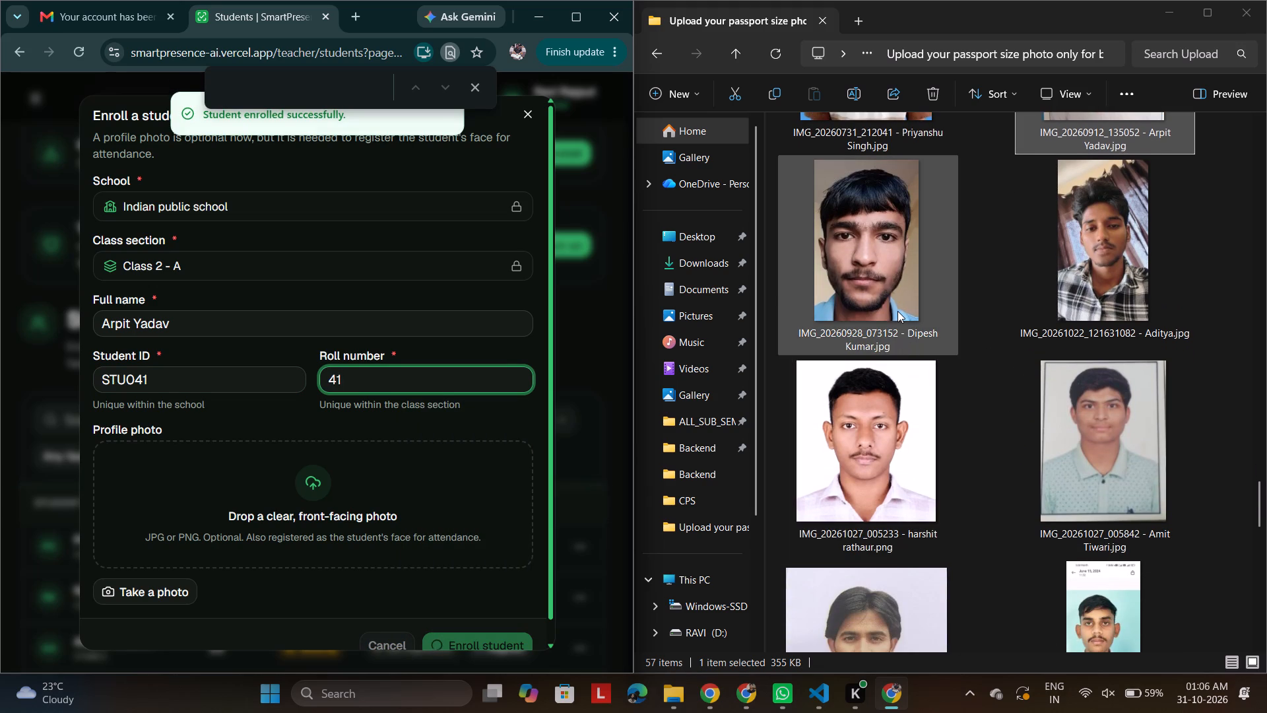
pyautogui.click(897, 311)
pyautogui.click(857, 97)
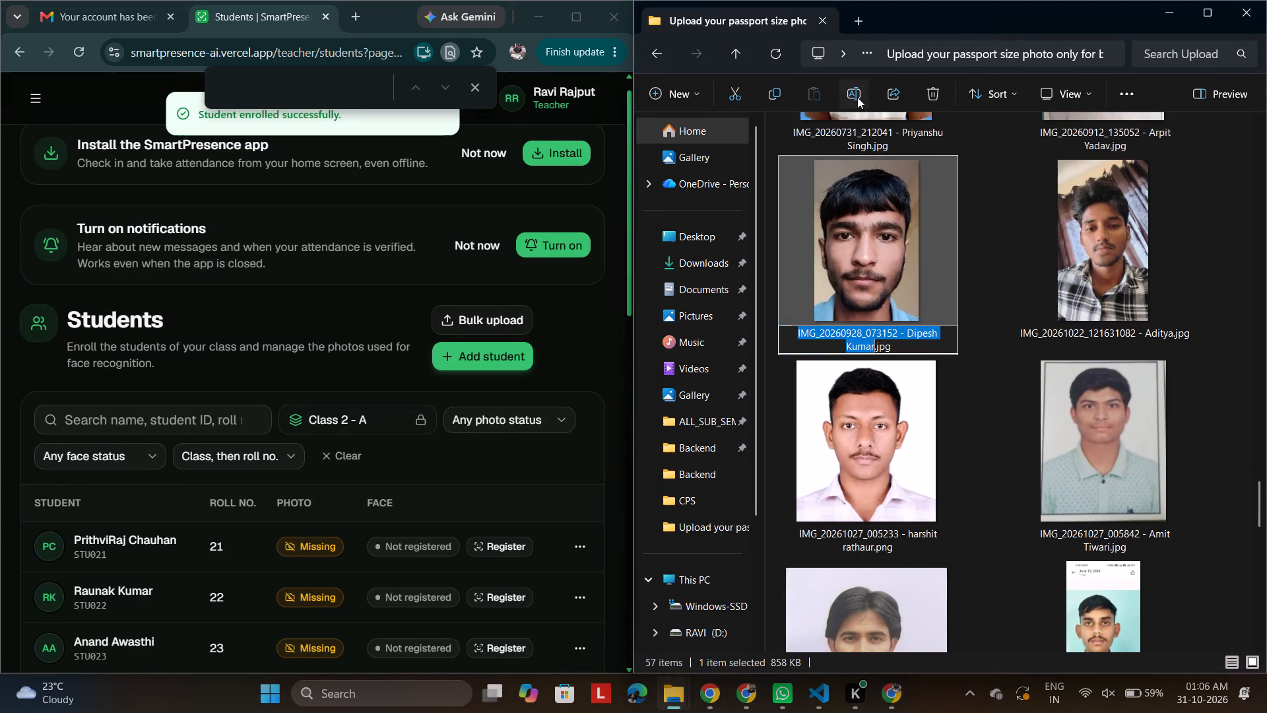
pyautogui.hotkey('ctrl', 'c')
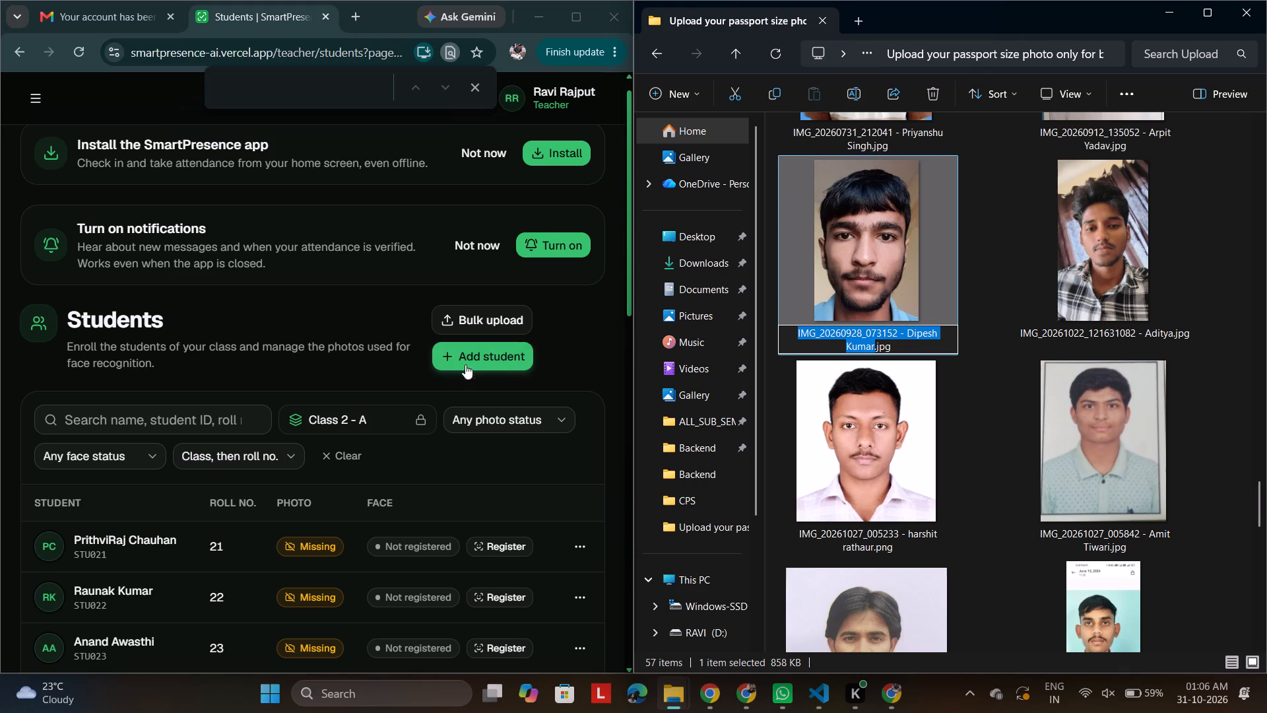
pyautogui.click(469, 349)
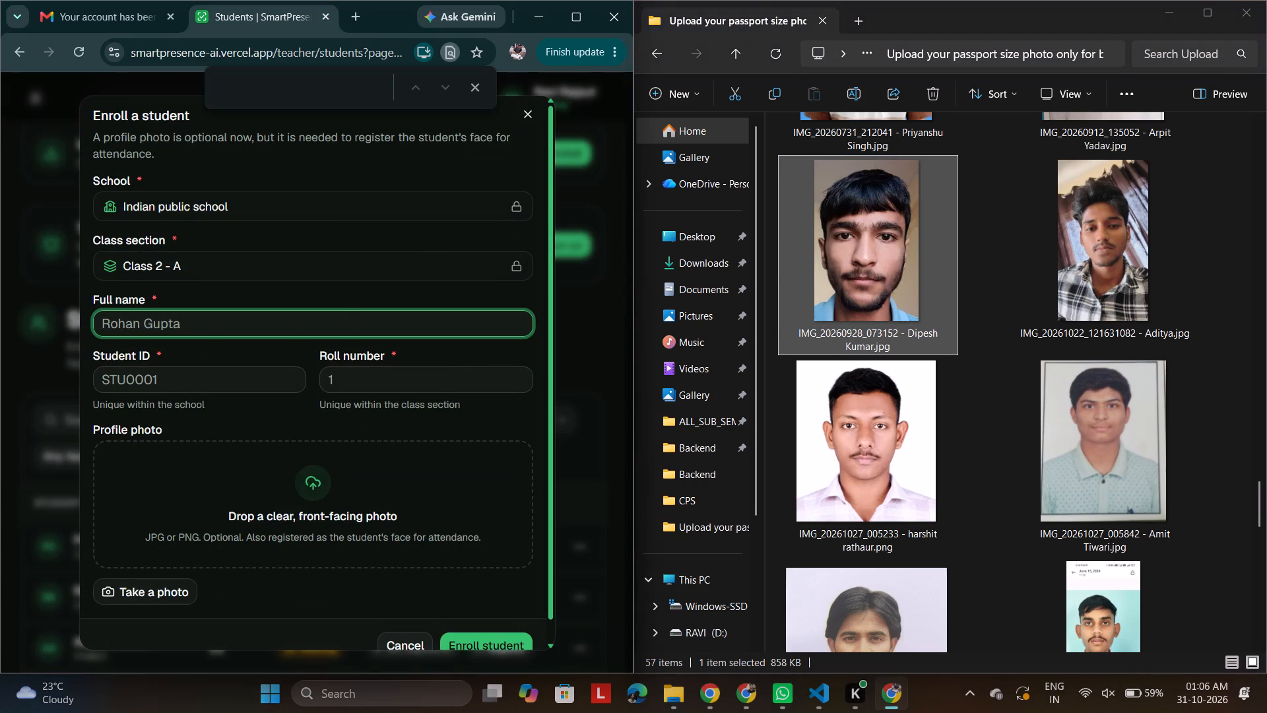
pyautogui.hotkey('ctrl', 'v')
pyautogui.moveTo(262, 325); pyautogui.dragTo(243, 327)
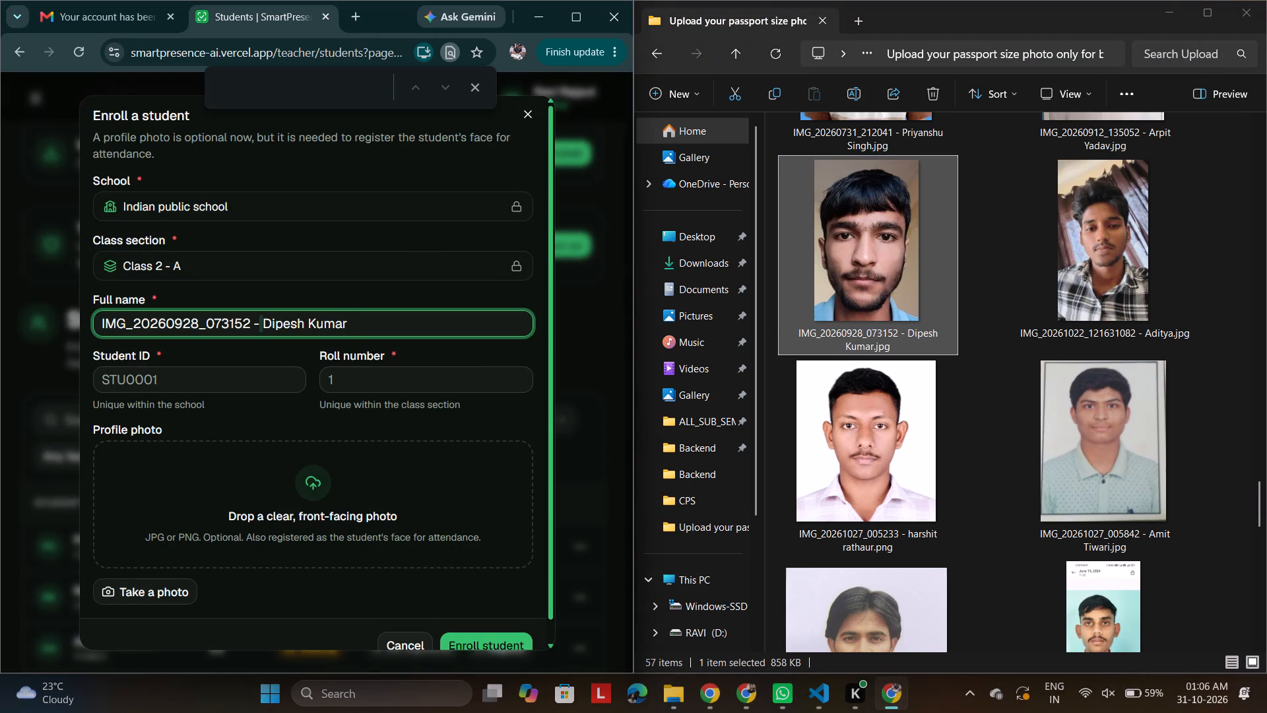
pyautogui.moveTo(243, 327); pyautogui.dragTo(88, 331)
pyautogui.press('BackSpace')
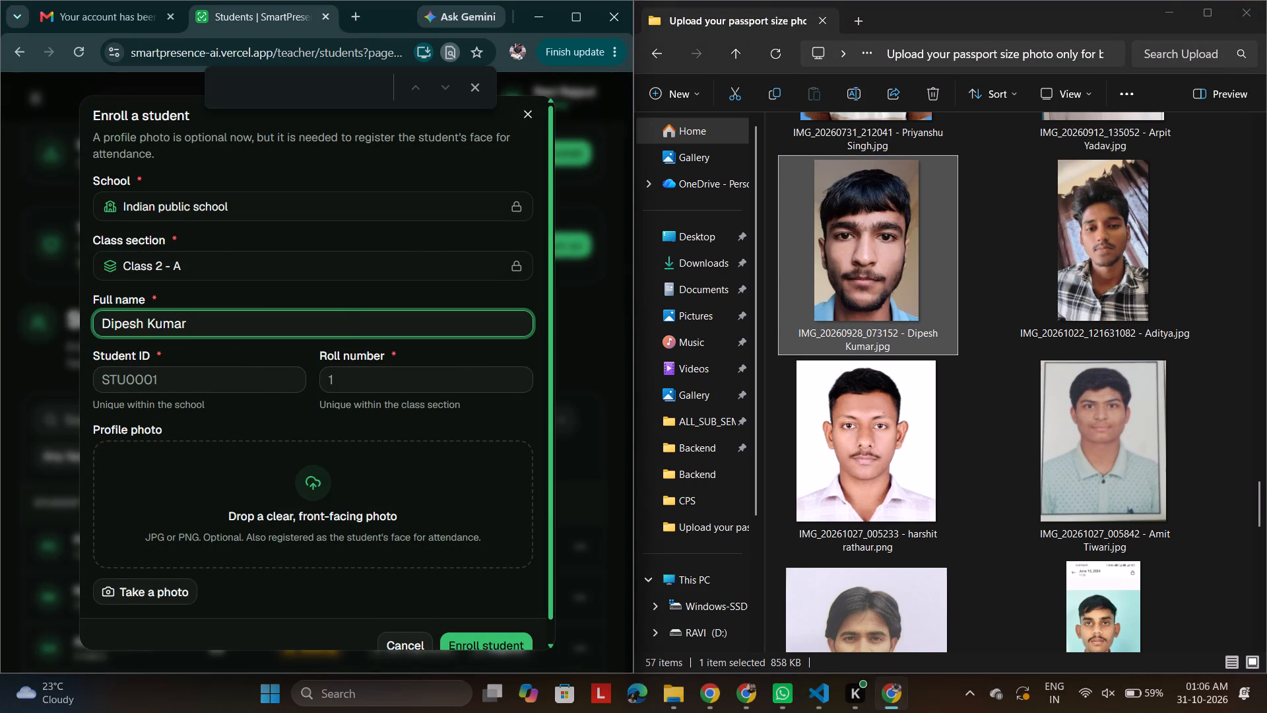
# Set the student ID to STU042 and the roll number to 42, and enroll the student.
pyautogui.click(147, 375)
pyautogui.click(220, 423)
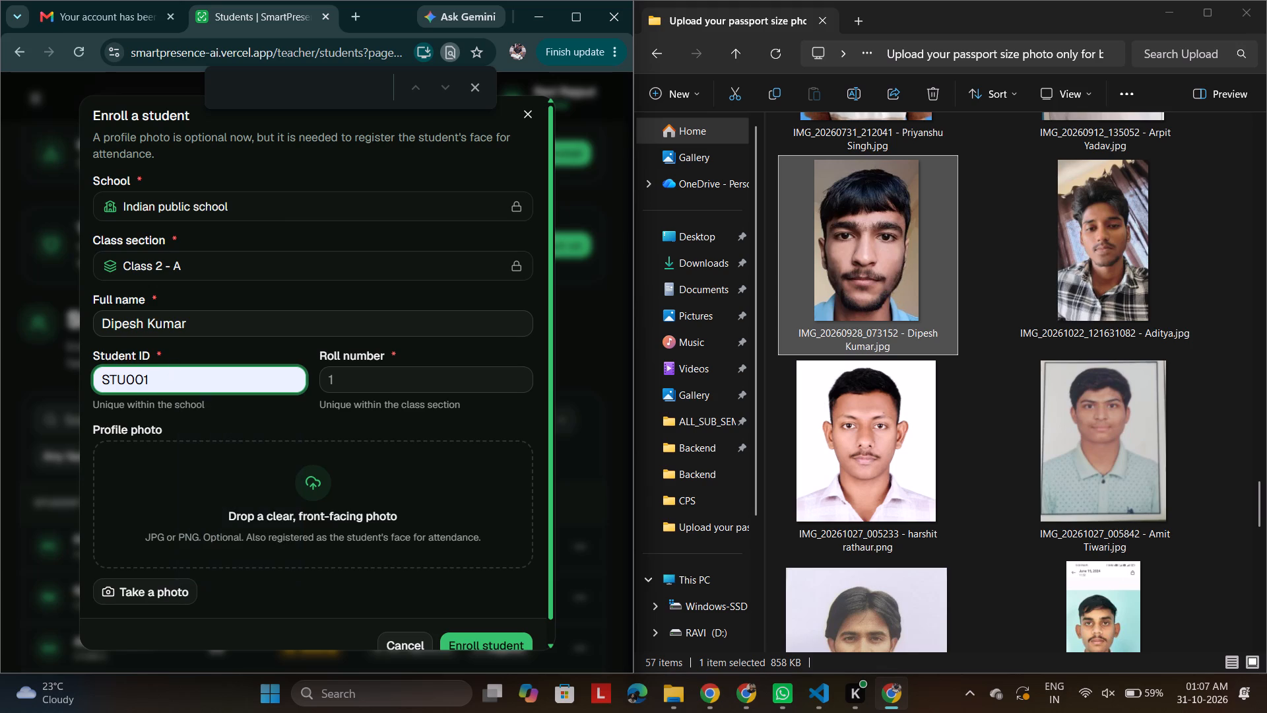
pyautogui.press('BackSpace')
pyautogui.press('BackSpace')
pyautogui.write('42')
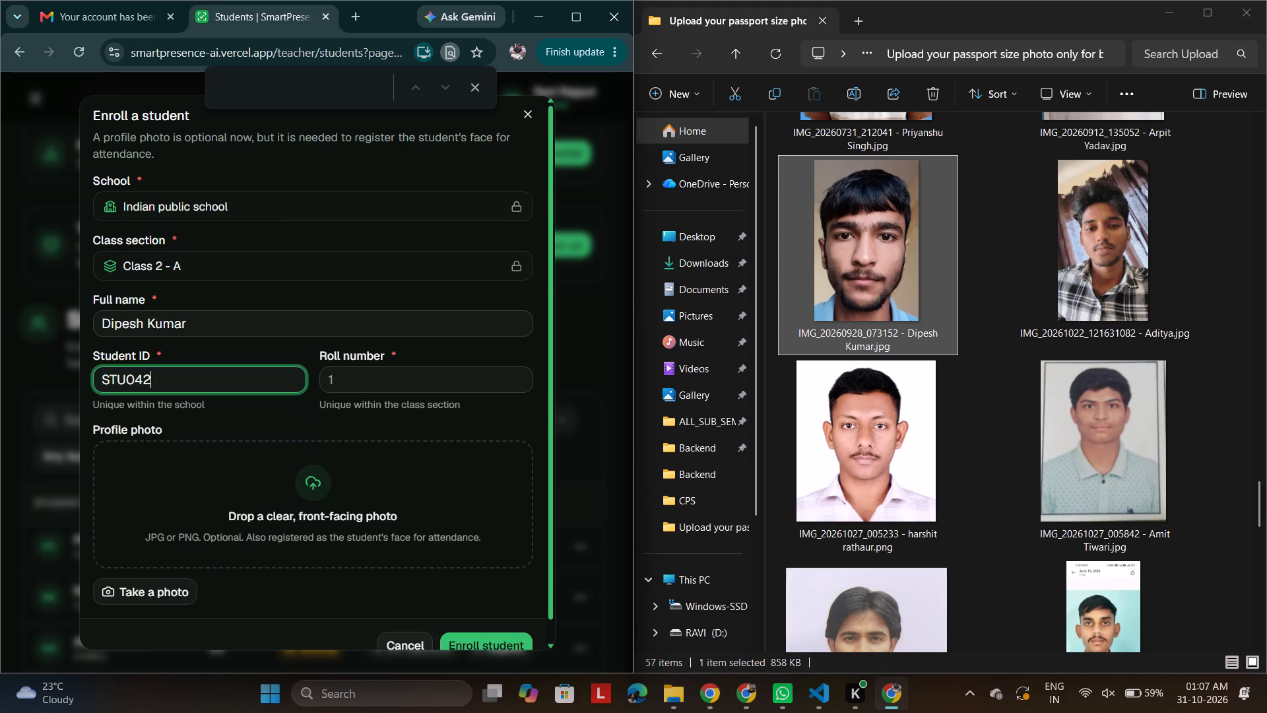
pyautogui.click(349, 386)
pyautogui.write('42')
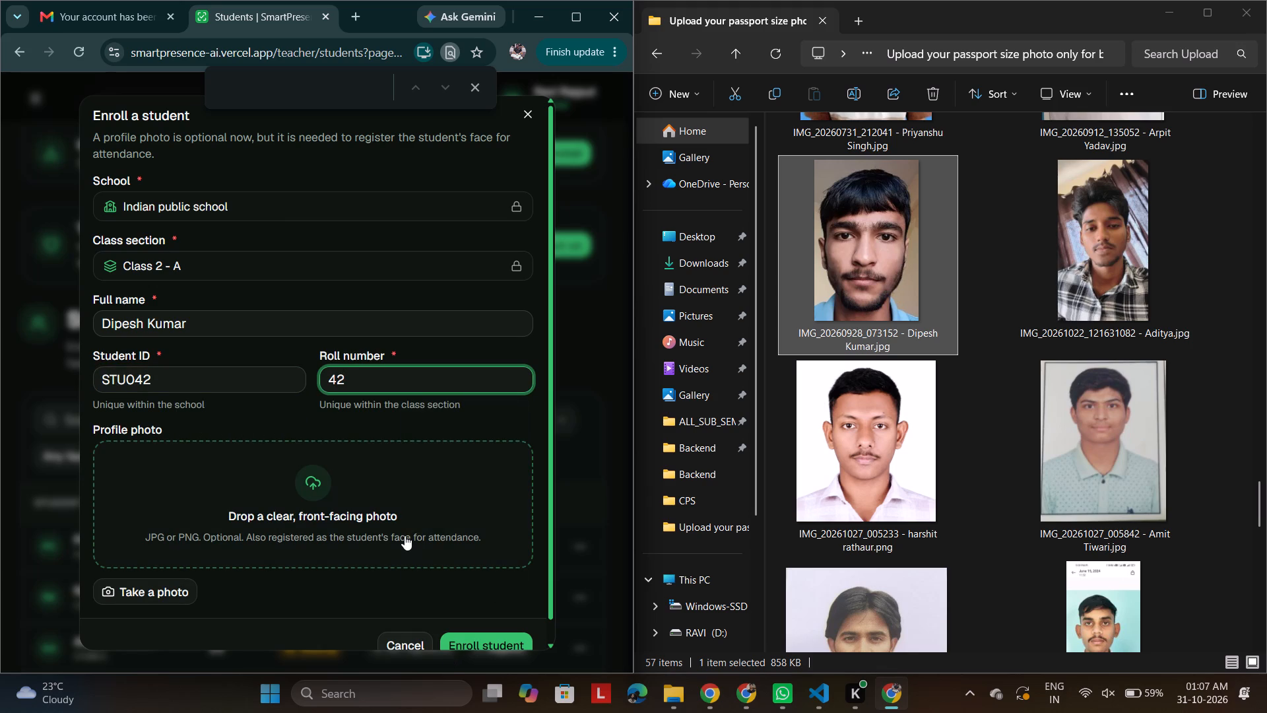
pyautogui.press('Return')
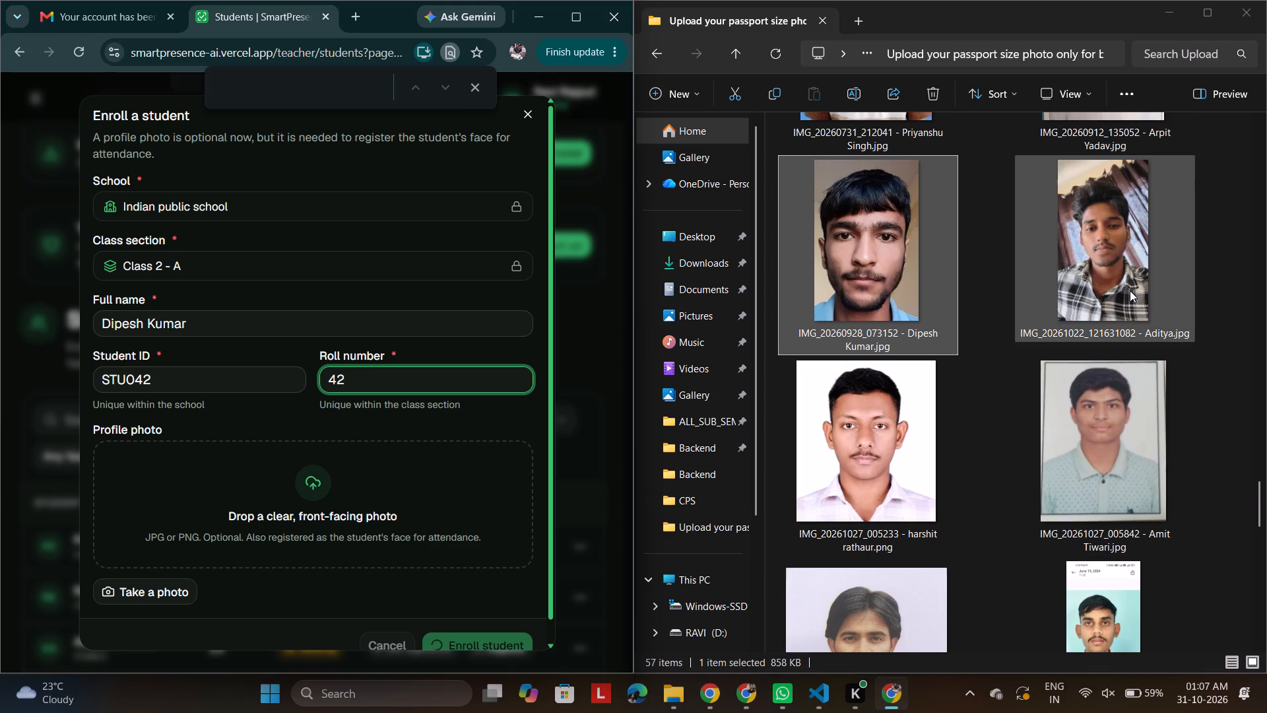
# Start another student enrollment and fill the full name from photo file IMG_20261022_121631082, dropping the file prefix.
pyautogui.click(1127, 291)
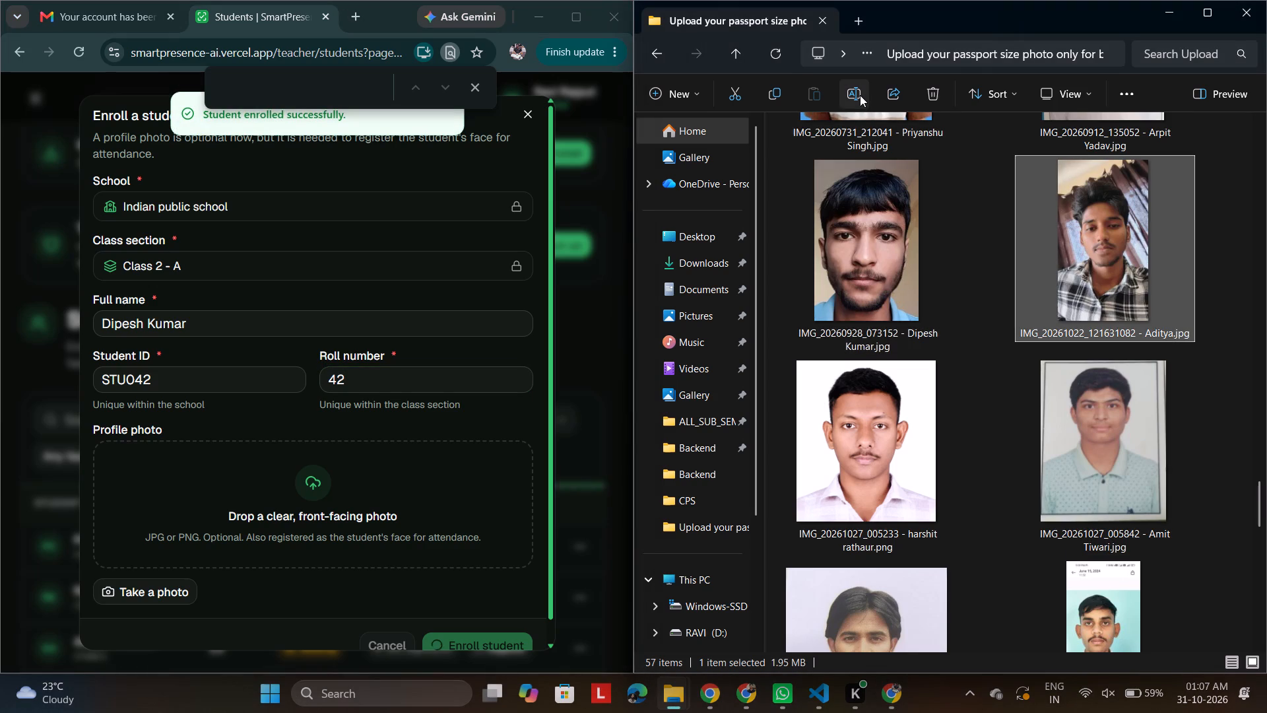
pyautogui.click(860, 95)
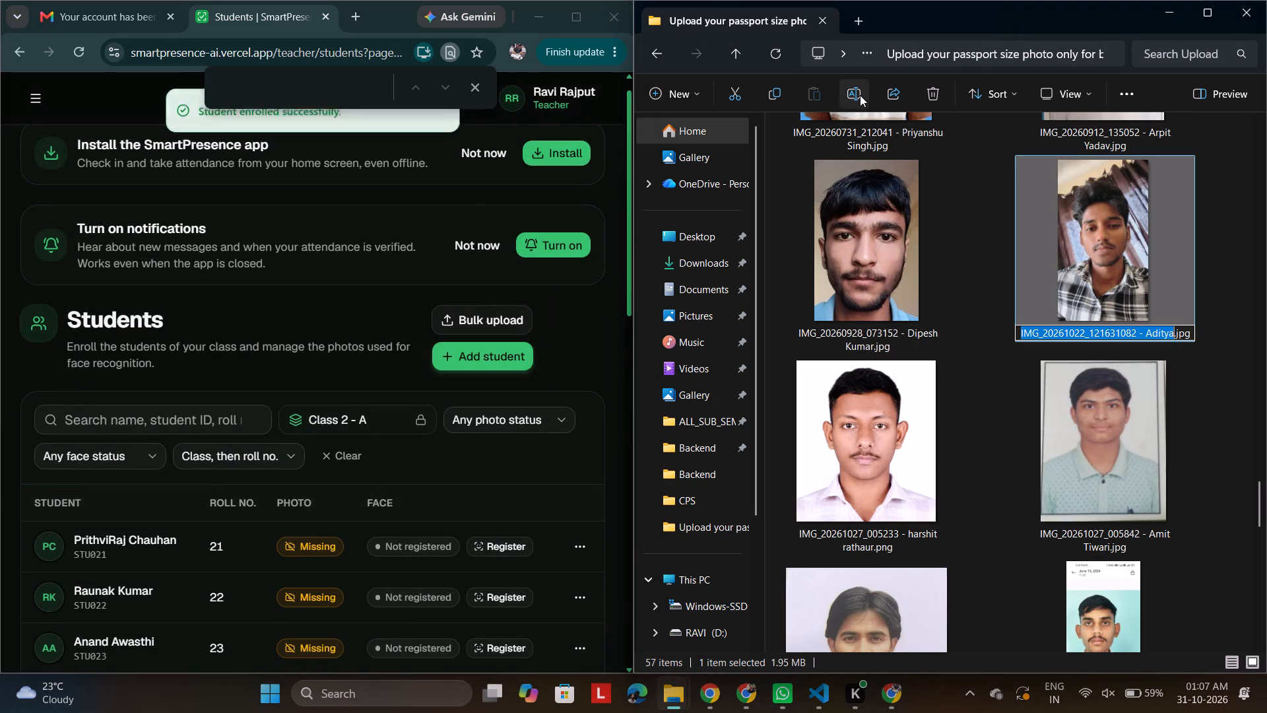
pyautogui.hotkey('ctrl', 'c')
pyautogui.click(459, 348)
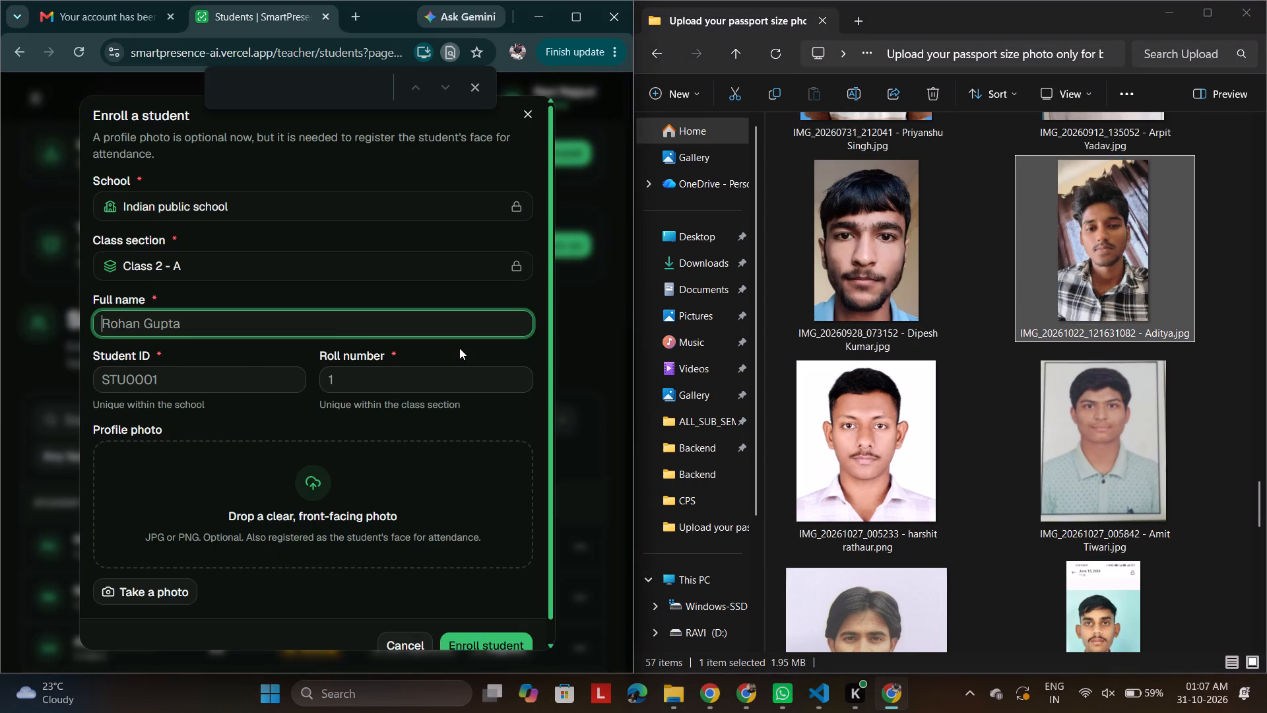
pyautogui.hotkey('ctrl', 'v')
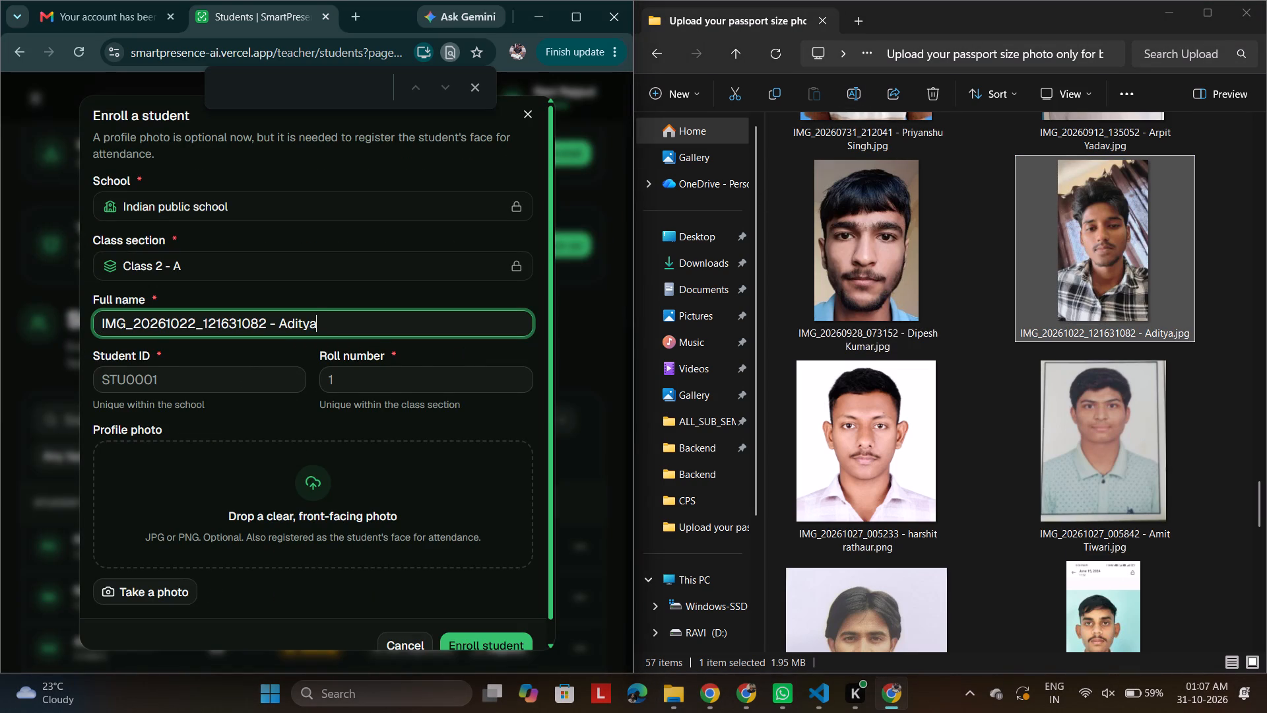
pyautogui.moveTo(279, 324); pyautogui.dragTo(45, 332)
pyautogui.press('BackSpace')
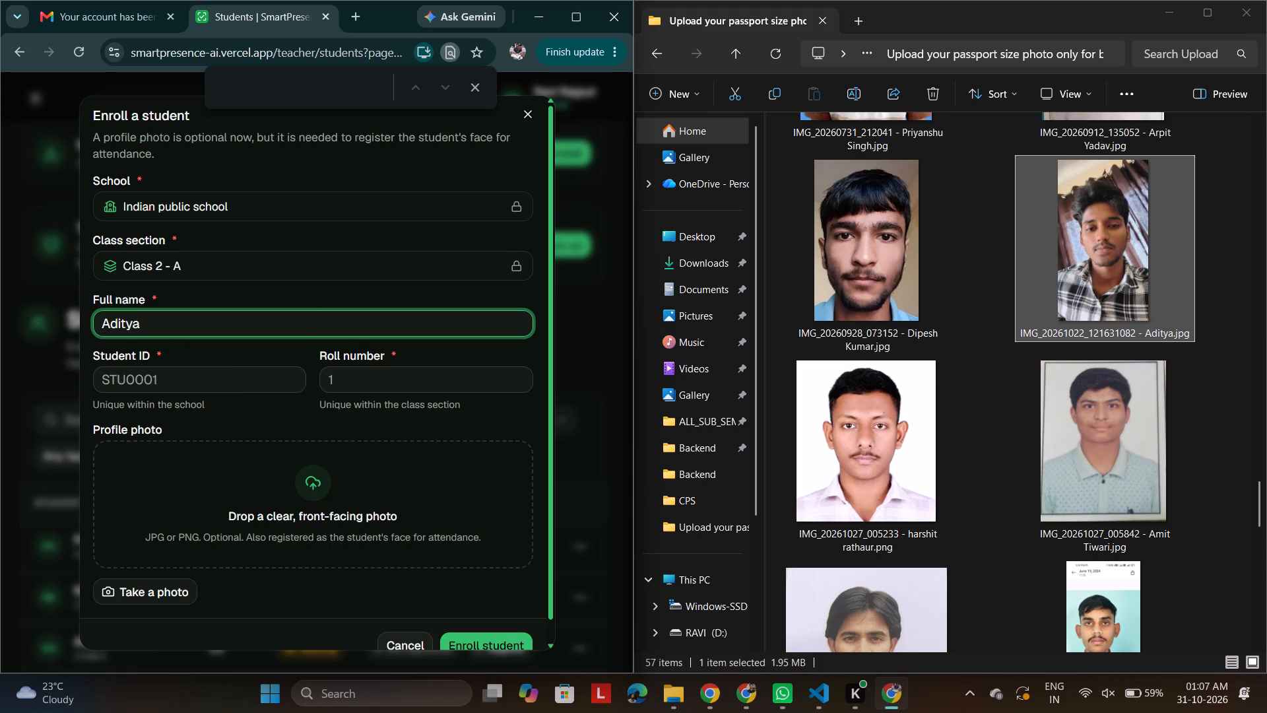
# Set the student ID to STU043 and the roll number to 43, and enroll the student.
pyautogui.click(102, 374)
pyautogui.click(197, 414)
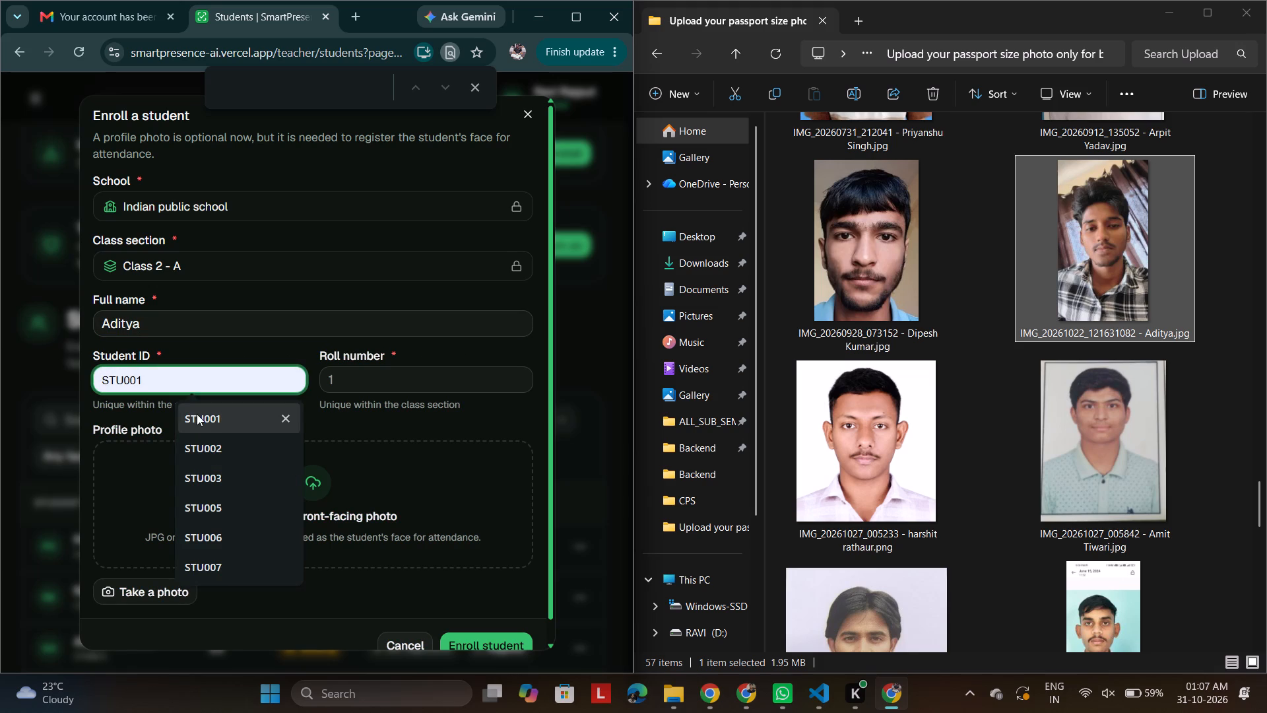
pyautogui.press('BackSpace')
pyautogui.press('BackSpace')
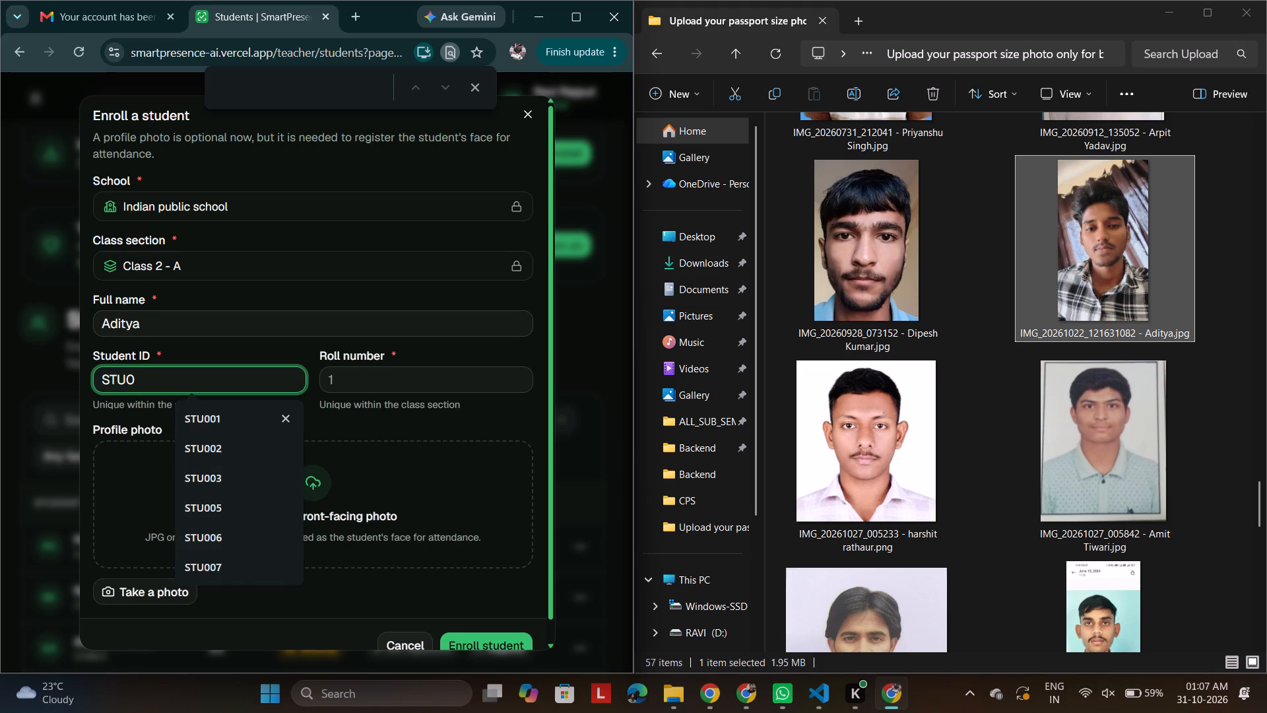
pyautogui.write('43')
pyautogui.click(357, 384)
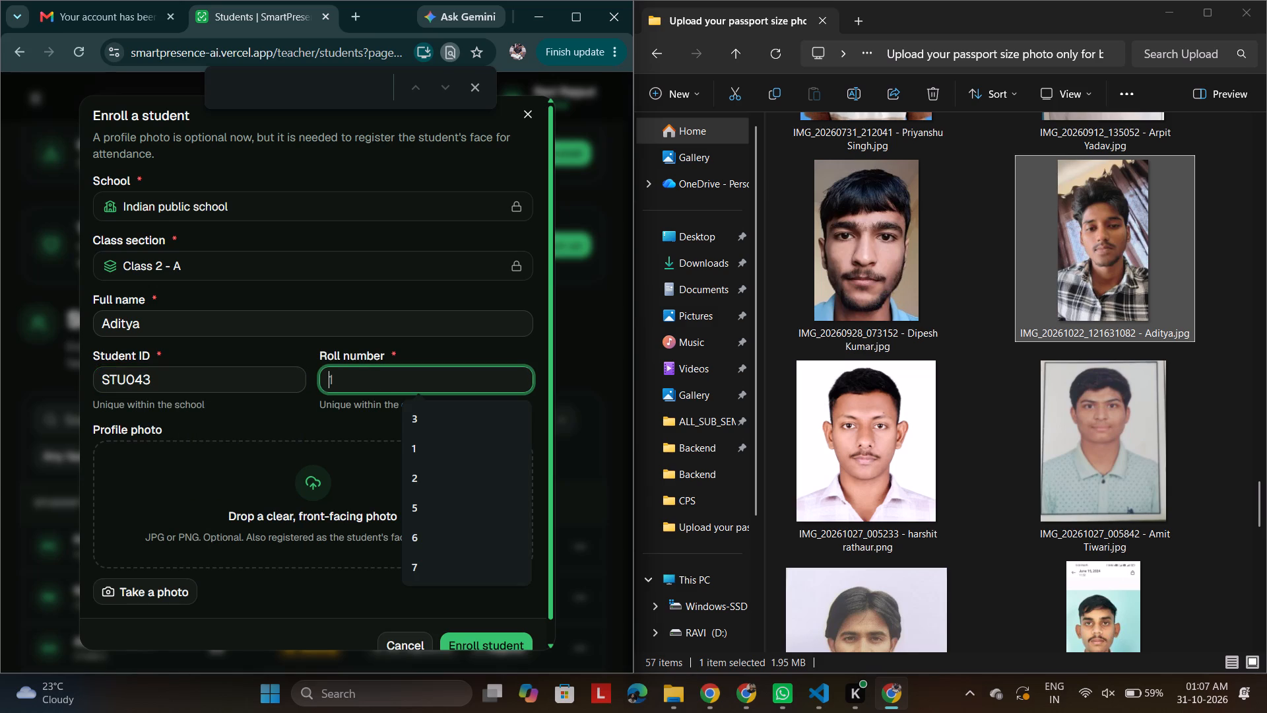
pyautogui.write('43')
pyautogui.press('Return')
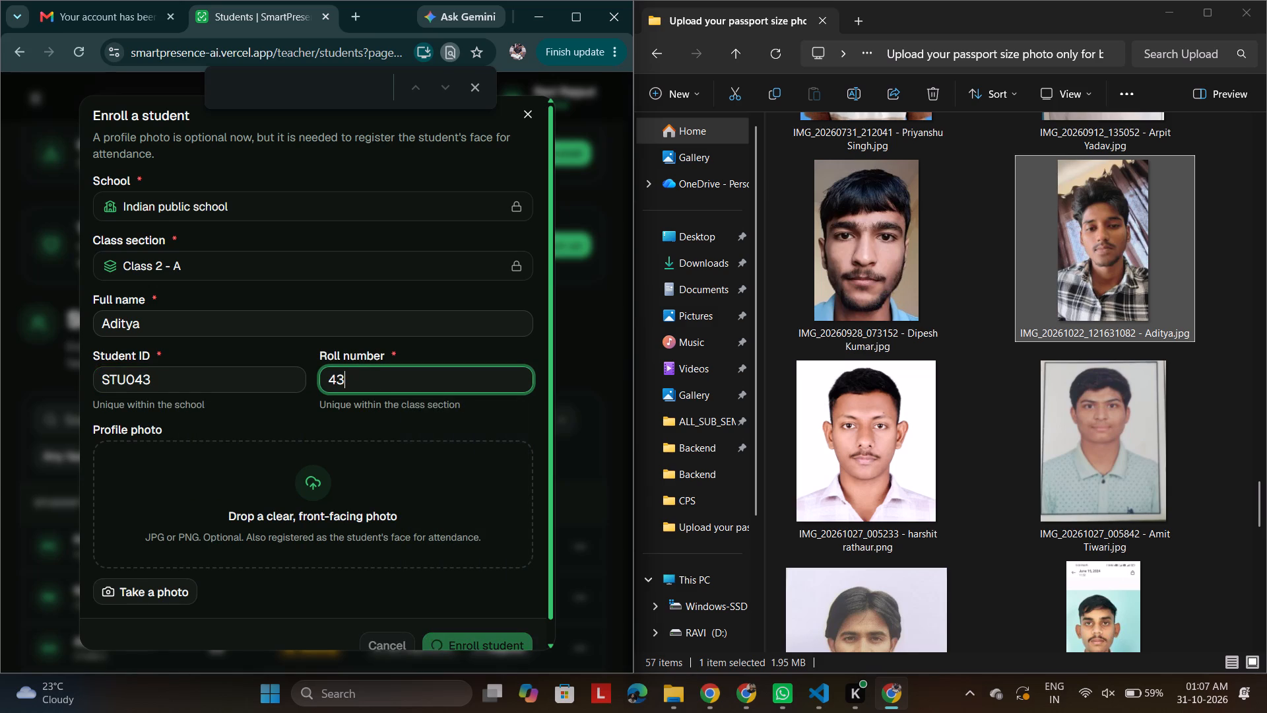
# Start another student enrollment and fill the full name from photo file IMG_20261027_005233, dropping the file prefix.
pyautogui.click(909, 401)
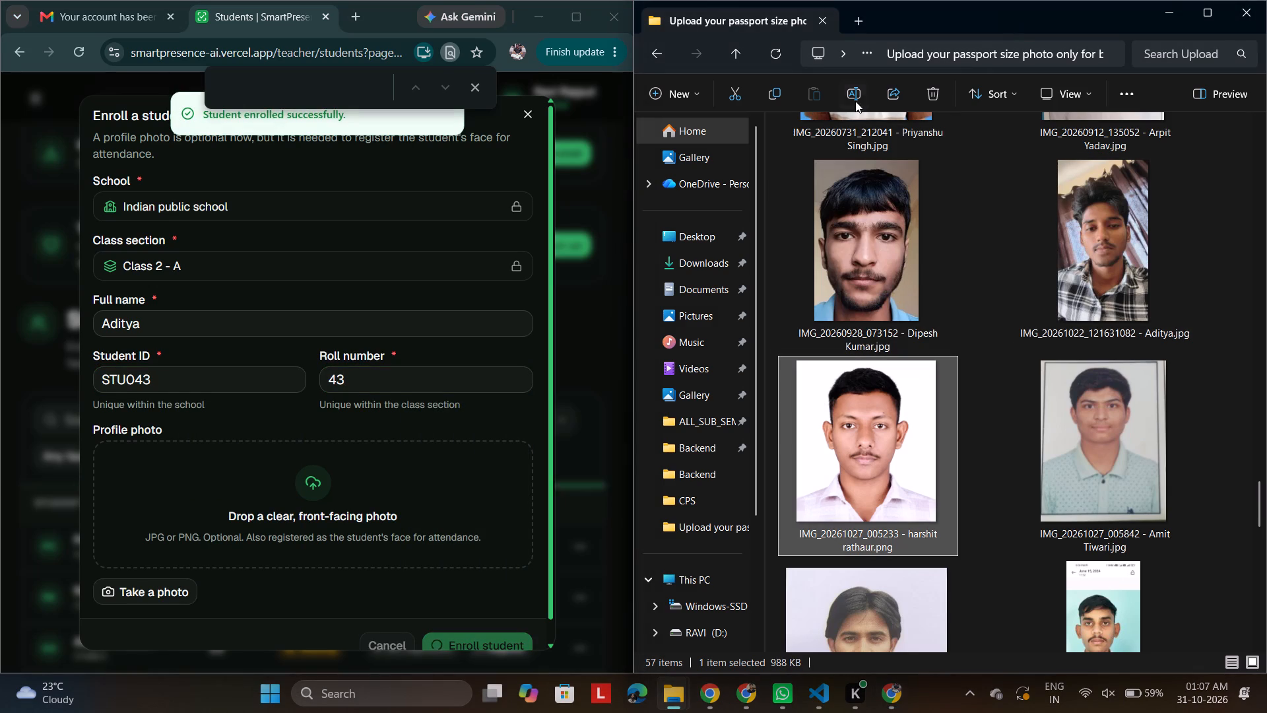
pyautogui.click(855, 96)
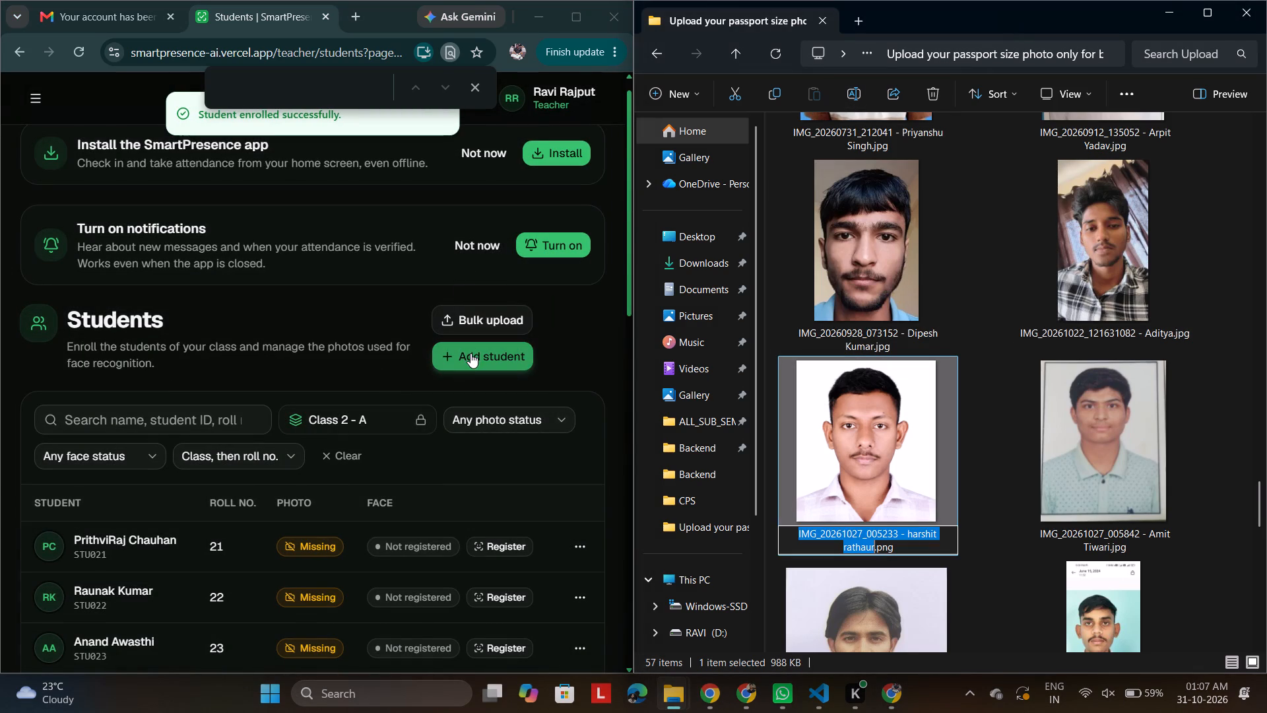
pyautogui.hotkey('ctrl', 'c')
pyautogui.click(480, 364)
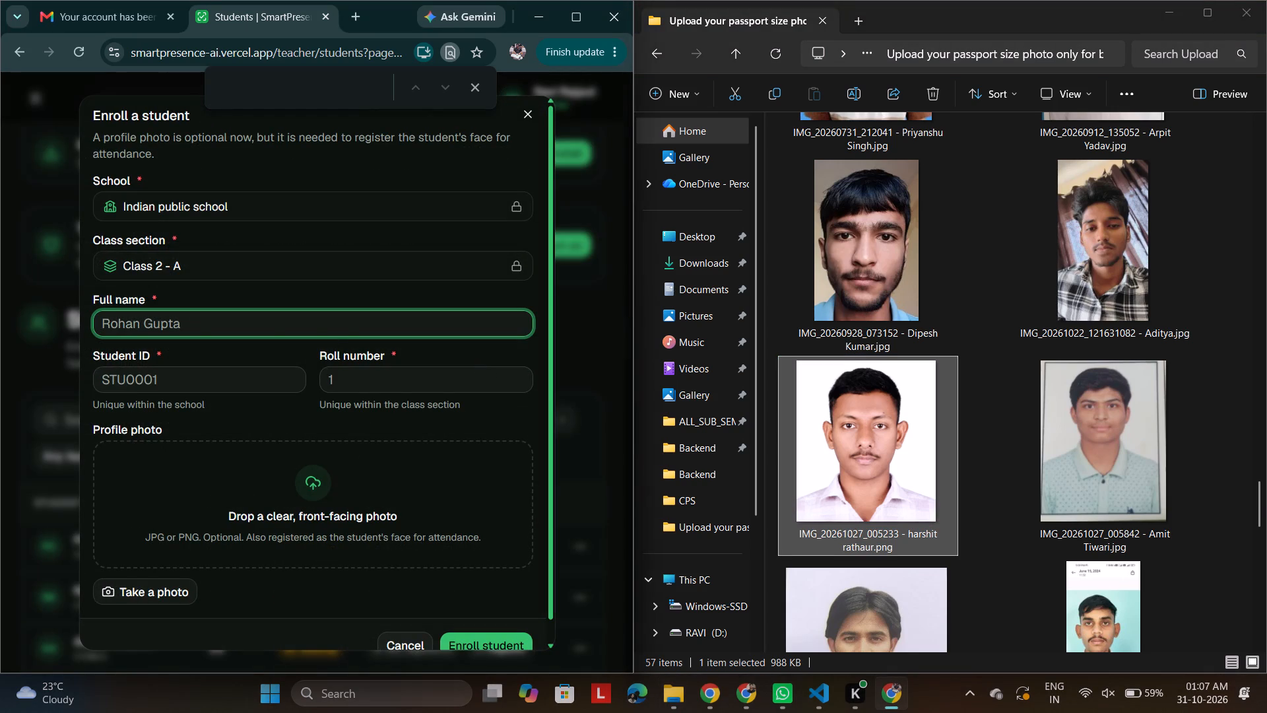
pyautogui.hotkey('ctrl', 'v')
pyautogui.moveTo(265, 322); pyautogui.dragTo(117, 321)
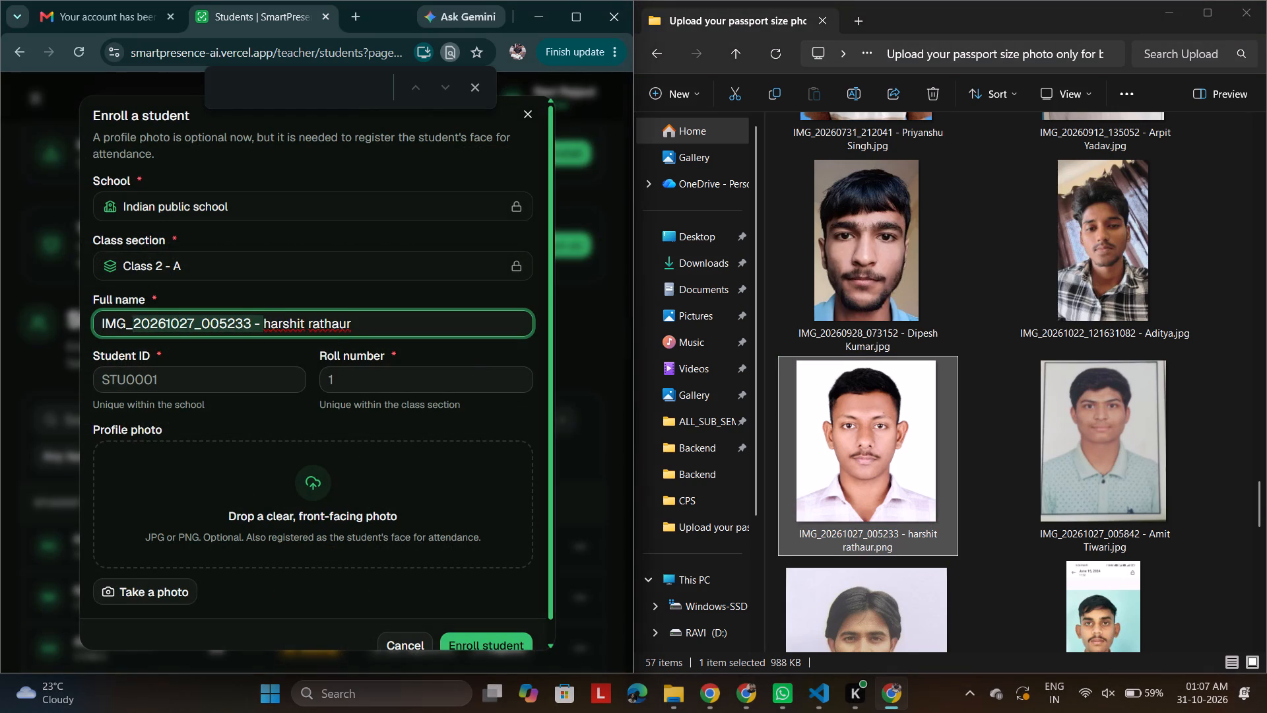
pyautogui.moveTo(117, 321); pyautogui.dragTo(92, 318)
pyautogui.press('BackSpace')
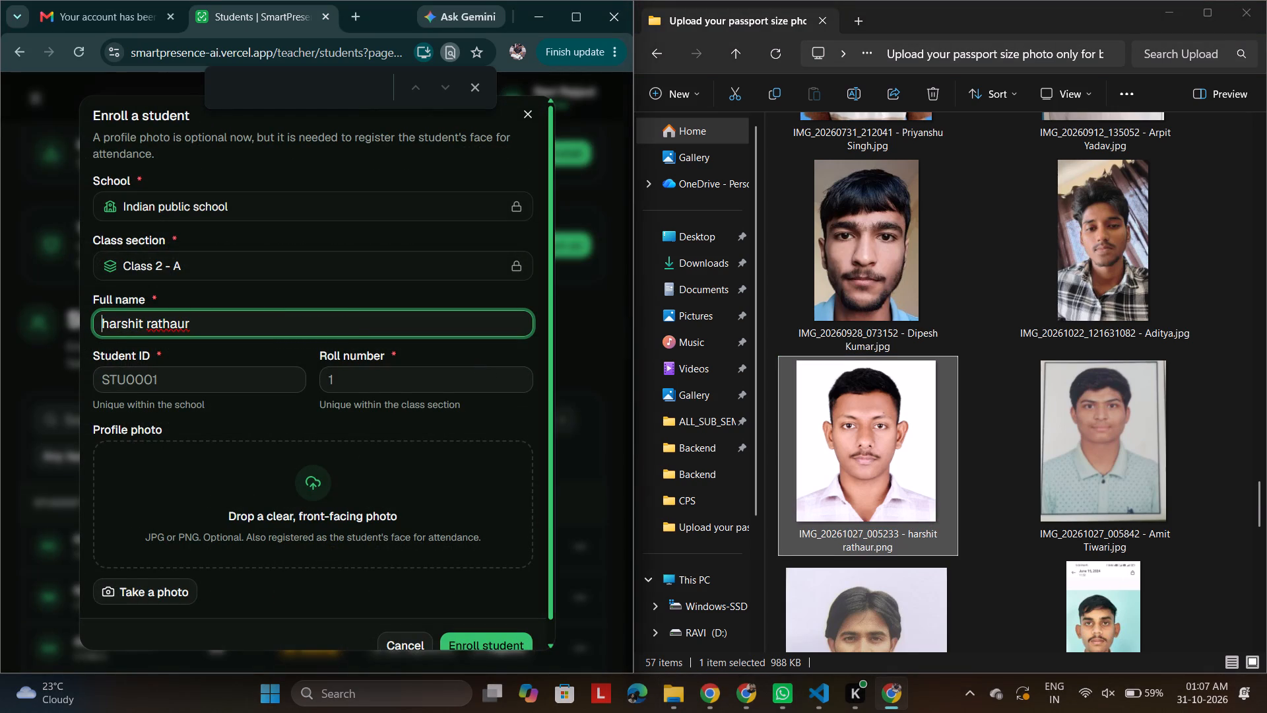
# Set the student ID to STU044 and the roll number to 44, and enroll the student.
pyautogui.click(141, 380)
pyautogui.click(203, 410)
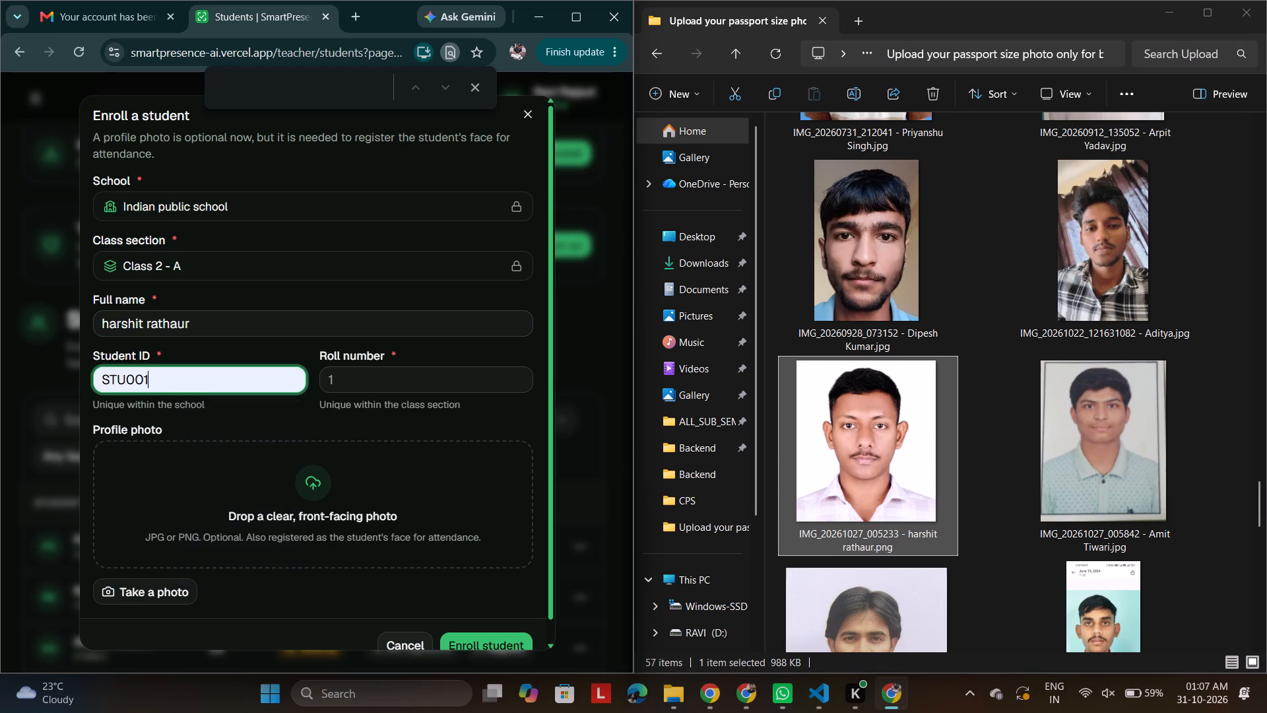
pyautogui.press('BackSpace')
pyautogui.press('BackSpace')
pyautogui.write('44')
pyautogui.click(360, 384)
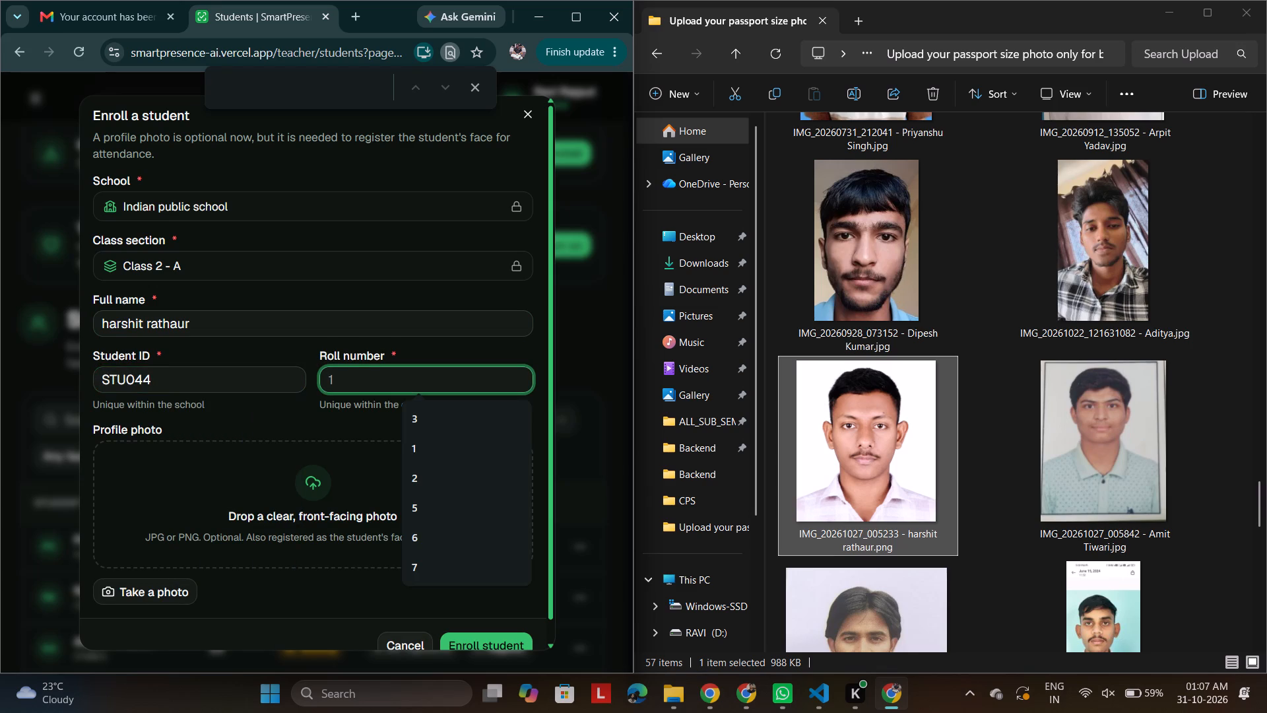
pyautogui.write('44')
pyautogui.press('Return')
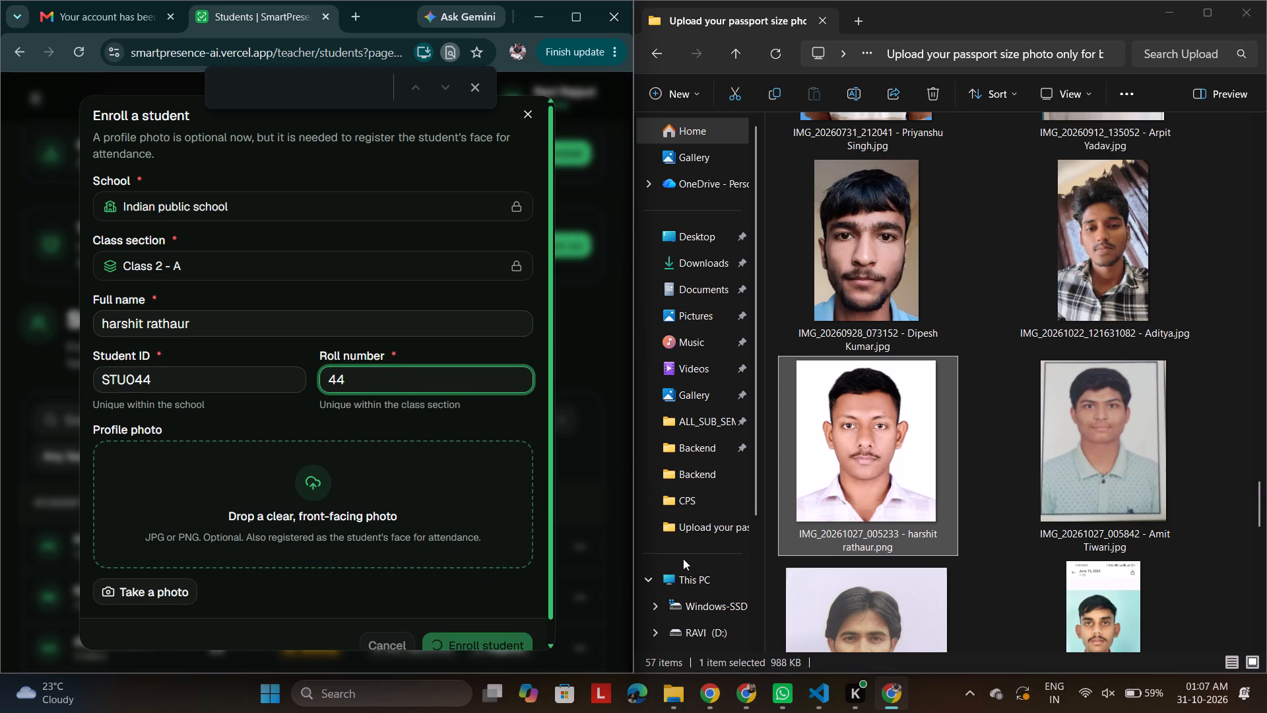
# Start another student enrollment and fill the full name with the whole name of photo file IMG_20261027_005842, prefix included.
pyautogui.click(1066, 453)
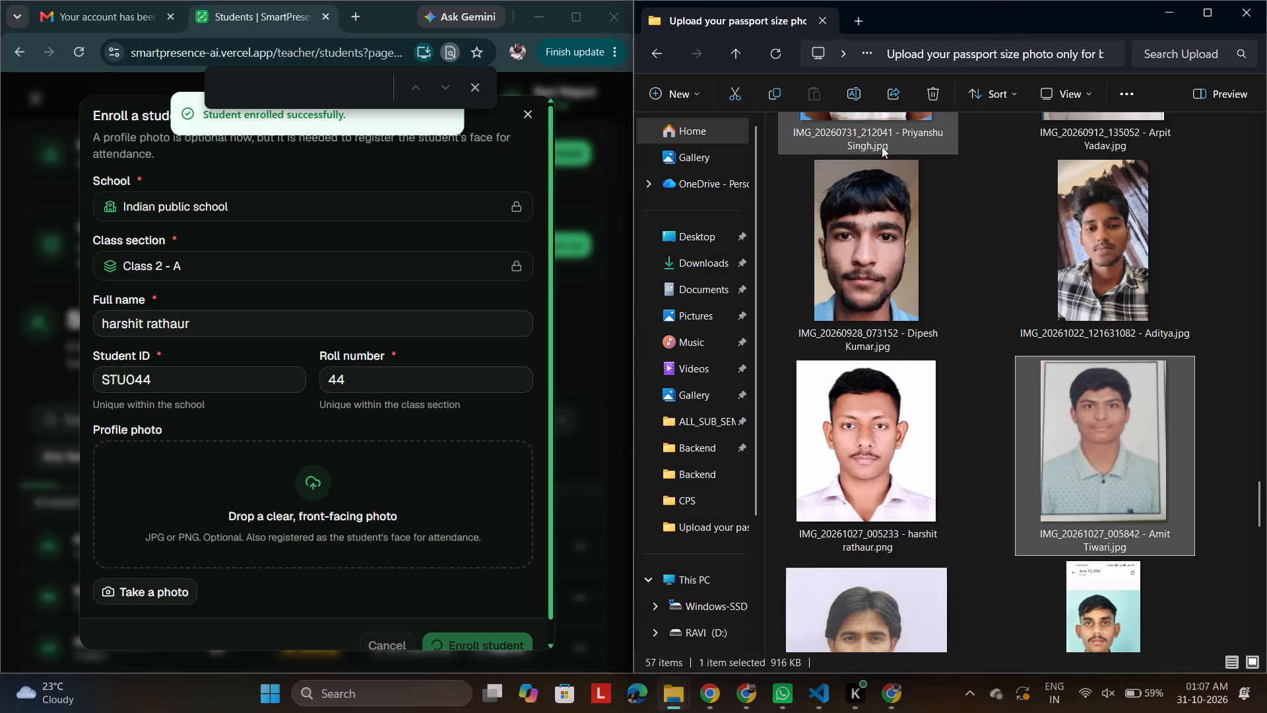
pyautogui.click(854, 94)
pyautogui.hotkey('ctrl', 'c')
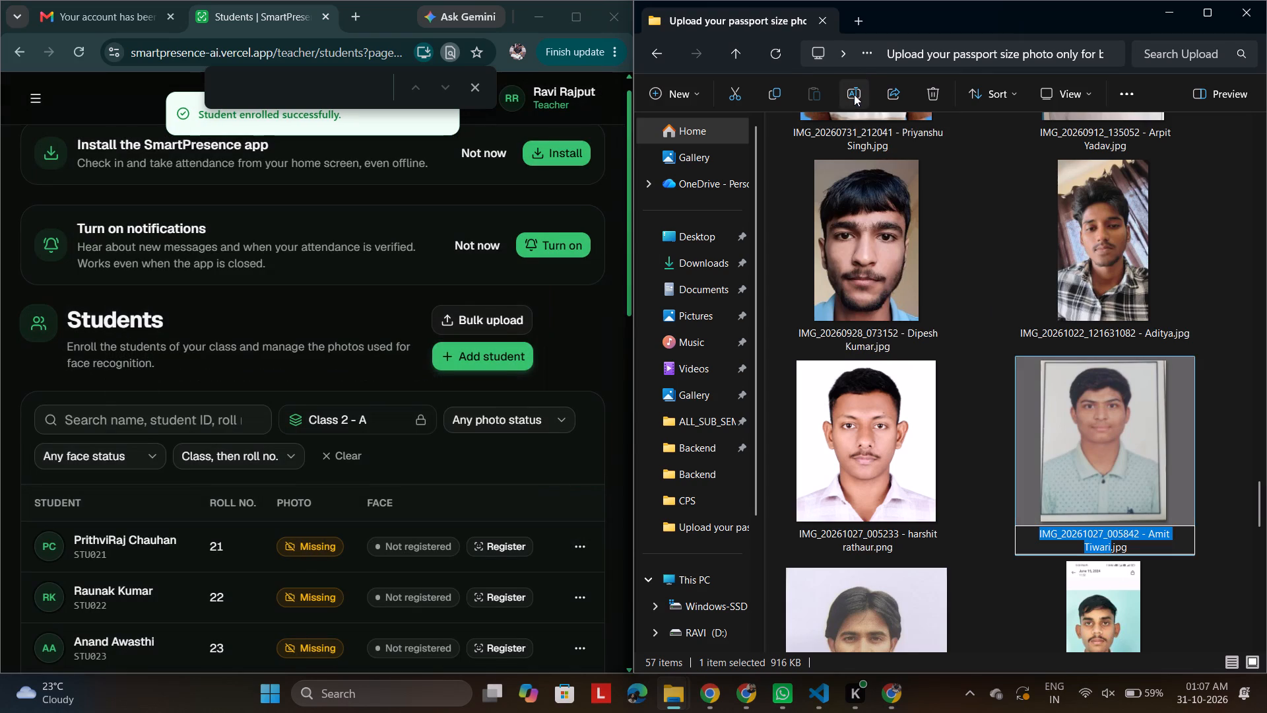
pyautogui.click(517, 357)
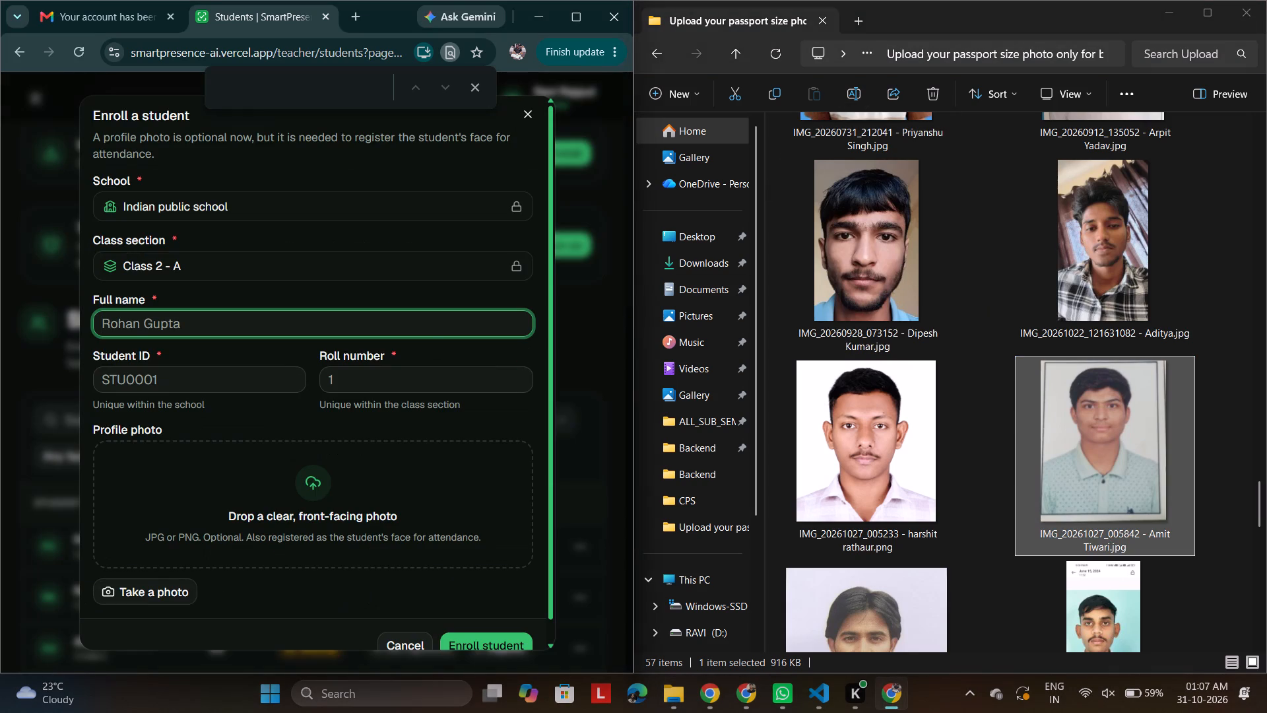
pyautogui.hotkey('ctrl', 'v')
# Set the student ID to STU045 and the roll number to 45, and enroll the student.
pyautogui.click(249, 380)
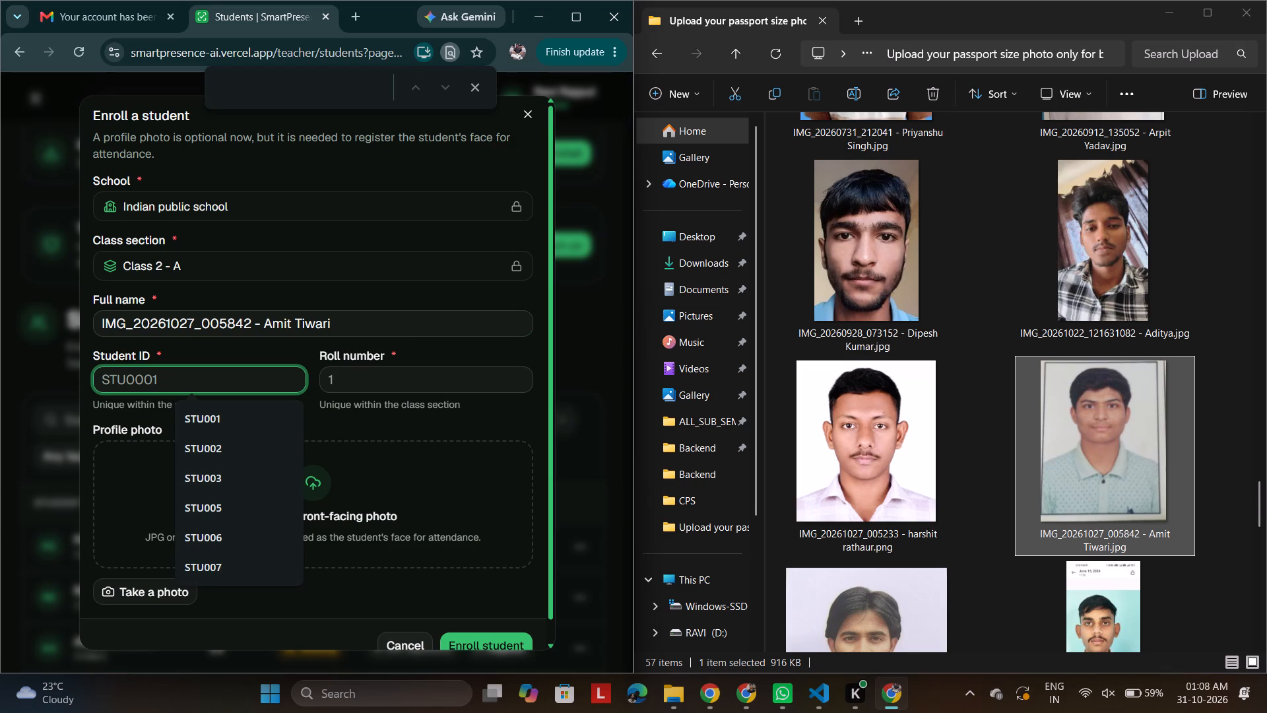
pyautogui.click(241, 424)
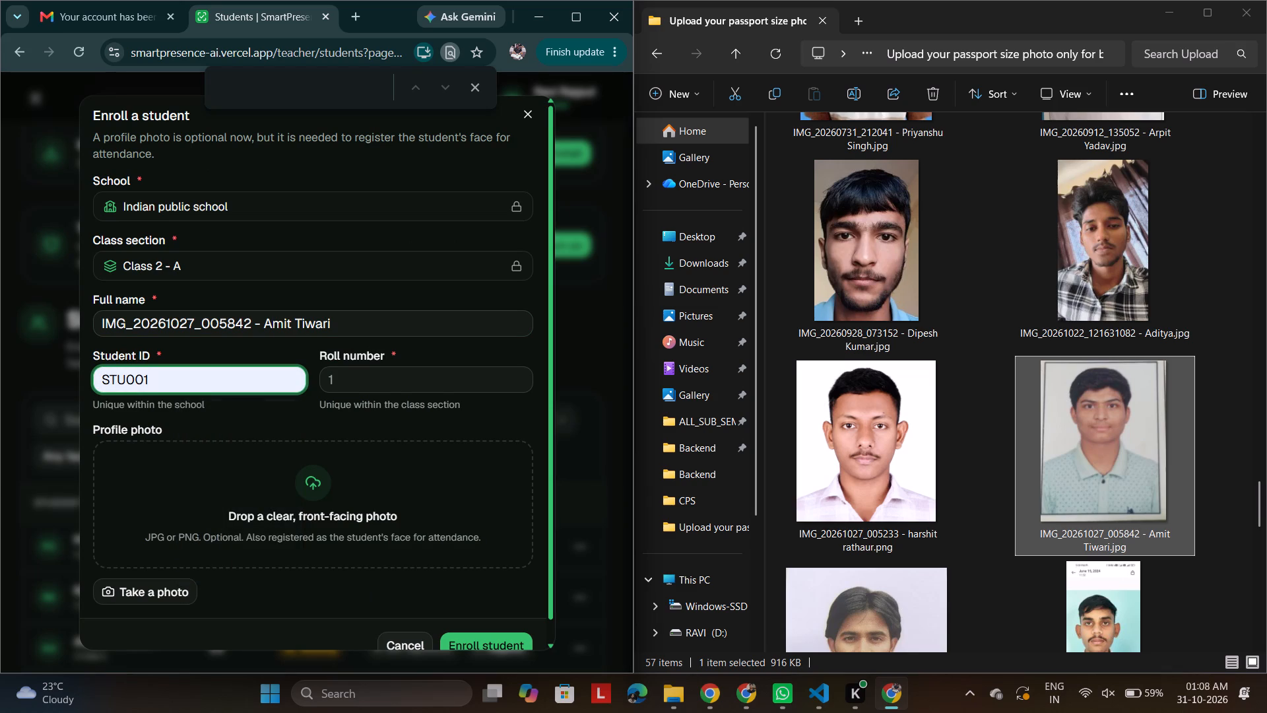
pyautogui.press('BackSpace')
pyautogui.press('BackSpace')
pyautogui.write('45')
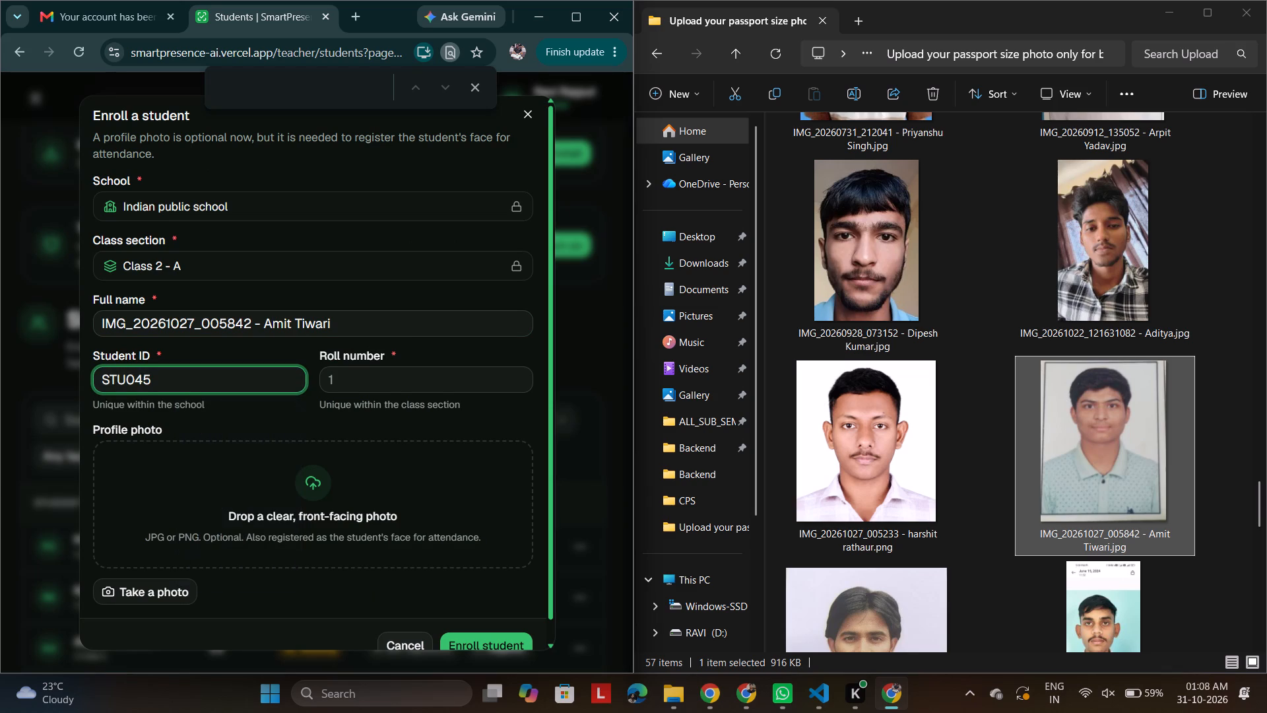
pyautogui.click(353, 382)
pyautogui.write('45')
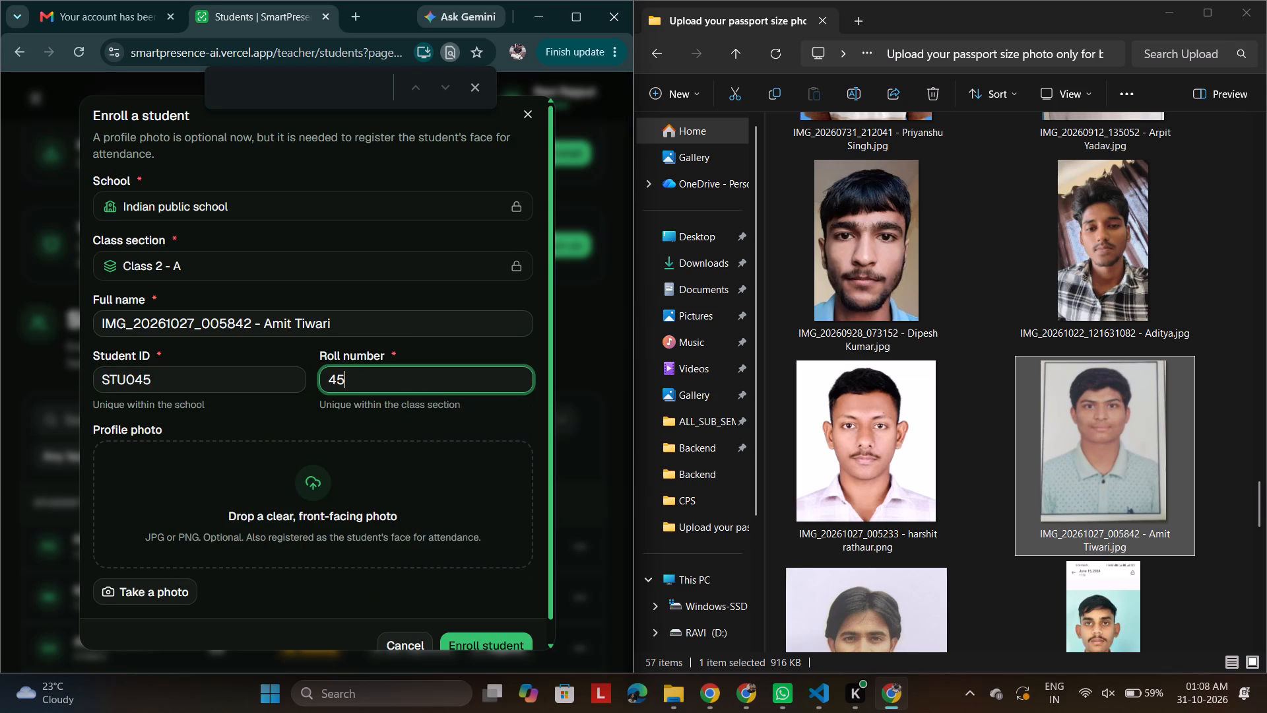
pyautogui.press('Return')
# Start another student enrollment and fill the full name from photo file IMG_20261028_175421, dropping the file prefix.
pyautogui.scroll(-2, 829, 543)
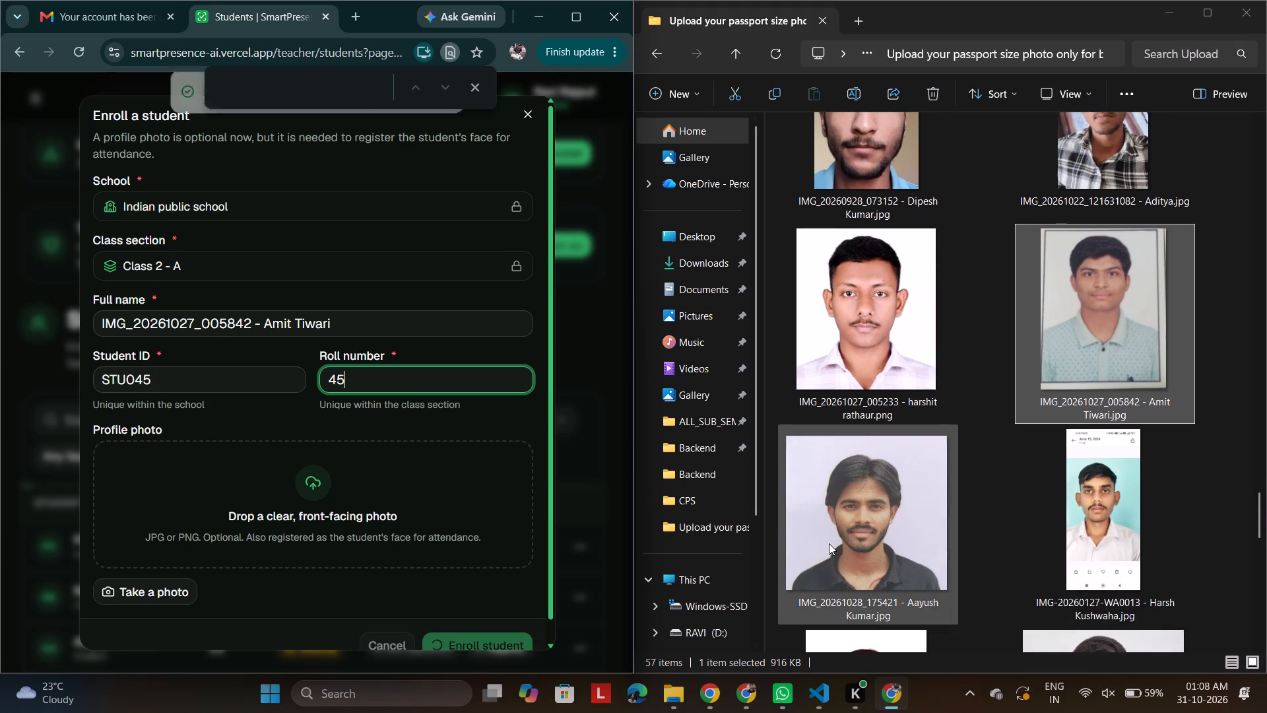
pyautogui.scroll(-2, 829, 543)
pyautogui.click(867, 416)
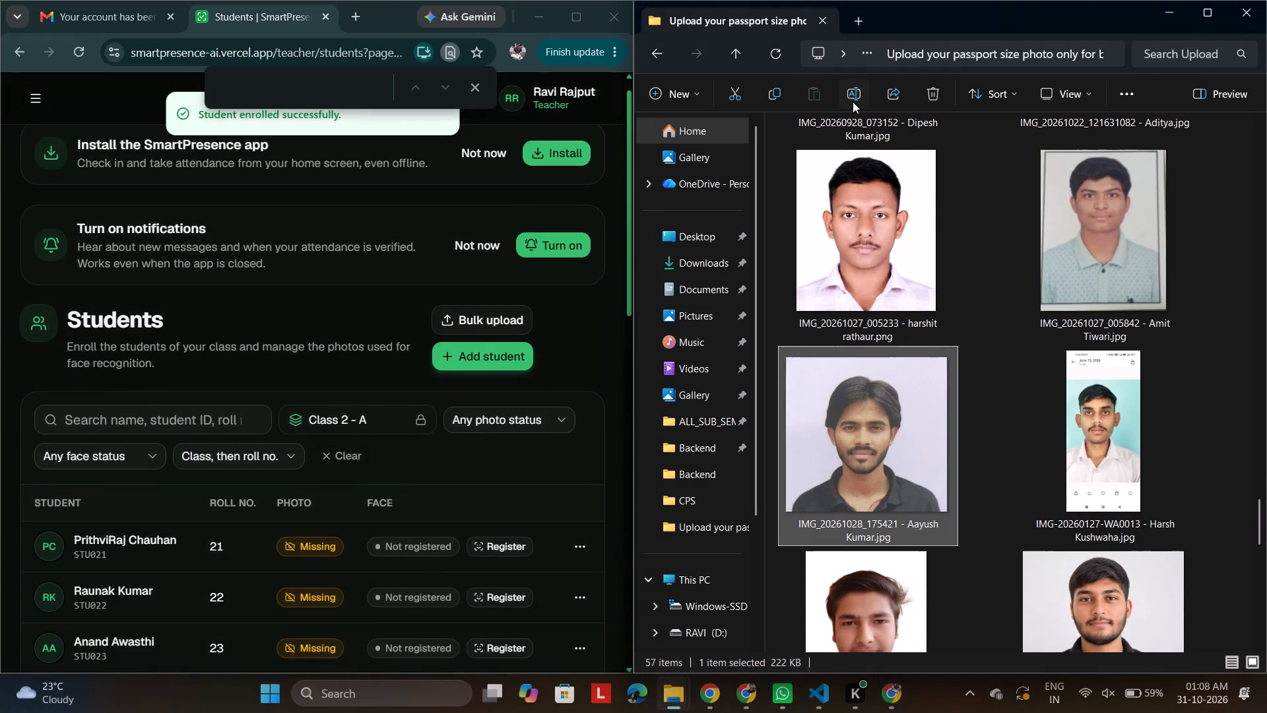
pyautogui.click(853, 102)
pyautogui.hotkey('ctrl', 'c')
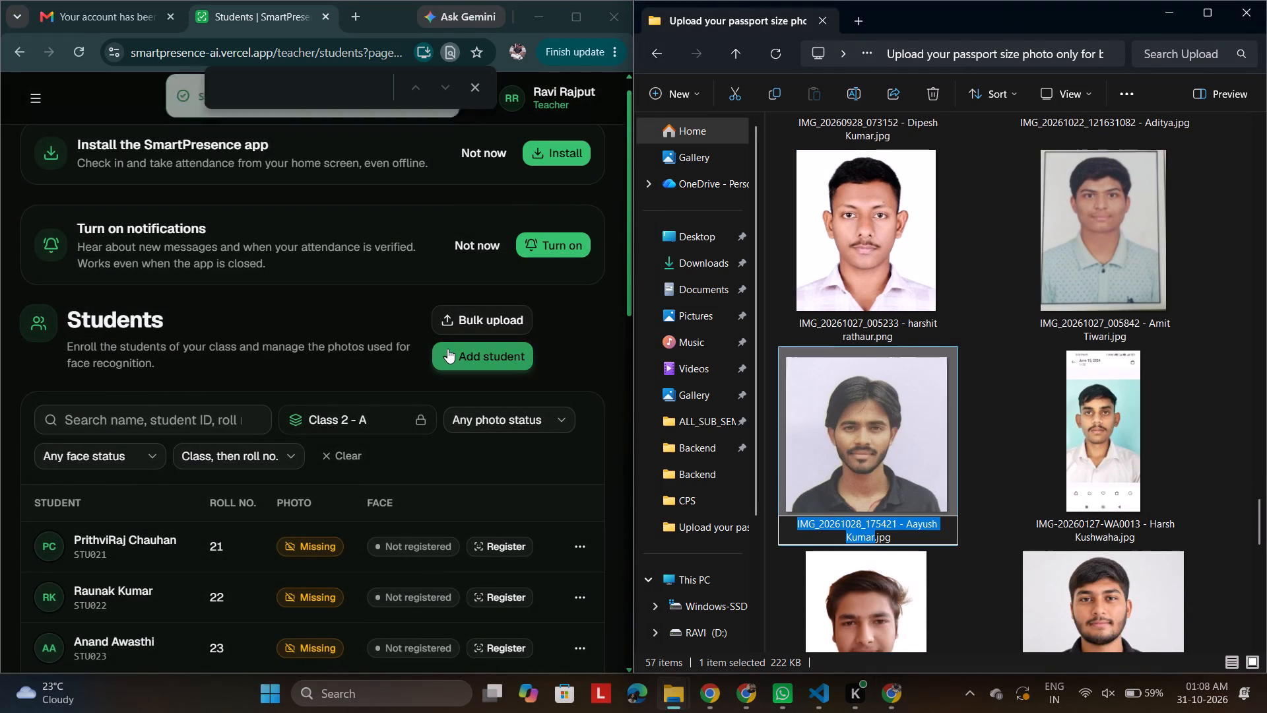
pyautogui.click(447, 349)
pyautogui.hotkey('ctrl', 'v')
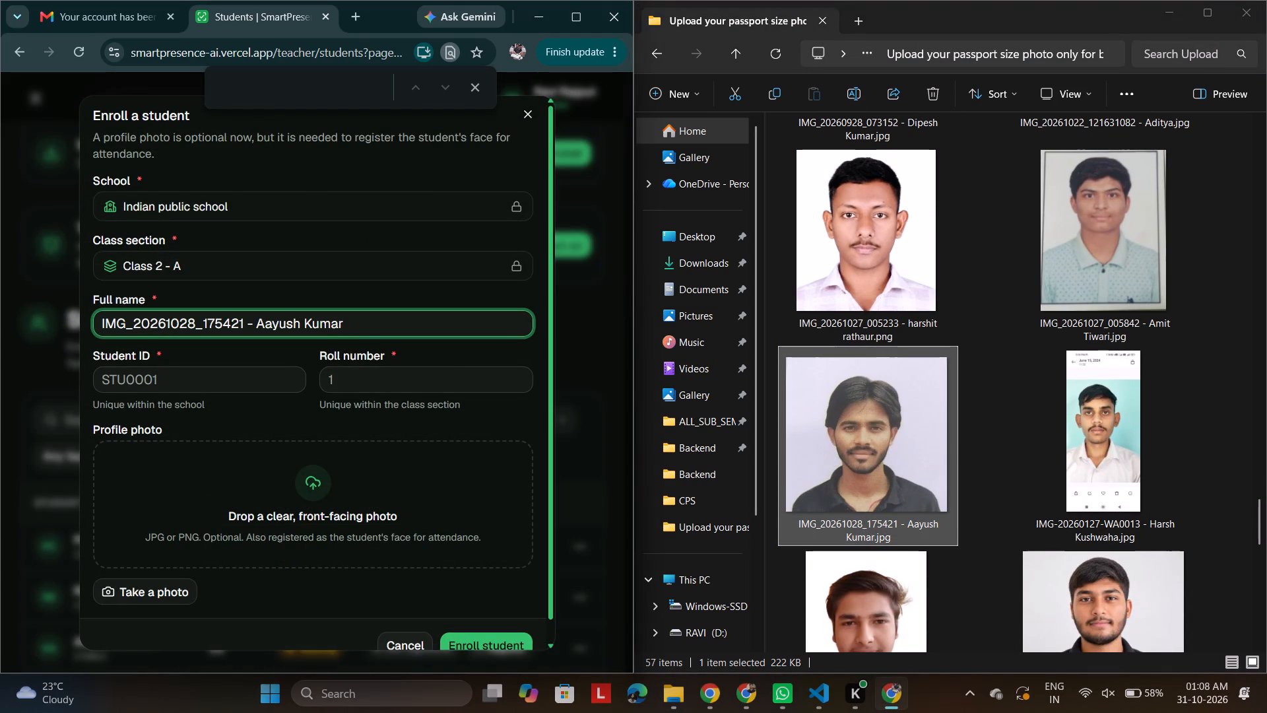
pyautogui.moveTo(255, 320); pyautogui.dragTo(69, 321)
pyautogui.press('BackSpace')
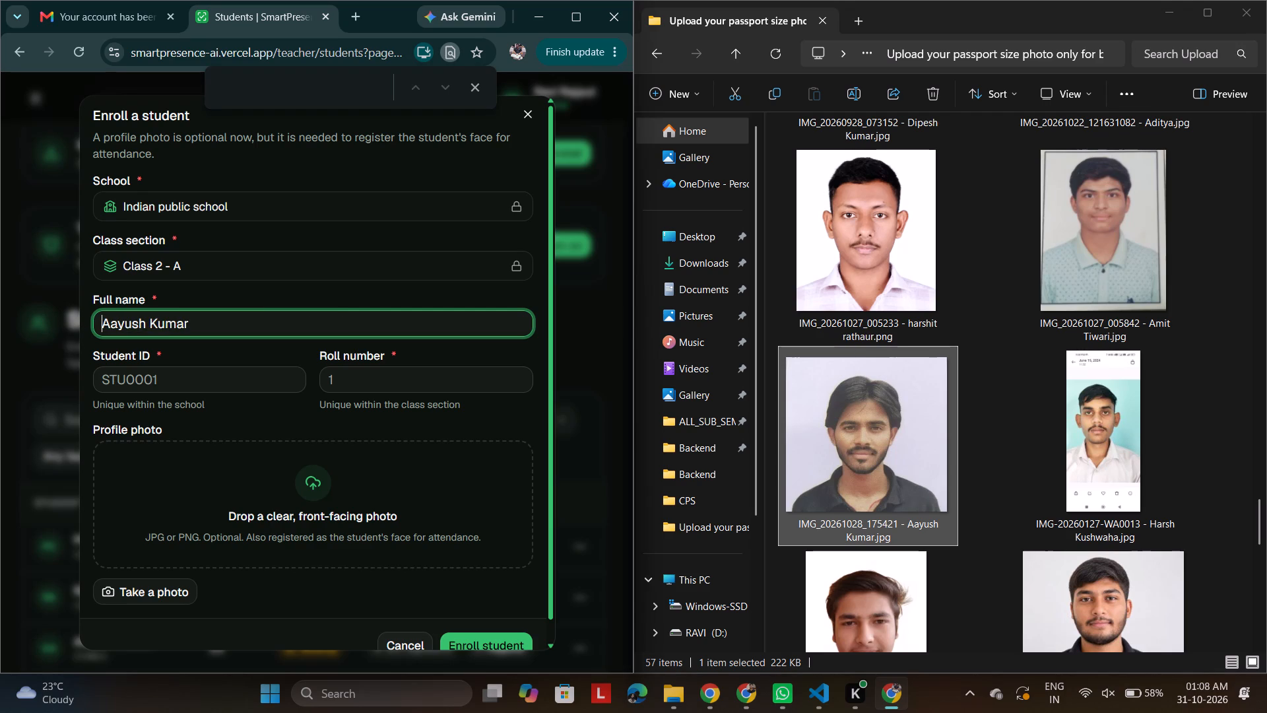
# Set the student ID to STU046 and the roll number to 46, and enroll the student.
pyautogui.click(164, 381)
pyautogui.click(187, 409)
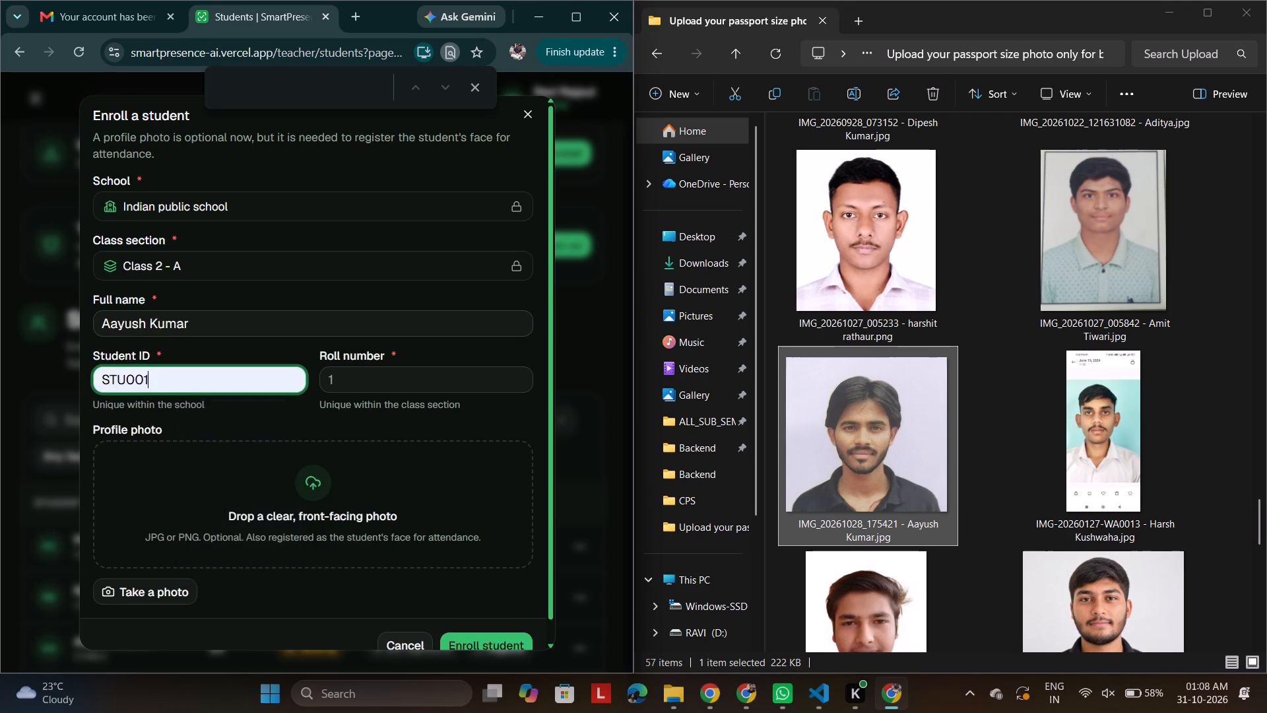
pyautogui.press('BackSpace')
pyautogui.press('BackSpace')
pyautogui.write('46')
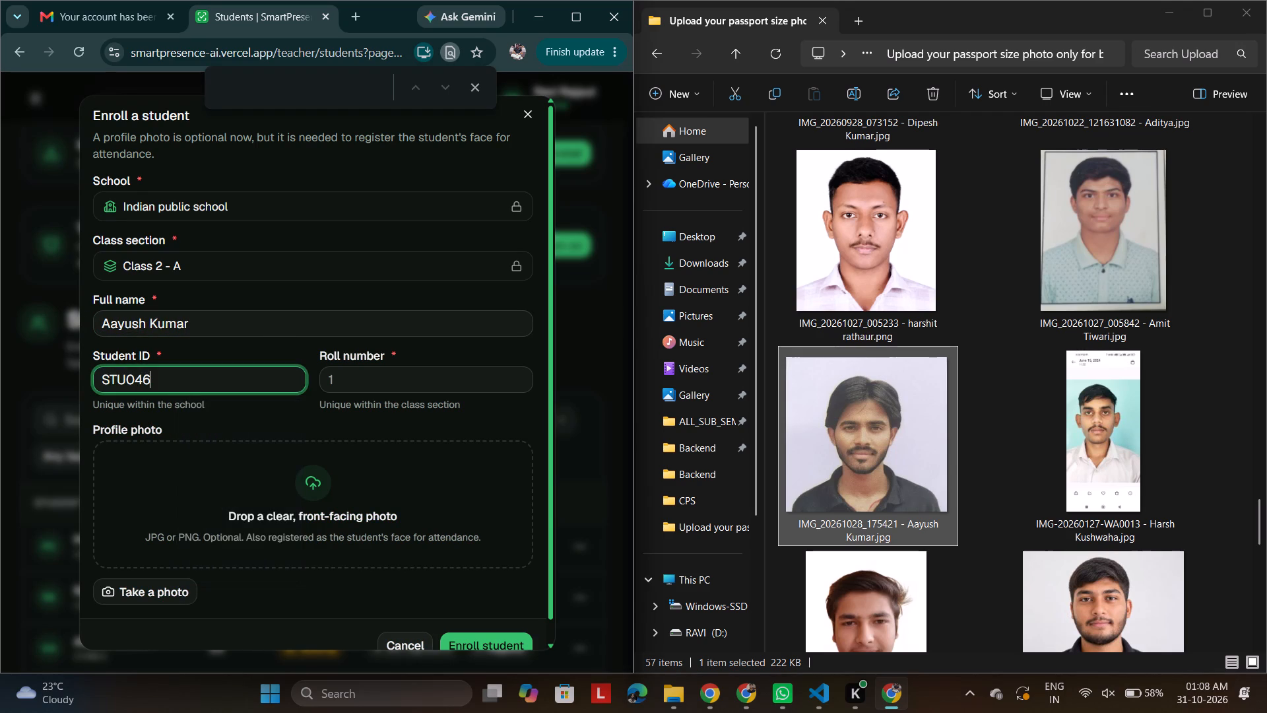
pyautogui.click(350, 371)
pyautogui.write('46')
pyautogui.press('Return')
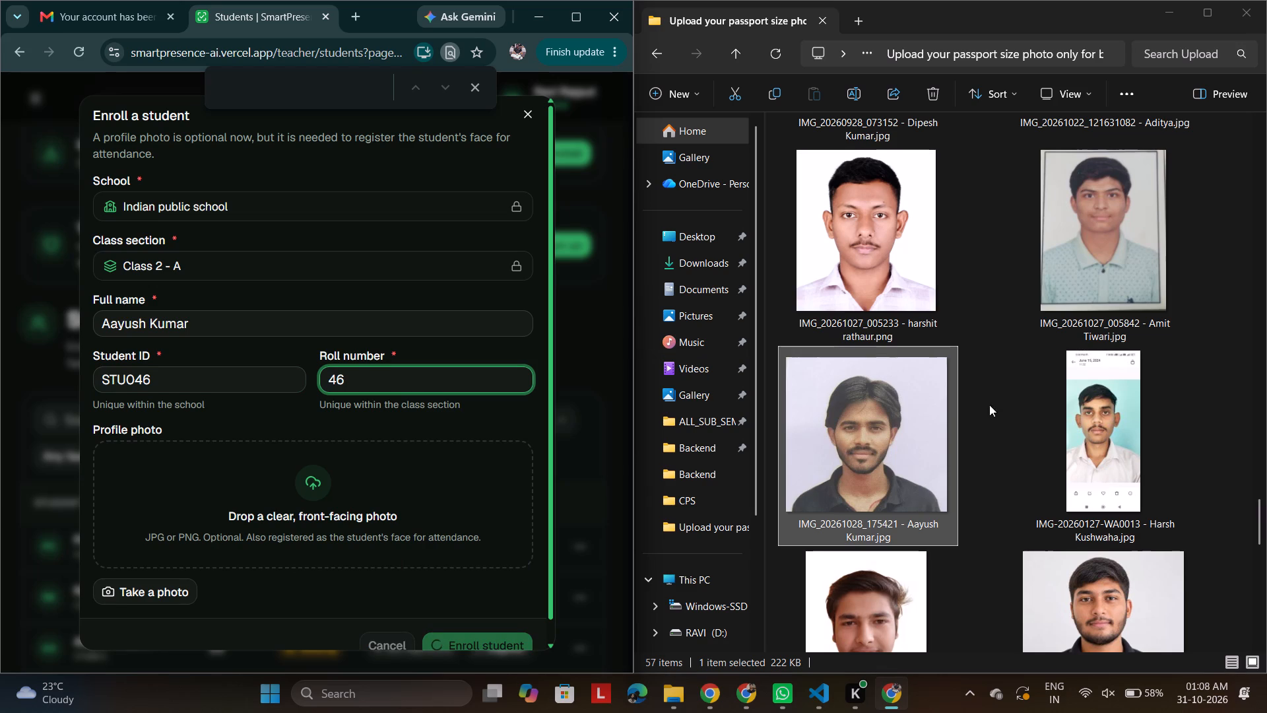
# Start another student enrollment and fill the full name from photo file IMG-20260127-WA0013, dropping the file prefix.
pyautogui.click(1022, 430)
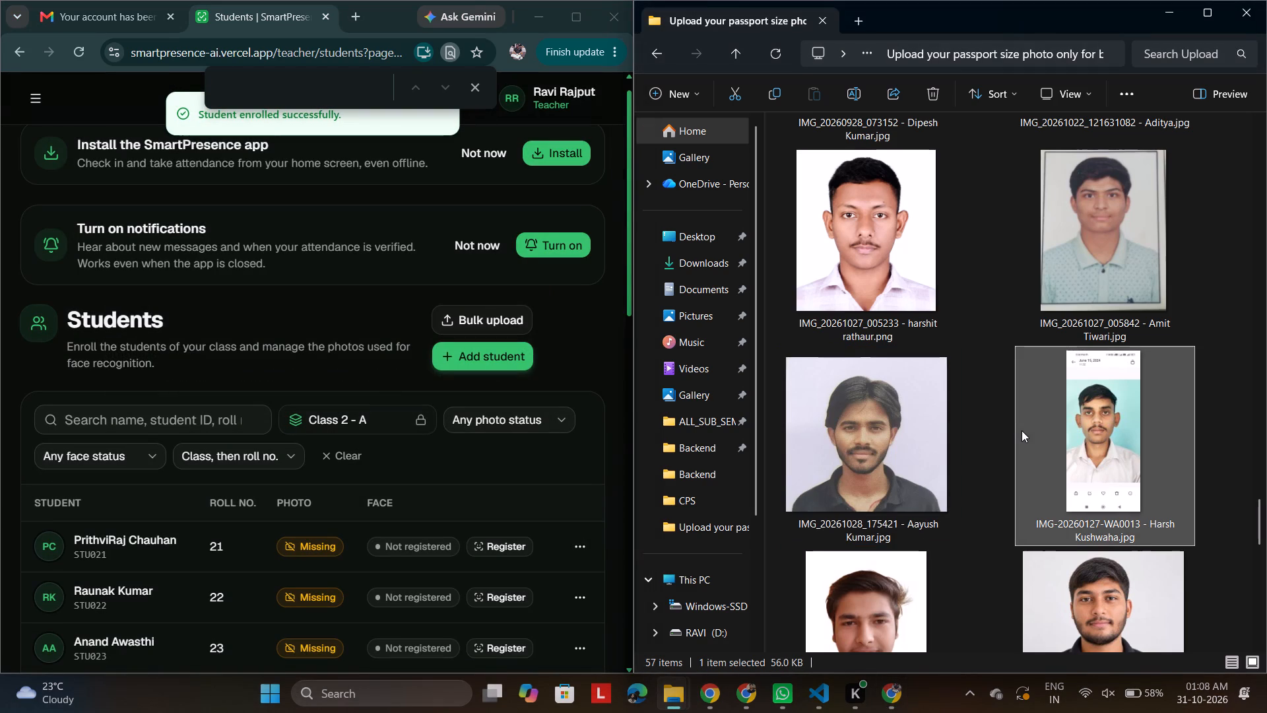
pyautogui.click(862, 96)
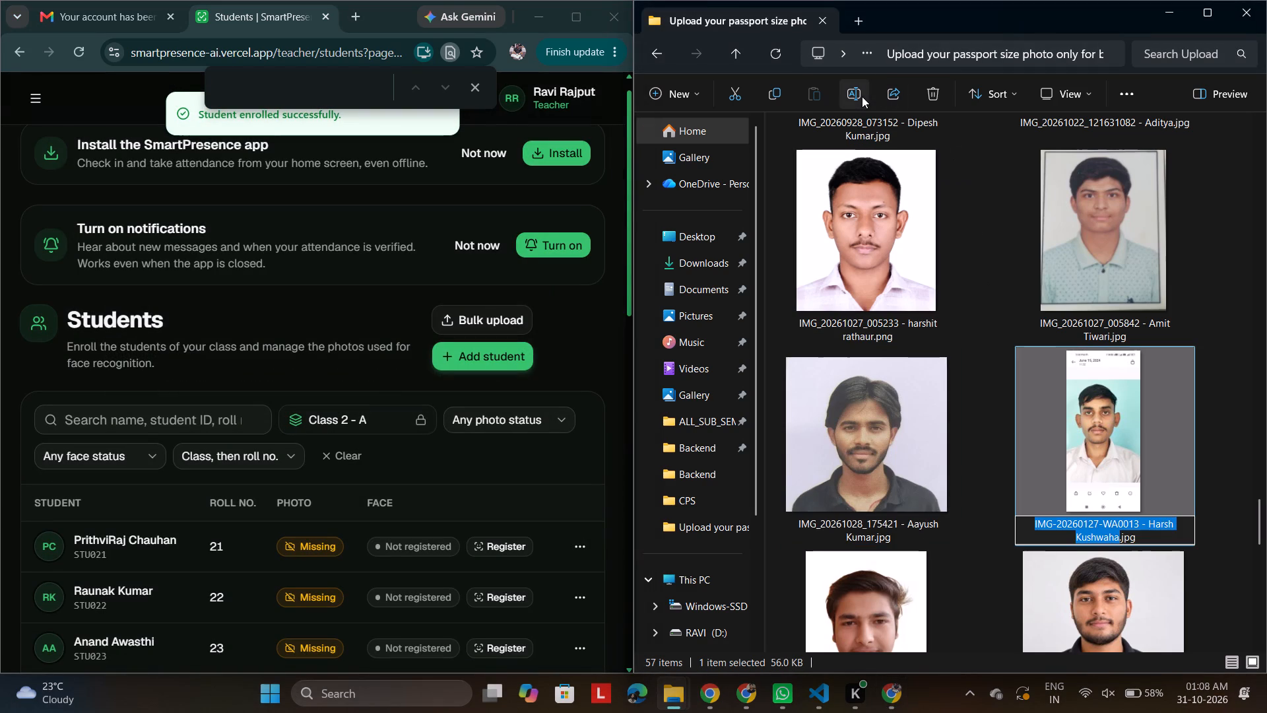
pyautogui.hotkey('ctrl', 'c')
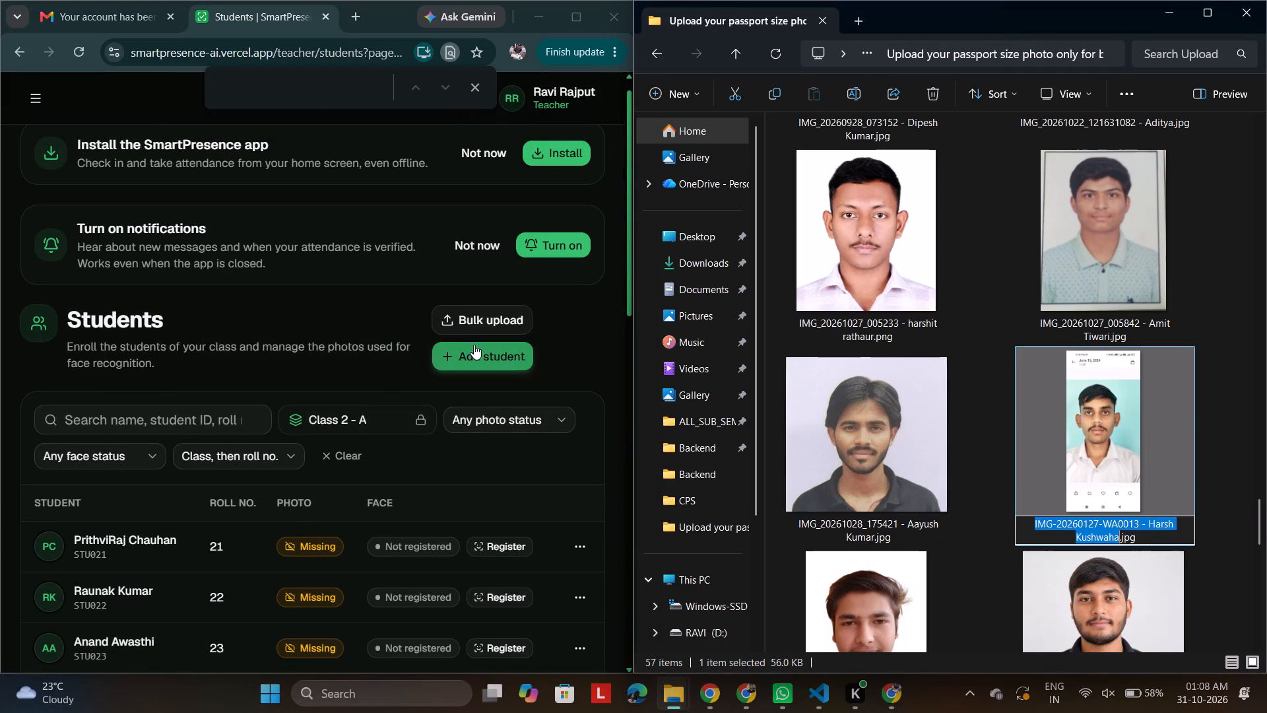
pyautogui.click(474, 345)
pyautogui.hotkey('ctrl', 'v')
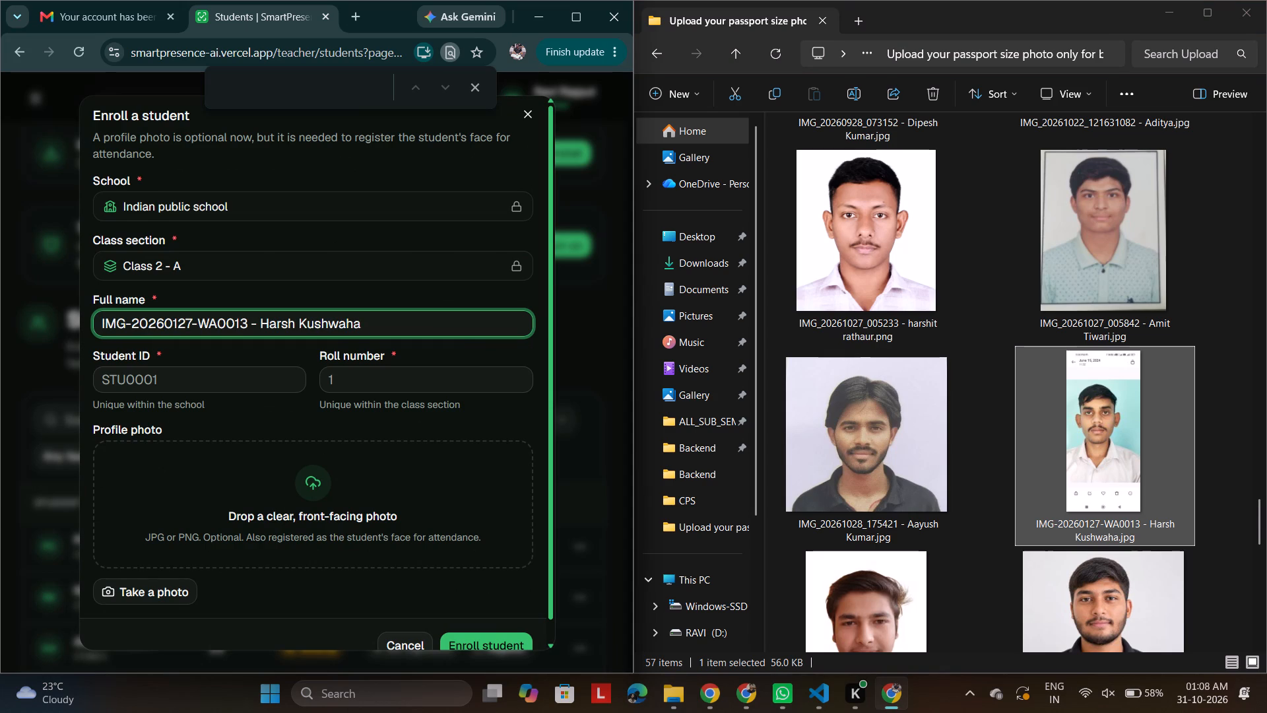
pyautogui.moveTo(259, 323); pyautogui.dragTo(64, 316)
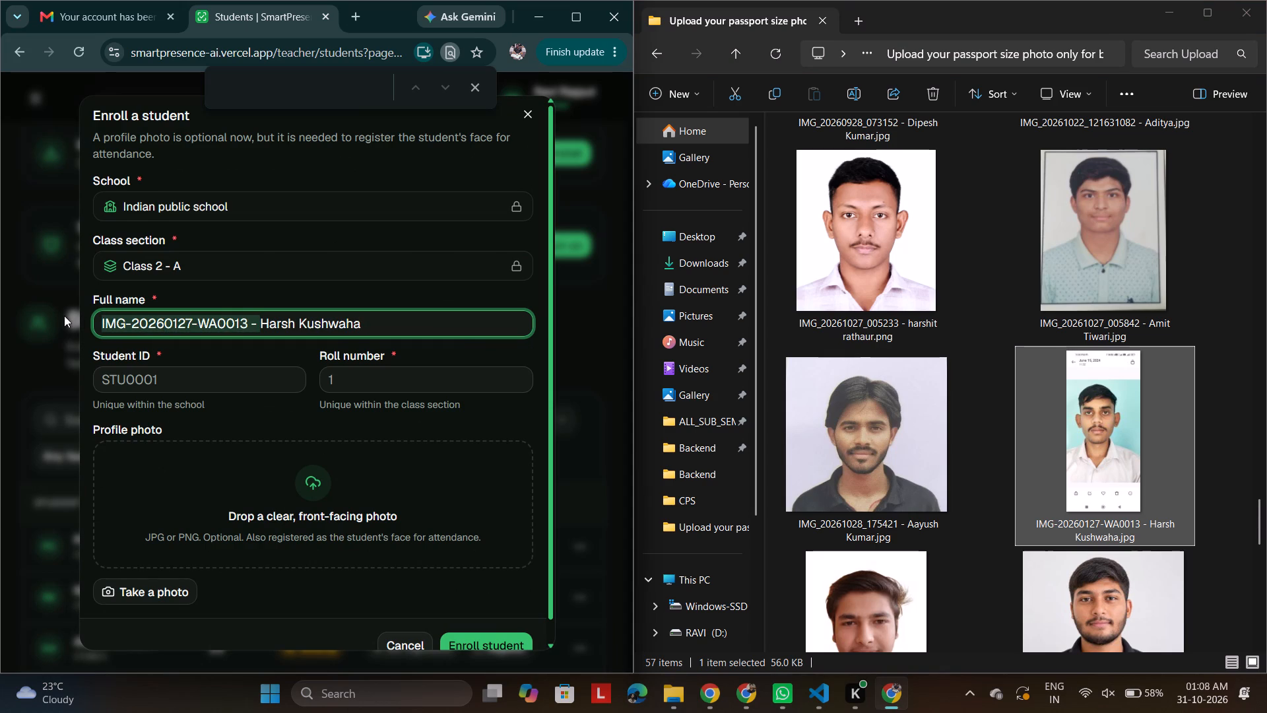
pyautogui.press('BackSpace')
# Set the student ID to STU047 and the roll number to 47, and enroll the student.
pyautogui.click(189, 390)
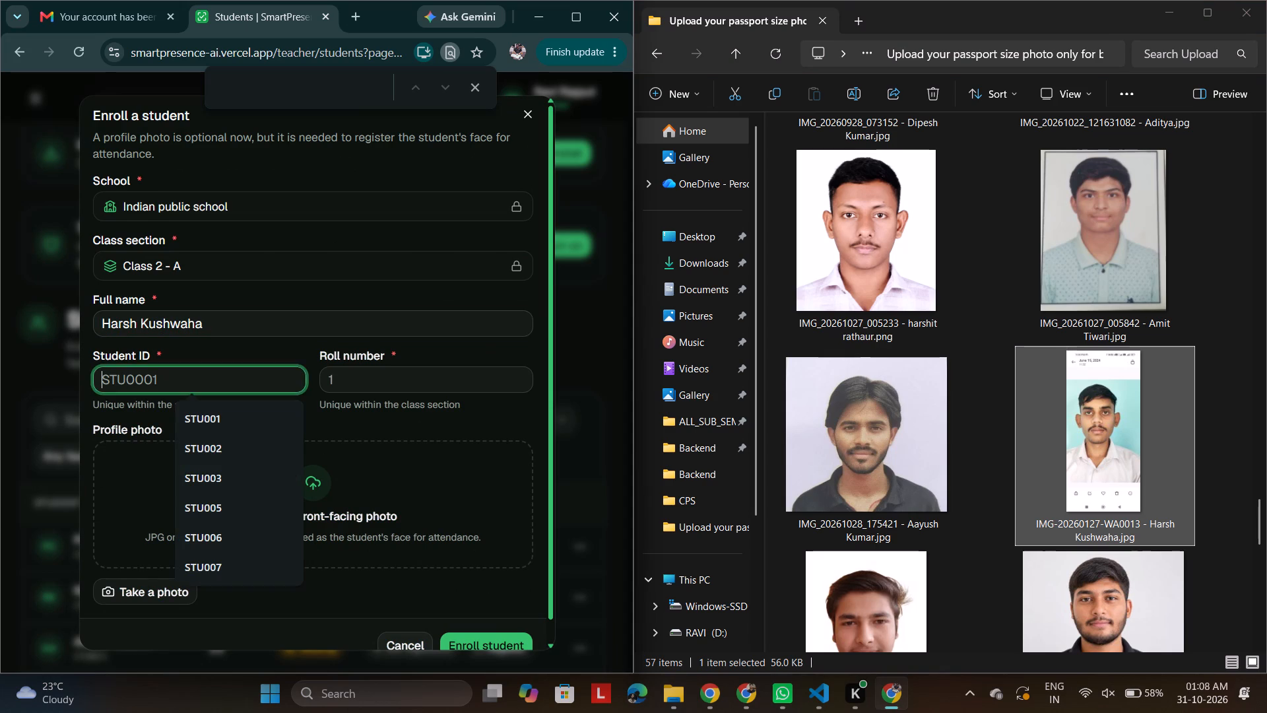
pyautogui.click(216, 422)
pyautogui.press('BackSpace')
pyautogui.press('BackSpace')
pyautogui.write('47')
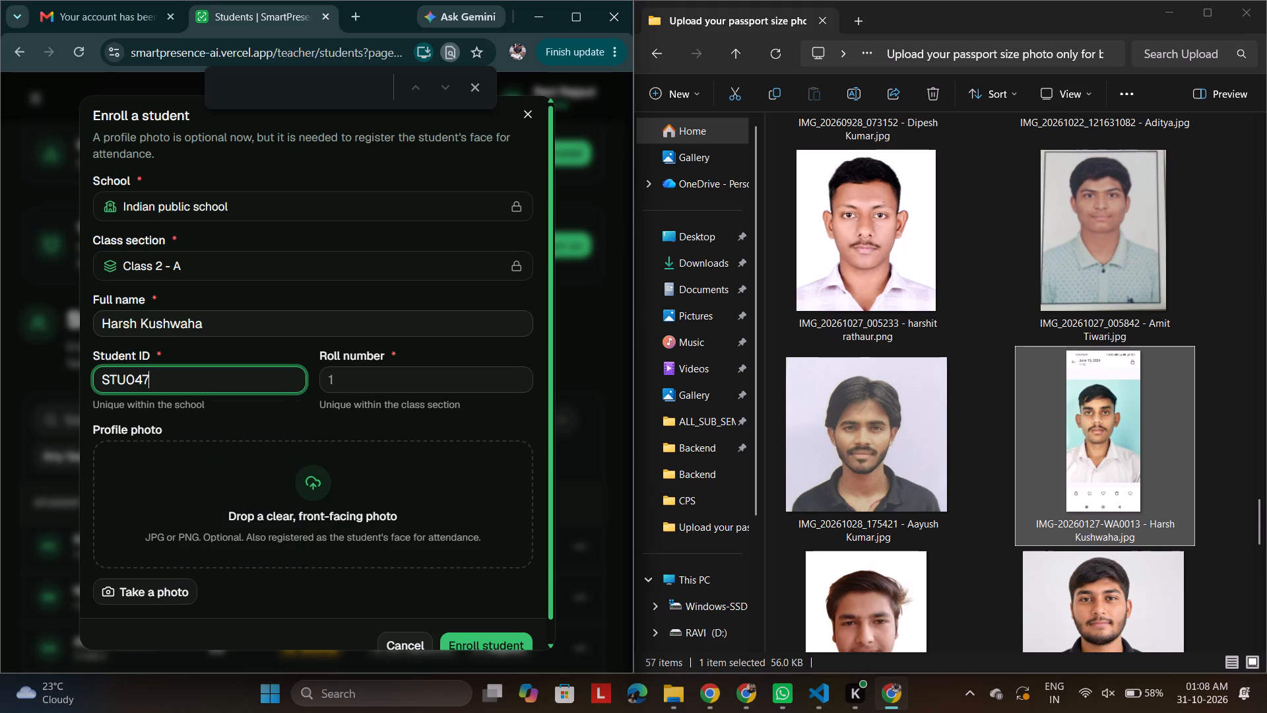
pyautogui.click(402, 384)
pyautogui.write('46')
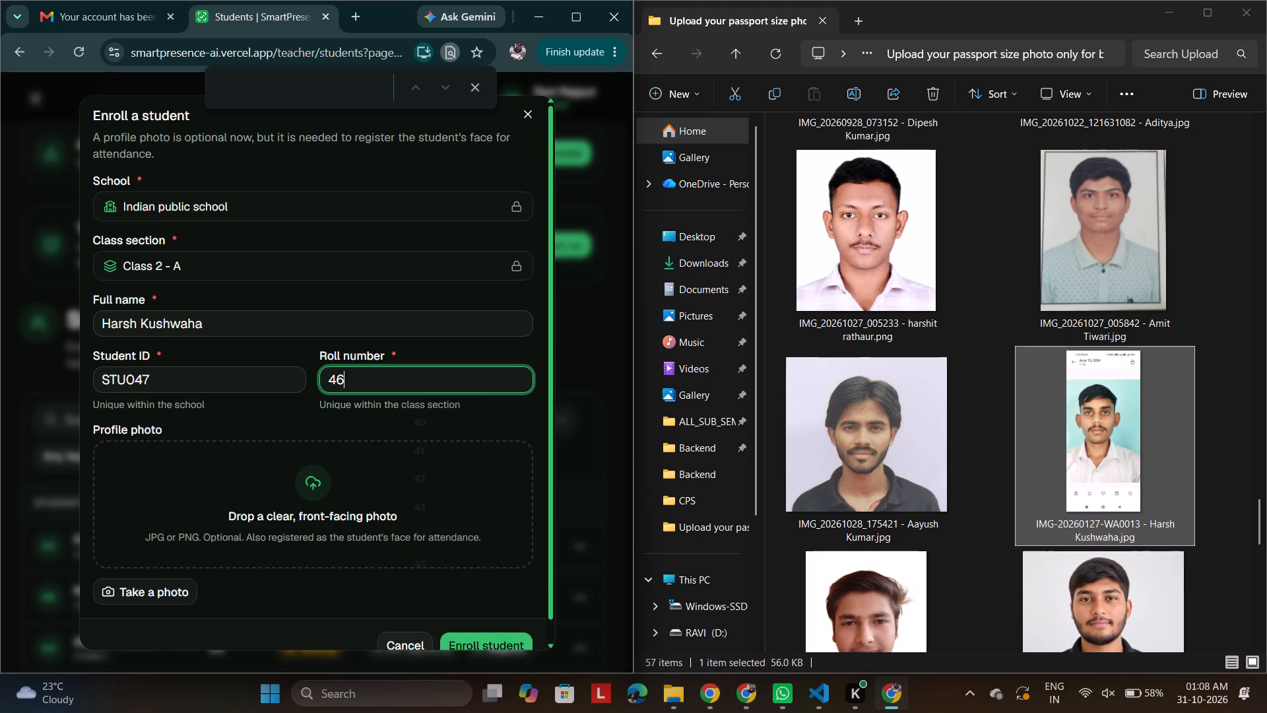
pyautogui.press('BackSpace')
pyautogui.press('7')
pyautogui.press('Return')
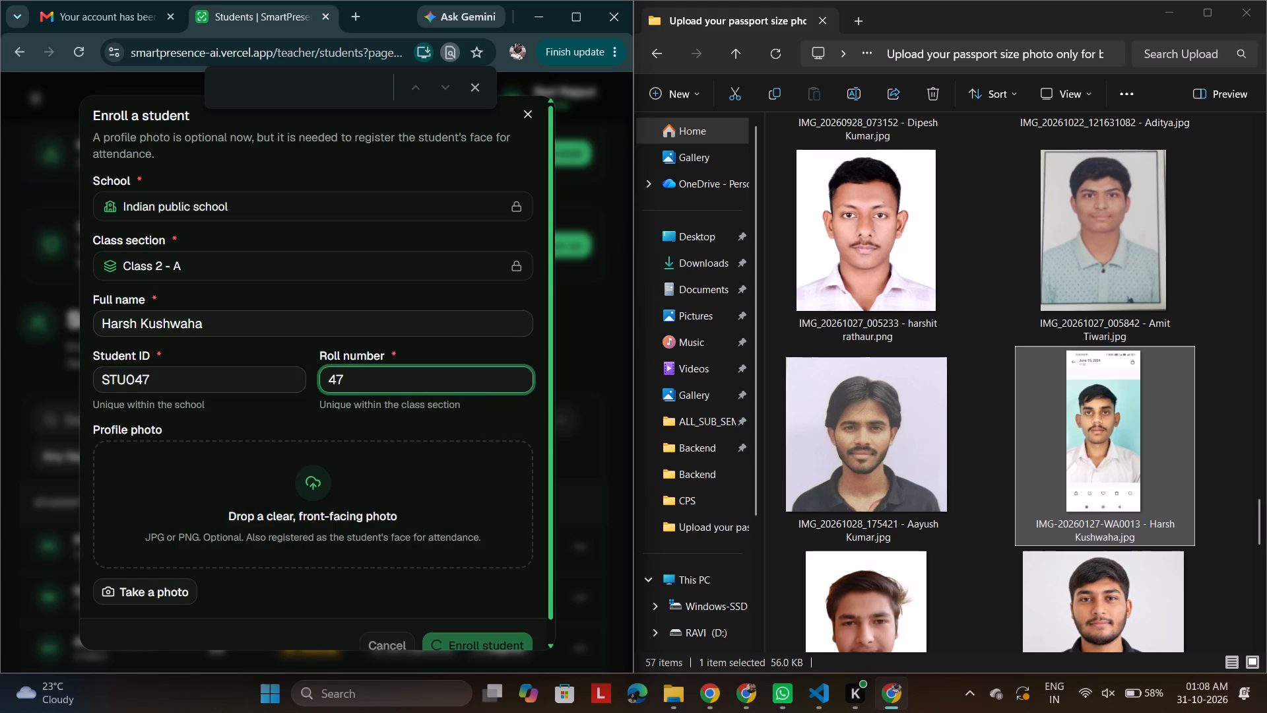
# Start another student enrollment and fill the full name from photo file IMG-20260712-WA0003, dropping the file prefix and leading space.
pyautogui.scroll(-1, 893, 447)
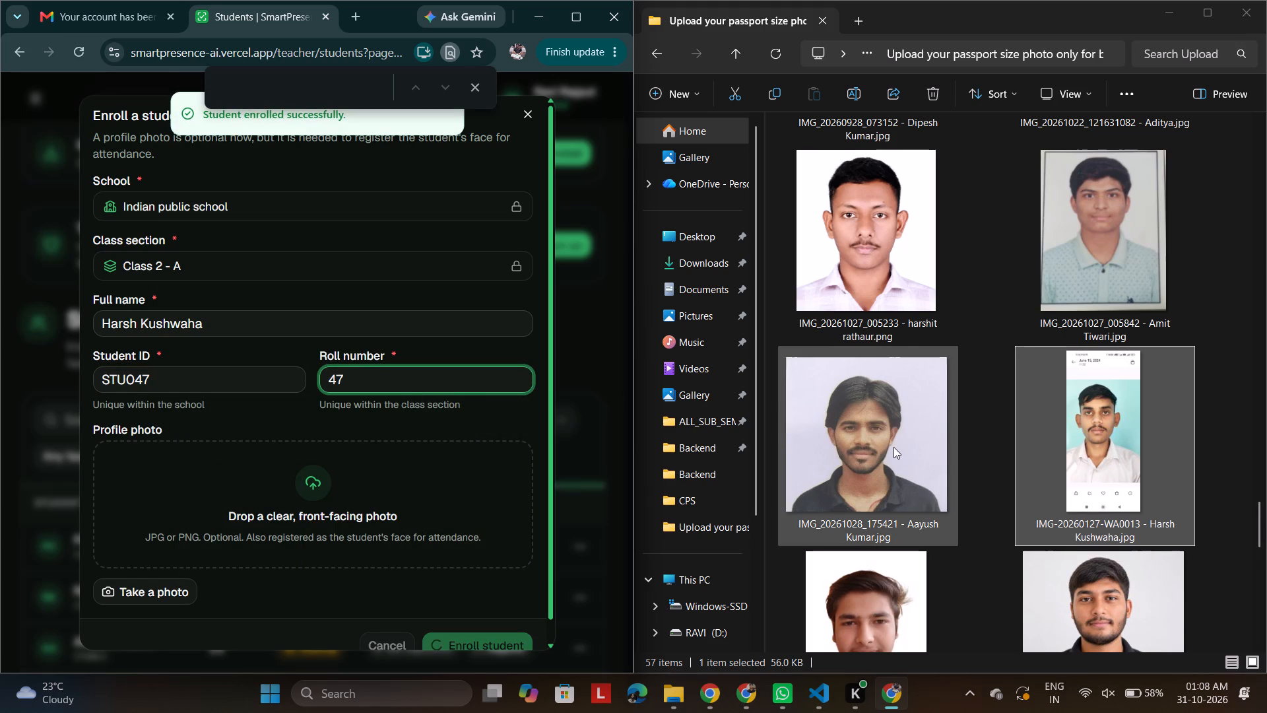
pyautogui.scroll(-3, 893, 447)
pyautogui.click(845, 443)
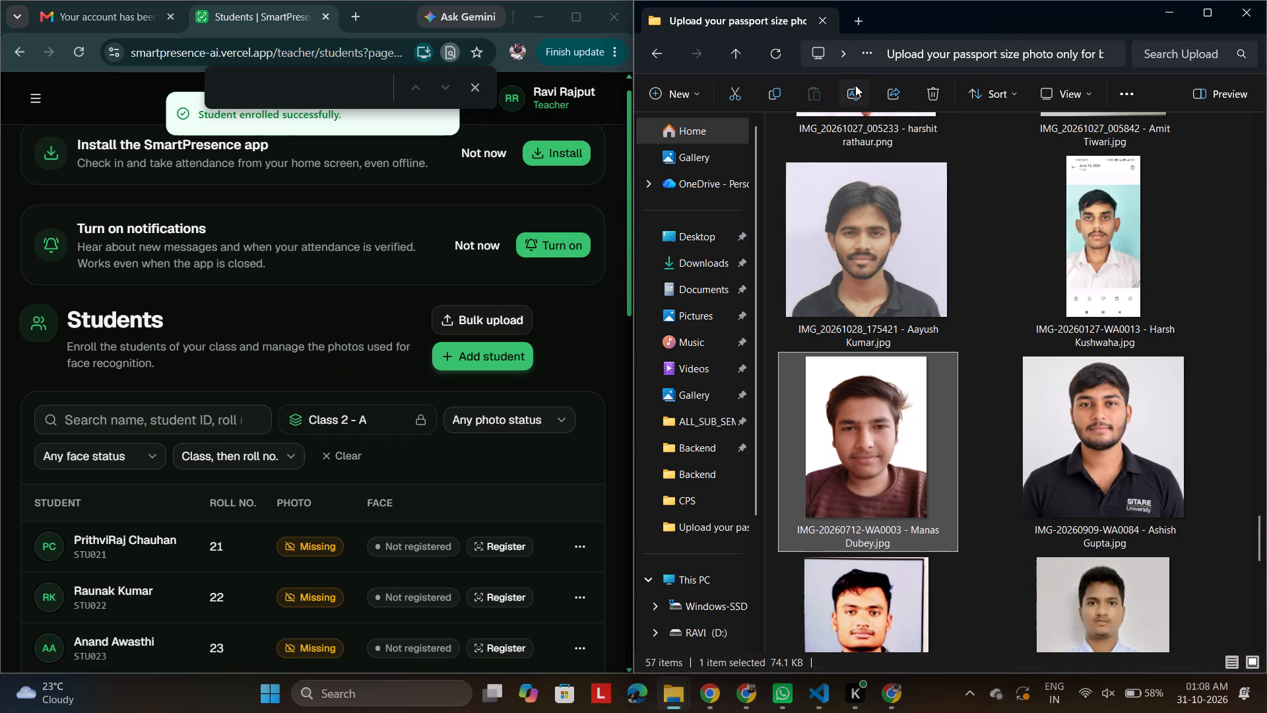
pyautogui.click(854, 86)
pyautogui.hotkey('ctrl', 'c')
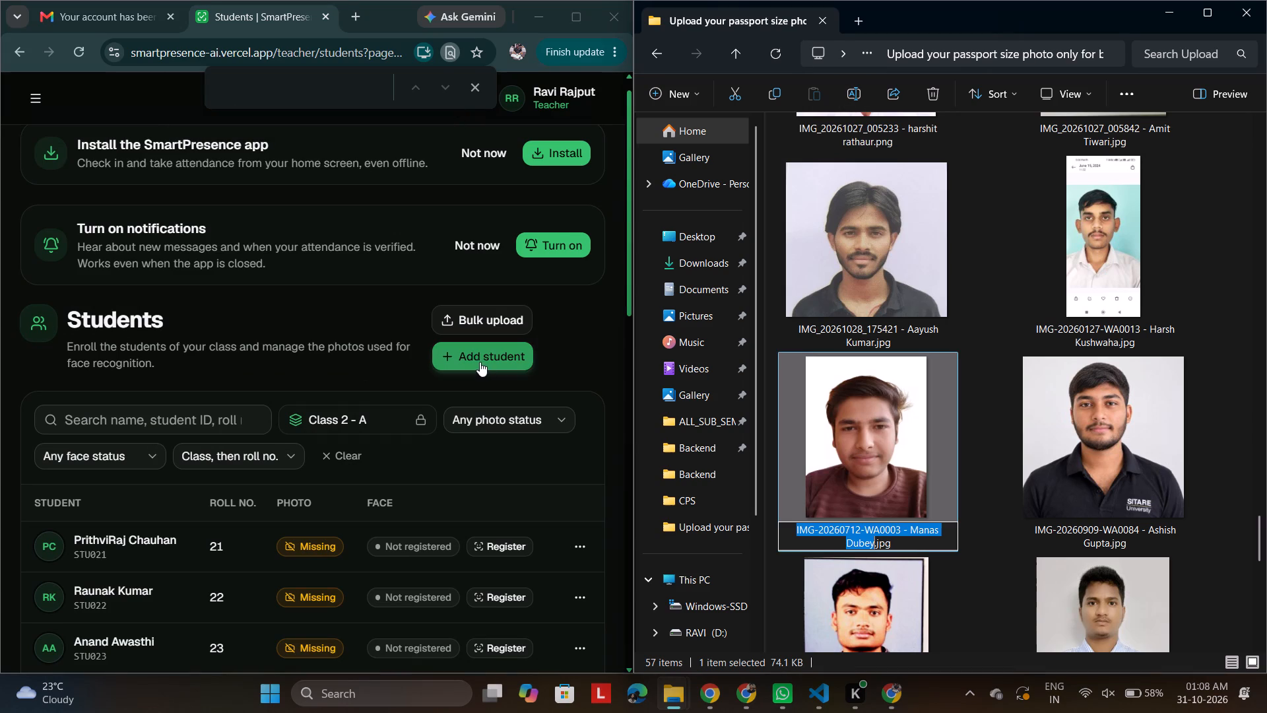
pyautogui.click(479, 362)
pyautogui.hotkey('ctrl', 'v')
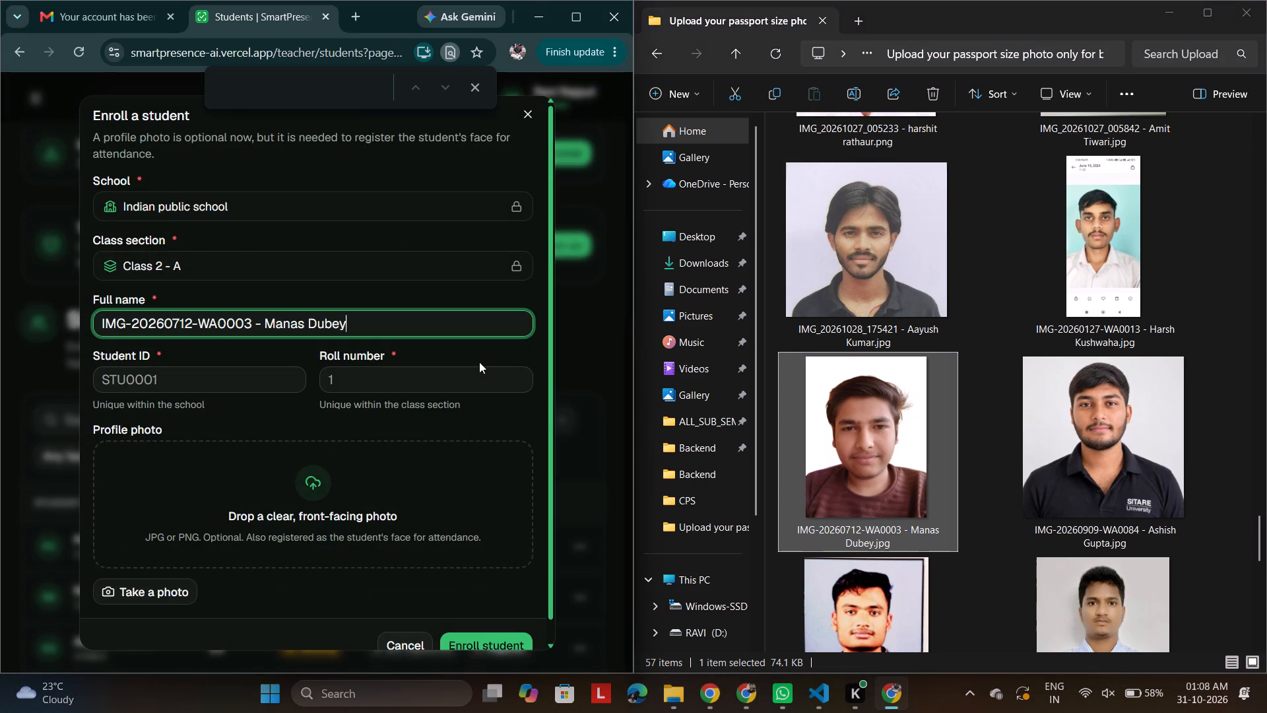
pyautogui.moveTo(262, 322); pyautogui.dragTo(97, 310)
pyautogui.press('BackSpace')
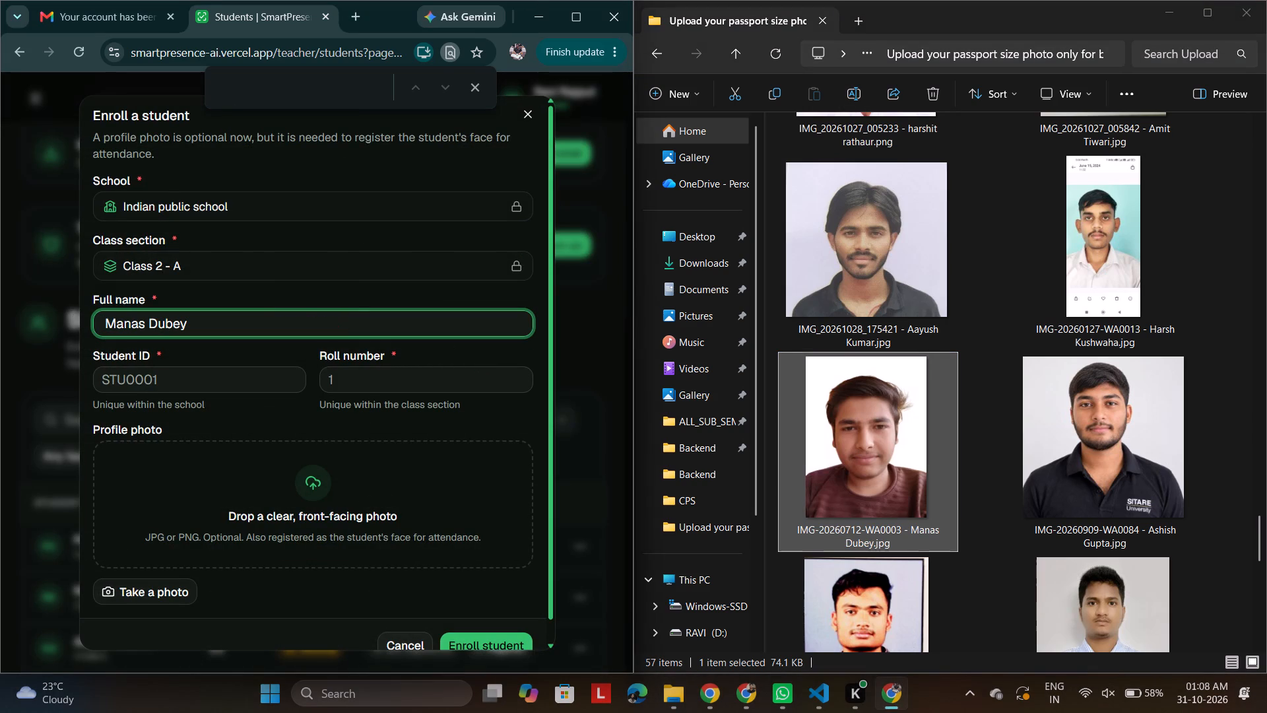
pyautogui.press('Right')
pyautogui.press('BackSpace')
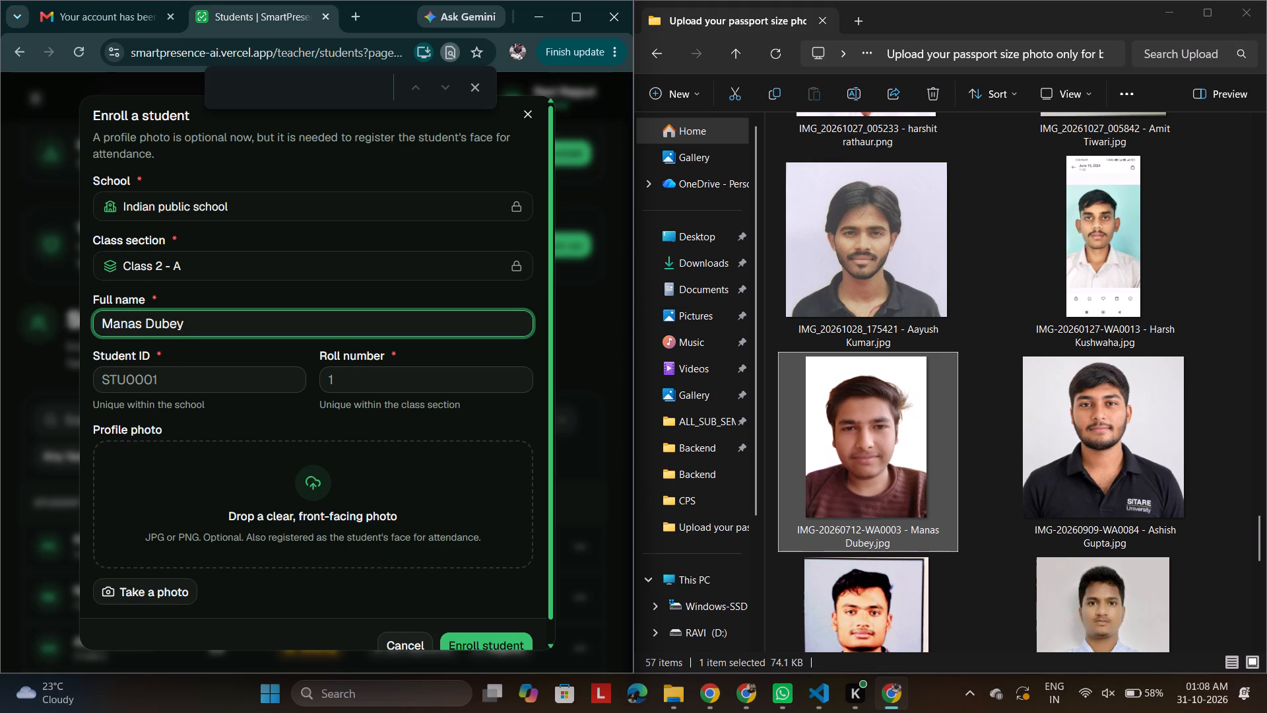
# Set the student ID to STU048 and the roll number to 48, and enroll the student.
pyautogui.click(175, 377)
pyautogui.click(209, 415)
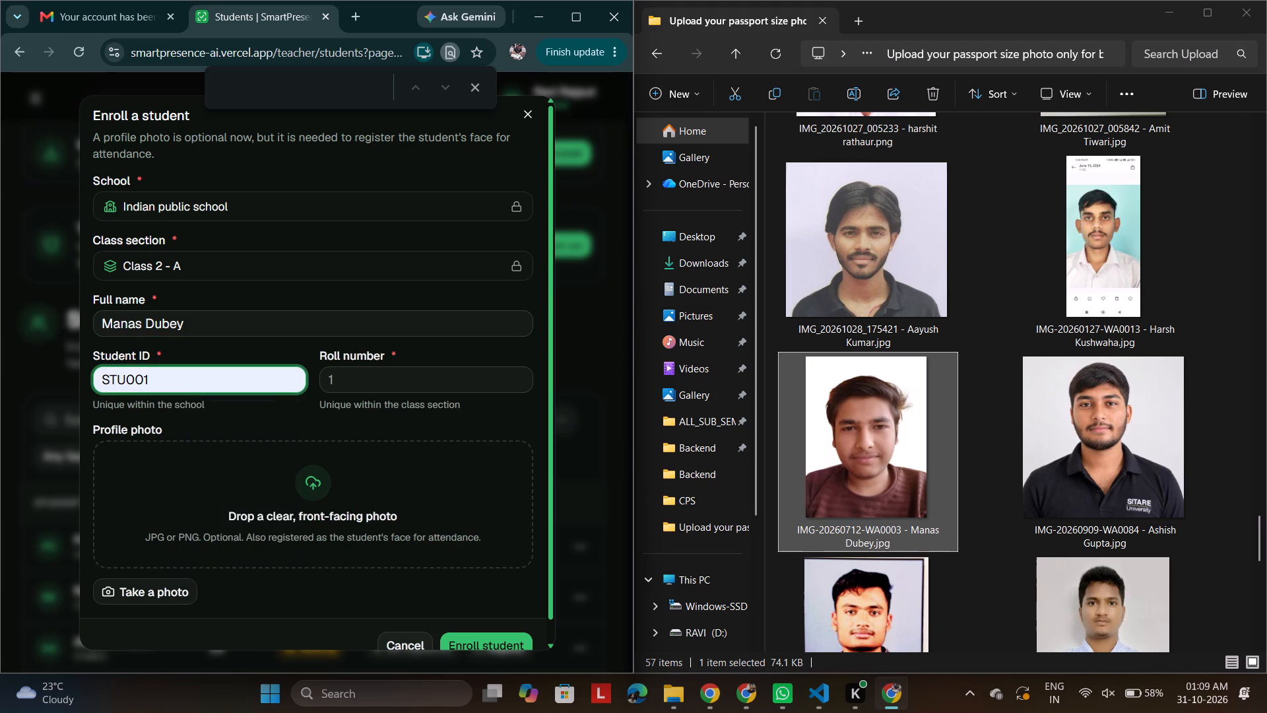
pyautogui.press('BackSpace')
pyautogui.press('BackSpace')
pyautogui.write('48')
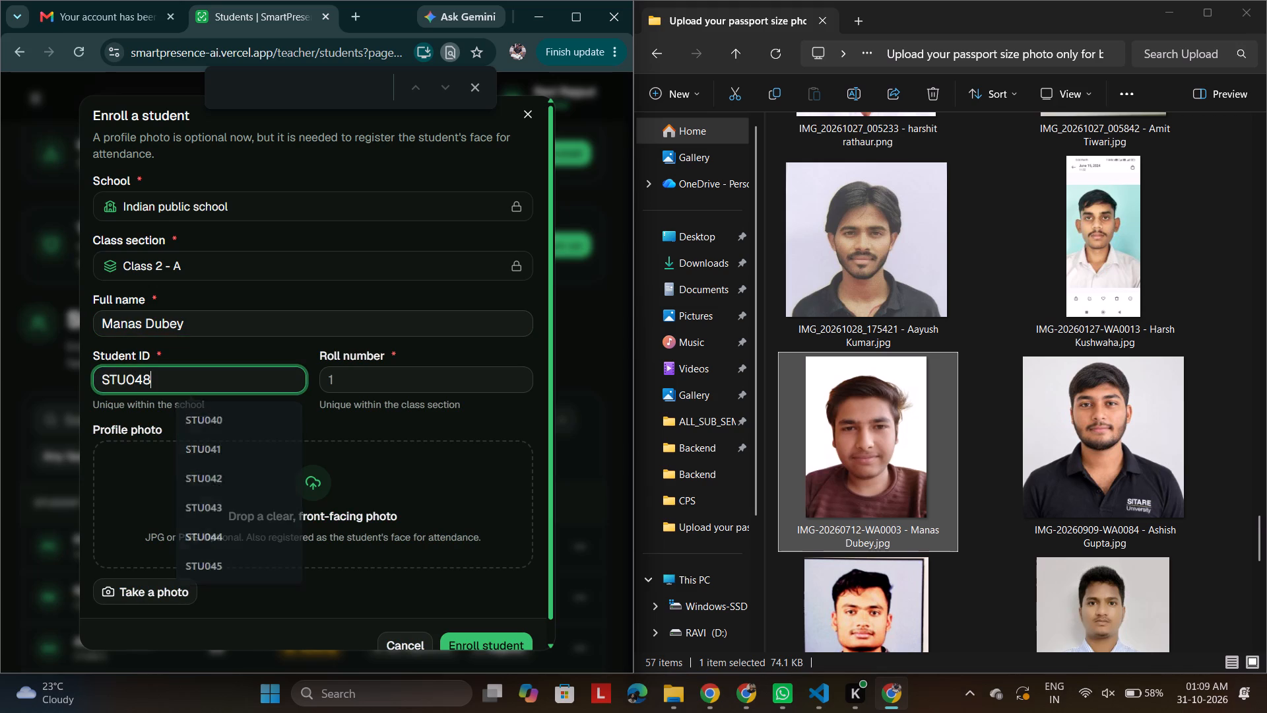
pyautogui.click(355, 382)
pyautogui.write('48')
pyautogui.press('Return')
# Start another student enrollment and fill the full name from photo file IMG-20260909-WA0084, dropping the file prefix.
pyautogui.scroll(-1, 849, 450)
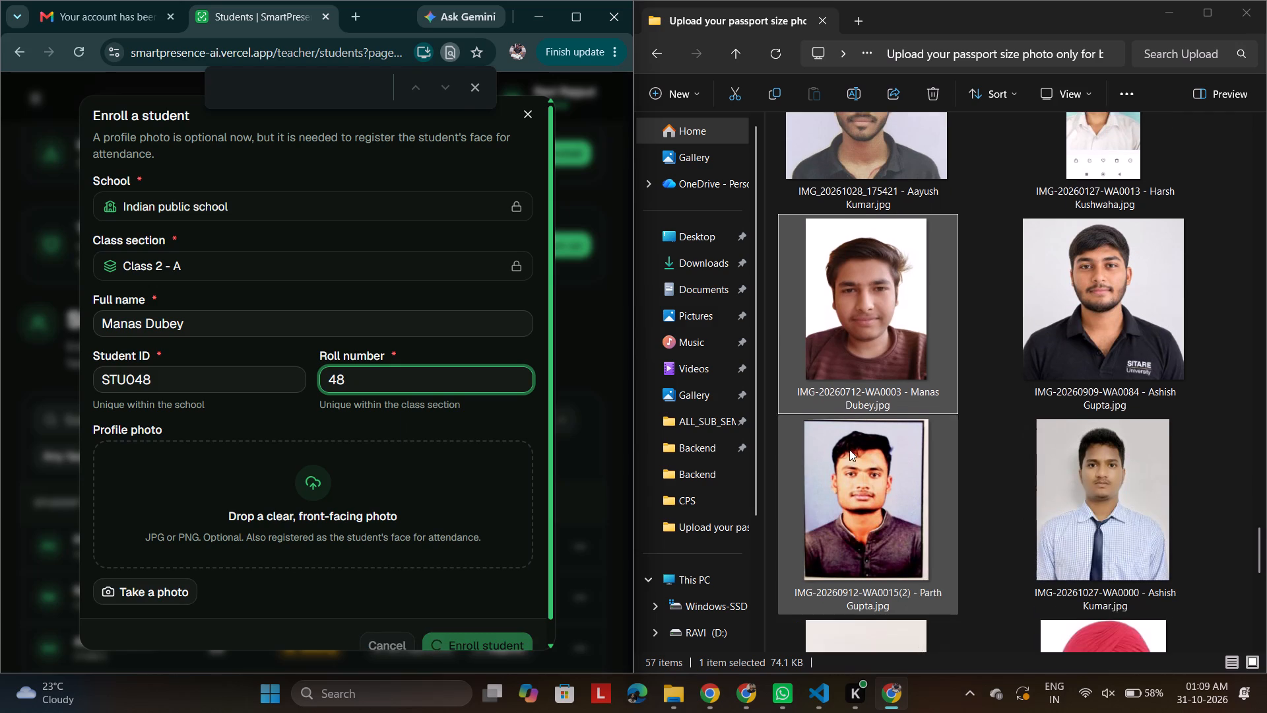
pyautogui.scroll(-1, 849, 450)
pyautogui.click(1045, 303)
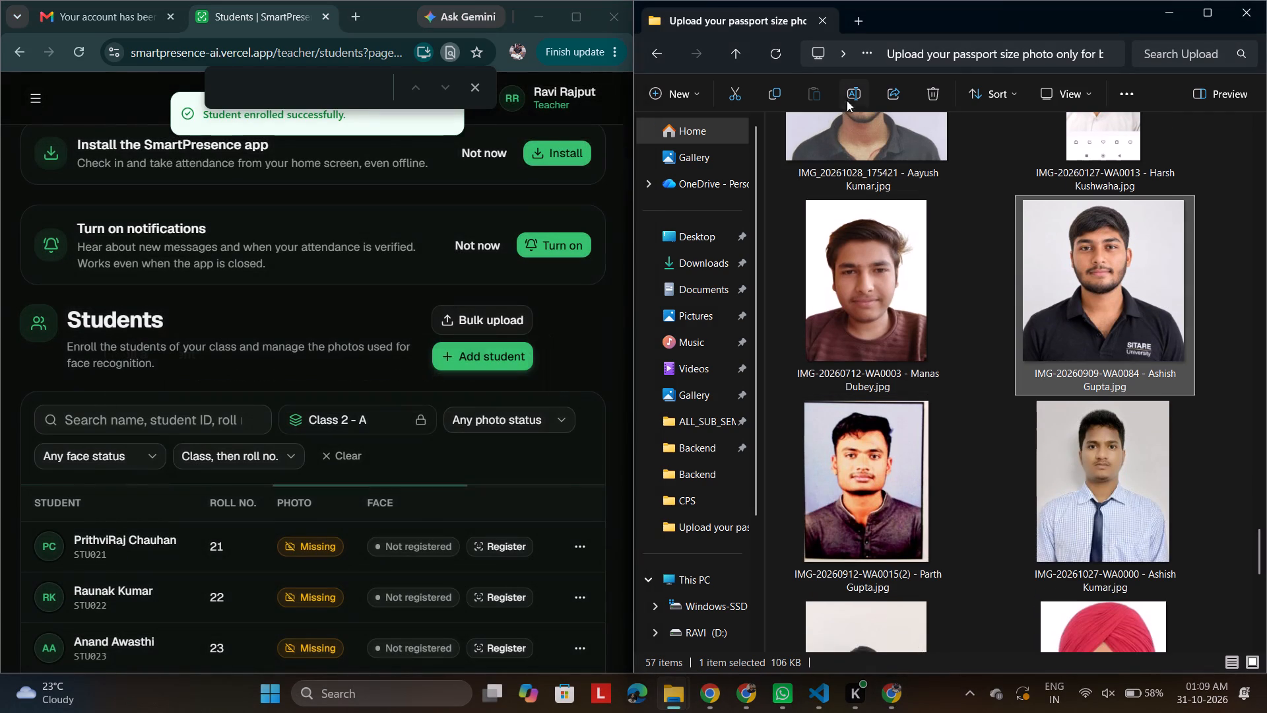
pyautogui.click(851, 94)
pyautogui.hotkey('ctrl', 'c')
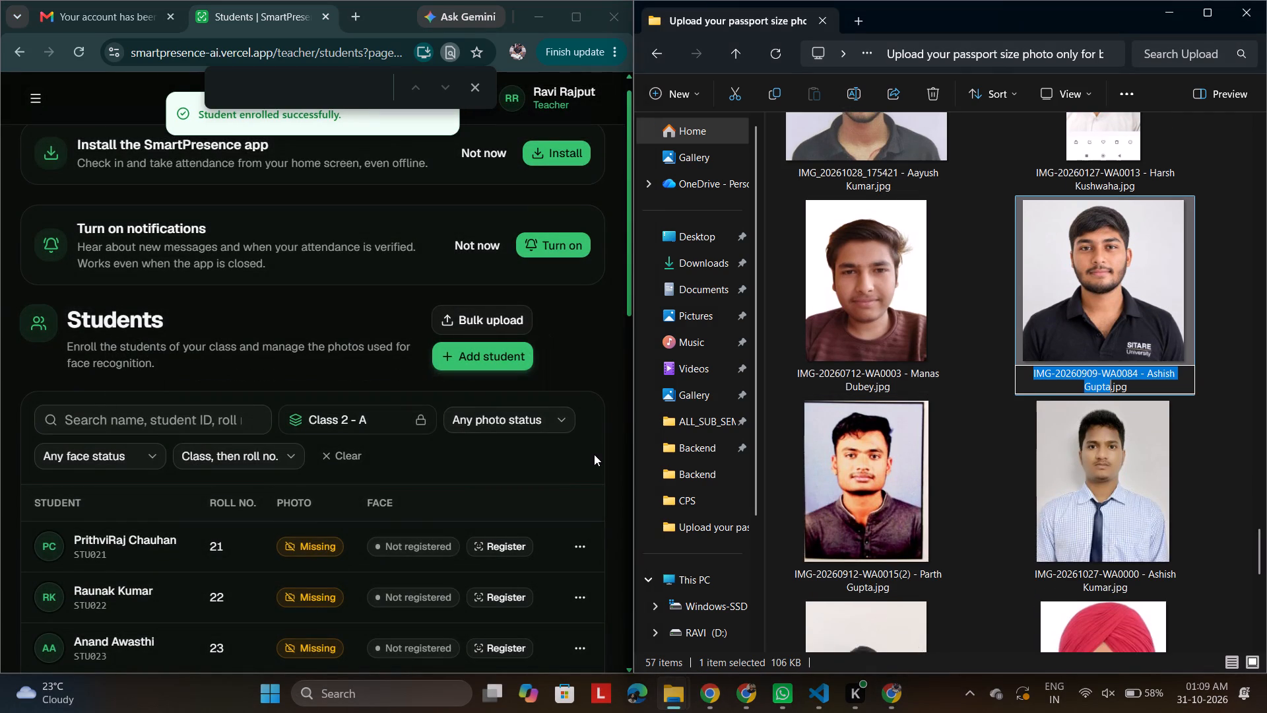
pyautogui.click(508, 364)
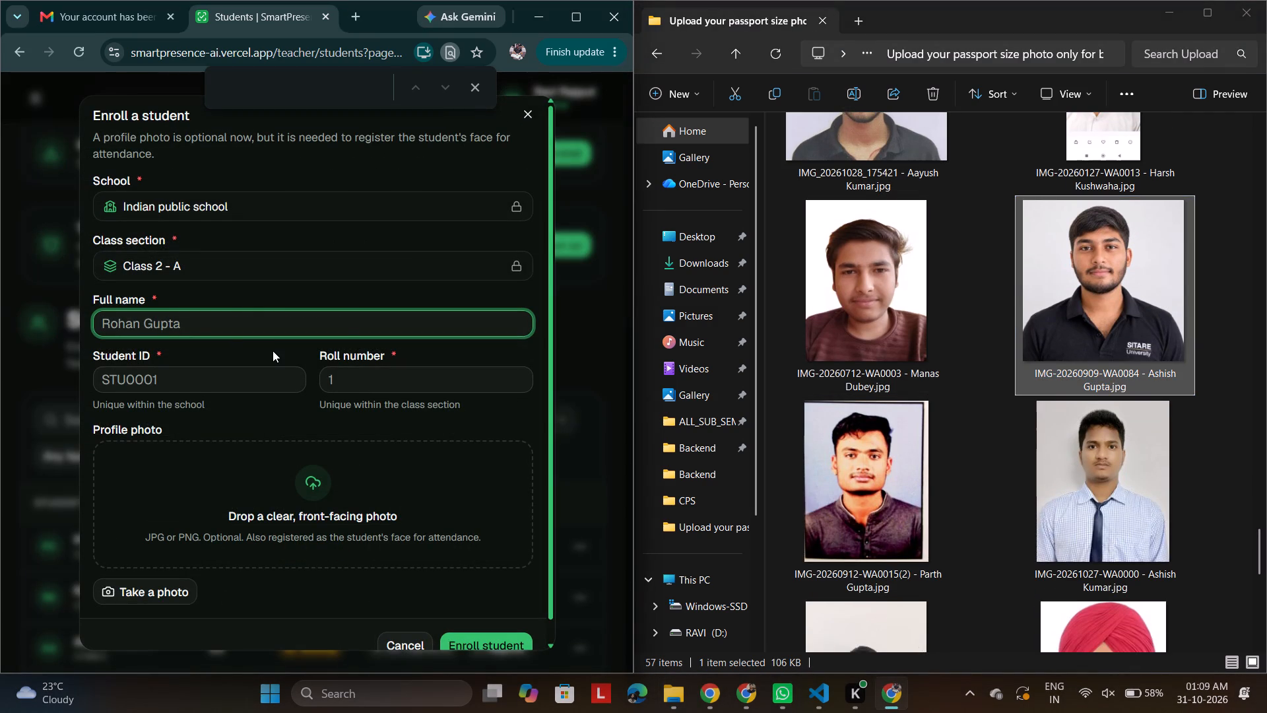
pyautogui.hotkey('ctrl', 'v')
pyautogui.moveTo(271, 322); pyautogui.dragTo(202, 325)
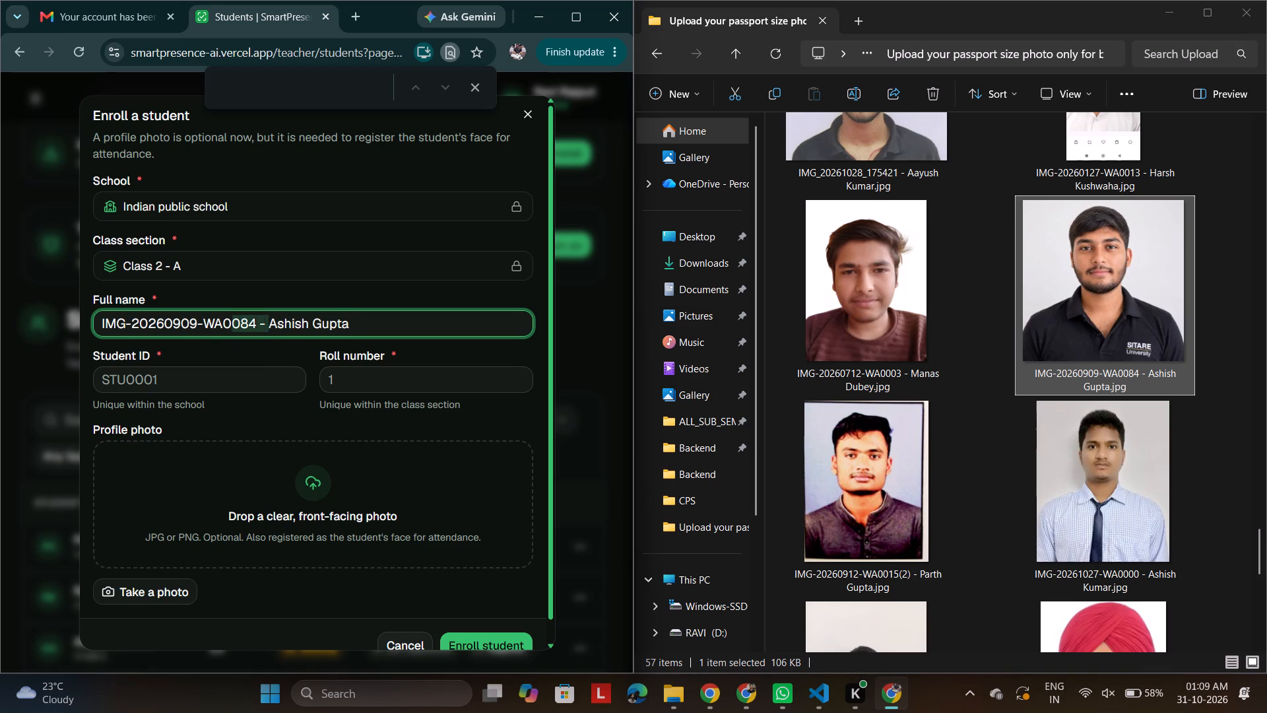
pyautogui.moveTo(202, 325); pyautogui.dragTo(50, 333)
pyautogui.press('BackSpace')
# Set the student ID to STU049 and the roll number to 49, and enroll the student.
pyautogui.click(170, 384)
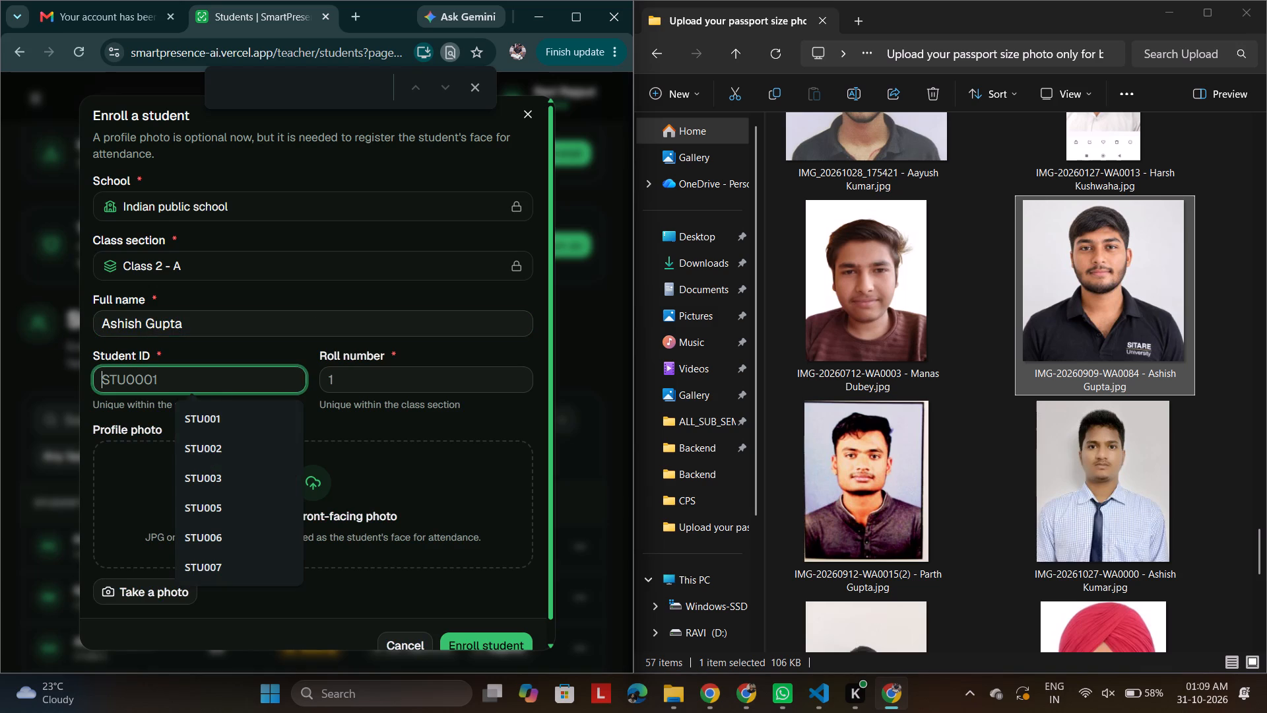
pyautogui.click(213, 412)
pyautogui.press('BackSpace')
pyautogui.press('BackSpace')
pyautogui.write('49')
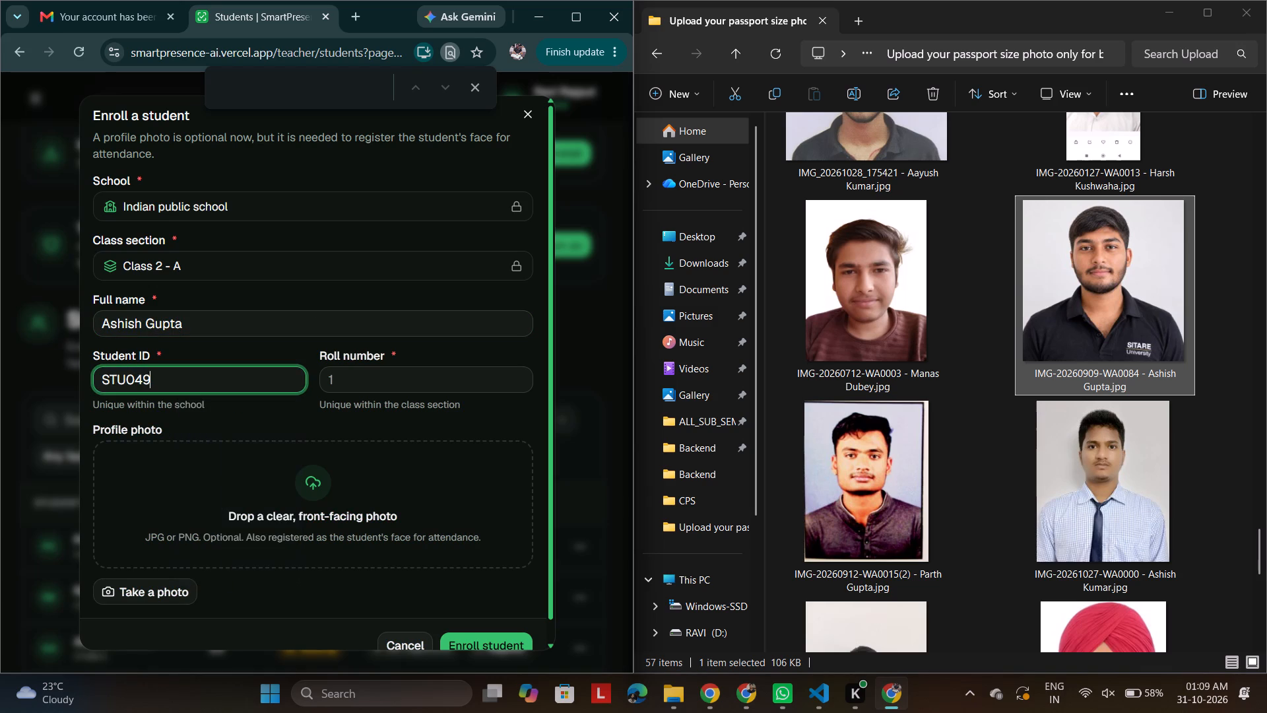
pyautogui.click(341, 383)
pyautogui.write('49')
pyautogui.press('Return')
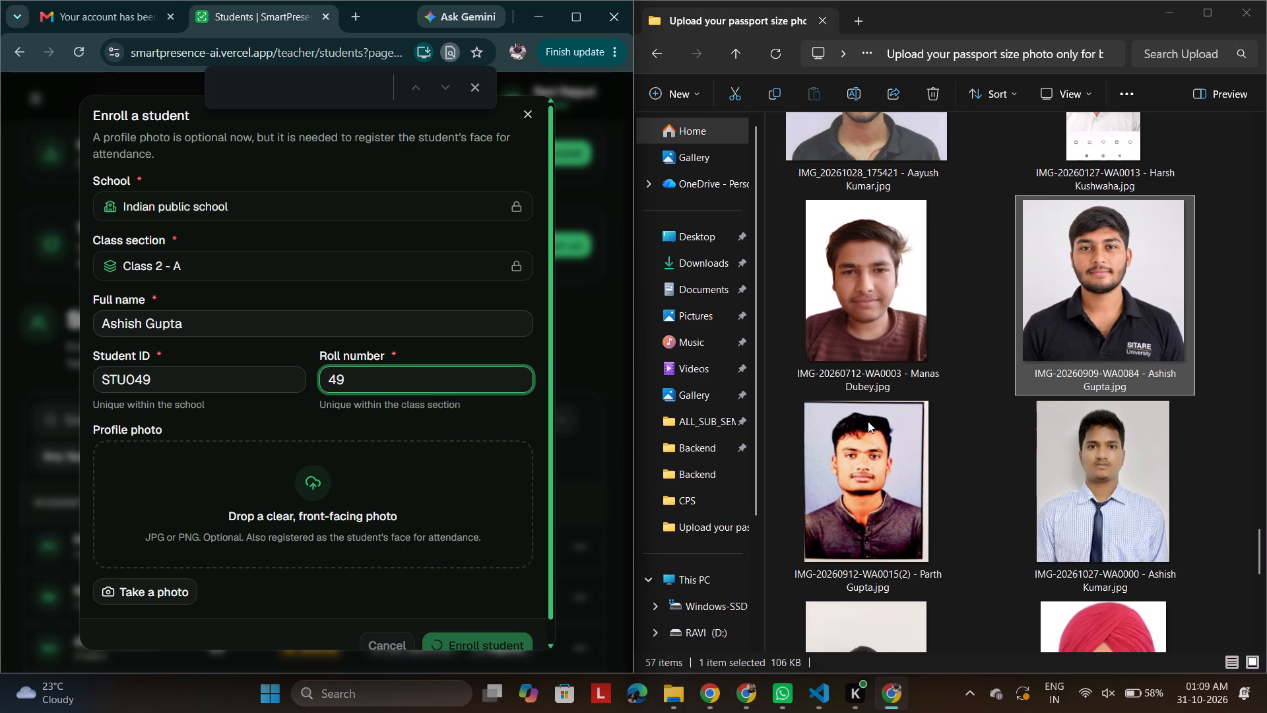
# Start another student enrollment and fill the full name from photo file IMG-20260912-WA0015(2), dropping the file prefix.
pyautogui.click(935, 448)
pyautogui.click(850, 92)
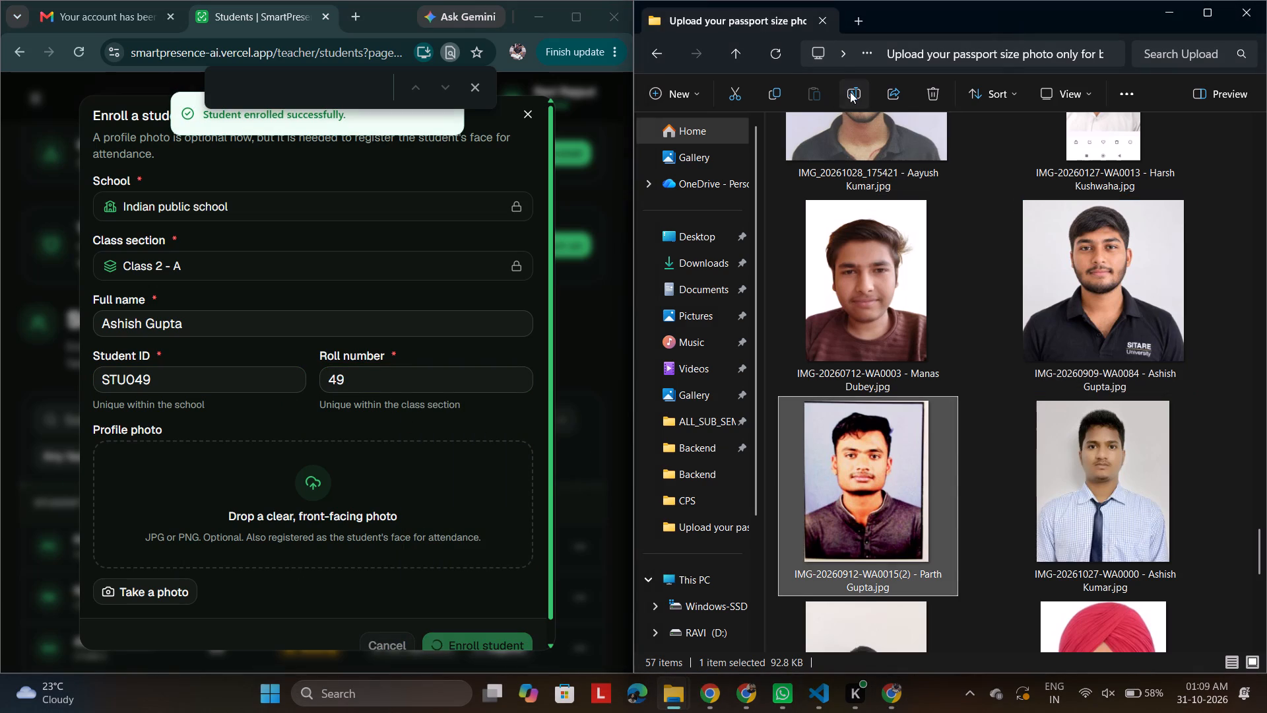
pyautogui.hotkey('ctrl', 'c')
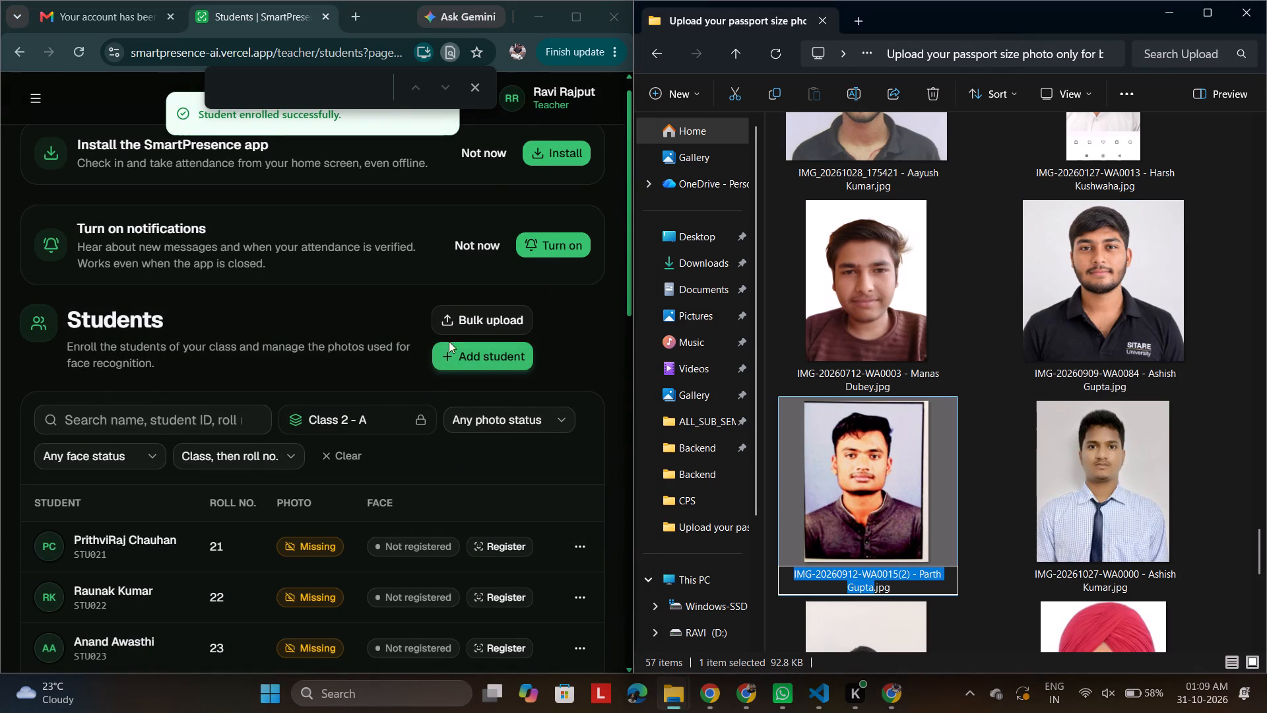
pyautogui.click(448, 345)
pyautogui.hotkey('ctrl', 'v')
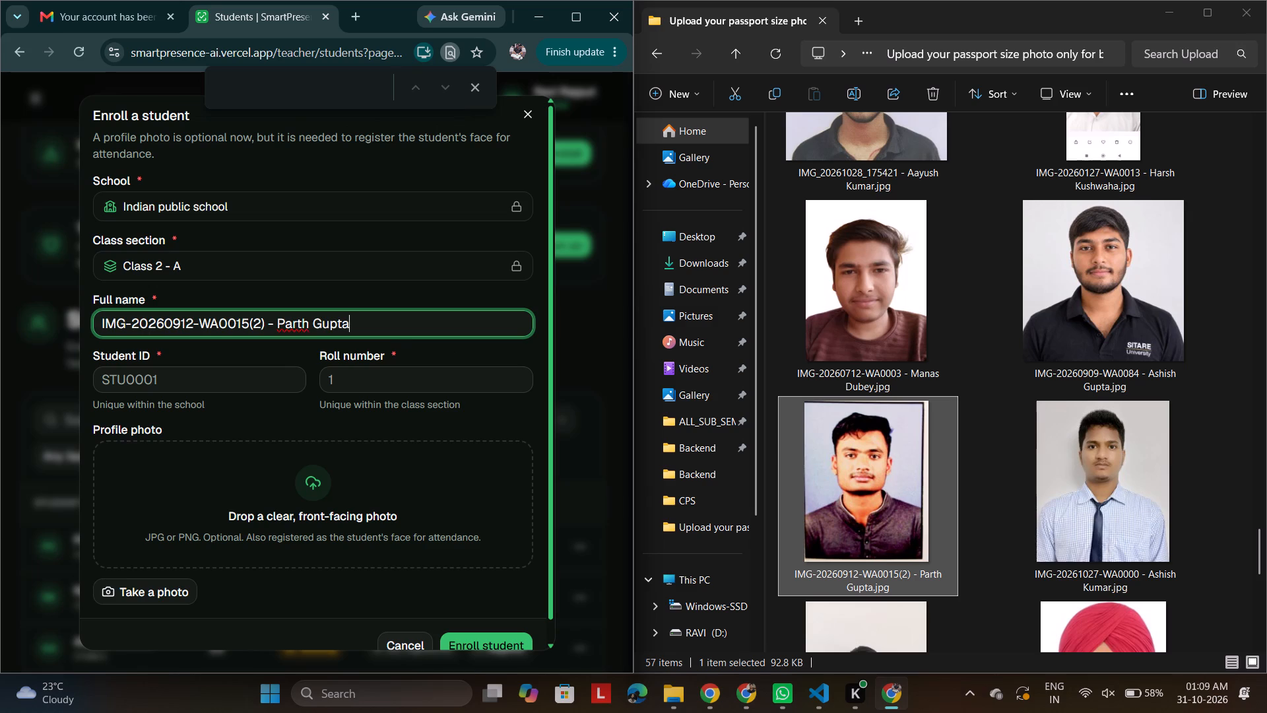
pyautogui.moveTo(276, 322); pyautogui.dragTo(23, 322)
pyautogui.press('BackSpace')
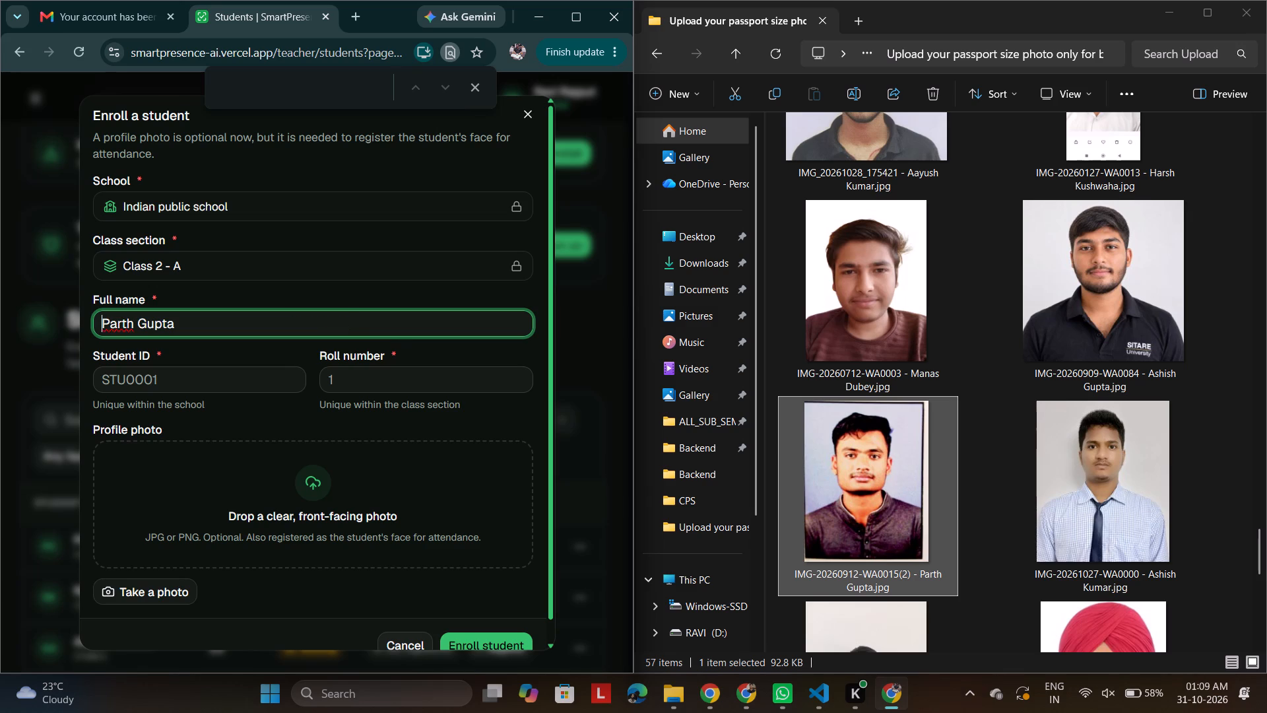
# Set the student ID to STU050 and the roll number to 50\, and enroll the student.
pyautogui.click(114, 373)
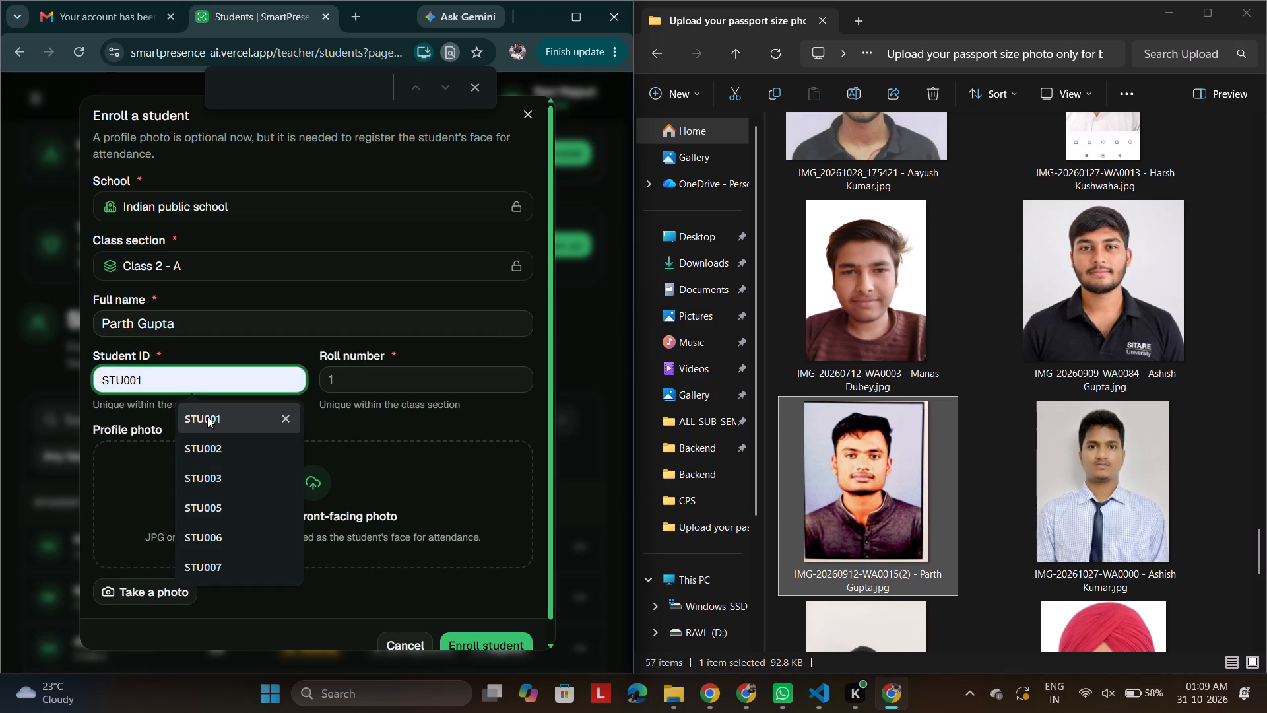
pyautogui.click(207, 417)
pyautogui.press('BackSpace')
pyautogui.press('BackSpace')
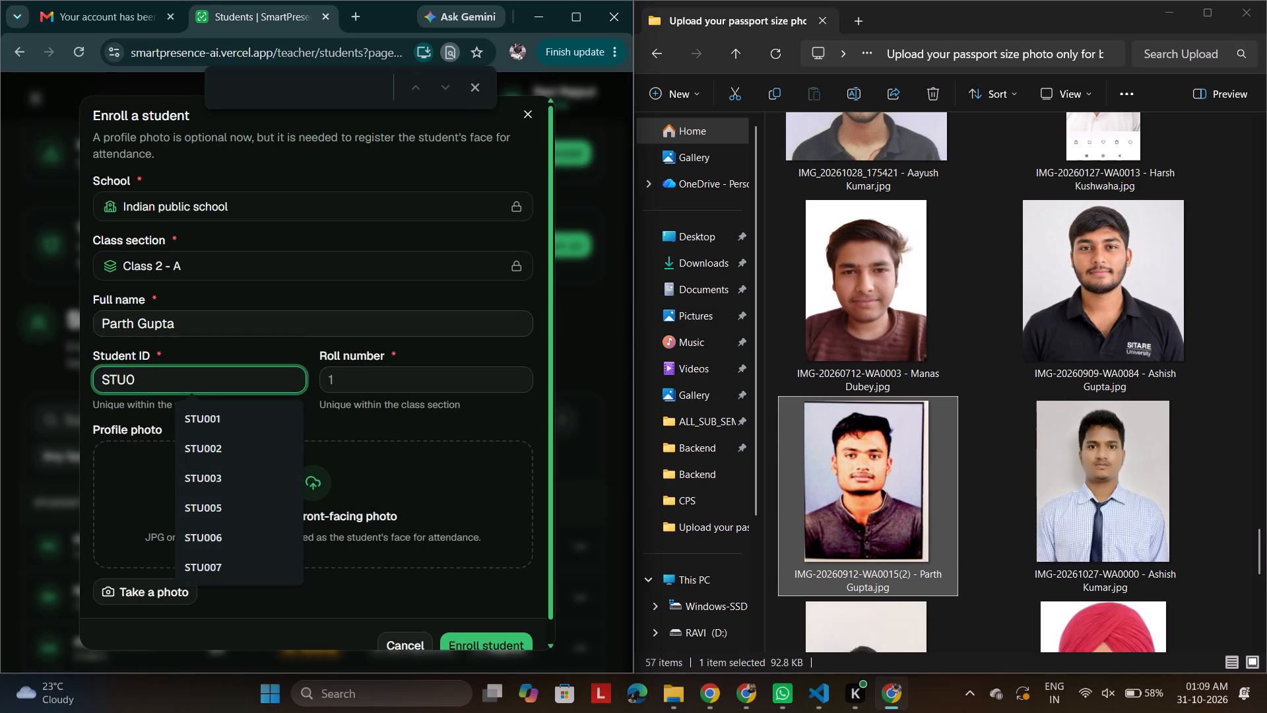
pyautogui.write('50')
pyautogui.click(363, 392)
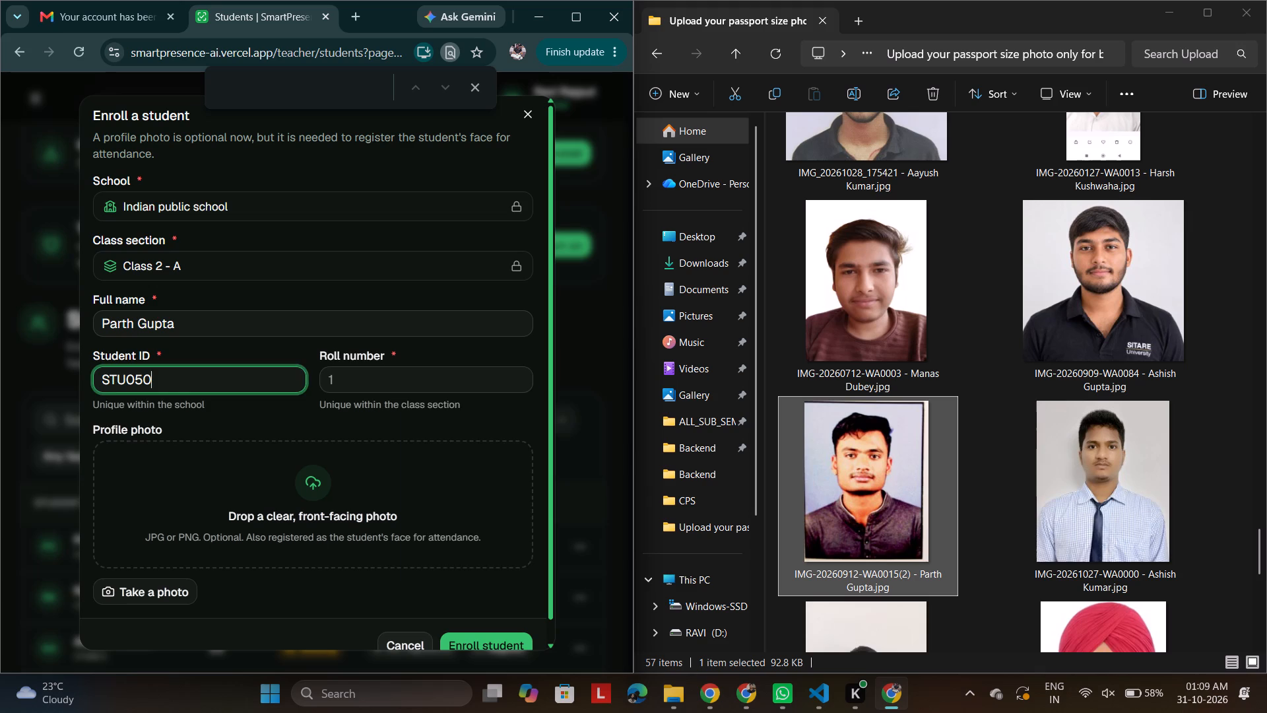
pyautogui.write('50\\')
pyautogui.press('Return')
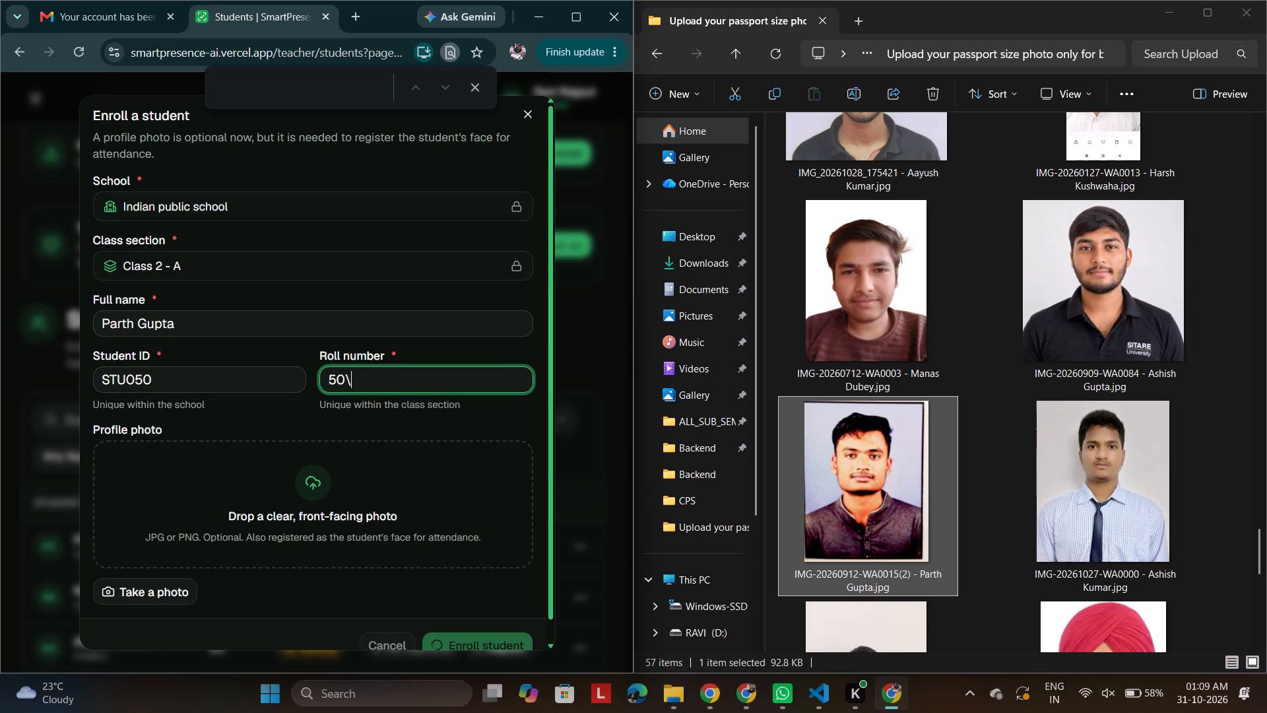
pyautogui.press('BackSpace')
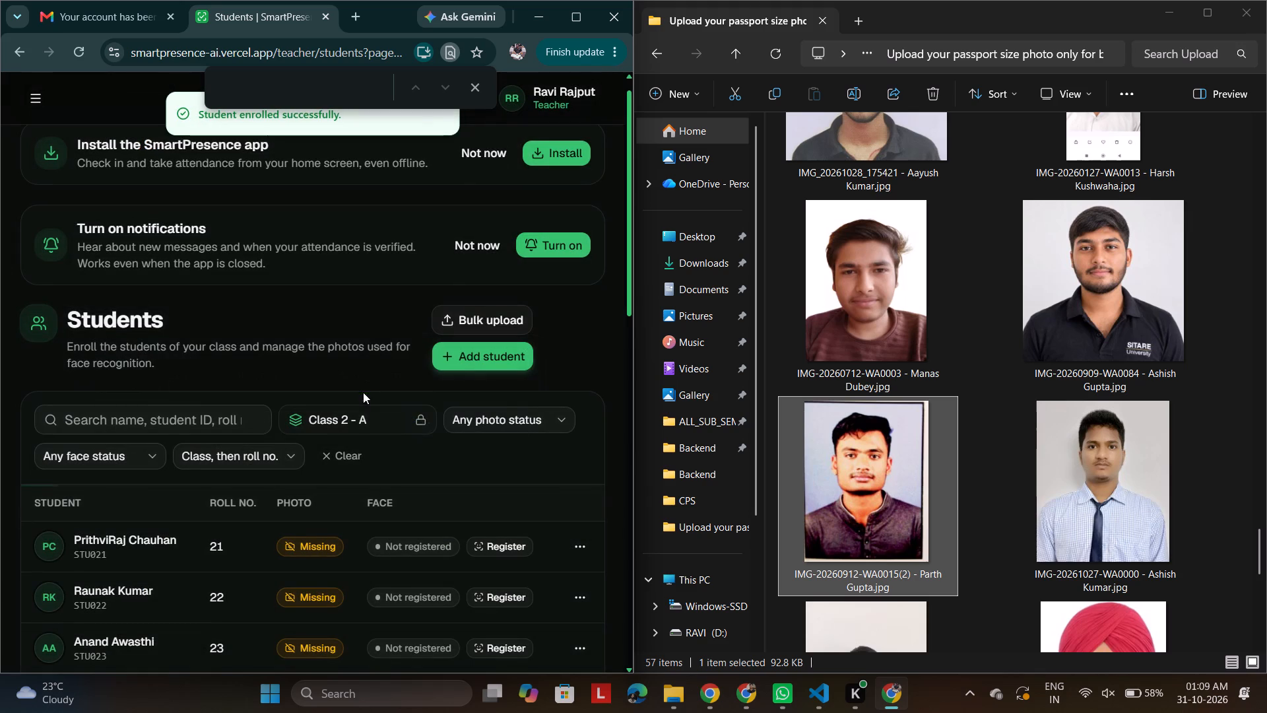
# Edit student STU050 on the last page of the student list, correct the roll number to 50, and save the changes.
pyautogui.scroll(-7, 321, 452)
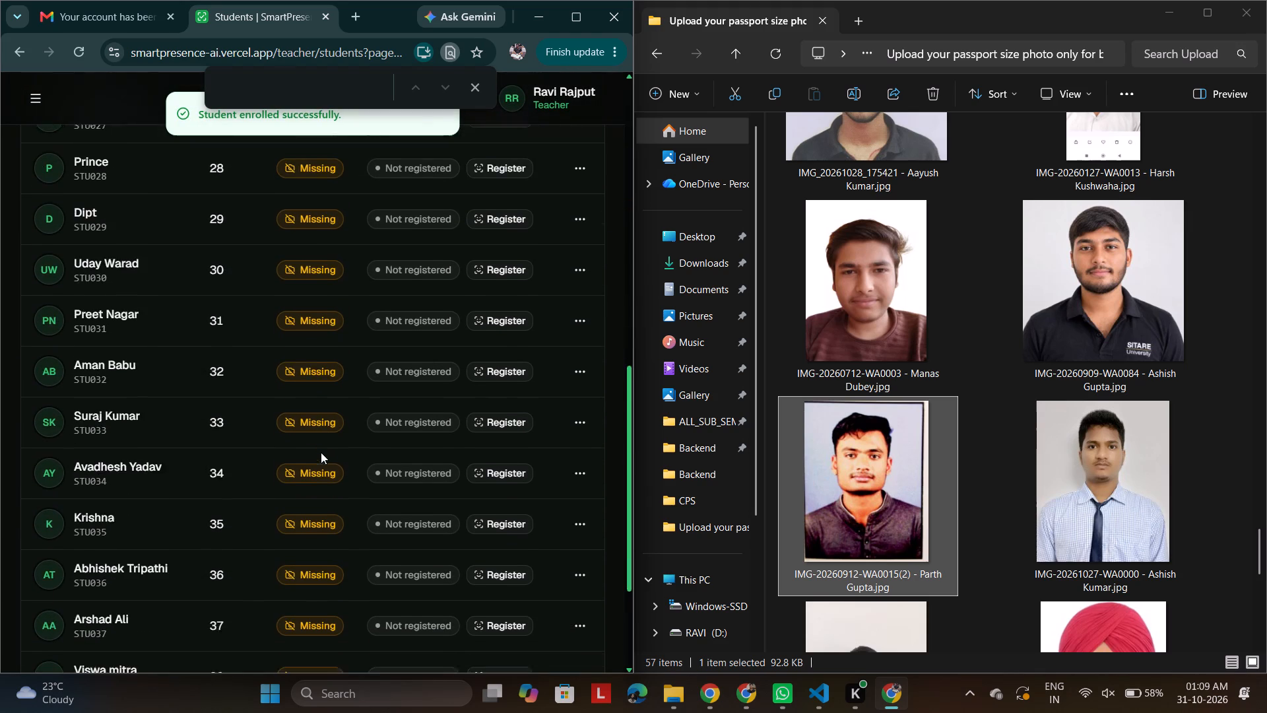
pyautogui.scroll(-6, 321, 452)
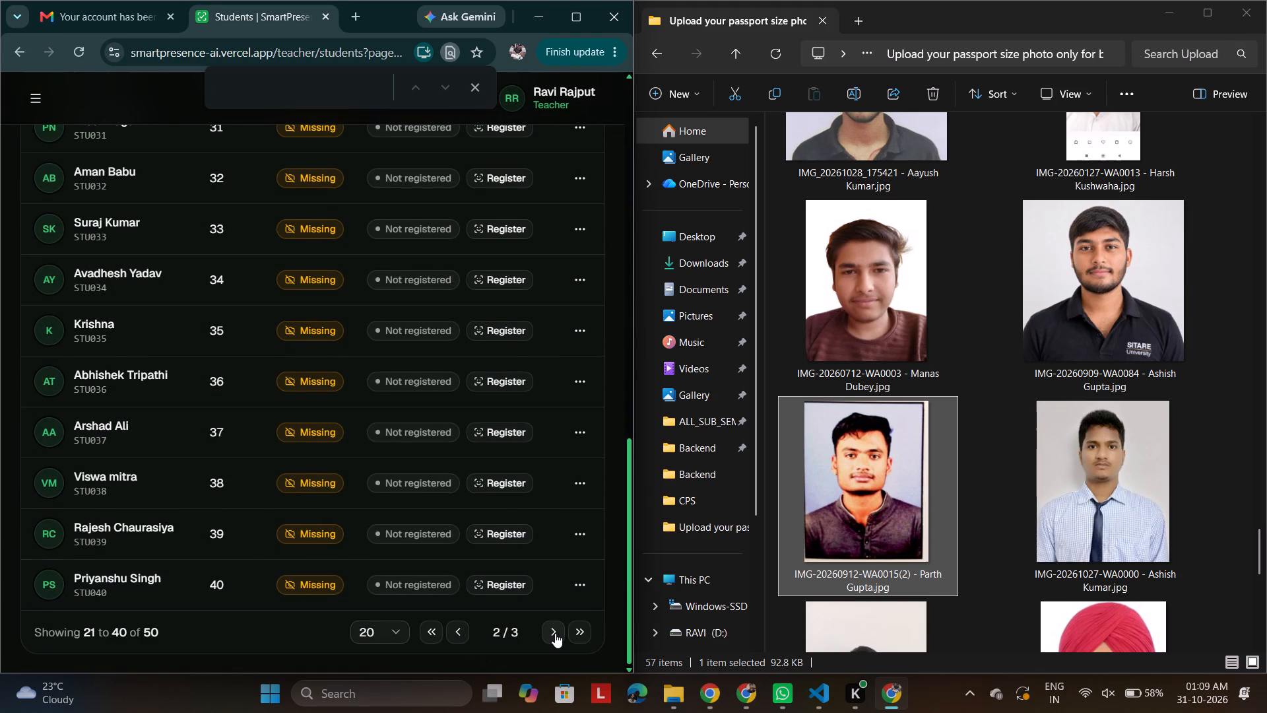
pyautogui.click(554, 633)
pyautogui.scroll(-7, 400, 561)
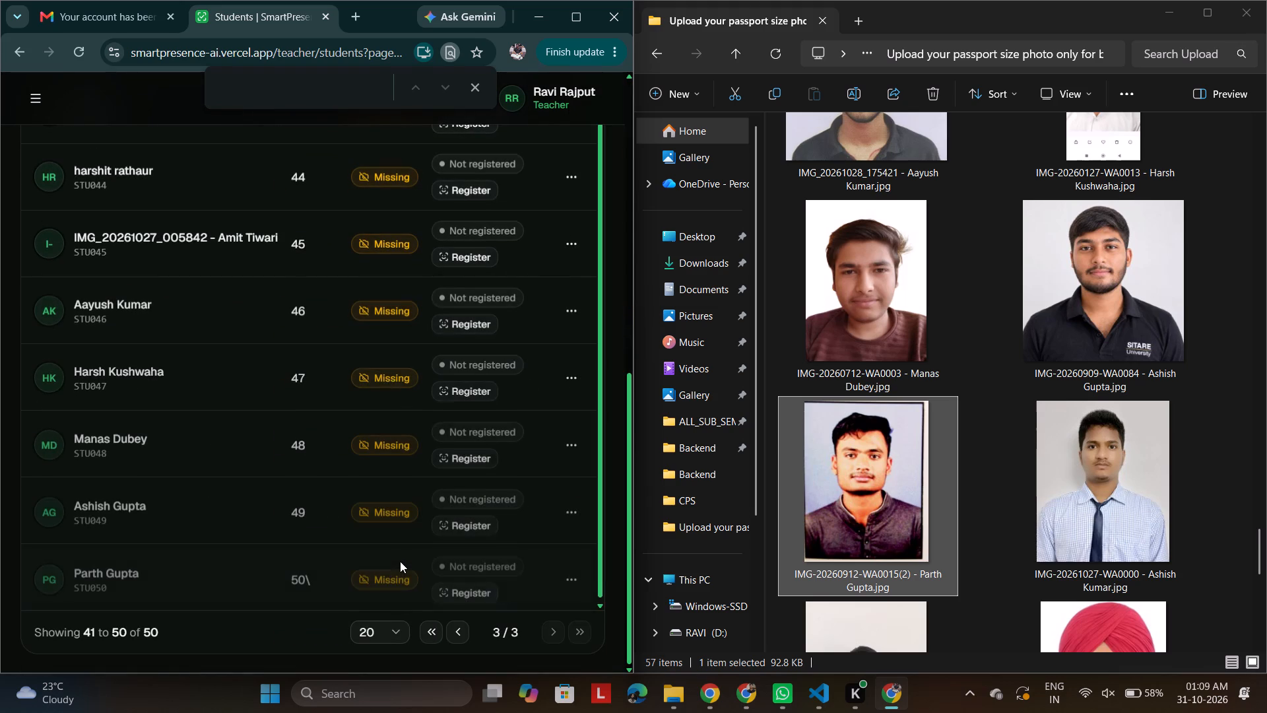
pyautogui.click(574, 576)
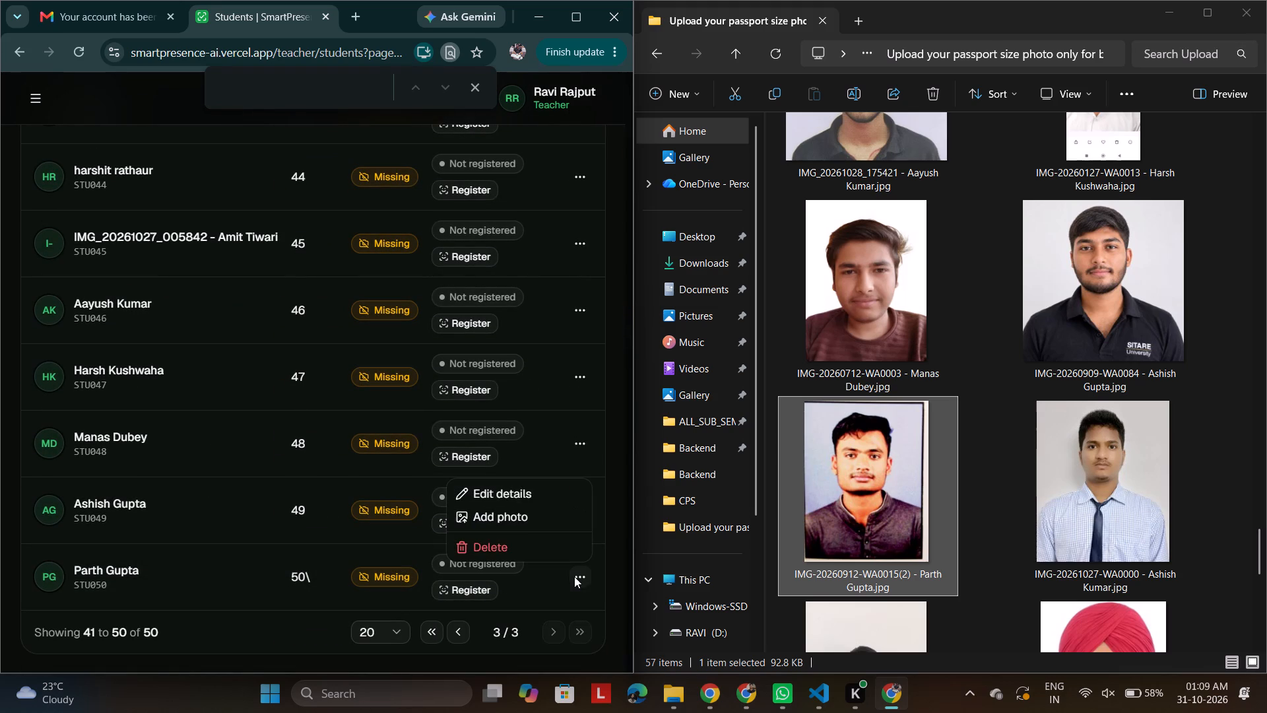
pyautogui.click(498, 493)
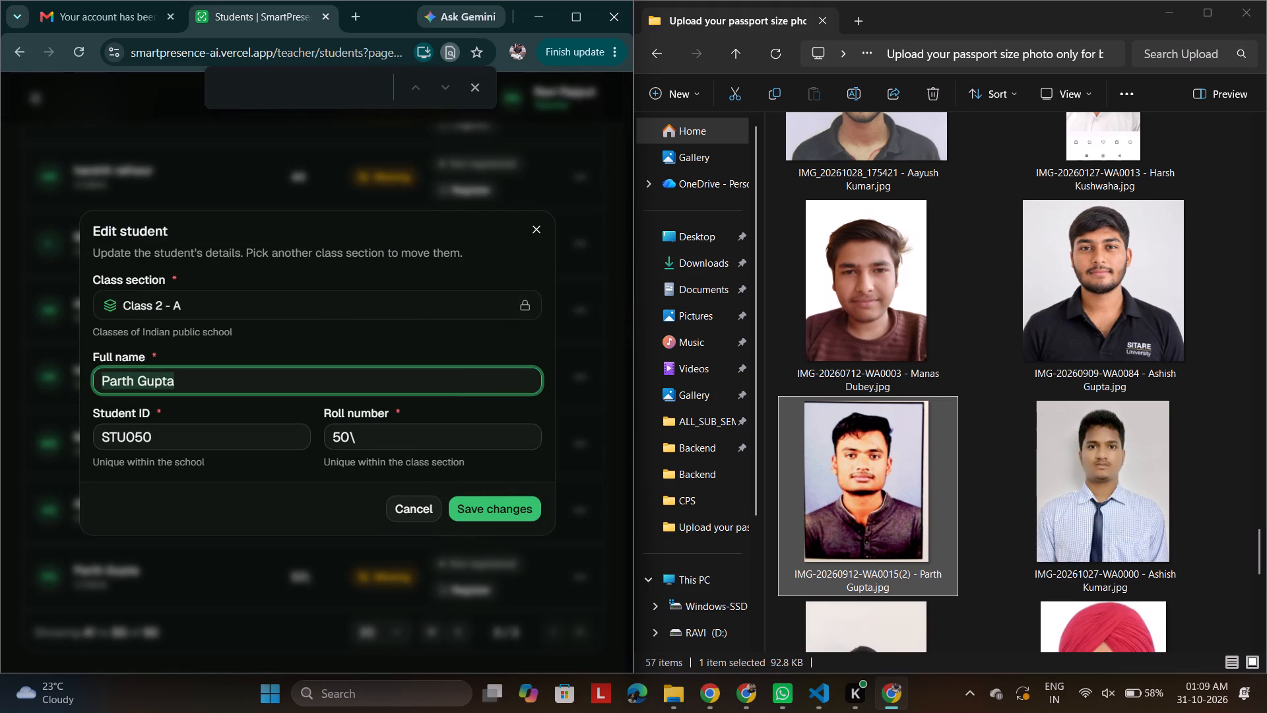
pyautogui.click(371, 441)
pyautogui.press('BackSpace')
pyautogui.press('Return')
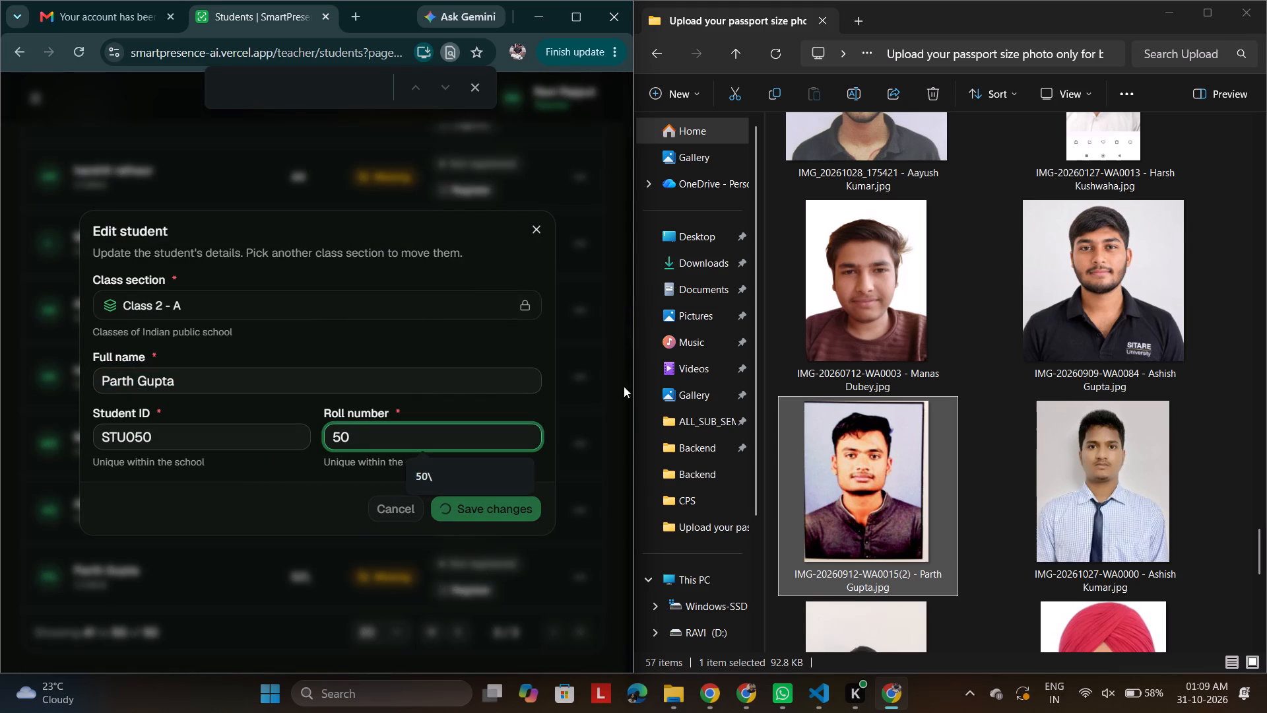
# Start another student enrollment and fill the full name from photo file IMG-20261027-WA0000, dropping the file prefix.
pyautogui.click(1119, 503)
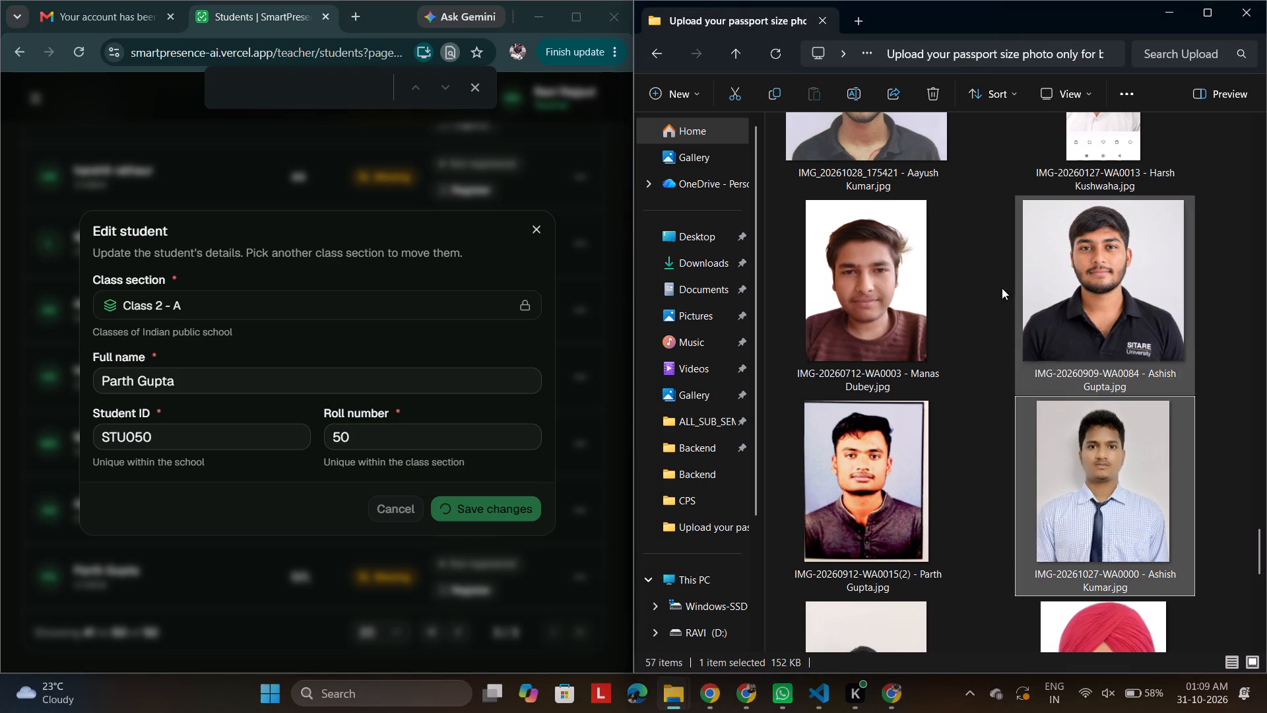
pyautogui.click(853, 96)
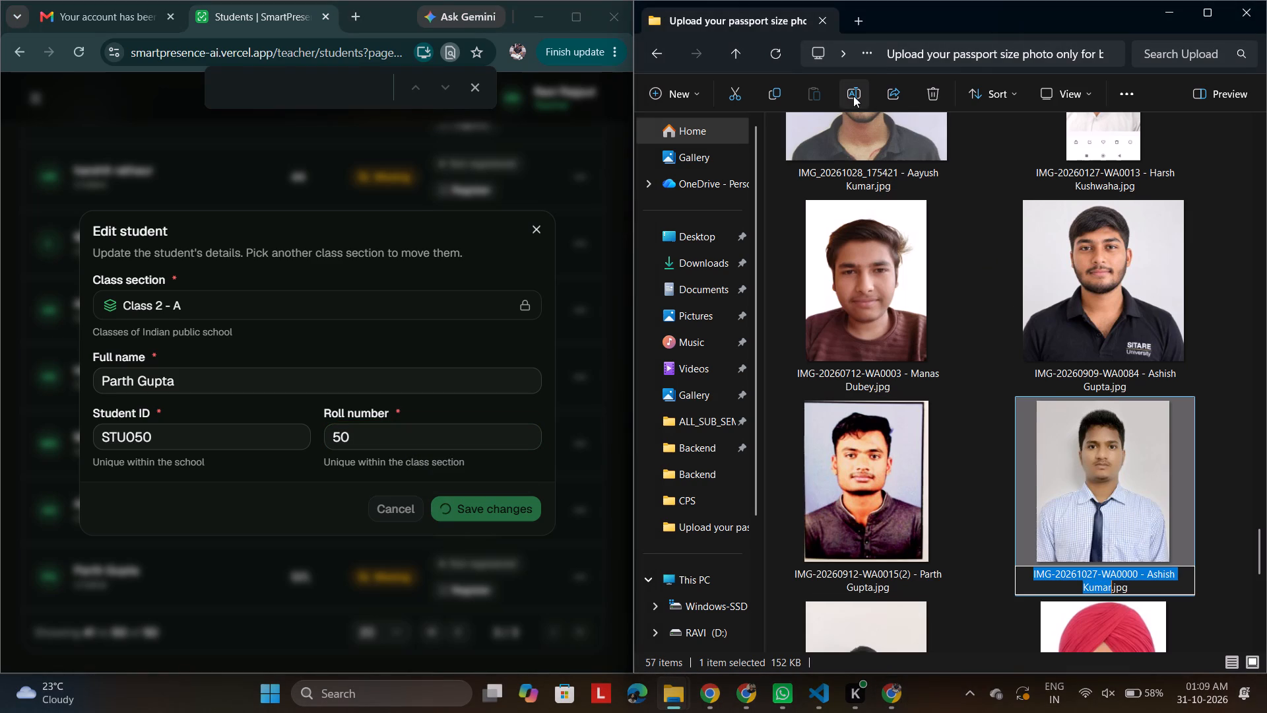
pyautogui.hotkey('ctrl', 'c')
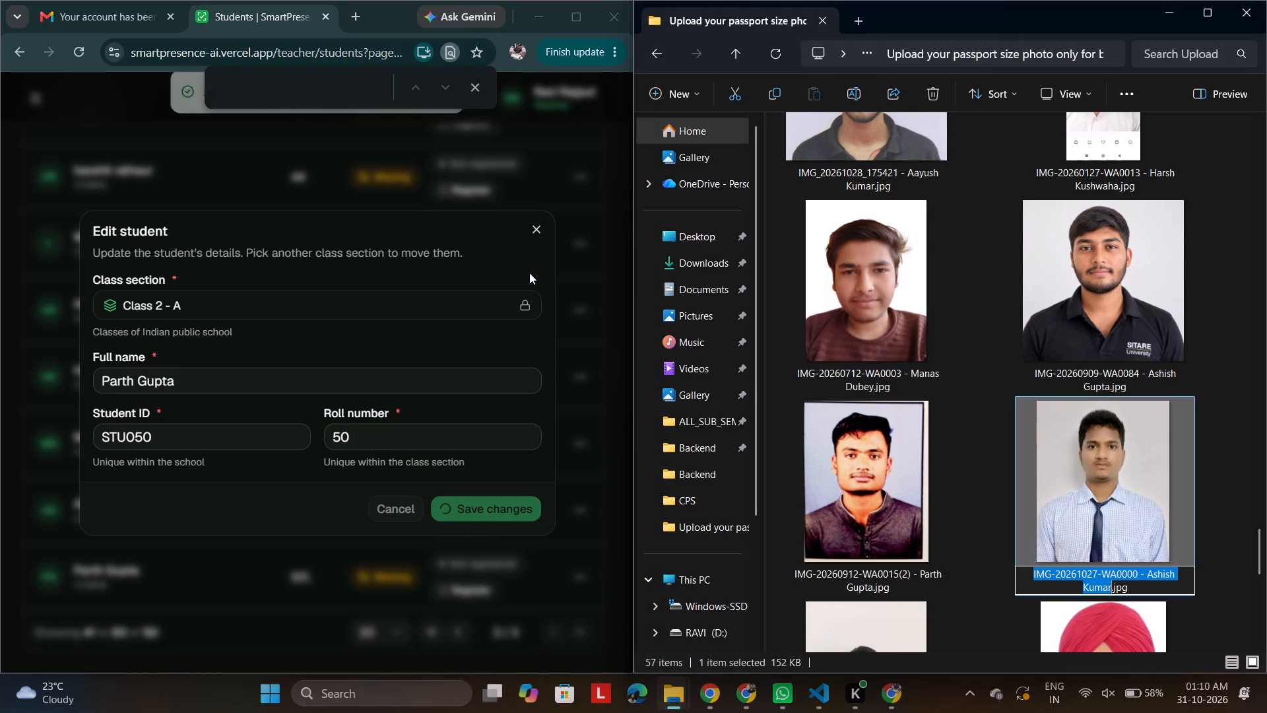
pyautogui.scroll(-2, 481, 374)
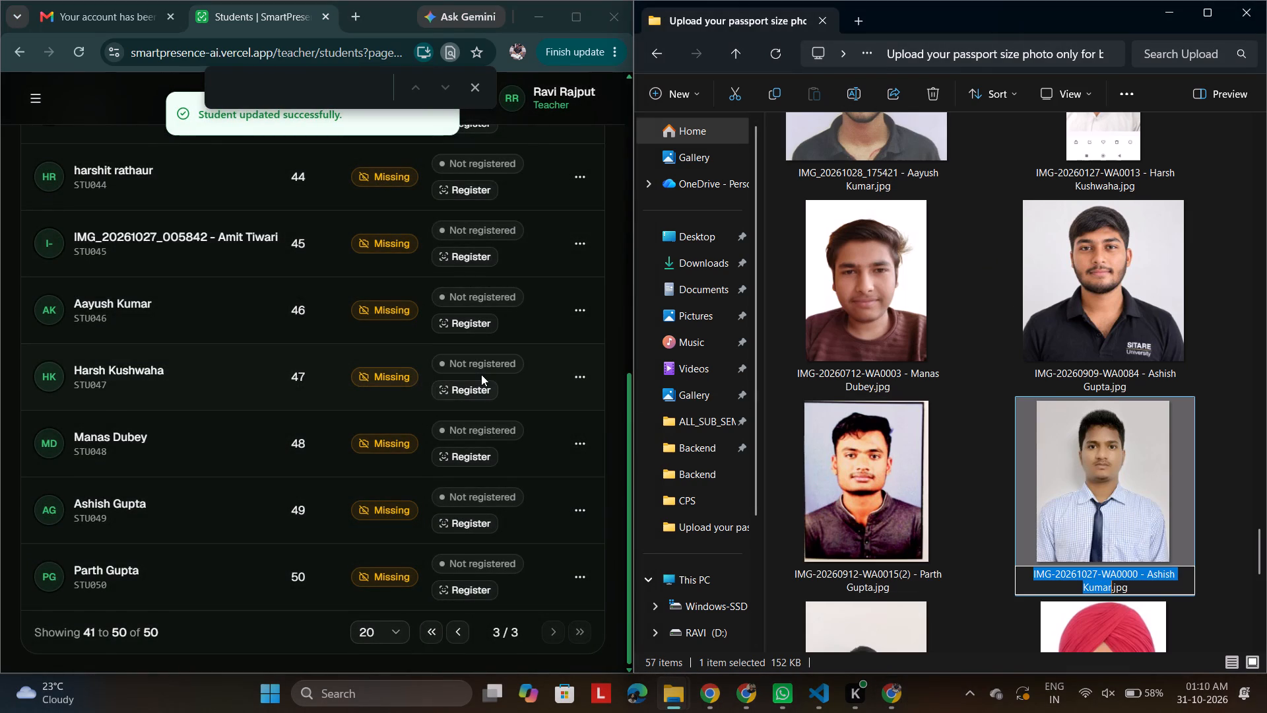
pyautogui.scroll(6, 481, 374)
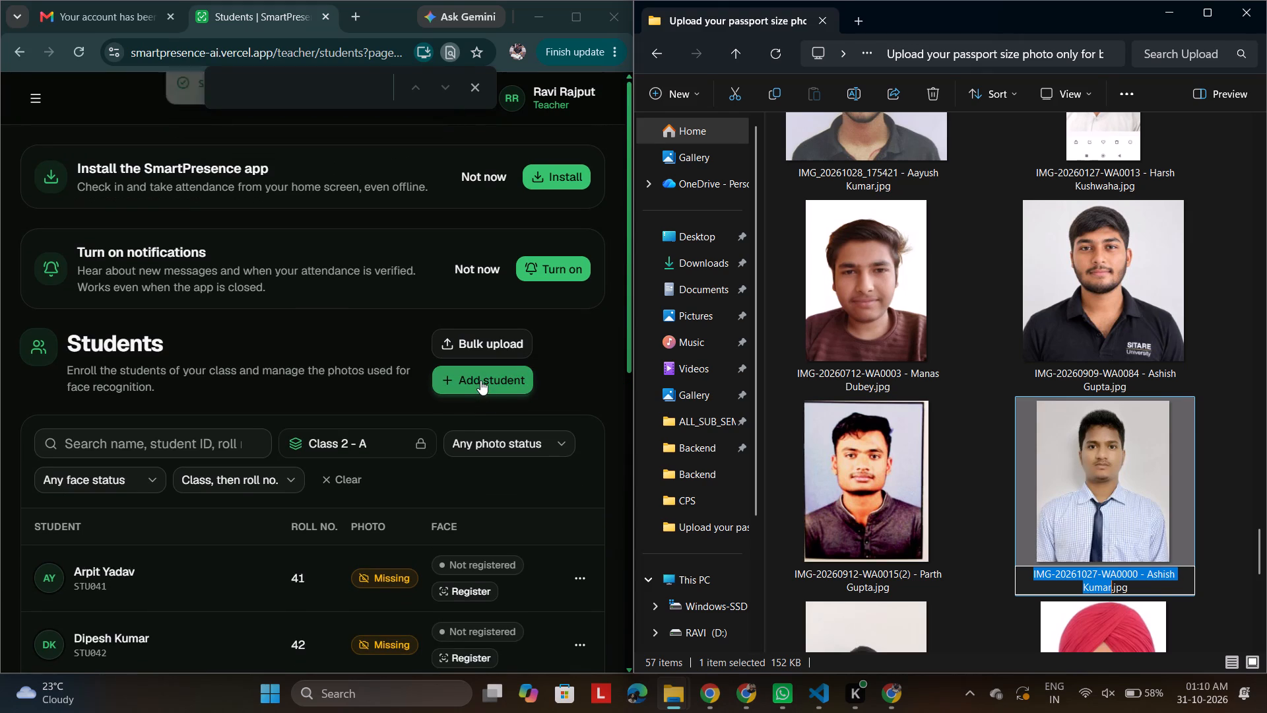
pyautogui.click(480, 380)
pyautogui.hotkey('ctrl', 'v')
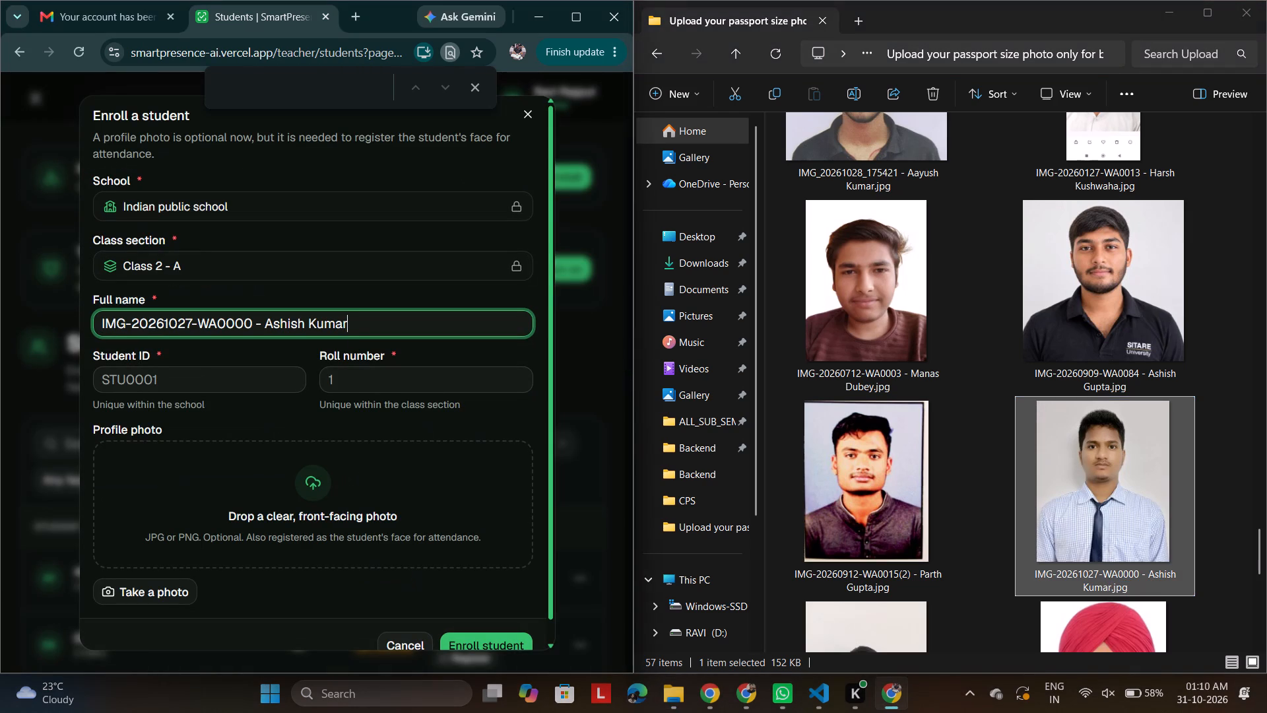
pyautogui.moveTo(263, 322); pyautogui.dragTo(94, 319)
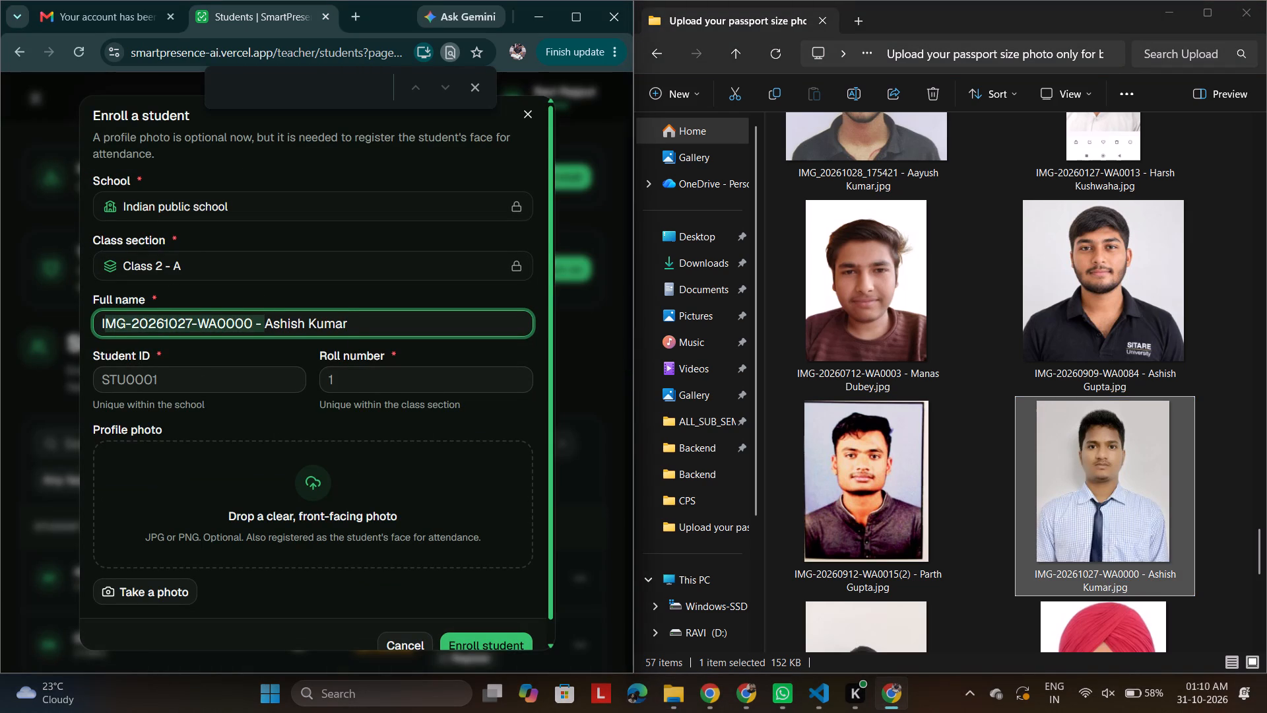
pyautogui.press('BackSpace')
pyautogui.press('BackSpace')
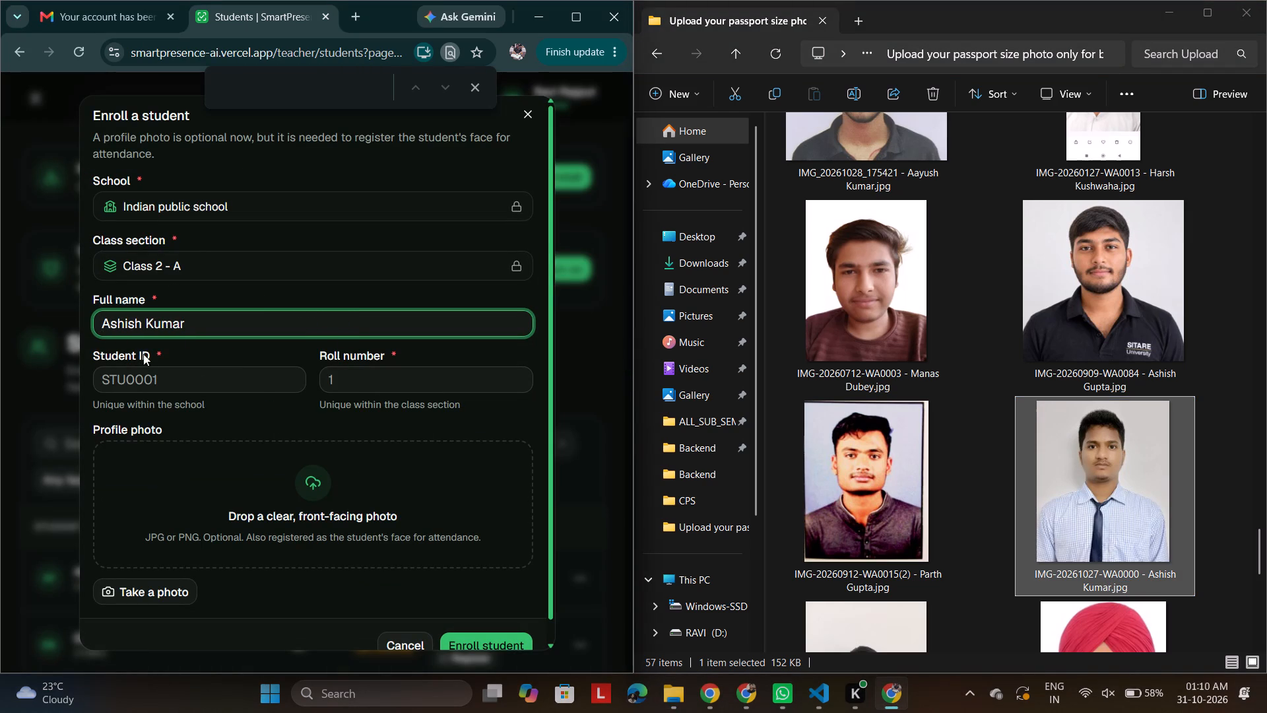
# Set the student ID to STU051 and the roll number to 51, and enroll the student.
pyautogui.click(141, 376)
pyautogui.click(201, 415)
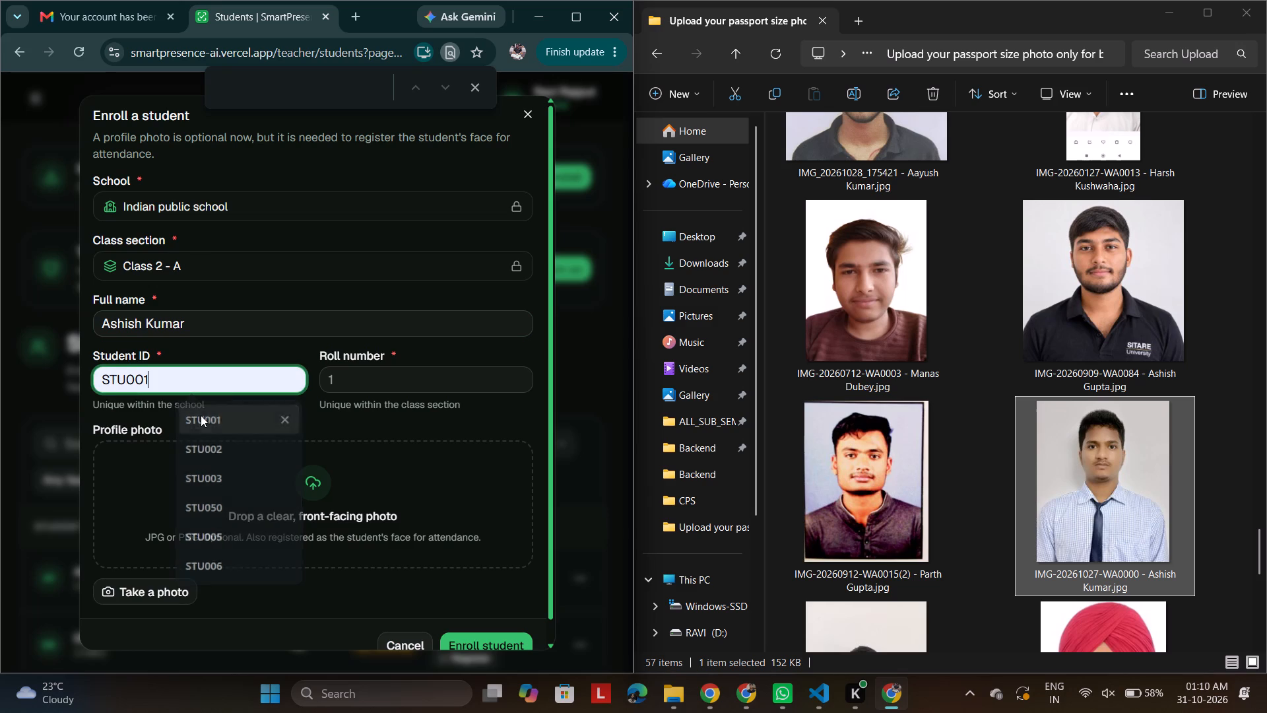
pyautogui.press('BackSpace')
pyautogui.press('BackSpace')
pyautogui.write('51')
pyautogui.click(367, 390)
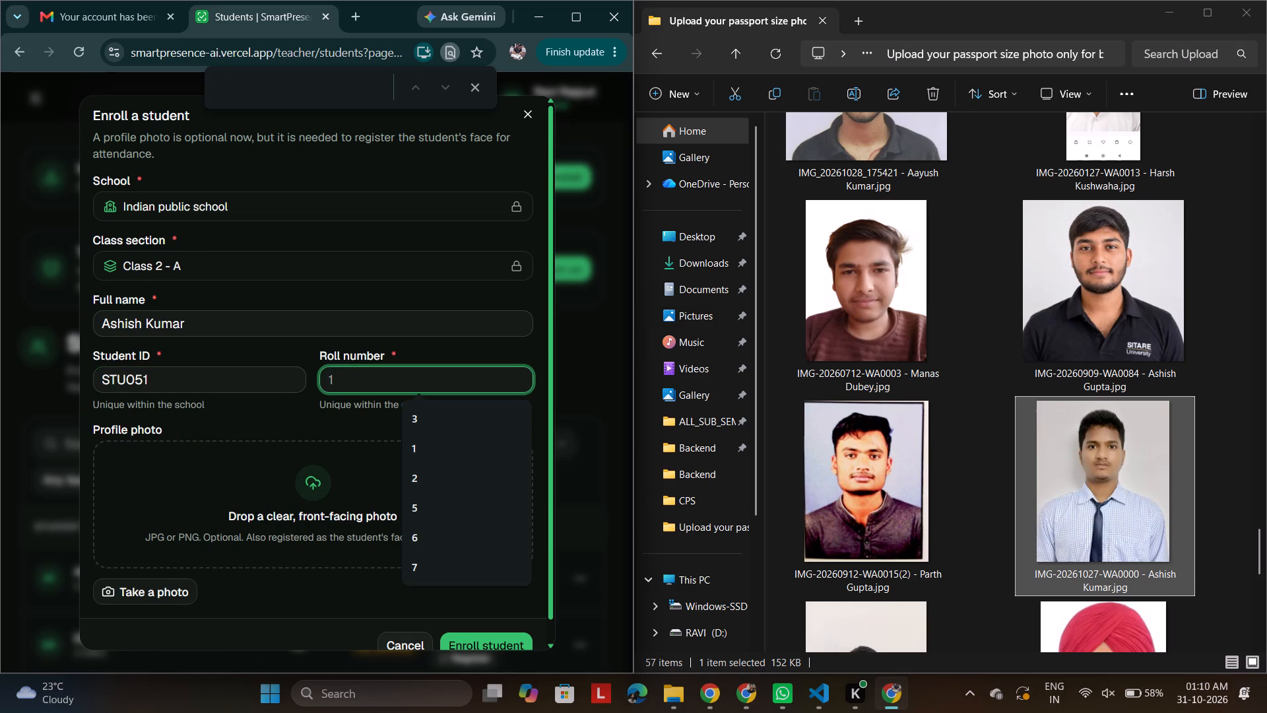
pyautogui.write('51')
pyautogui.press('Return')
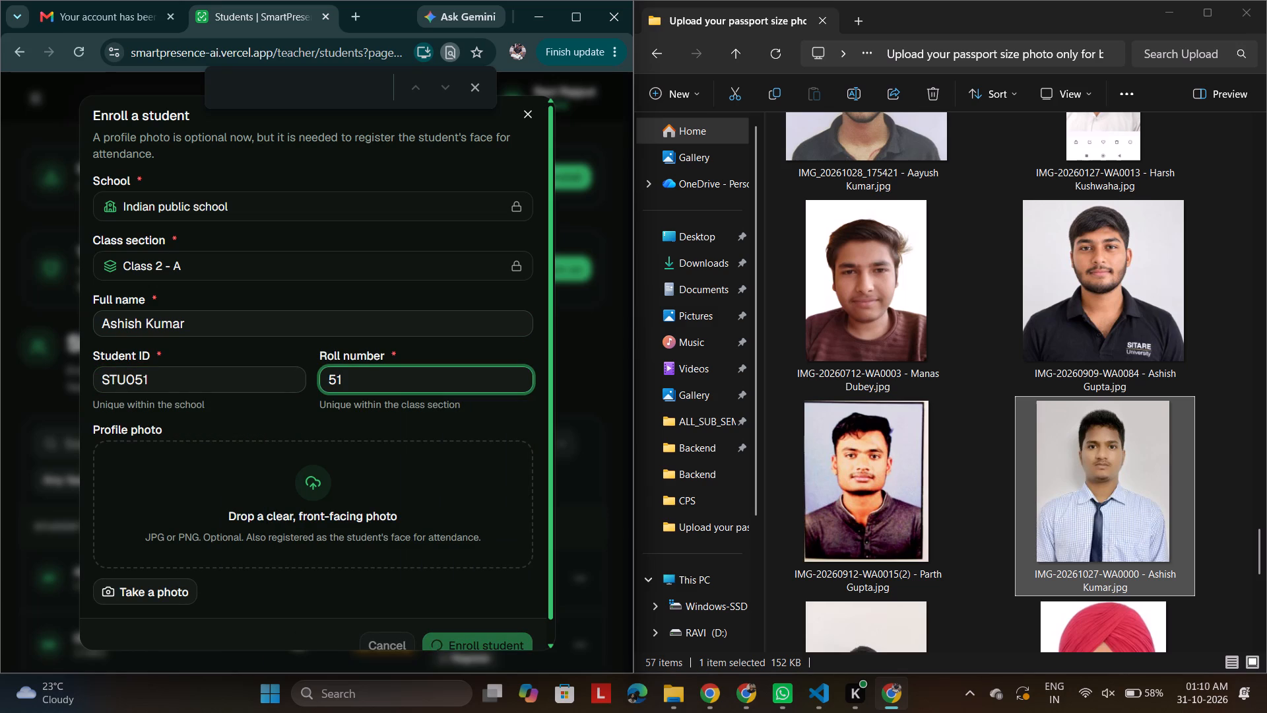
# Start another student enrollment and fill the full name from the photo file prefixed Photograph, dropping the file prefix.
pyautogui.scroll(-3, 914, 504)
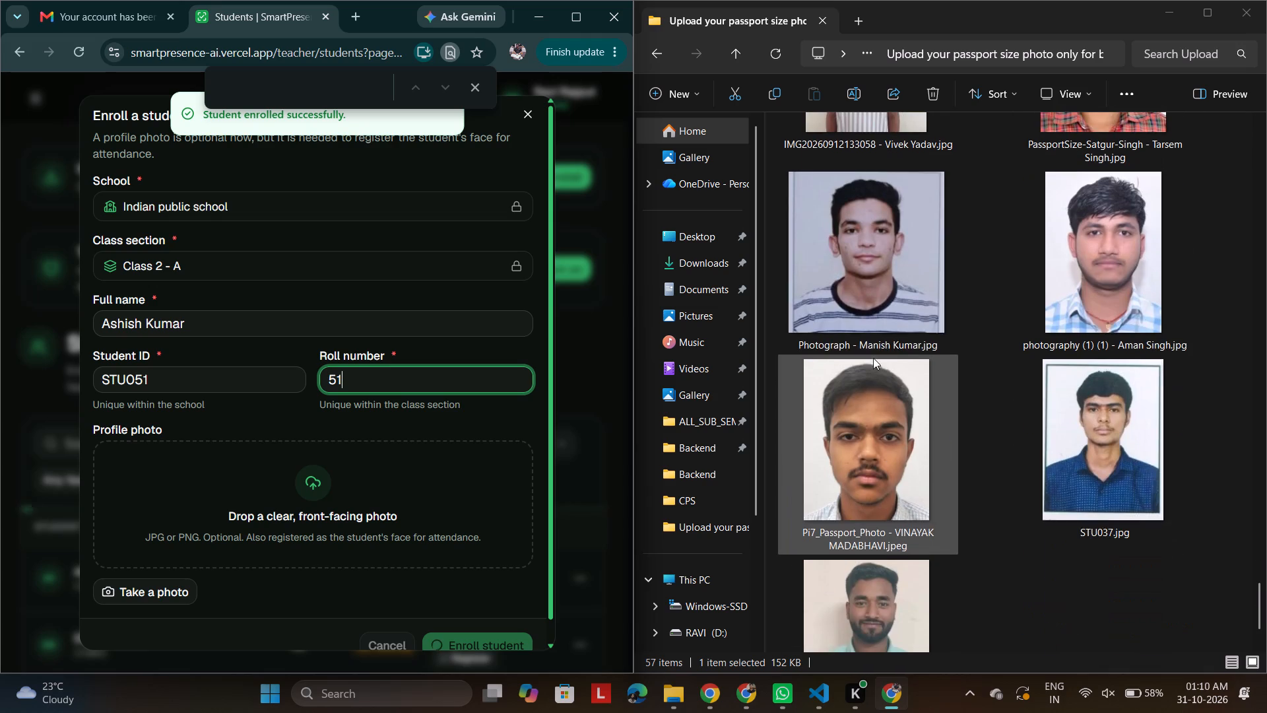
pyautogui.click(885, 278)
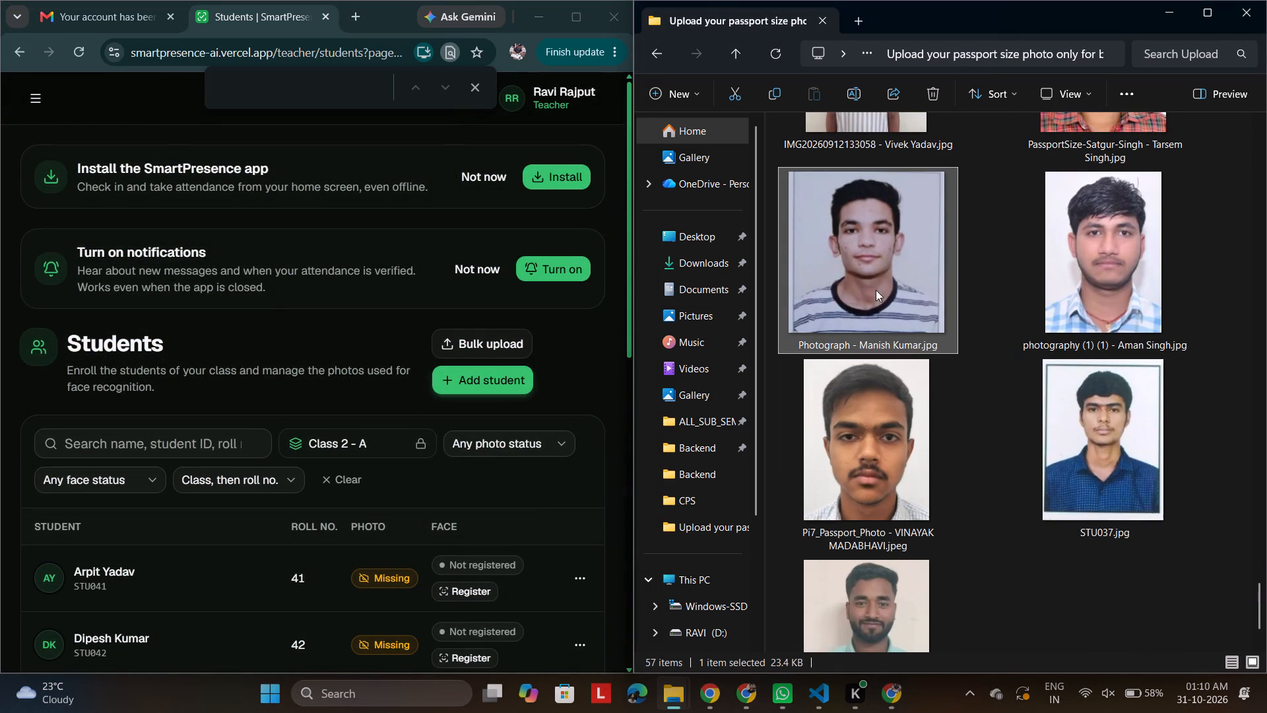
pyautogui.click(855, 94)
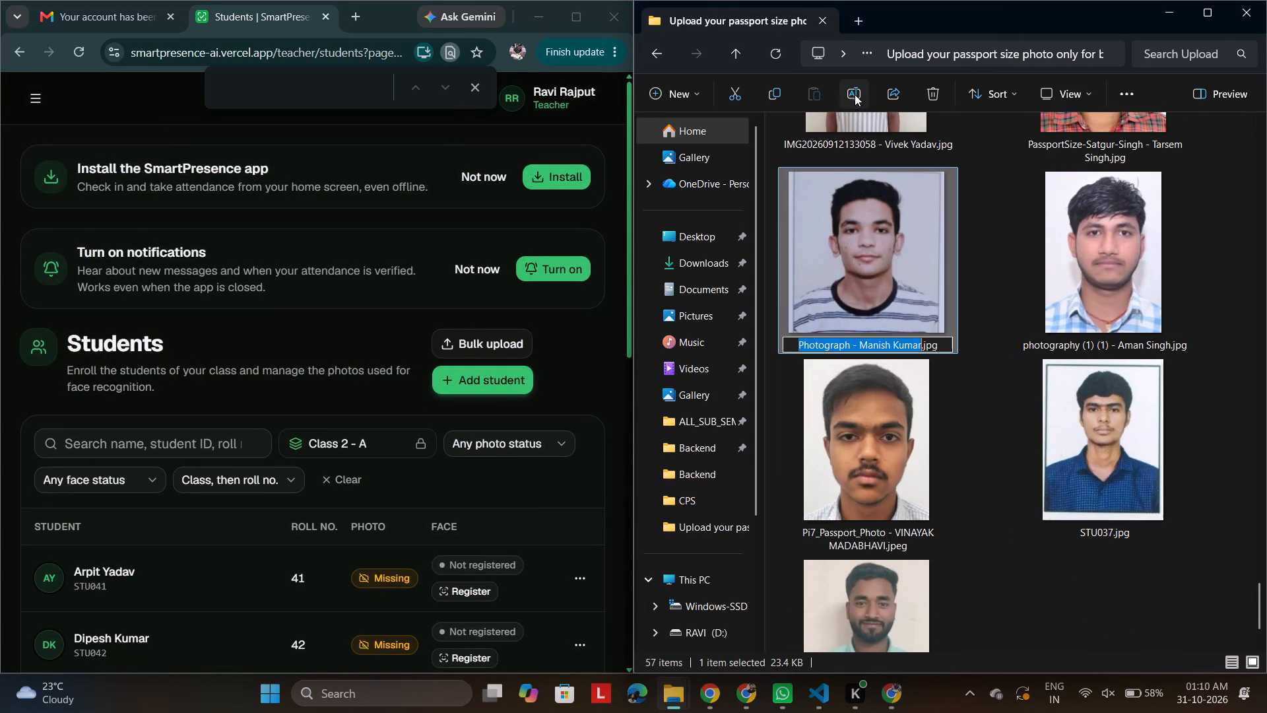
pyautogui.hotkey('ctrl', 'c')
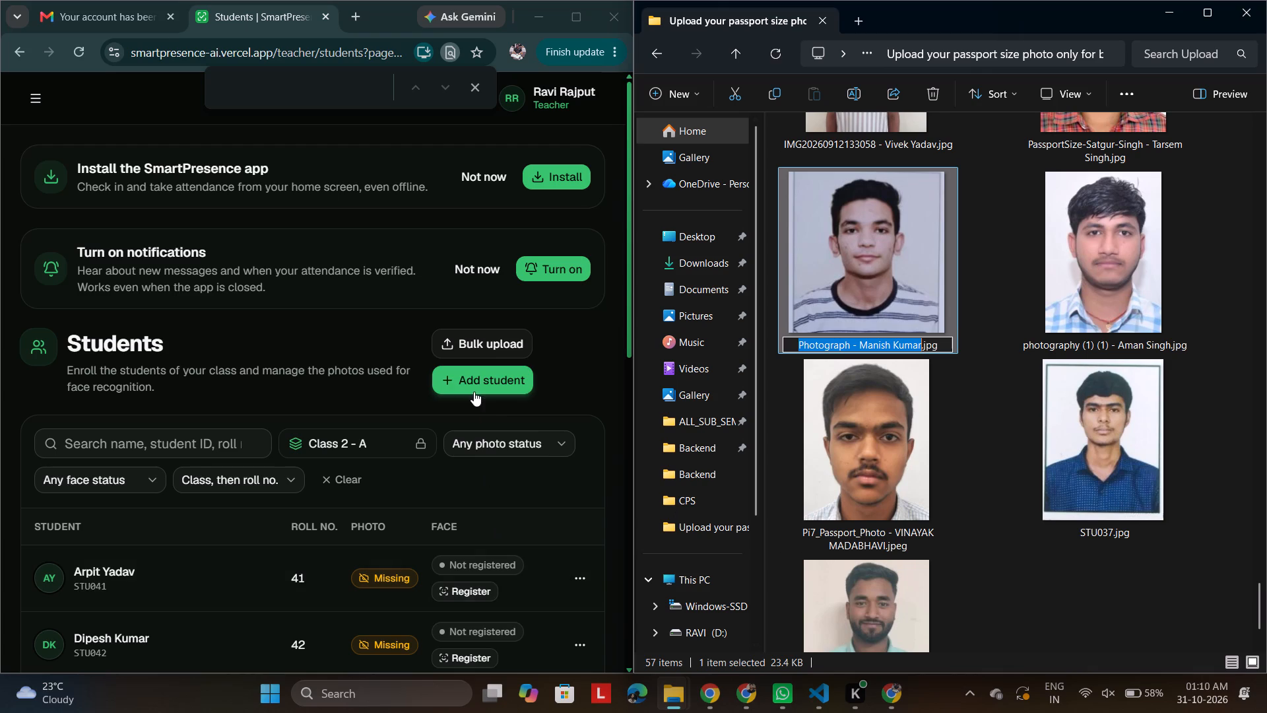
pyautogui.click(471, 387)
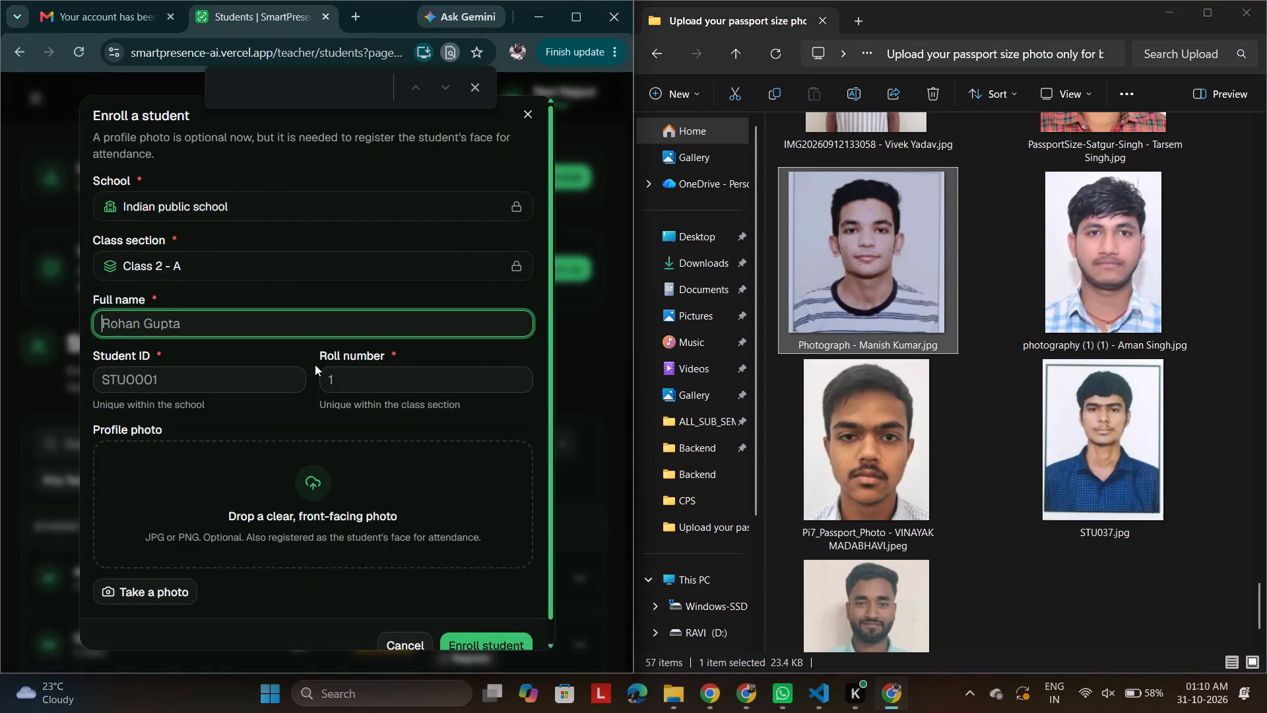
pyautogui.hotkey('ctrl', 'v')
pyautogui.moveTo(185, 322); pyautogui.dragTo(53, 331)
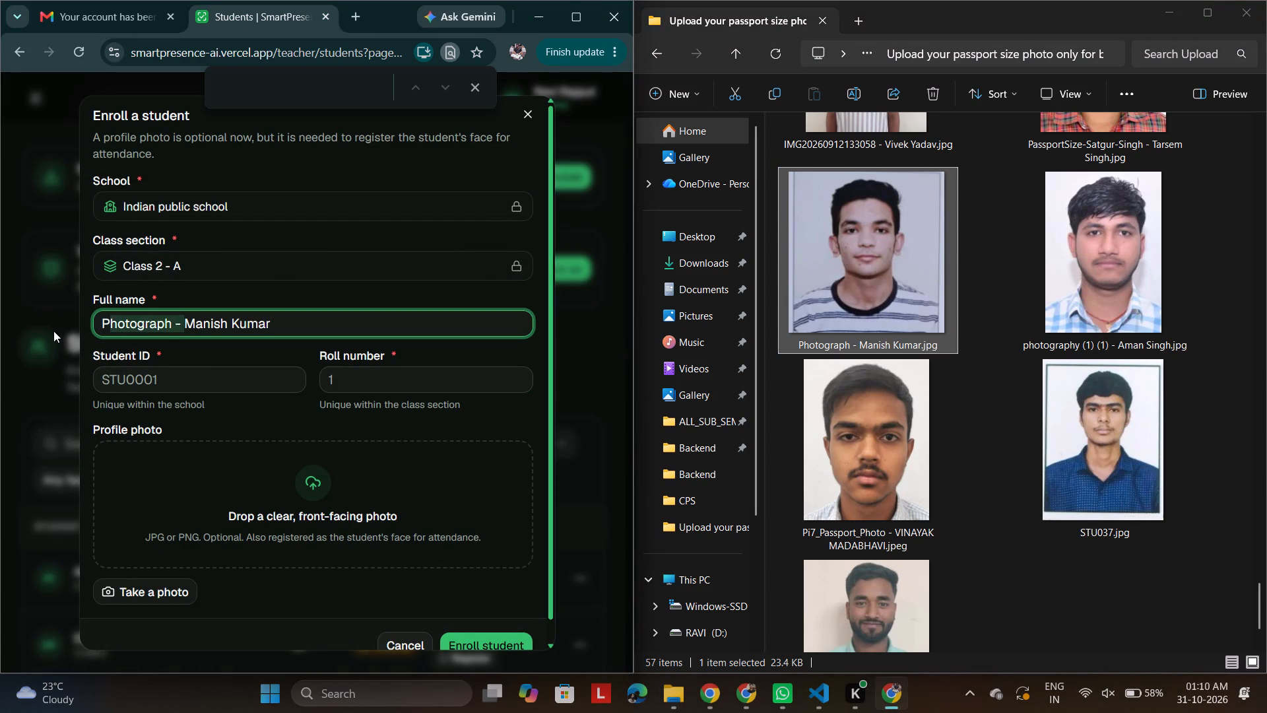
pyautogui.press('BackSpace')
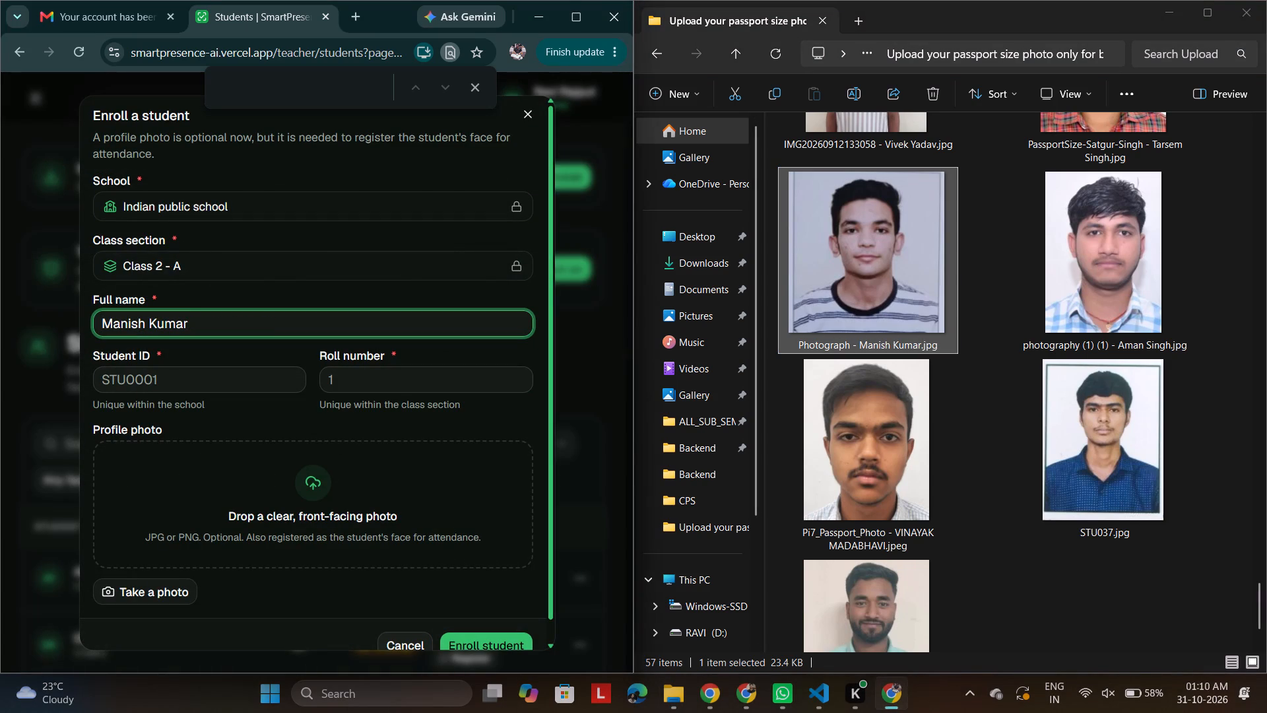
# Set the student ID to STU052 and the roll number to 52, and enroll the student.
pyautogui.click(146, 381)
pyautogui.click(205, 421)
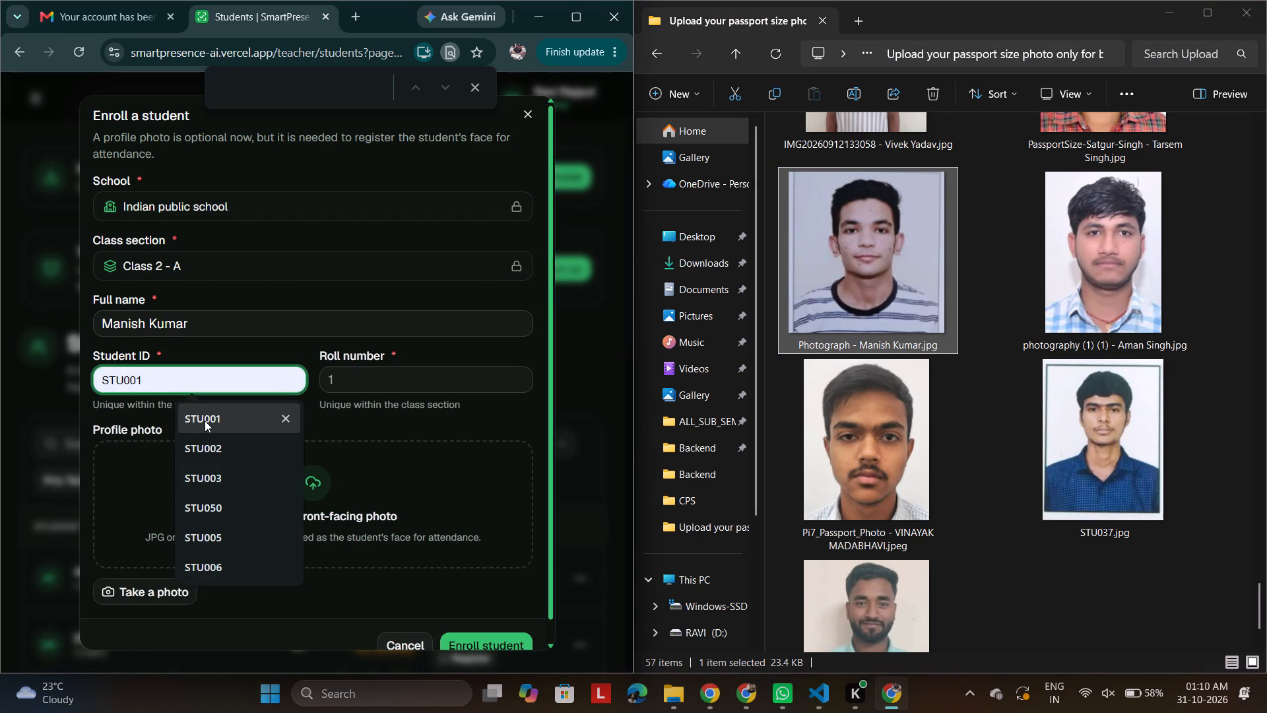
pyautogui.press('BackSpace')
pyautogui.press('BackSpace')
pyautogui.write('52')
pyautogui.click(383, 367)
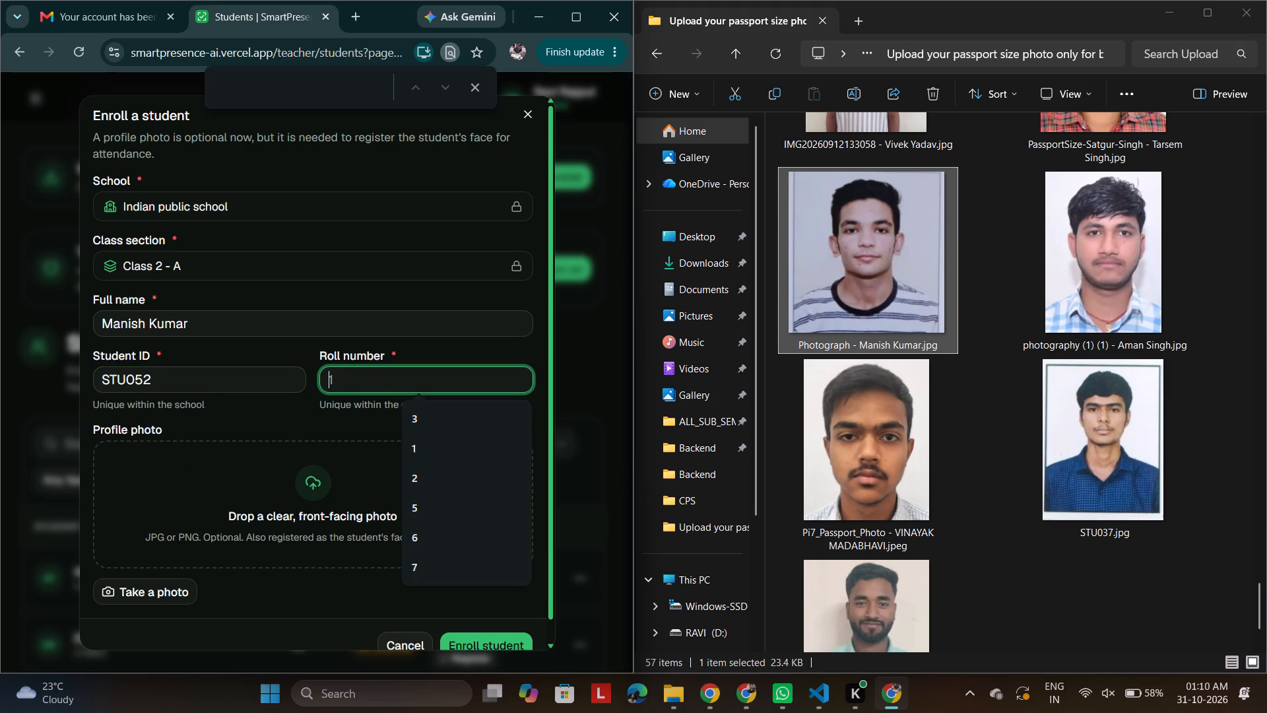
pyautogui.write('52')
pyautogui.press('Return')
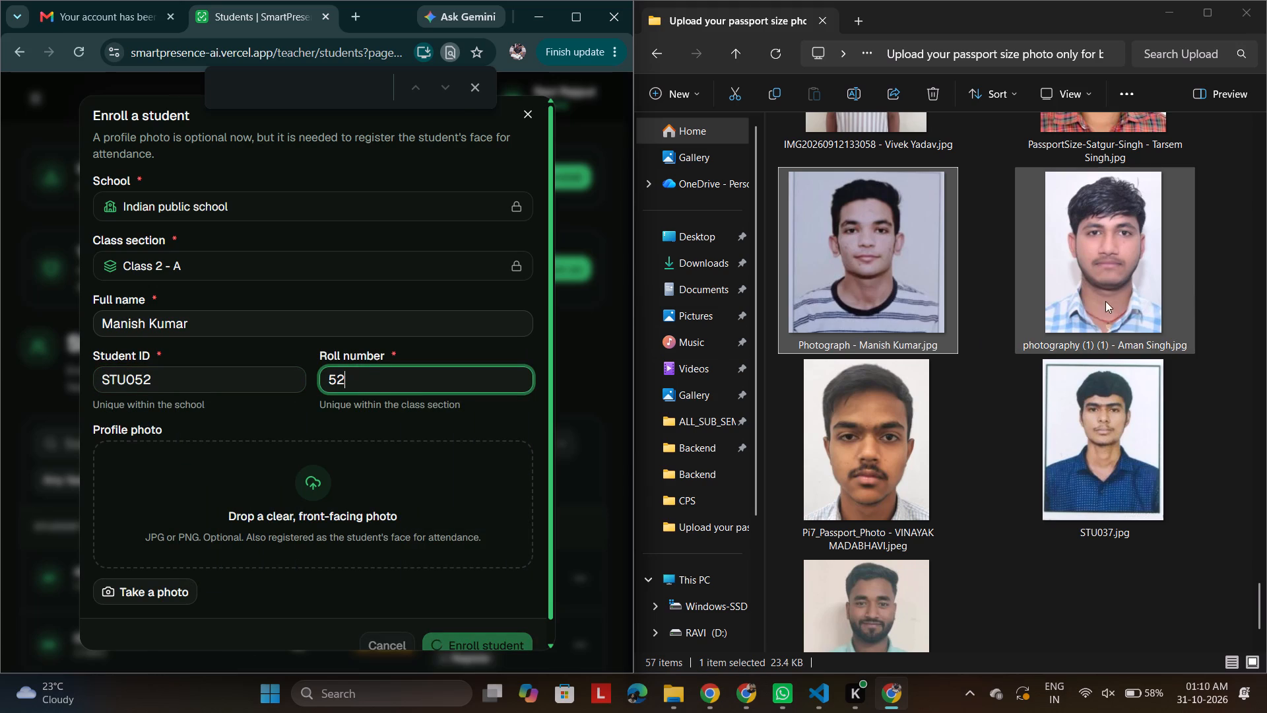
# Start another student enrollment and fill the full name from the photo file prefixed photography (1) (1), dropping the file prefix.
pyautogui.click(1134, 298)
pyautogui.click(853, 98)
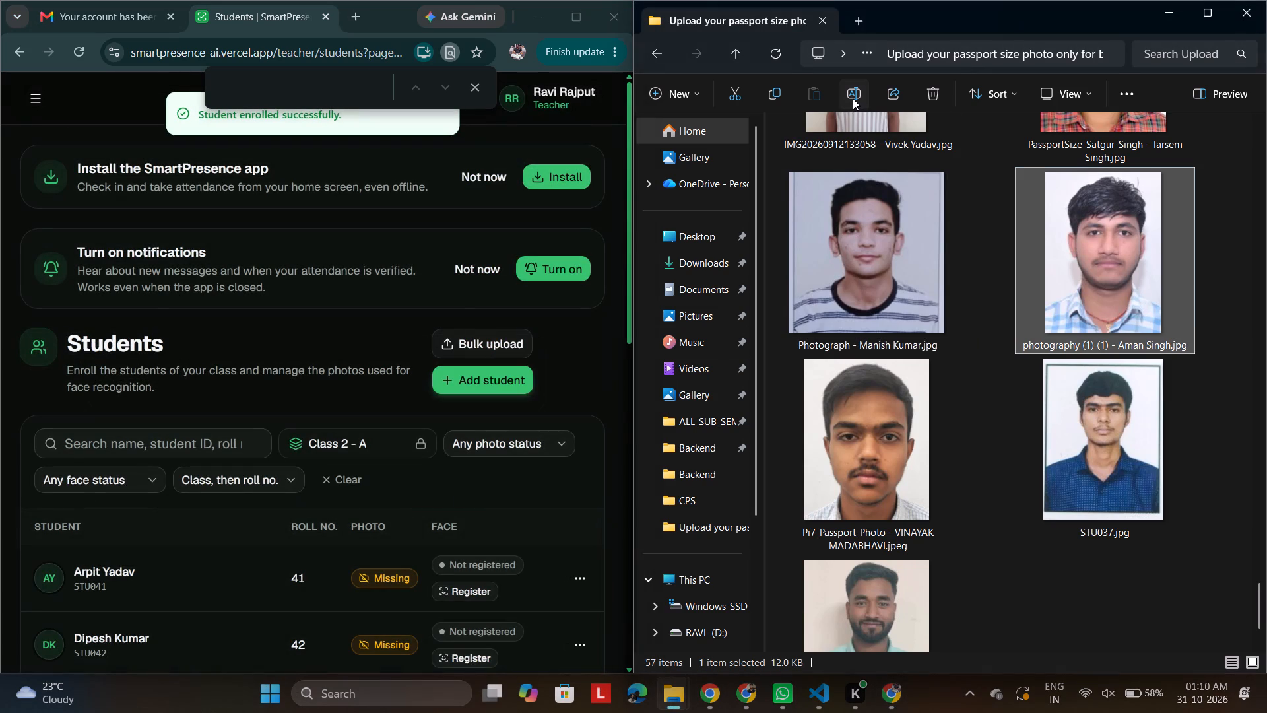
pyautogui.hotkey('ctrl', 'c')
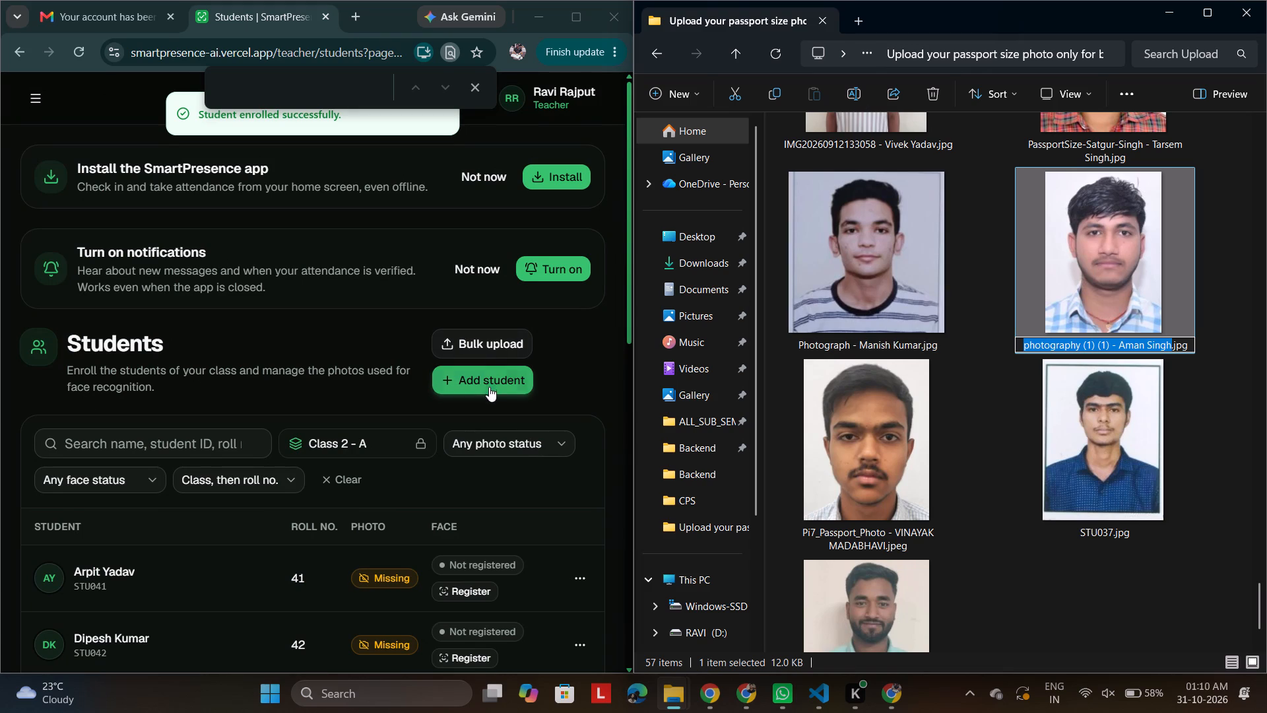
pyautogui.click(490, 386)
pyautogui.hotkey('ctrl', 'v')
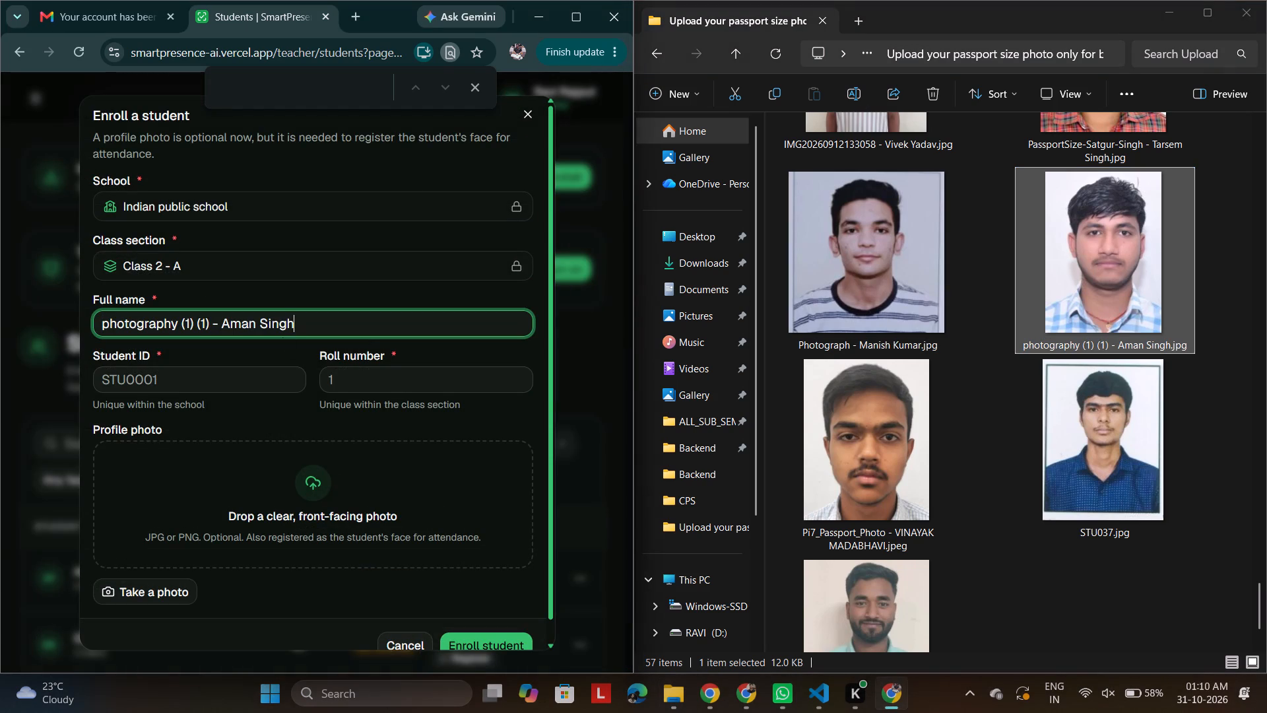
pyautogui.moveTo(224, 325); pyautogui.dragTo(30, 320)
pyautogui.press('BackSpace')
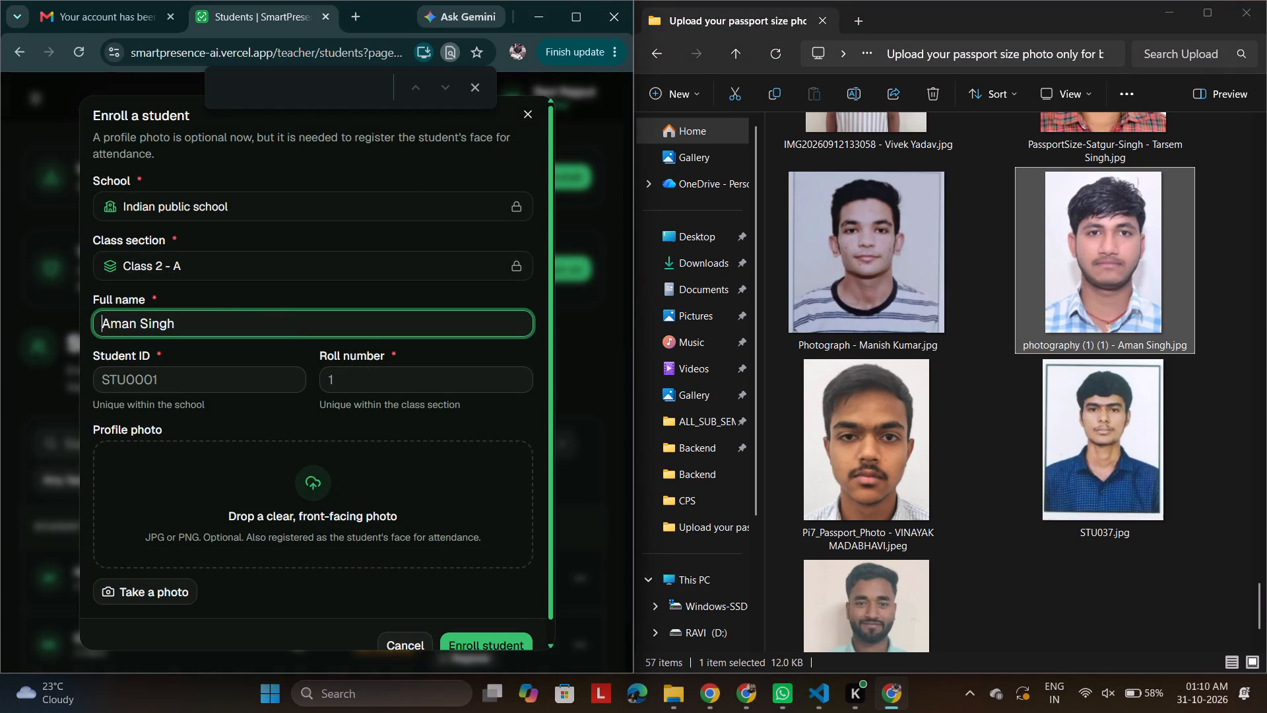
# Set the student ID to STU053 and the roll number to 53, and enroll the student.
pyautogui.click(146, 382)
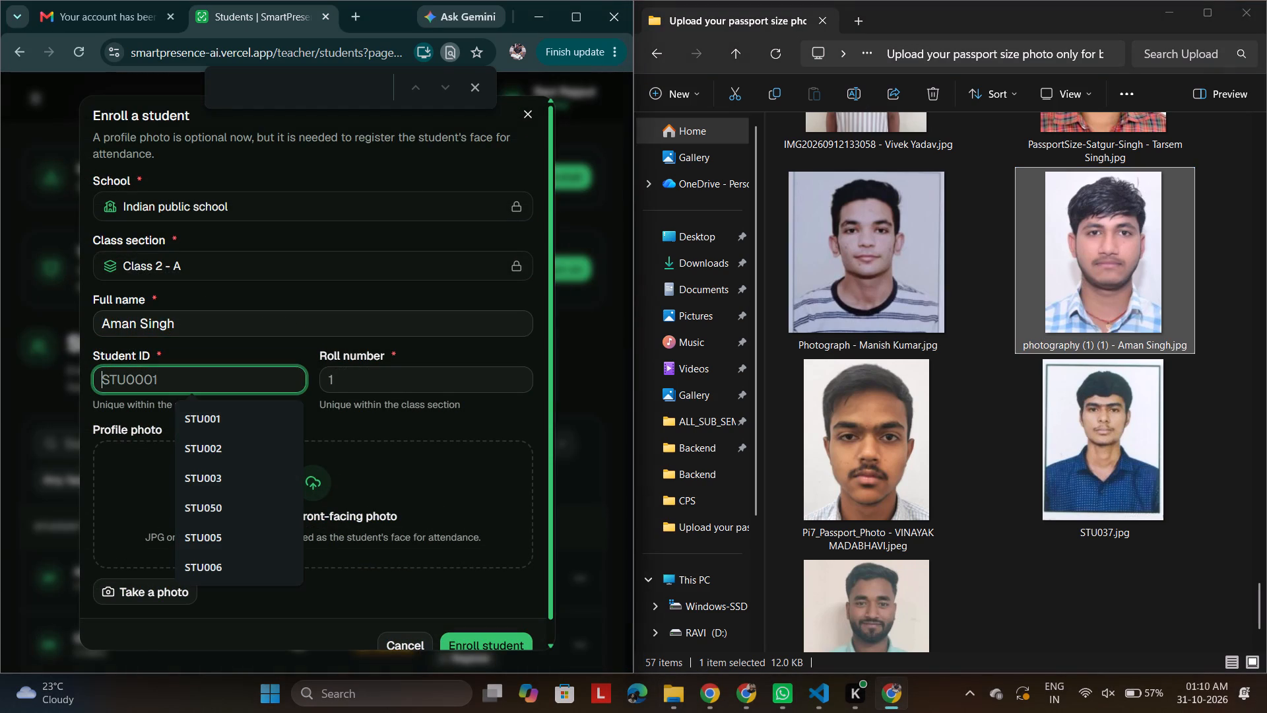
pyautogui.click(231, 411)
pyautogui.press('BackSpace')
pyautogui.press('BackSpace')
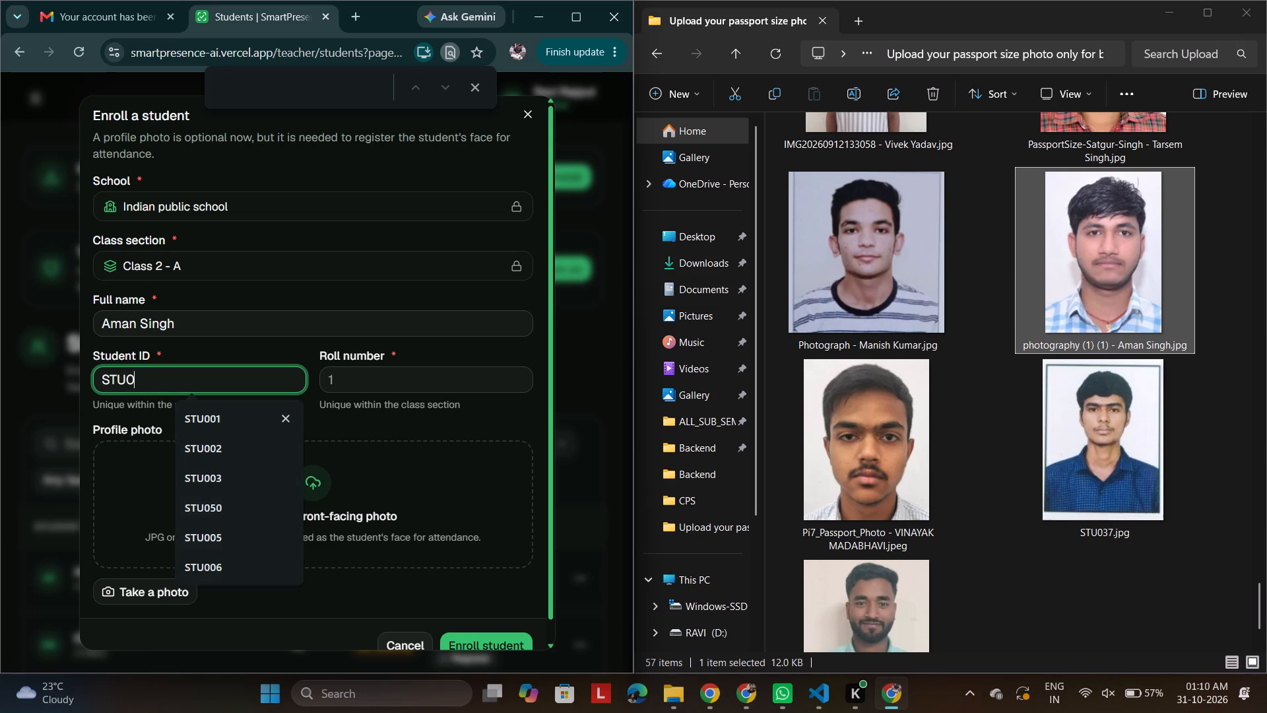
pyautogui.write('53')
pyautogui.click(361, 385)
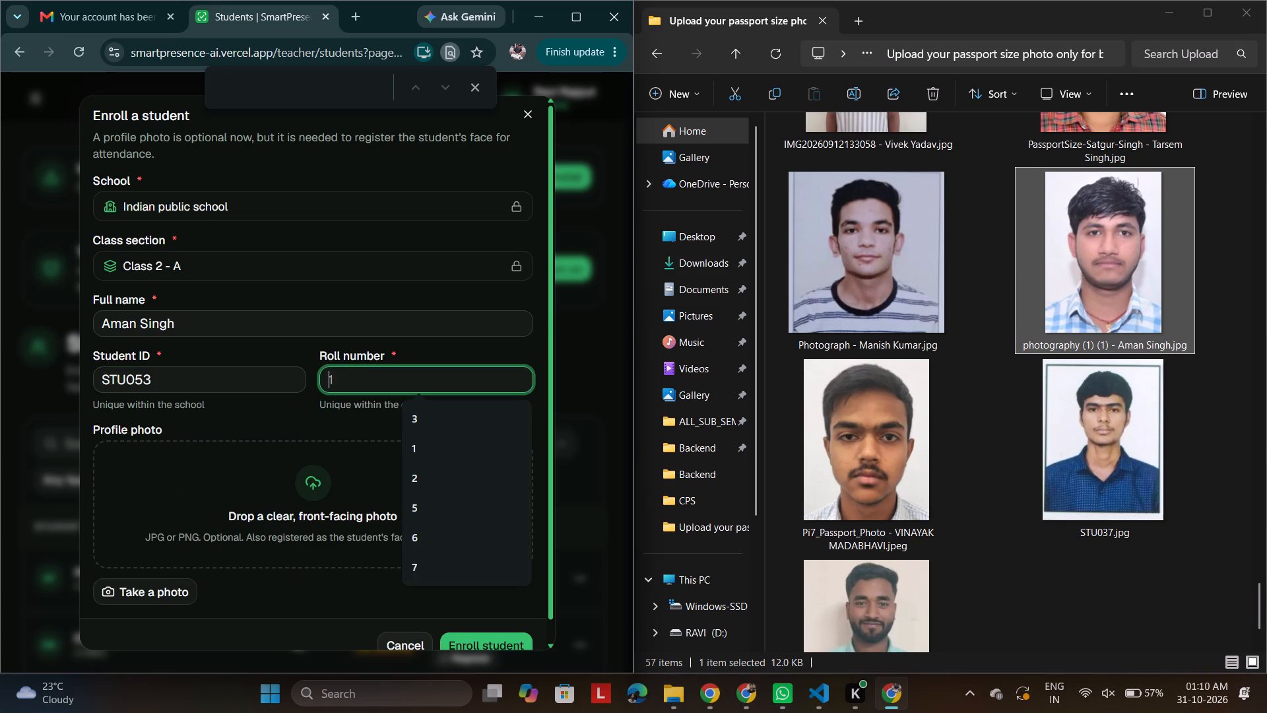
pyautogui.write('53')
pyautogui.press('Return')
pyautogui.press('Return')
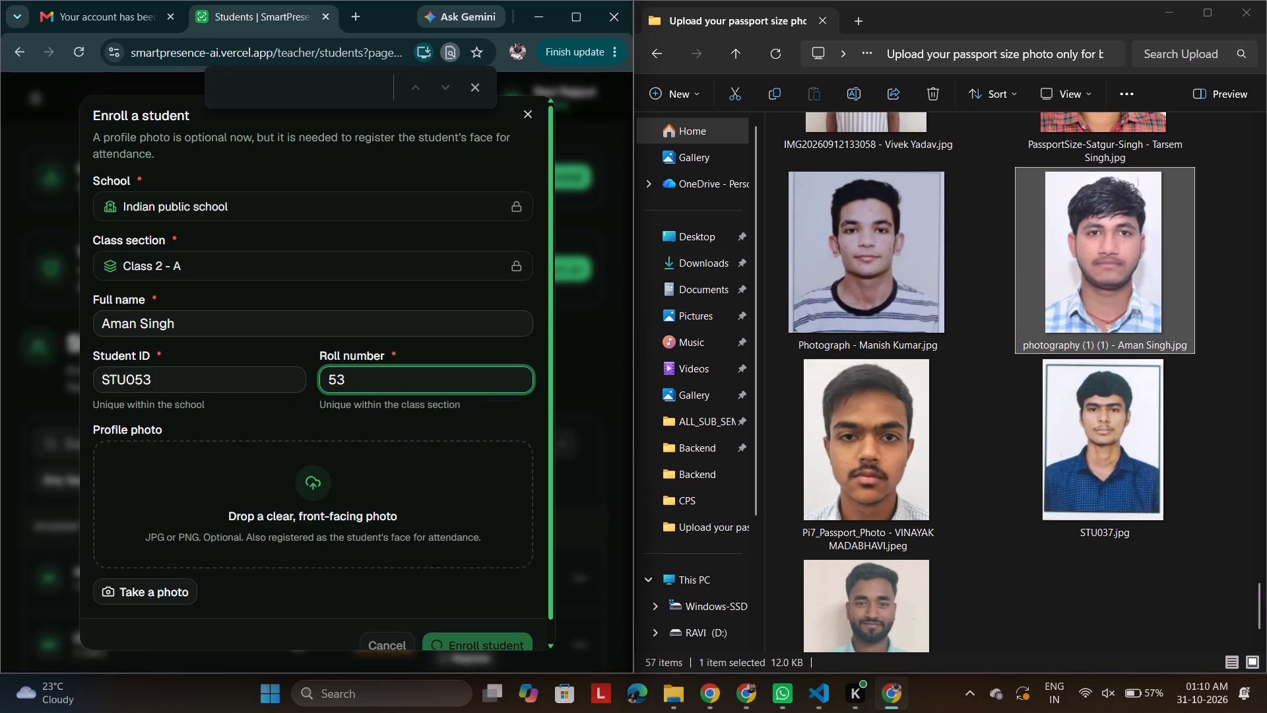
# Start another student enrollment and fill the full name from the photo file prefixed Pi7_Passport_Photo, dropping the file prefix.
pyautogui.click(917, 464)
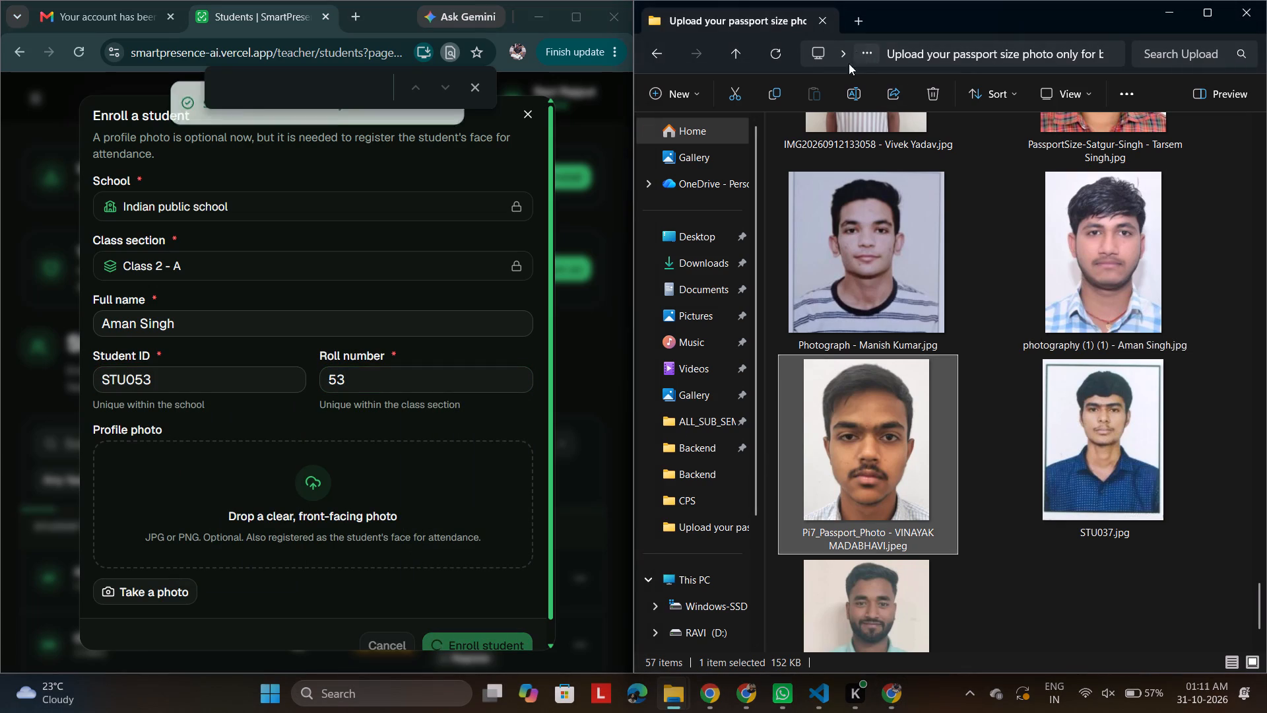
pyautogui.click(853, 86)
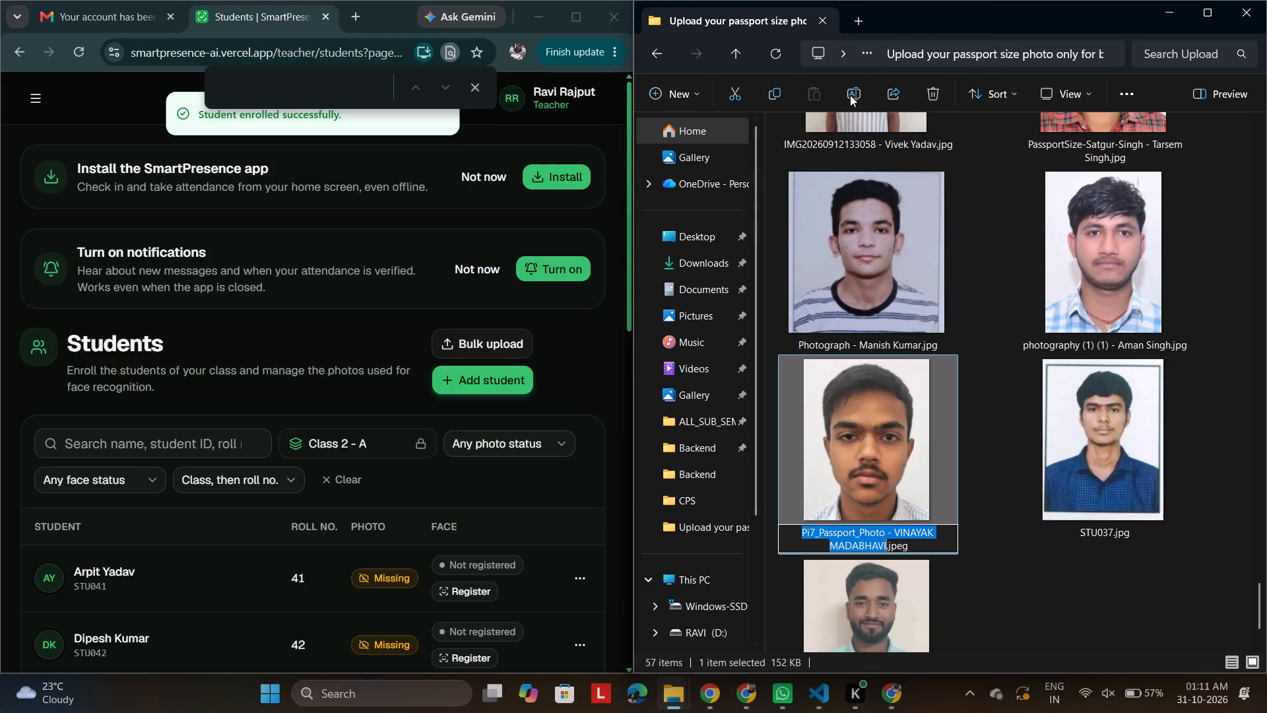
pyautogui.hotkey('ctrl', 'c')
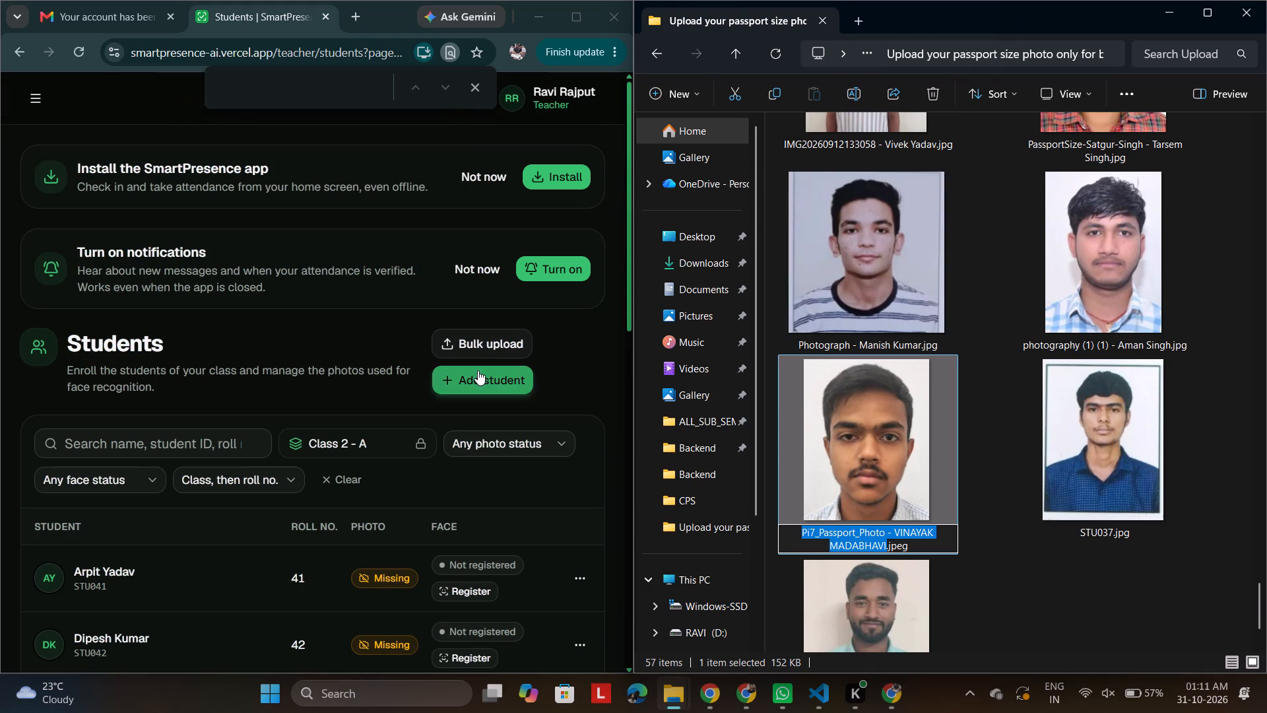
pyautogui.click(478, 370)
pyautogui.hotkey('ctrl', 'v')
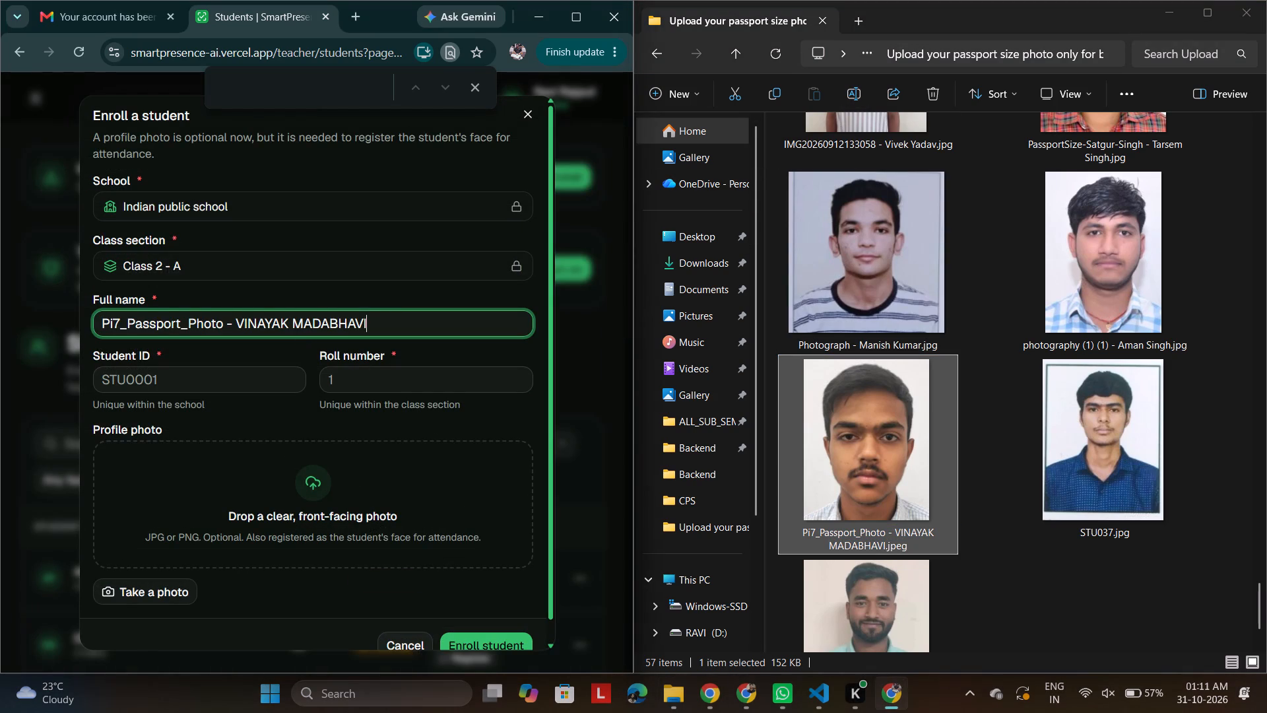
pyautogui.moveTo(237, 323); pyautogui.dragTo(97, 327)
pyautogui.press('BackSpace')
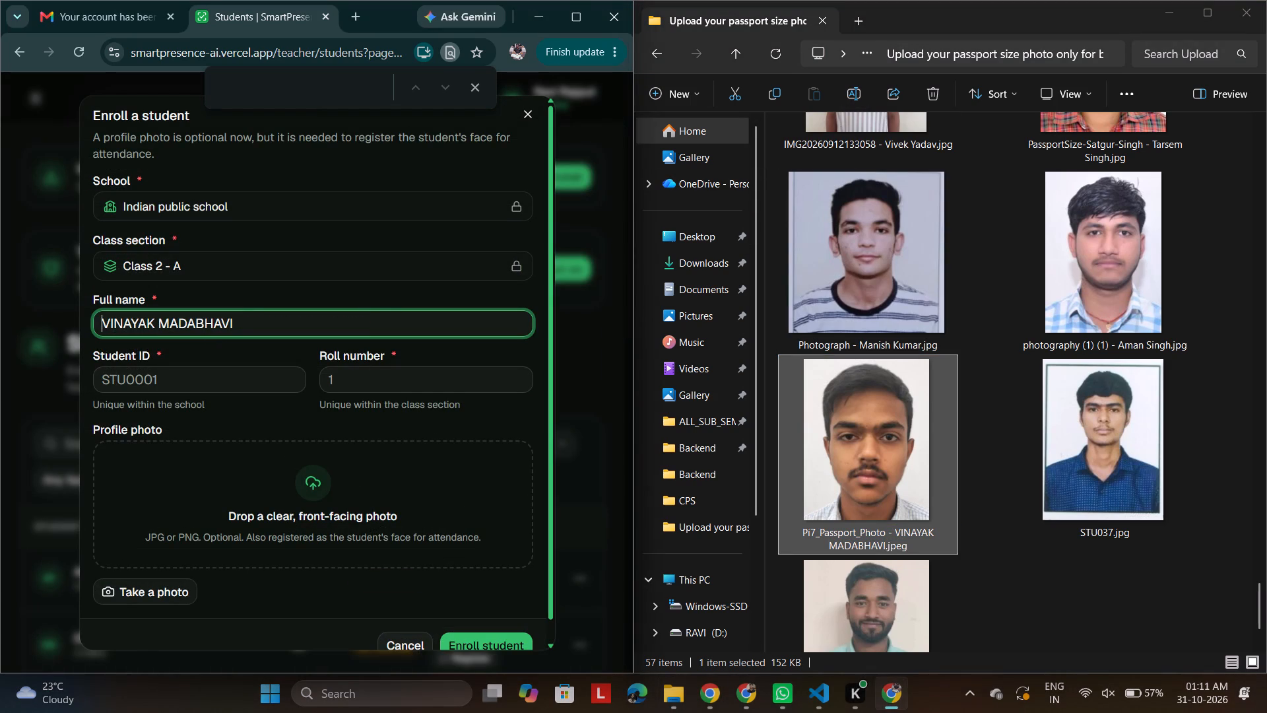
# Set the student ID to STU054 and the roll number to 54, and enroll the student.
pyautogui.click(173, 380)
pyautogui.click(201, 417)
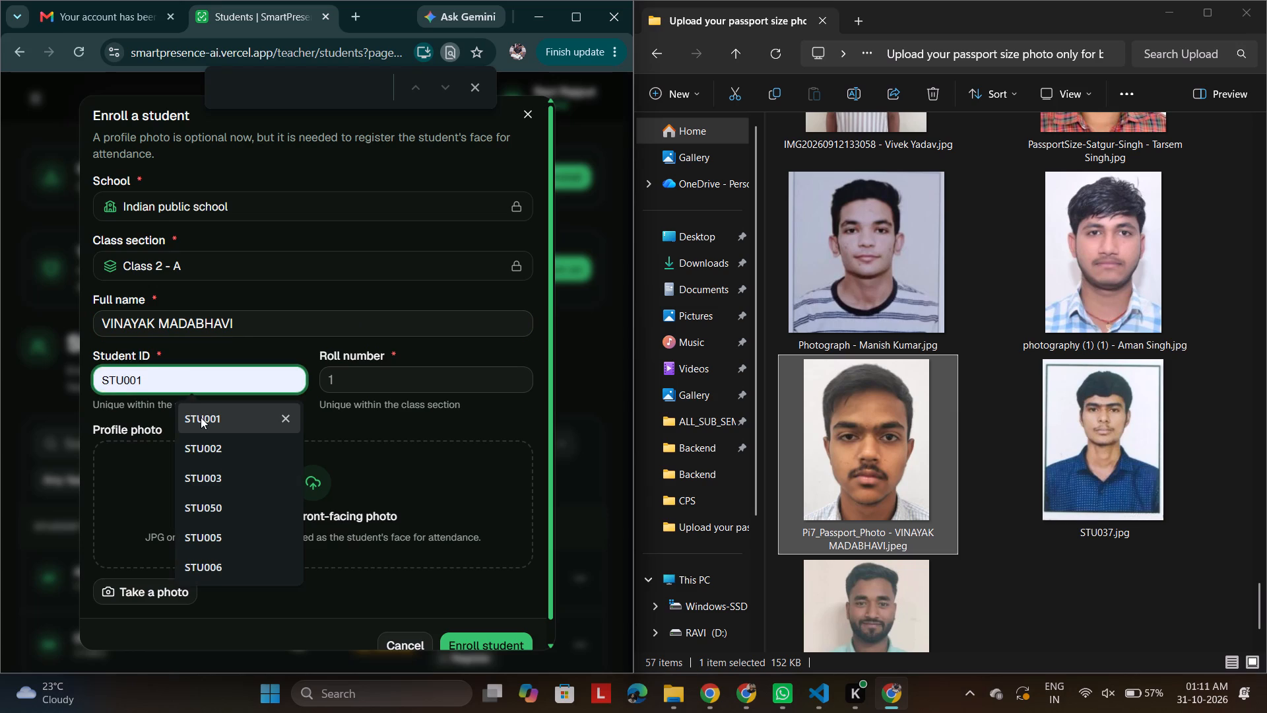
pyautogui.press('BackSpace')
pyautogui.press('BackSpace')
pyautogui.write('54')
pyautogui.click(383, 382)
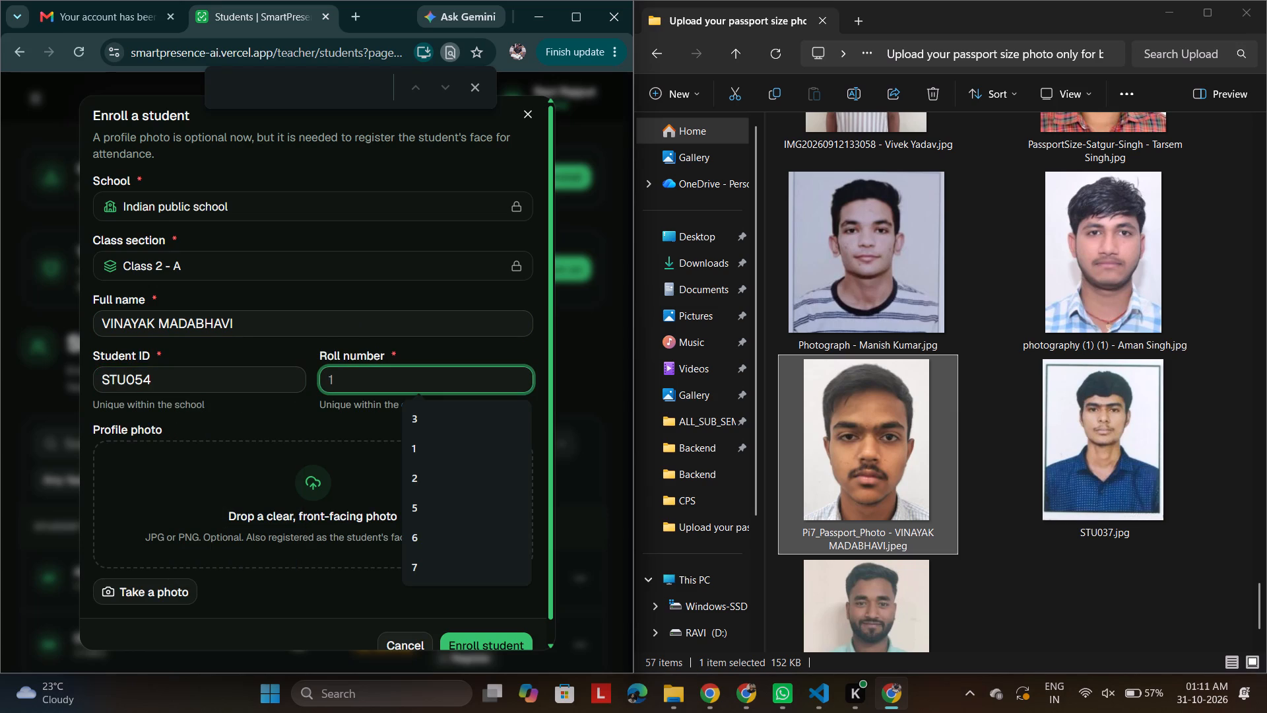
pyautogui.write('54')
pyautogui.press('Return')
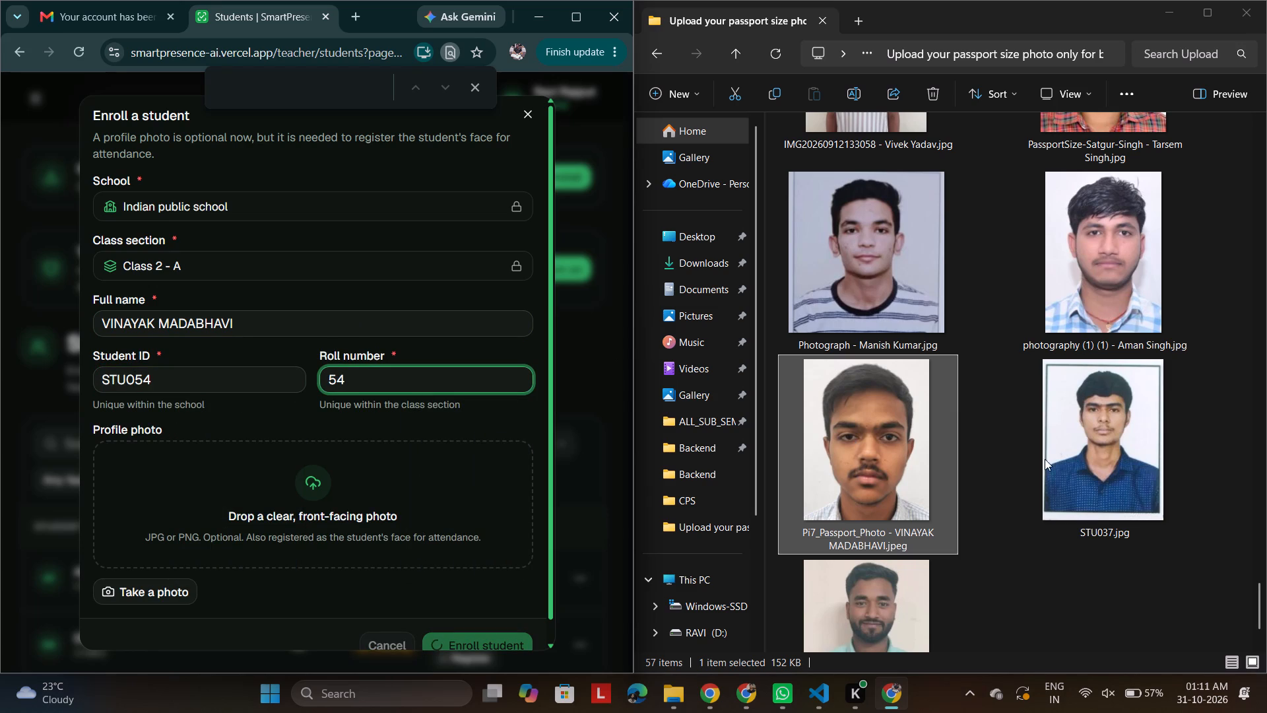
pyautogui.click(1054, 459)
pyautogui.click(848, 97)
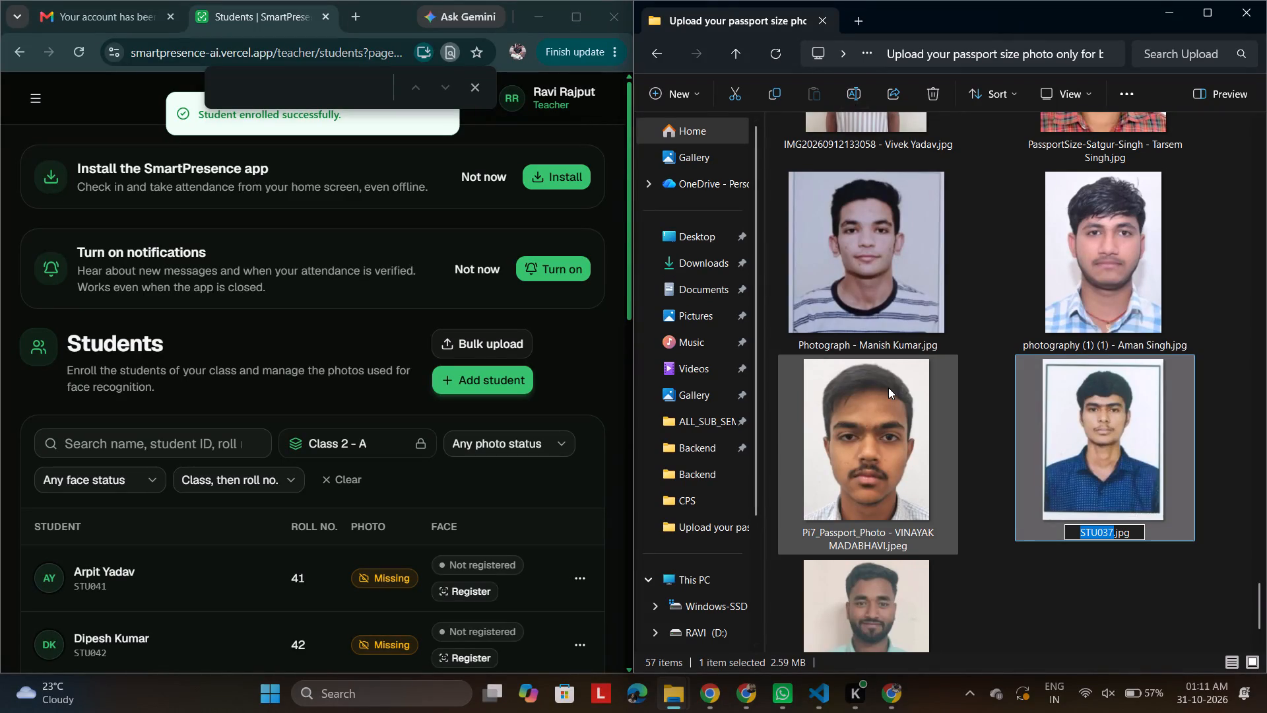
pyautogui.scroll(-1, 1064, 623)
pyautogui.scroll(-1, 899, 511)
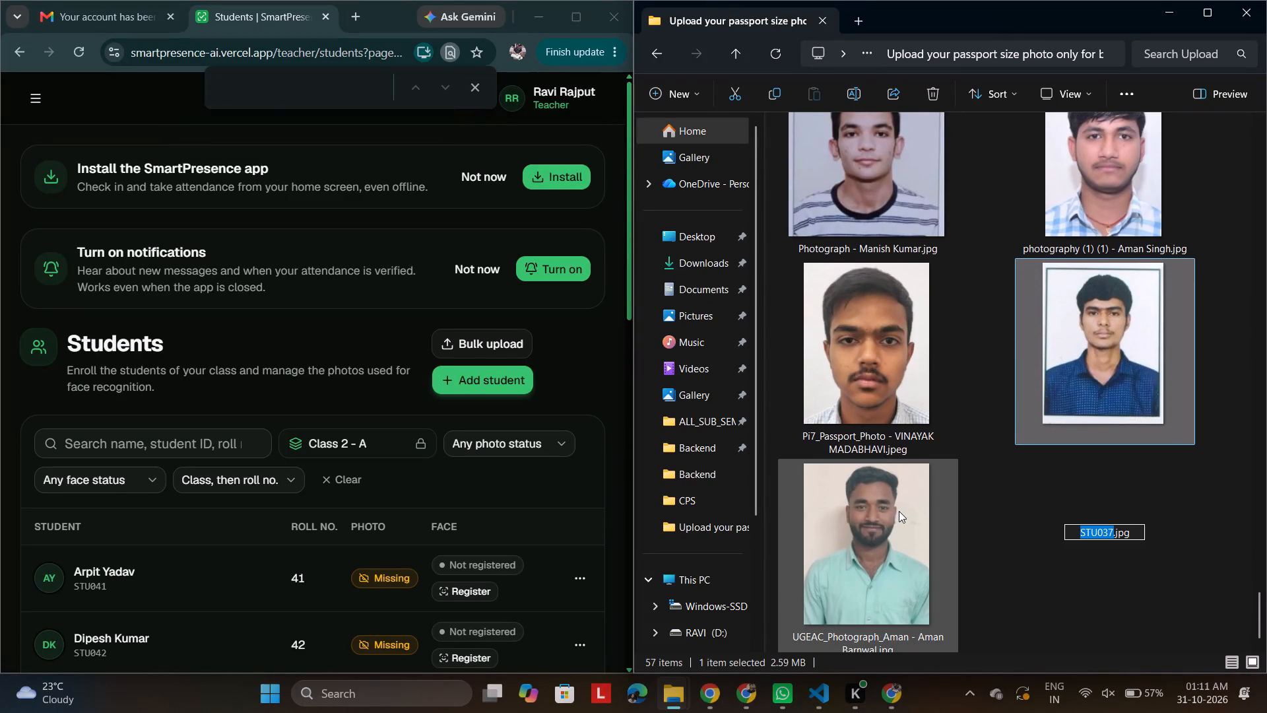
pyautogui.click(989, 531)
# Start another student enrollment and fill the full name from the last photo file, prefixed UGEAC_Photograph, dropping the file prefix.
pyautogui.click(901, 543)
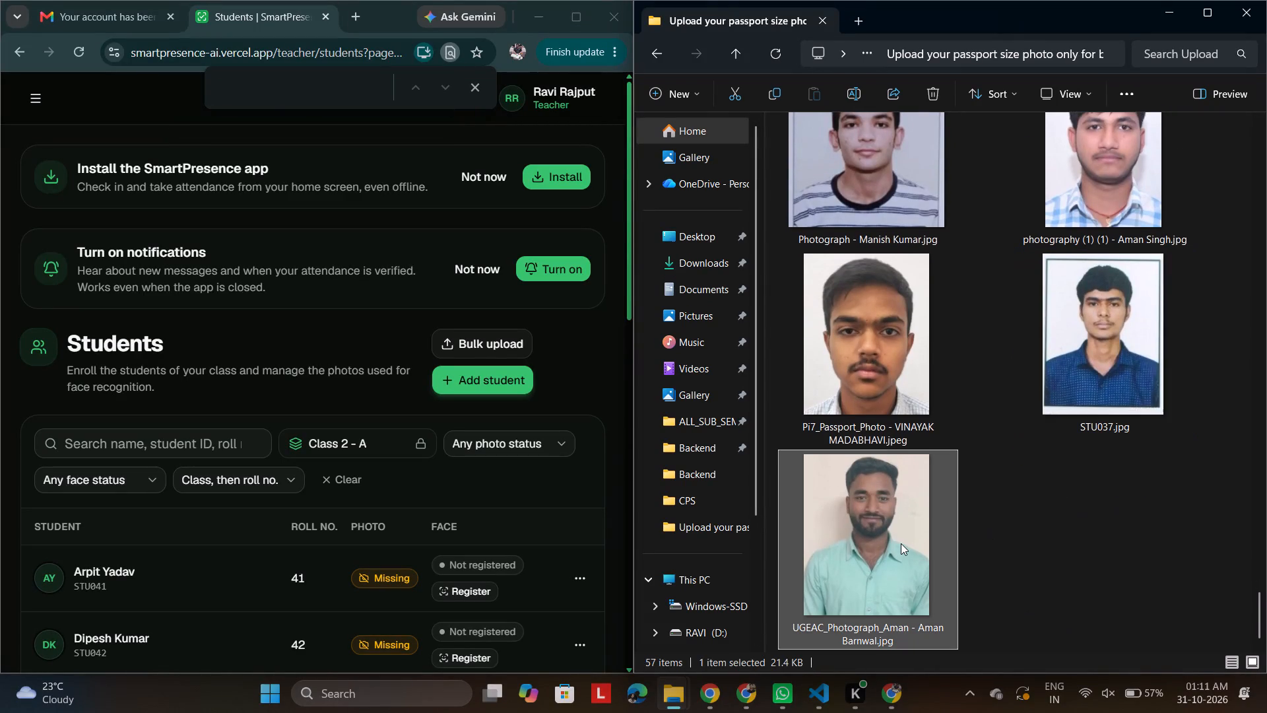
pyautogui.hotkey('ctrl', 'c')
pyautogui.click(849, 90)
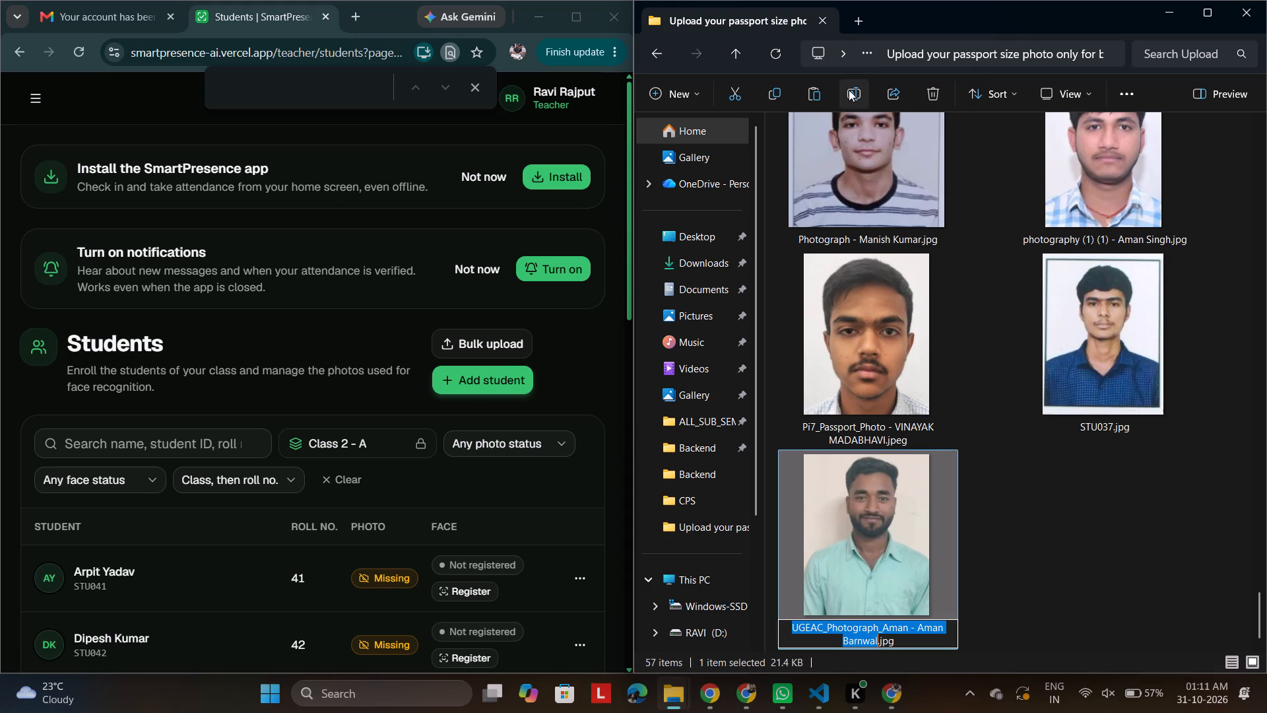
pyautogui.hotkey('ctrl', 'c')
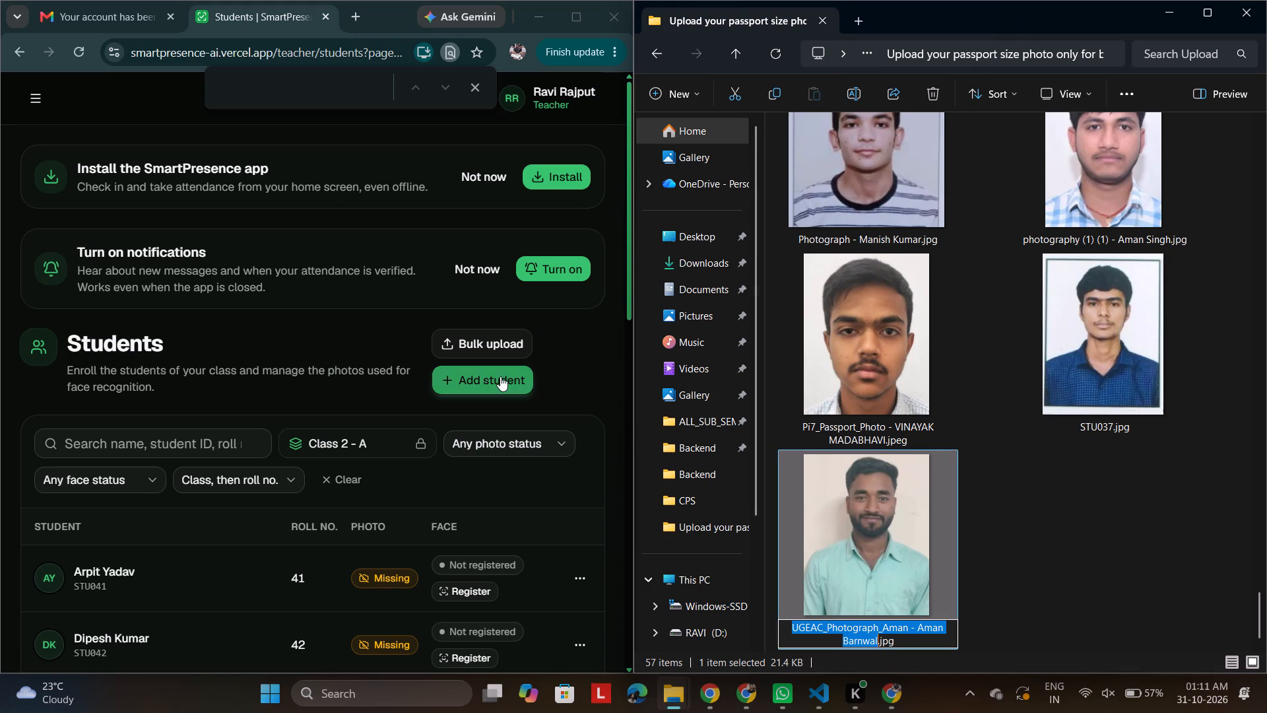
pyautogui.click(500, 376)
pyautogui.hotkey('ctrl', 'v')
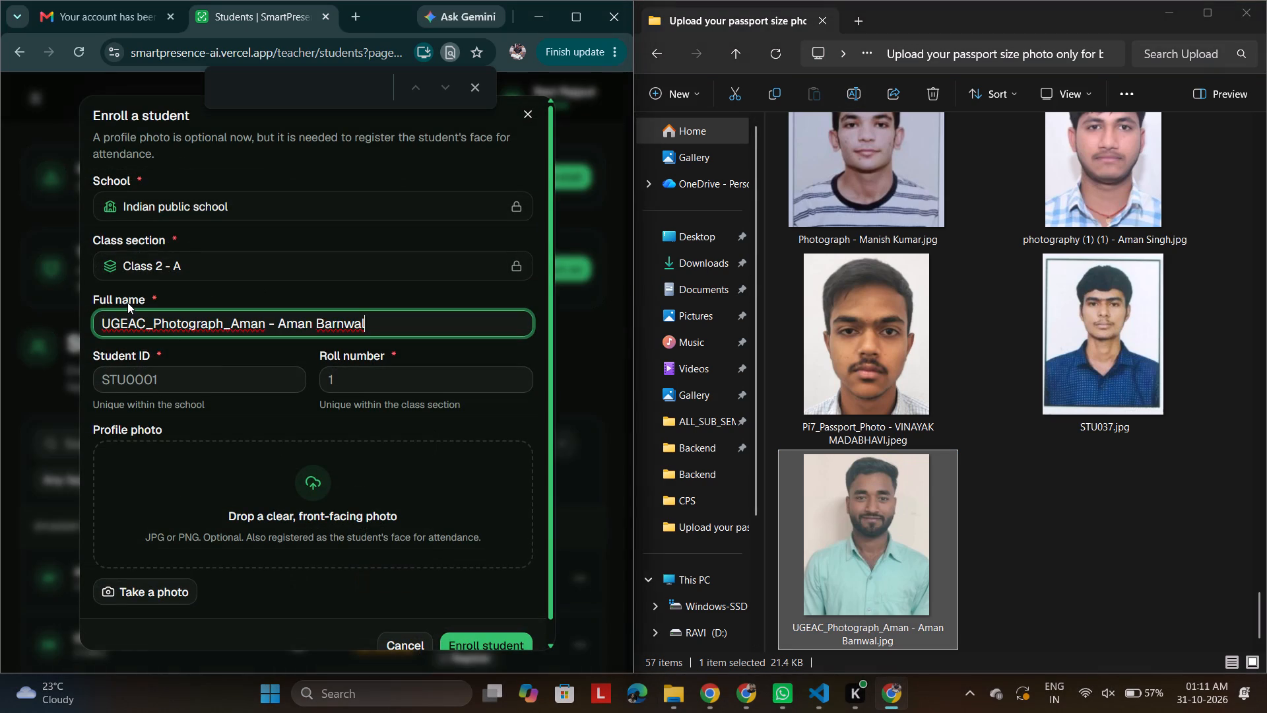
pyautogui.moveTo(278, 323); pyautogui.dragTo(124, 324)
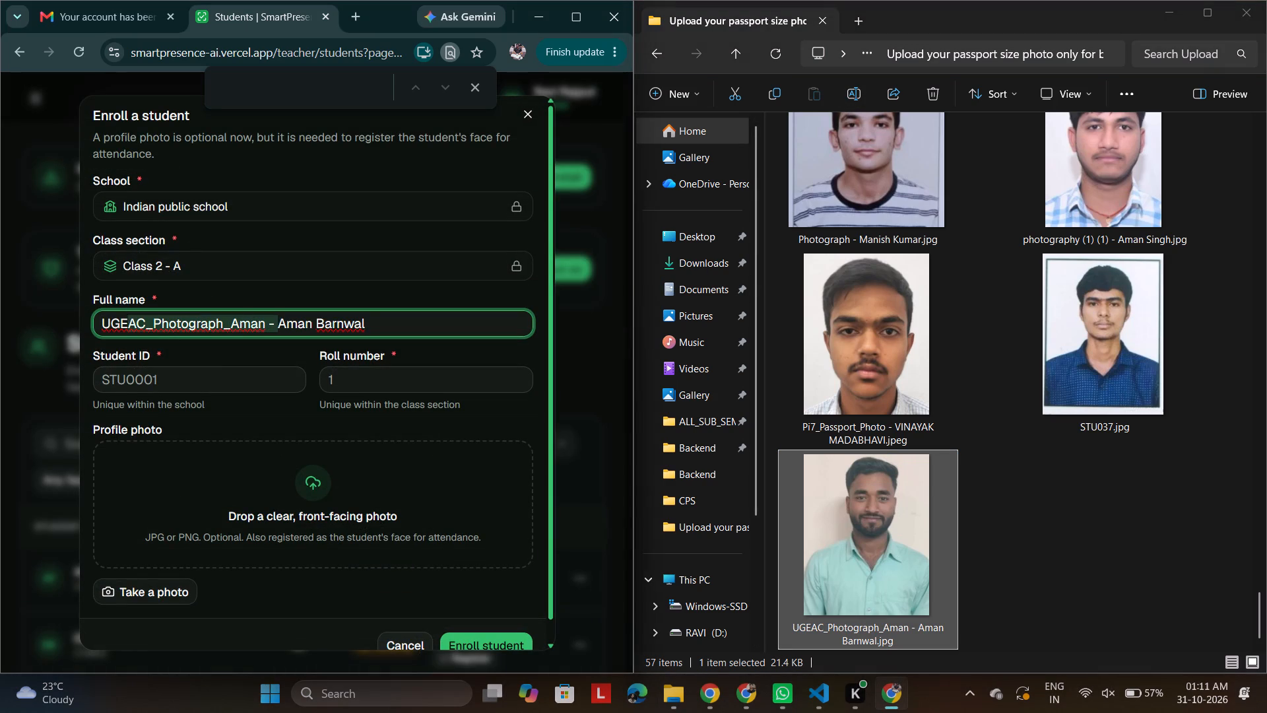
pyautogui.moveTo(124, 324); pyautogui.dragTo(69, 325)
pyautogui.press('BackSpace')
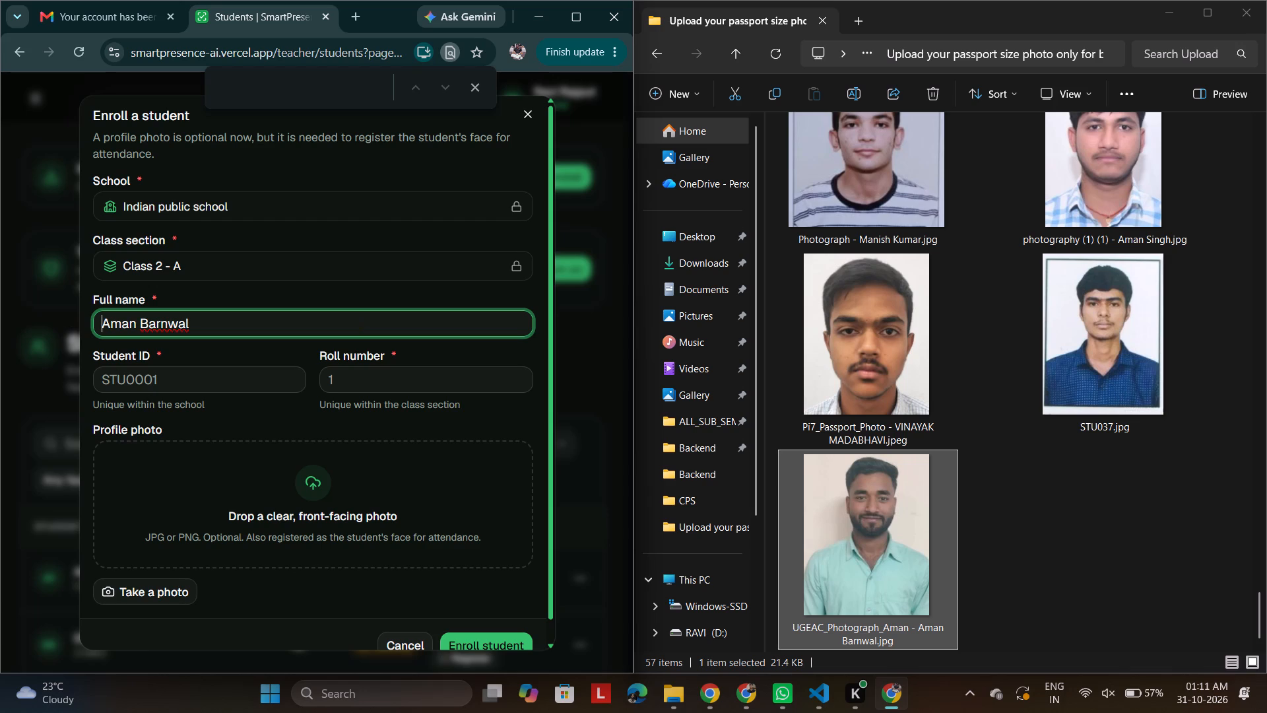
# Set the student ID to STU055 and the roll number to 55, and enroll the student.
pyautogui.click(143, 384)
pyautogui.click(201, 408)
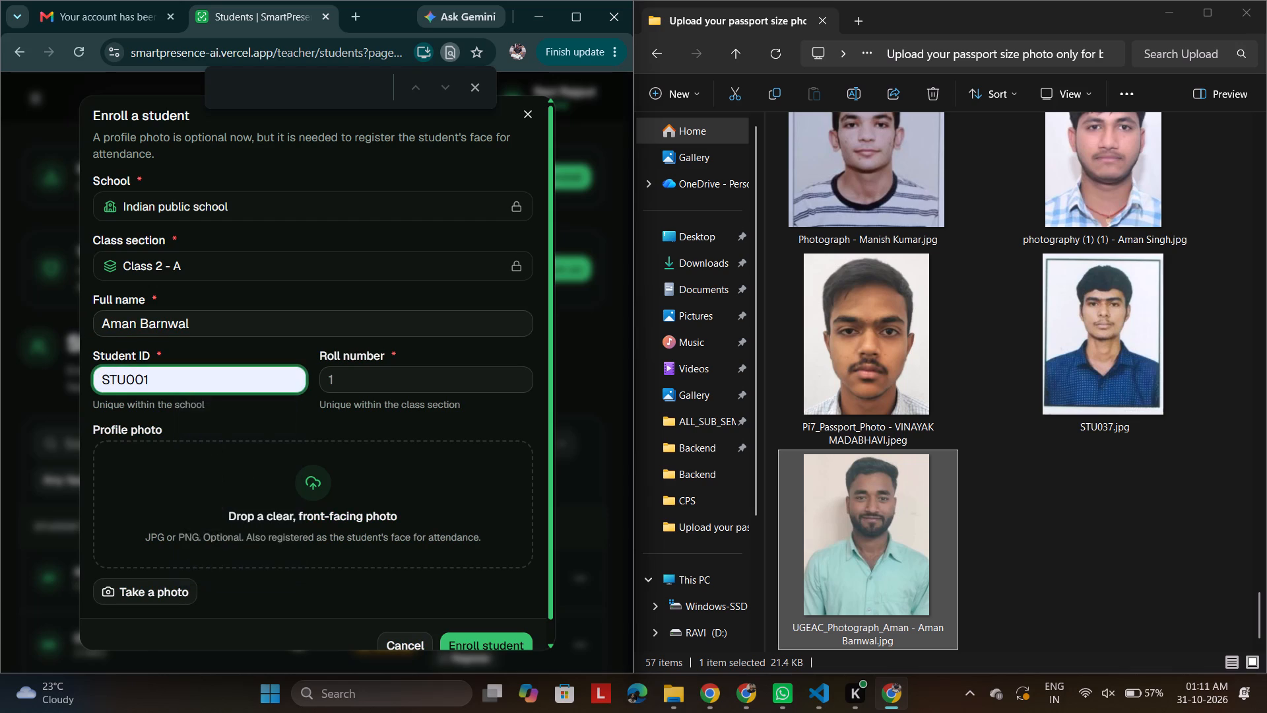
pyautogui.press('BackSpace')
pyautogui.press('BackSpace')
pyautogui.write('55')
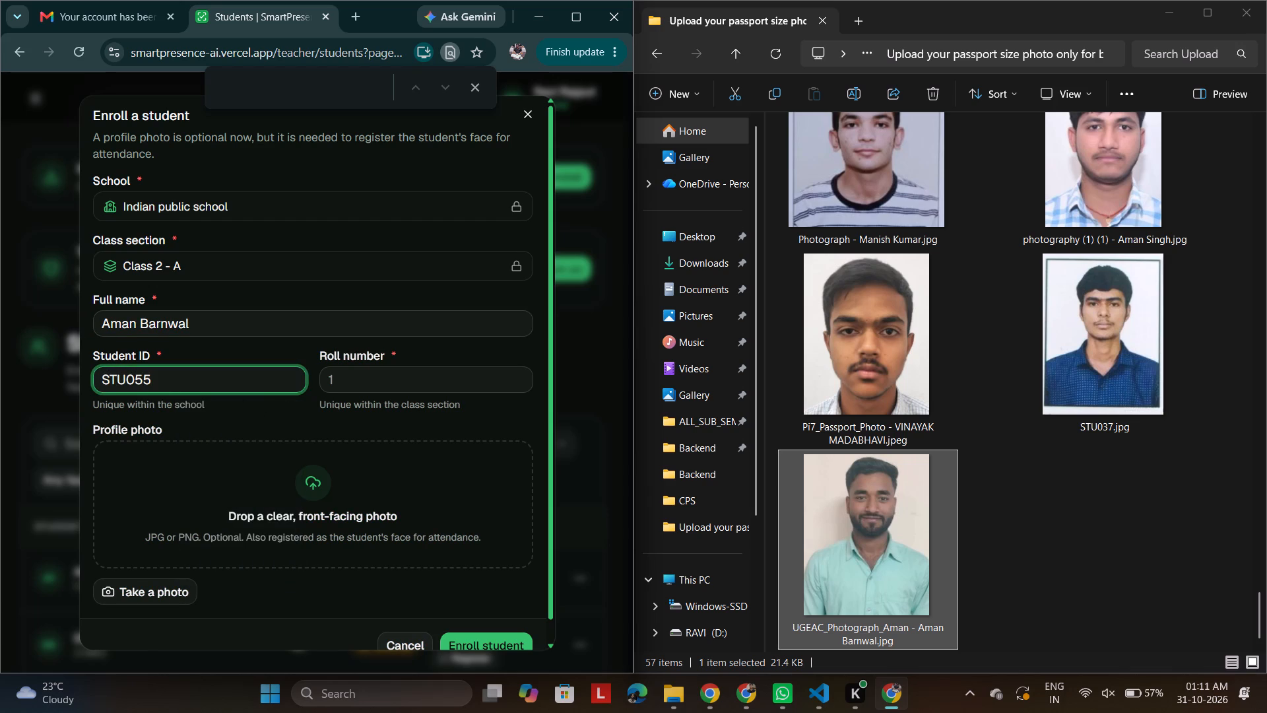
pyautogui.click(331, 386)
pyautogui.write('55')
pyautogui.press('Return')
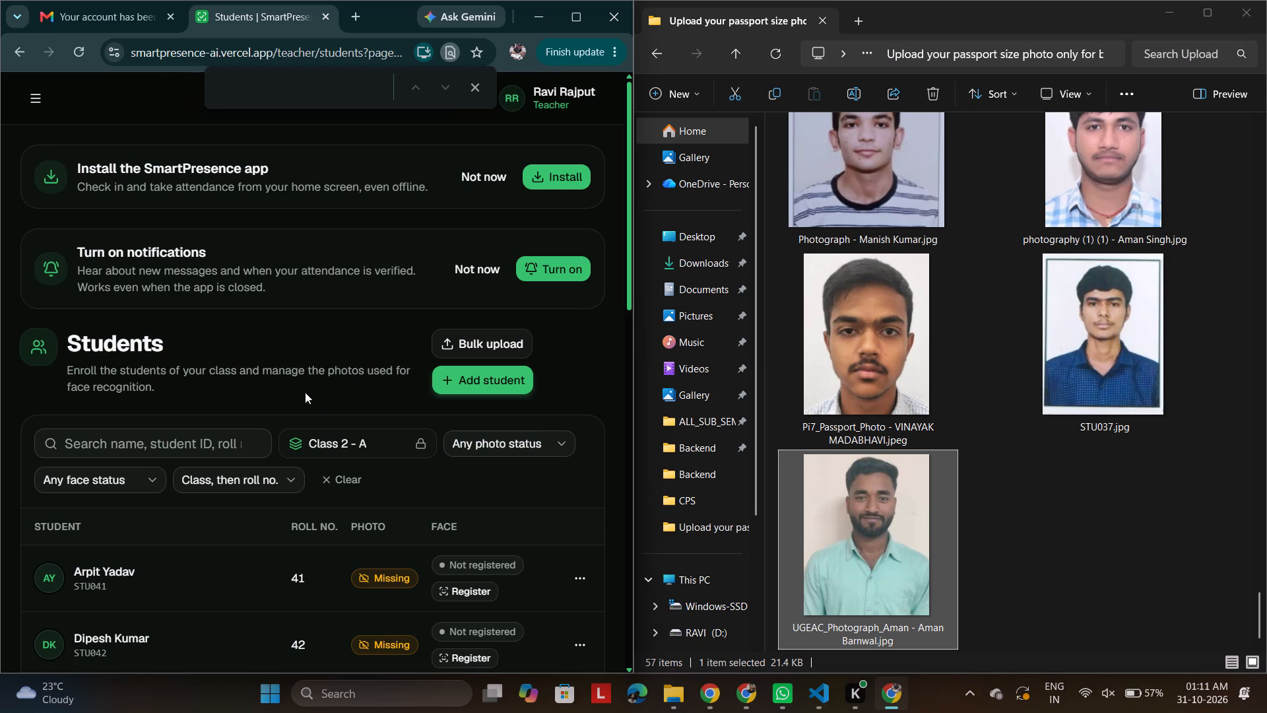
# Select all photos in the passport photo folder and look through them from first to last to check the number of files.
pyautogui.click(888, 549)
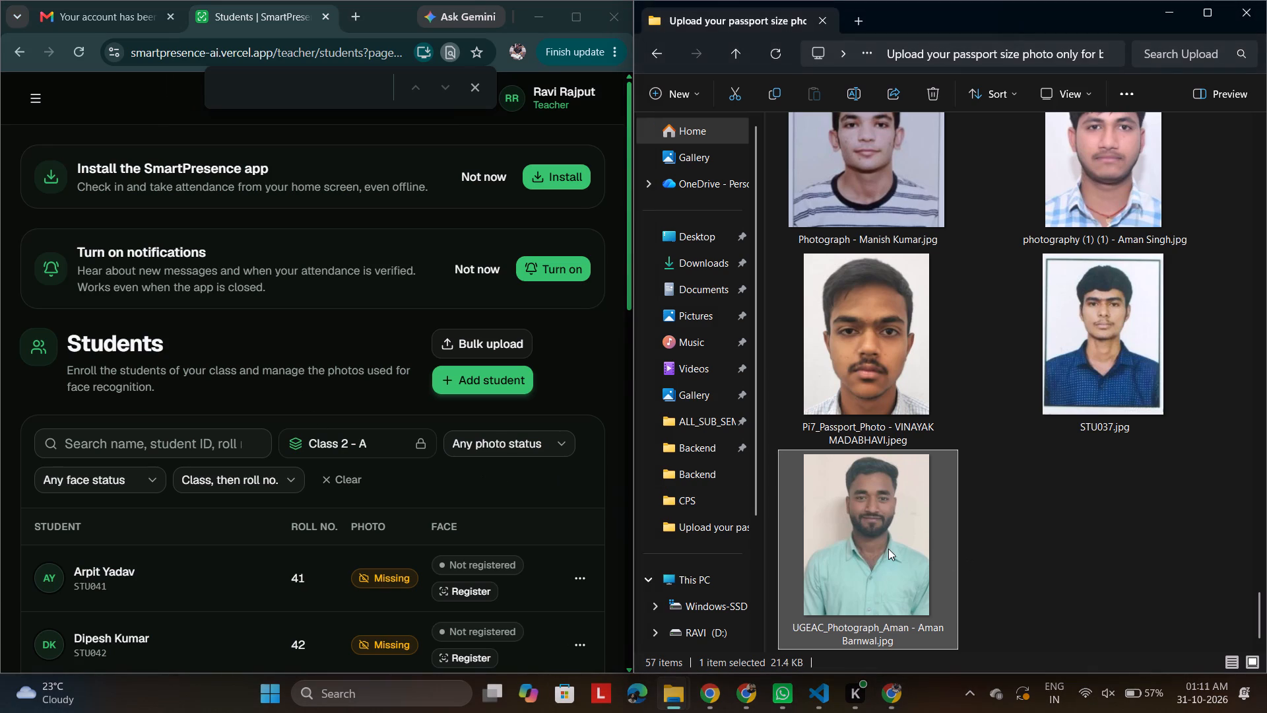
pyautogui.scroll(9, 888, 549)
pyautogui.scroll(13, 888, 549)
pyautogui.scroll(13, 888, 549)
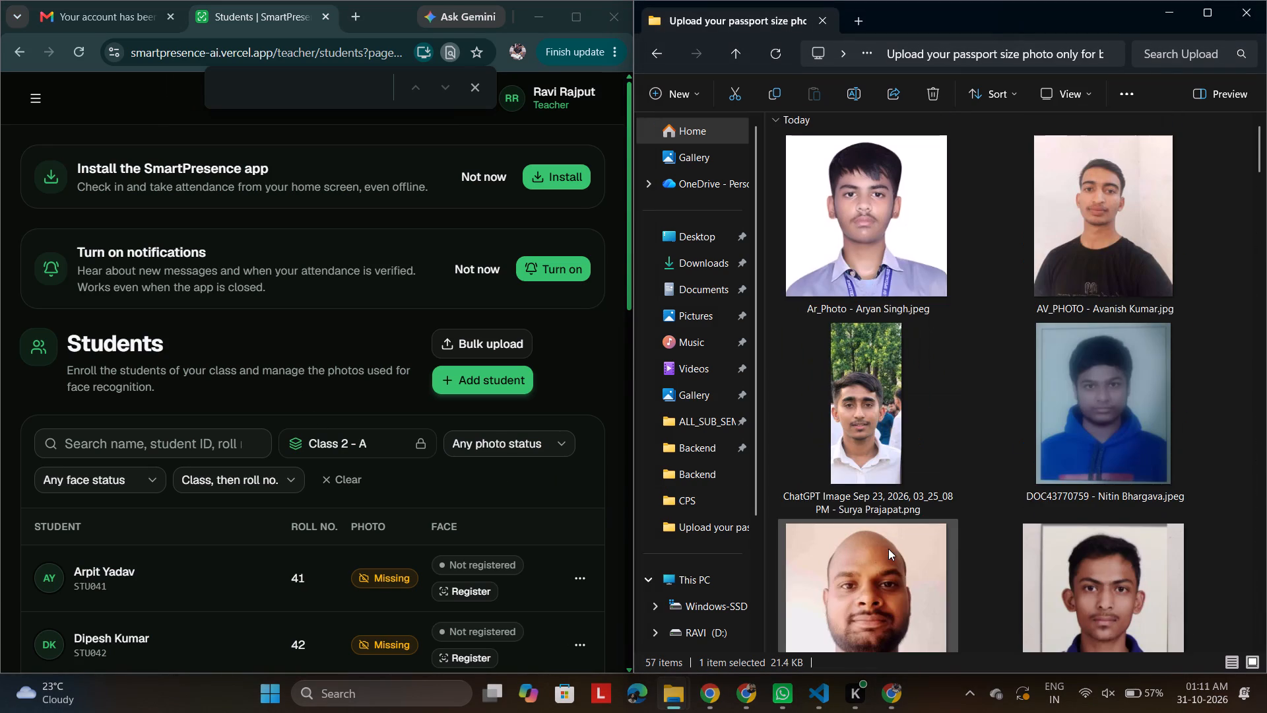
pyautogui.keyDown('ctrl'); pyautogui.keyDown('shift'); pyautogui.click(901, 265); pyautogui.keyUp('shift'); pyautogui.keyUp('ctrl')
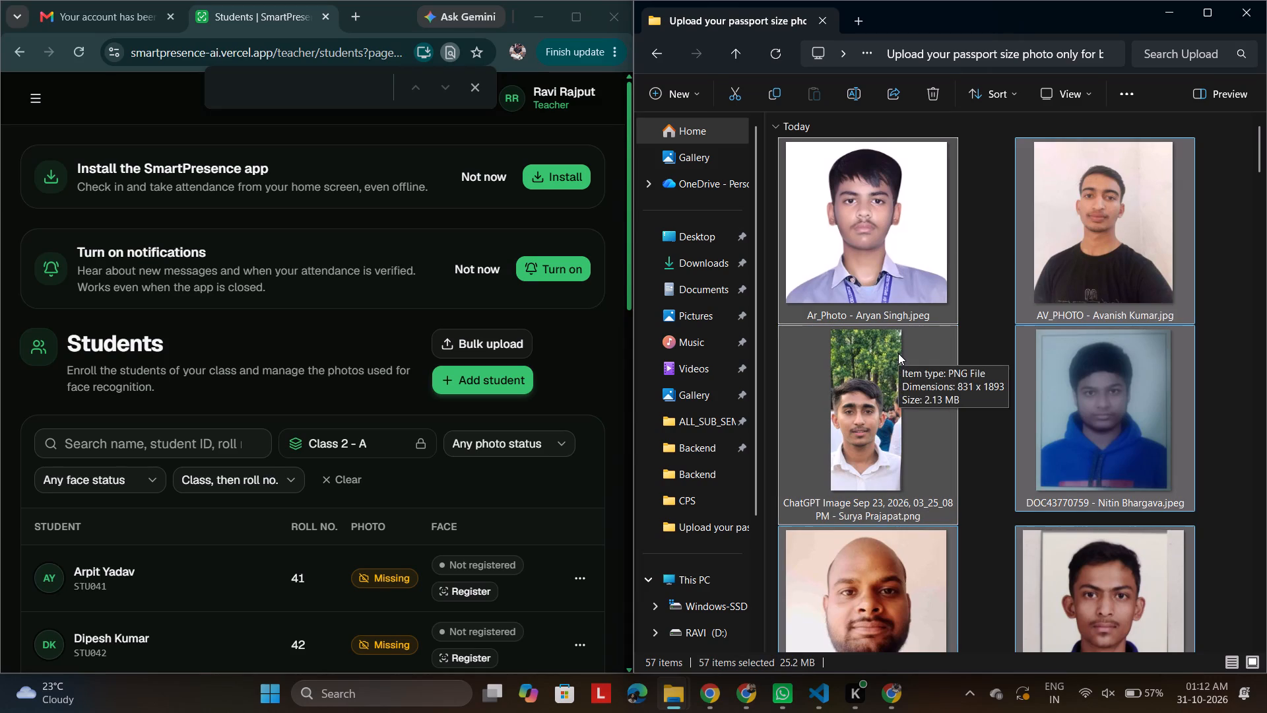
pyautogui.scroll(-18, 898, 353)
pyautogui.scroll(-9, 898, 353)
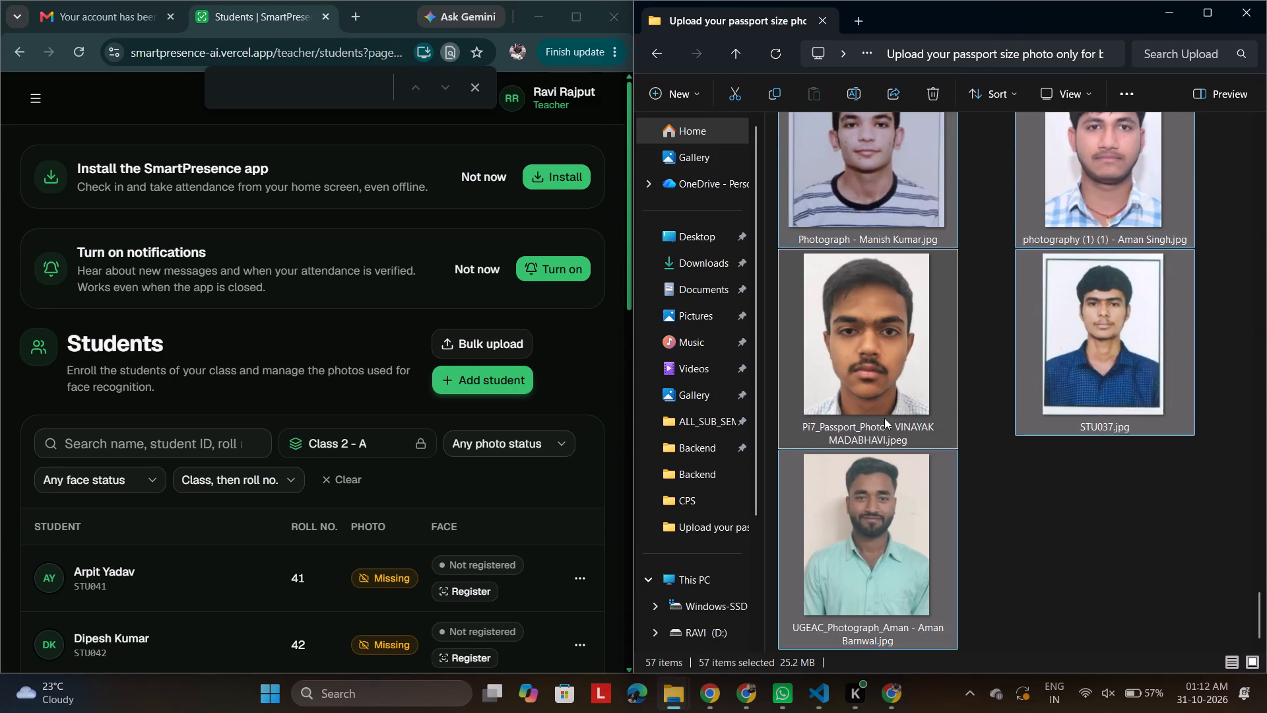
pyautogui.scroll(10, 884, 418)
pyautogui.scroll(13, 884, 418)
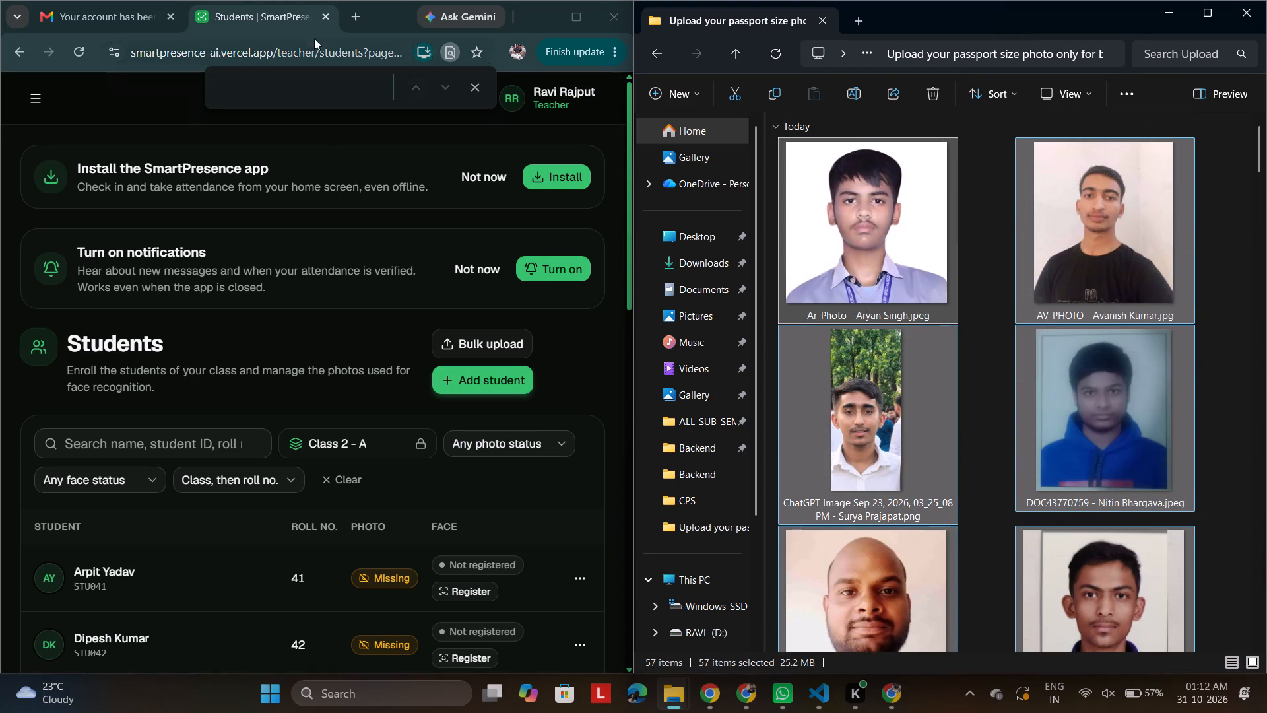
# Page back through the Class 2 - A student list from the last page to the start of the first page.
pyautogui.scroll(-14, 323, 492)
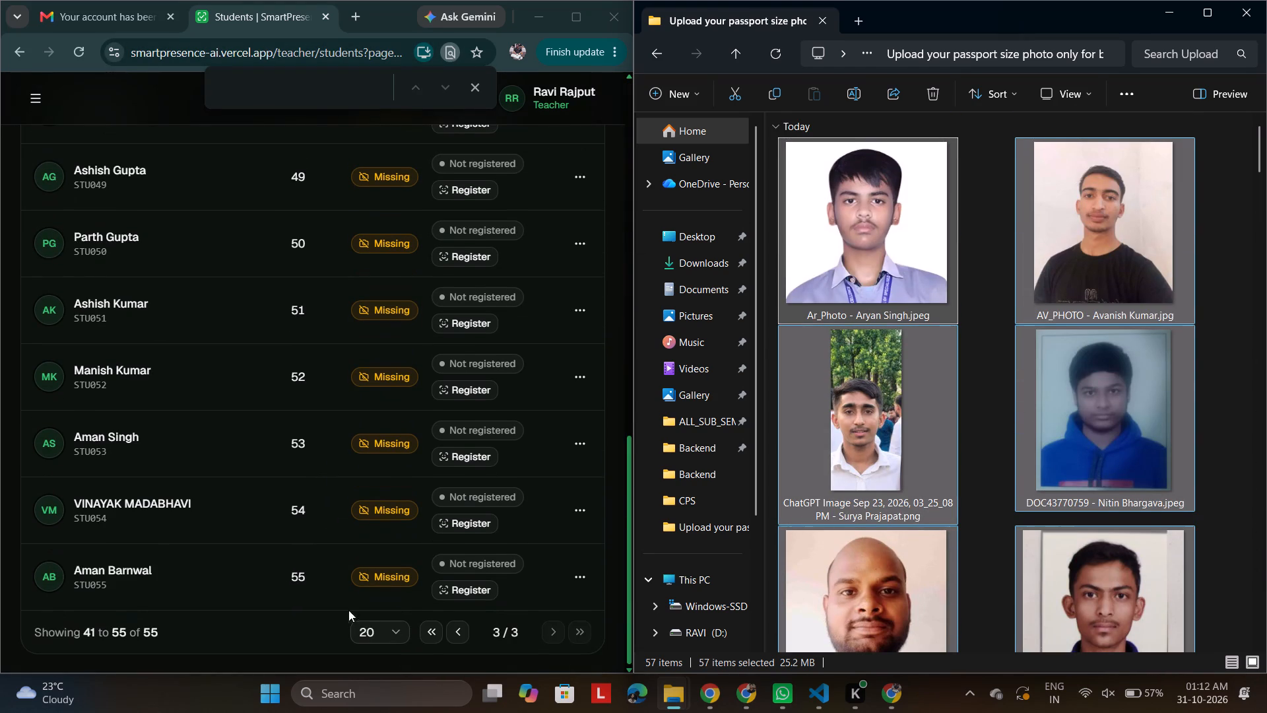
pyautogui.tripleClick(461, 632)
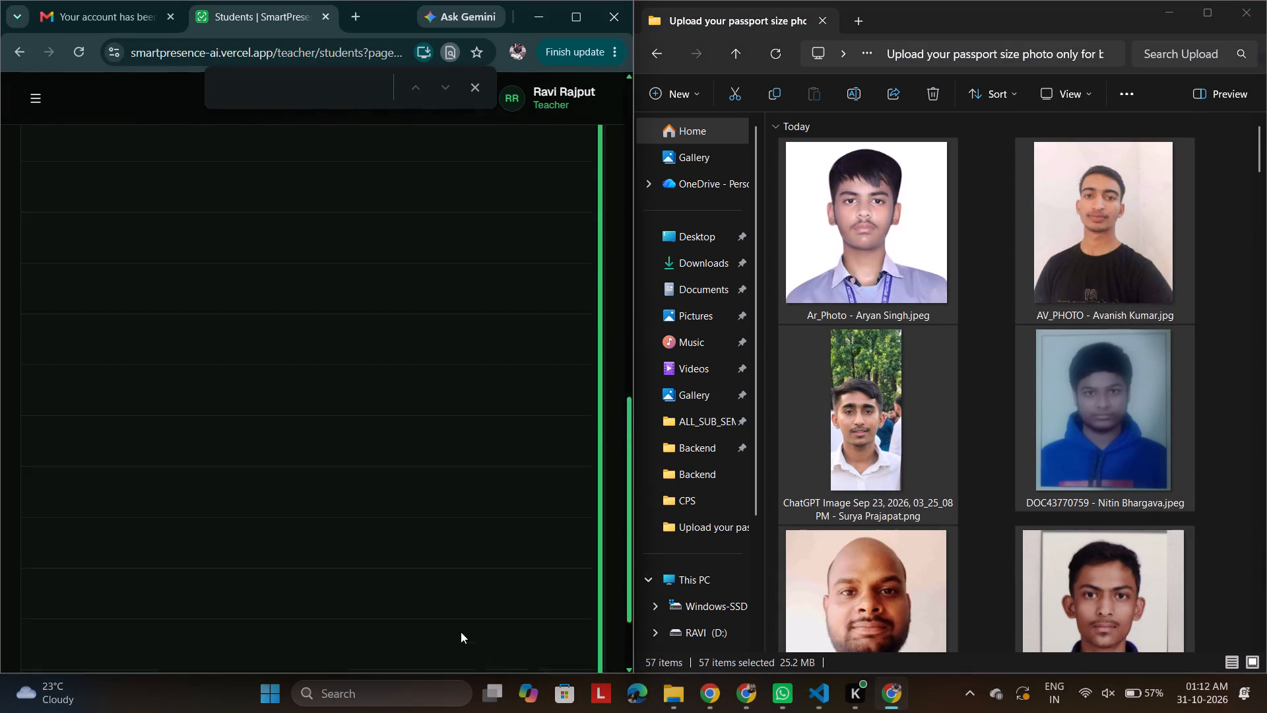
pyautogui.scroll(-8, 368, 586)
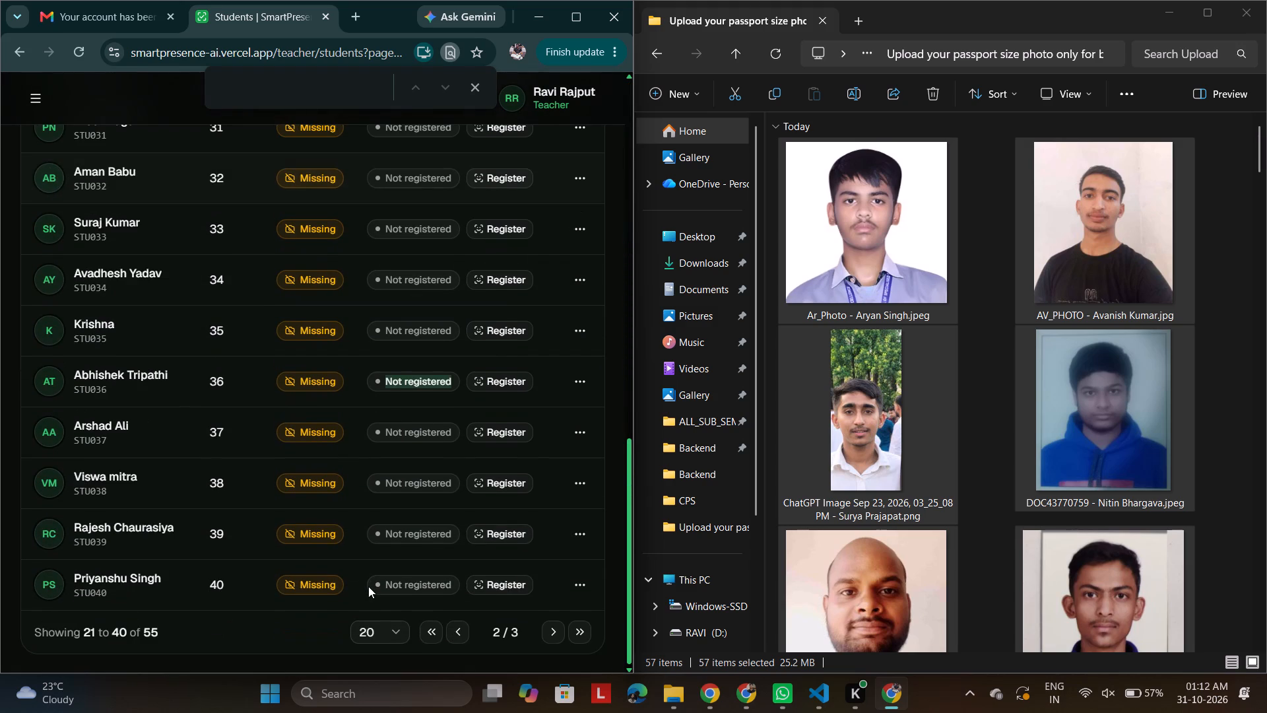
pyautogui.click(465, 627)
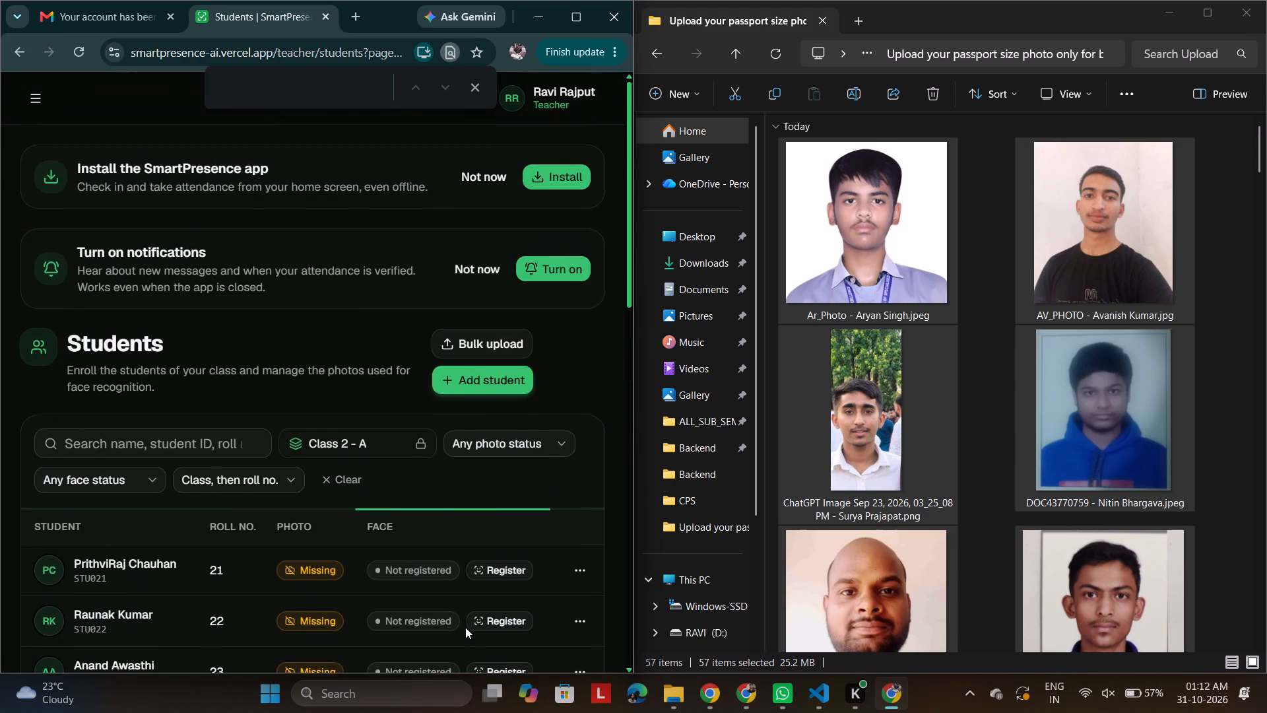
pyautogui.scroll(-7, 465, 627)
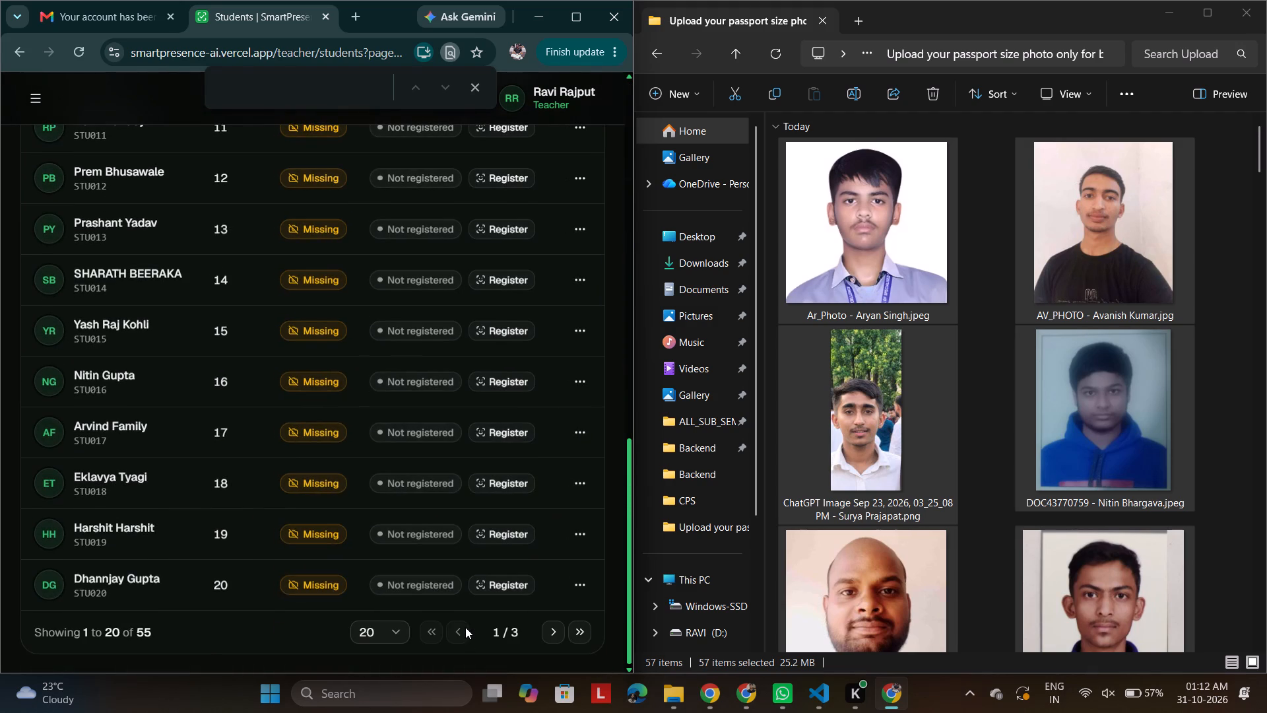
pyautogui.scroll(12, 465, 627)
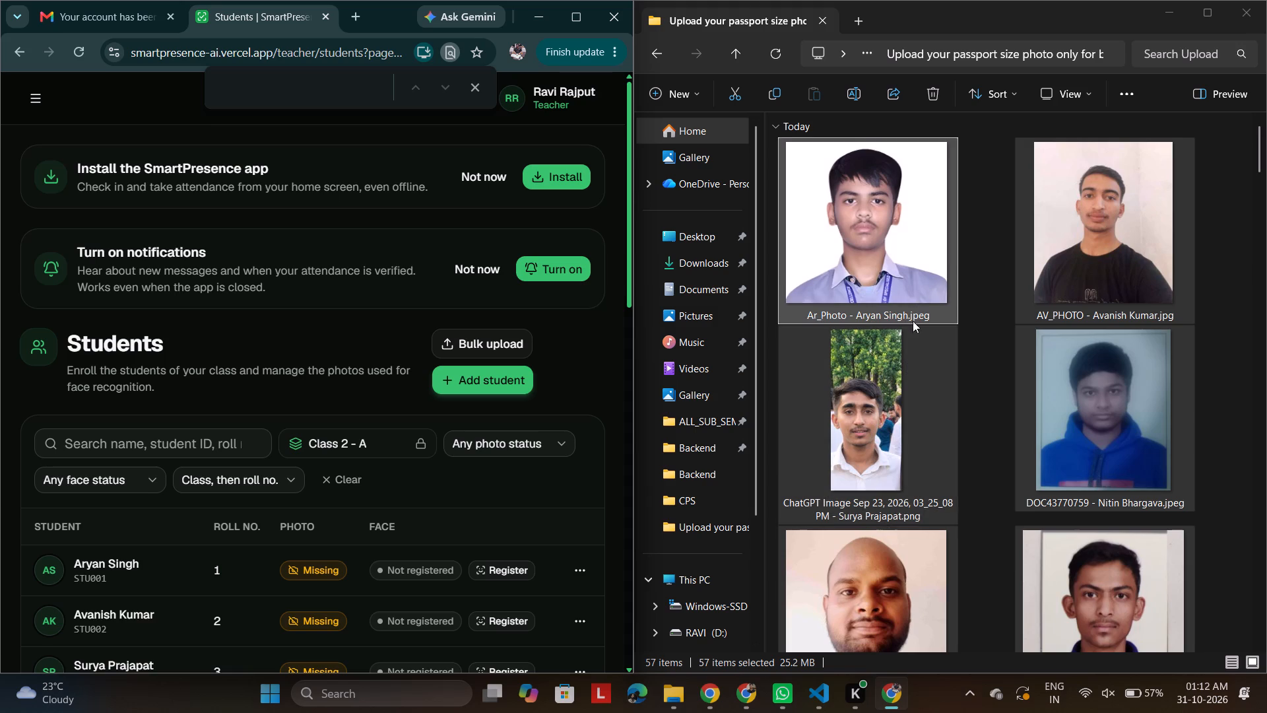
# Compare students STU001 to STU008 in the list with the first eight photo file names in the folder.
pyautogui.scroll(-2, 280, 518)
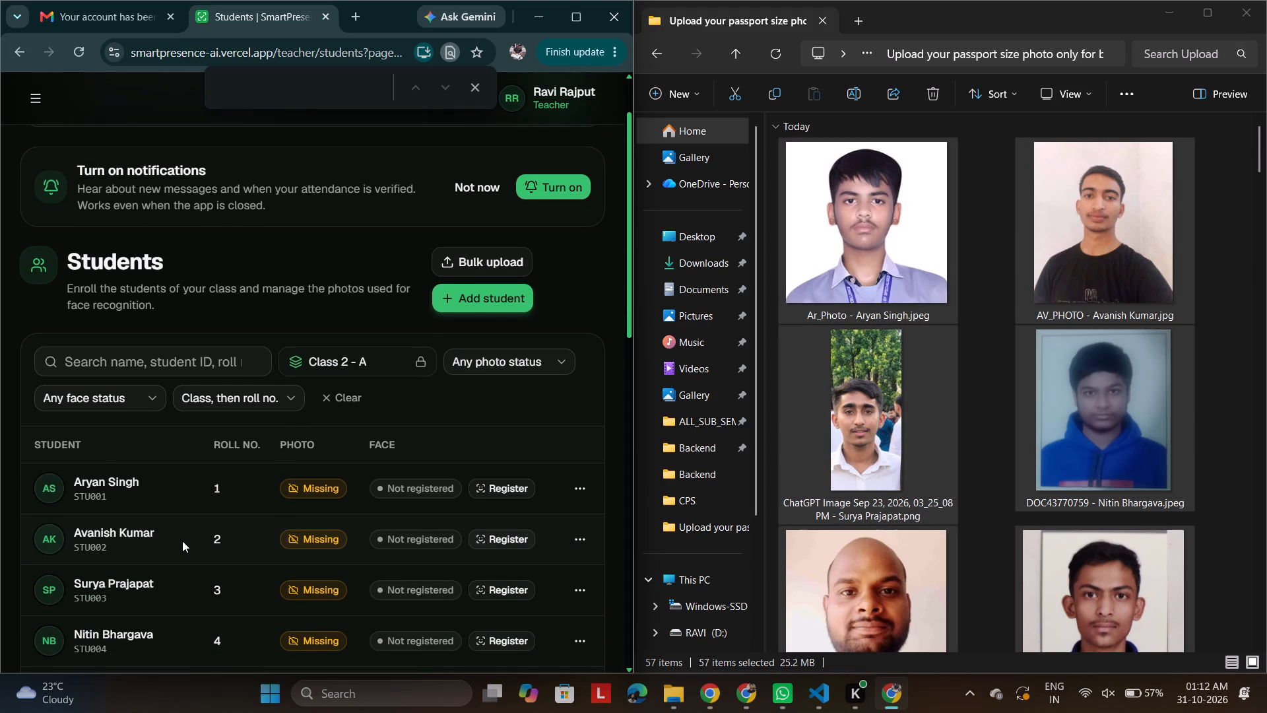
pyautogui.scroll(-1, 182, 541)
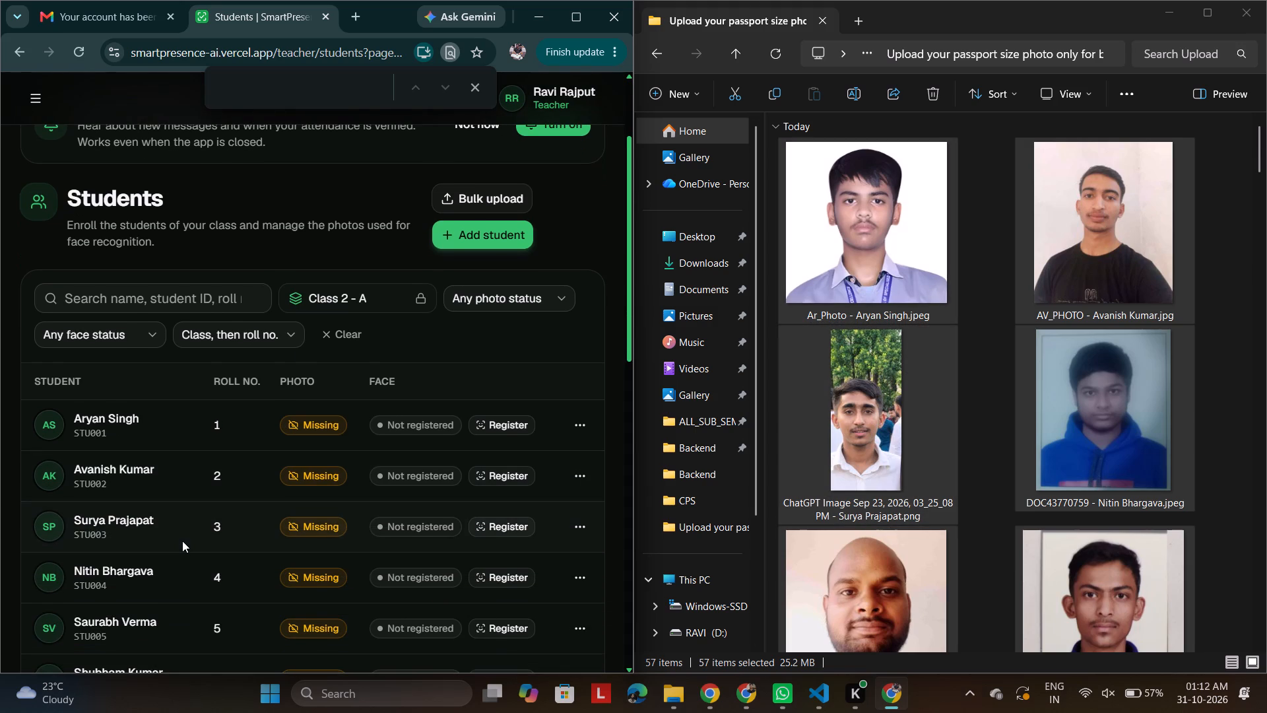
pyautogui.scroll(-1, 182, 541)
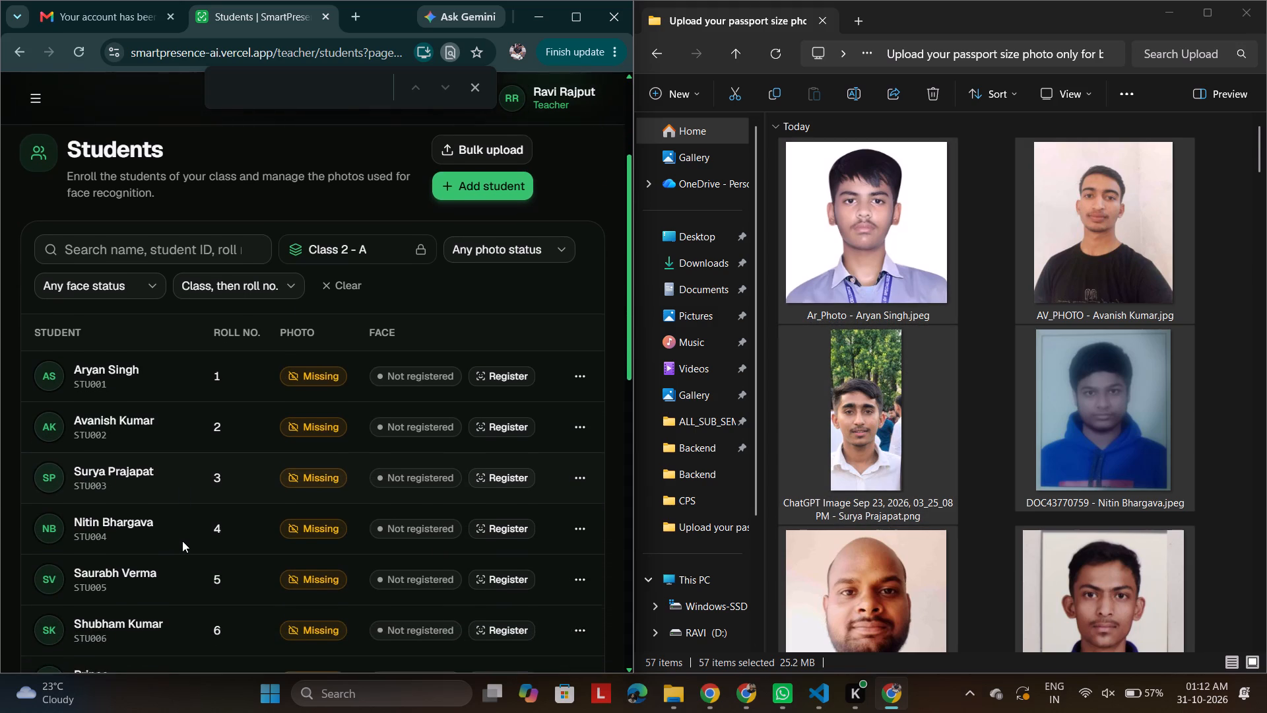
pyautogui.scroll(-1, 182, 541)
pyautogui.scroll(-4, 1027, 468)
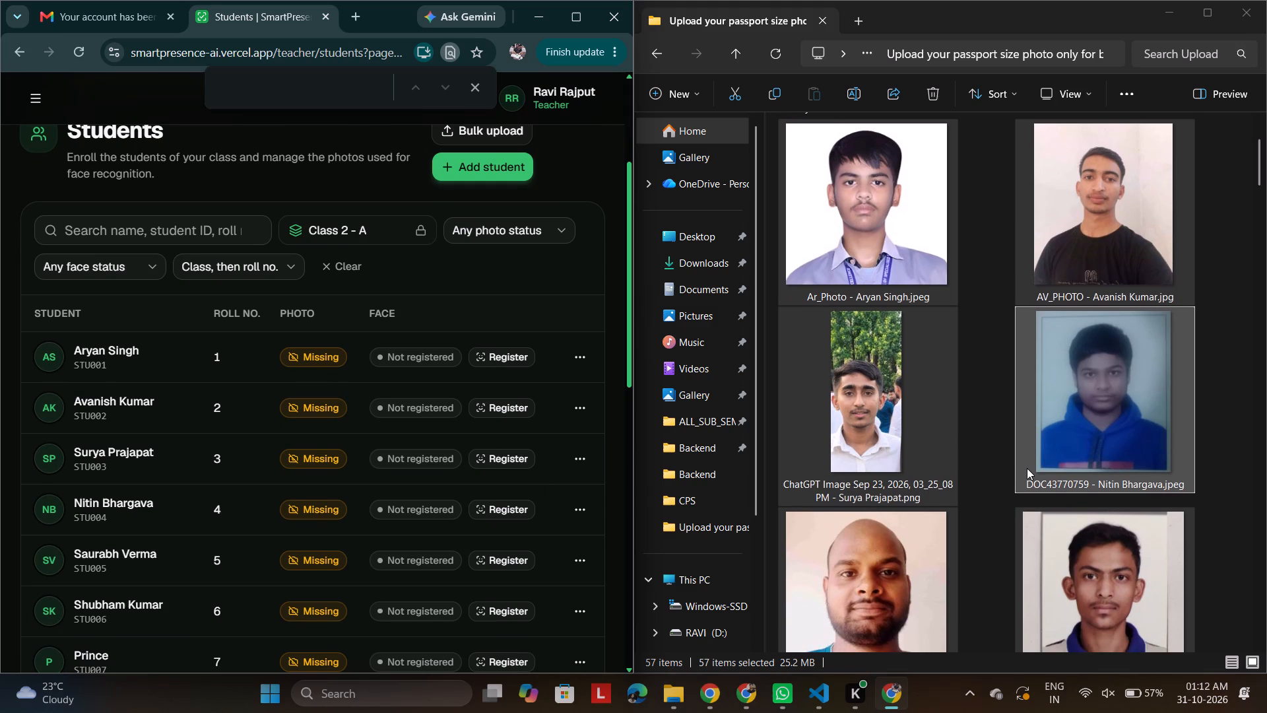
pyautogui.scroll(-2, 1027, 468)
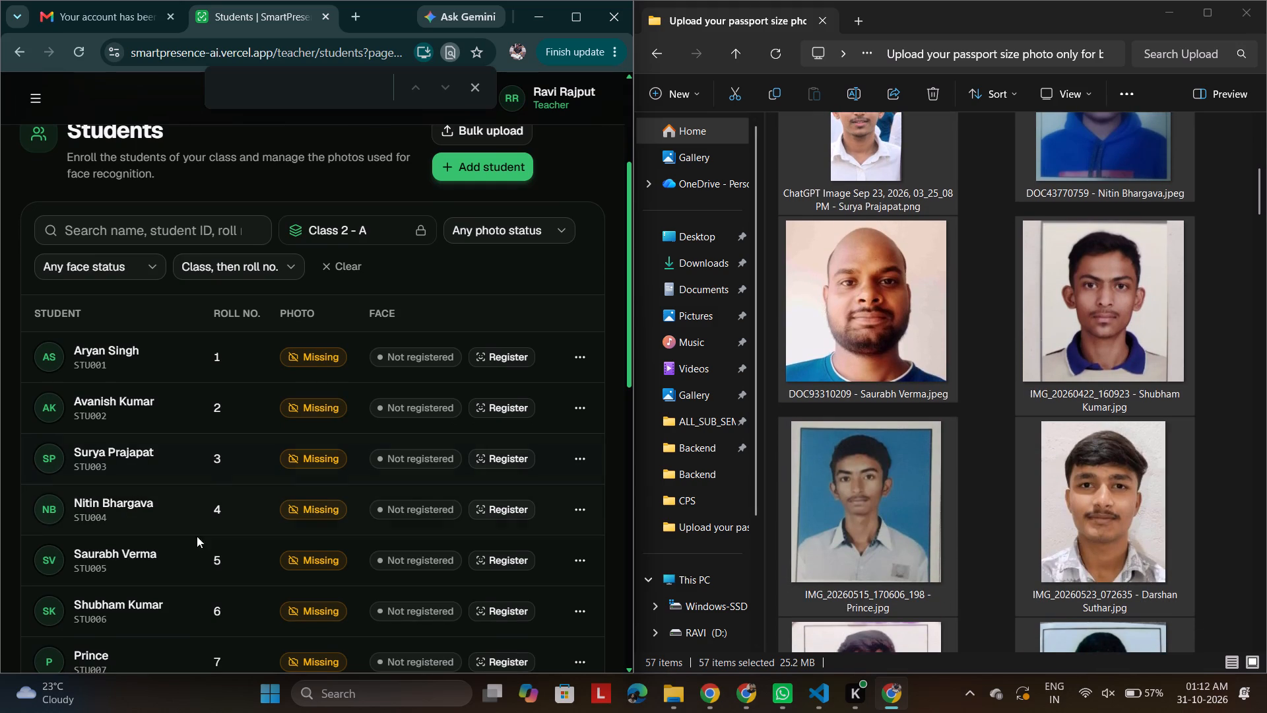
pyautogui.scroll(-1, 203, 533)
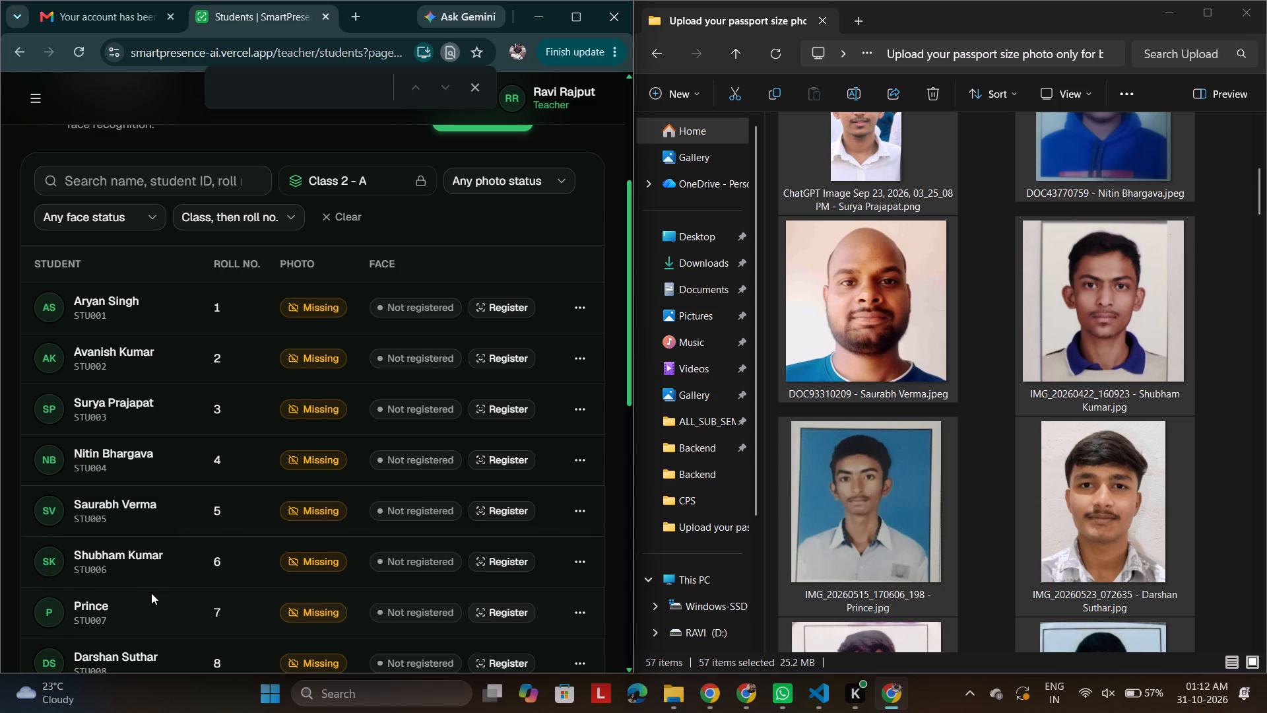
pyautogui.scroll(-1, 167, 563)
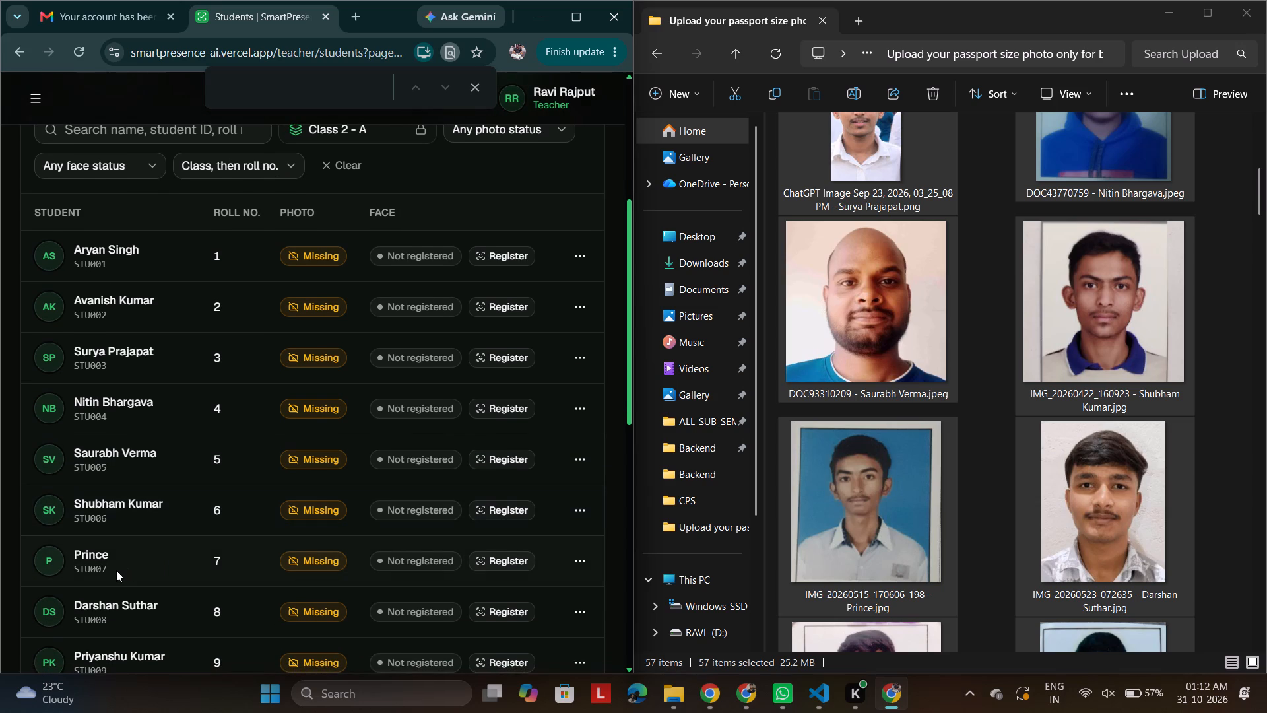
pyautogui.scroll(-2, 125, 597)
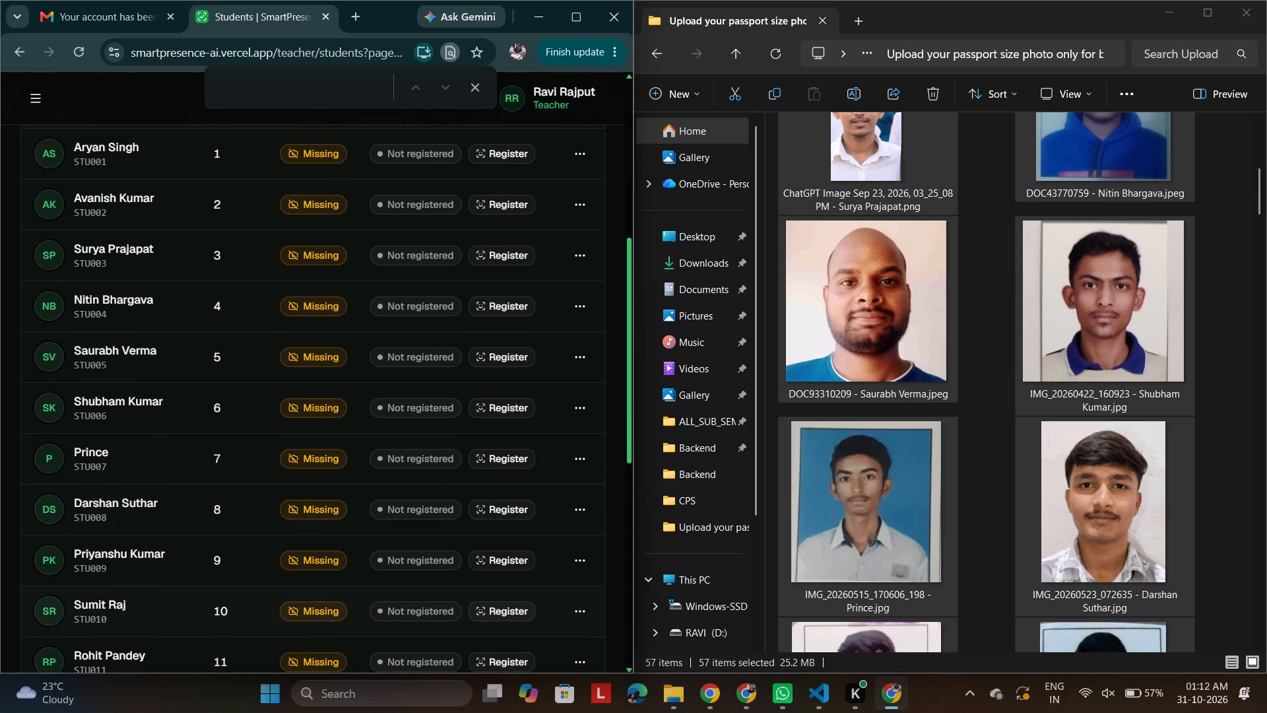
# Compare students STU009 to STU016 in the list with the corresponding photo file names in the folder.
pyautogui.scroll(-7, 878, 501)
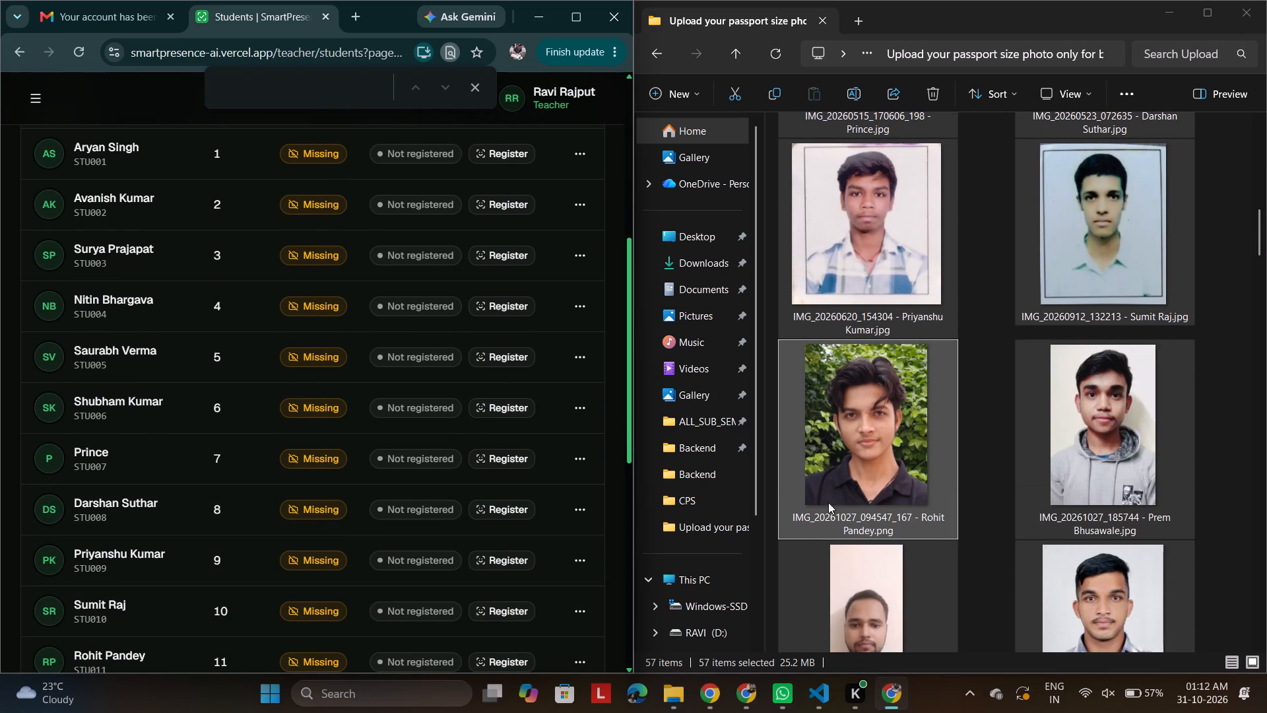
pyautogui.scroll(-1, 108, 551)
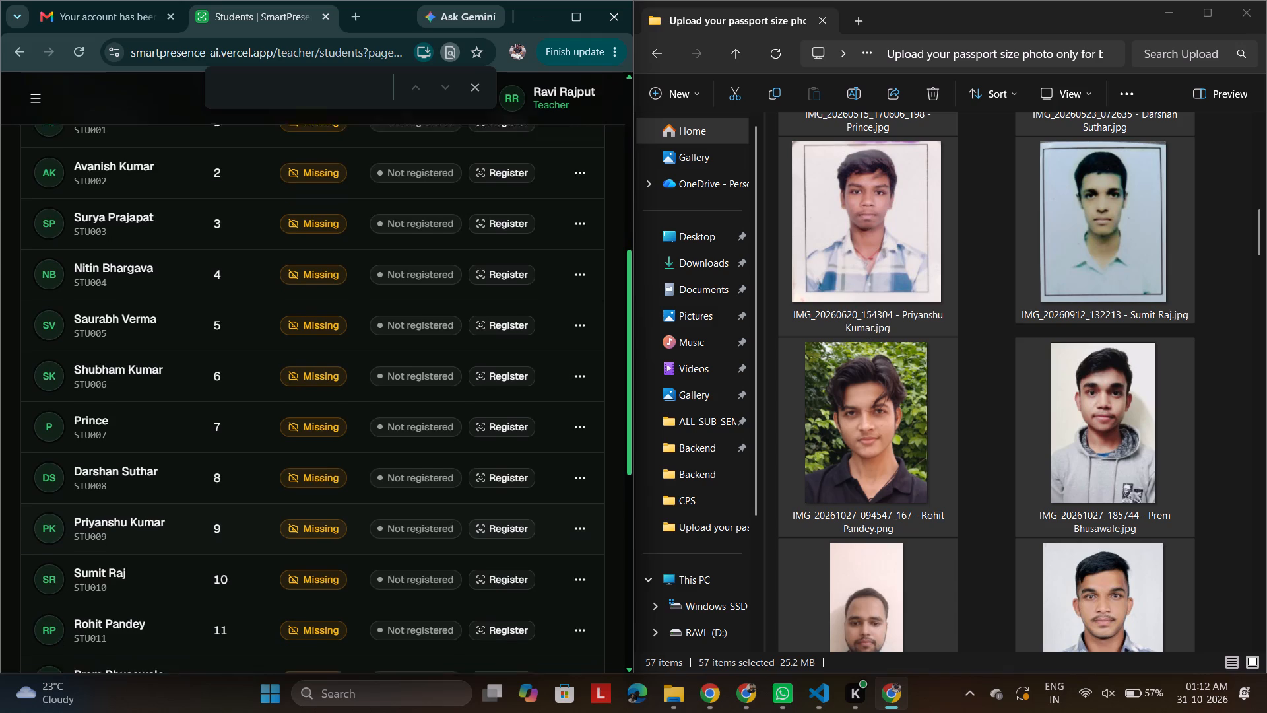
pyautogui.scroll(-1, 108, 551)
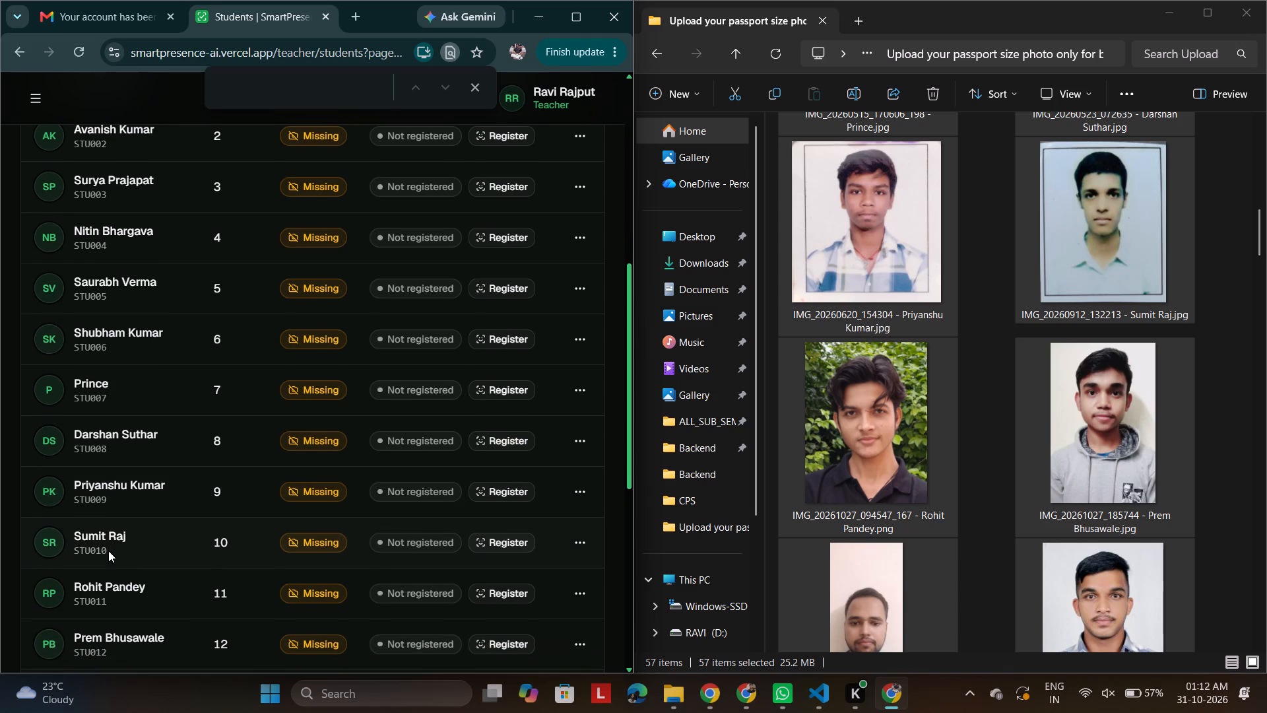
pyautogui.scroll(-1, 108, 551)
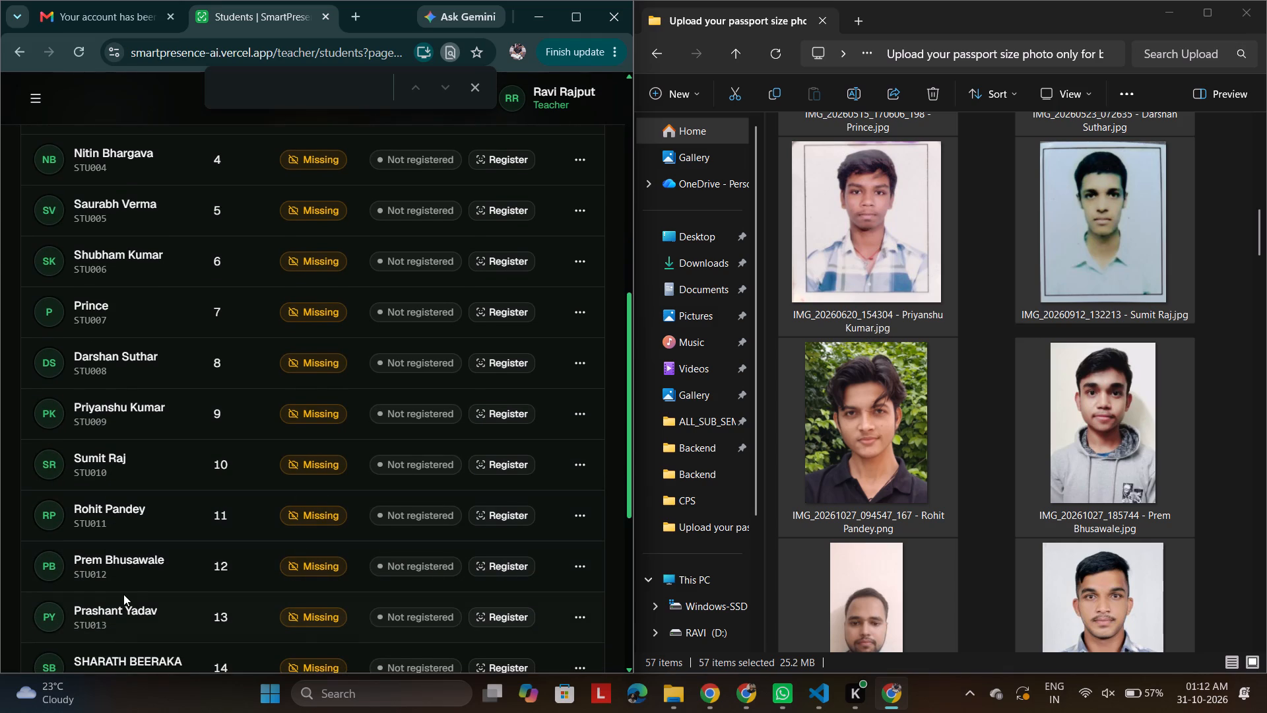
pyautogui.scroll(-1, 123, 594)
pyautogui.scroll(-2, 931, 541)
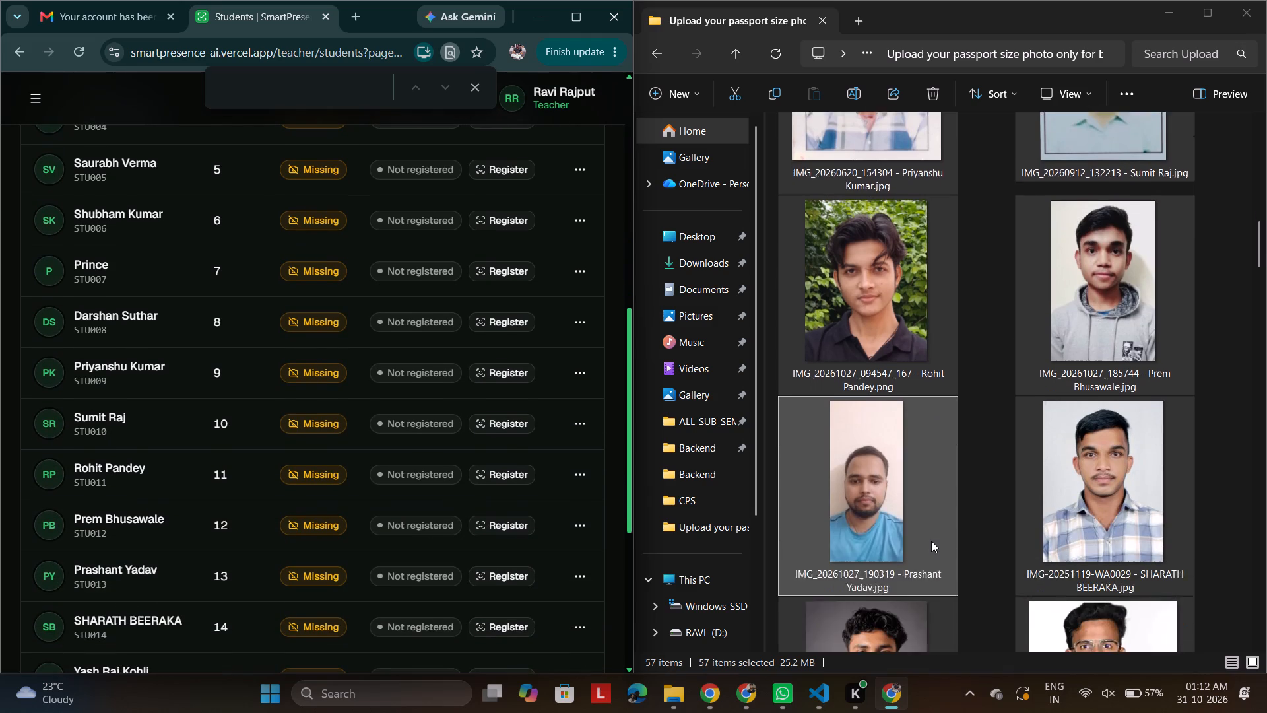
pyautogui.scroll(-4, 931, 541)
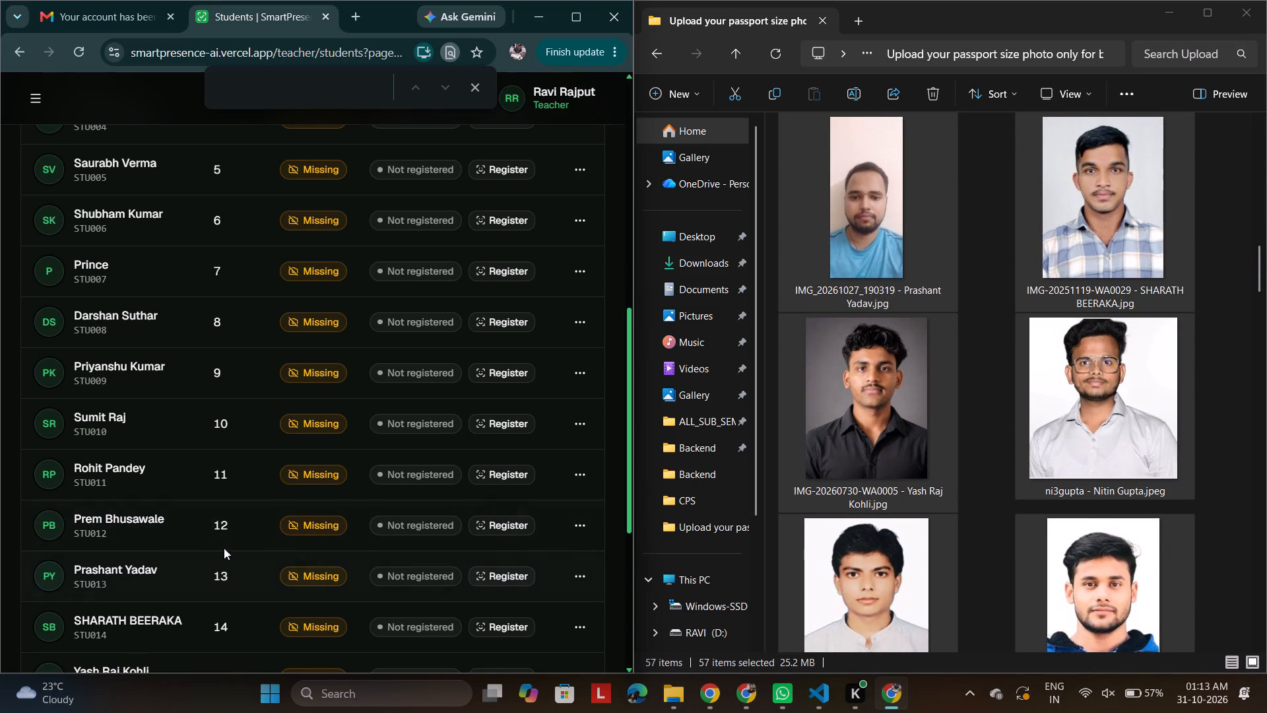
pyautogui.scroll(-1, 145, 572)
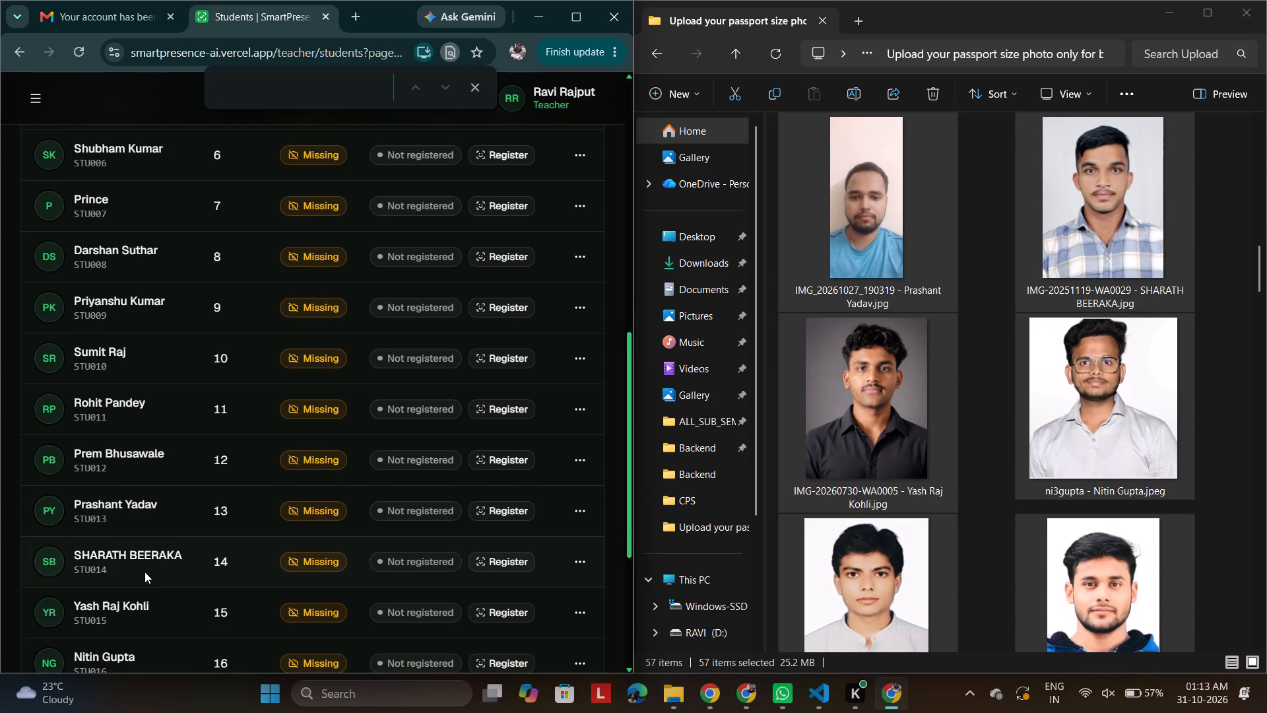
pyautogui.scroll(-1, 145, 572)
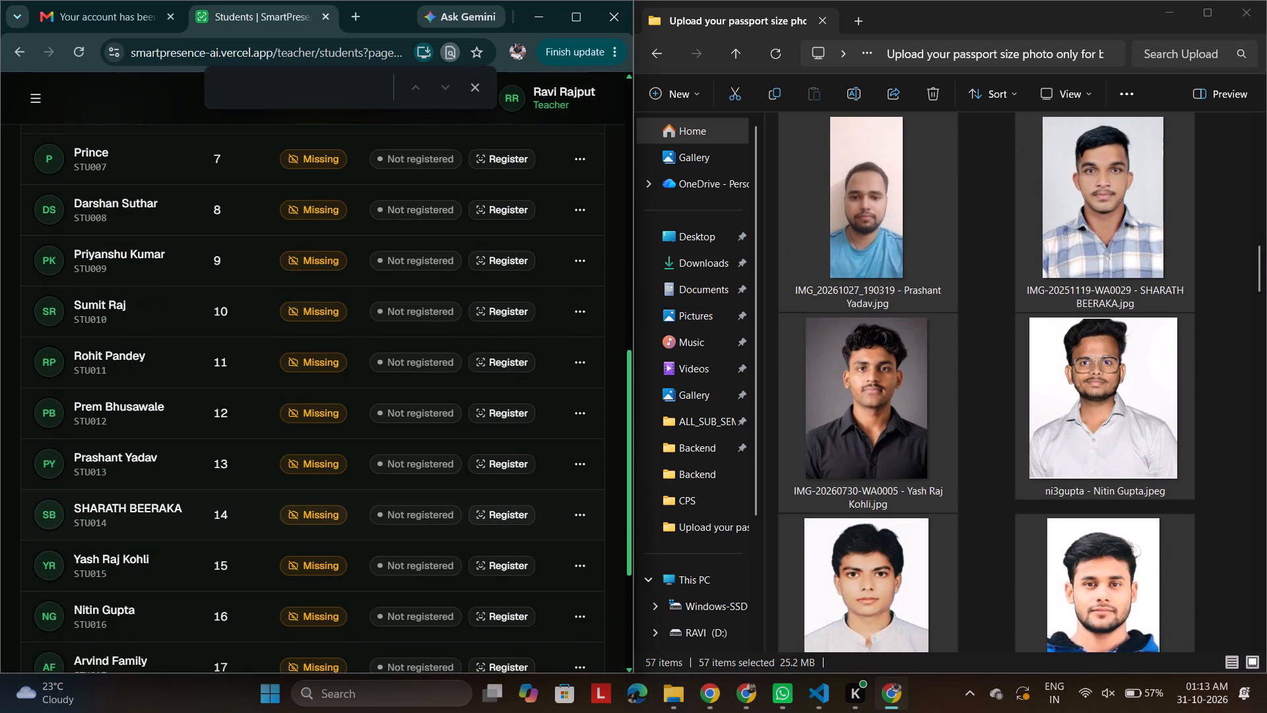
pyautogui.scroll(-1, 104, 513)
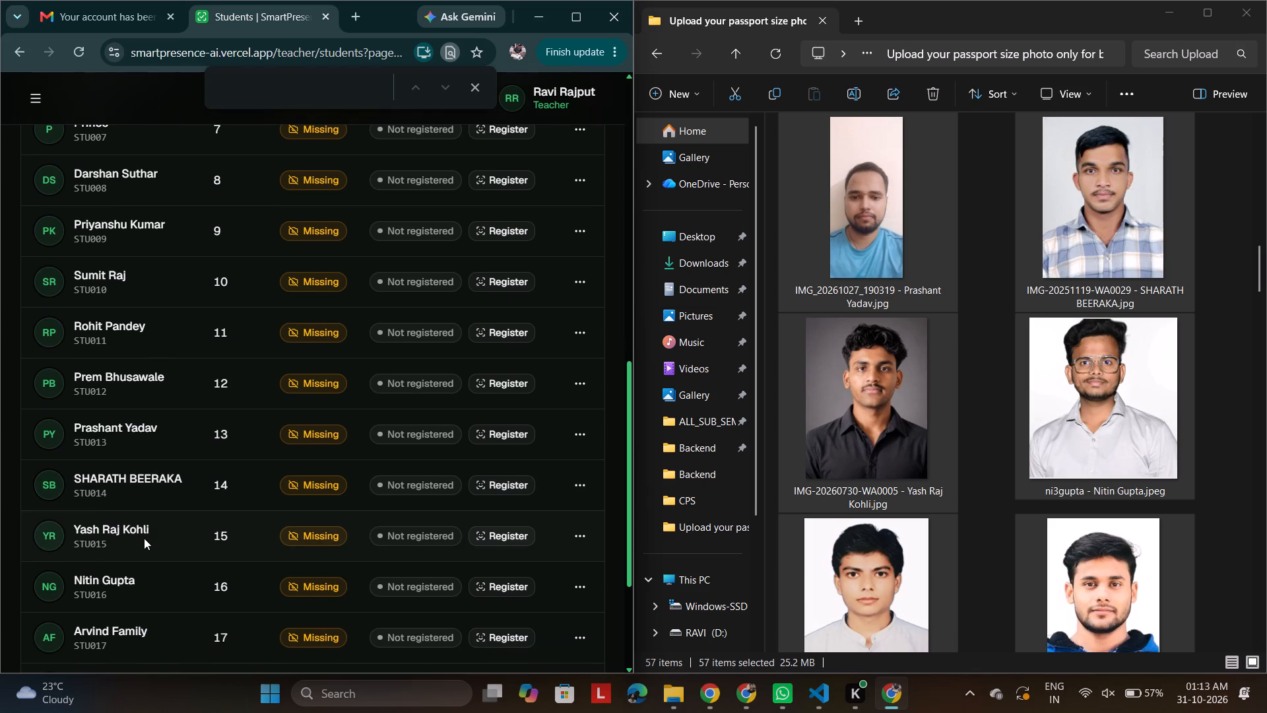
pyautogui.scroll(-1, 144, 538)
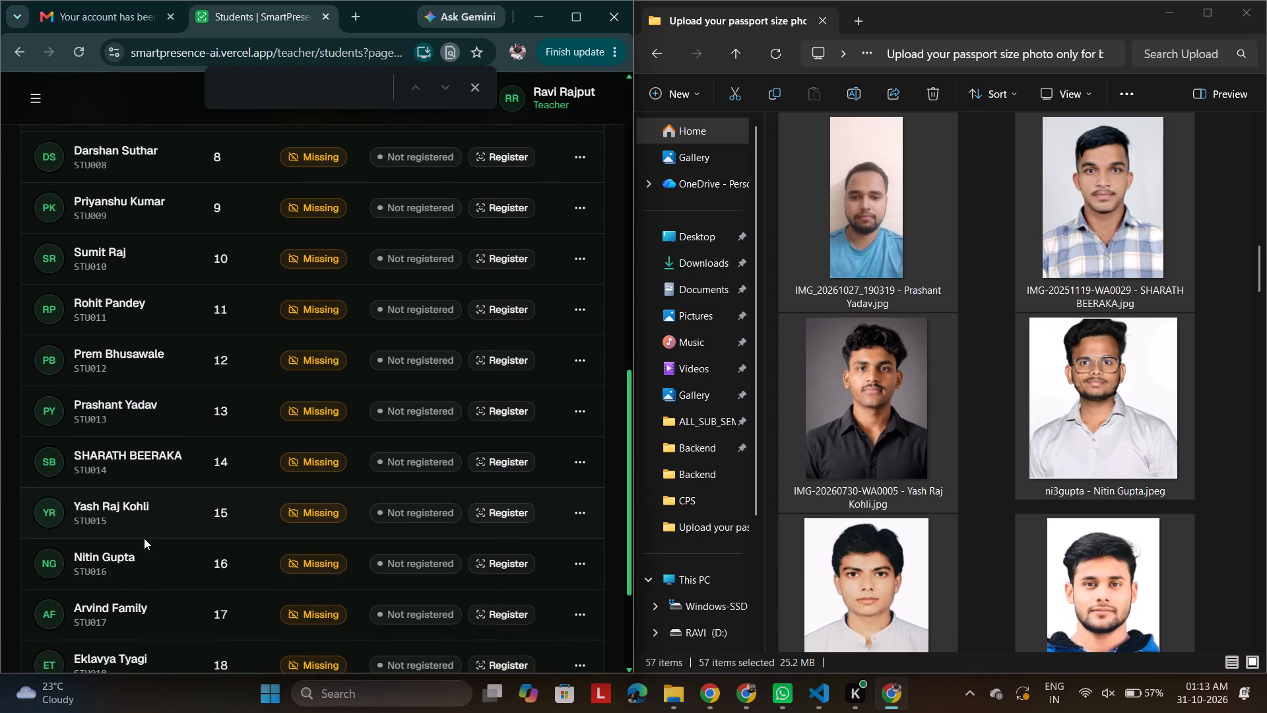
pyautogui.scroll(-1, 144, 538)
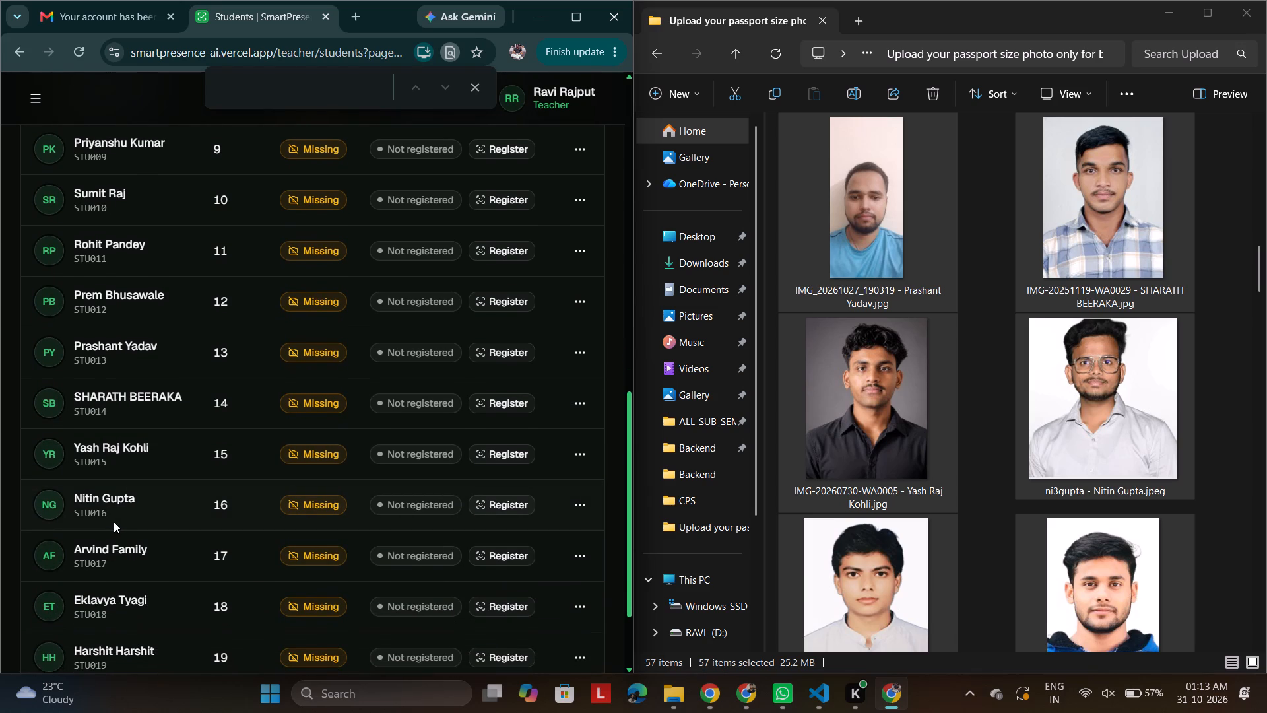
# Compare students STU017 to STU020 in the list with the corresponding photo file names in the folder.
pyautogui.scroll(-3, 828, 502)
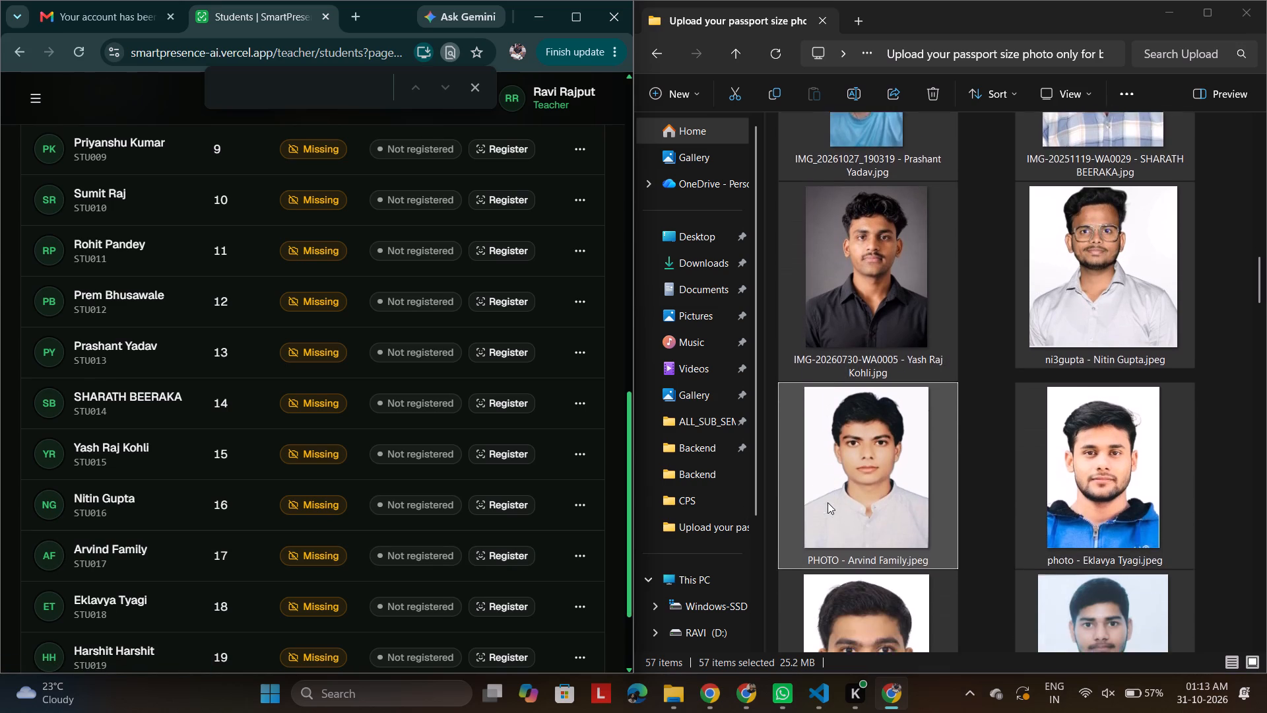
pyautogui.scroll(-2, 828, 502)
pyautogui.scroll(-1, 71, 557)
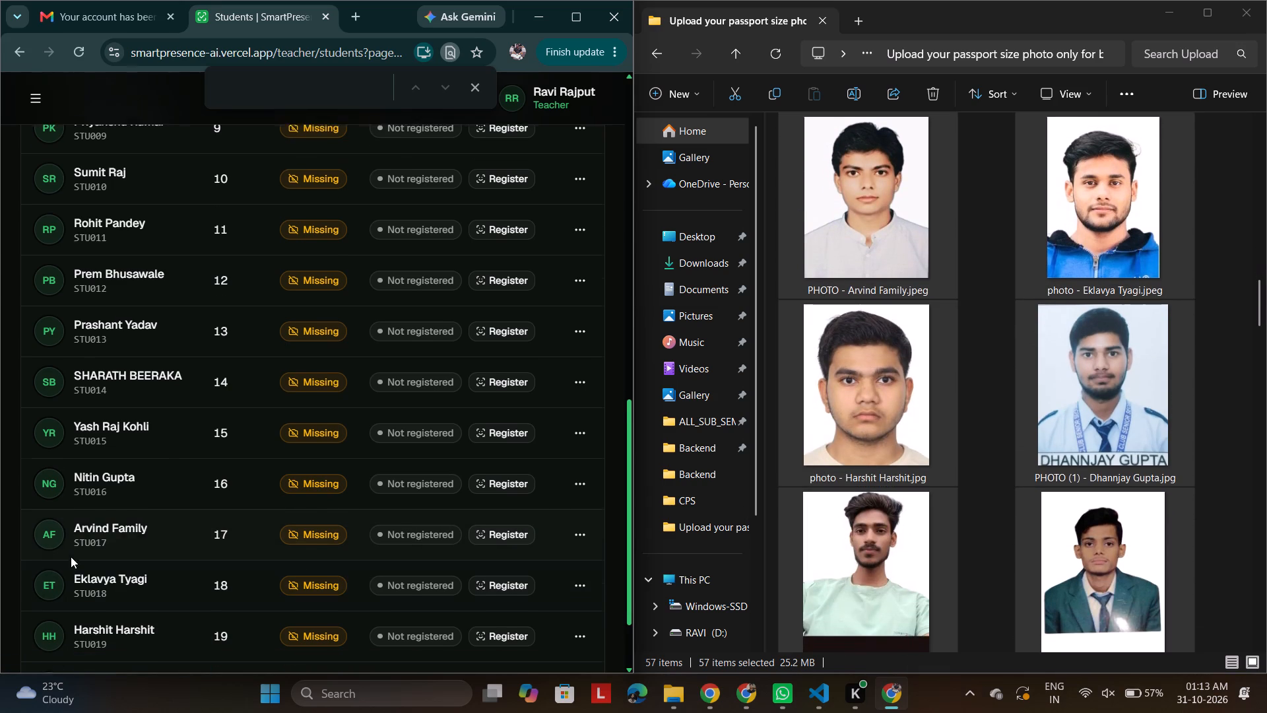
pyautogui.scroll(-1, 71, 557)
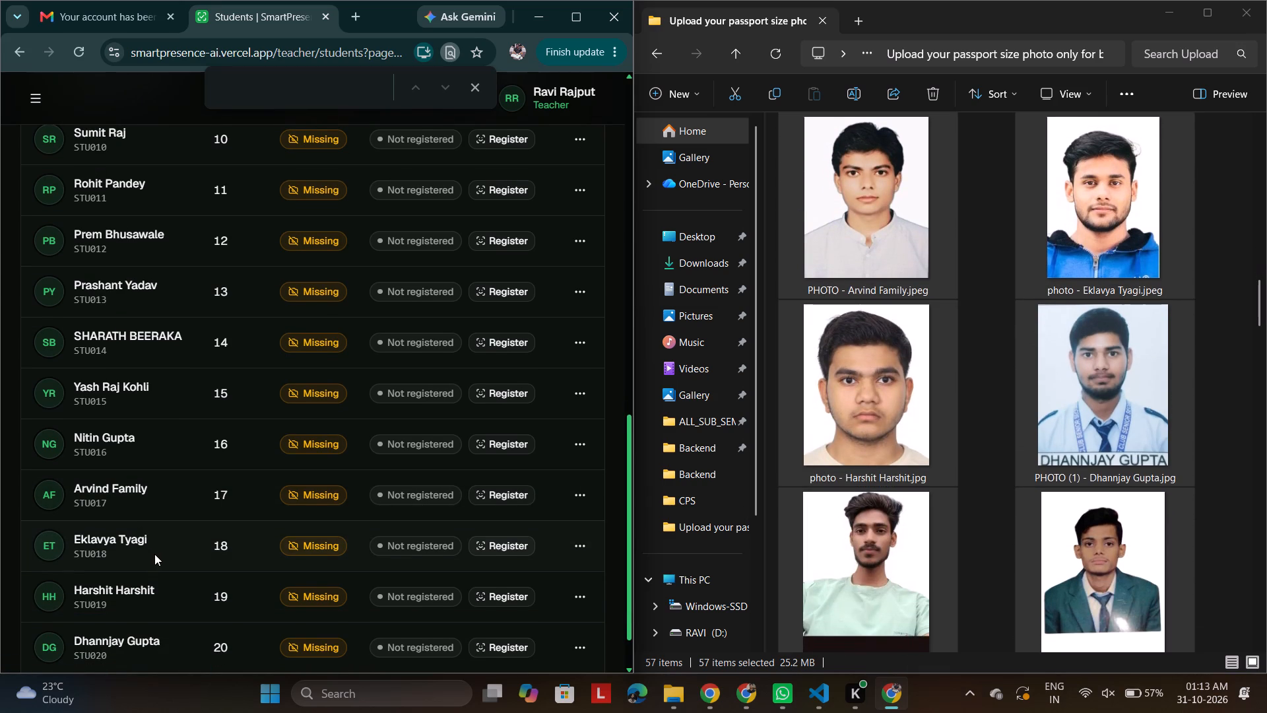
pyautogui.scroll(-1, 154, 554)
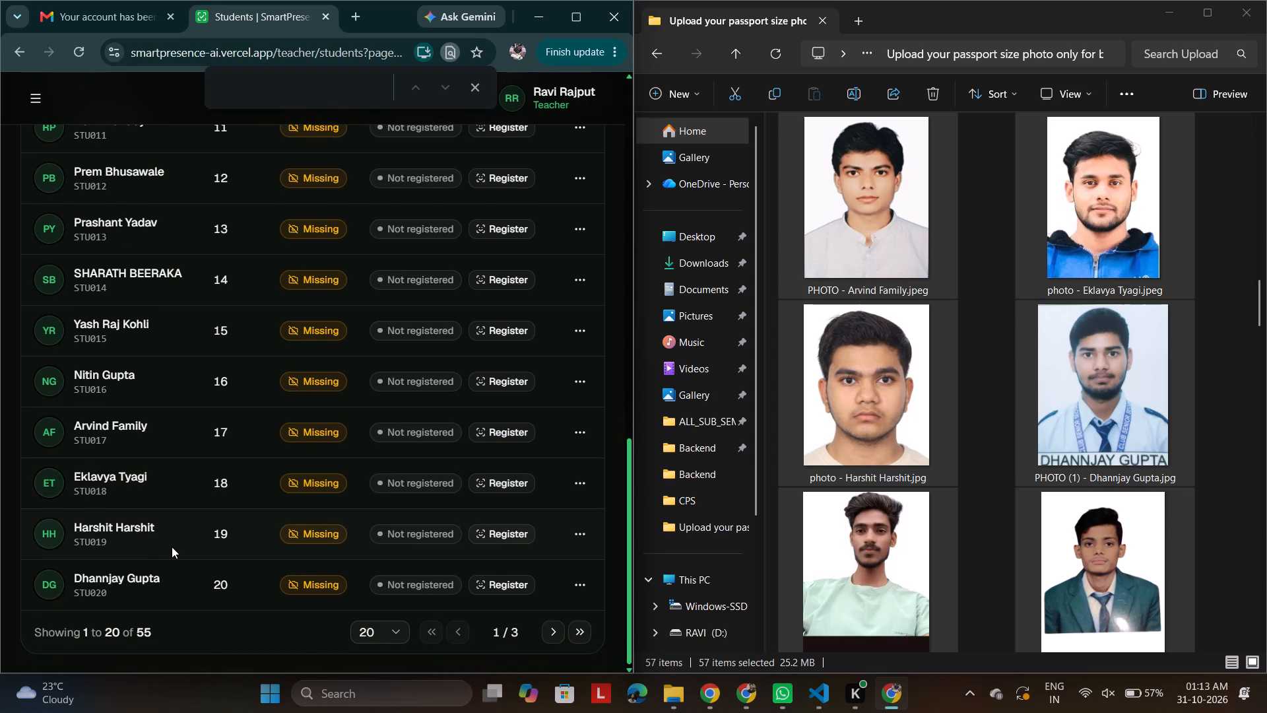
pyautogui.scroll(-1, 177, 585)
# Go to page 2 of the student list and compare students STU021 to STU024 with the matching photo file names.
pyautogui.click(542, 630)
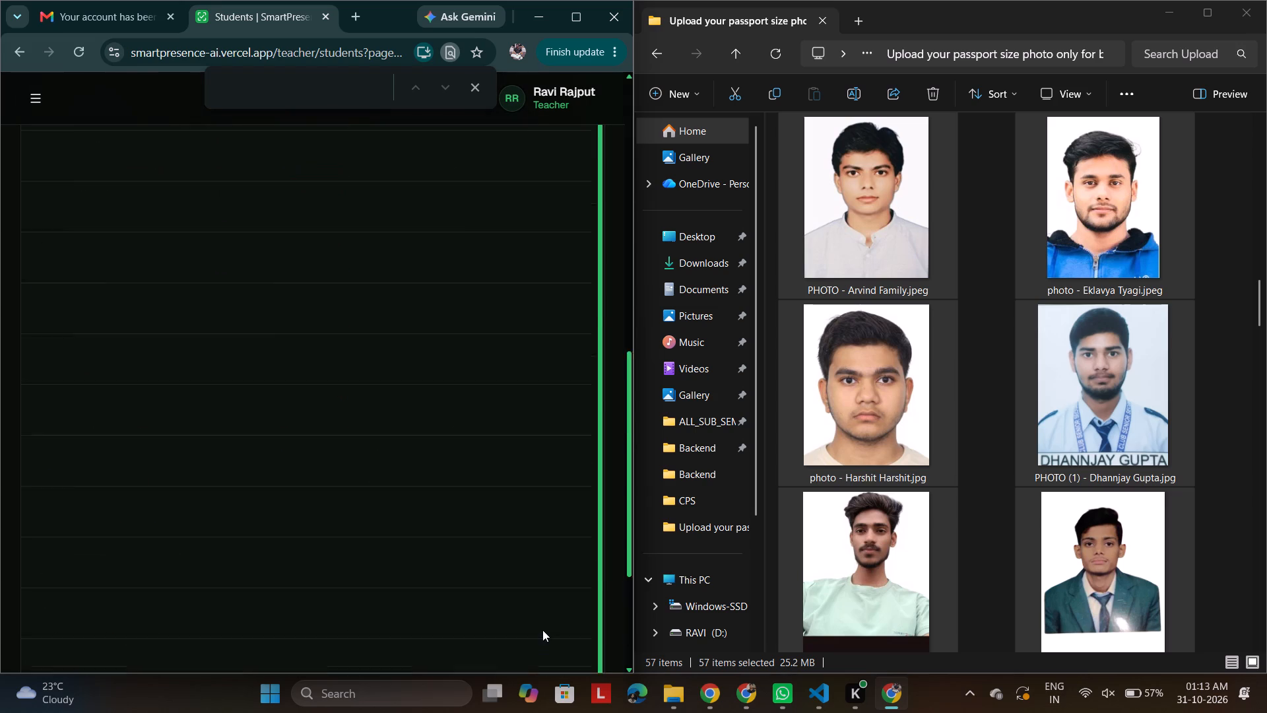
pyautogui.scroll(-5, 1071, 496)
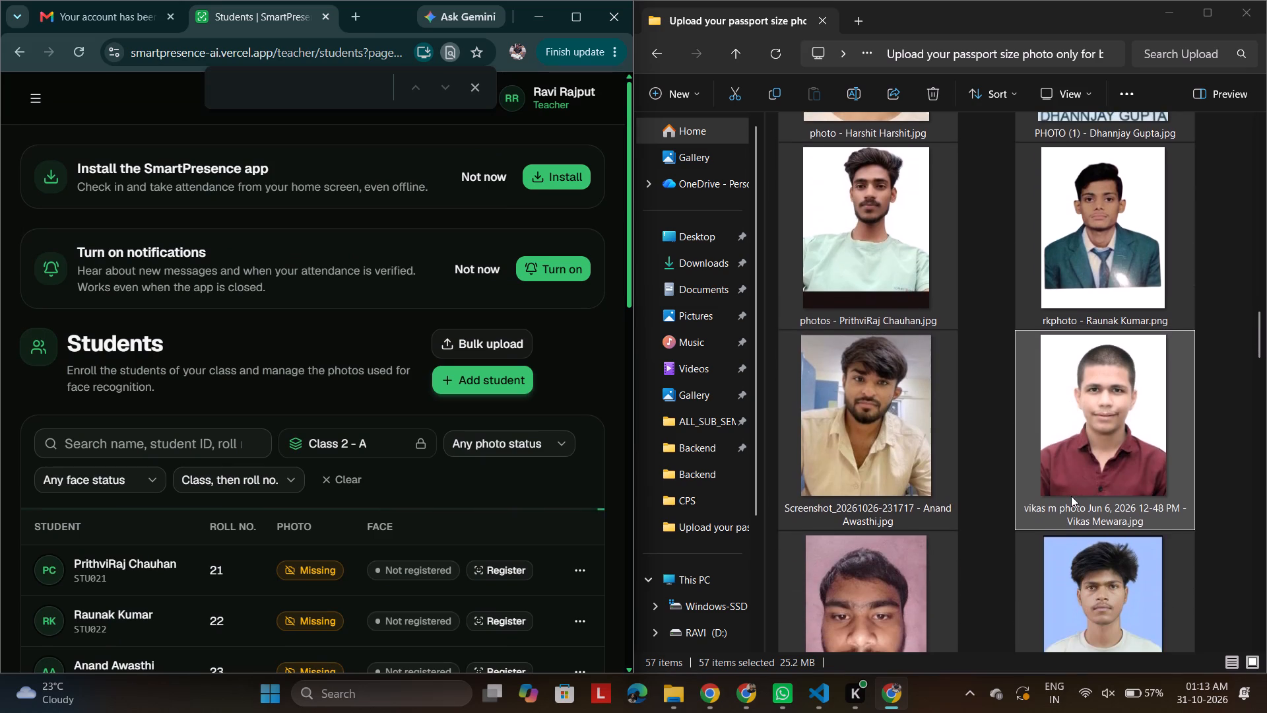
pyautogui.scroll(-1, 1071, 496)
pyautogui.scroll(-1, 480, 524)
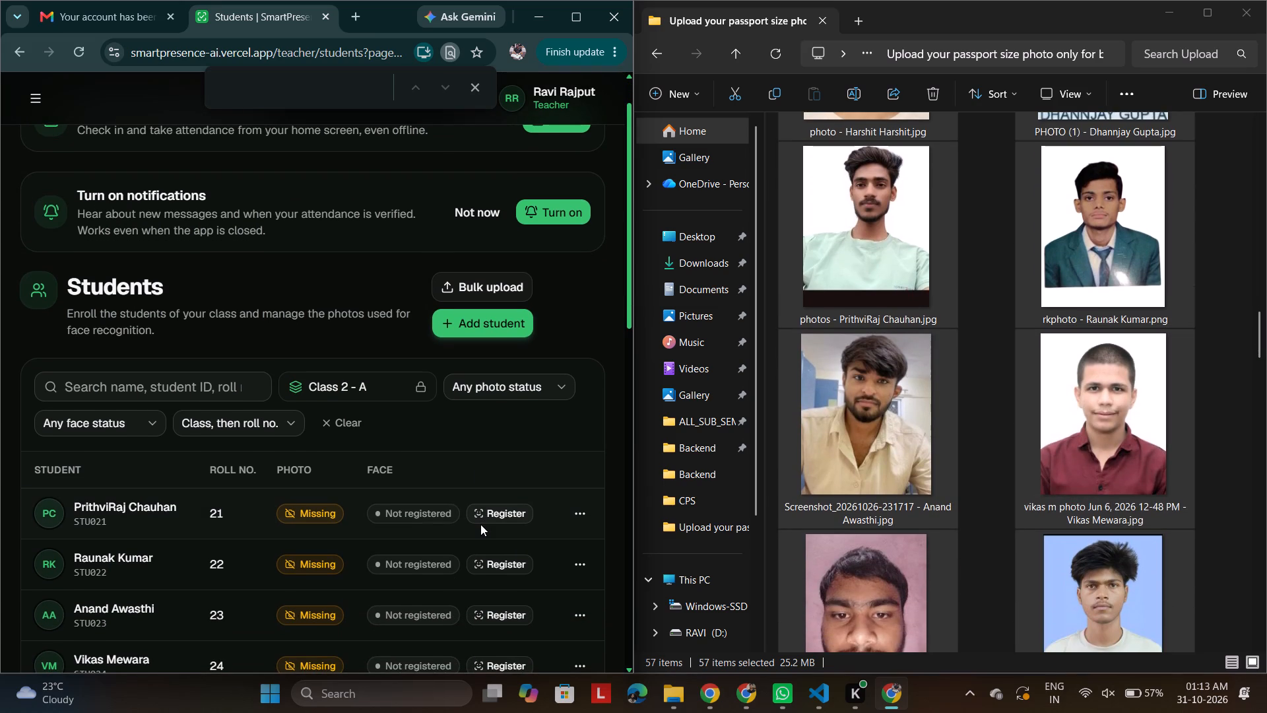
pyautogui.scroll(-1, 480, 524)
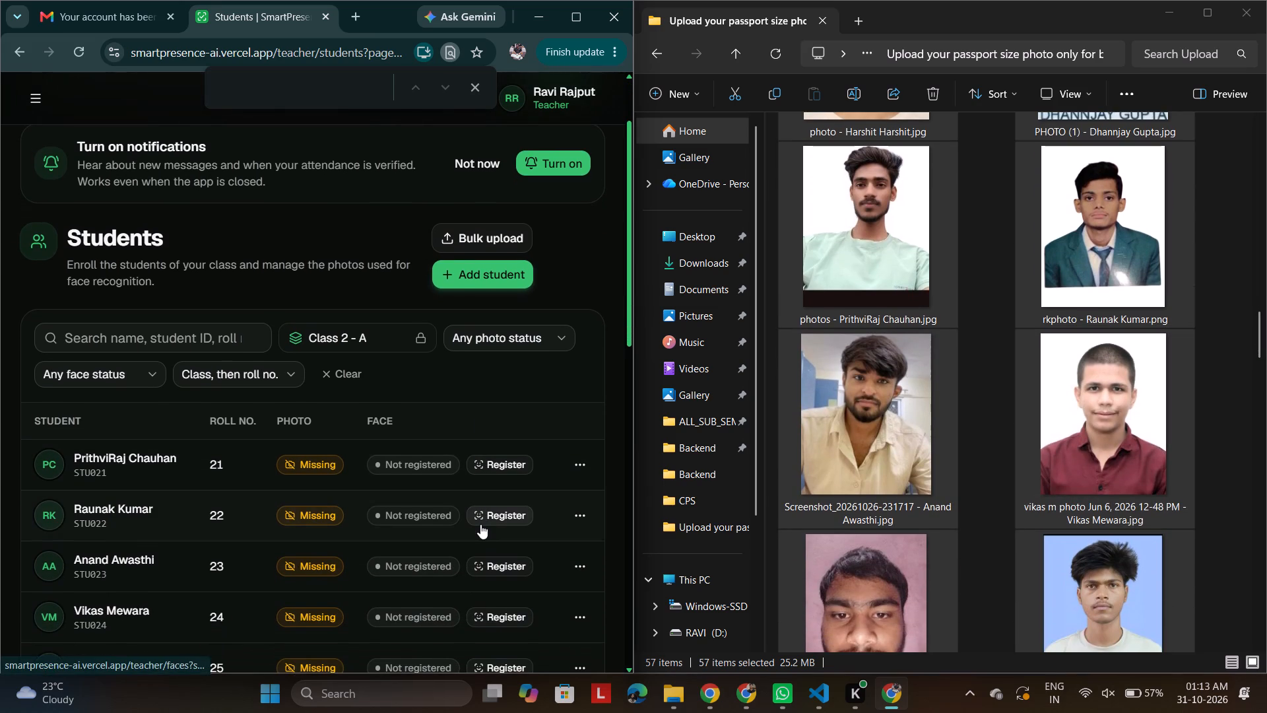
pyautogui.scroll(-2, 480, 524)
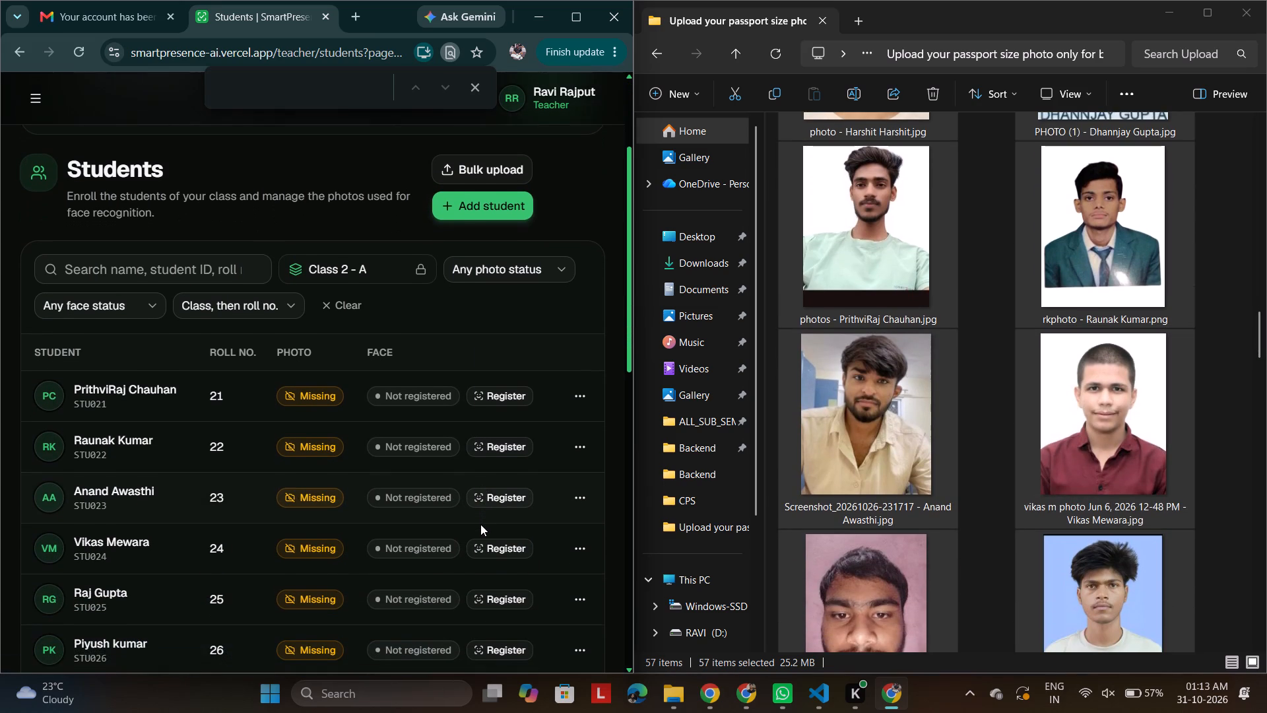
pyautogui.scroll(-1, 480, 524)
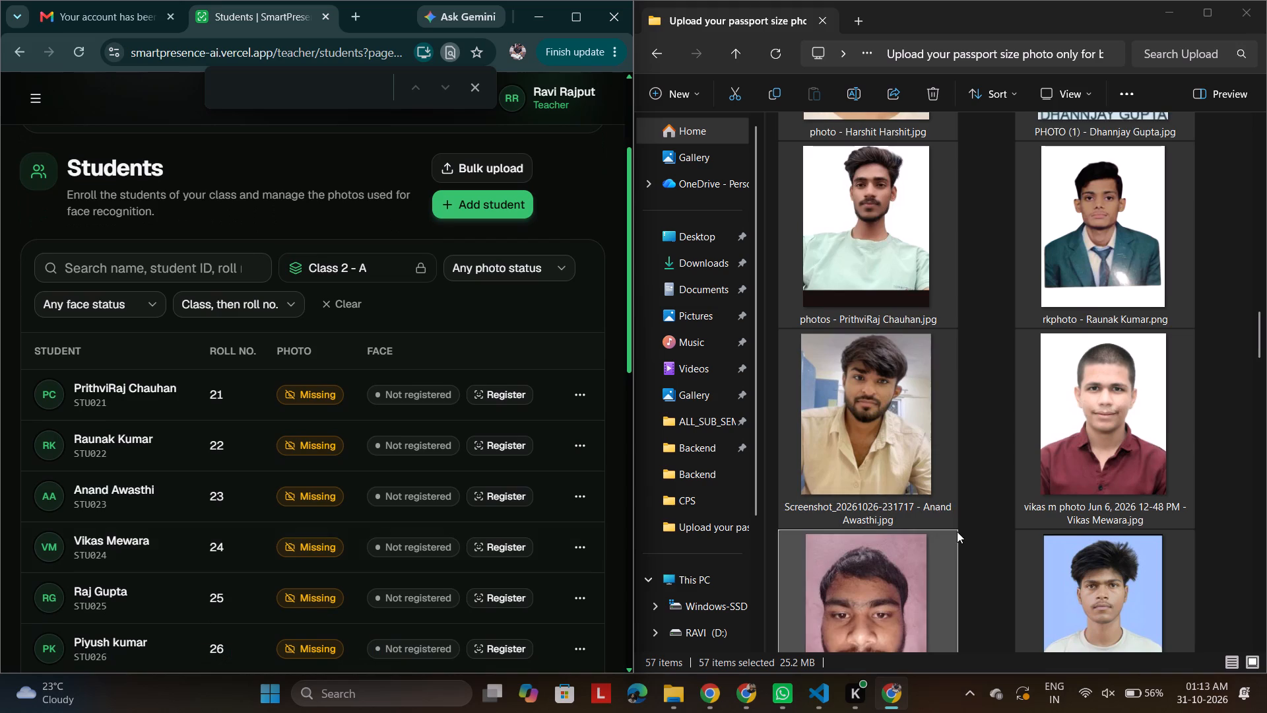
# Compare students STU025 to STU028 in the list with the corresponding photo file names in the folder.
pyautogui.scroll(-6, 957, 531)
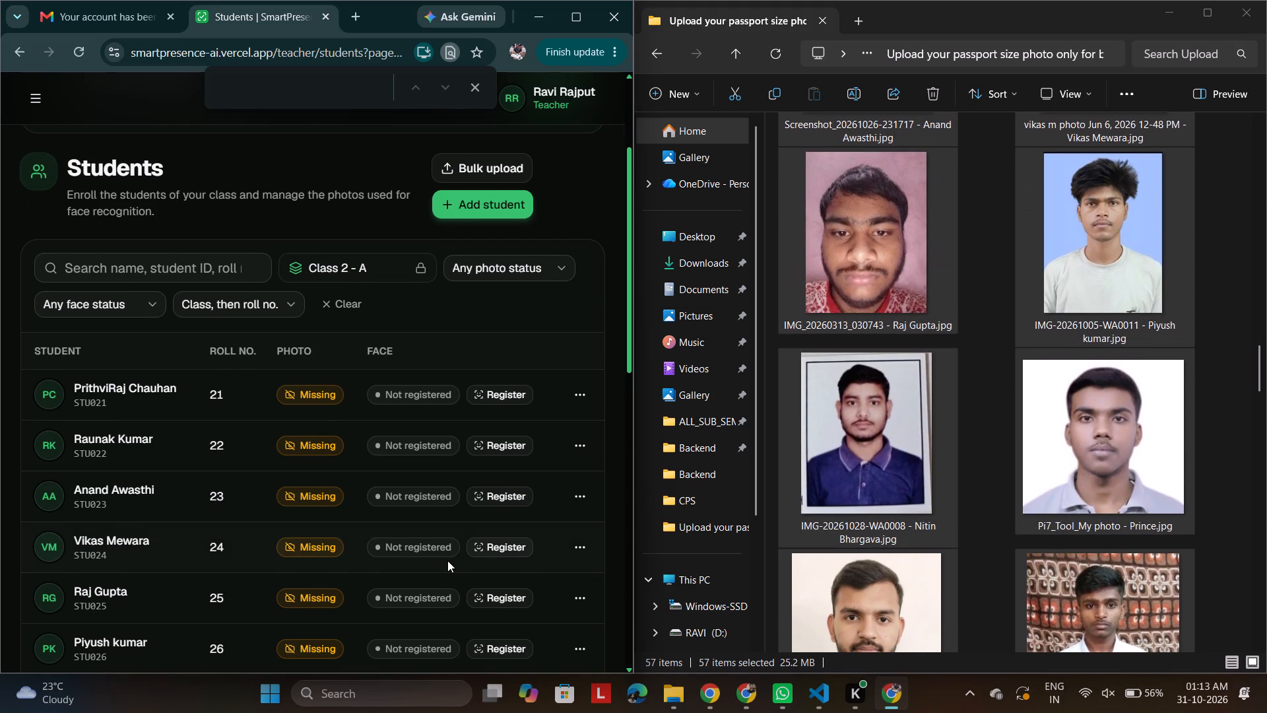
pyautogui.scroll(-2, 447, 560)
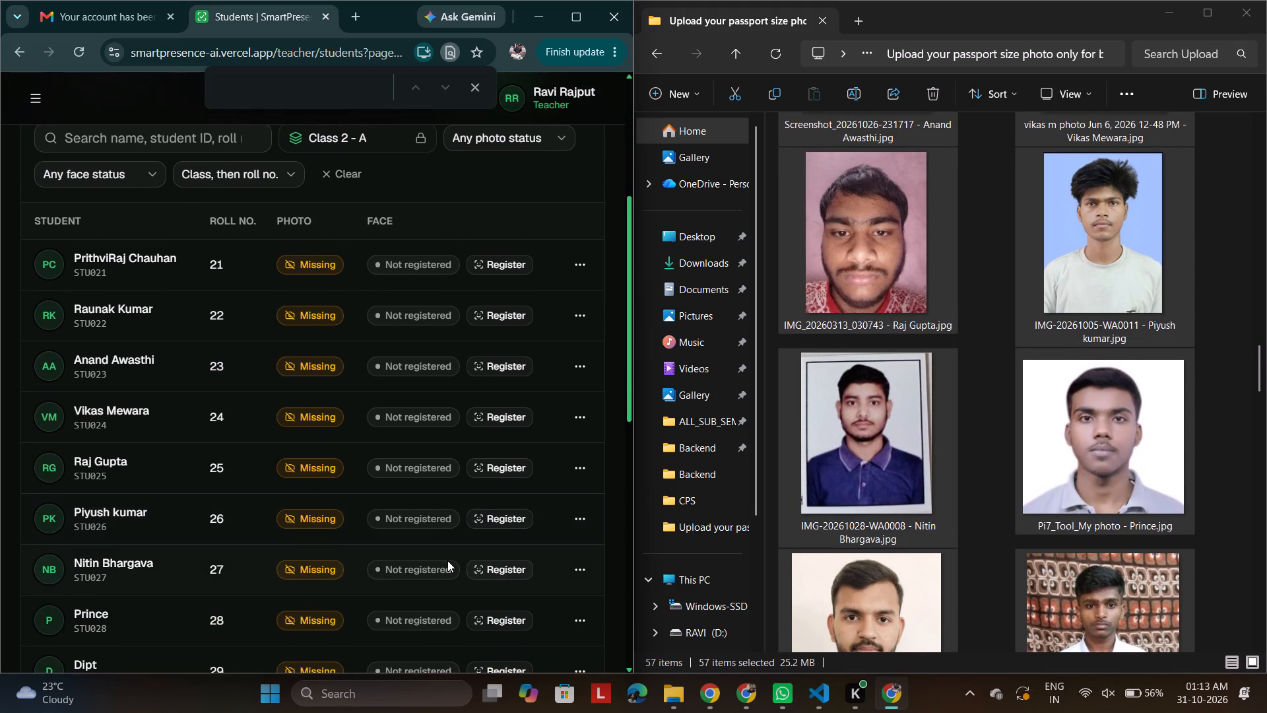
pyautogui.scroll(-1, 447, 560)
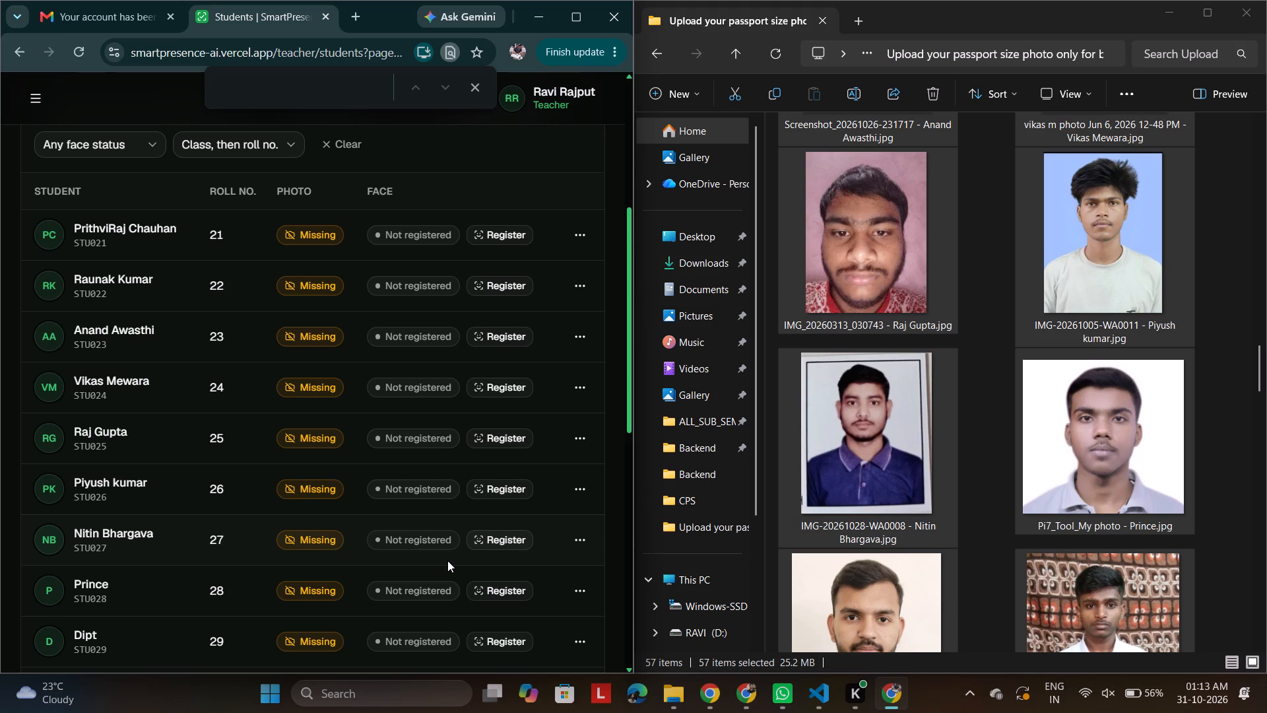
# Compare students STU029 to STU036 in the list with the corresponding photo file names in the folder.
pyautogui.scroll(-4, 447, 560)
pyautogui.scroll(-2, 958, 487)
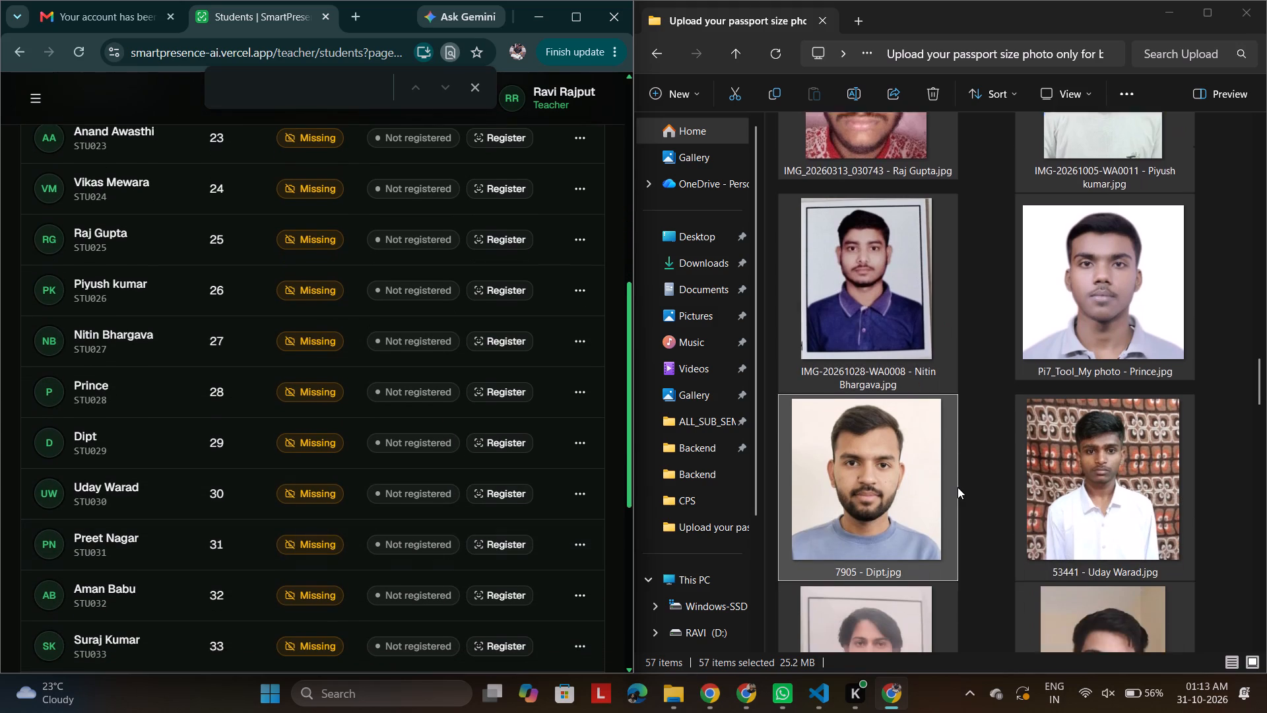
pyautogui.scroll(-3, 958, 487)
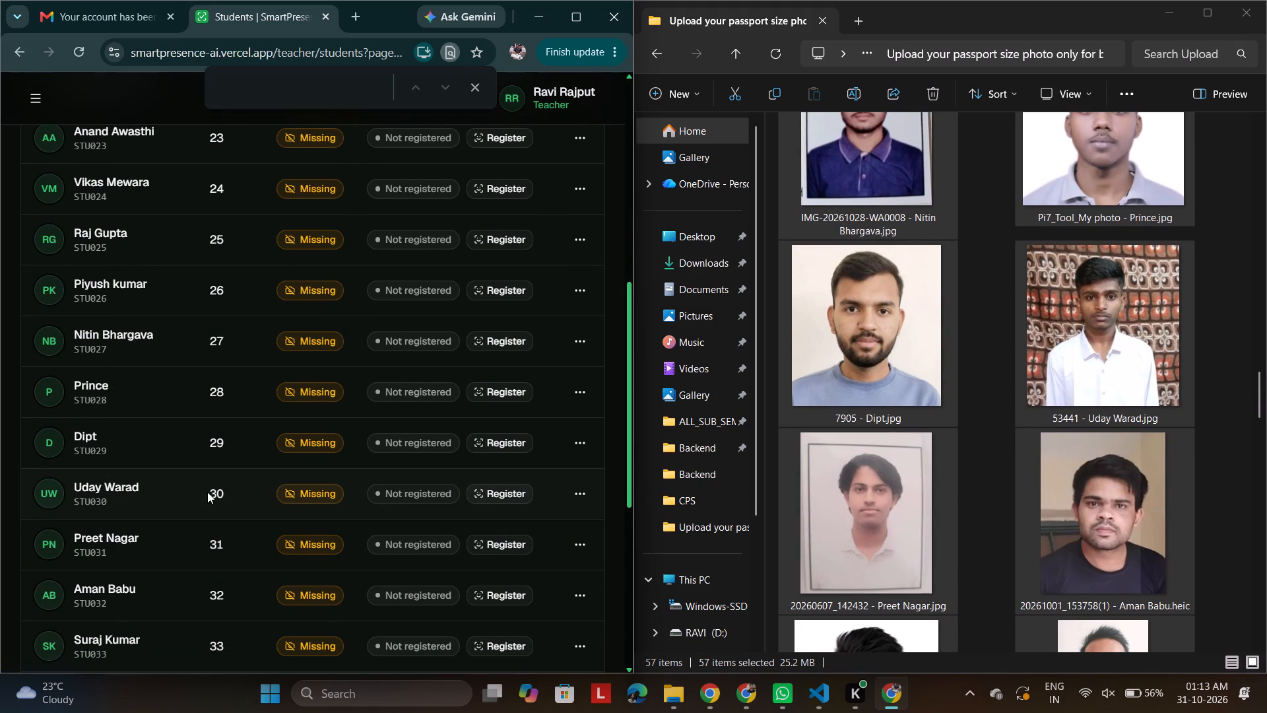
pyautogui.scroll(-1, 207, 492)
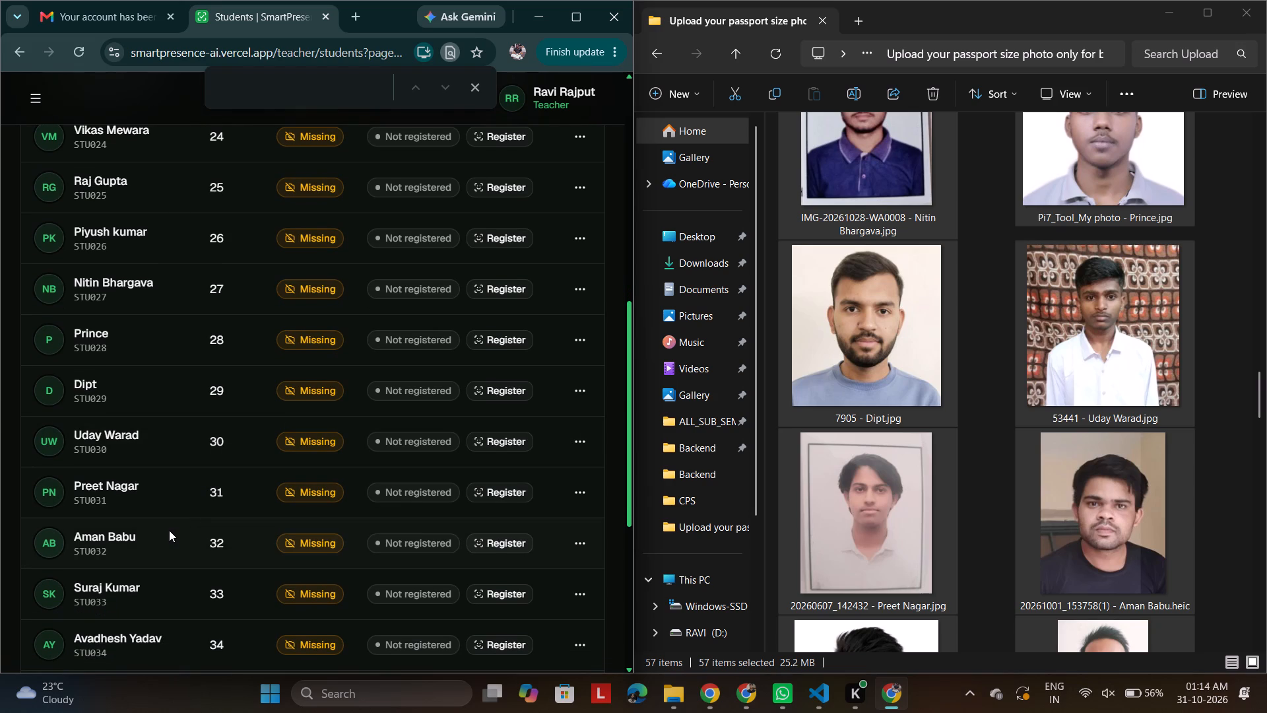
pyautogui.scroll(-1, 169, 530)
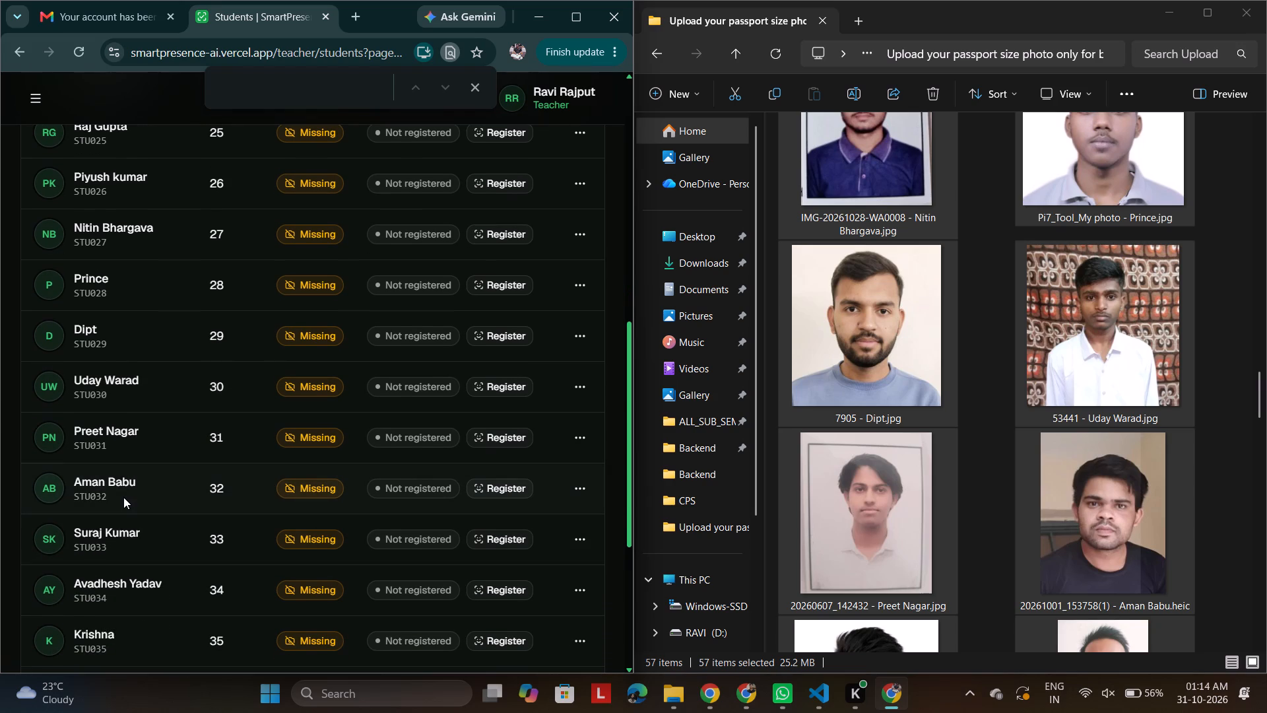
pyautogui.scroll(-1, 123, 497)
pyautogui.scroll(-6, 897, 486)
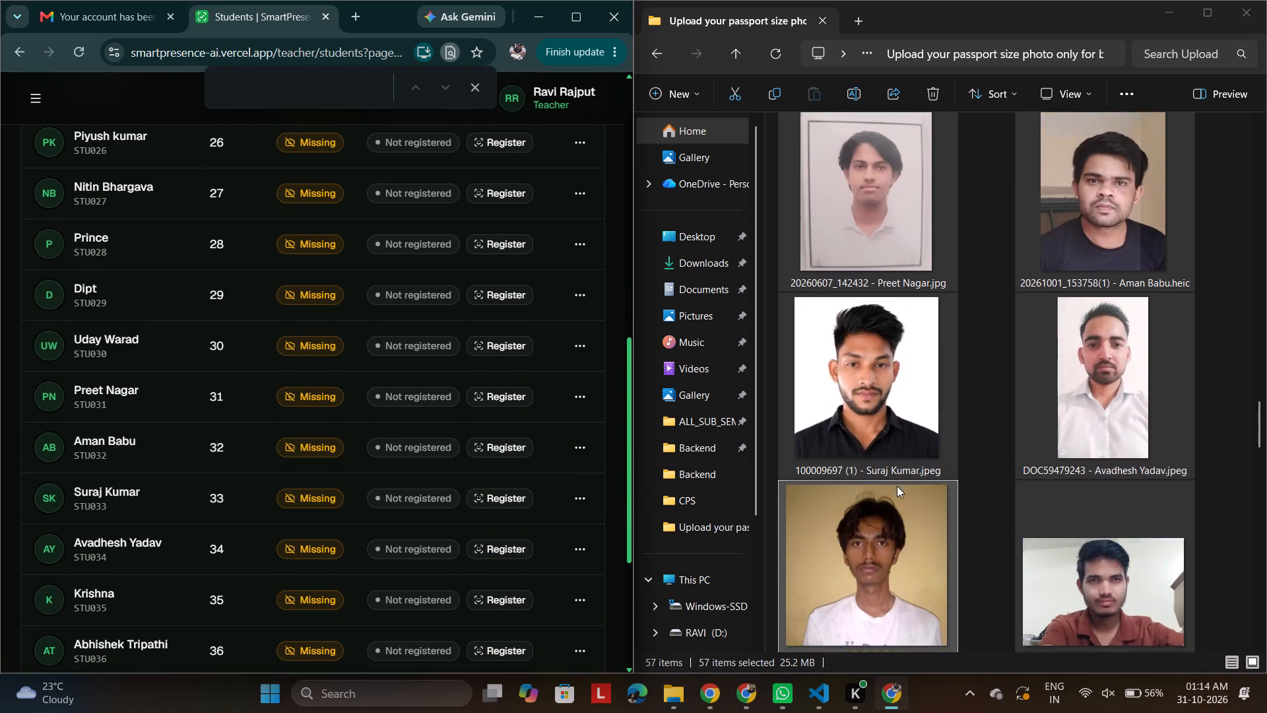
pyautogui.scroll(-1, 897, 486)
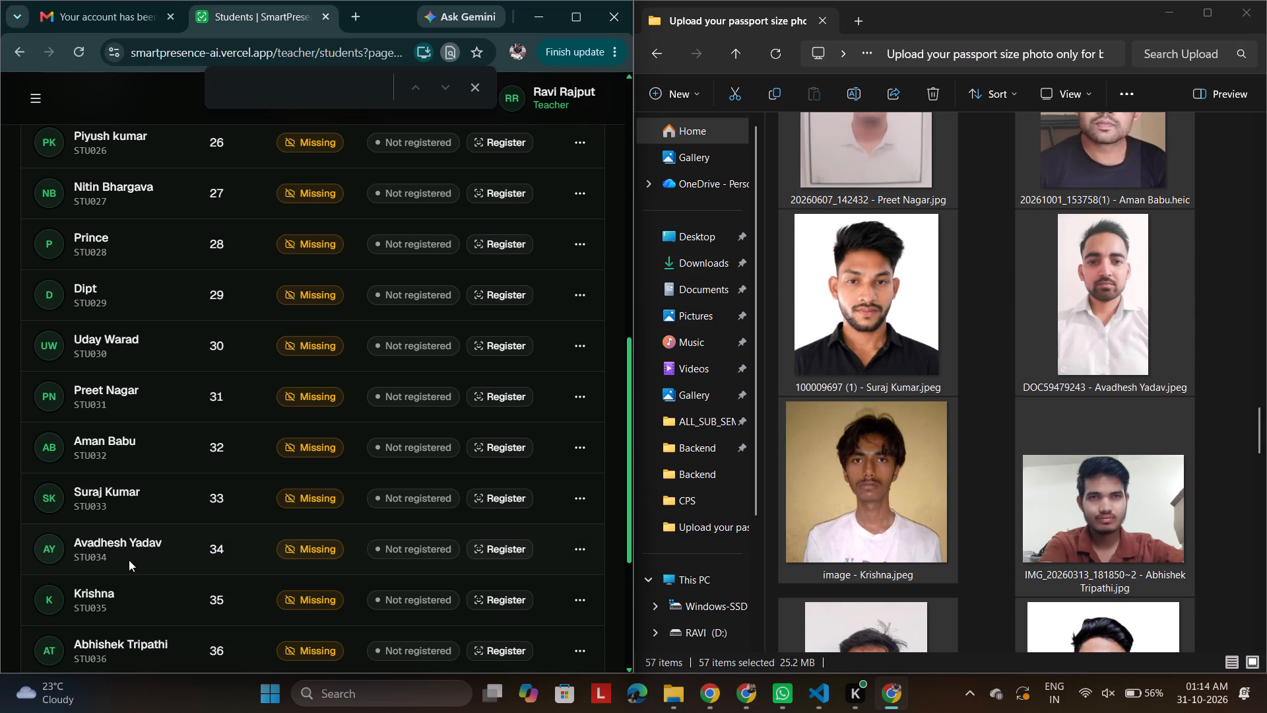
pyautogui.scroll(-2, 129, 560)
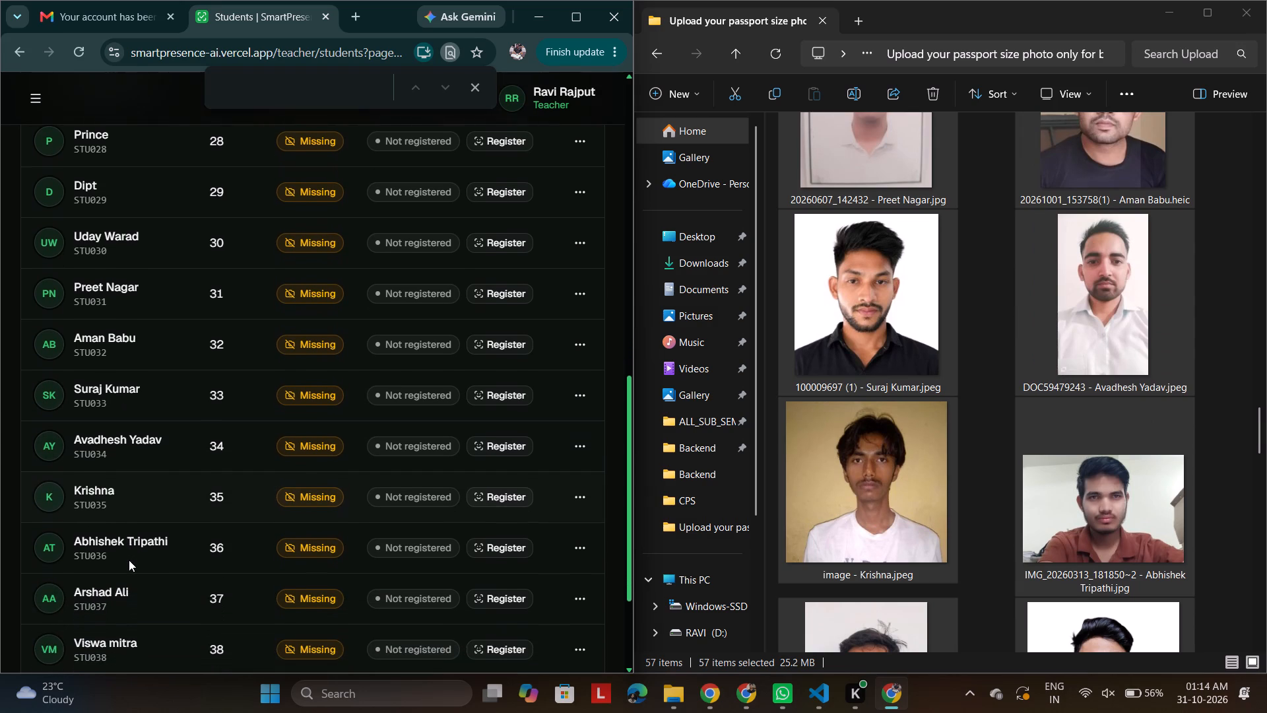
pyautogui.scroll(-1, 129, 560)
pyautogui.scroll(-4, 980, 422)
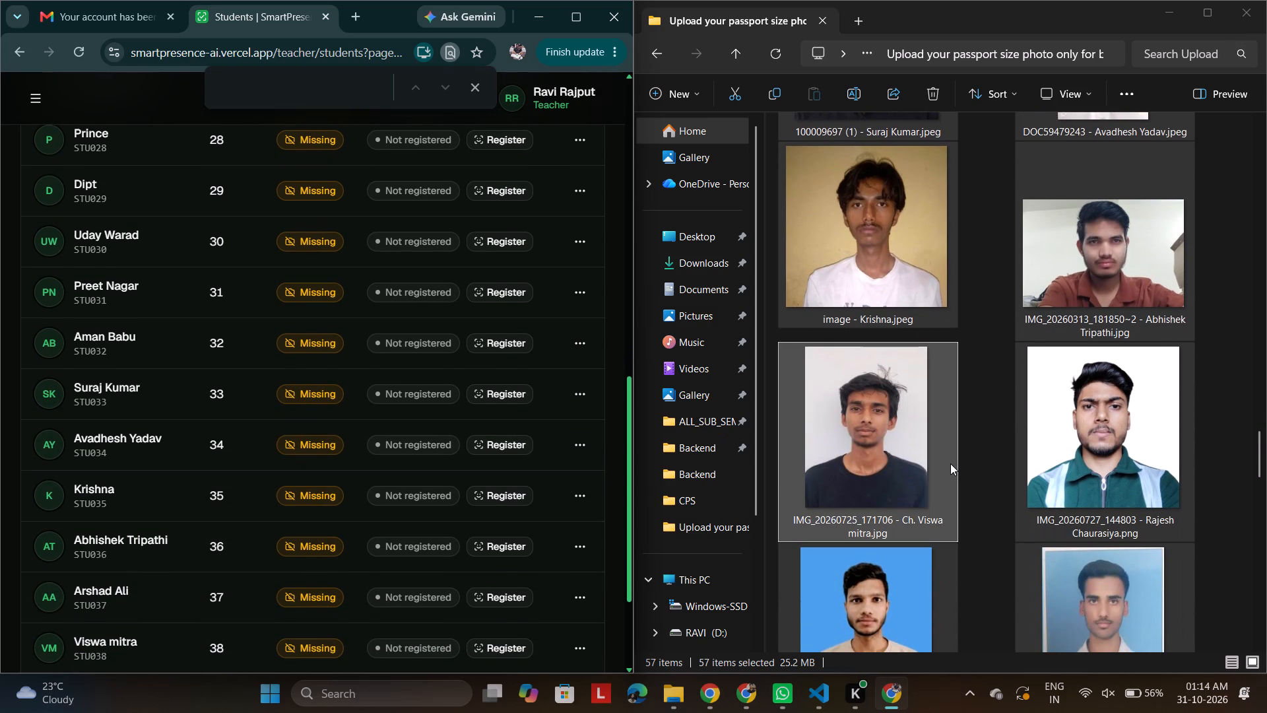
pyautogui.scroll(-1, 191, 597)
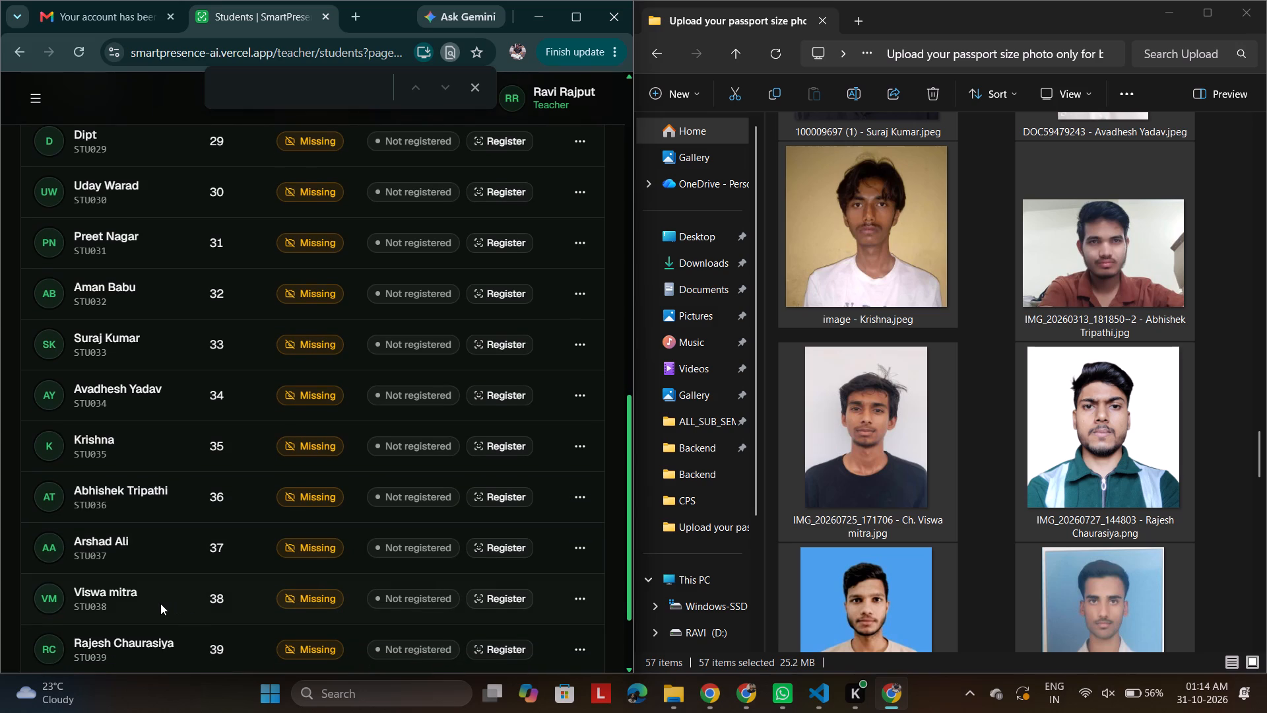
pyautogui.scroll(-1, 160, 603)
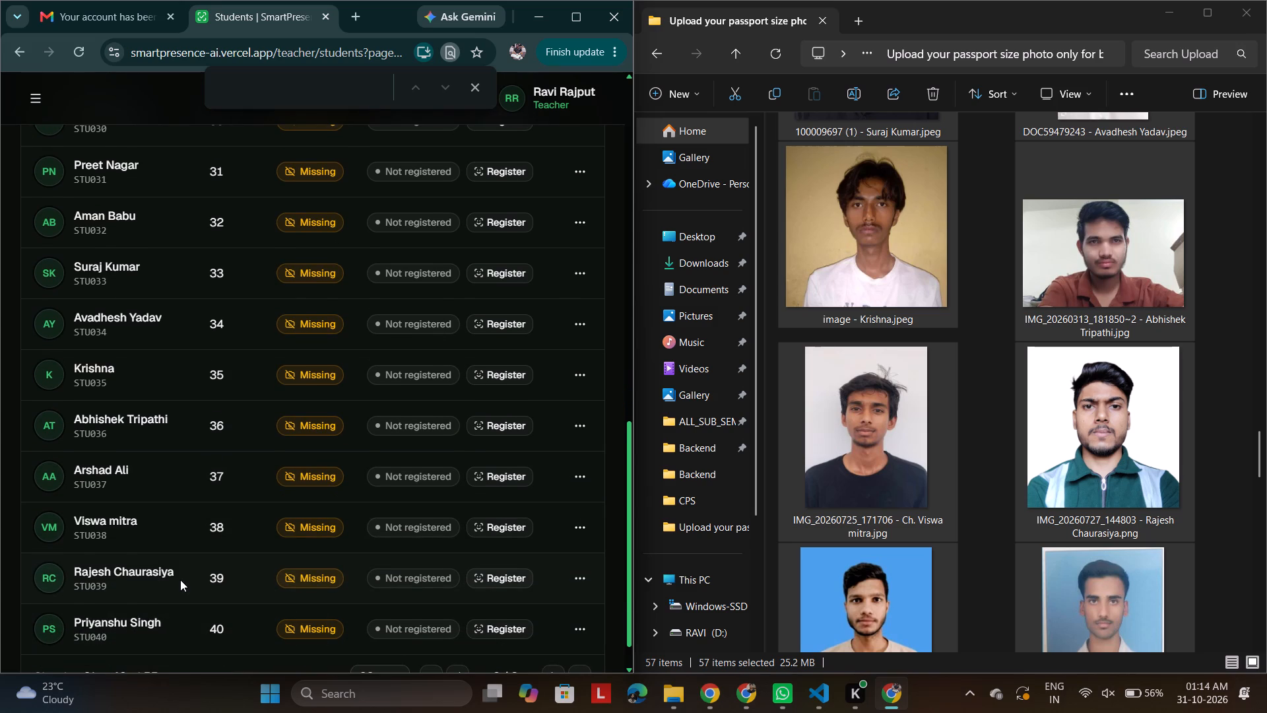
pyautogui.scroll(-1, 180, 580)
pyautogui.scroll(-1, 845, 545)
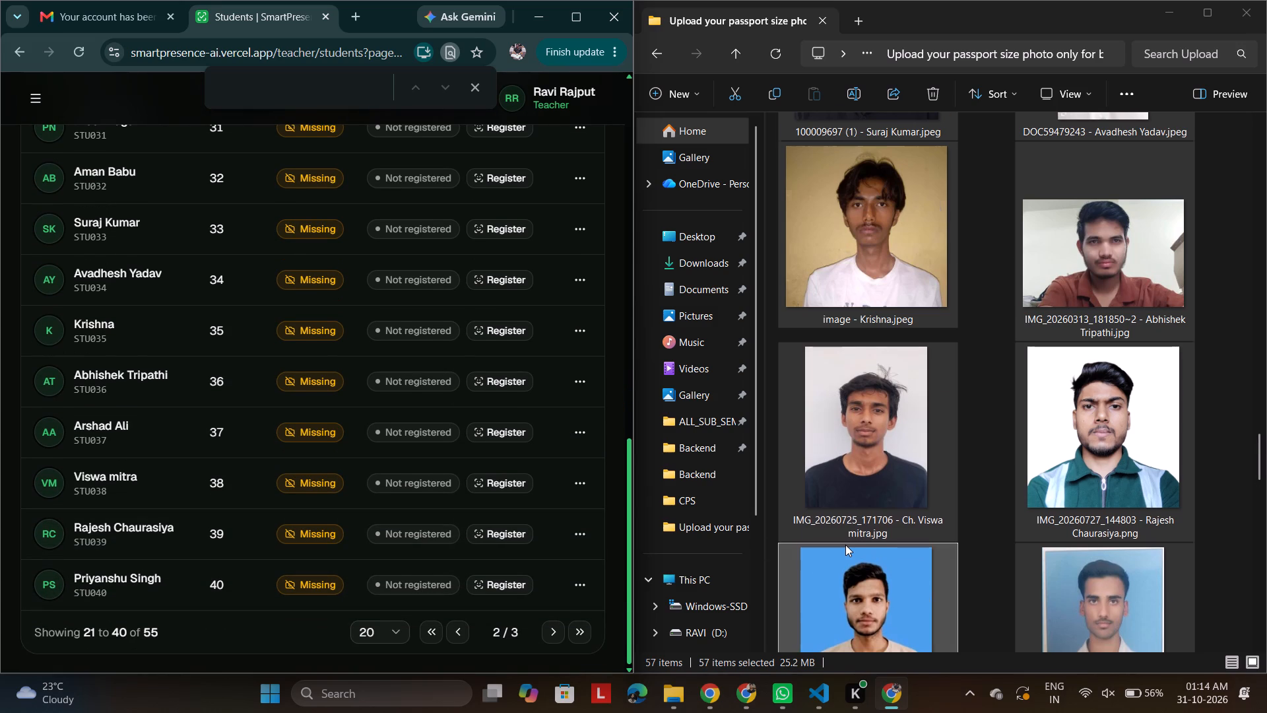
pyautogui.scroll(-1, 845, 545)
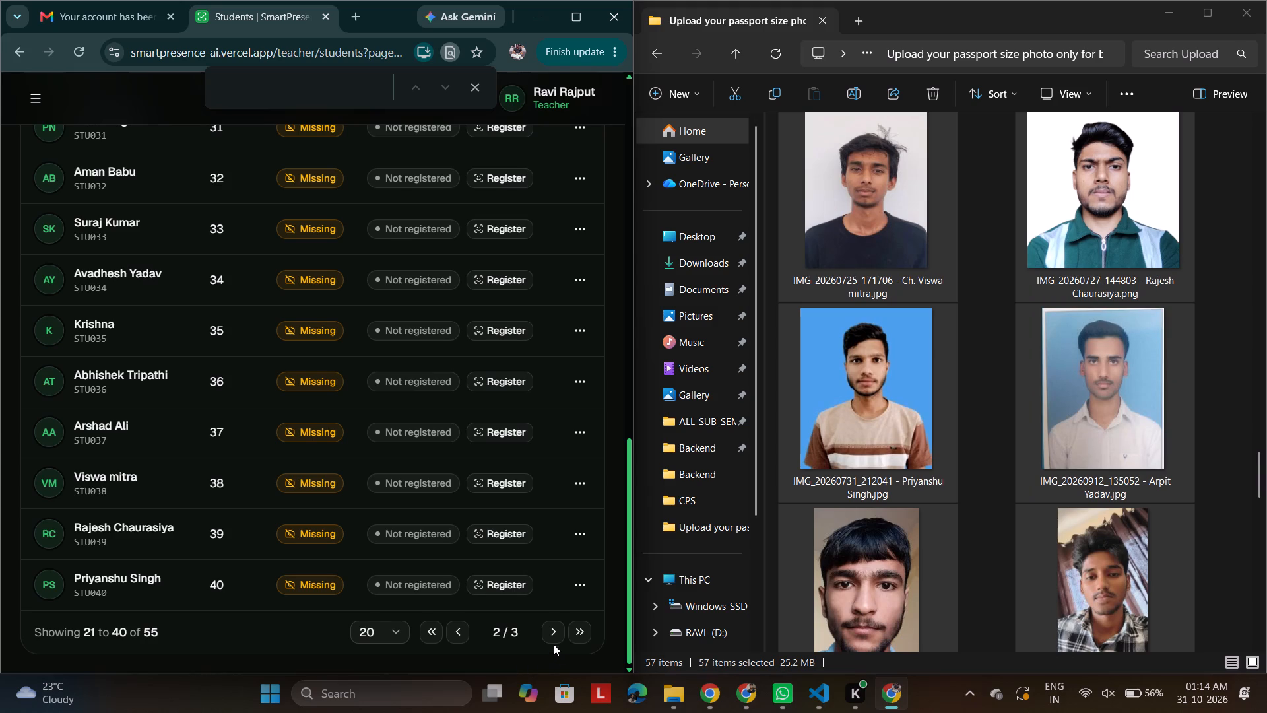
# Go to page 3 of the student list and compare students STU041 to STU045 with the matching photo file names.
pyautogui.click(552, 641)
pyautogui.scroll(-3, 222, 529)
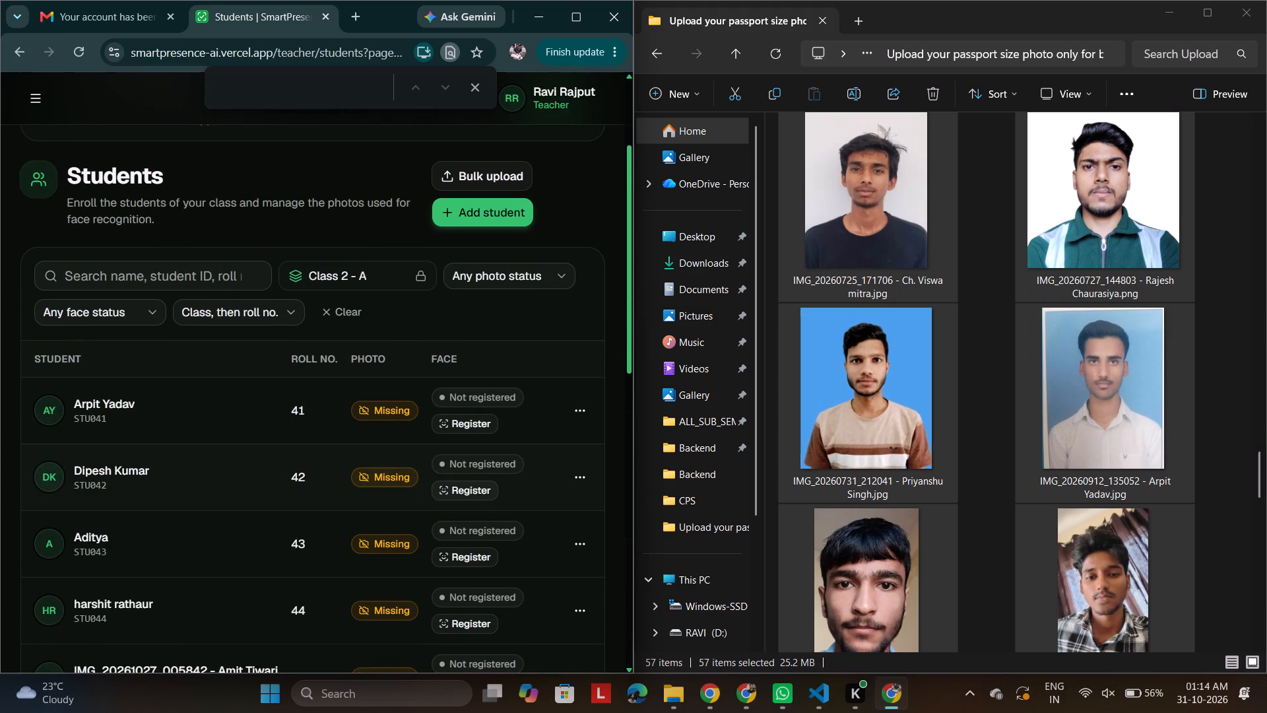
pyautogui.scroll(-4, 997, 475)
pyautogui.scroll(2, 997, 475)
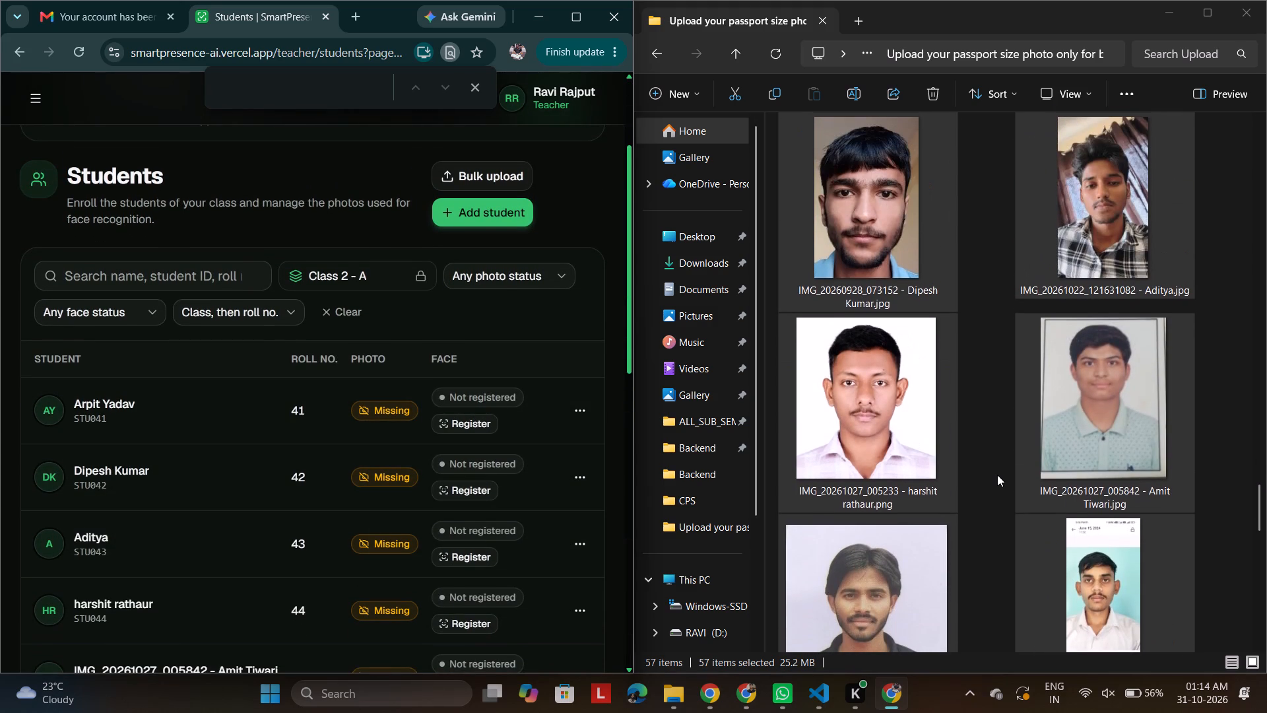
pyautogui.scroll(-1, 197, 506)
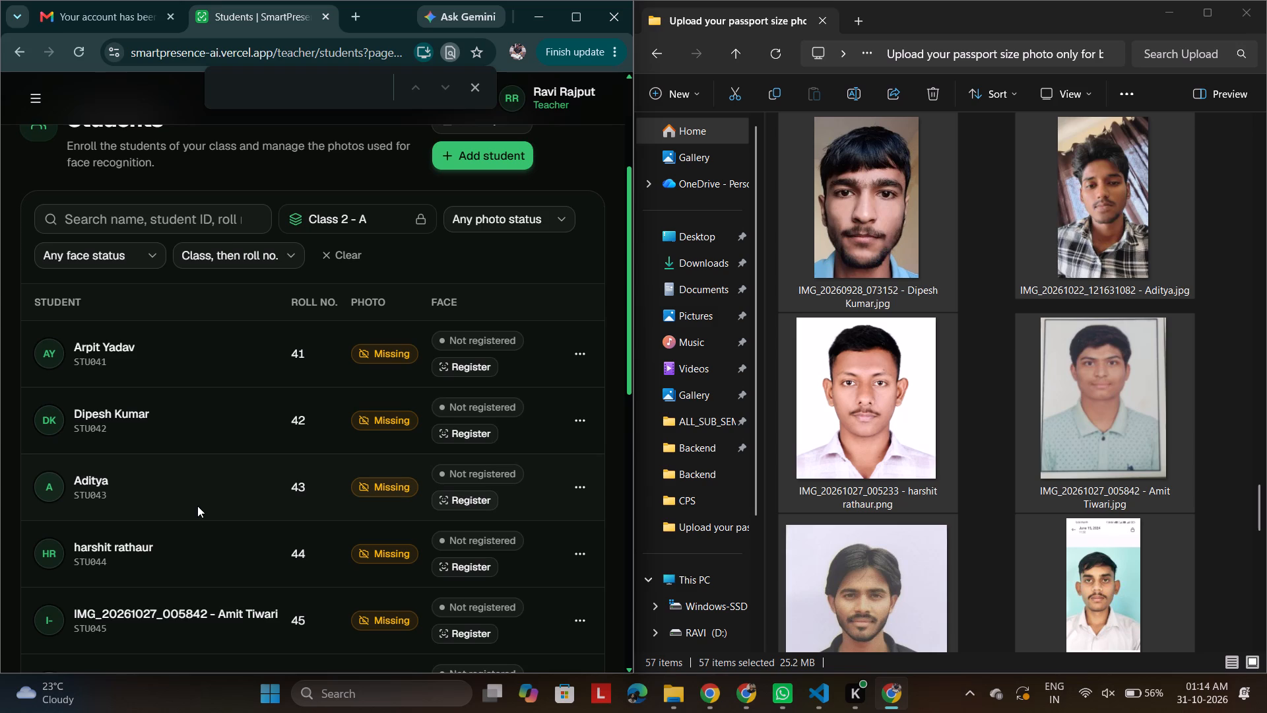
pyautogui.scroll(-2, 150, 575)
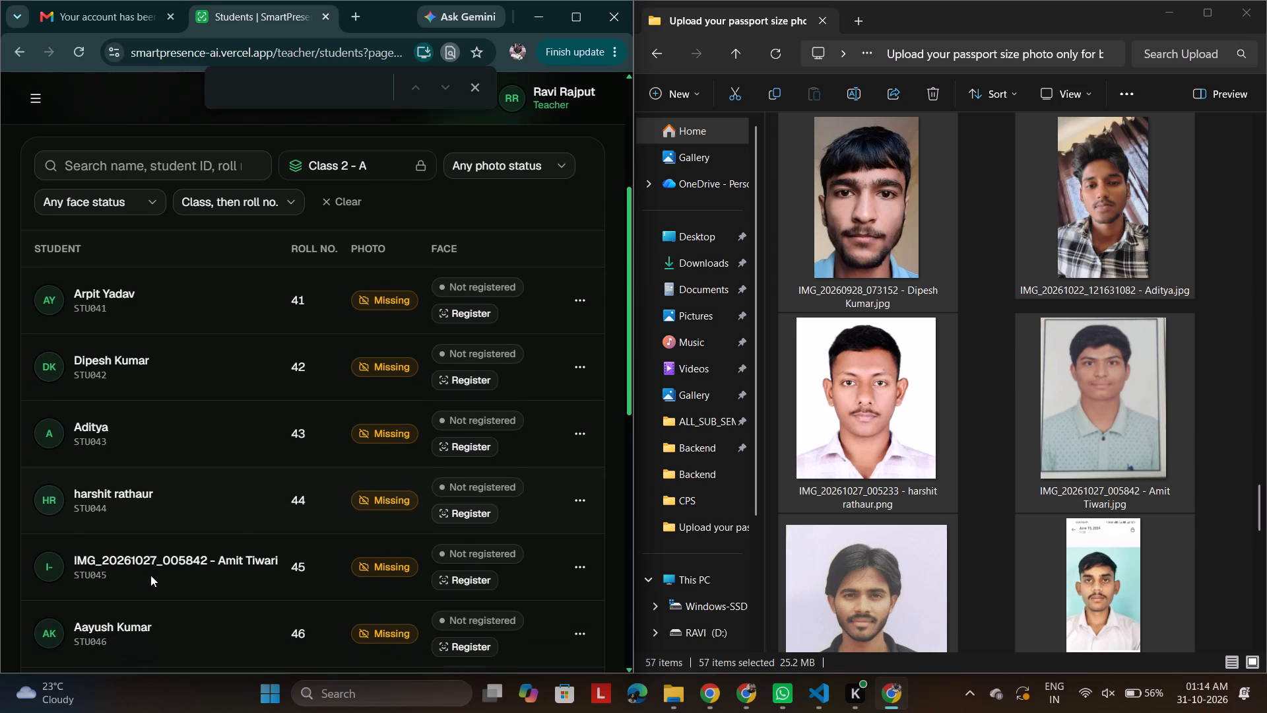
pyautogui.scroll(-1, 150, 575)
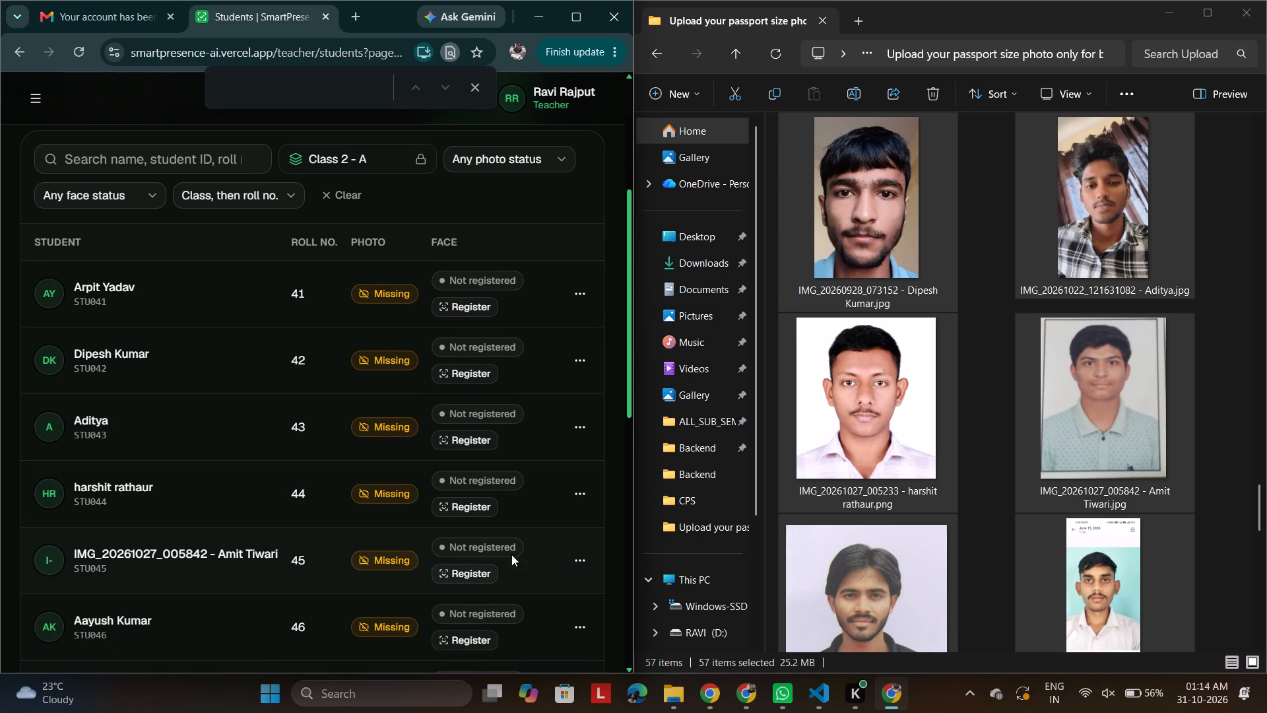
# Edit student STU045, remove the prefix "IMG_20261027_005842 - " from the full name, and save the changes.
pyautogui.click(567, 555)
pyautogui.click(587, 562)
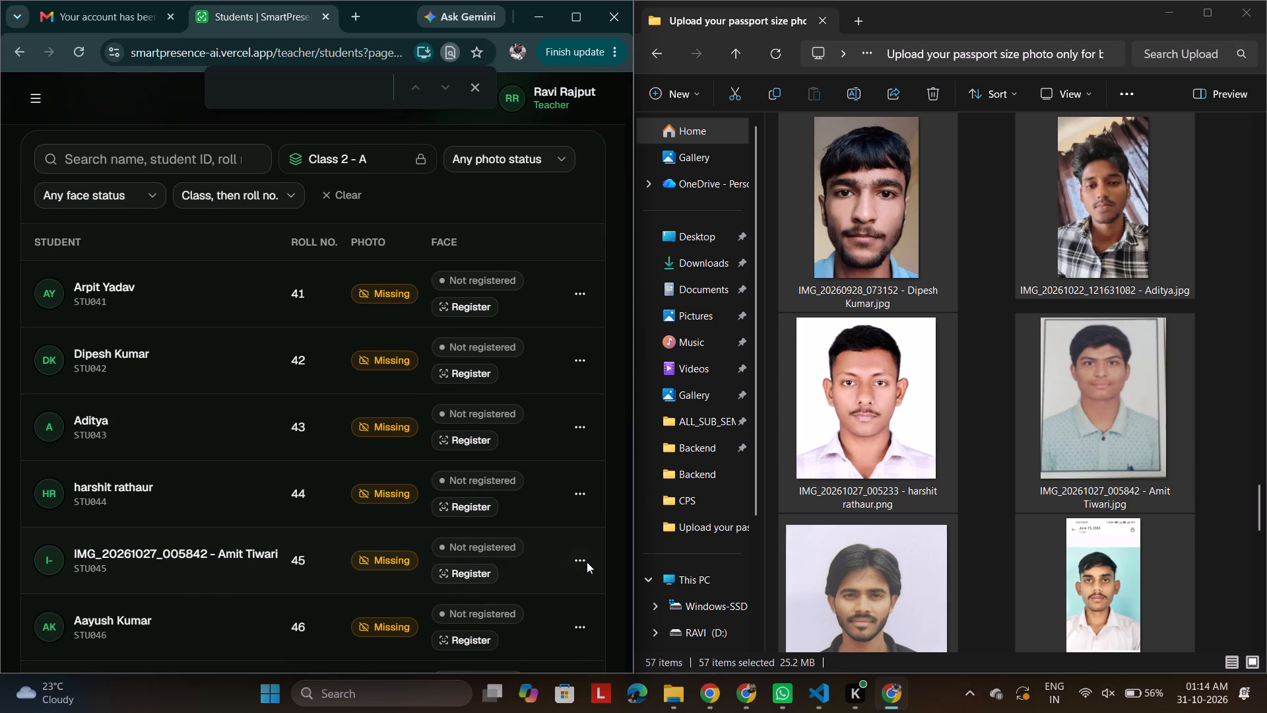
pyautogui.click(517, 590)
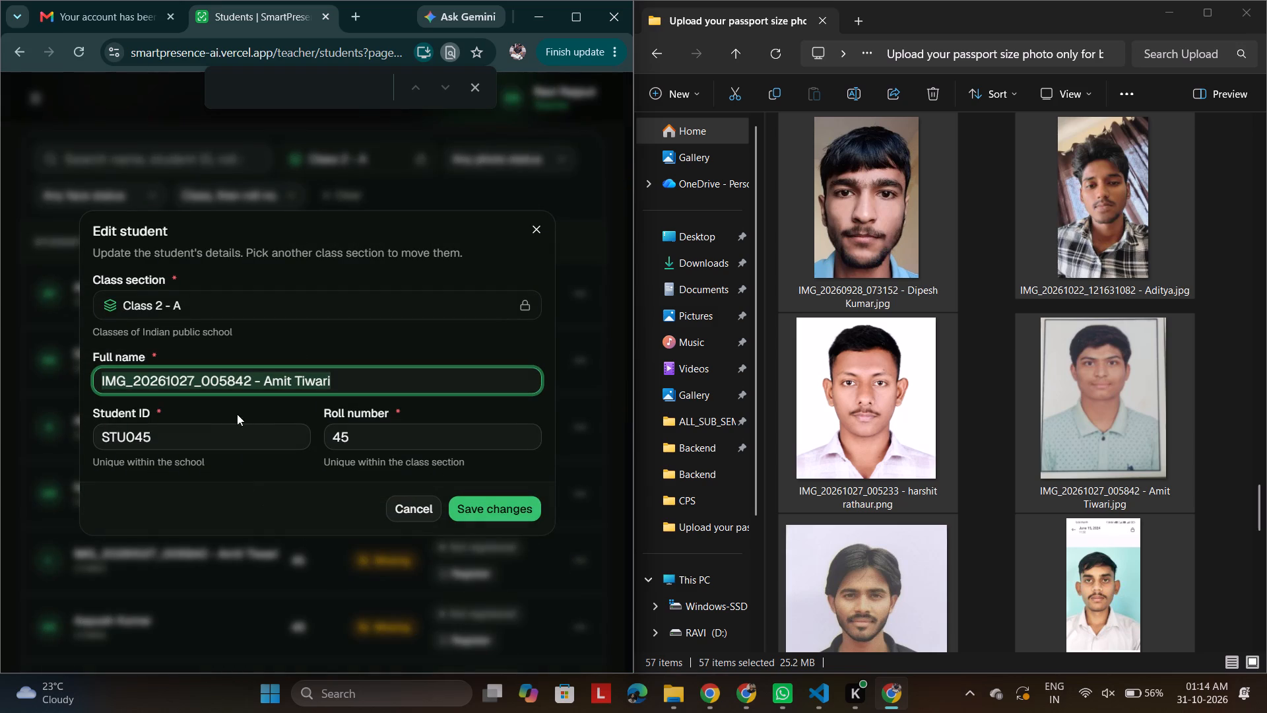
pyautogui.moveTo(263, 380); pyautogui.dragTo(129, 380)
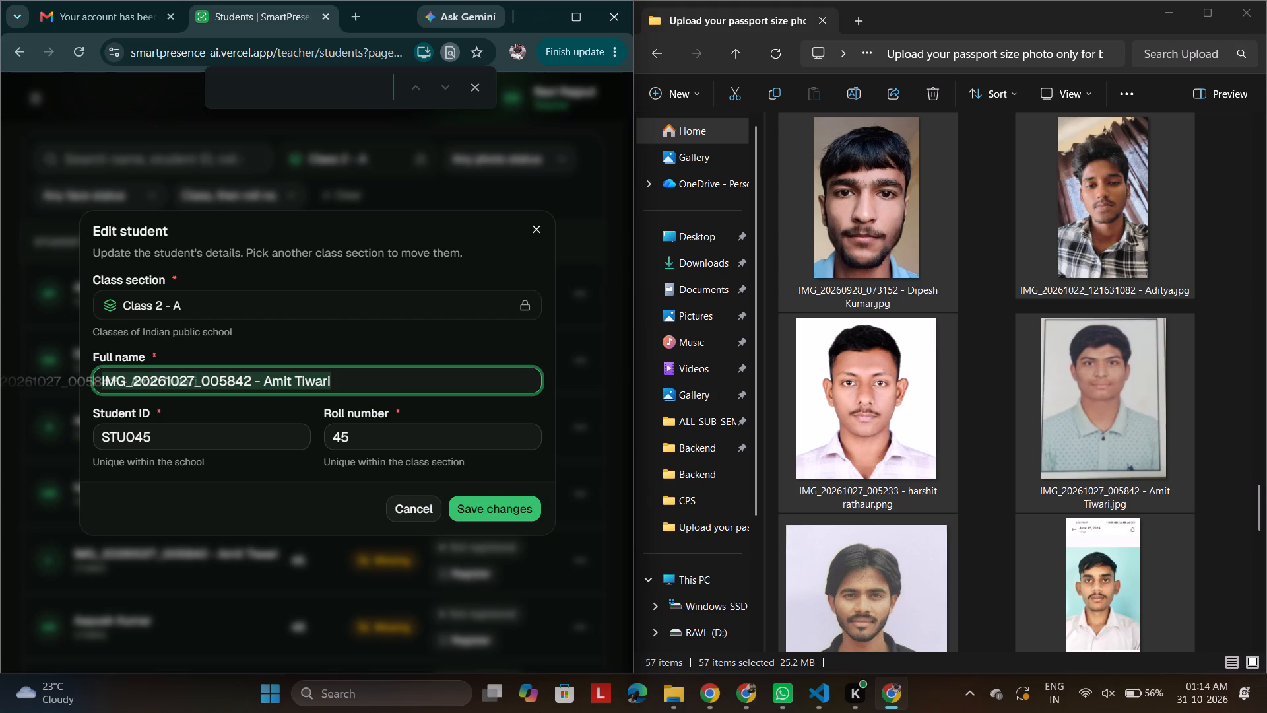
pyautogui.click(259, 376)
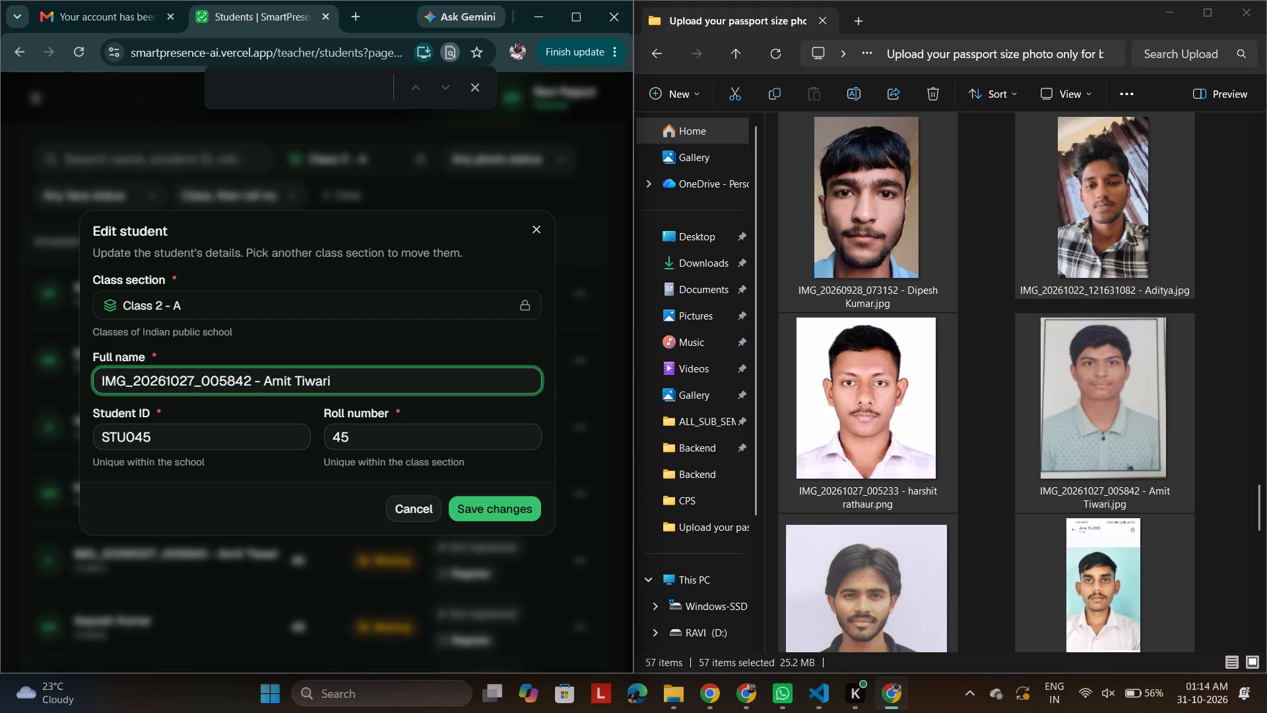
pyautogui.moveTo(265, 381); pyautogui.dragTo(123, 380)
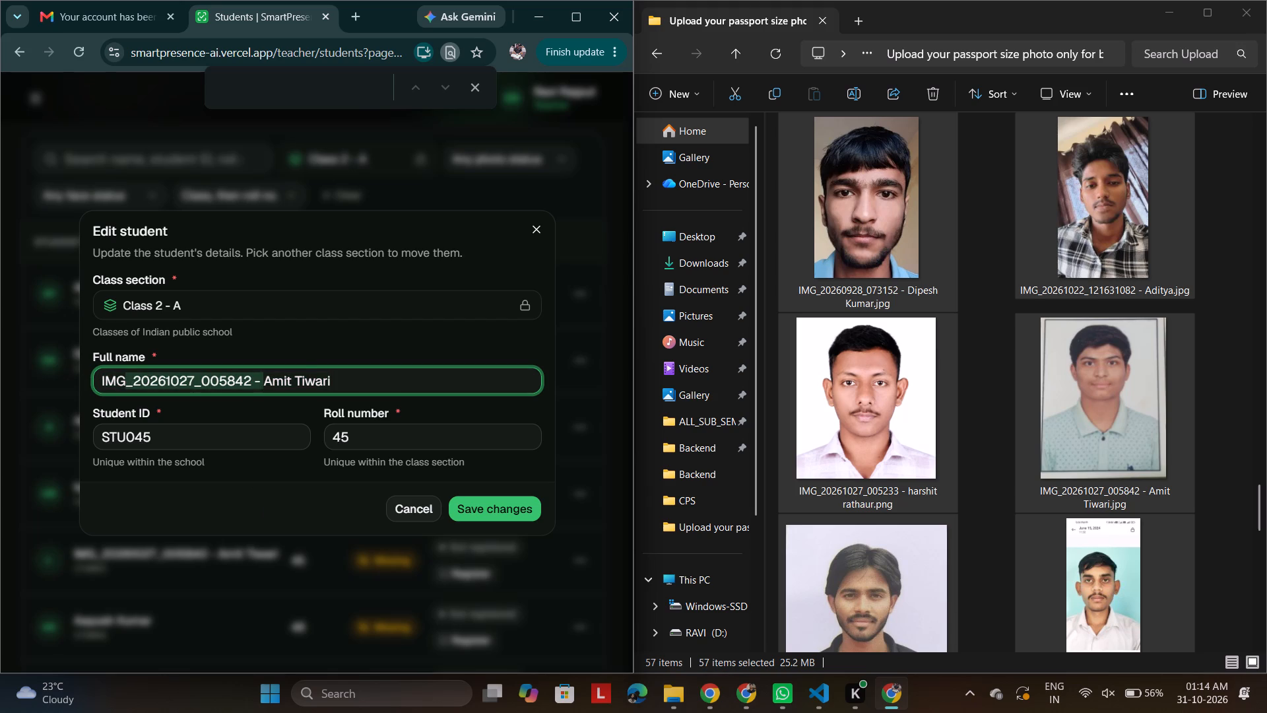
pyautogui.moveTo(123, 380); pyautogui.dragTo(102, 383)
pyautogui.press('BackSpace')
pyautogui.press('BackSpace')
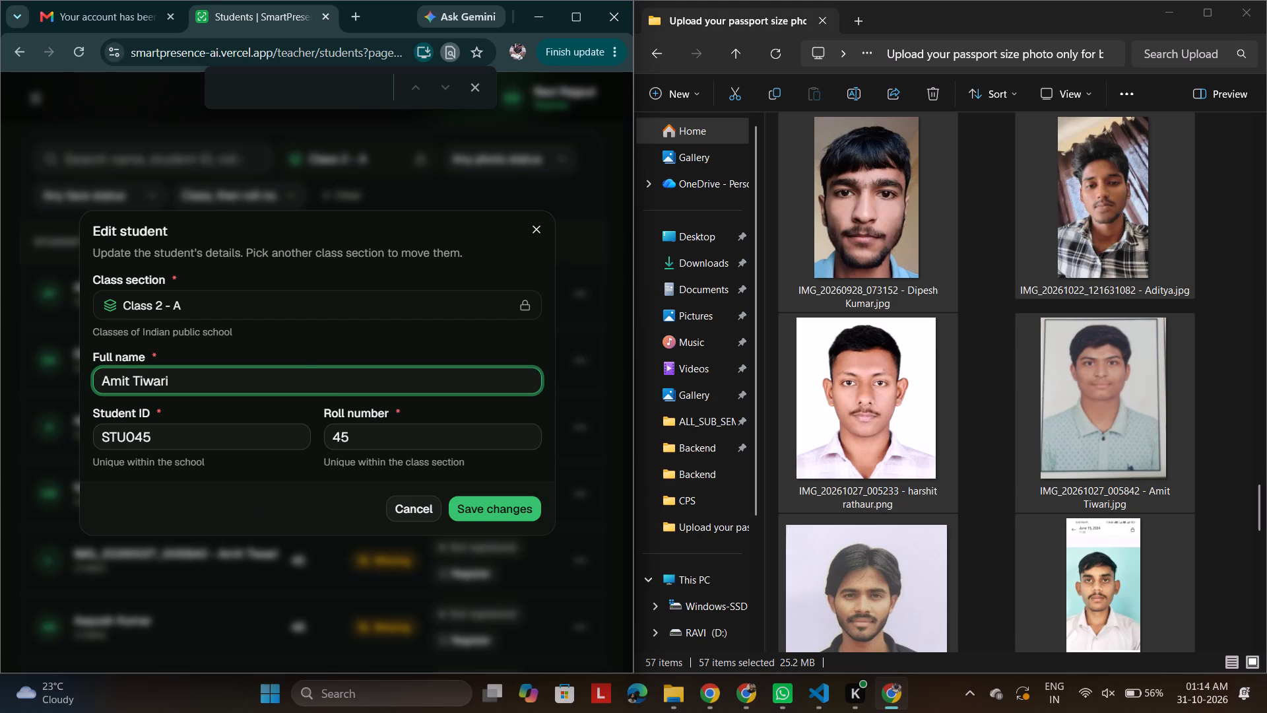
pyautogui.press('Return')
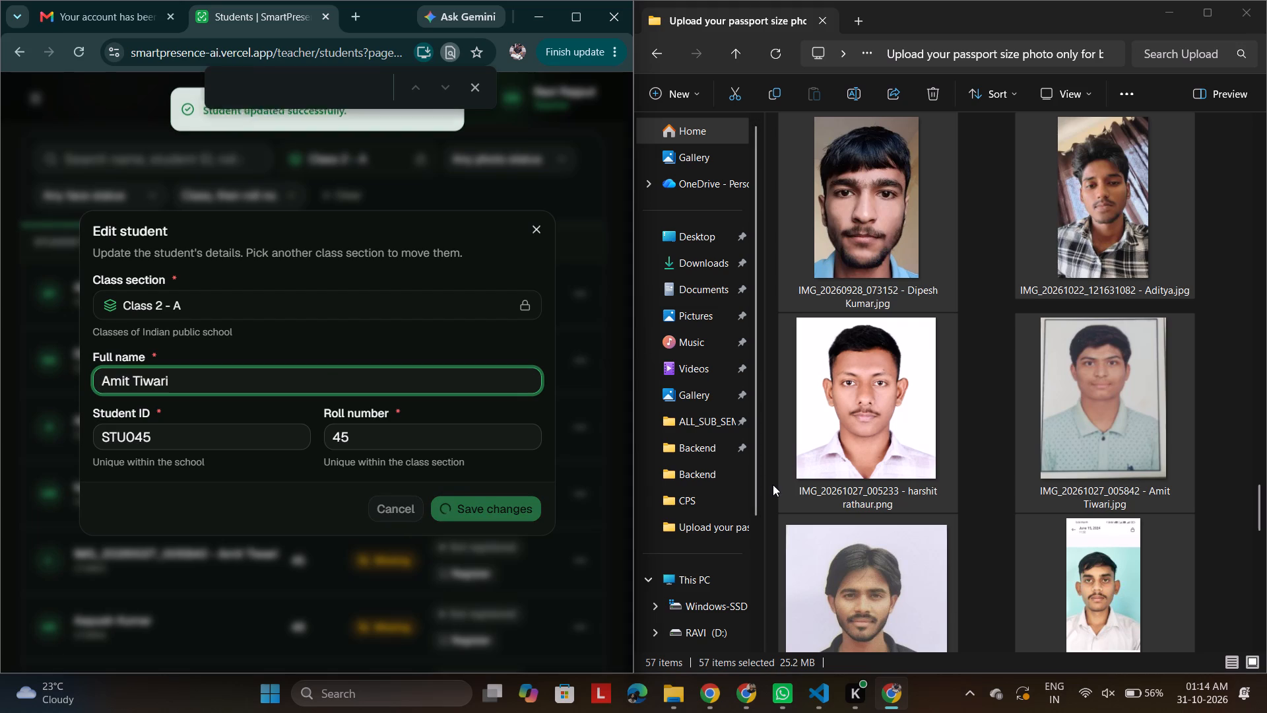
# Compare students STU046 to STU051 in the list with the corresponding photo file names in the folder.
pyautogui.scroll(-4, 801, 514)
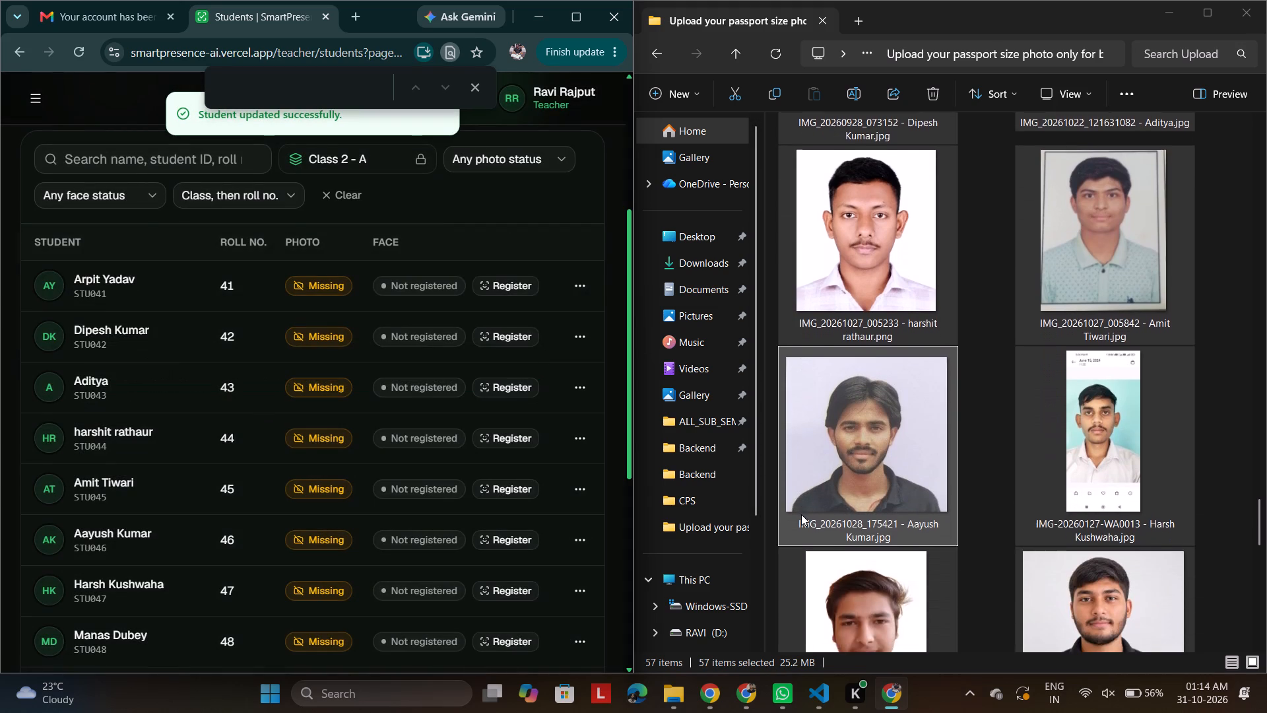
pyautogui.scroll(-2, 801, 514)
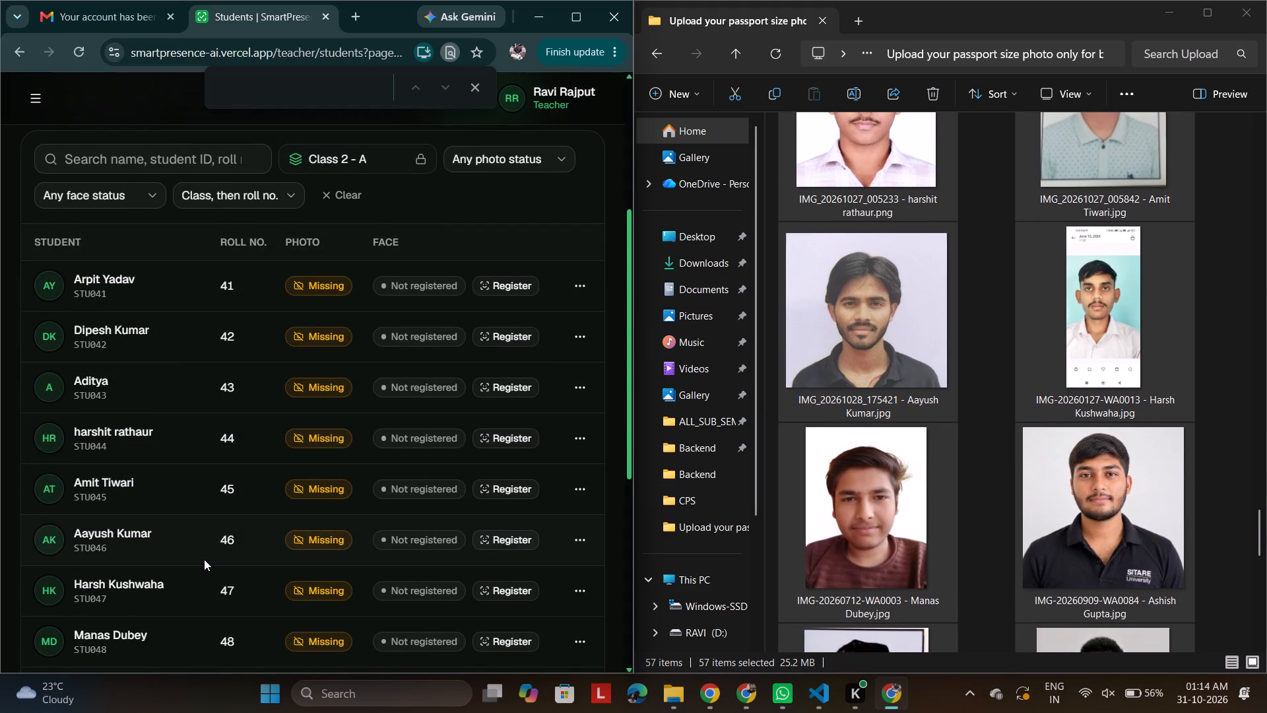
pyautogui.scroll(-2, 204, 559)
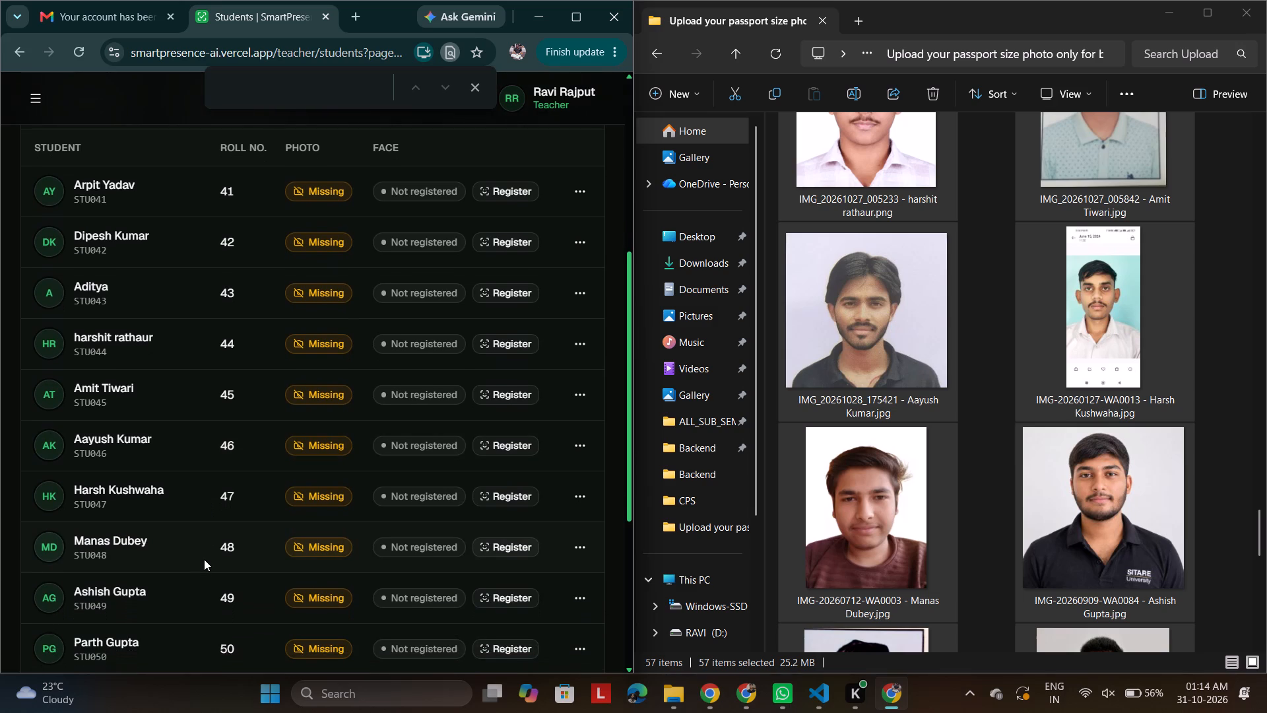
pyautogui.scroll(-1, 204, 559)
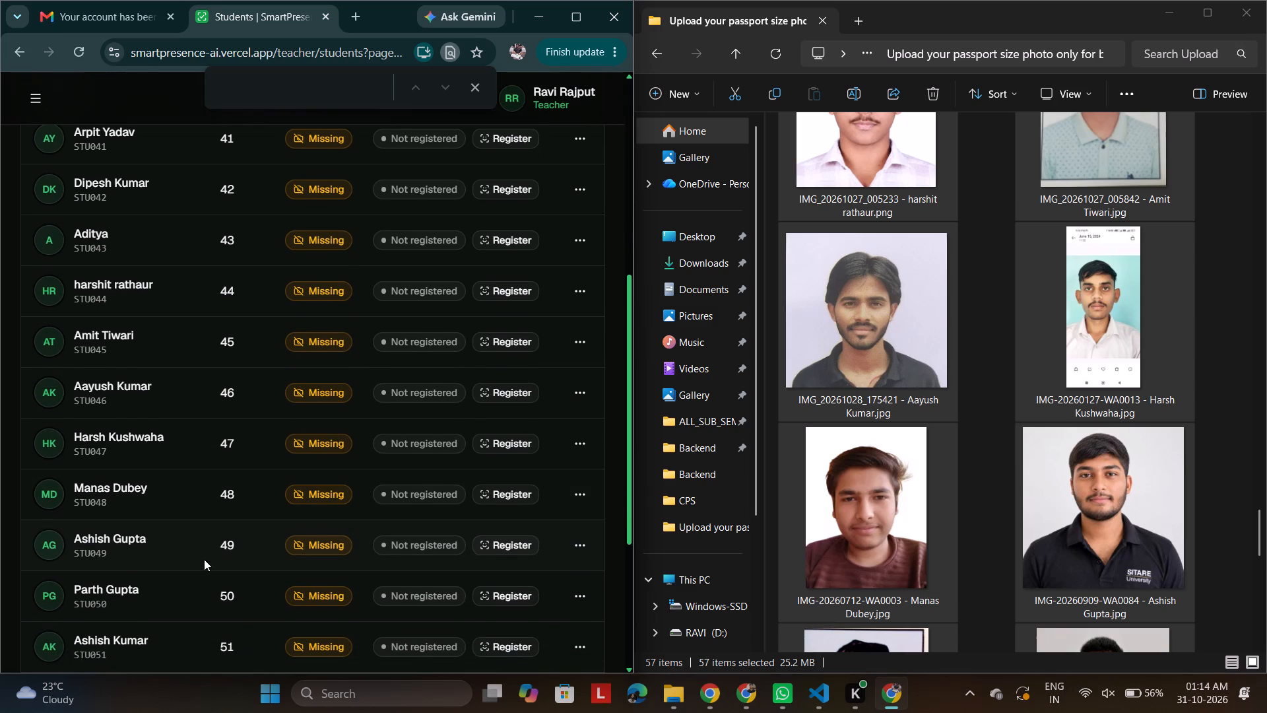
pyautogui.scroll(-1, 204, 559)
pyautogui.scroll(-1, 882, 533)
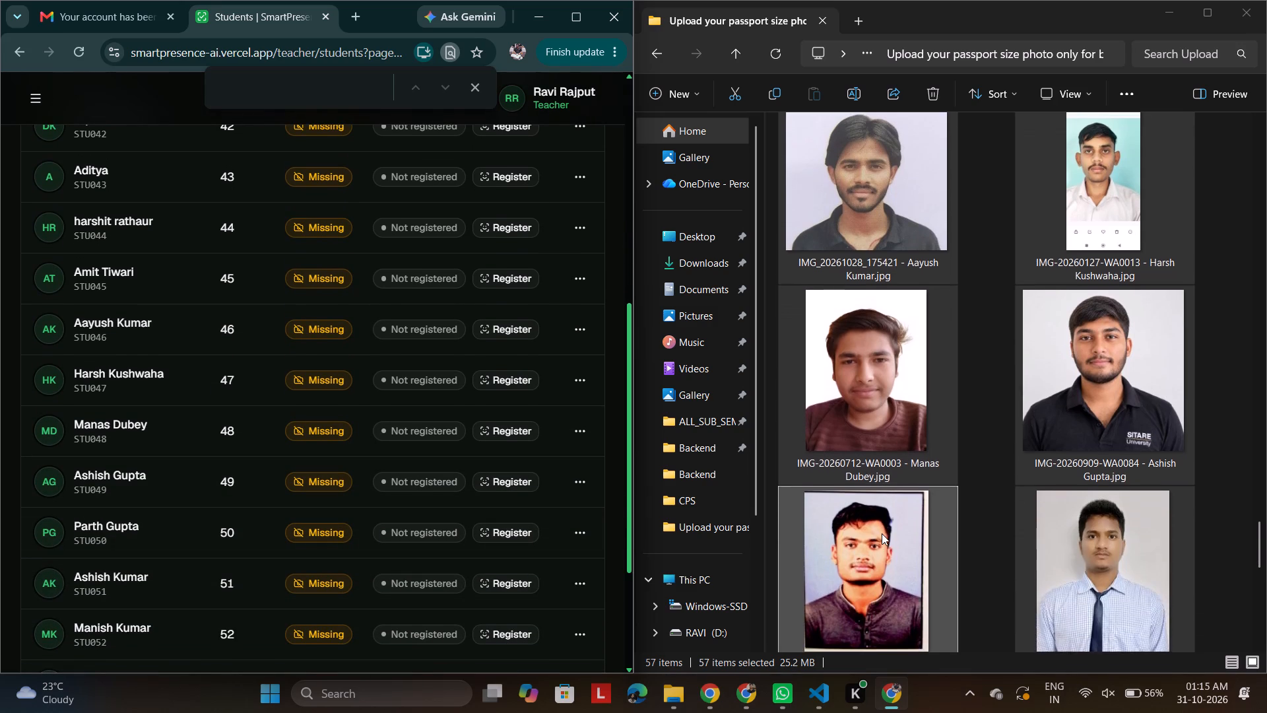
pyautogui.scroll(-4, 882, 533)
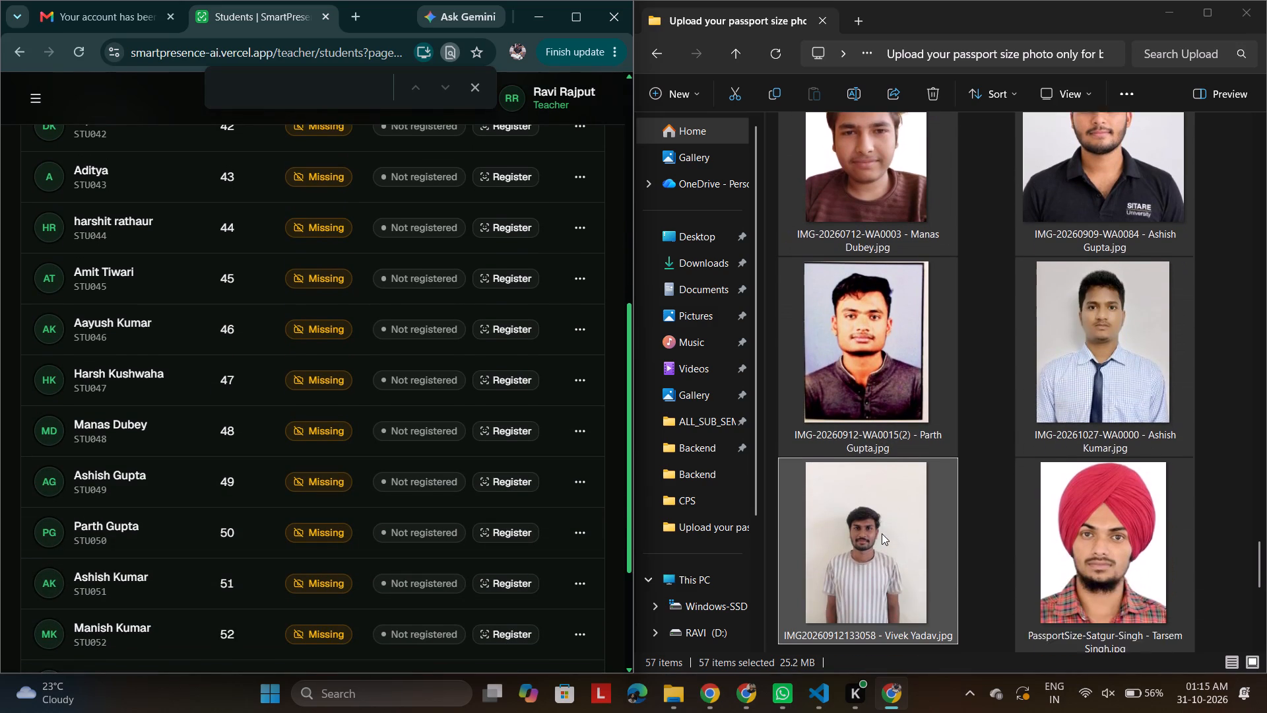
pyautogui.scroll(-1, 882, 533)
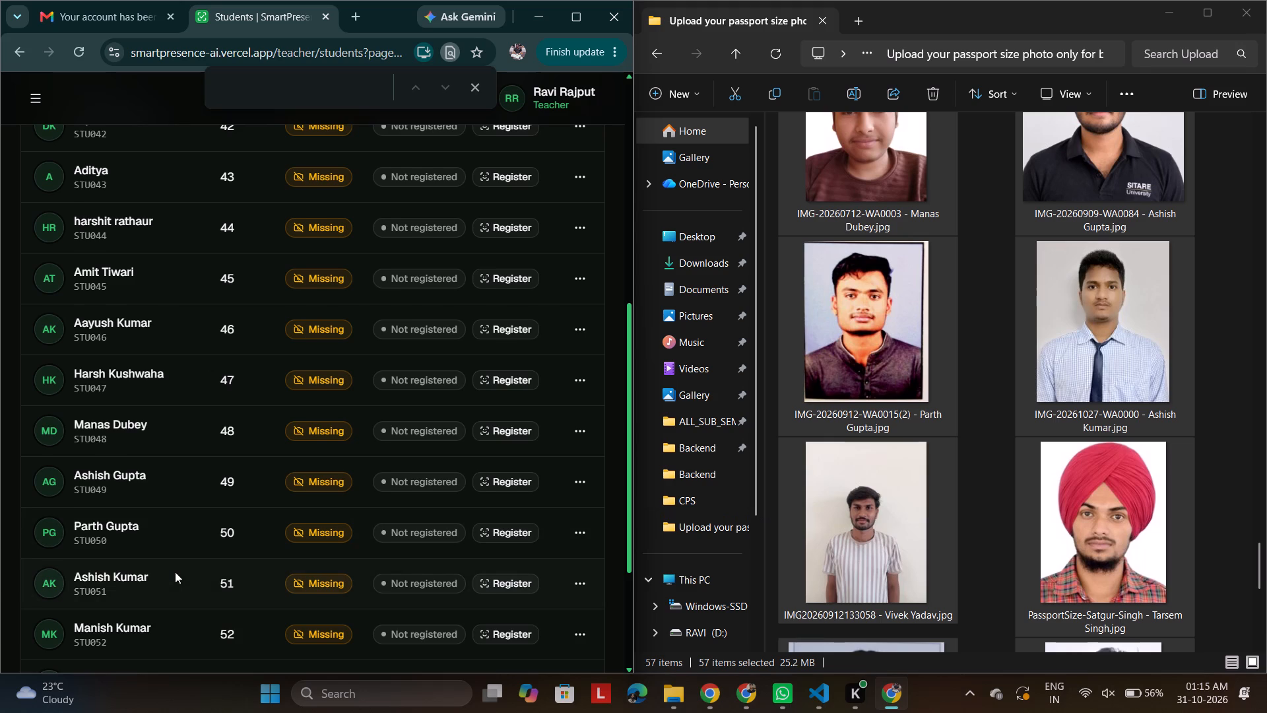
# Compare students STU052 to STU055 at the end of the list with the folder's photo file names to find unenrolled students.
pyautogui.scroll(-1, 175, 572)
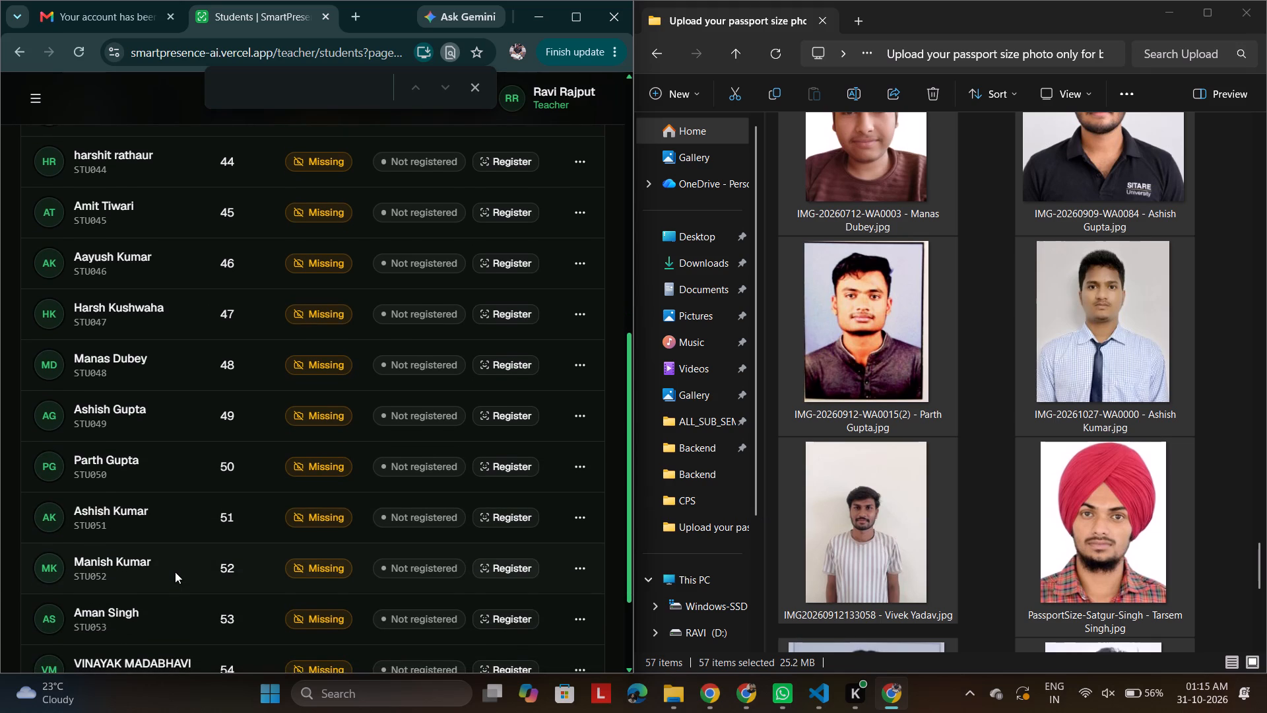
pyautogui.scroll(-1, 175, 572)
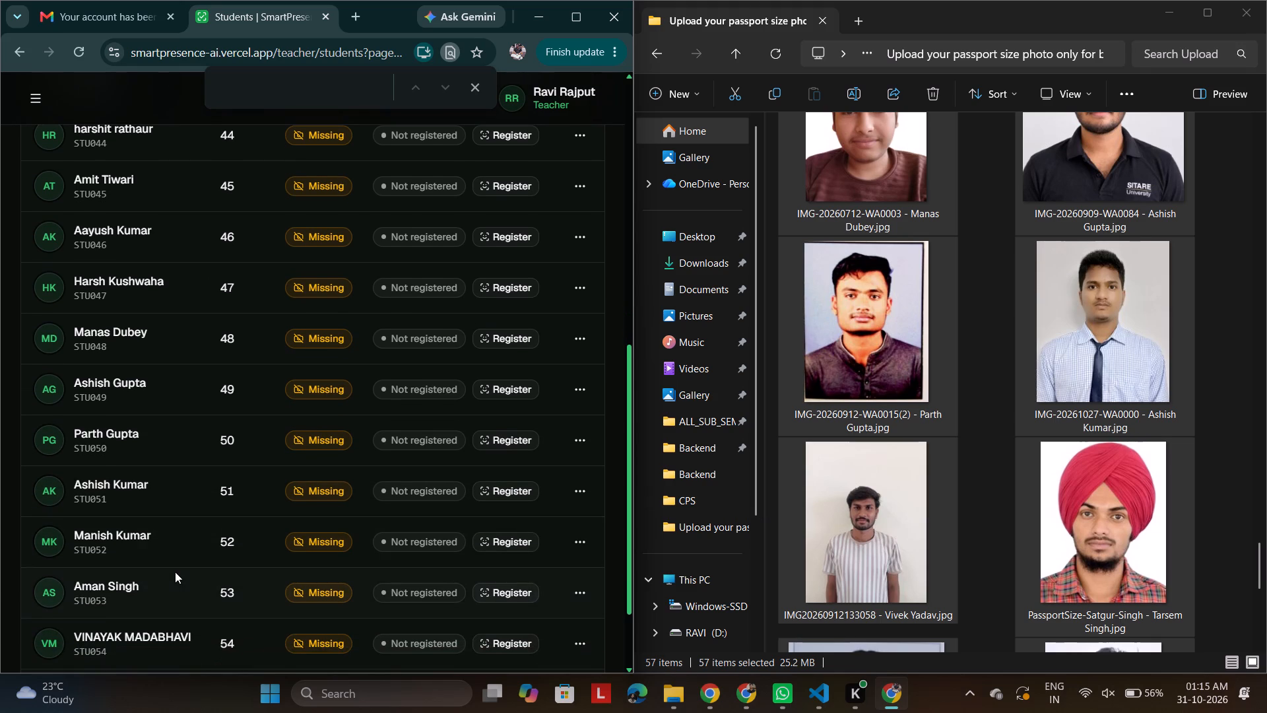
pyautogui.scroll(-2, 787, 547)
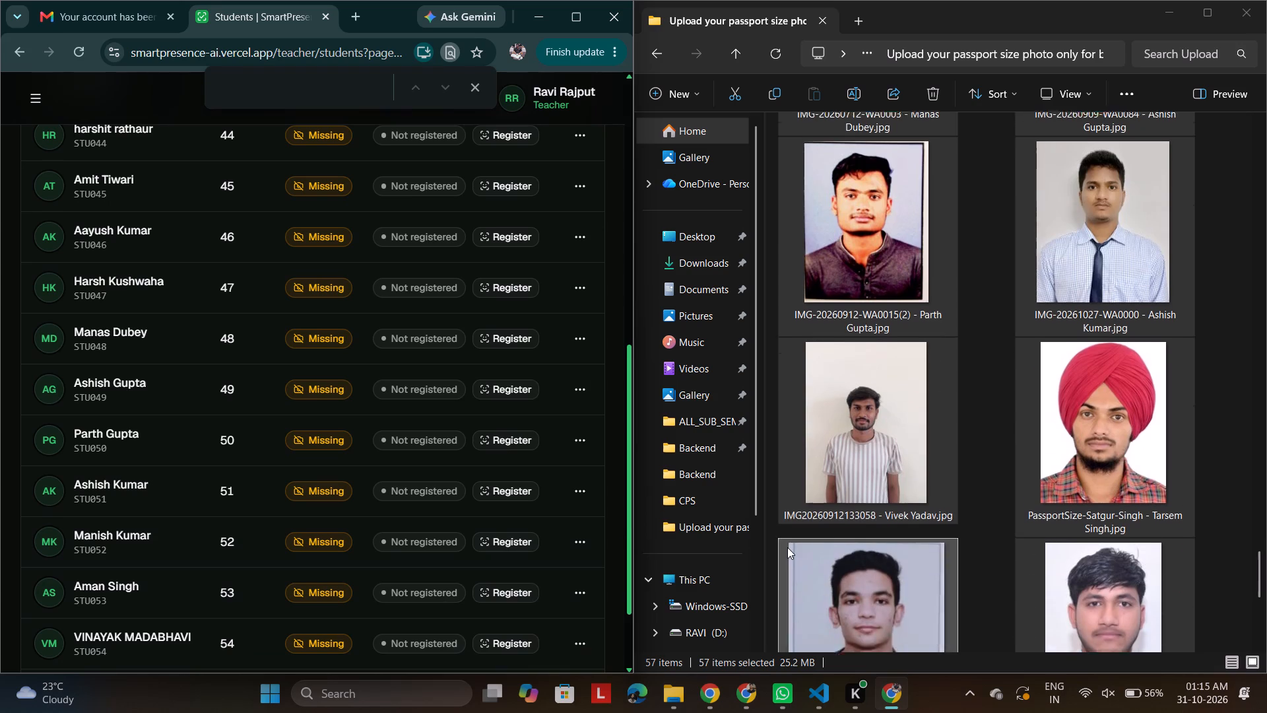
pyautogui.scroll(-3, 787, 547)
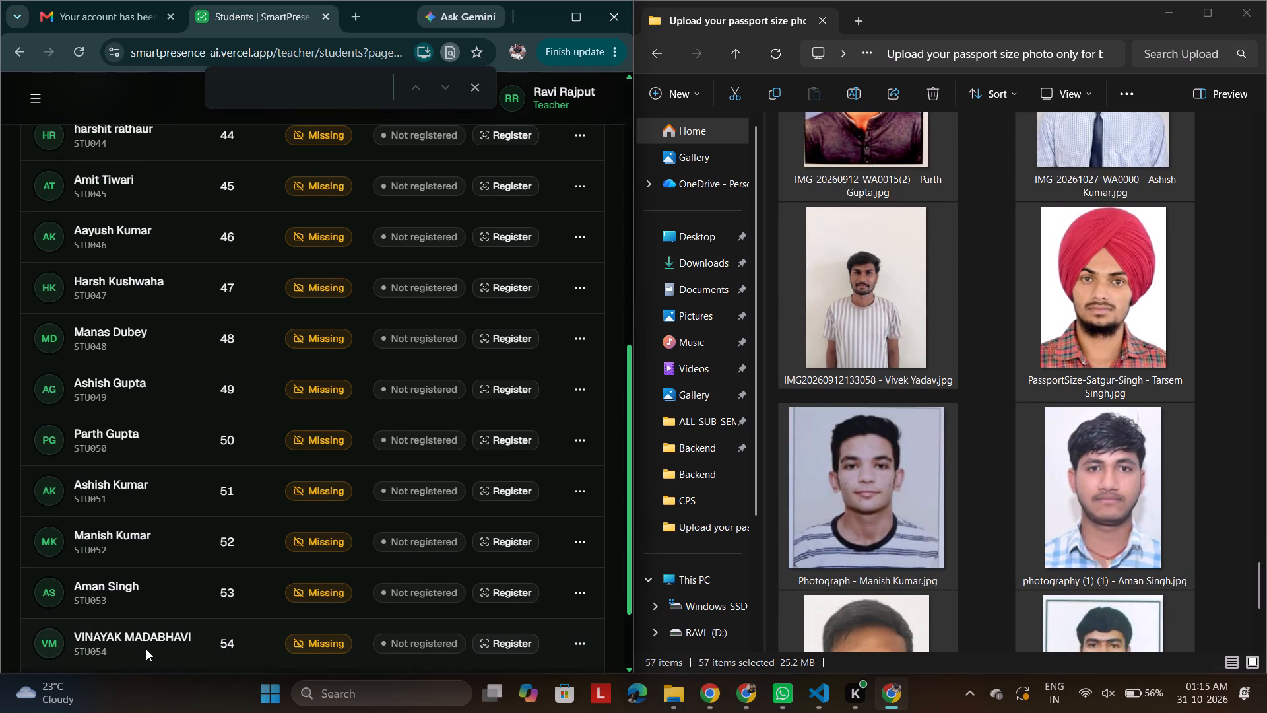
pyautogui.scroll(-1, 146, 649)
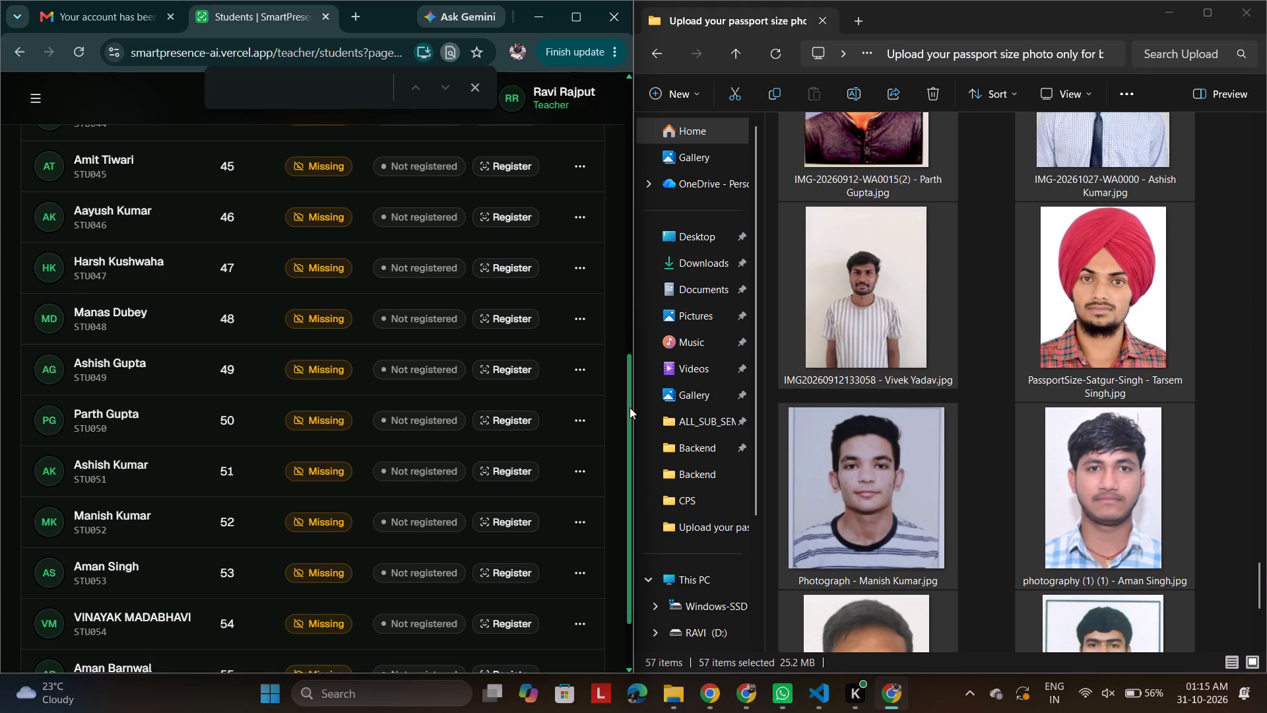
pyautogui.scroll(-4, 418, 541)
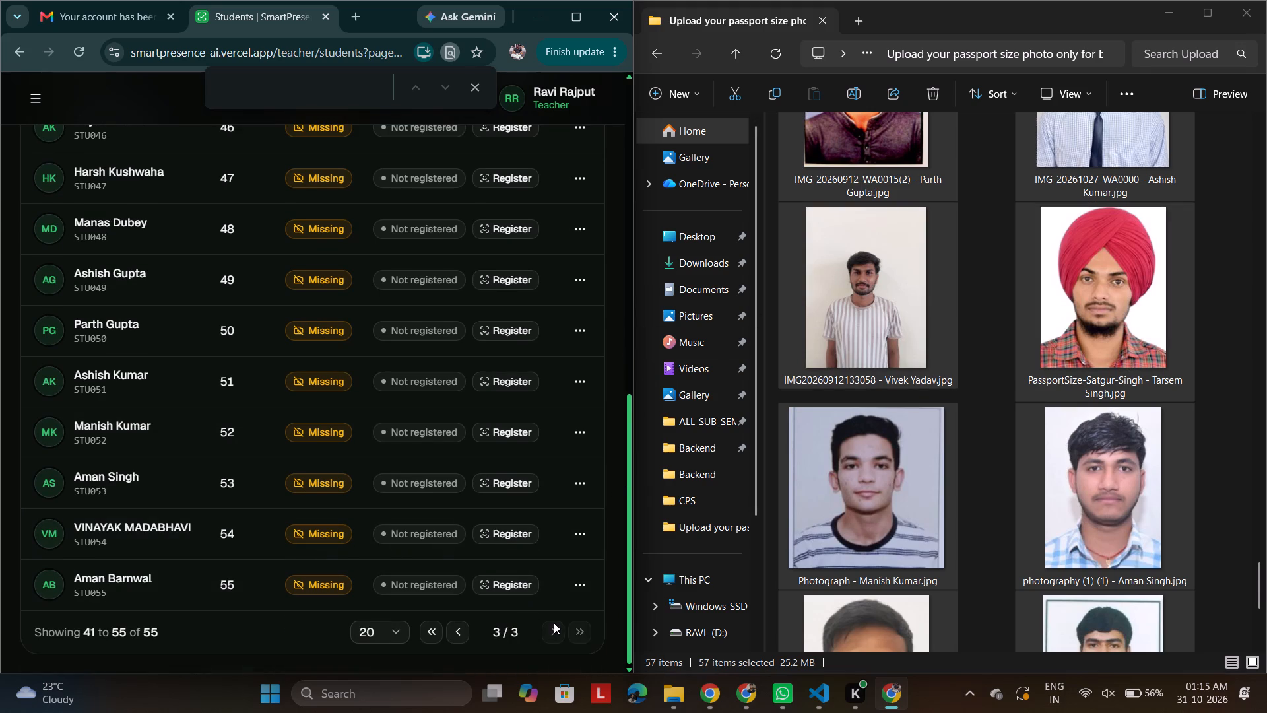
pyautogui.scroll(13, 517, 568)
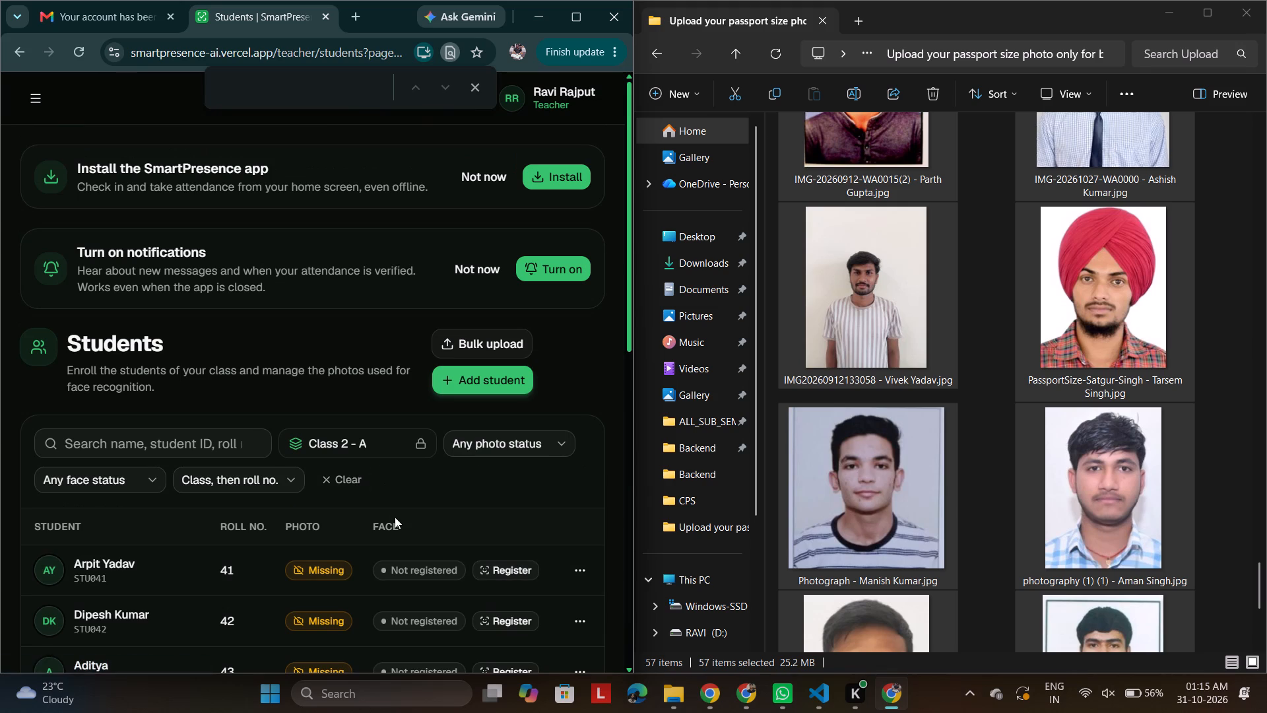
pyautogui.click(476, 377)
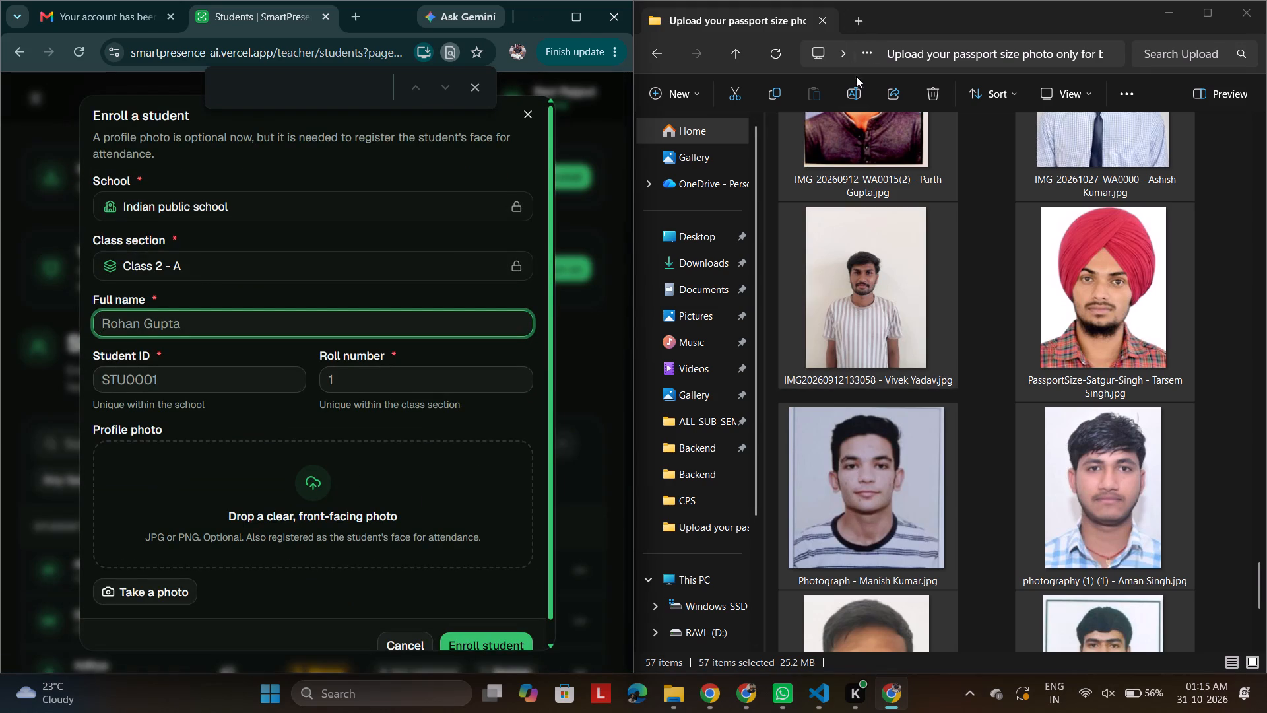
pyautogui.click(839, 340)
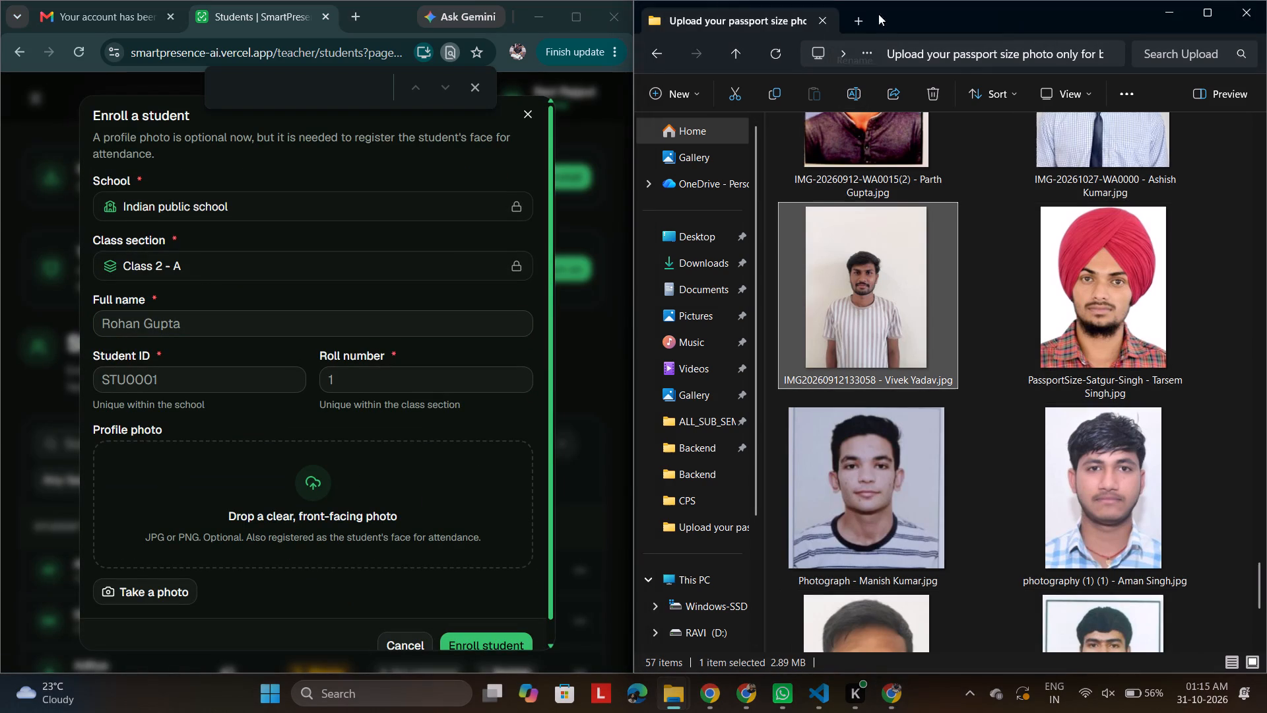
pyautogui.click(862, 91)
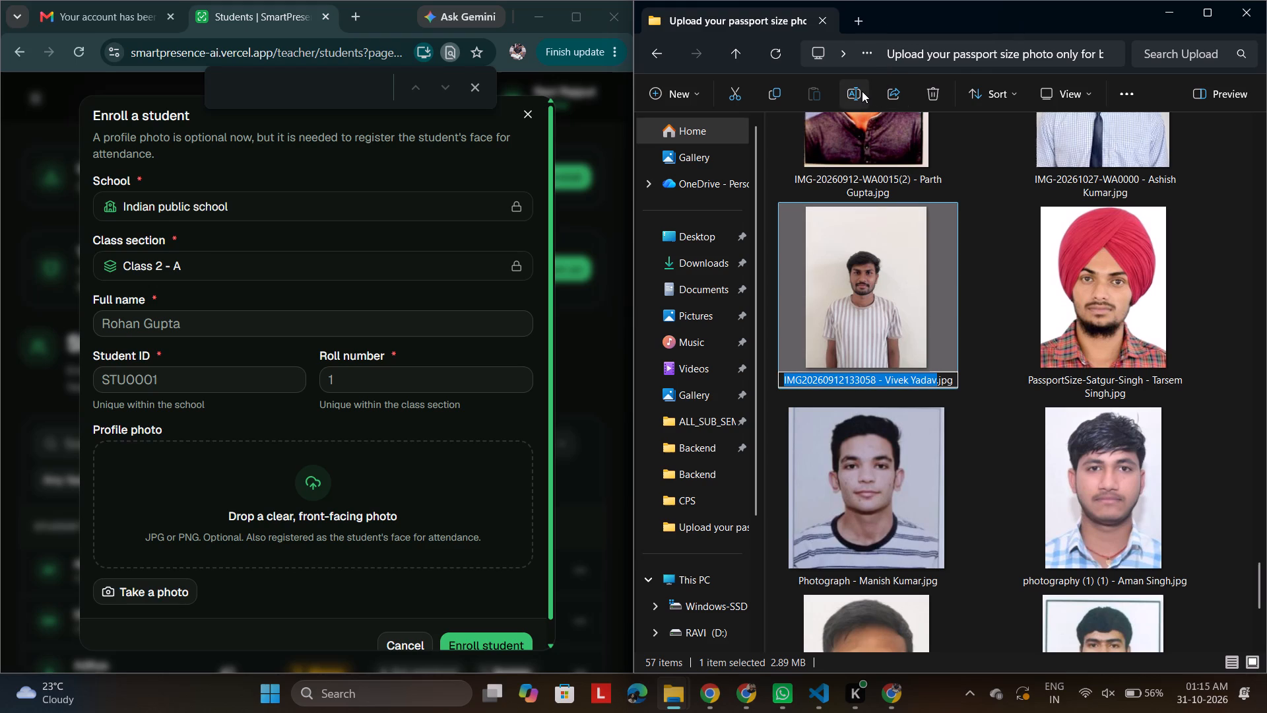
pyautogui.hotkey('ctrl', 'c')
pyautogui.click(224, 332)
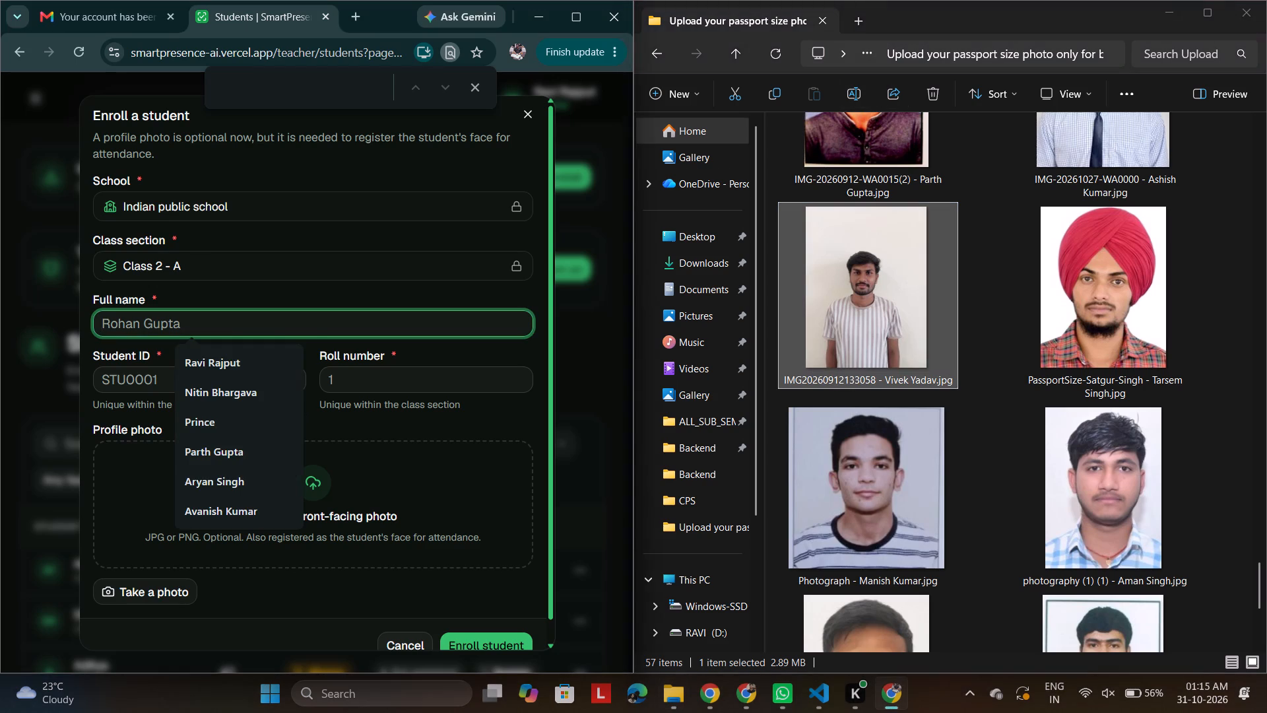
pyautogui.hotkey('ctrl', 'v')
pyautogui.moveTo(246, 325); pyautogui.dragTo(240, 324)
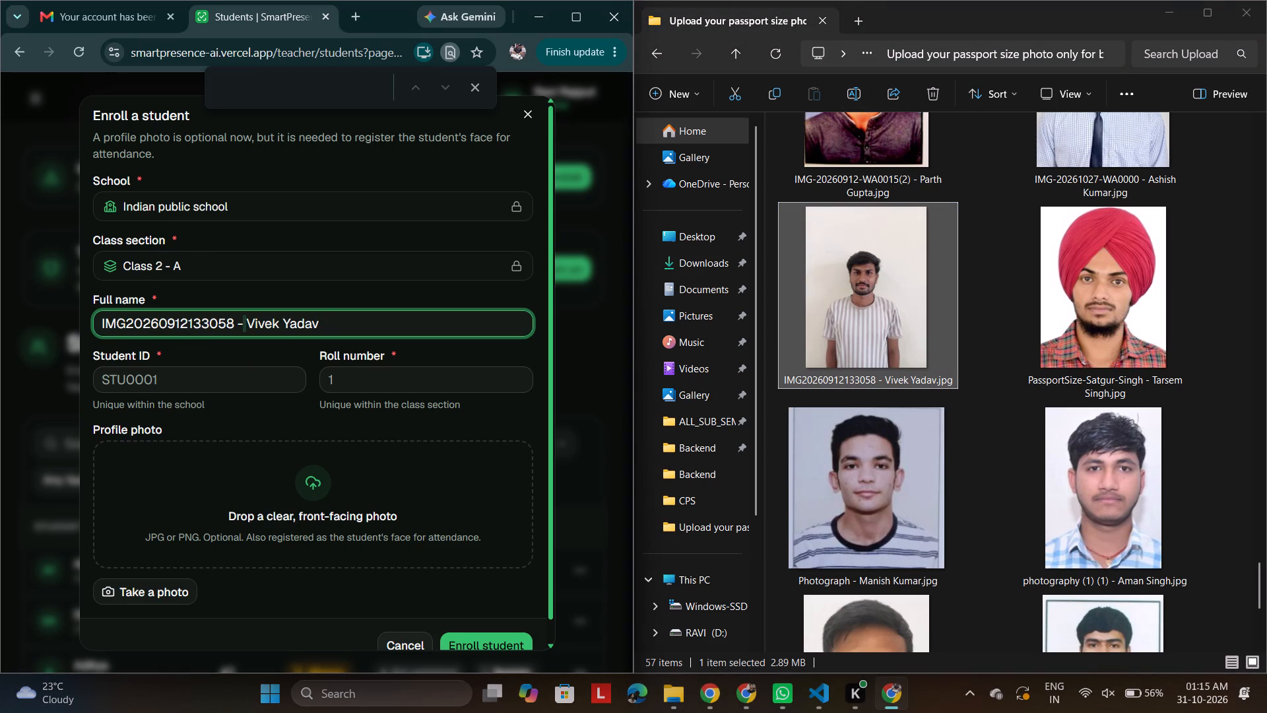
pyautogui.moveTo(240, 324); pyautogui.dragTo(88, 339)
pyautogui.press('BackSpace')
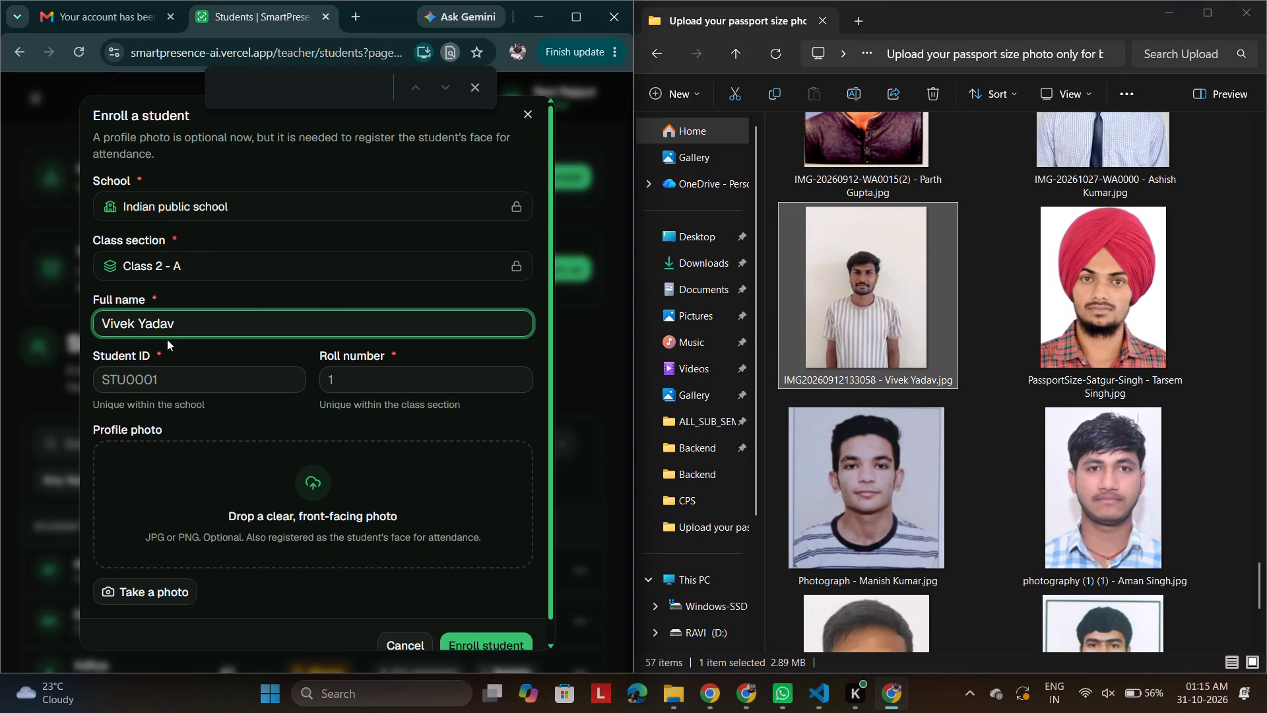
# Set the student ID to STU056 and the roll number to 56, and enroll the student.
pyautogui.click(172, 374)
pyautogui.click(197, 413)
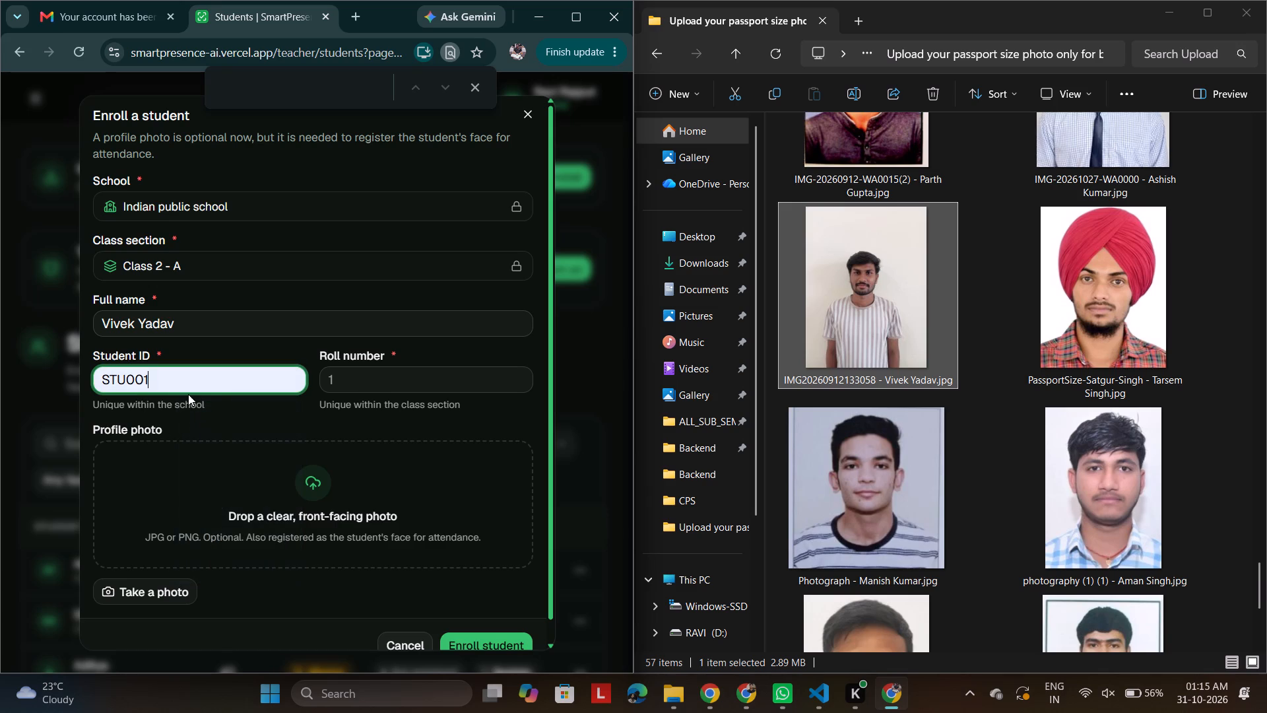
pyautogui.press('BackSpace')
pyautogui.press('BackSpace')
pyautogui.write('56')
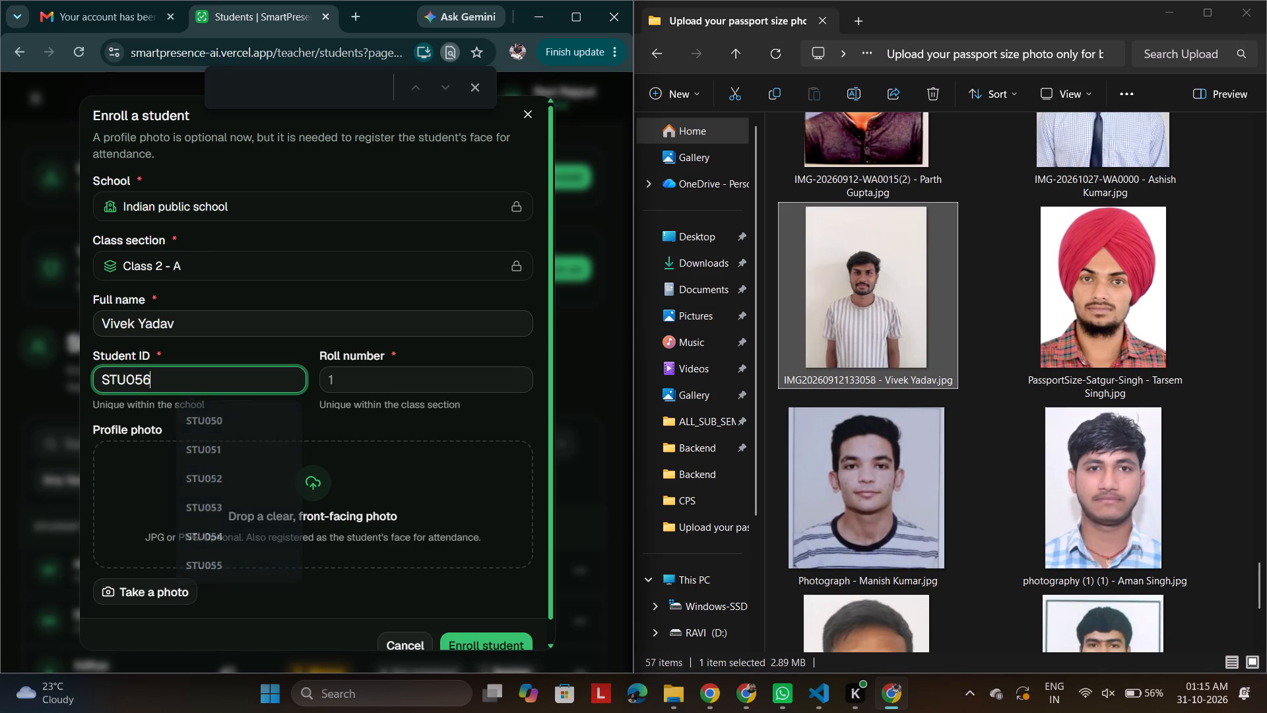
pyautogui.click(324, 382)
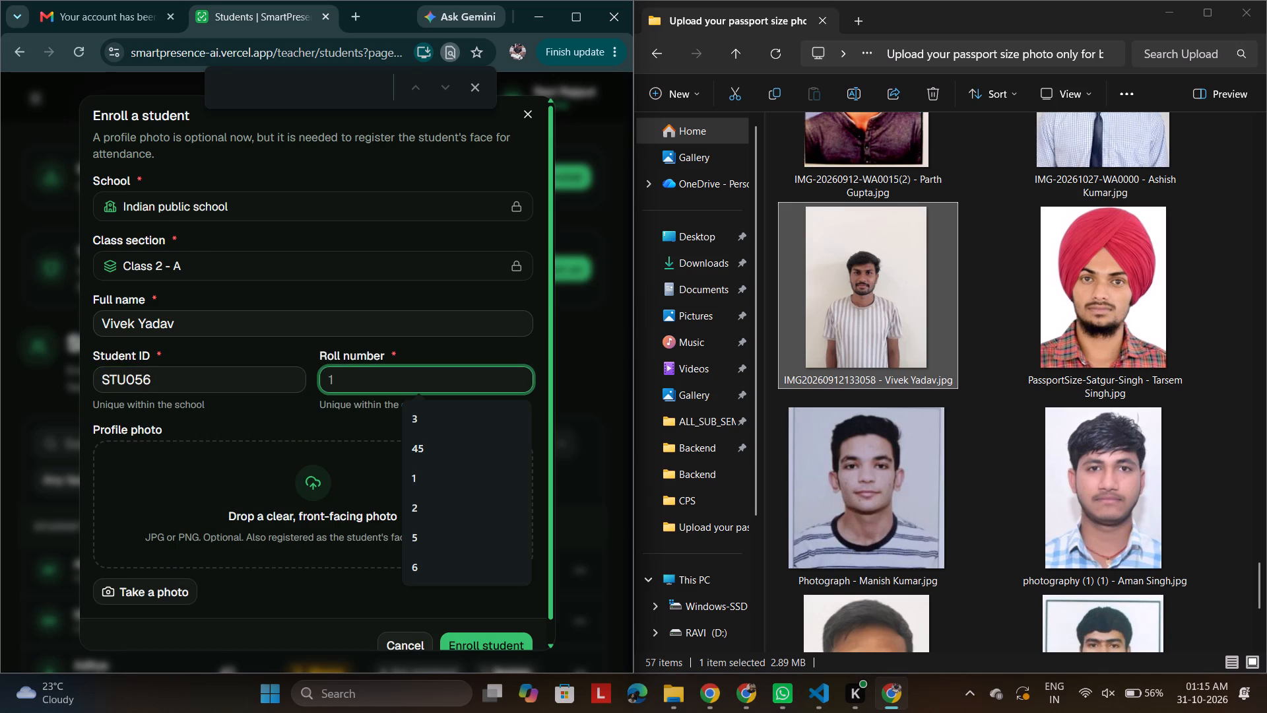
pyautogui.write('56')
pyautogui.press('Return')
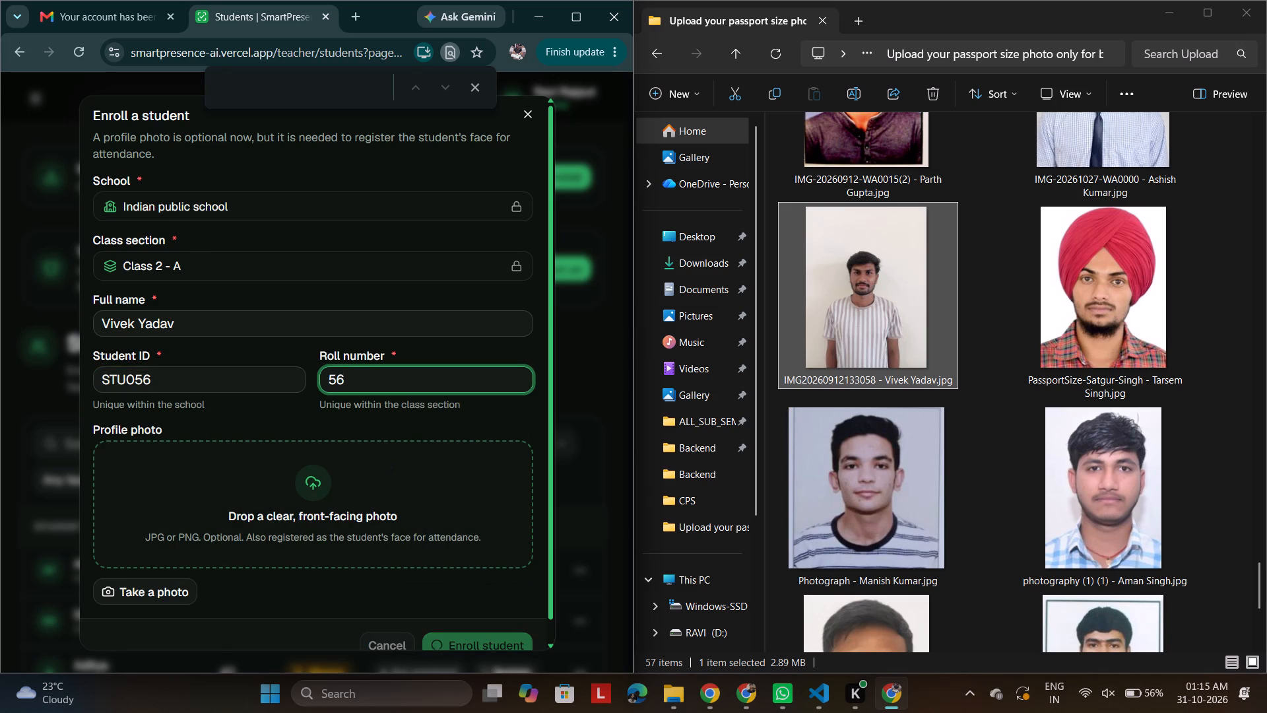
# Start enrolling the student in the red turban, using the name after the " - " in the PassportSize photo's file name as the full name.
pyautogui.click(1079, 345)
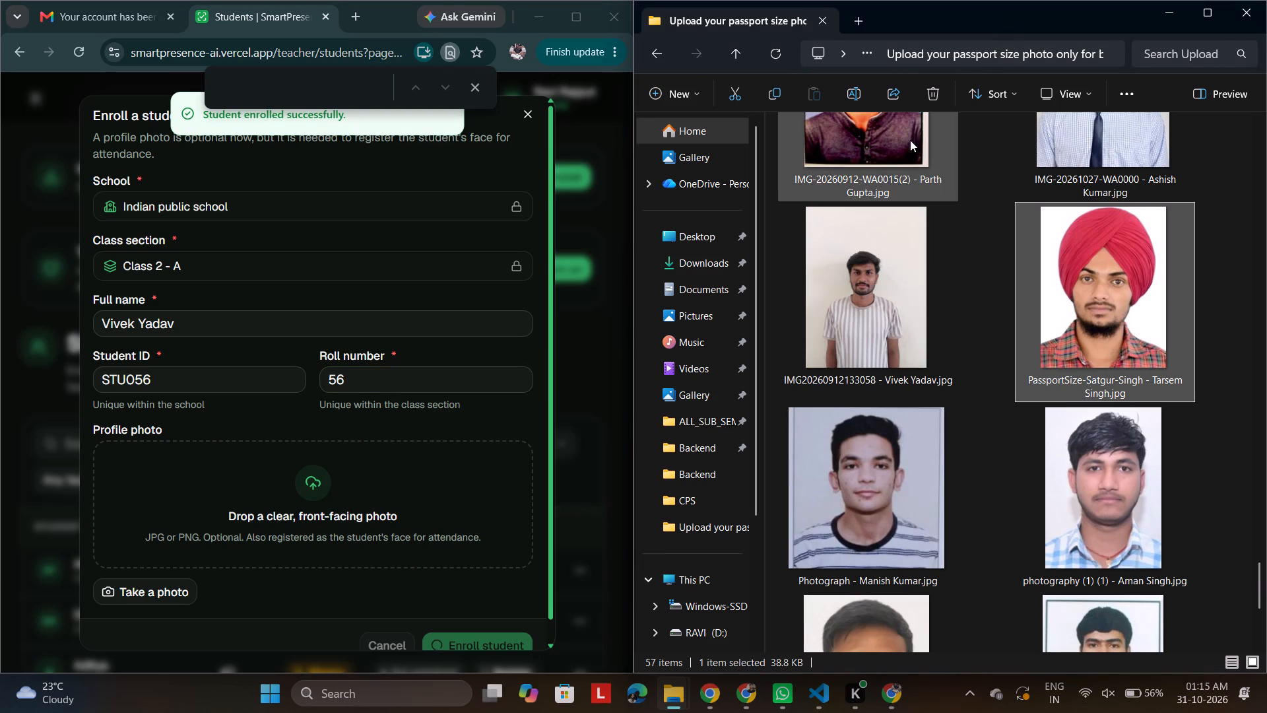
pyautogui.click(861, 92)
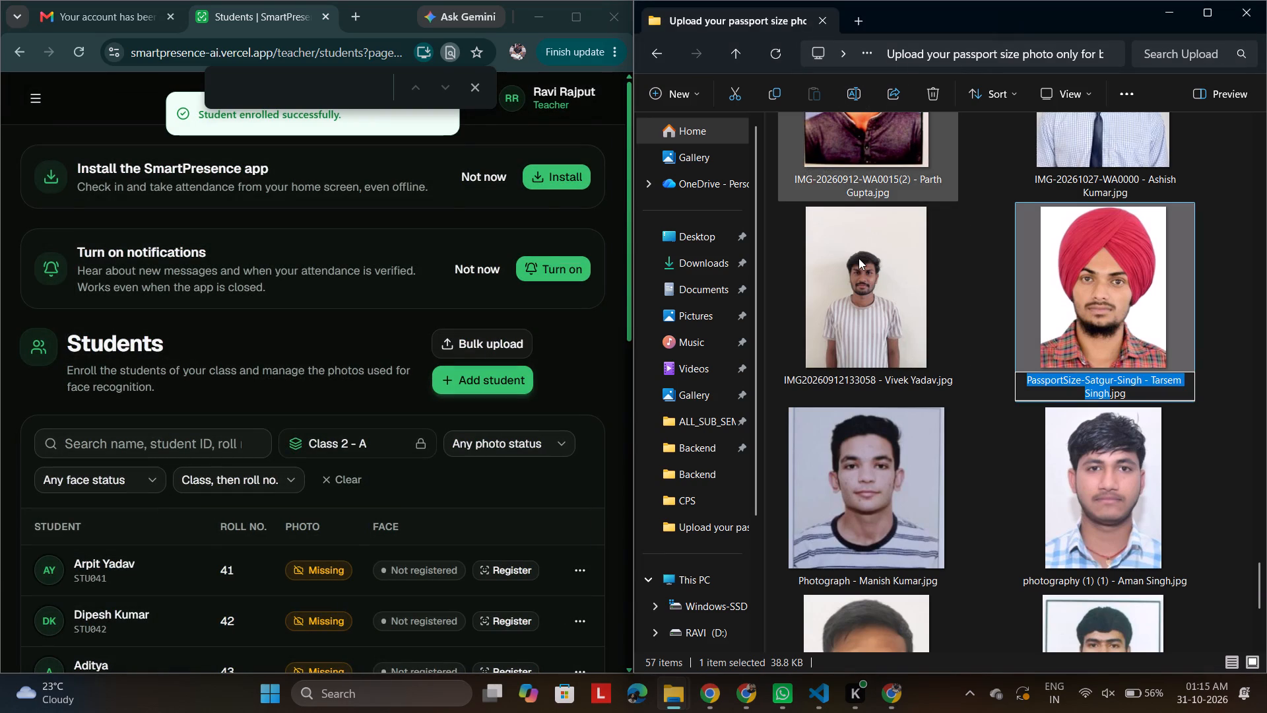
pyautogui.hotkey('ctrl', 'c')
pyautogui.click(448, 380)
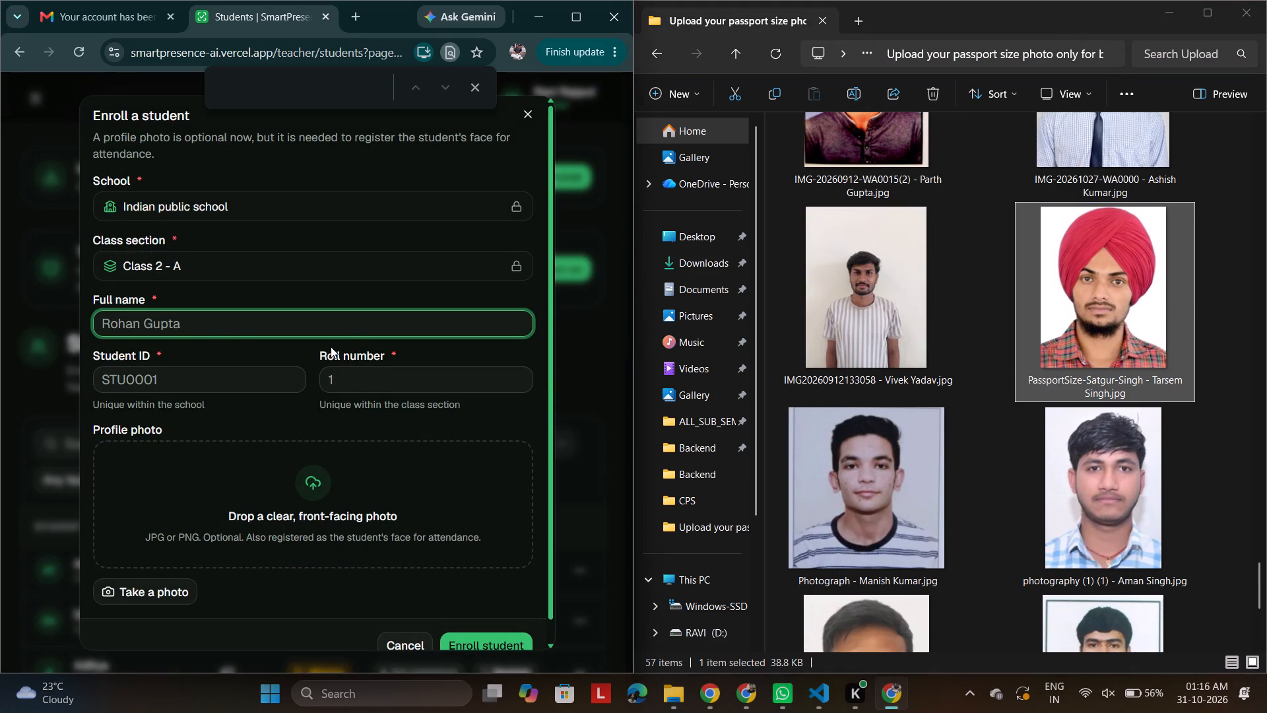
pyautogui.hotkey('ctrl', 'v')
pyautogui.moveTo(276, 322); pyautogui.dragTo(267, 322)
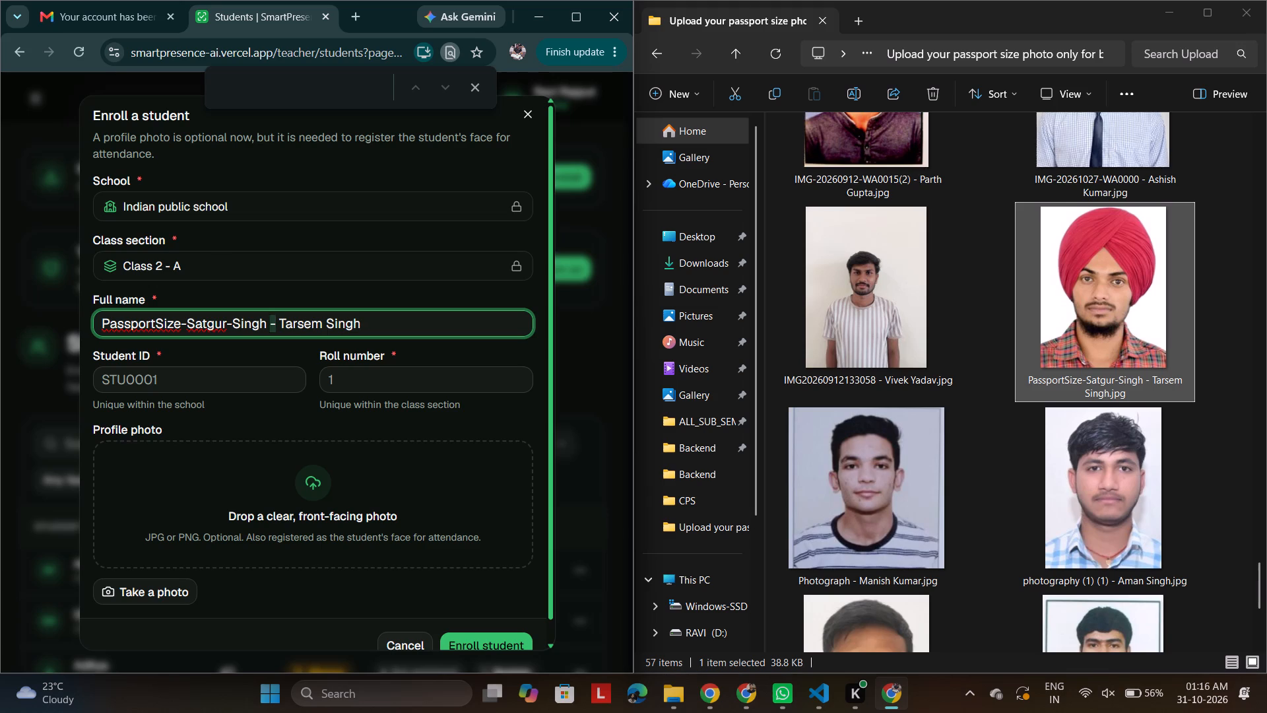
pyautogui.moveTo(267, 322); pyautogui.dragTo(83, 322)
pyautogui.press('BackSpace')
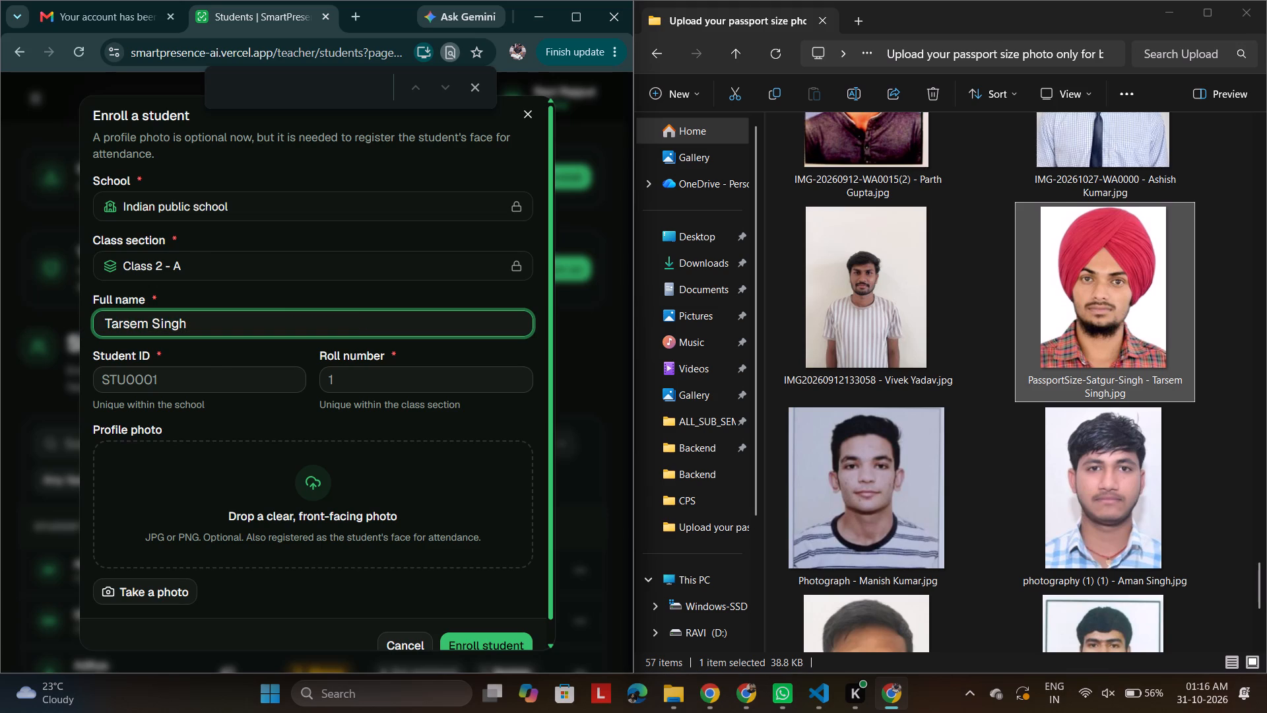
pyautogui.press('Right')
pyautogui.press('BackSpace')
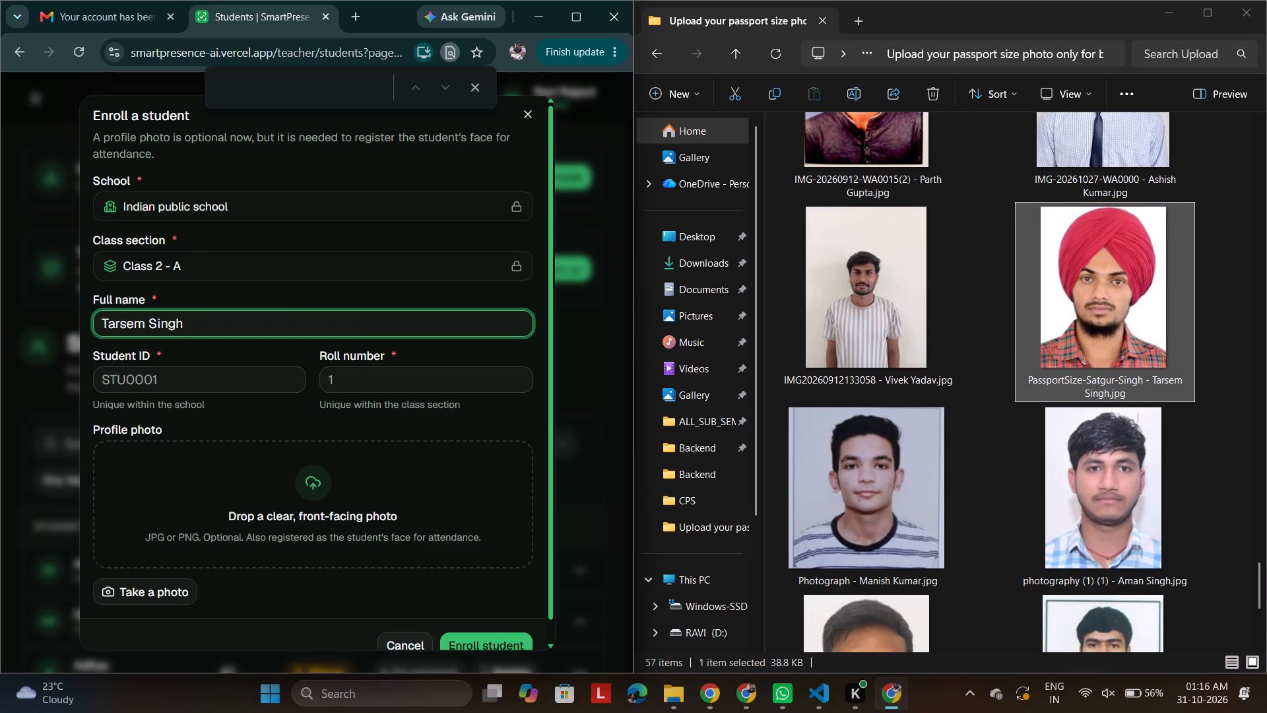
# Set the student ID to STU057 and the roll number to 57, and enroll the student.
pyautogui.click(126, 374)
pyautogui.click(199, 418)
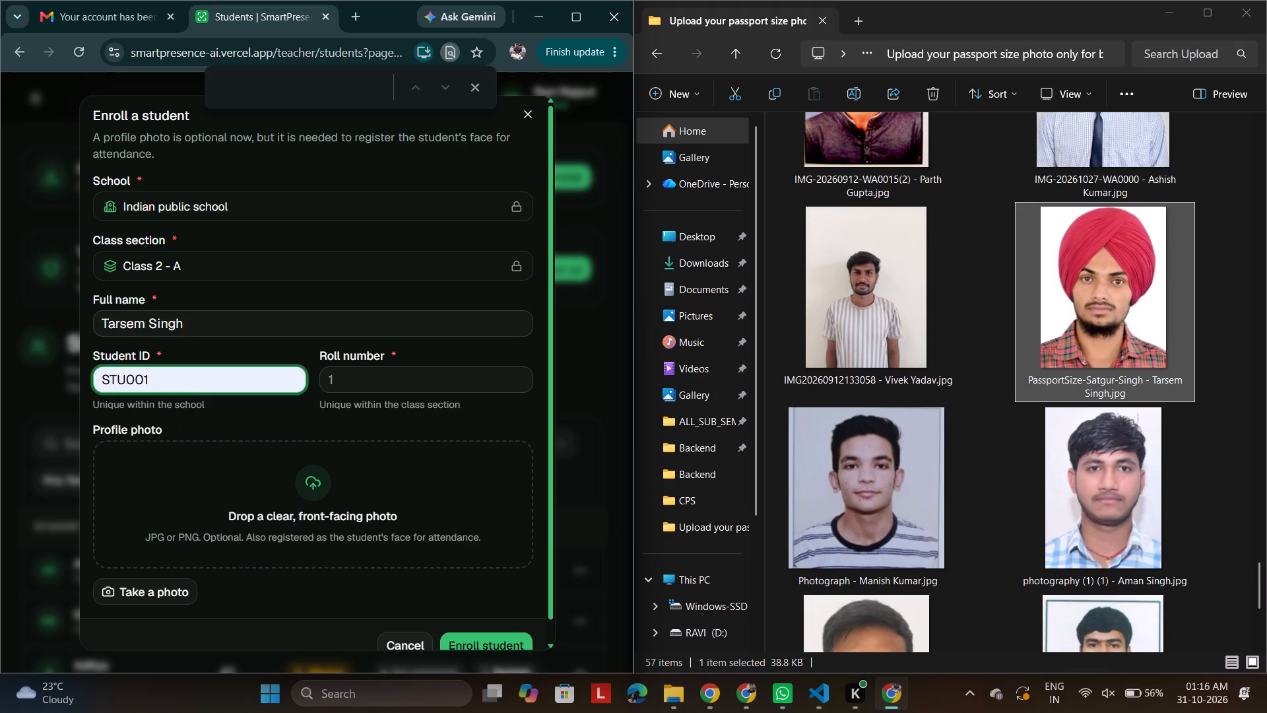
pyautogui.press('BackSpace')
pyautogui.press('BackSpace')
pyautogui.write('57')
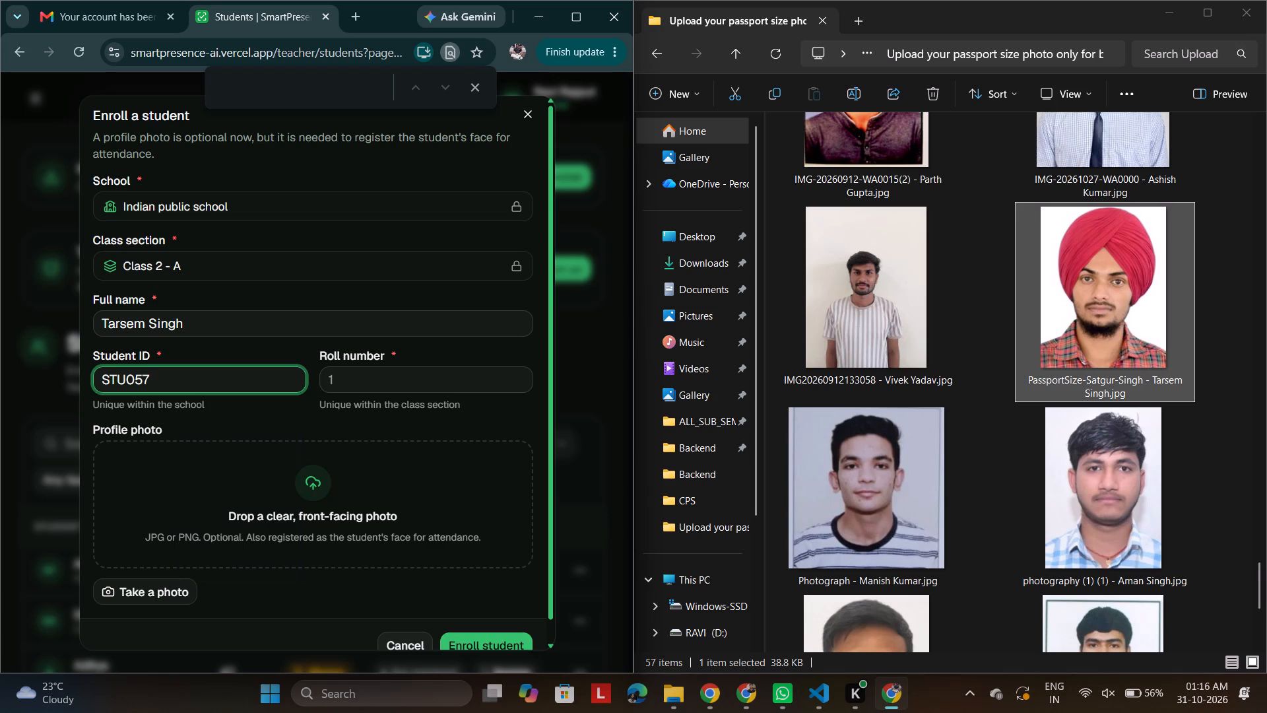
pyautogui.click(341, 376)
pyautogui.write('57')
pyautogui.press('Return')
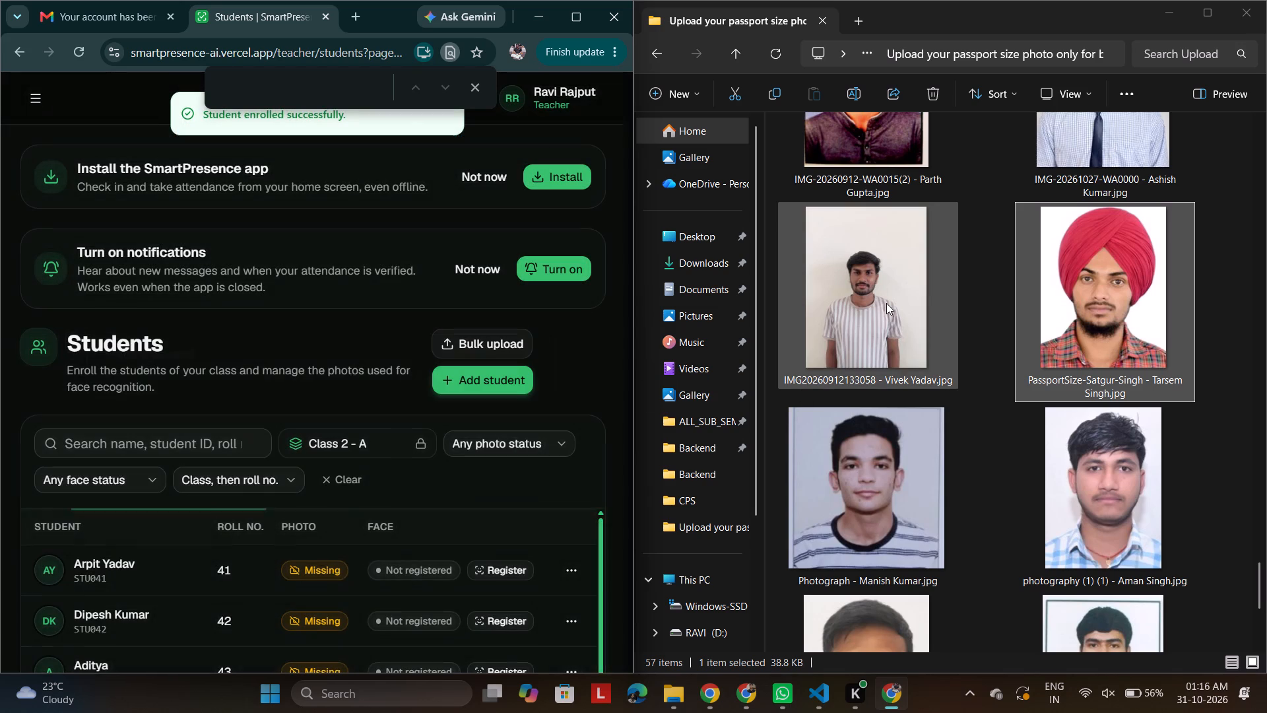
pyautogui.click(886, 303)
pyautogui.click(857, 100)
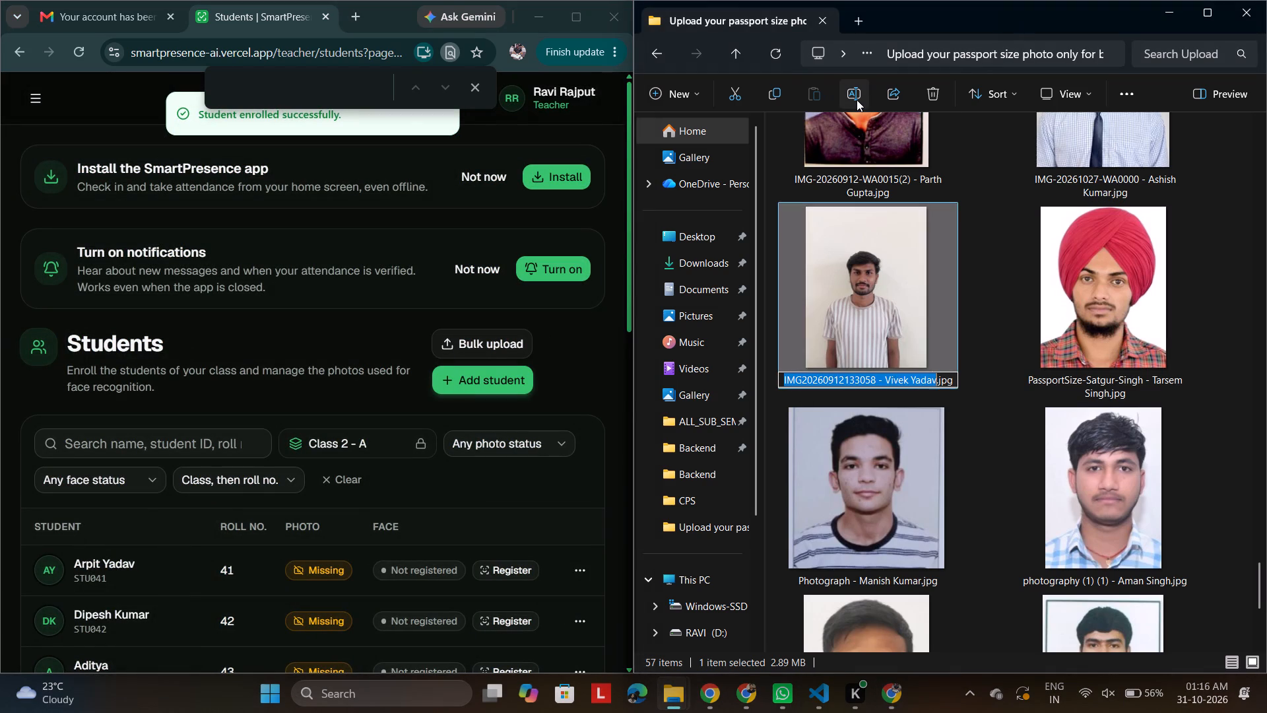